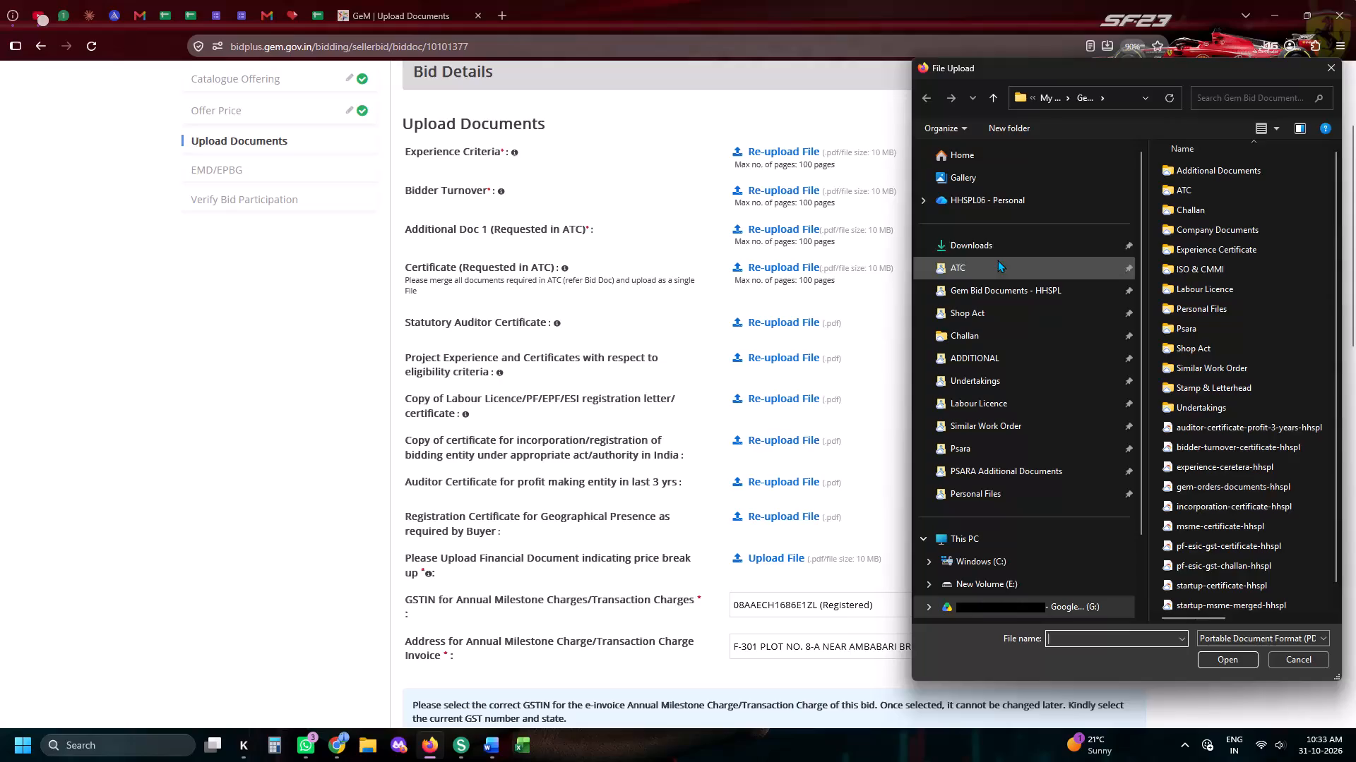
Upload the PDF from the ATC folder as the Financial Document indicating price break up.
{"action": "double_click", "coordinate": [994, 252]}
{"action": "double_click", "coordinate": [1186, 195]}
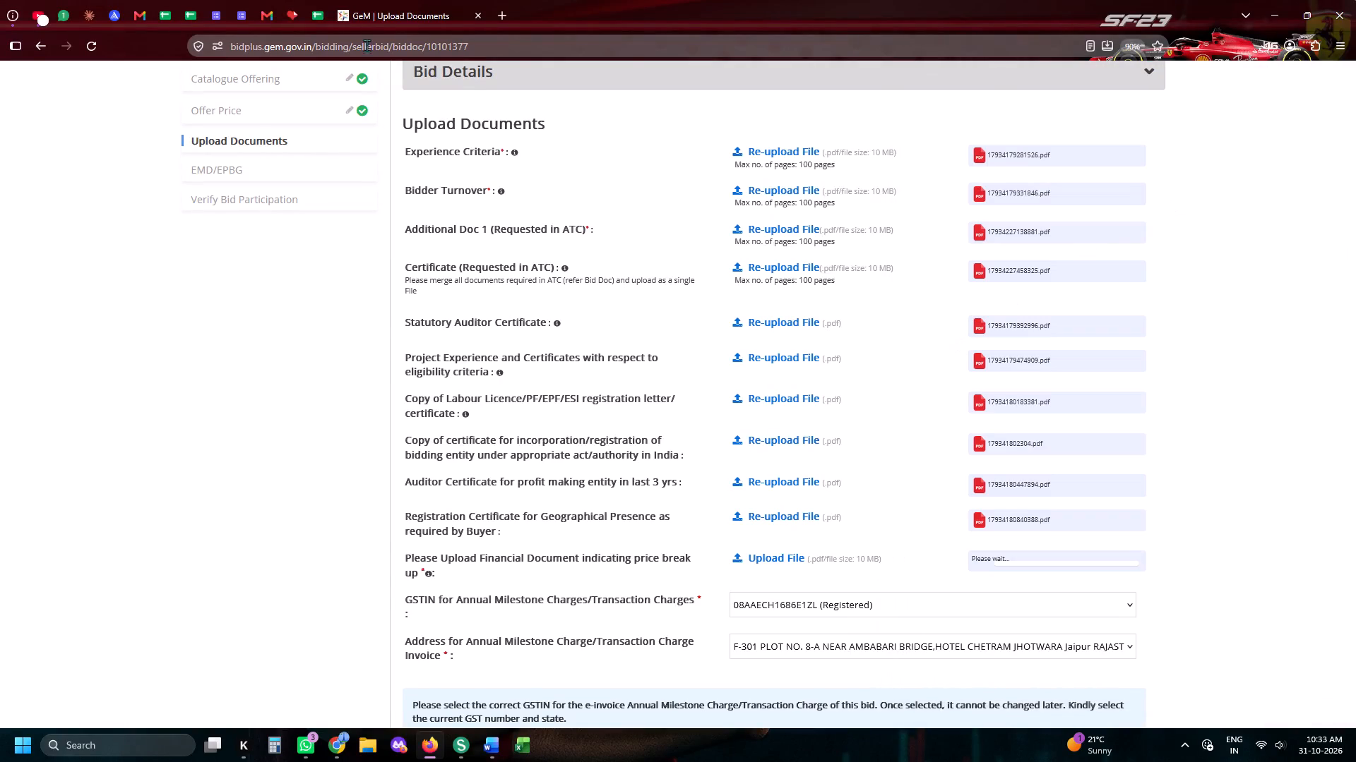
In the Daily Tender Sheet 2026, set the Harshnath Human Services tender filler for the Kolkata tender in row 622 to MK.
{"action": "left_click", "coordinate": [321, 0]}
{"action": "left_click", "coordinate": [775, 586]}
{"action": "scroll", "coordinate": [783, 587], "scroll_direction": "up", "scroll_amount": 5}
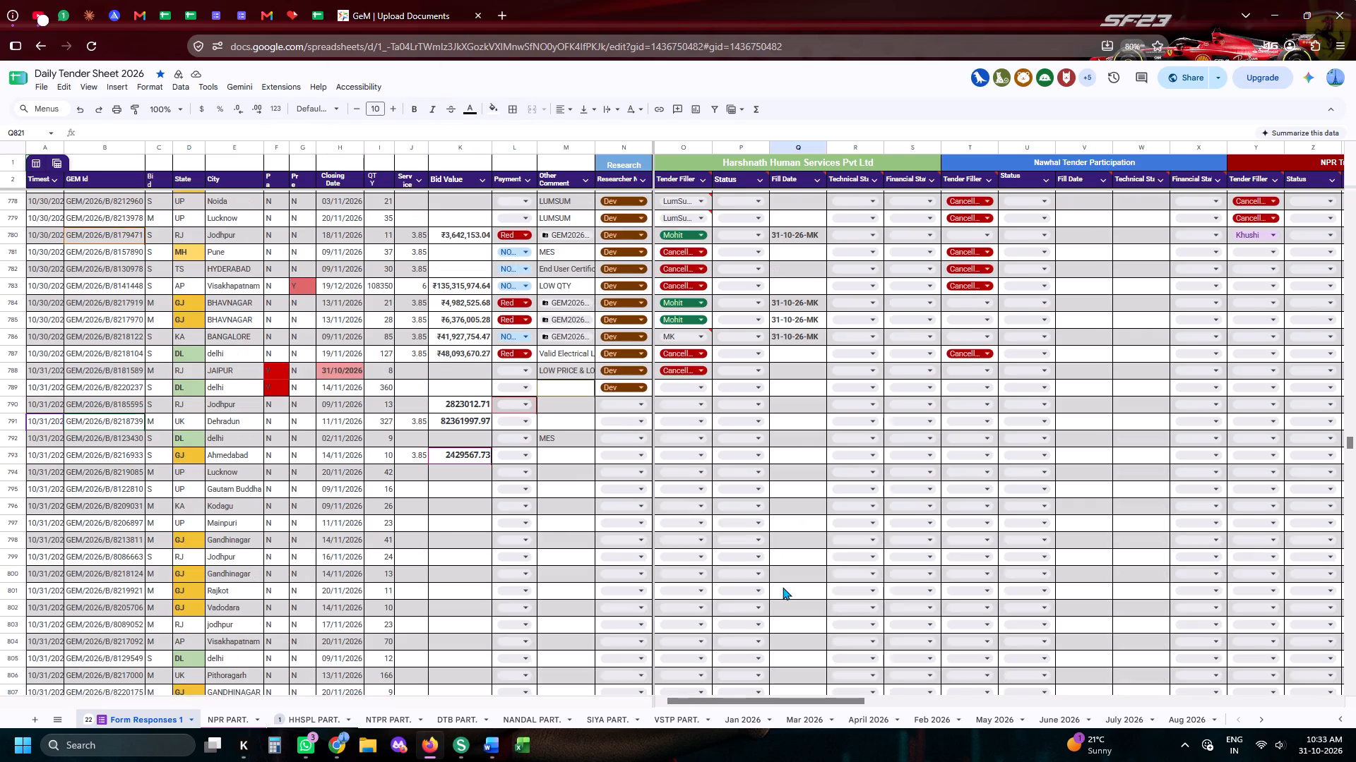
{"action": "scroll", "coordinate": [783, 587], "scroll_direction": "up", "scroll_amount": 9}
{"action": "scroll", "coordinate": [783, 587], "scroll_direction": "down", "scroll_amount": 6}
{"action": "scroll", "coordinate": [783, 587], "scroll_direction": "up", "scroll_amount": 2}
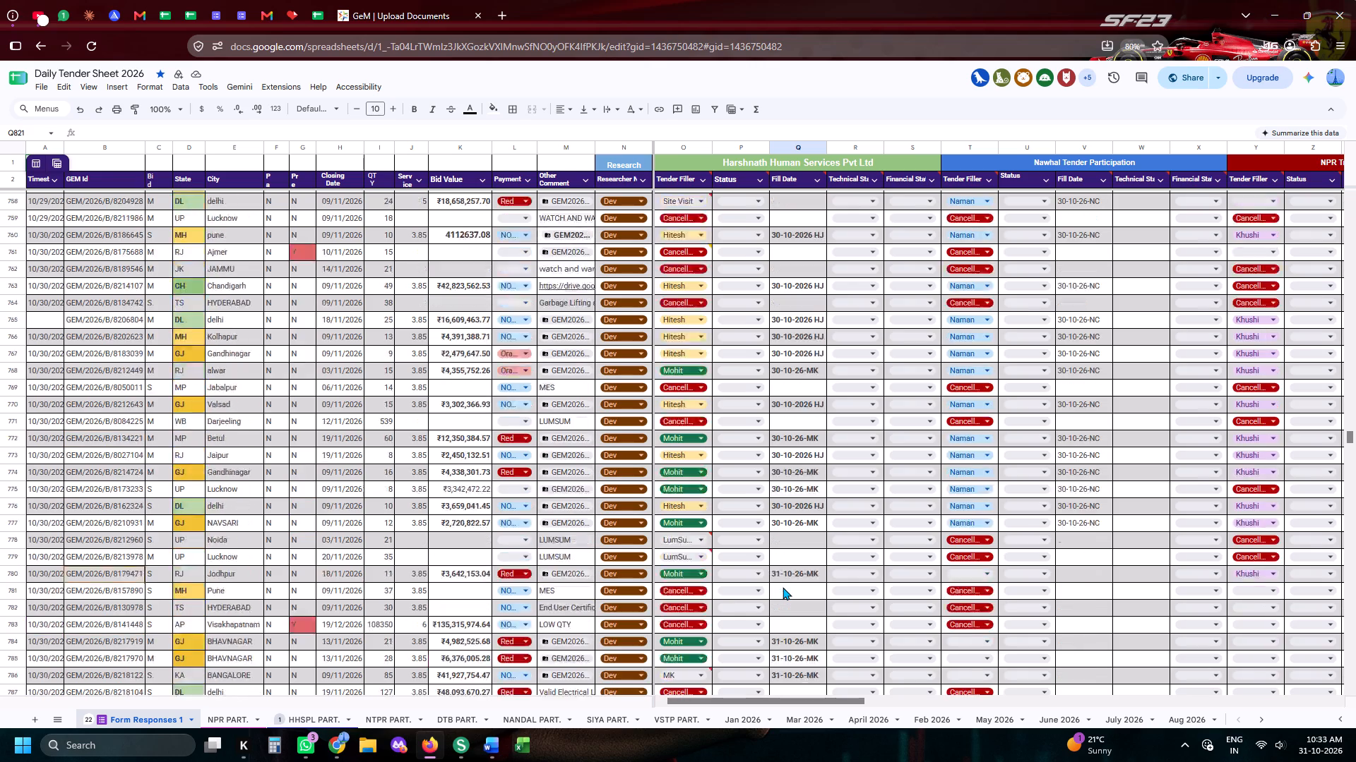
{"action": "scroll", "coordinate": [783, 587], "scroll_direction": "up", "scroll_amount": 16}
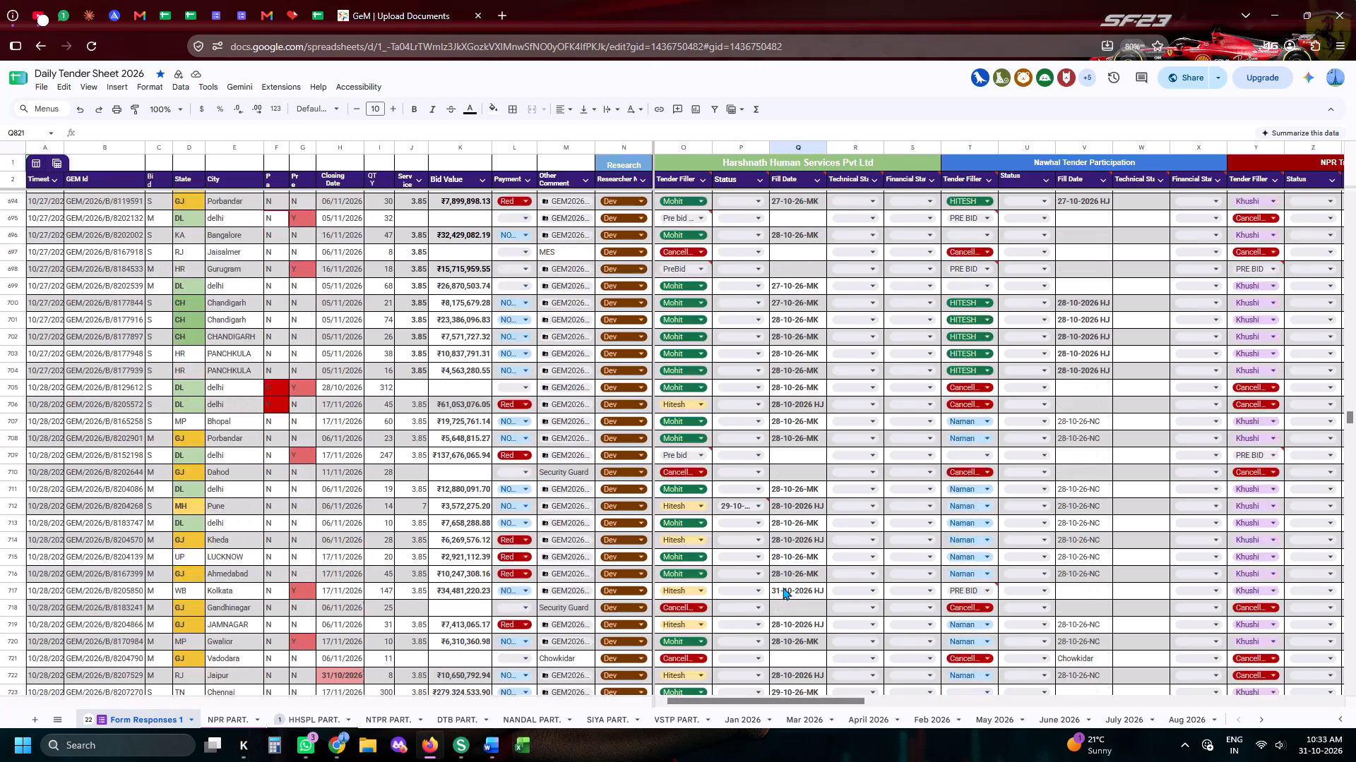
{"action": "scroll", "coordinate": [783, 587], "scroll_direction": "up", "scroll_amount": 9}
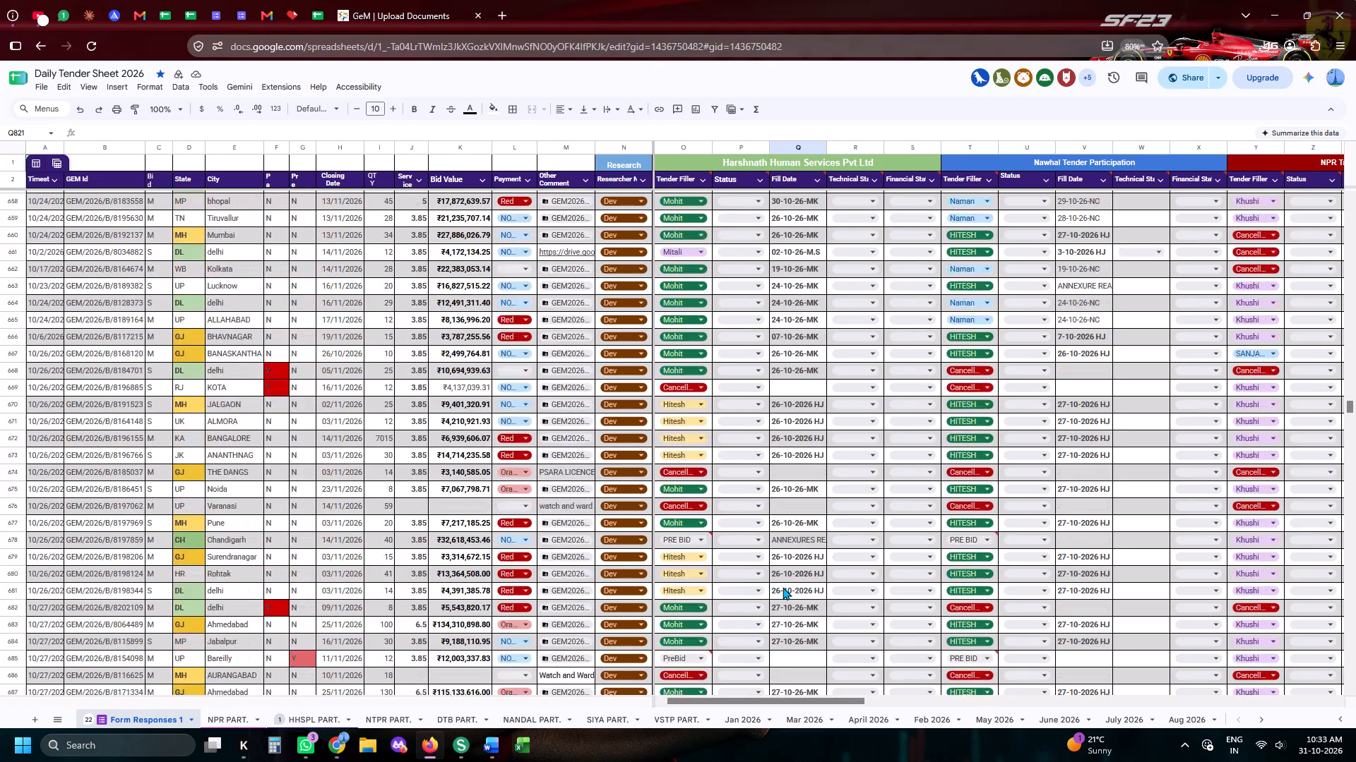
{"action": "scroll", "coordinate": [783, 587], "scroll_direction": "up", "scroll_amount": 13}
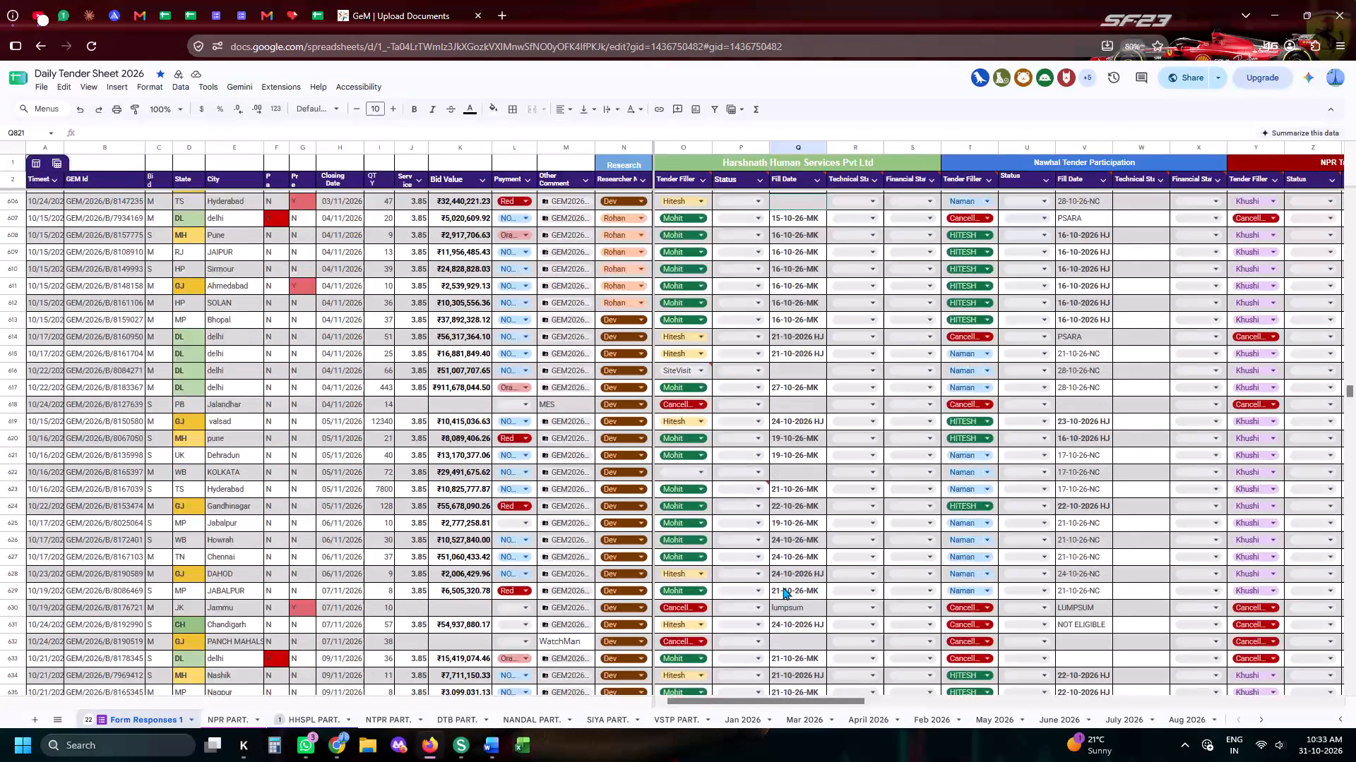
{"action": "left_click", "coordinate": [0, 464]}
{"action": "left_click", "coordinate": [8, 468]}
{"action": "scroll", "coordinate": [718, 555], "scroll_direction": "up", "scroll_amount": 6}
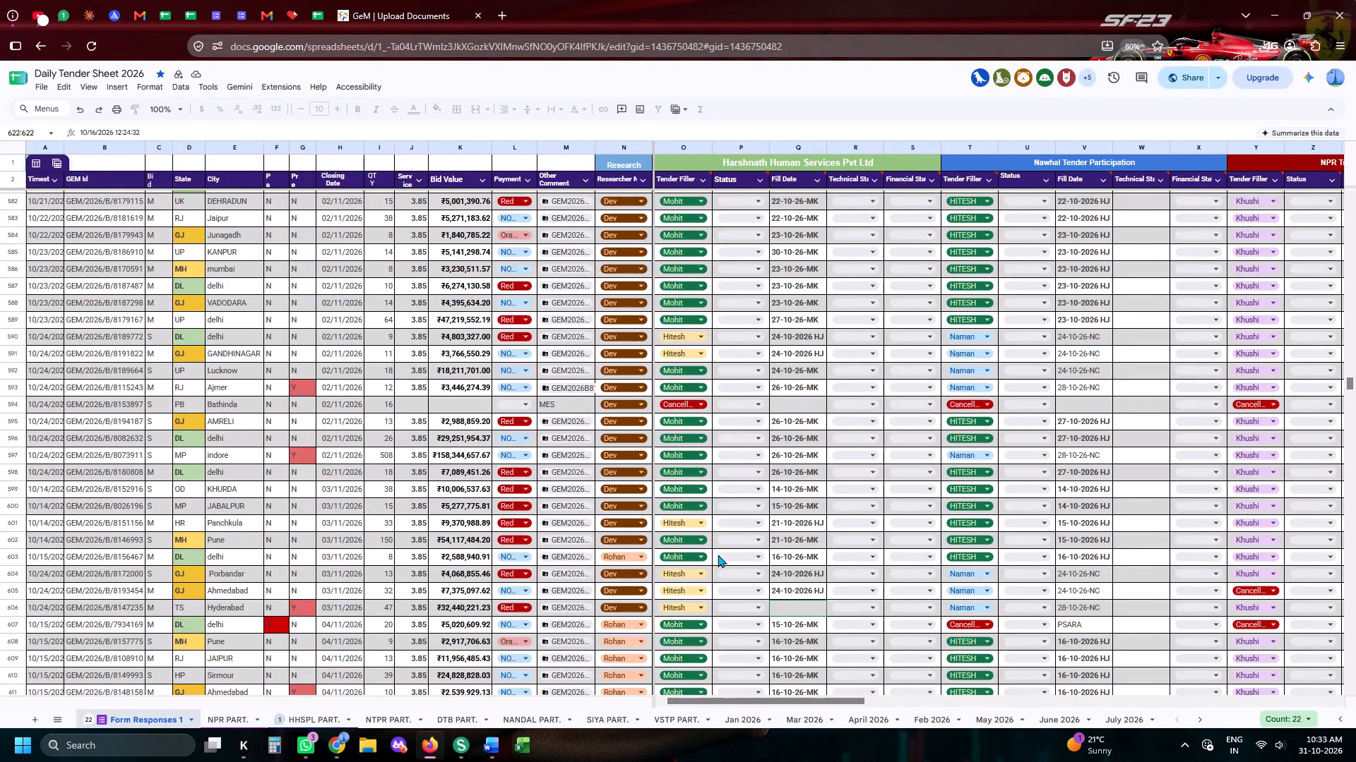
{"action": "scroll", "coordinate": [718, 555], "scroll_direction": "up", "scroll_amount": 4}
{"action": "scroll", "coordinate": [718, 555], "scroll_direction": "down", "scroll_amount": 10}
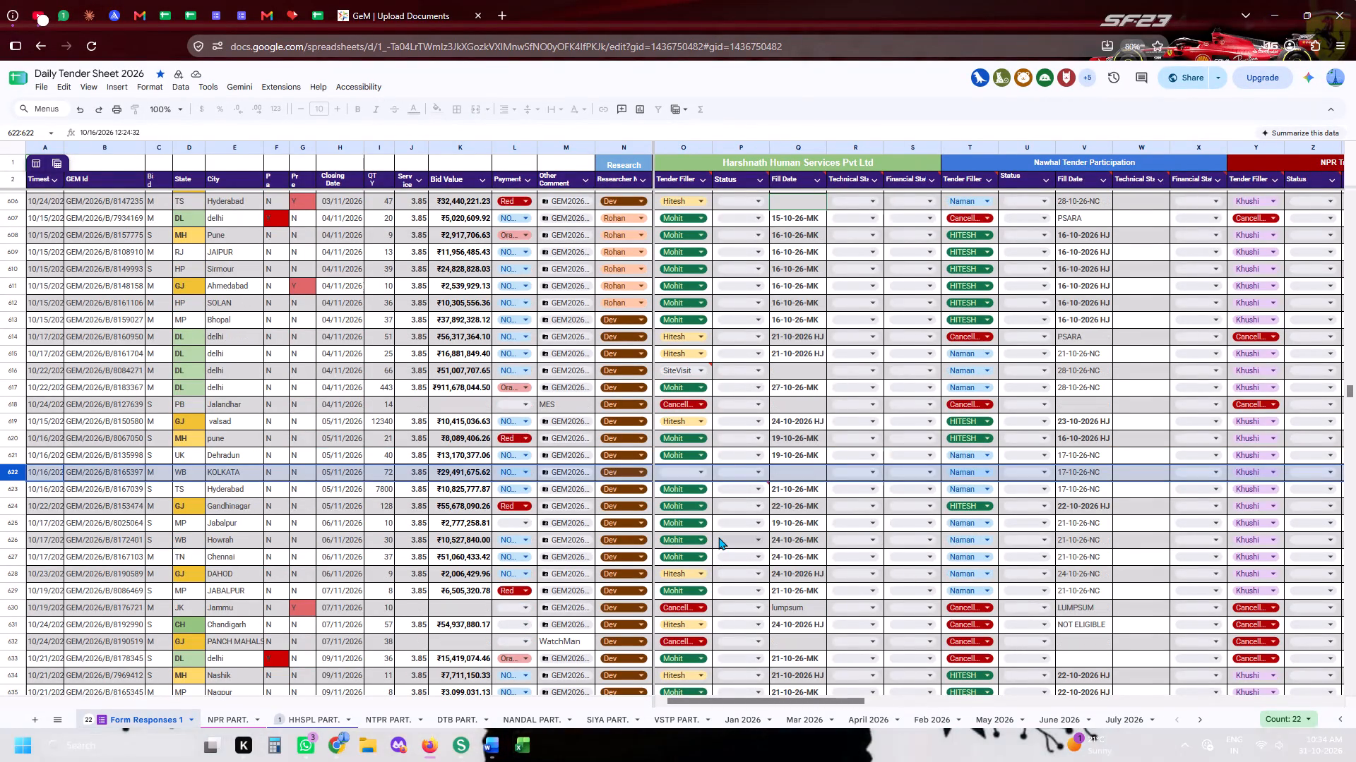
{"action": "left_click", "coordinate": [685, 464]}
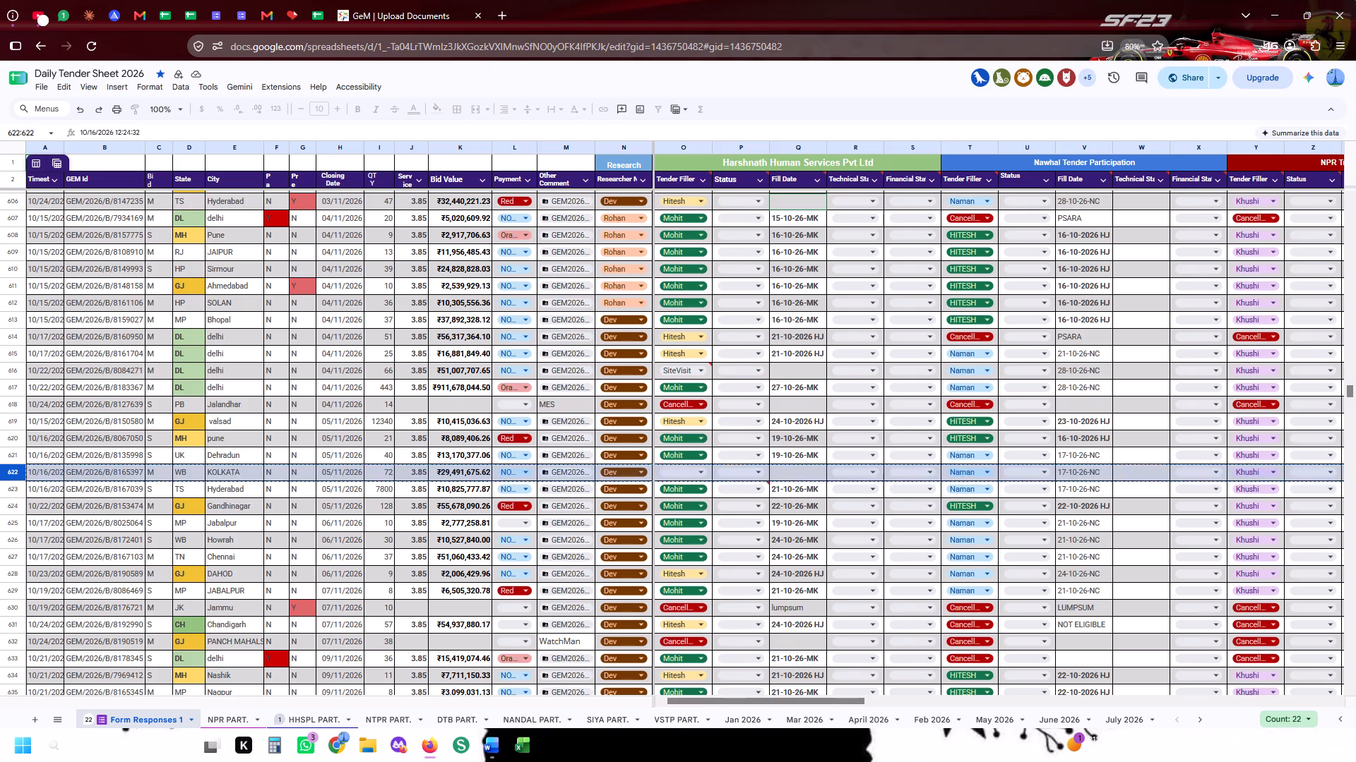
{"action": "left_click", "coordinate": [693, 472]}
{"action": "type", "text": "MK"}
{"action": "key", "text": "Tab"}
Copy the Harshnath fill date 31-10-26-MK from the Bangalore tender in row 786.
{"action": "scroll", "coordinate": [837, 434], "scroll_direction": "down", "scroll_amount": 19}
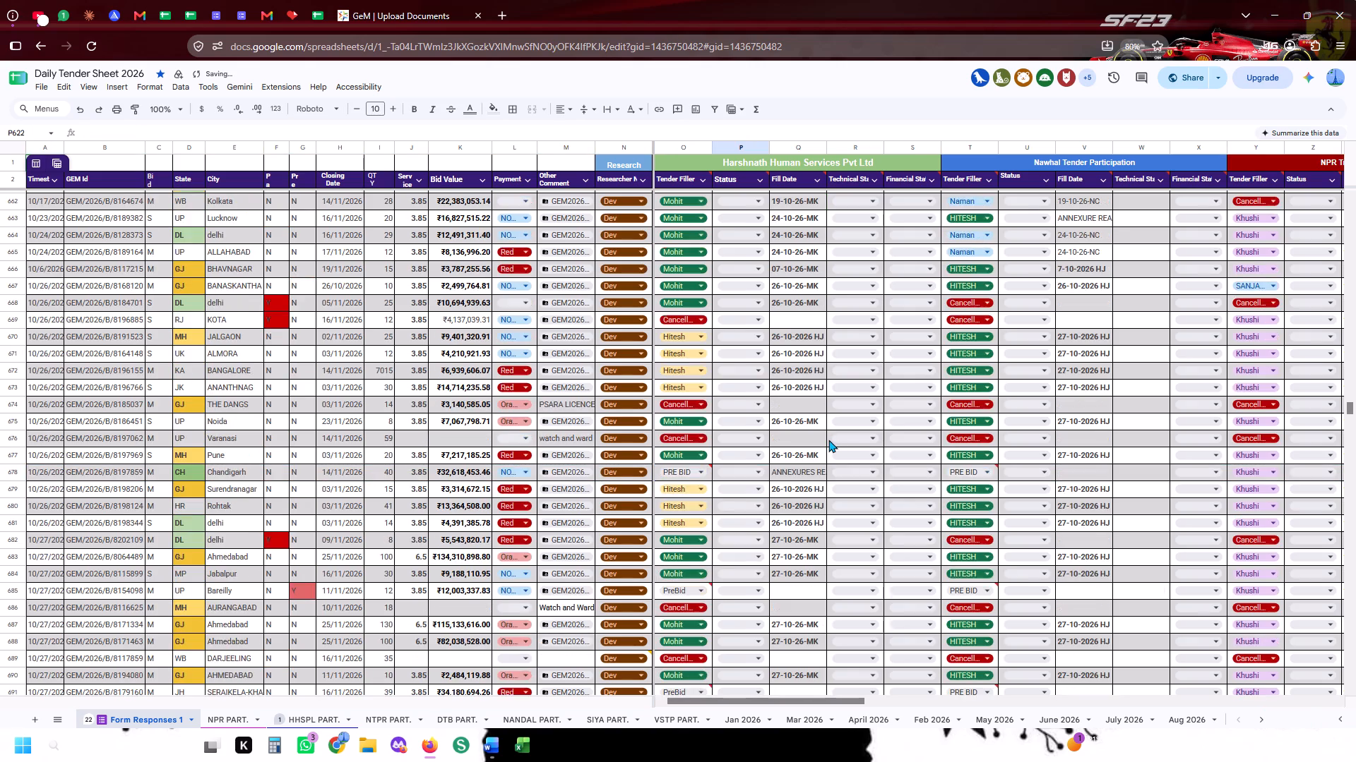
{"action": "scroll", "coordinate": [828, 440], "scroll_direction": "down", "scroll_amount": 3}
{"action": "scroll", "coordinate": [804, 452], "scroll_direction": "down", "scroll_amount": 20}
{"action": "scroll", "coordinate": [804, 452], "scroll_direction": "down", "scroll_amount": 2}
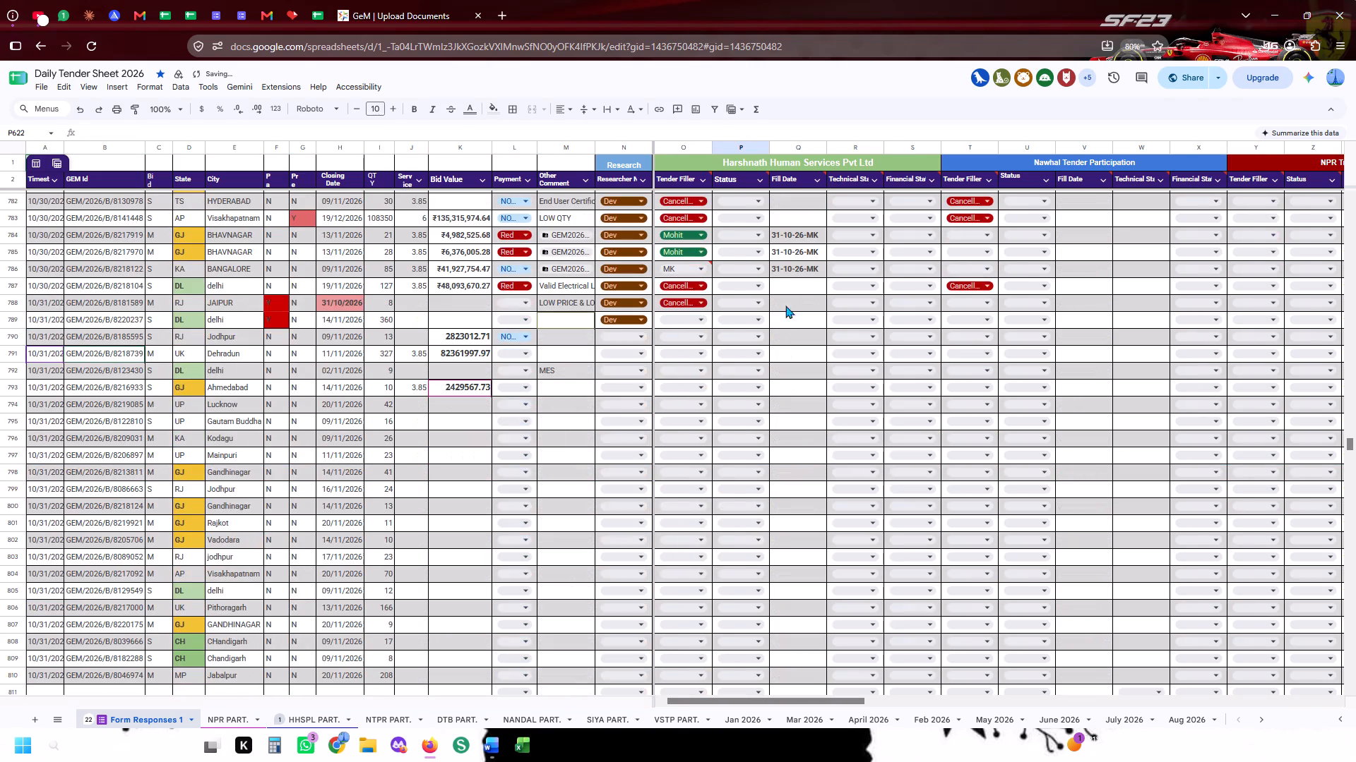
{"action": "left_click", "coordinate": [785, 276]}
{"action": "key", "text": "ctrl+c"}
Search the tender sheet for 31-10-26-MK and examine the matching fill dates.
{"action": "key", "text": "ctrl+f"}
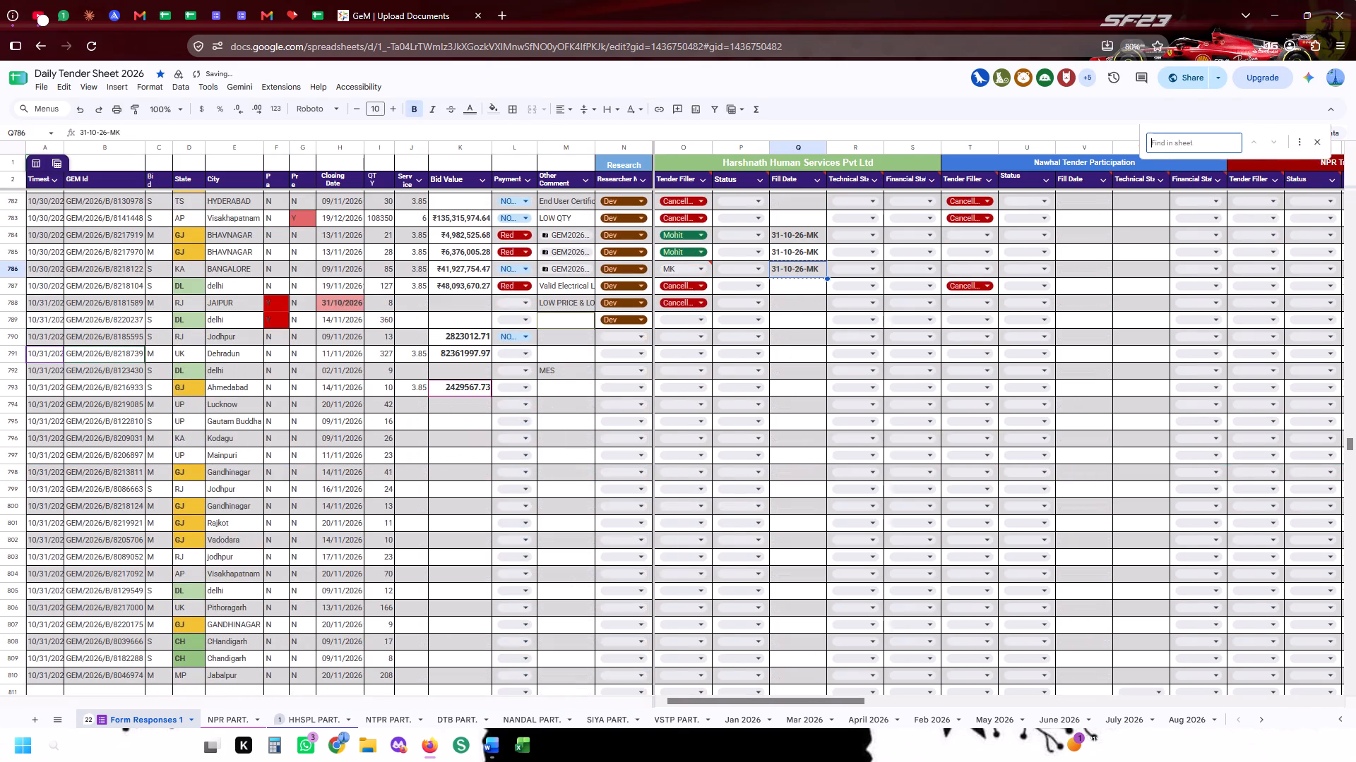
{"action": "key", "text": "ctrl+v"}
{"action": "scroll", "coordinate": [855, 428], "scroll_direction": "up", "scroll_amount": 10}
{"action": "scroll", "coordinate": [843, 429], "scroll_direction": "down", "scroll_amount": 6}
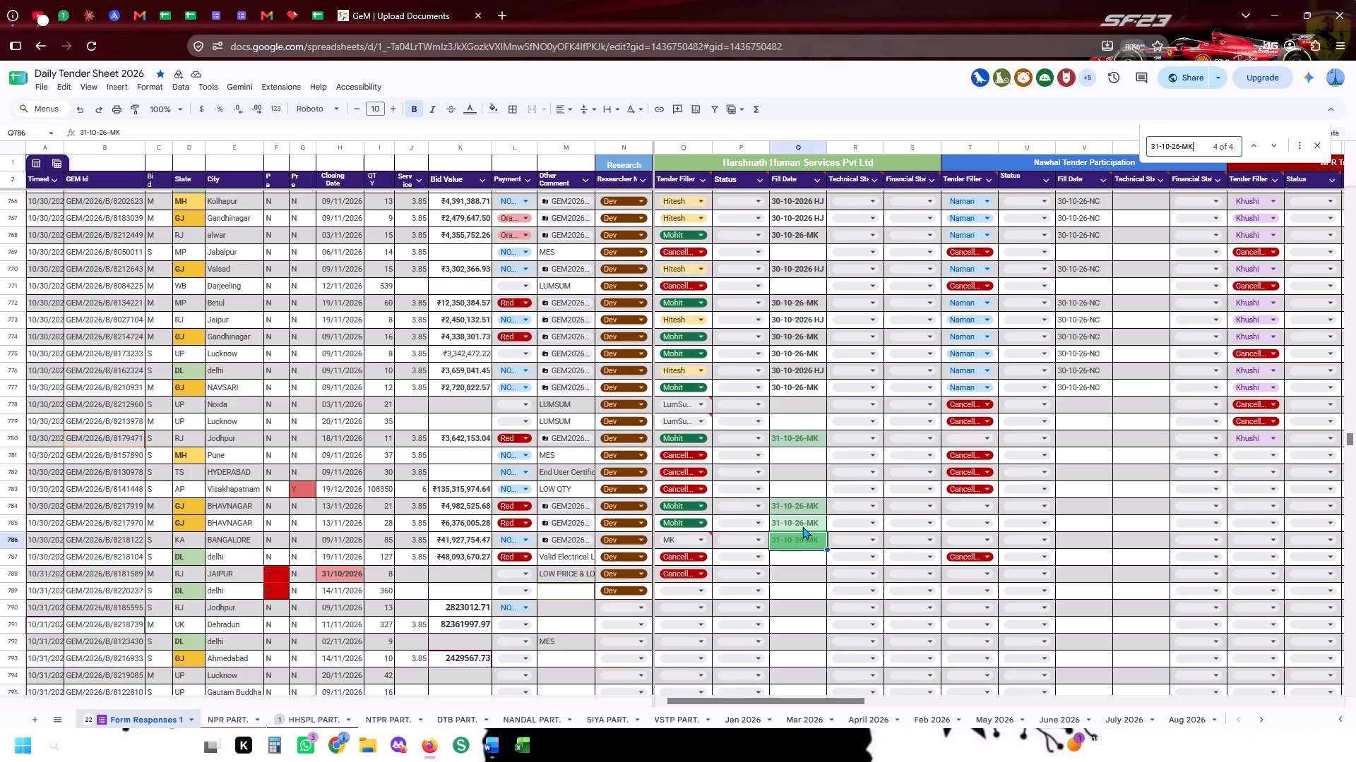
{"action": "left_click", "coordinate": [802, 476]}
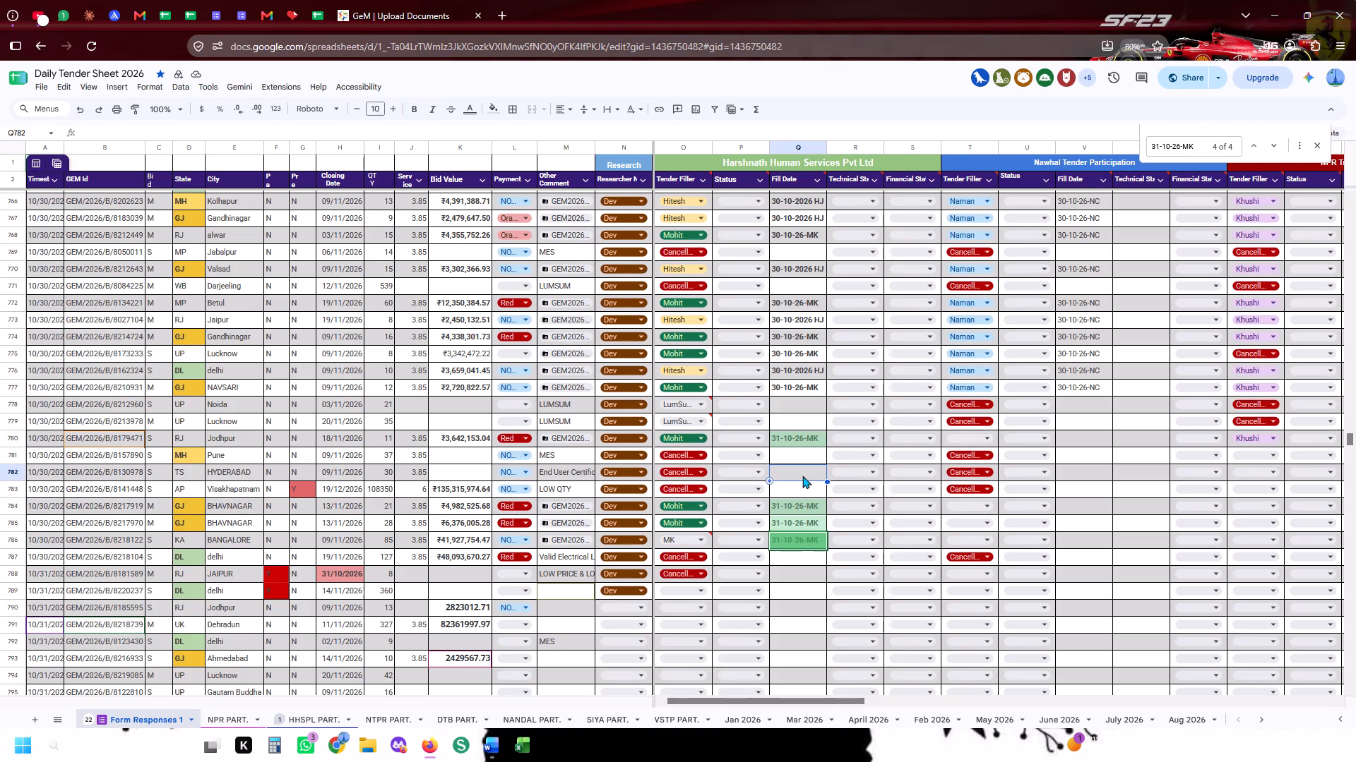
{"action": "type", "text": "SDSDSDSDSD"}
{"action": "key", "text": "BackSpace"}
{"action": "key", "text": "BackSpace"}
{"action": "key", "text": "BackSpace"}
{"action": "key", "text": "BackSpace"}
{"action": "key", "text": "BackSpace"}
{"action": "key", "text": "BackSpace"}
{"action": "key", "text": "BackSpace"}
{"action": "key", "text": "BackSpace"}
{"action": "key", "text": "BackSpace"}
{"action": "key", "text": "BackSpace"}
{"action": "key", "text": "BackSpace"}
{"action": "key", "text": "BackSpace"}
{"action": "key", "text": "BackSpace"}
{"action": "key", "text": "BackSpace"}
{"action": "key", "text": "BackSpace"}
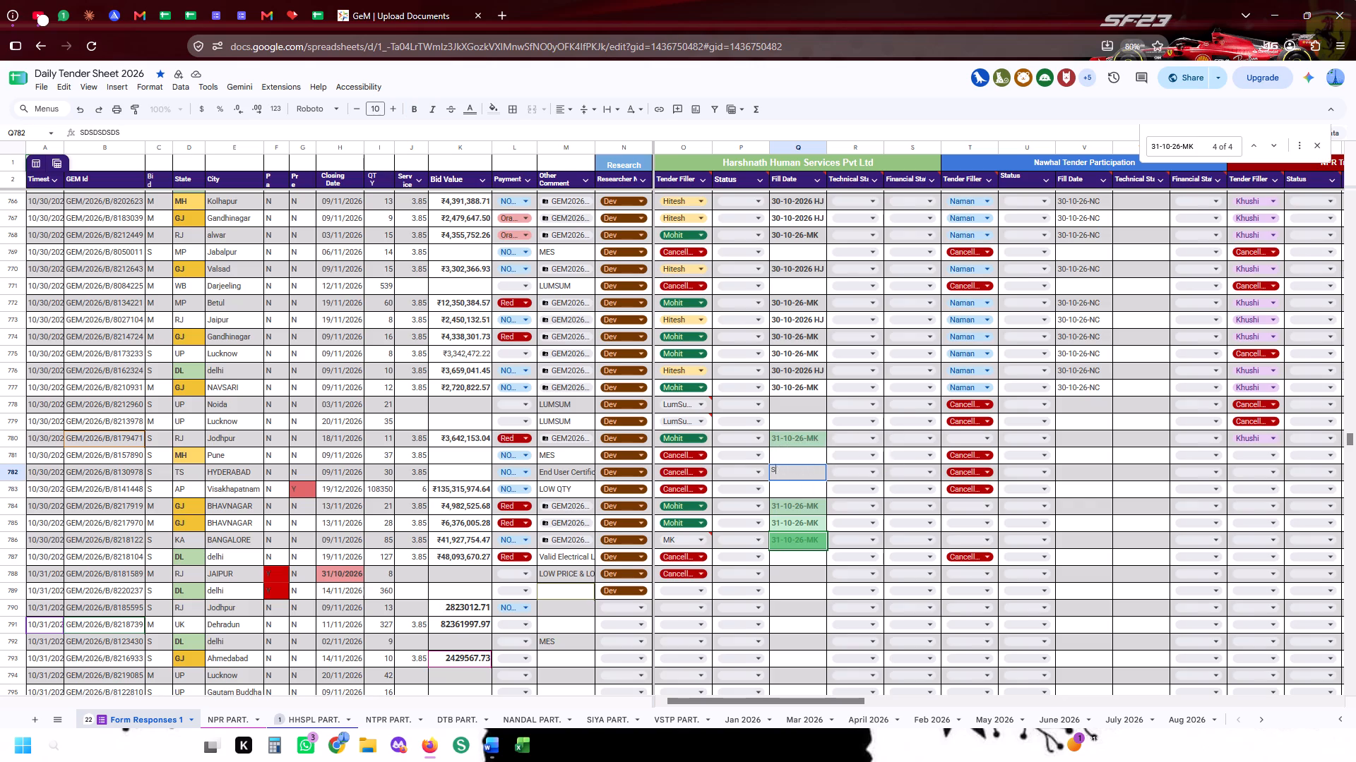
Paste 31-10-26-MK as the Harshnath fill date of the Kolkata tender in row 622.
{"action": "scroll", "coordinate": [787, 426], "scroll_direction": "up", "scroll_amount": 20}
{"action": "scroll", "coordinate": [787, 426], "scroll_direction": "up", "scroll_amount": 1}
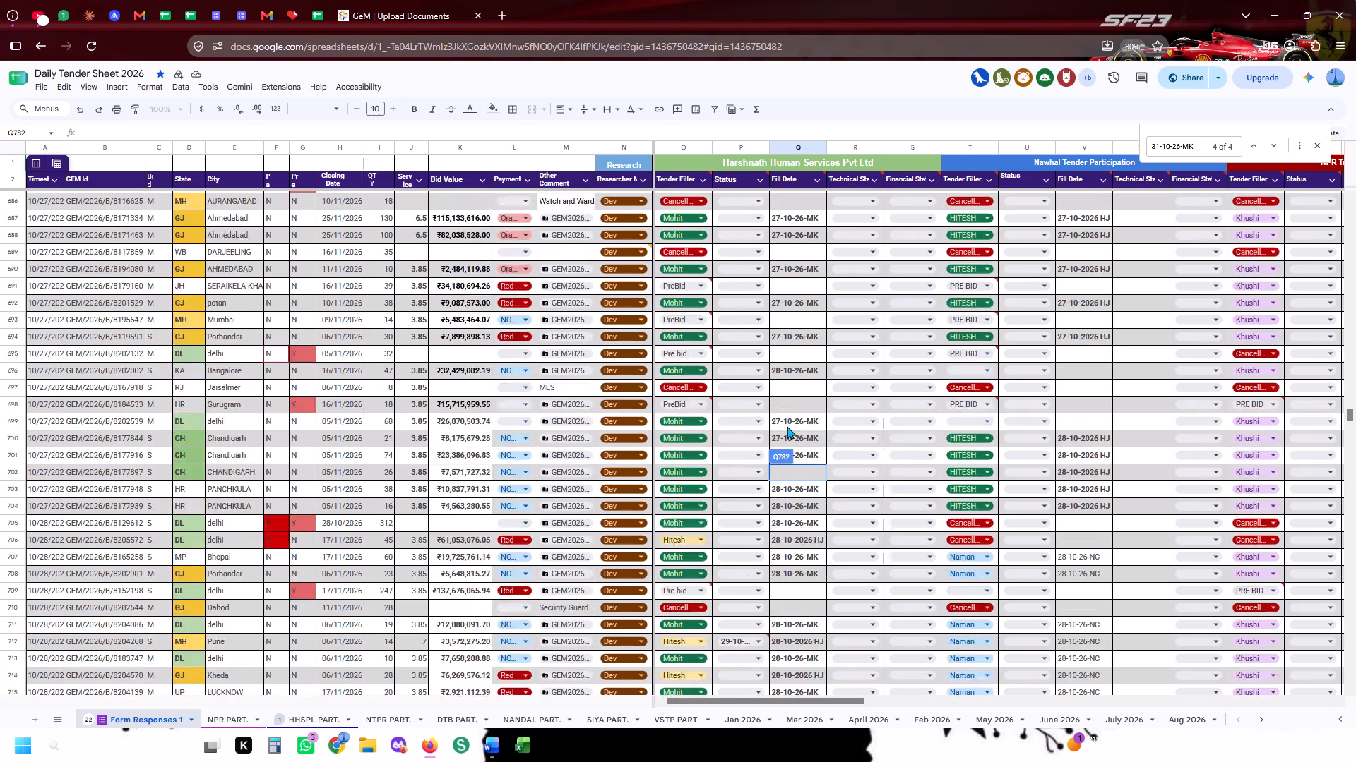
{"action": "scroll", "coordinate": [787, 426], "scroll_direction": "up", "scroll_amount": 20}
{"action": "scroll", "coordinate": [787, 426], "scroll_direction": "up", "scroll_amount": 2}
{"action": "scroll", "coordinate": [787, 426], "scroll_direction": "down", "scroll_amount": 4}
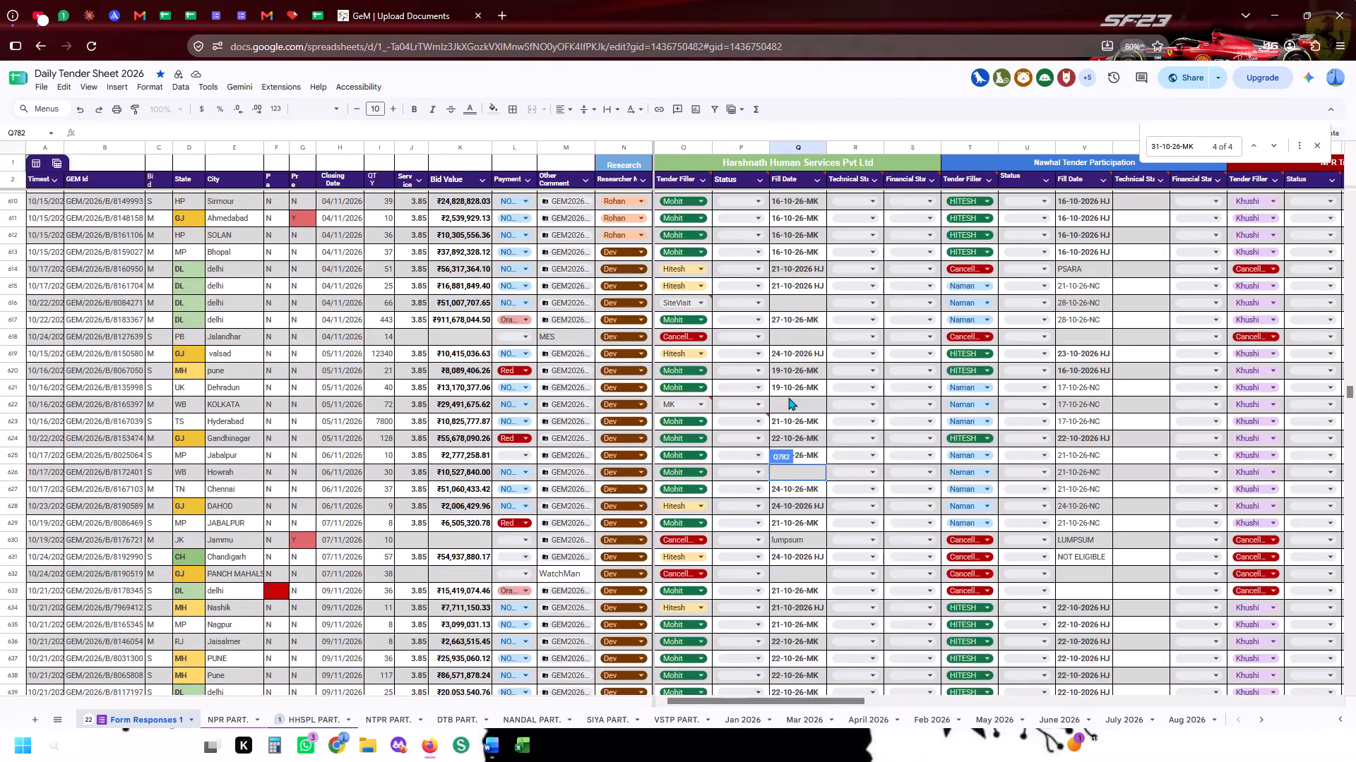
{"action": "left_click", "coordinate": [788, 397]}
{"action": "left_click", "coordinate": [789, 406]}
{"action": "key", "text": "ctrl+v"}
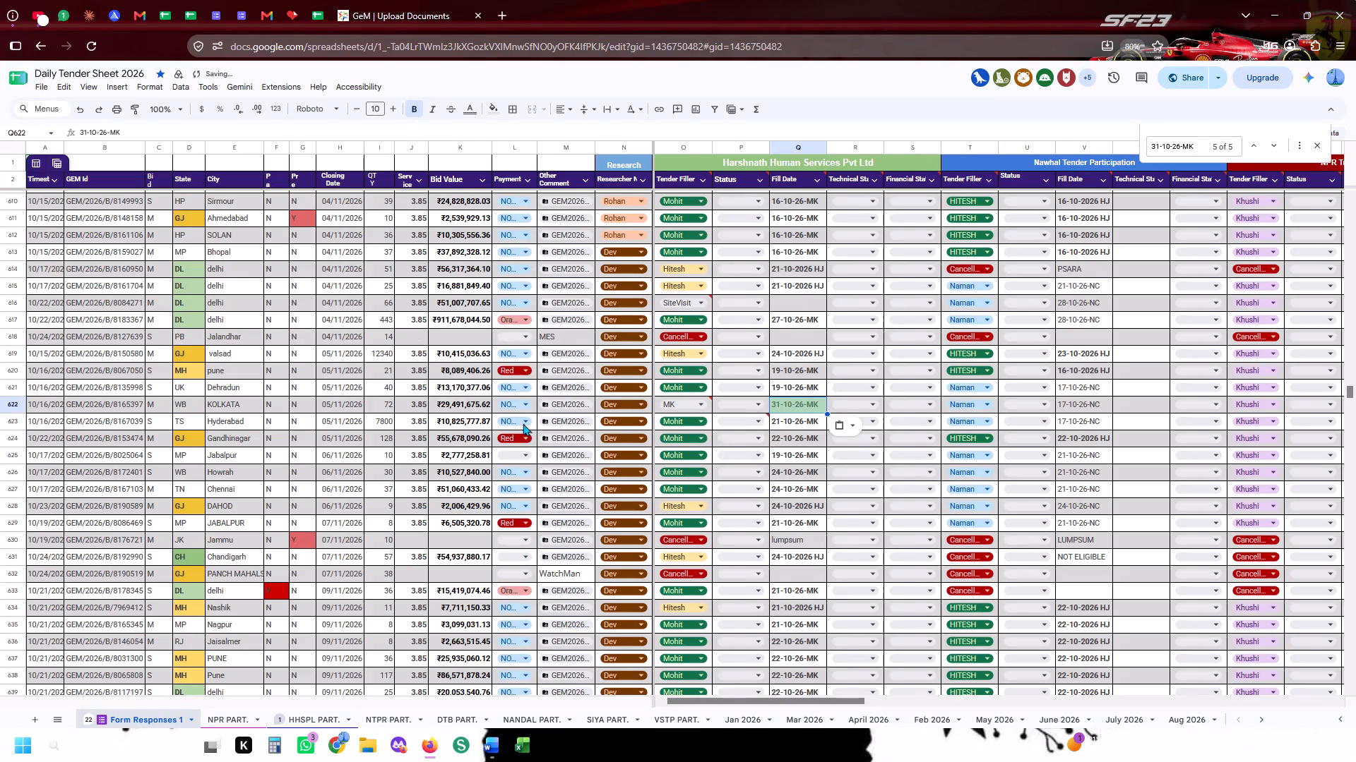
Copy the GEM Id GEM/2026/B/8165397 of the Kolkata tender in row 622.
{"action": "left_click", "coordinate": [0, 403]}
{"action": "left_click", "coordinate": [88, 410]}
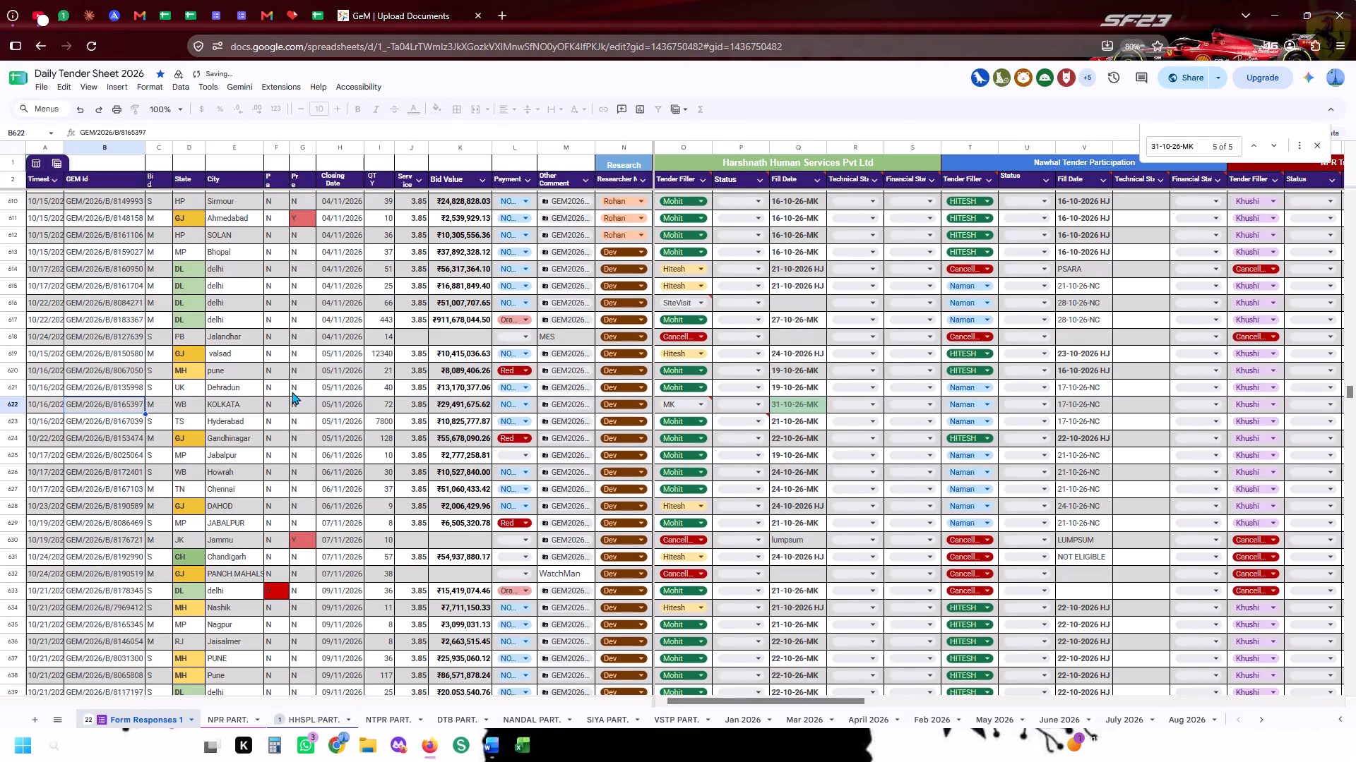
{"action": "key", "text": "ctrl+c"}
{"action": "key", "text": "ctrl+c"}
{"action": "key", "text": "ctrl+c"}
{"action": "key", "text": "ctrl+c"}
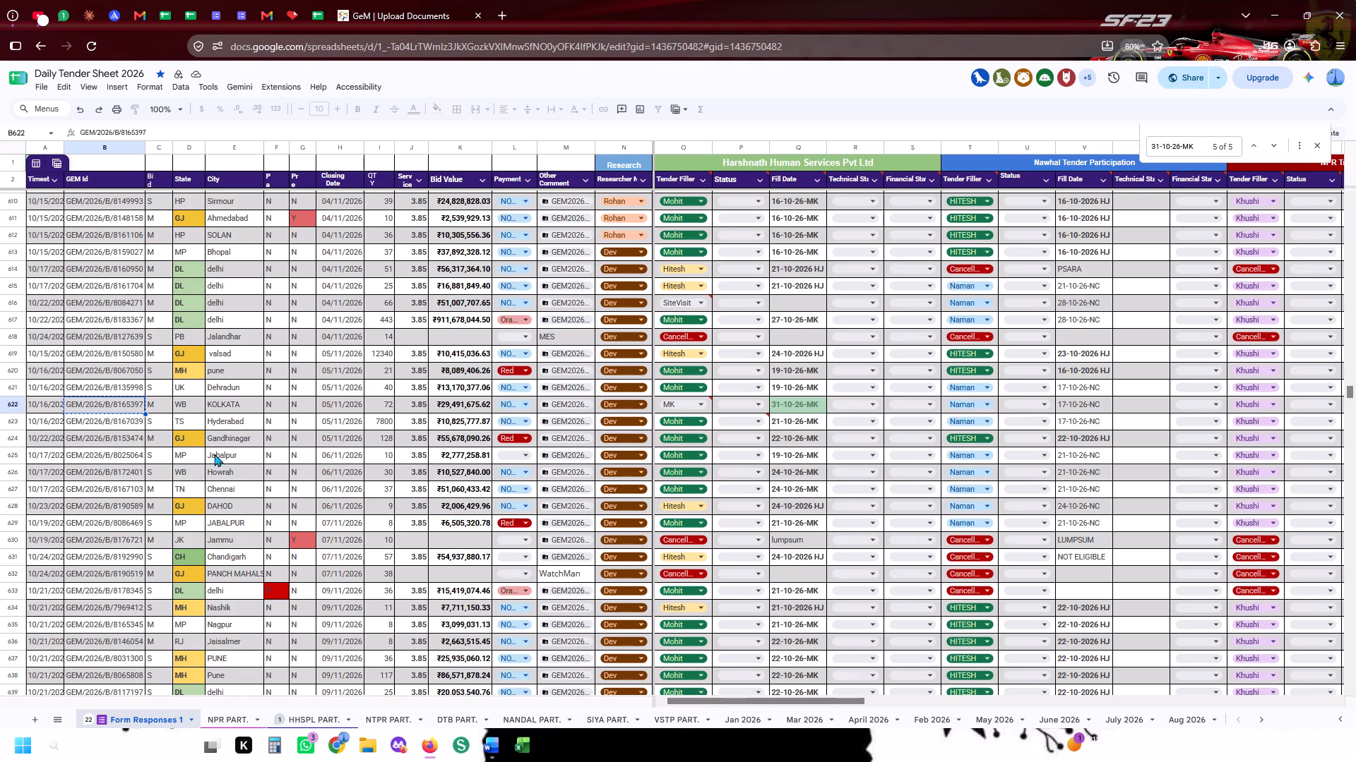
{"action": "key", "text": "ctrl+c"}
{"action": "key", "text": "ctrl+c"}
Return to the GeM Upload Documents page and save the bid's uploaded documents and EMD exemption details.
{"action": "left_click", "coordinate": [372, 0]}
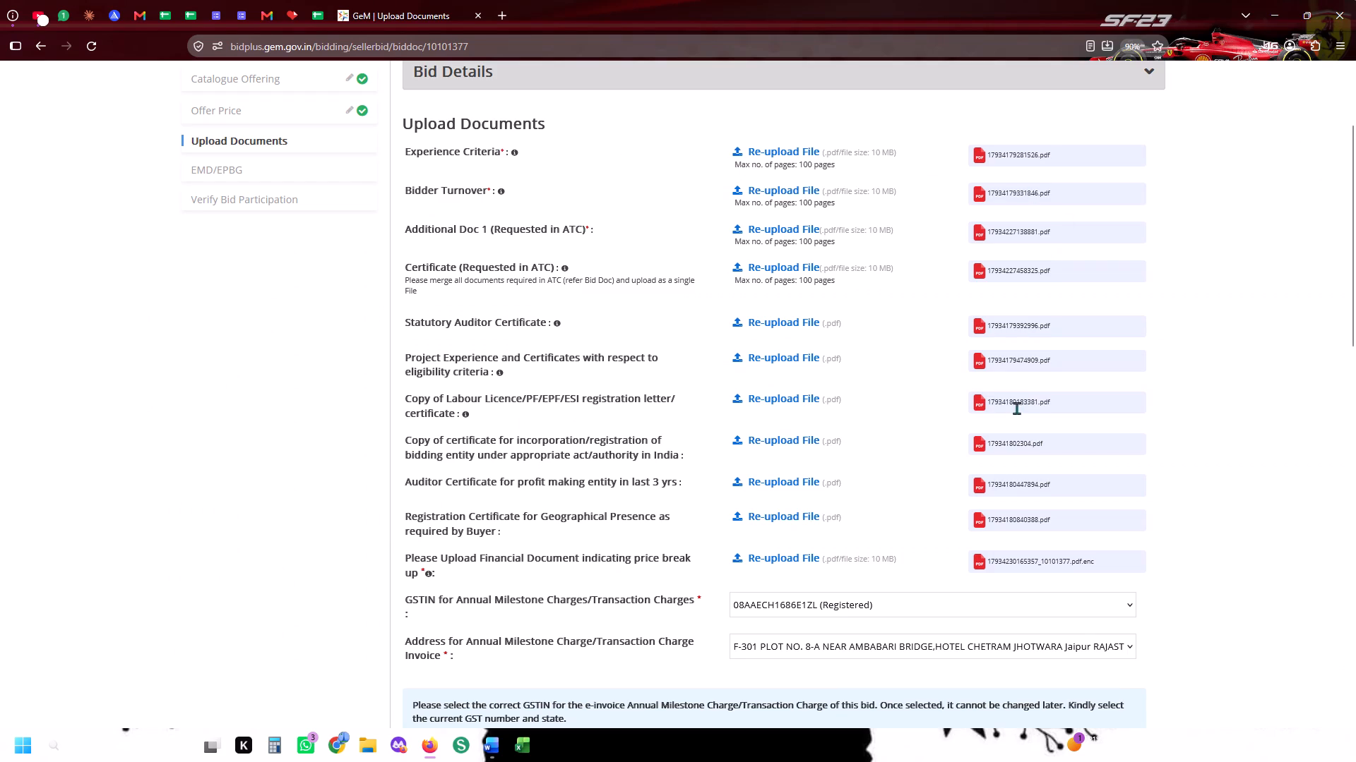
{"action": "scroll", "coordinate": [771, 370], "scroll_direction": "down", "scroll_amount": 11}
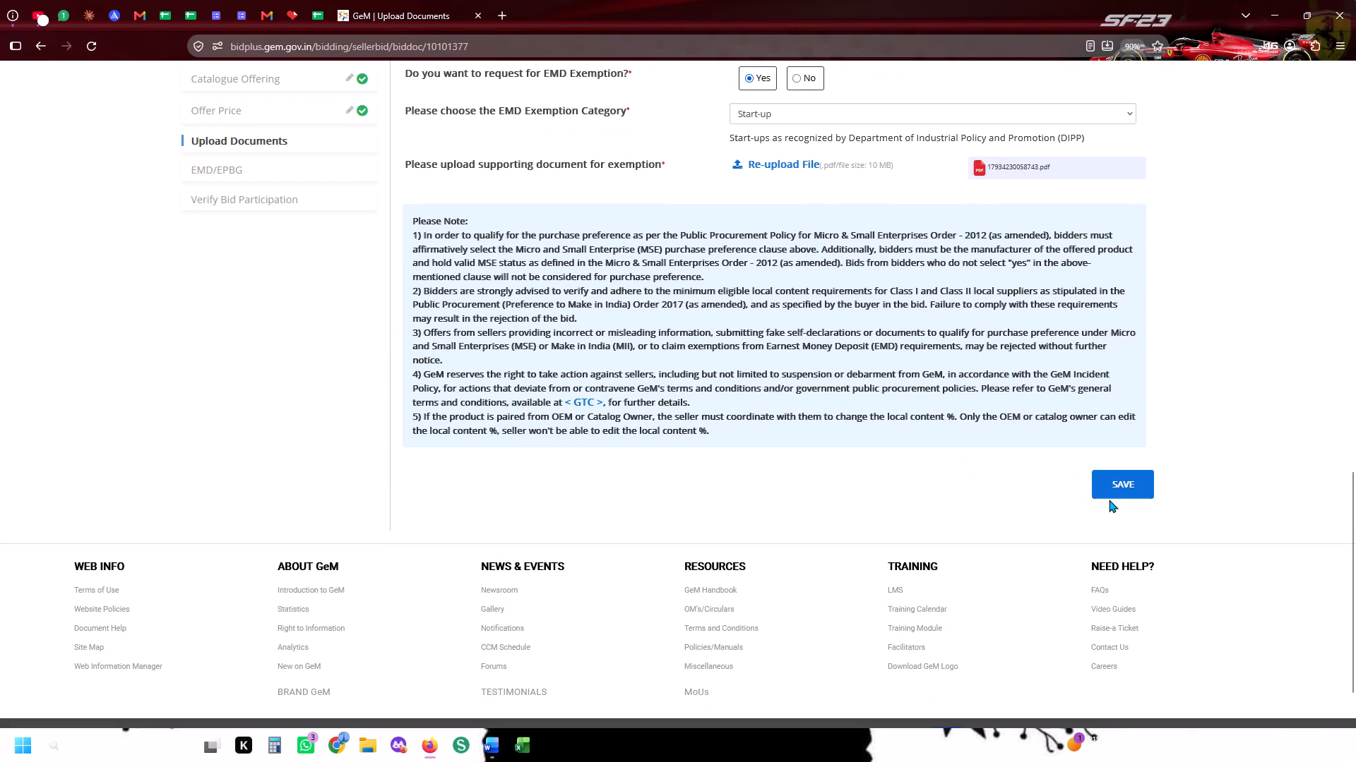
{"action": "double_click", "coordinate": [1109, 500]}
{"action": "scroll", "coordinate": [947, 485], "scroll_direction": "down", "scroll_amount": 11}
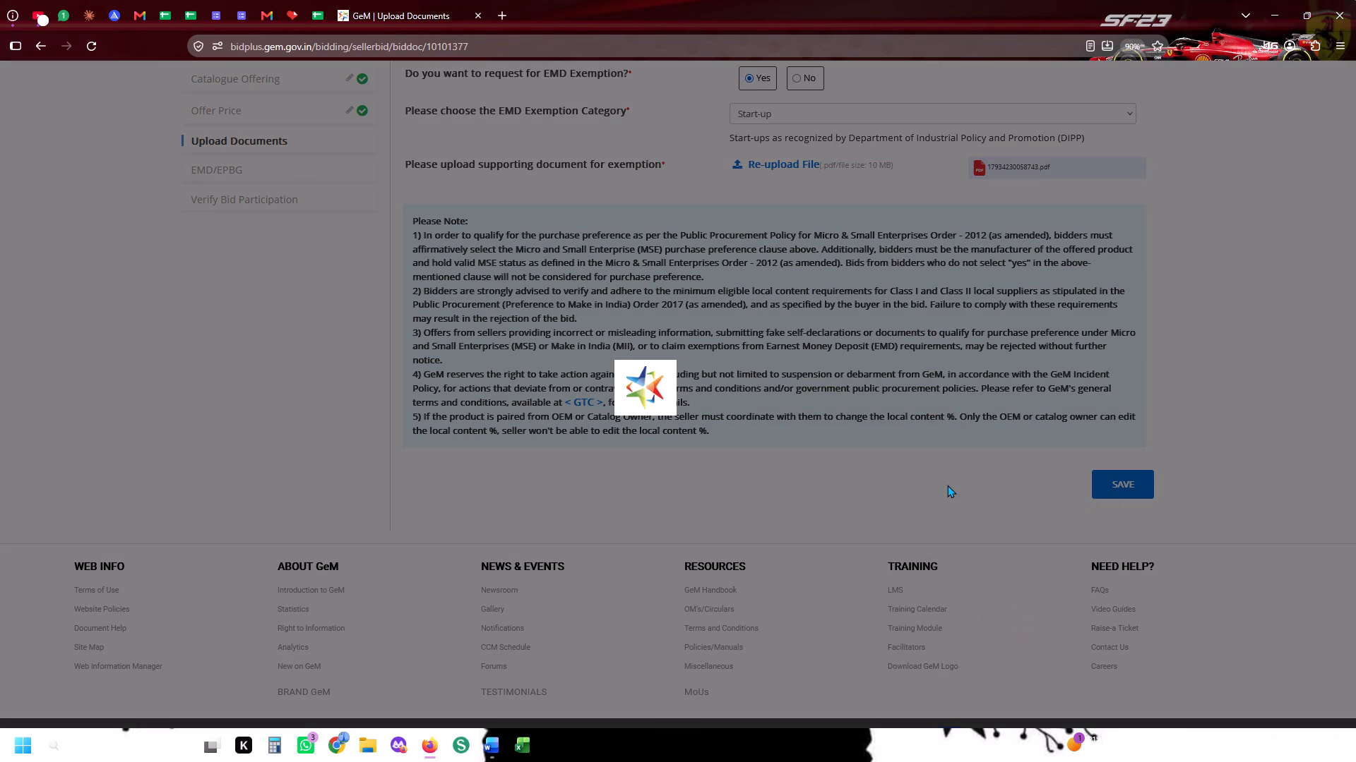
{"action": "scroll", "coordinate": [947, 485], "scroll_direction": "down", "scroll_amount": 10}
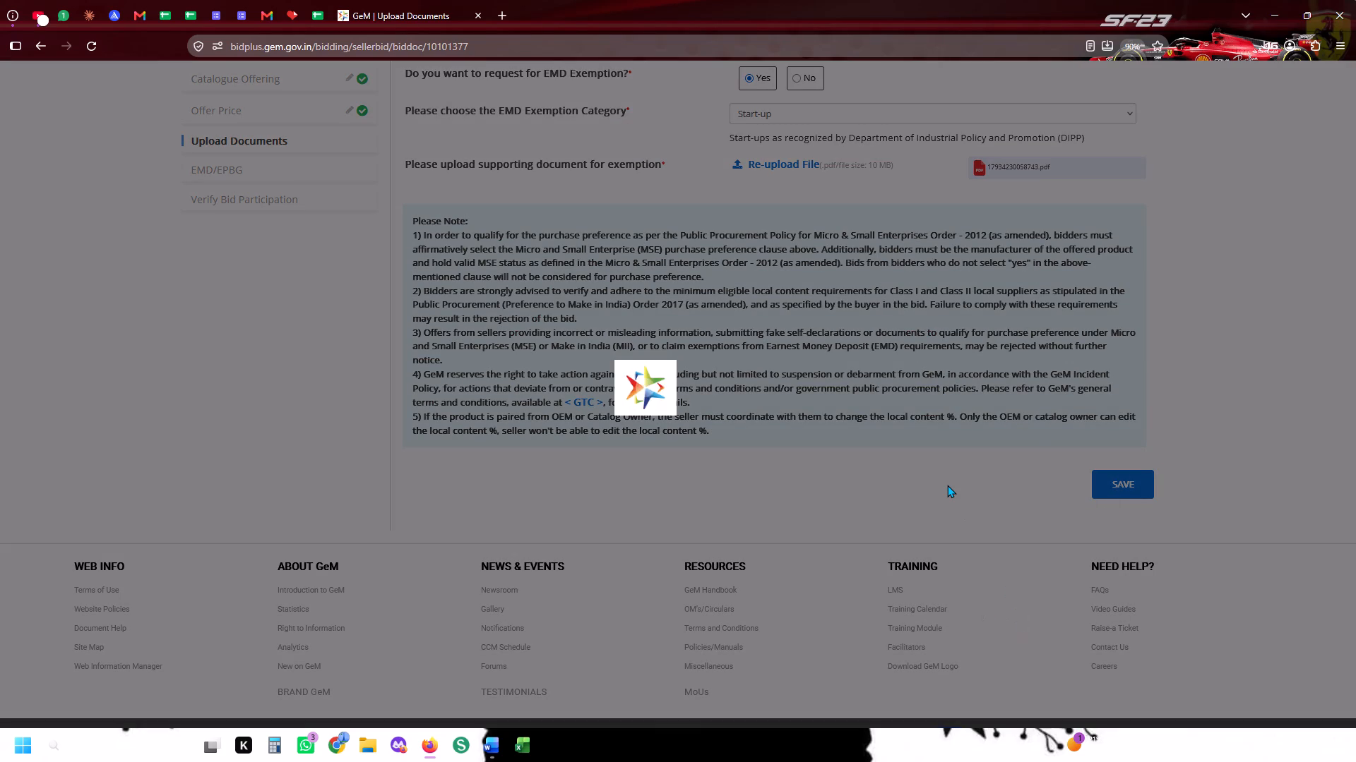
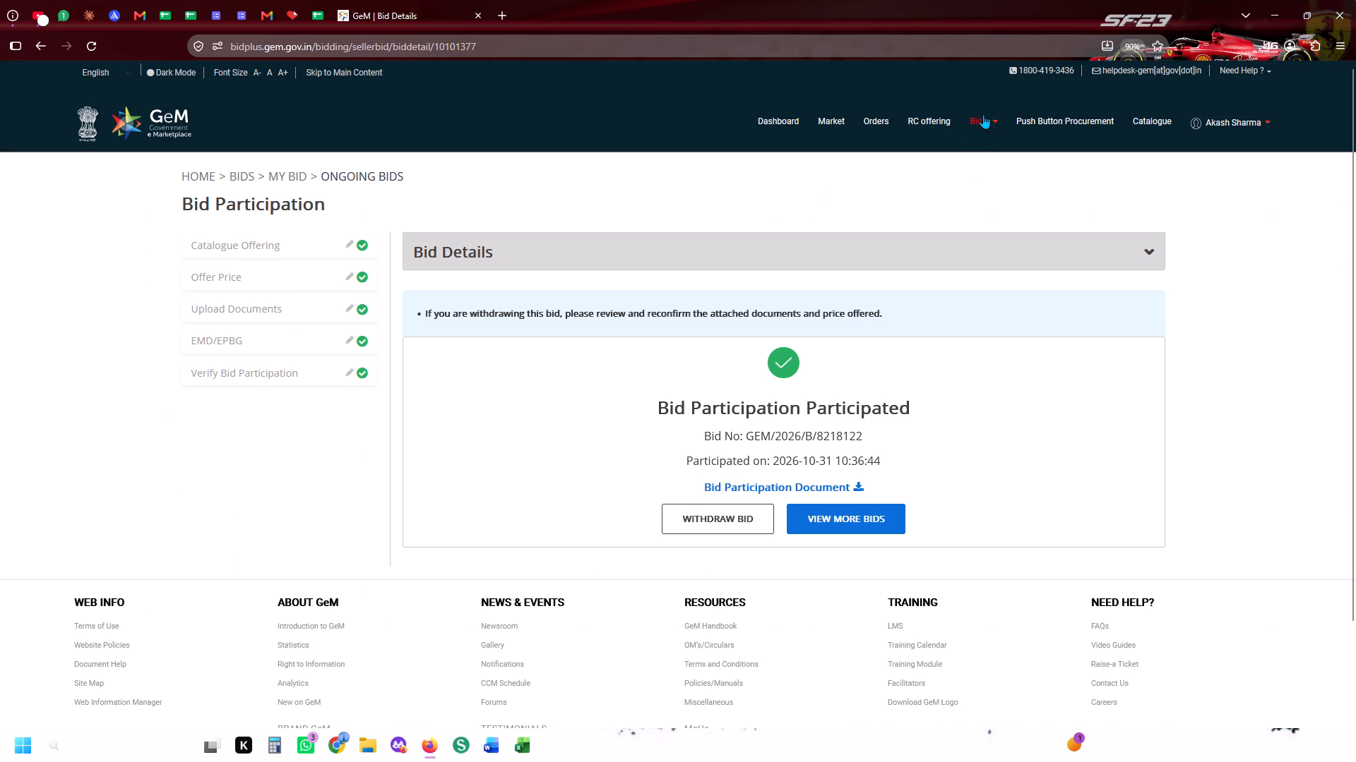
Find GEM/2026/B/8165397 in the GeM bid listing with an exact bid search and open its participation at the document upload stage.
{"action": "left_click", "coordinate": [983, 110]}
{"action": "left_click", "coordinate": [977, 150]}
{"action": "left_click", "coordinate": [910, 178]}
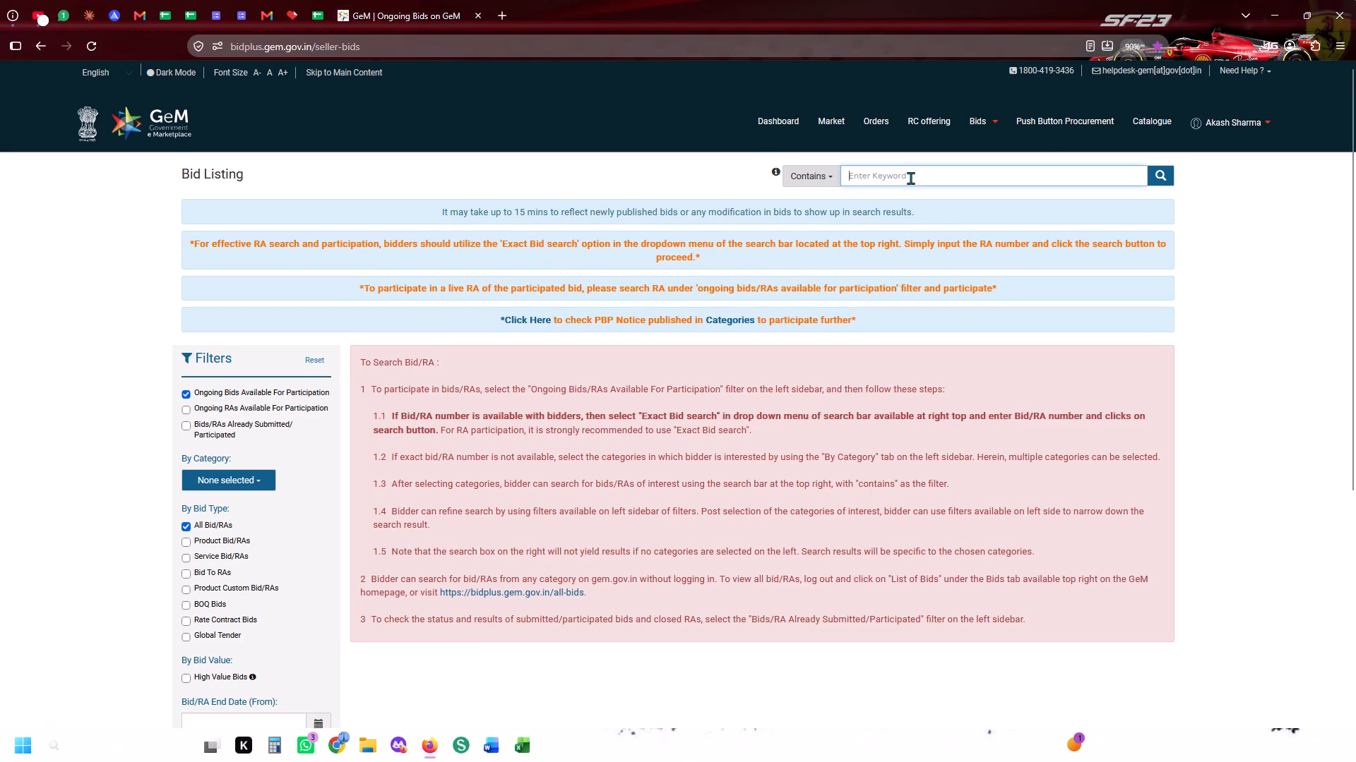
{"action": "key", "text": "ctrl+v"}
{"action": "left_click", "coordinate": [814, 181]}
{"action": "left_click", "coordinate": [832, 253]}
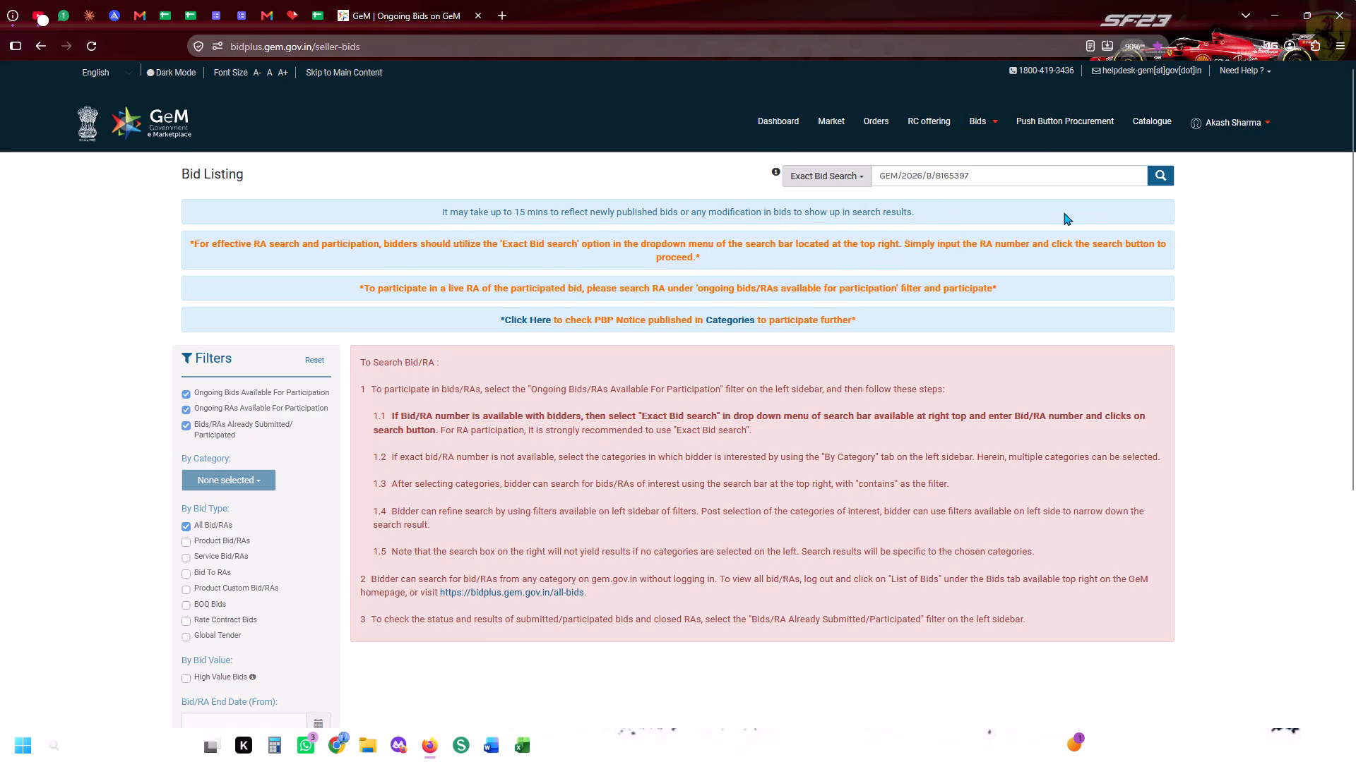
{"action": "left_click", "coordinate": [1153, 176]}
{"action": "left_click", "coordinate": [1120, 486]}
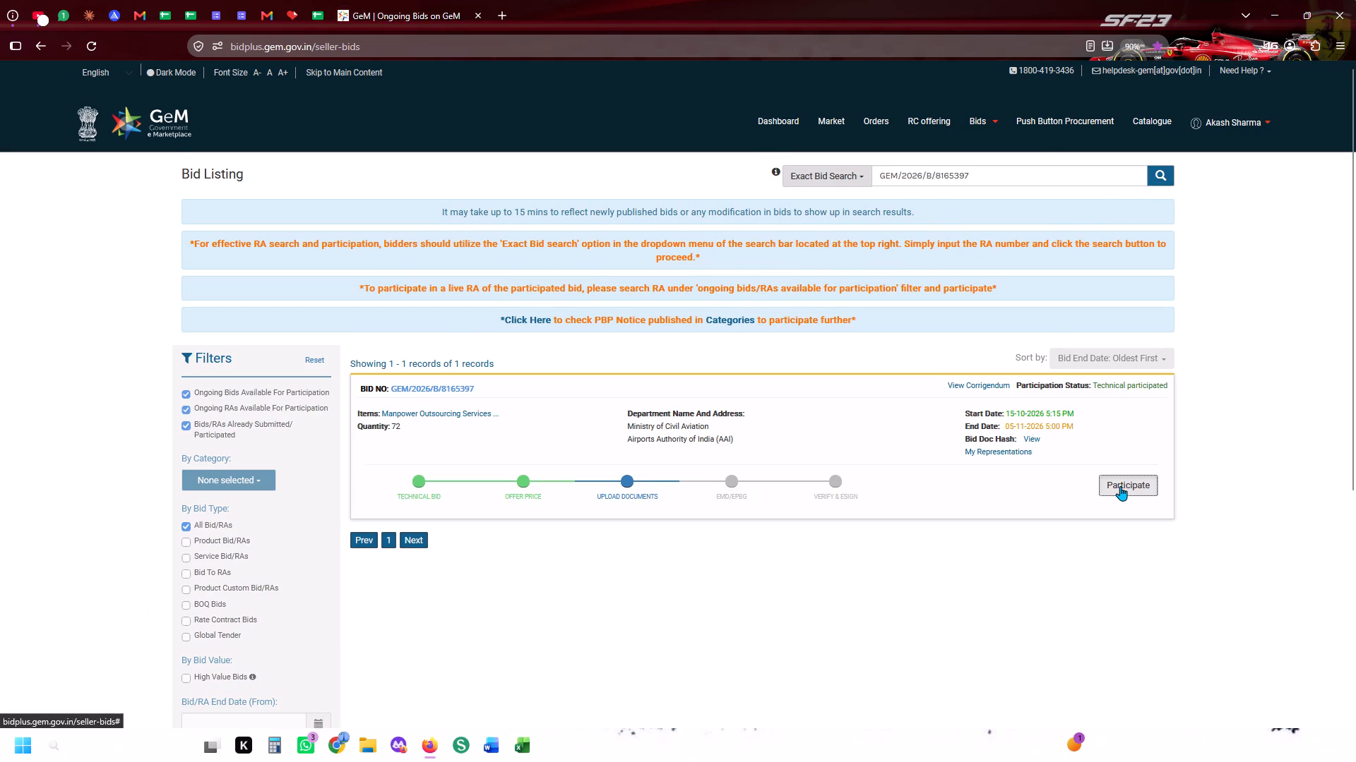
{"action": "scroll", "coordinate": [882, 405], "scroll_direction": "down", "scroll_amount": 4}
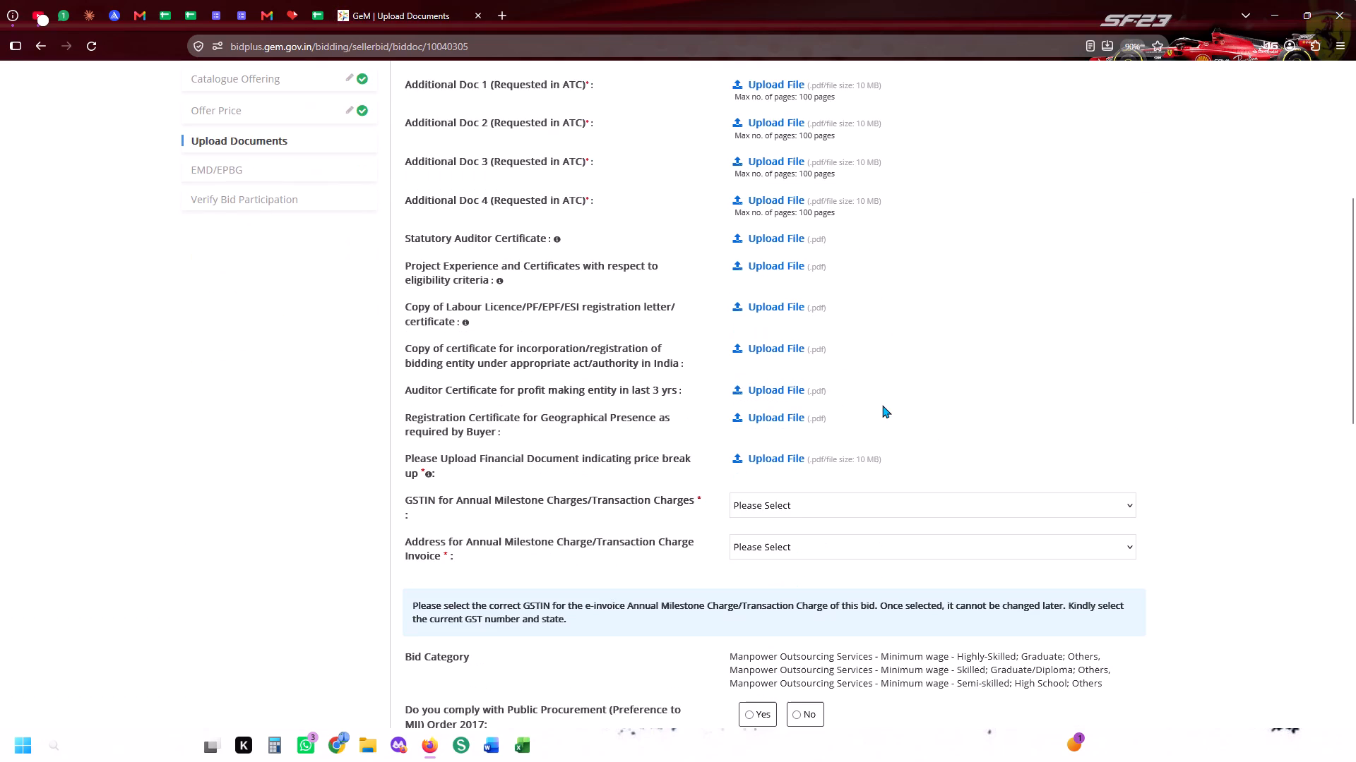
{"action": "scroll", "coordinate": [882, 405], "scroll_direction": "up", "scroll_amount": 3}
Open the Drive folder linked in the Other Comment cell of the Kolkata tender, row 622 of the Daily Tender Sheet.
{"action": "left_click_drag", "start_coordinate": [311, 29], "coordinate": [316, 36]}
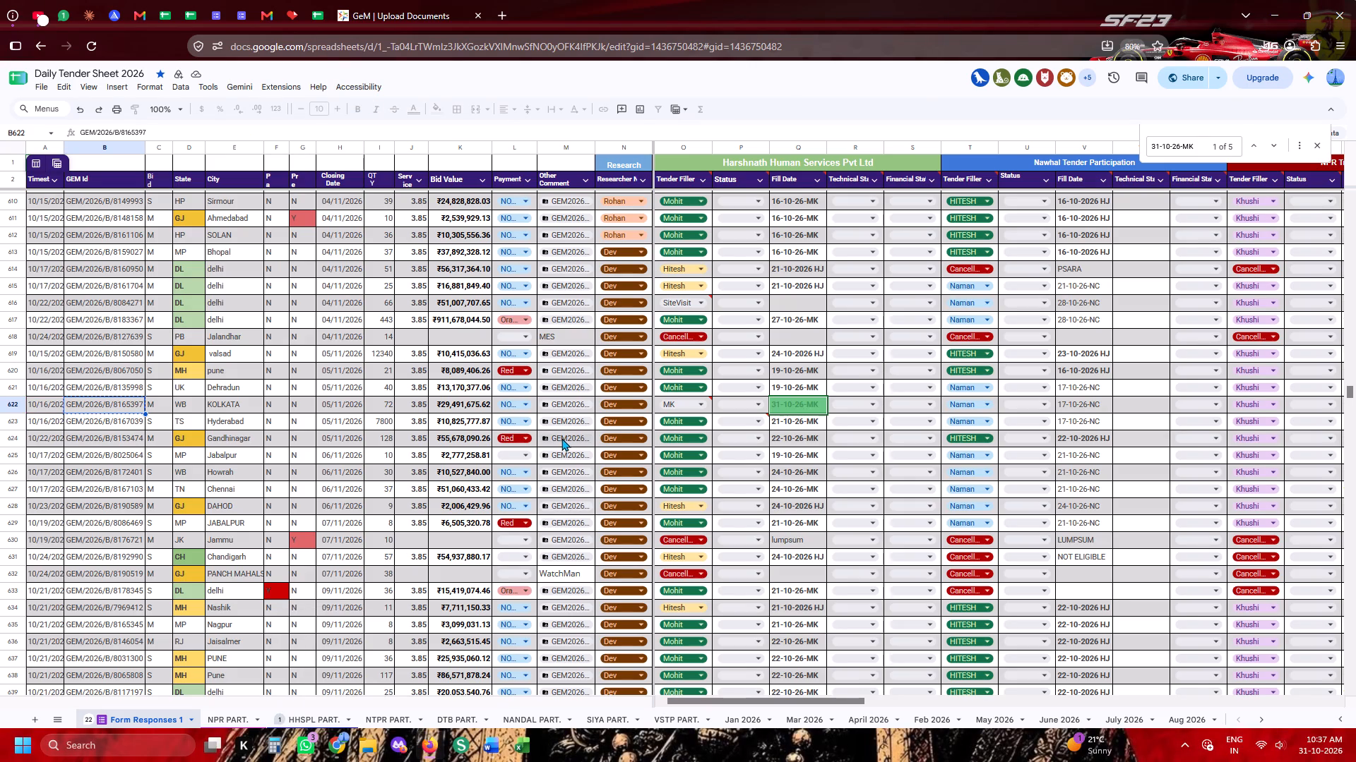
{"action": "left_click", "coordinate": [559, 408]}
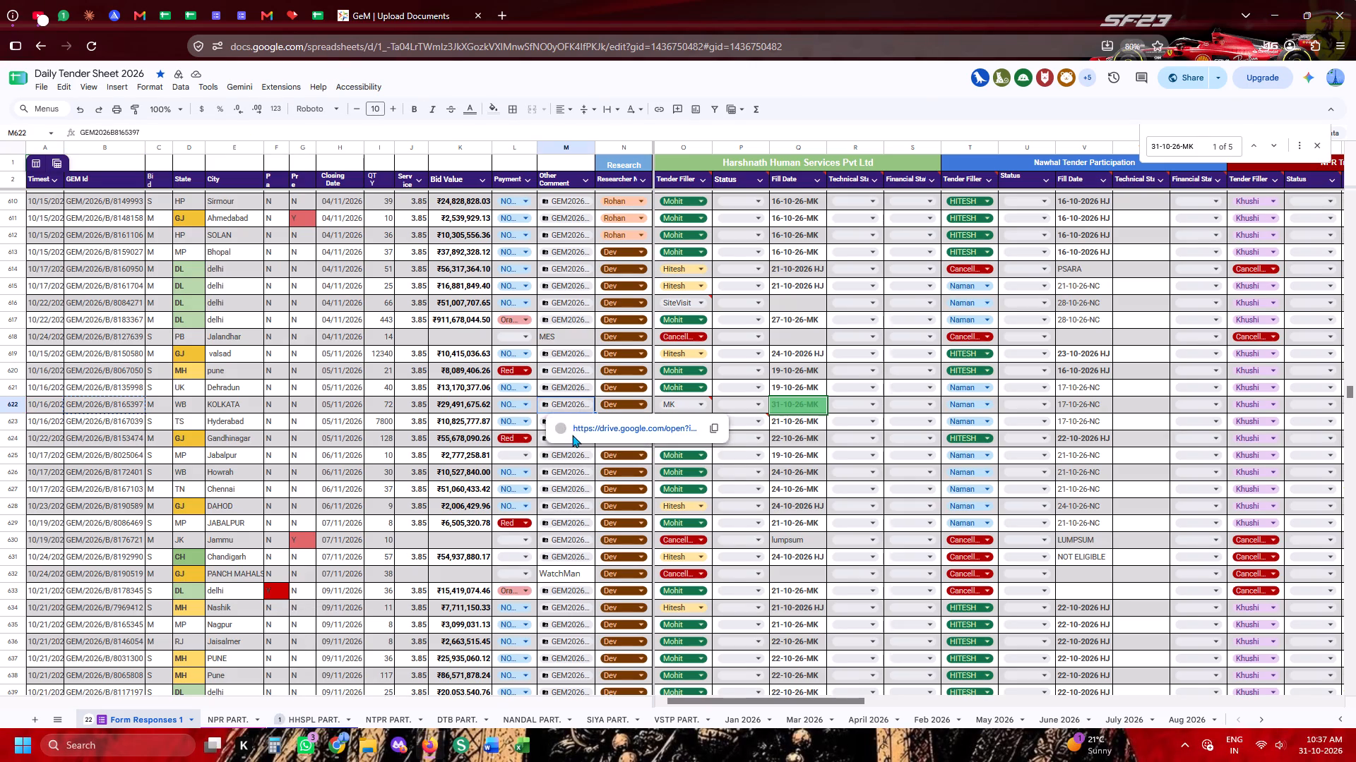
{"action": "left_click", "coordinate": [586, 433]}
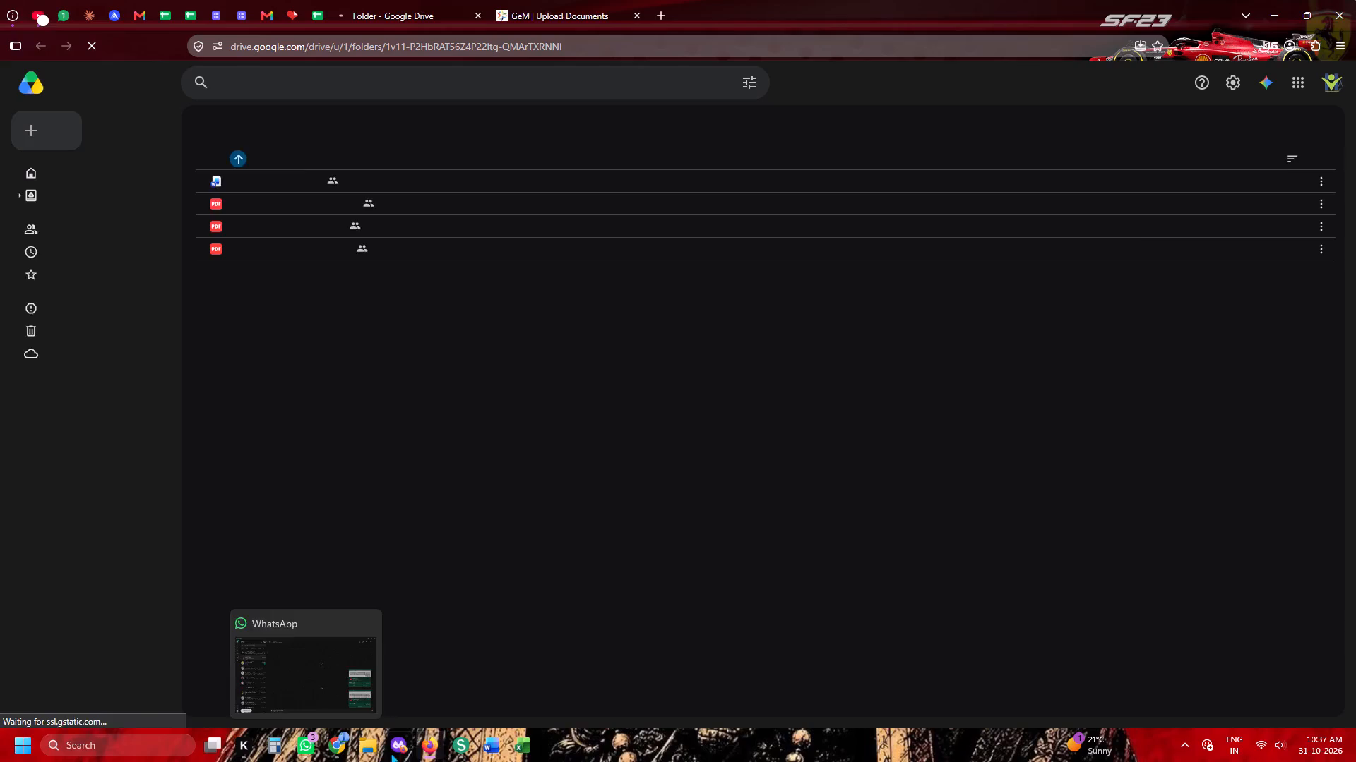
Switch to the other browser window, search the web for BLINKIT and open the Blinkit website.
{"action": "left_click", "coordinate": [401, 753]}
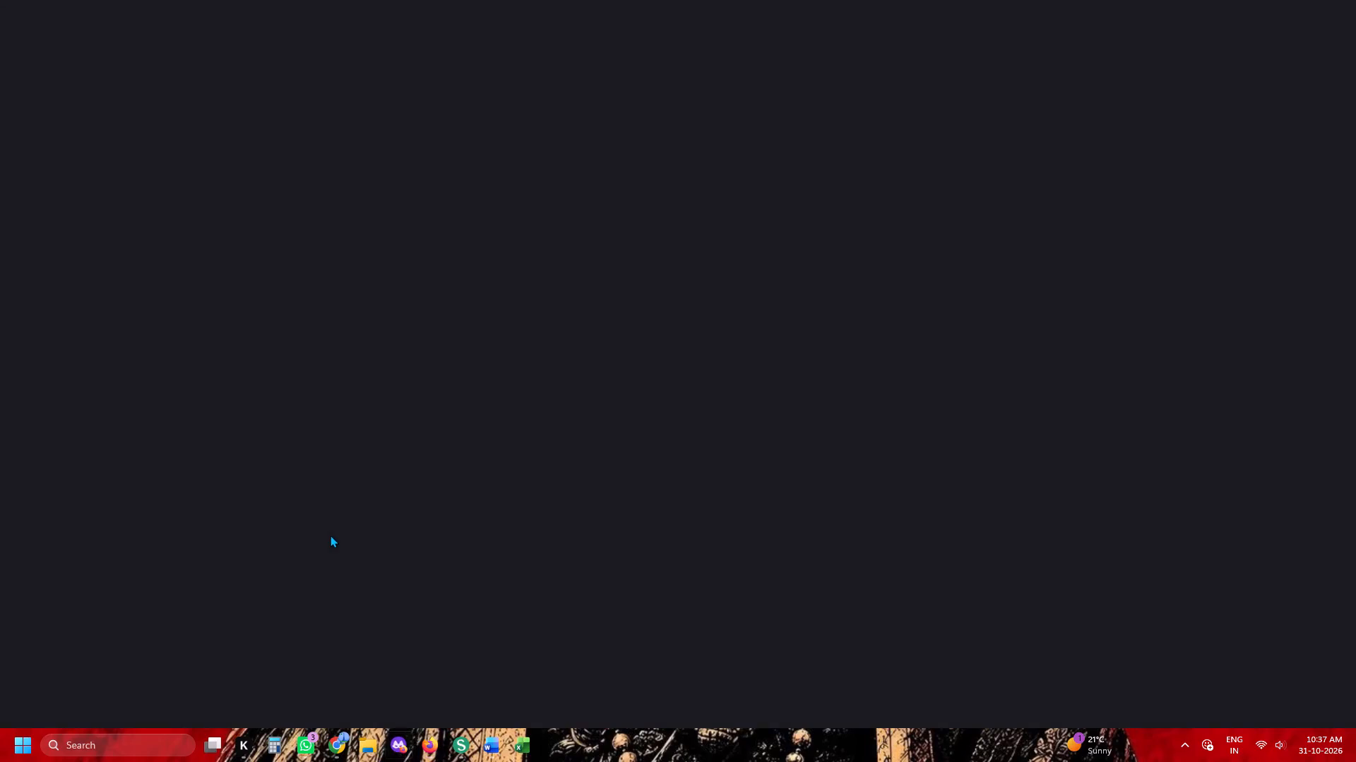
{"action": "type", "text": "BLINKIT"}
{"action": "key", "text": "Return"}
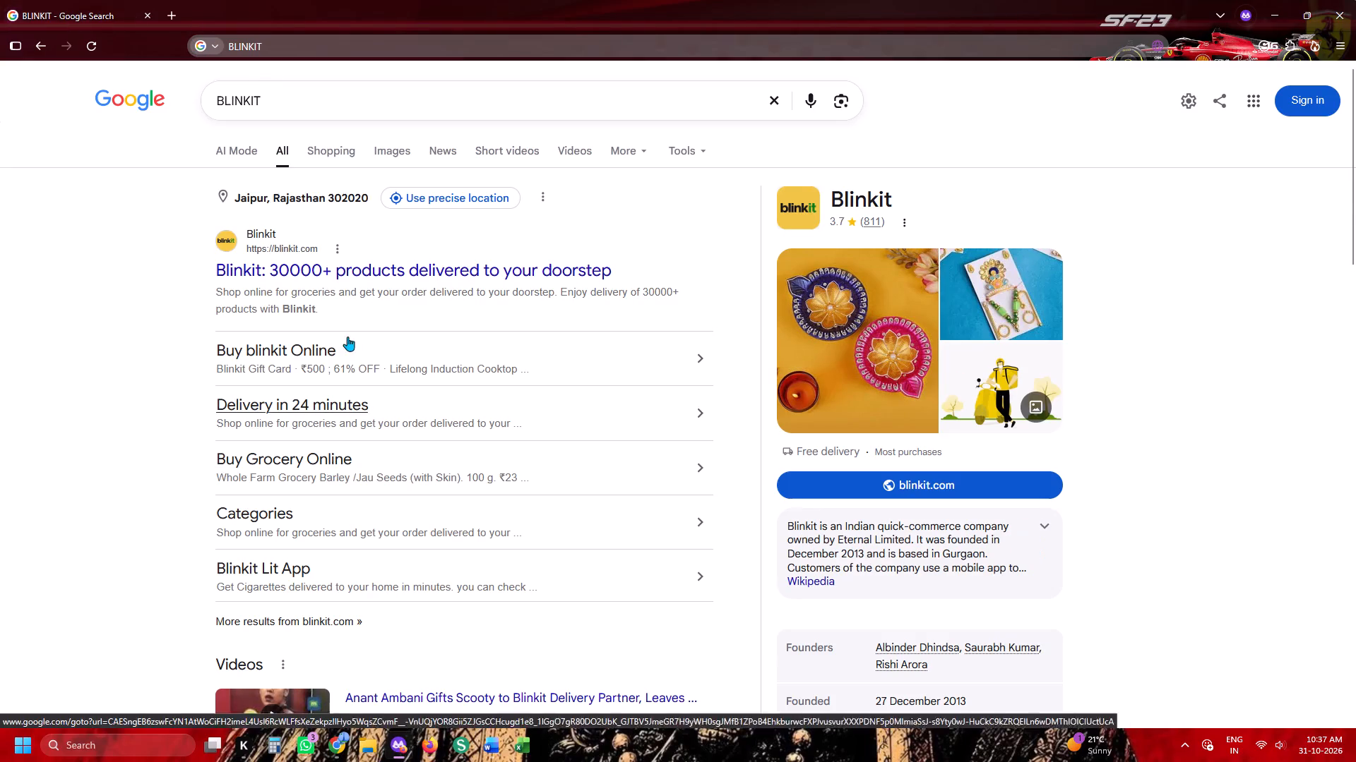
{"action": "left_click", "coordinate": [367, 261]}
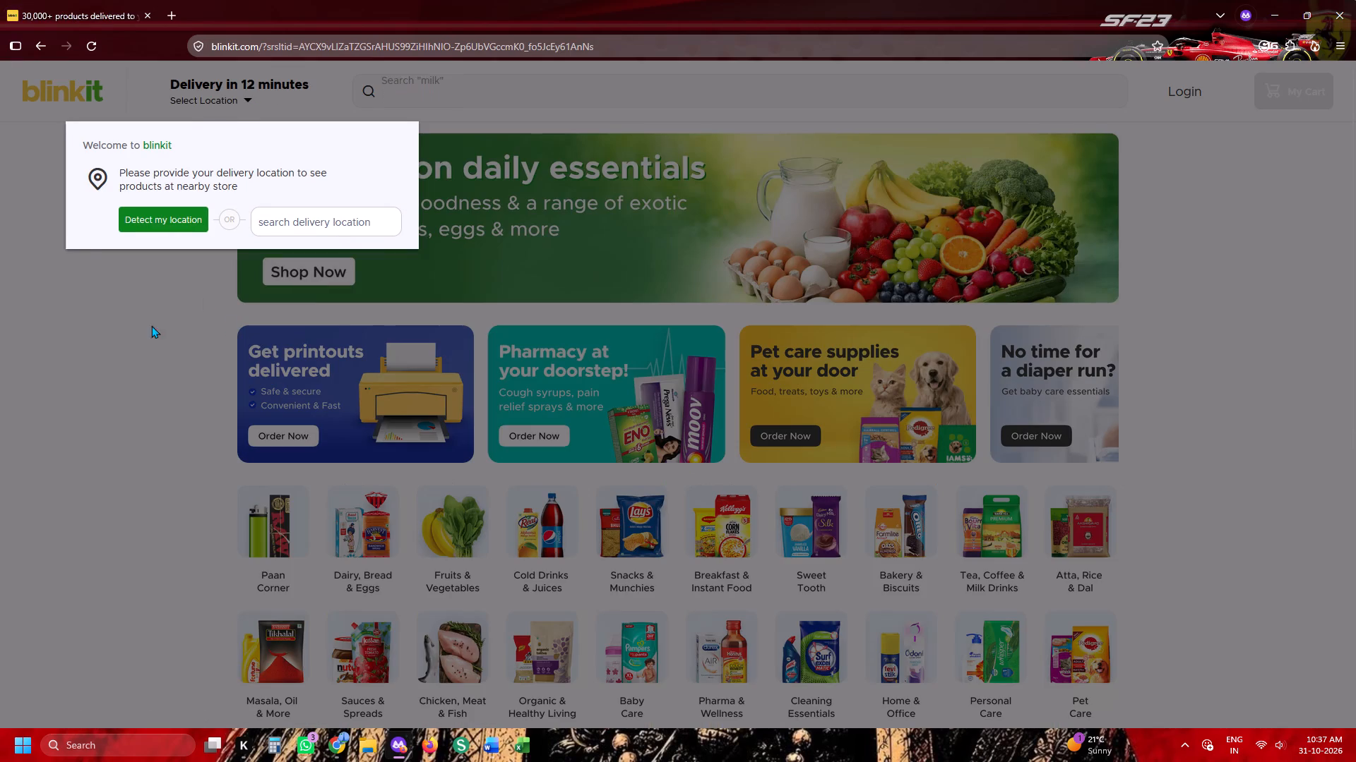
Have Blinkit detect the current location as the delivery location.
{"action": "left_click", "coordinate": [54, 341]}
{"action": "left_click", "coordinate": [160, 320]}
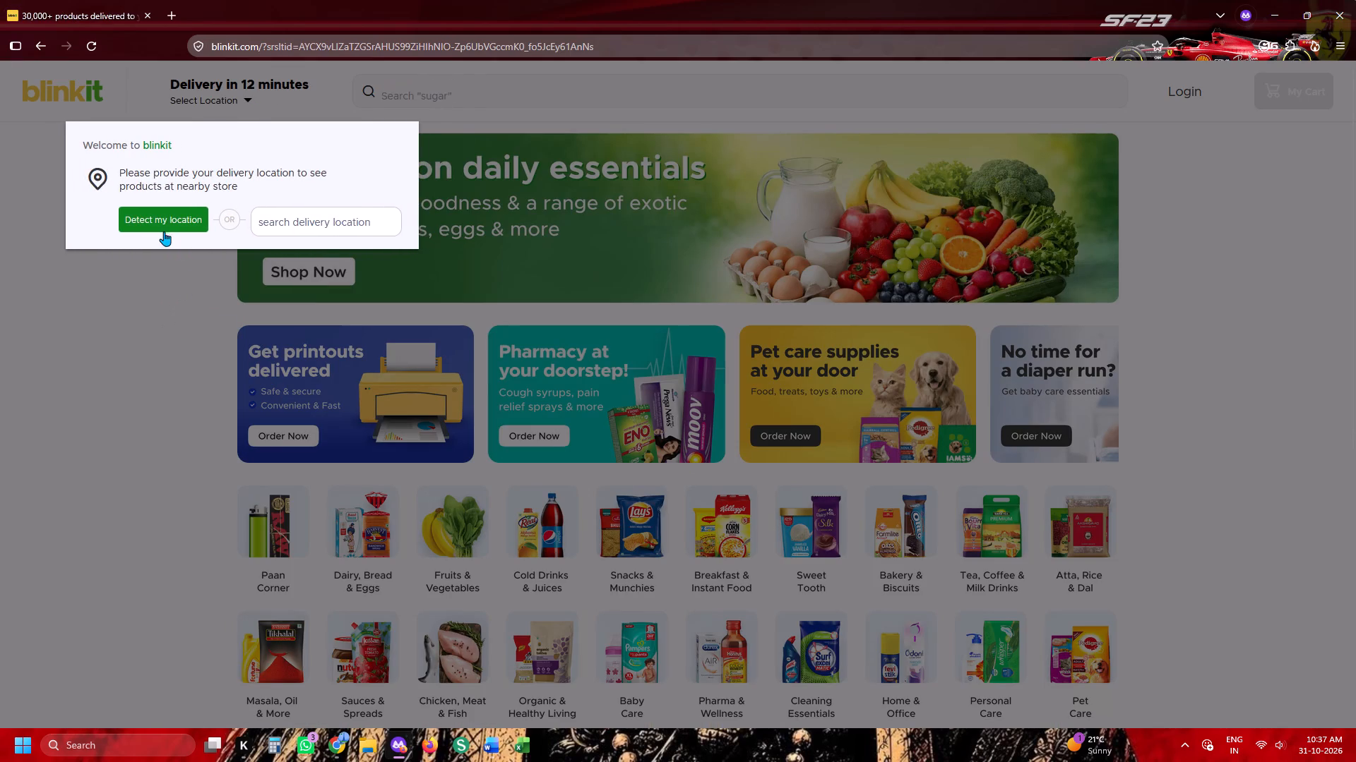
{"action": "left_click", "coordinate": [162, 230]}
{"action": "left_click", "coordinate": [395, 110]}
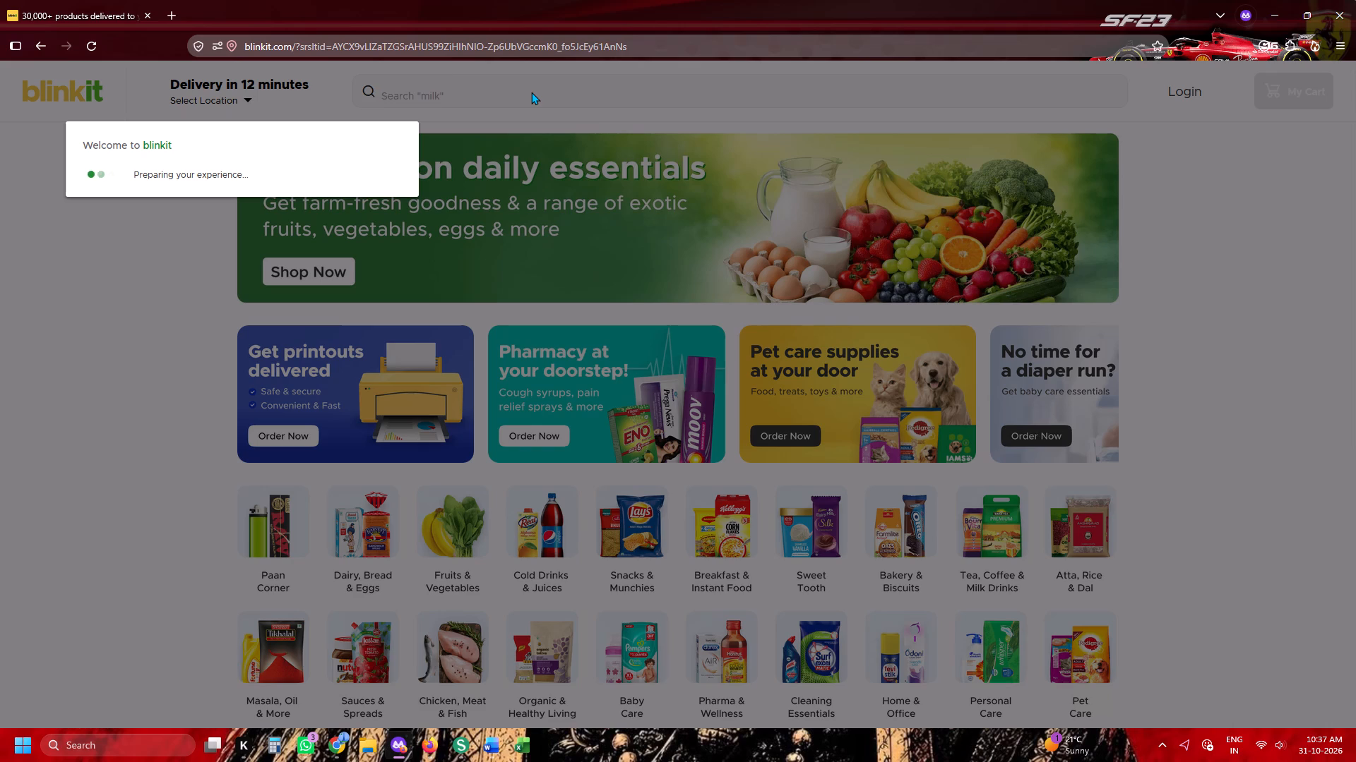
{"action": "key", "text": "d"}
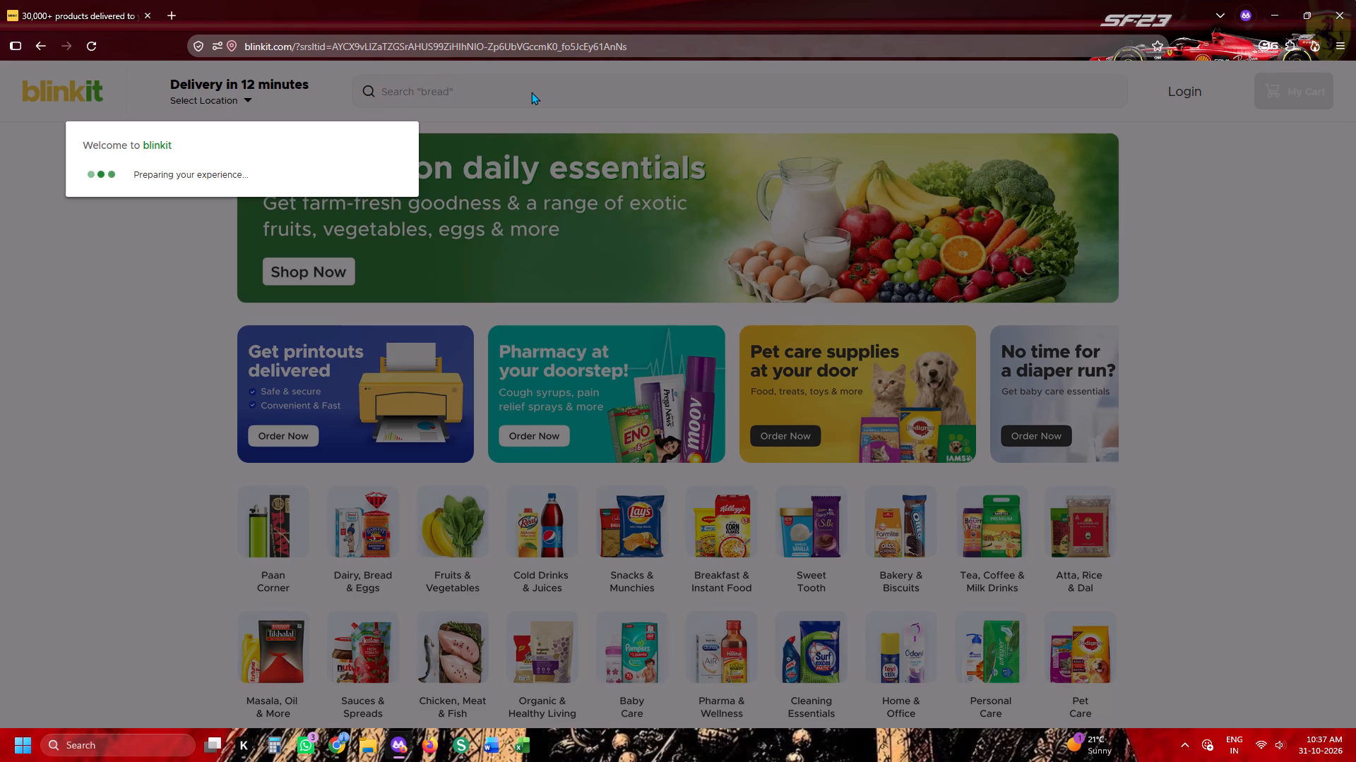
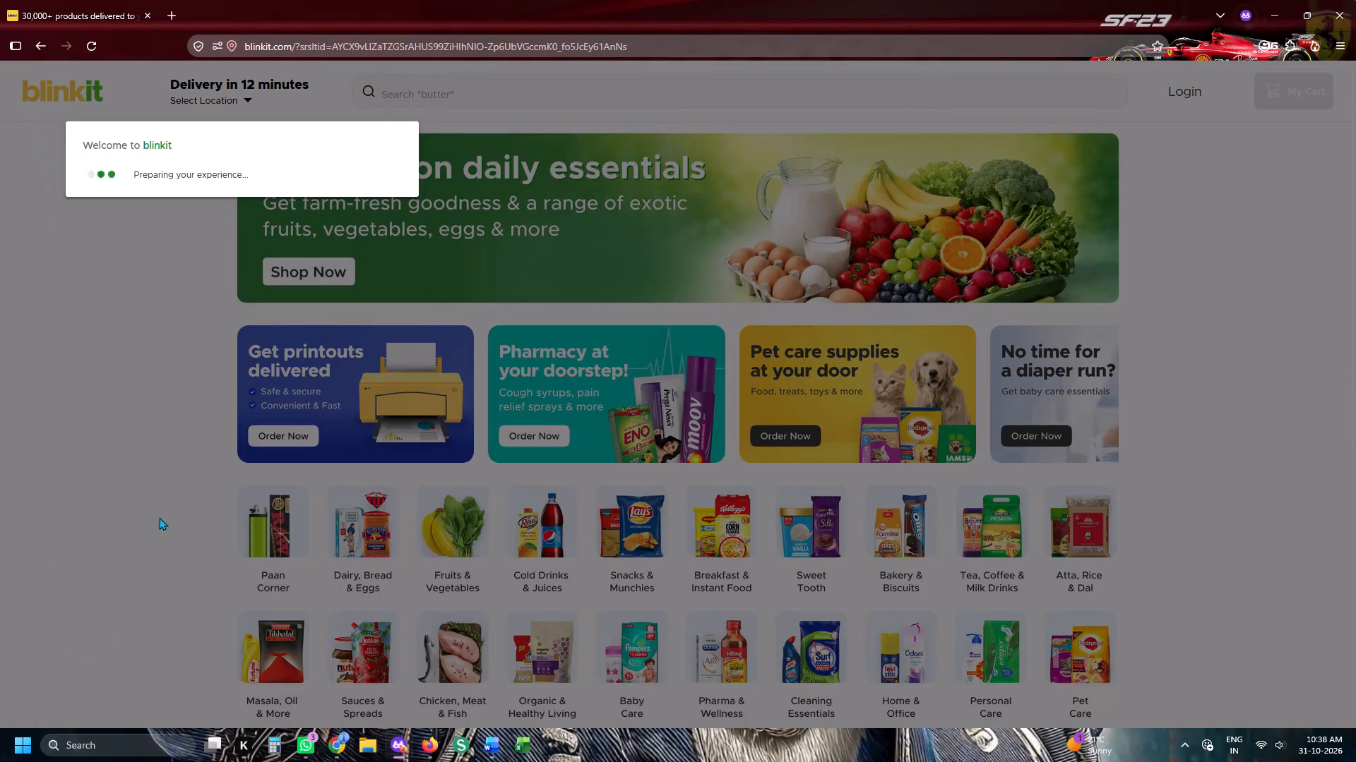
Duplicate the Blinkit tab and check whether the site has loaded in either tab.
{"action": "left_click", "coordinate": [160, 473]}
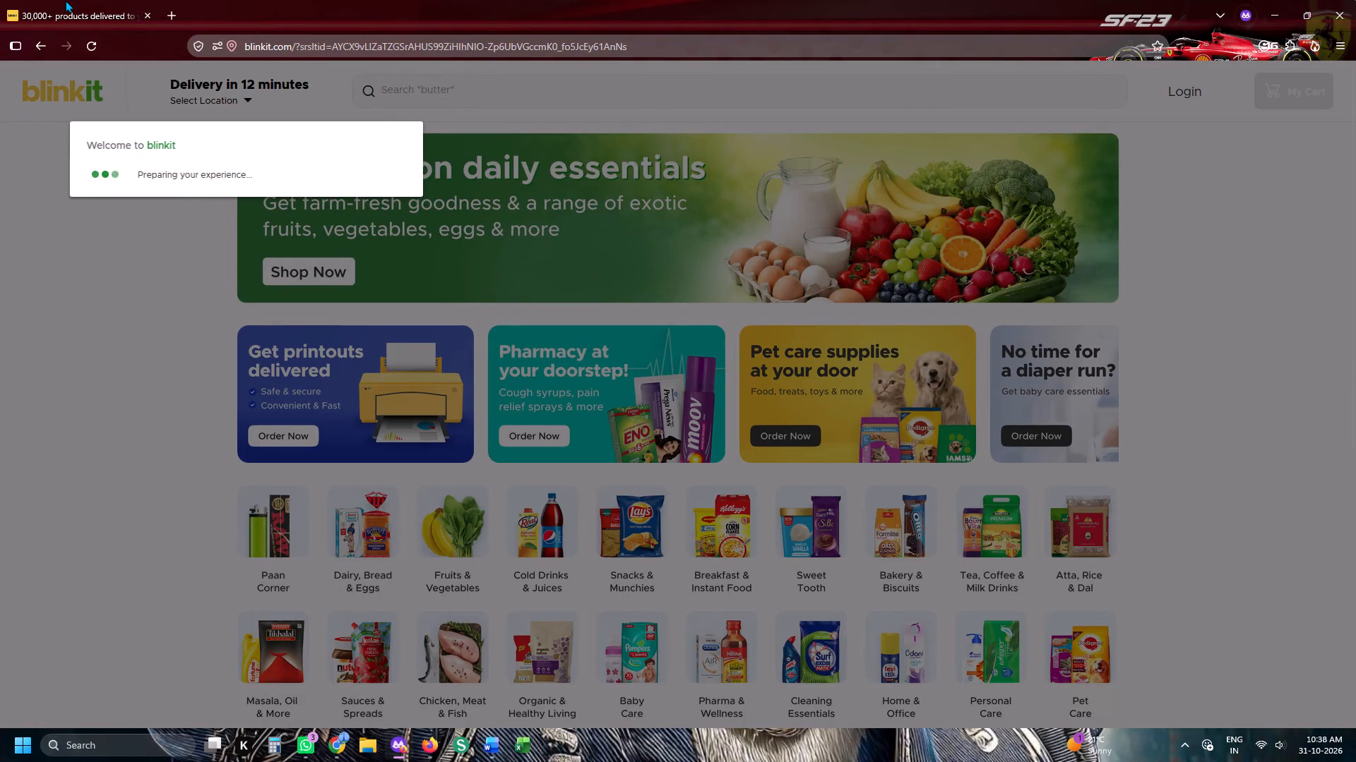
{"action": "right_click", "coordinate": [65, 0]}
{"action": "left_click", "coordinate": [97, 183]}
{"action": "left_click", "coordinate": [100, 167]}
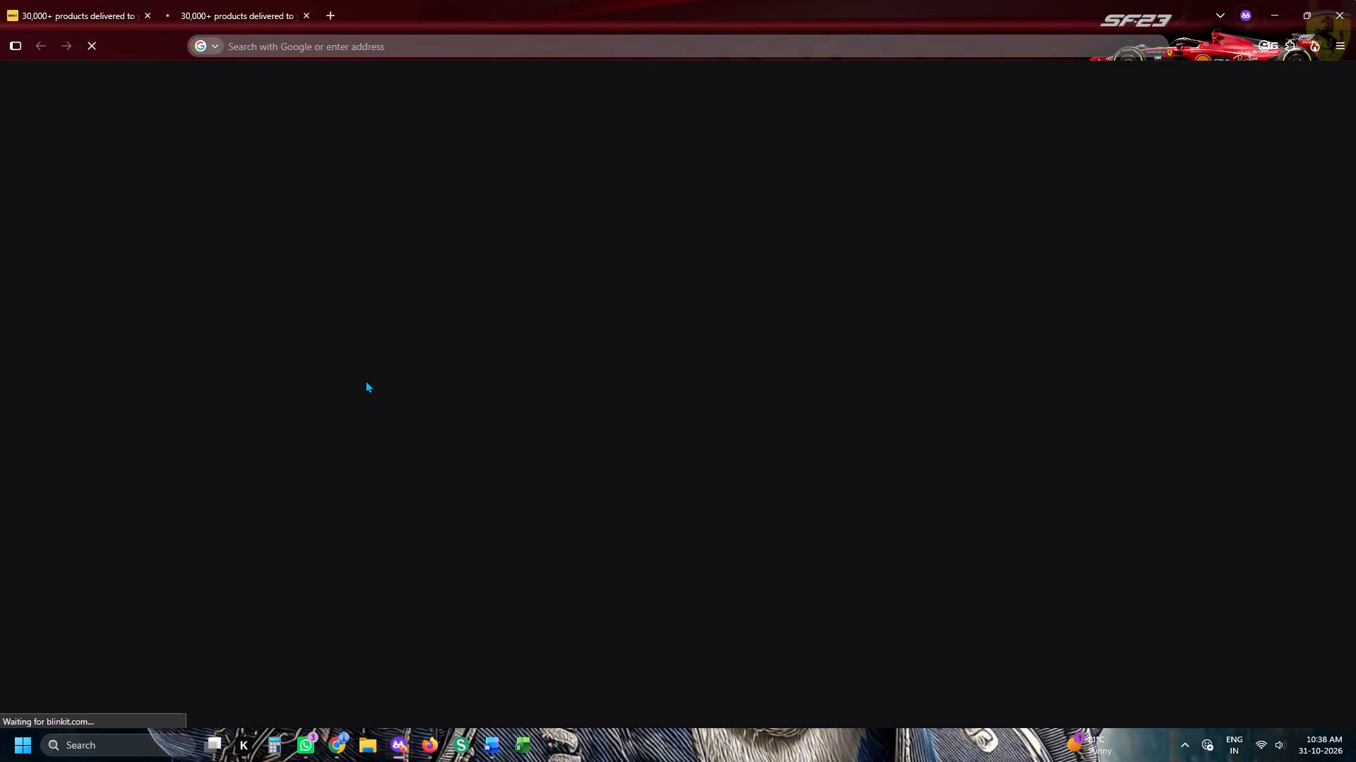
{"action": "left_click", "coordinate": [17, 0]}
{"action": "left_click", "coordinate": [205, 0]}
{"action": "left_click", "coordinate": [40, 0]}
{"action": "left_click", "coordinate": [175, 0]}
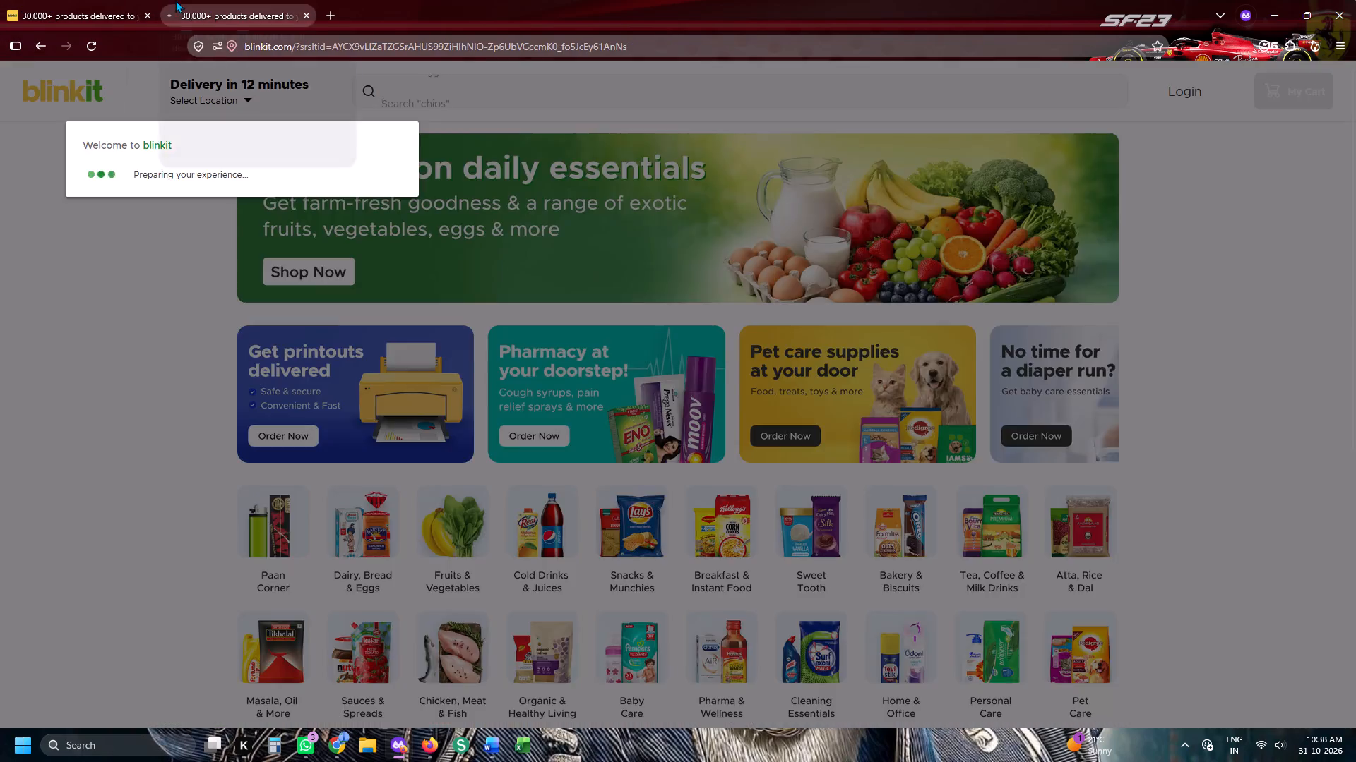
Return to the browser window with the GEM2026B8165397 Drive folder and open ANNEXURES.docx.
{"action": "left_click", "coordinate": [1264, 3]}
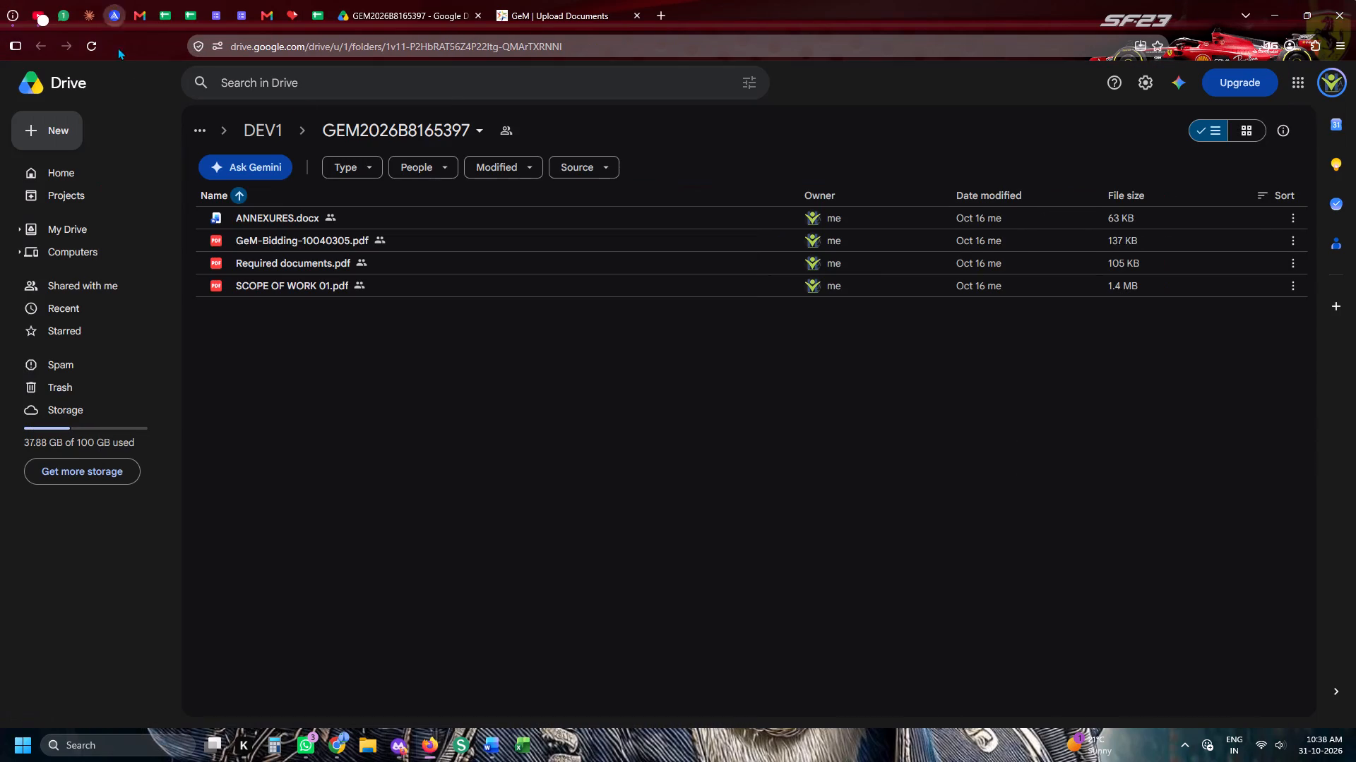
{"action": "left_click", "coordinate": [364, 210]}
{"action": "double_click", "coordinate": [364, 210]}
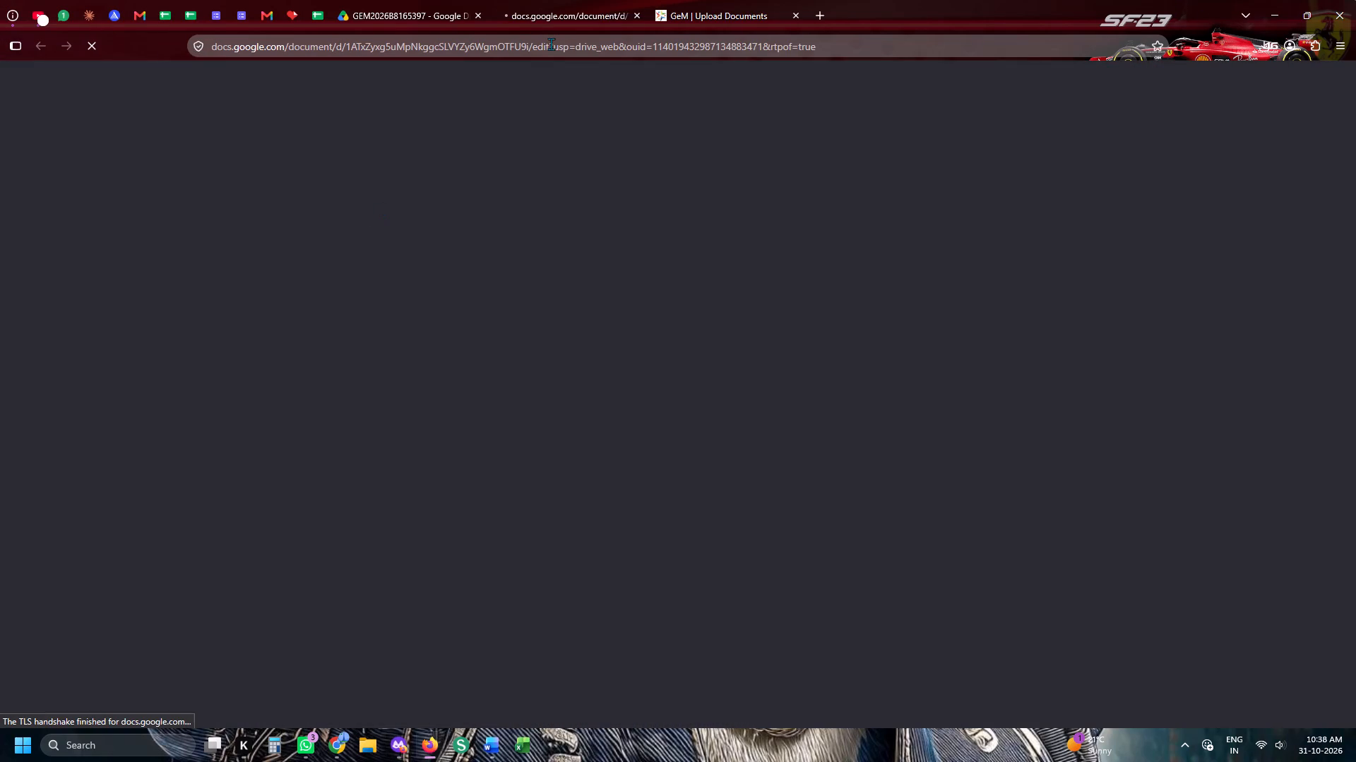
Open Required documents.pdf from the tender's Drive folder and read both pages, including the work experience requirements.
{"action": "left_click", "coordinate": [396, 0]}
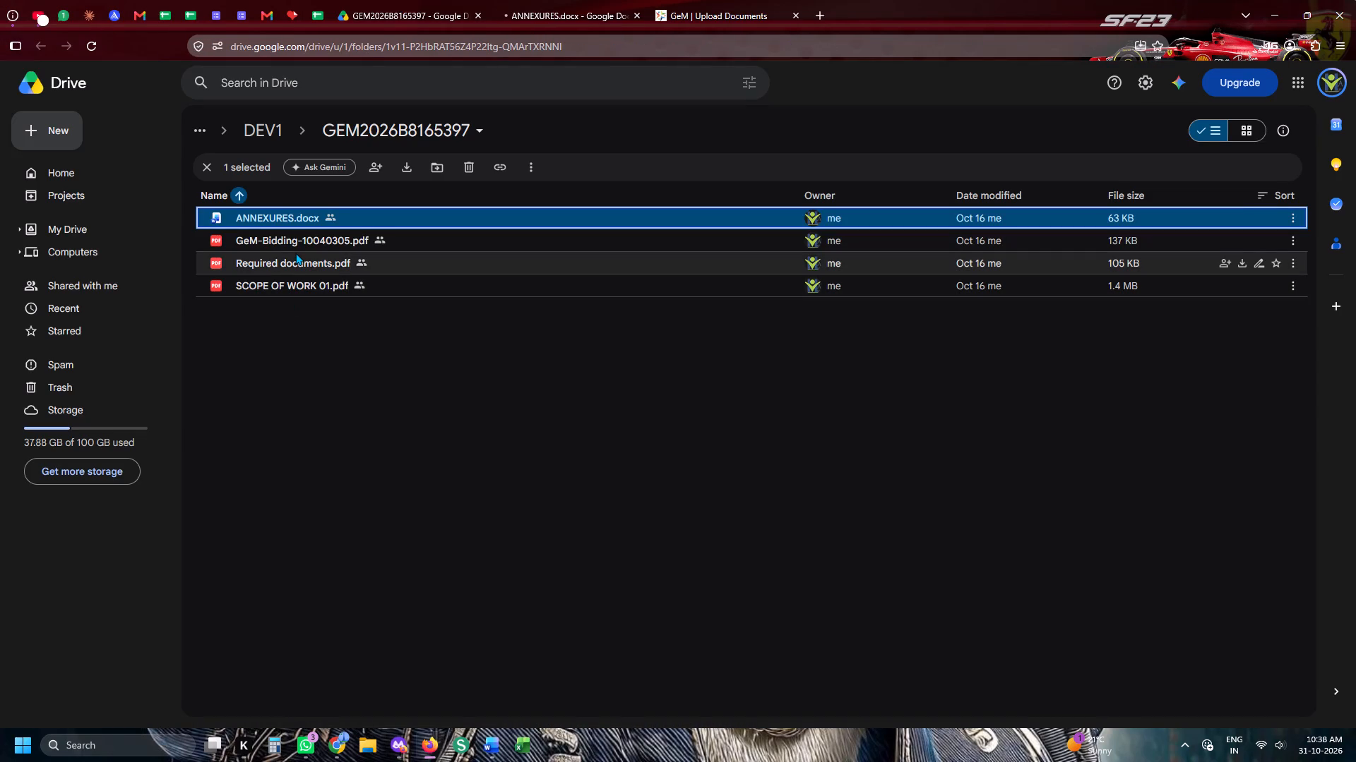
{"action": "left_click", "coordinate": [295, 254]}
{"action": "double_click", "coordinate": [292, 265]}
{"action": "left_click", "coordinate": [292, 265]}
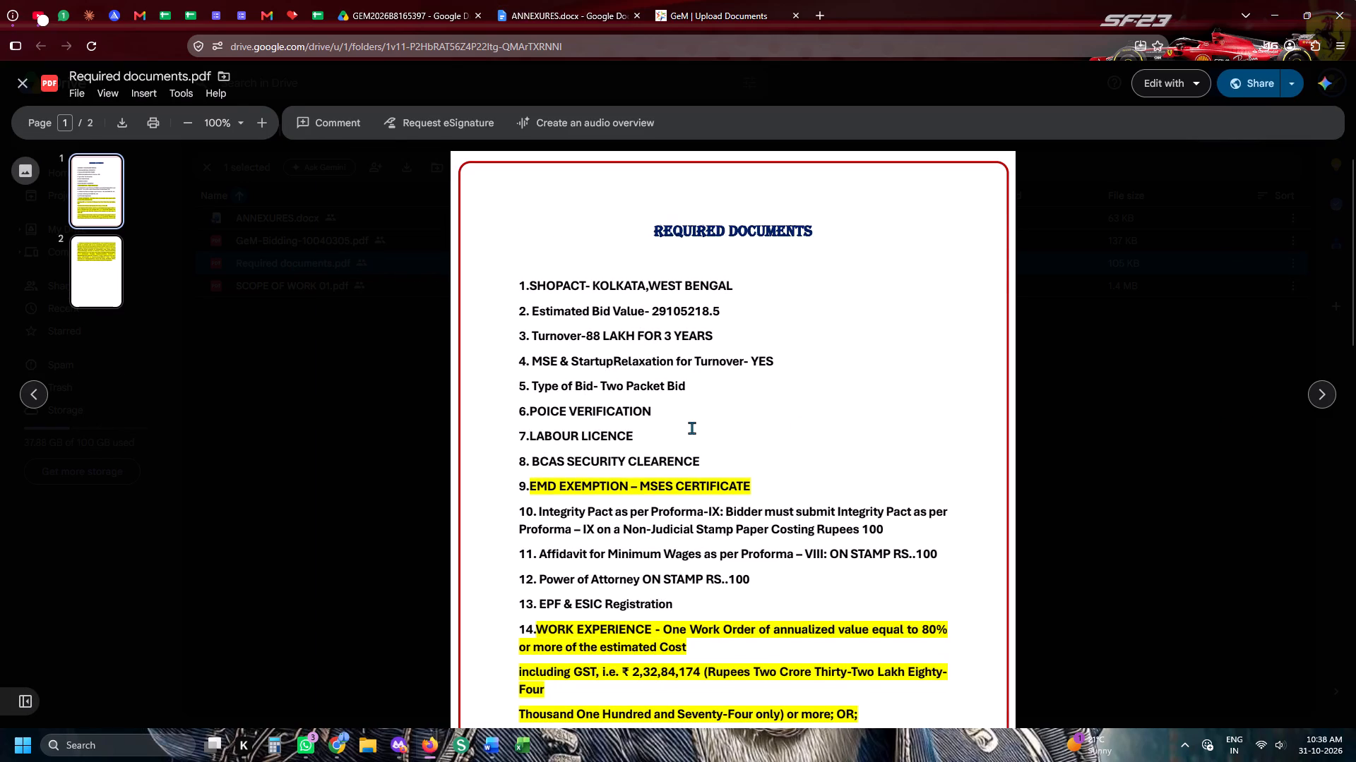
{"action": "scroll", "coordinate": [691, 428], "scroll_direction": "down", "scroll_amount": 2}
{"action": "left_click_drag", "start_coordinate": [548, 407], "coordinate": [858, 603]}
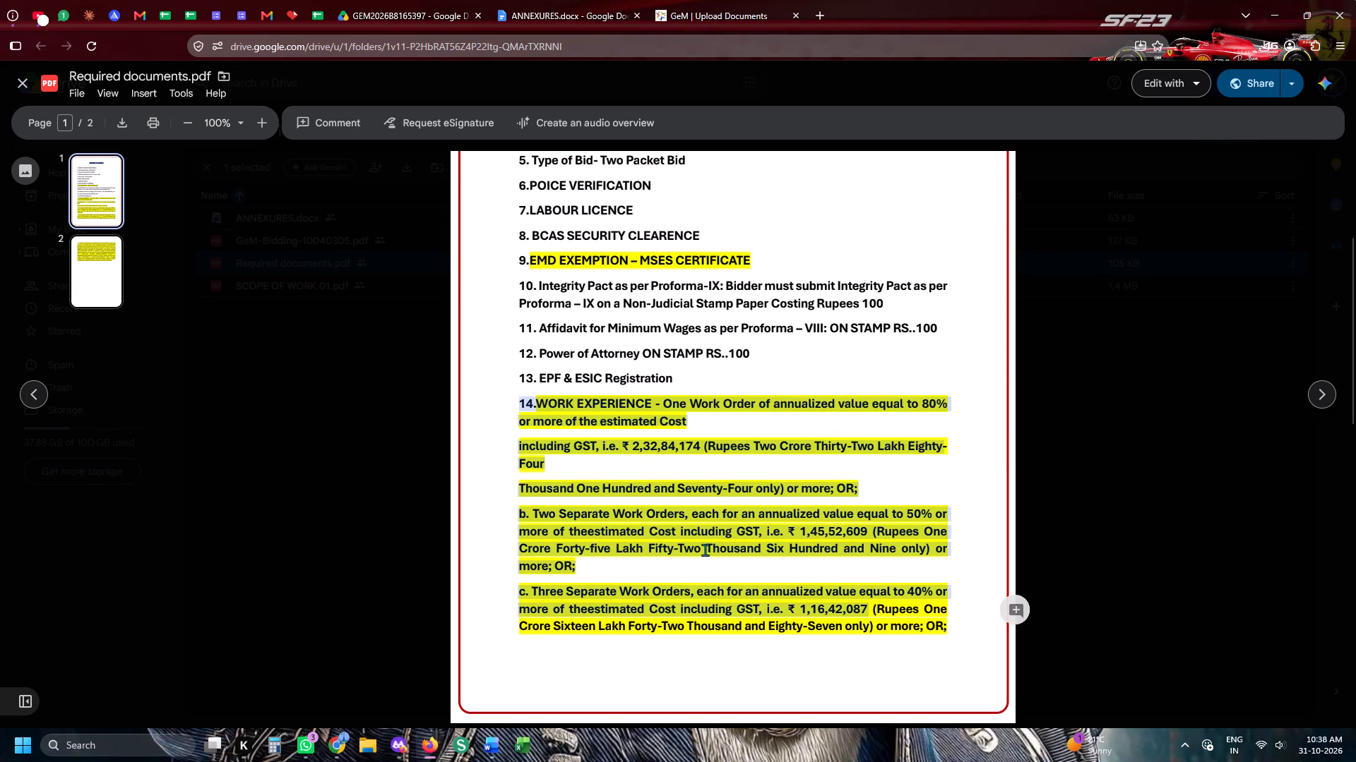
{"action": "scroll", "coordinate": [802, 560], "scroll_direction": "down", "scroll_amount": 4}
{"action": "left_click", "coordinate": [540, 365]}
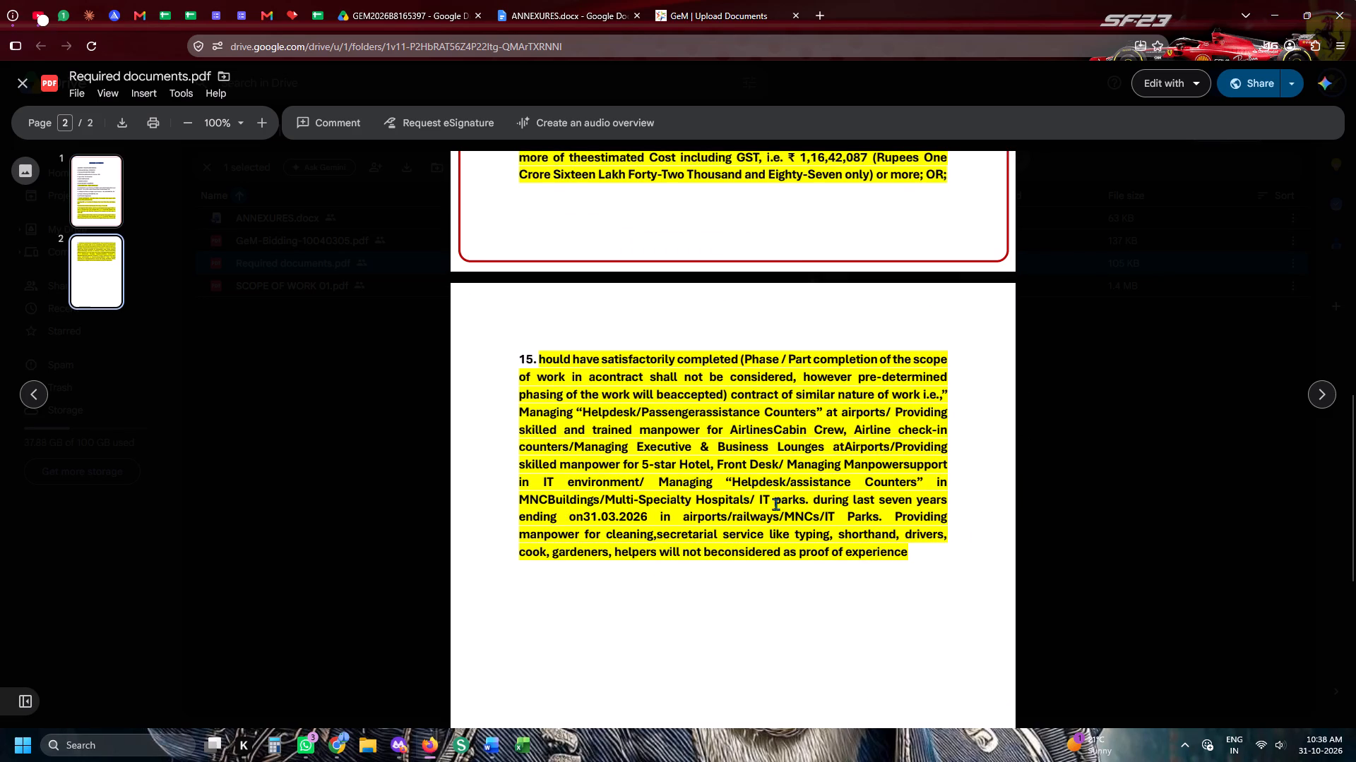
Read through the ANNEXURES document from the Proforma I technical bid checklist to Proforma XIII.
{"action": "left_click", "coordinate": [634, 0]}
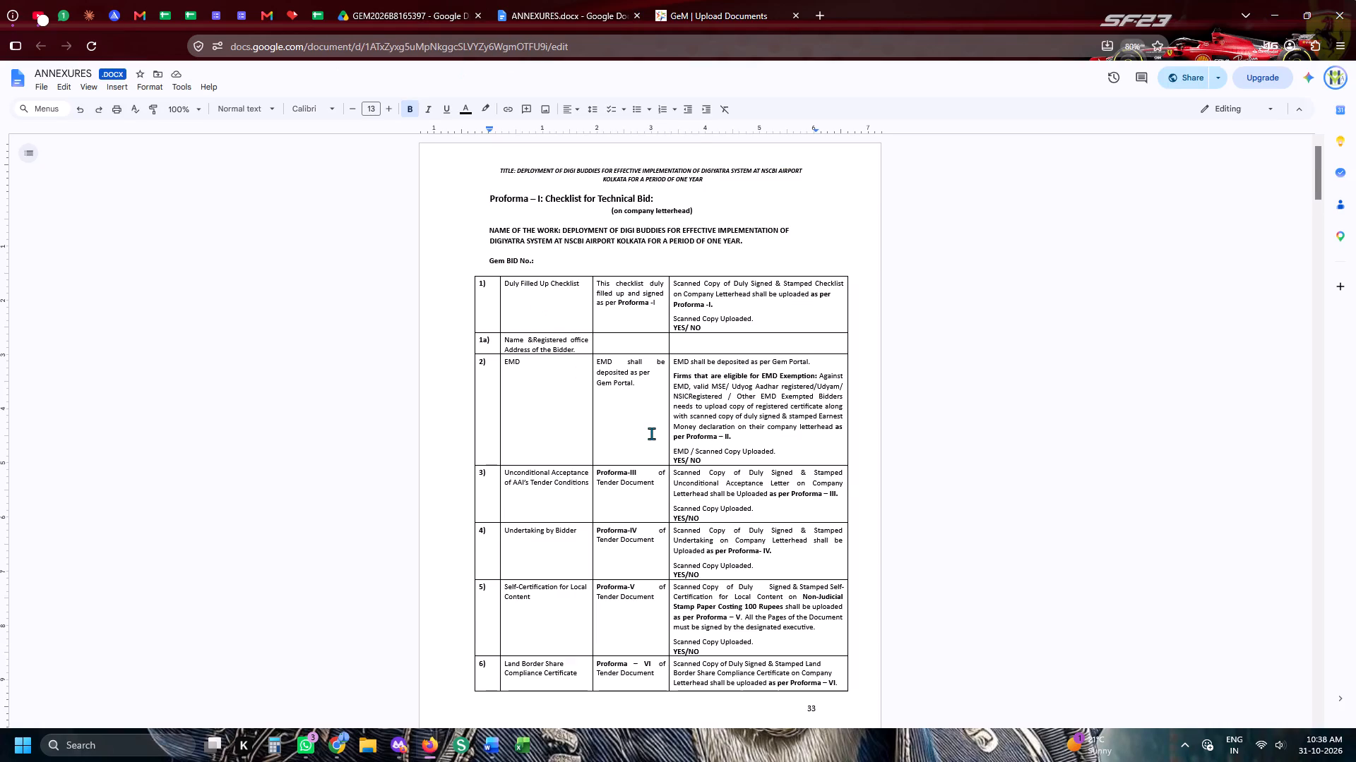
{"action": "scroll", "coordinate": [652, 434], "scroll_direction": "down", "scroll_amount": 20}
{"action": "scroll", "coordinate": [652, 434], "scroll_direction": "down", "scroll_amount": 7}
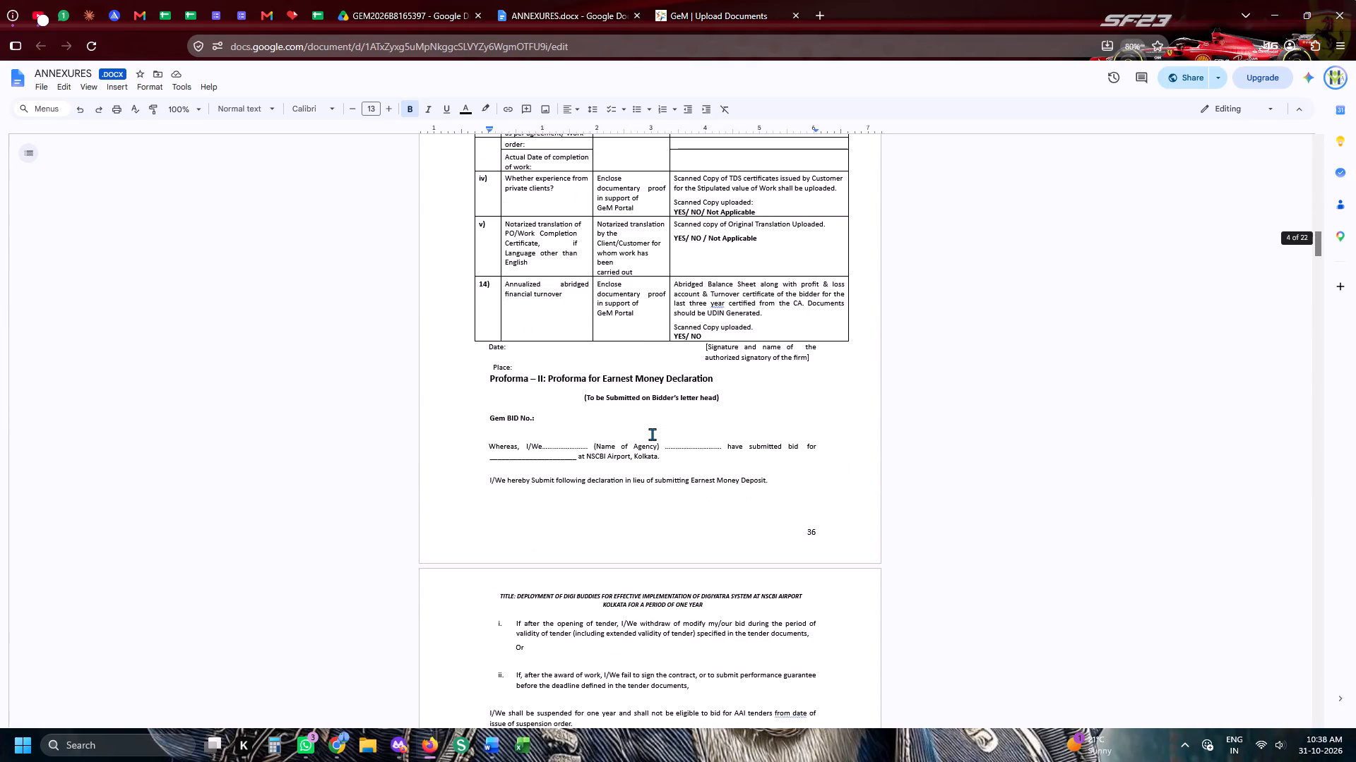
{"action": "scroll", "coordinate": [652, 434], "scroll_direction": "down", "scroll_amount": 13}
{"action": "scroll", "coordinate": [652, 434], "scroll_direction": "down", "scroll_amount": 15}
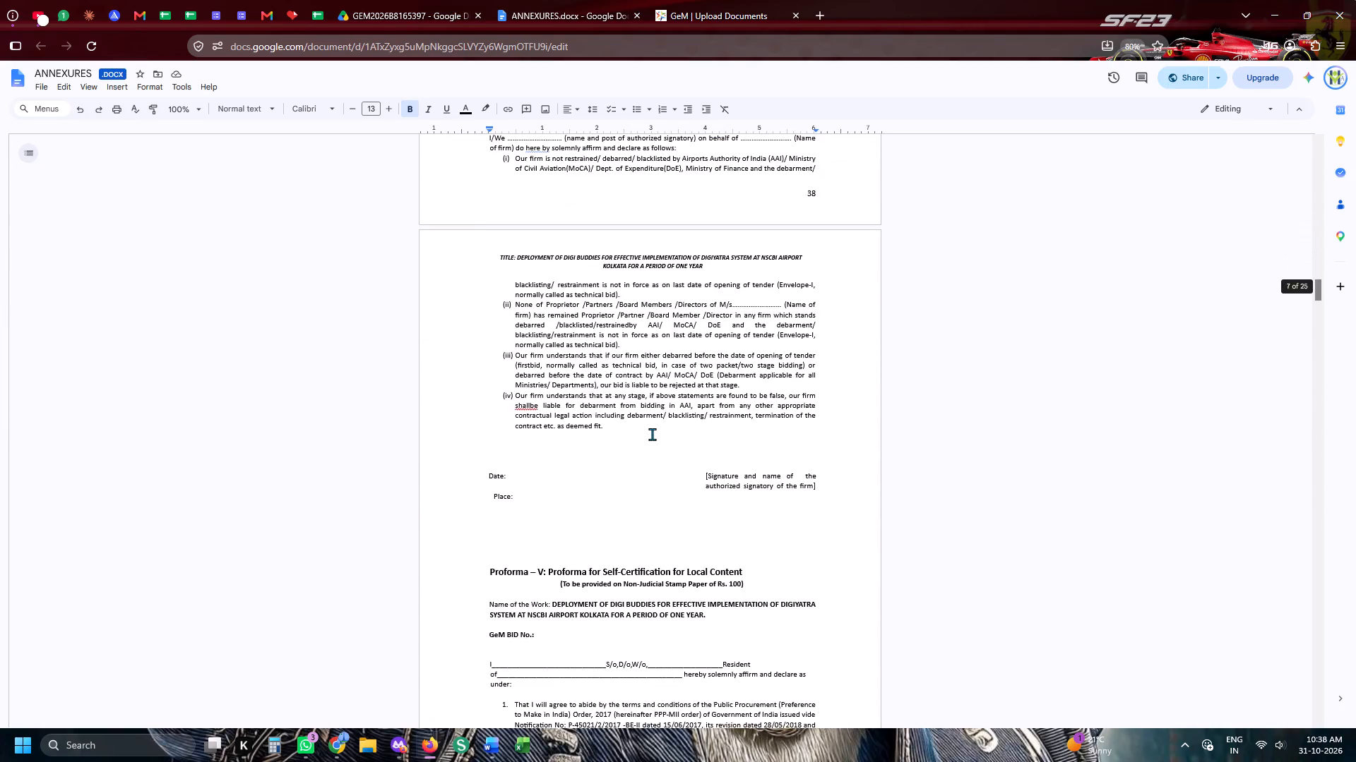
{"action": "scroll", "coordinate": [652, 434], "scroll_direction": "down", "scroll_amount": 7}
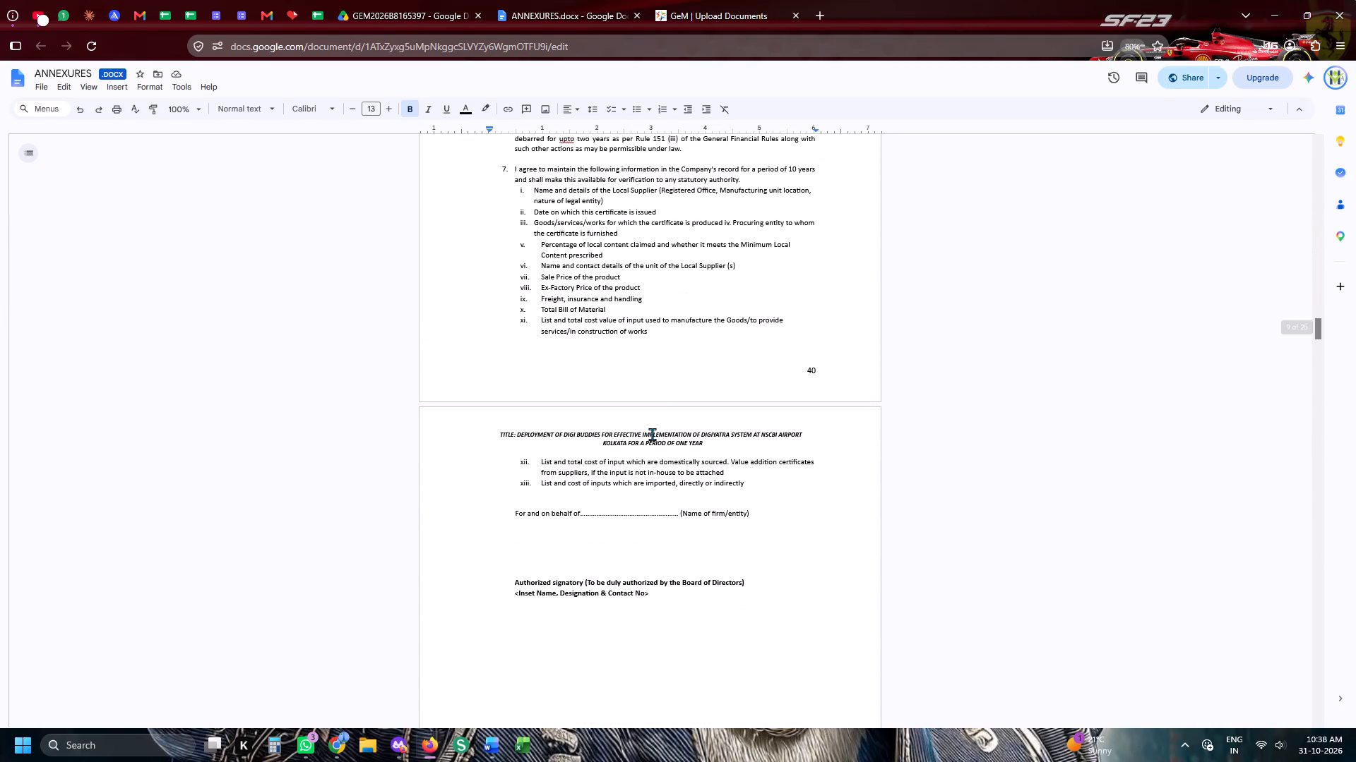
{"action": "scroll", "coordinate": [652, 434], "scroll_direction": "up", "scroll_amount": 1}
{"action": "scroll", "coordinate": [670, 427], "scroll_direction": "down", "scroll_amount": 14}
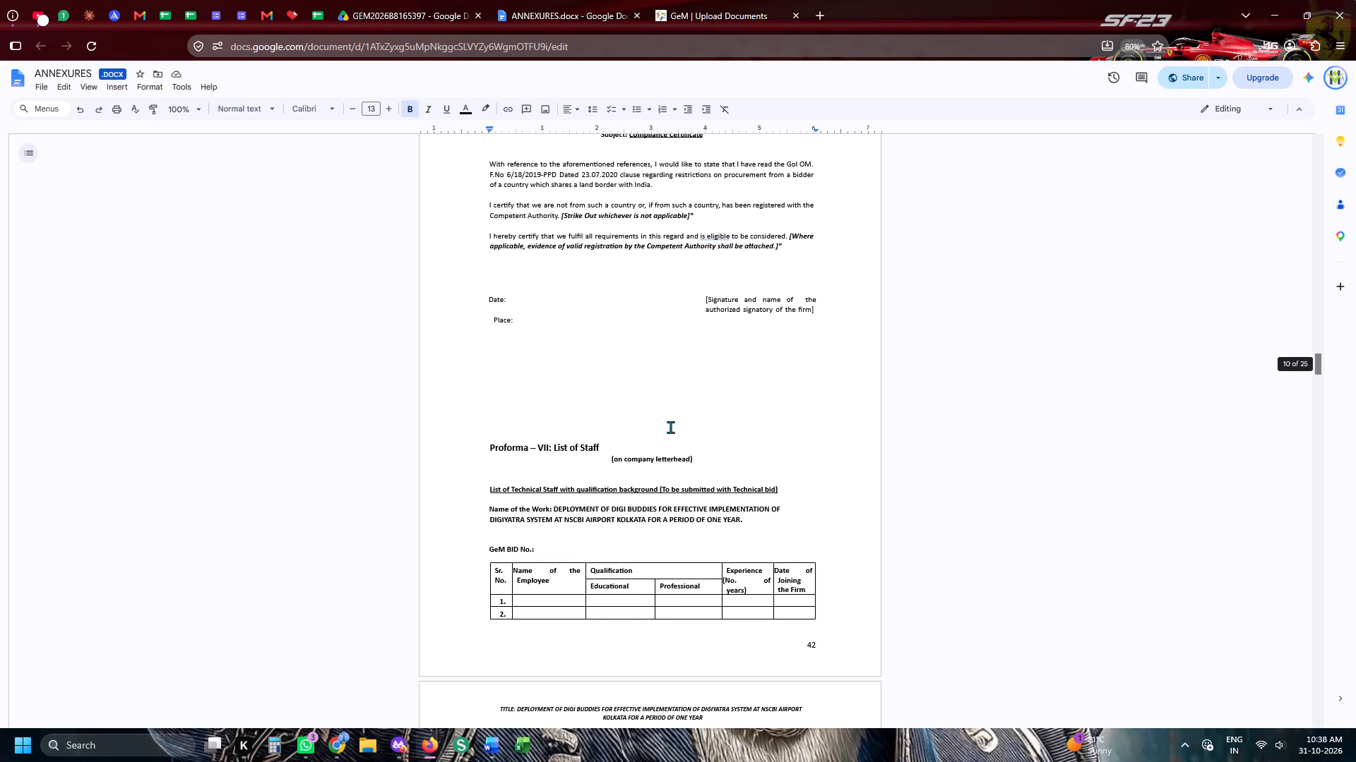
{"action": "scroll", "coordinate": [670, 427], "scroll_direction": "down", "scroll_amount": 14}
{"action": "scroll", "coordinate": [670, 427], "scroll_direction": "down", "scroll_amount": 19}
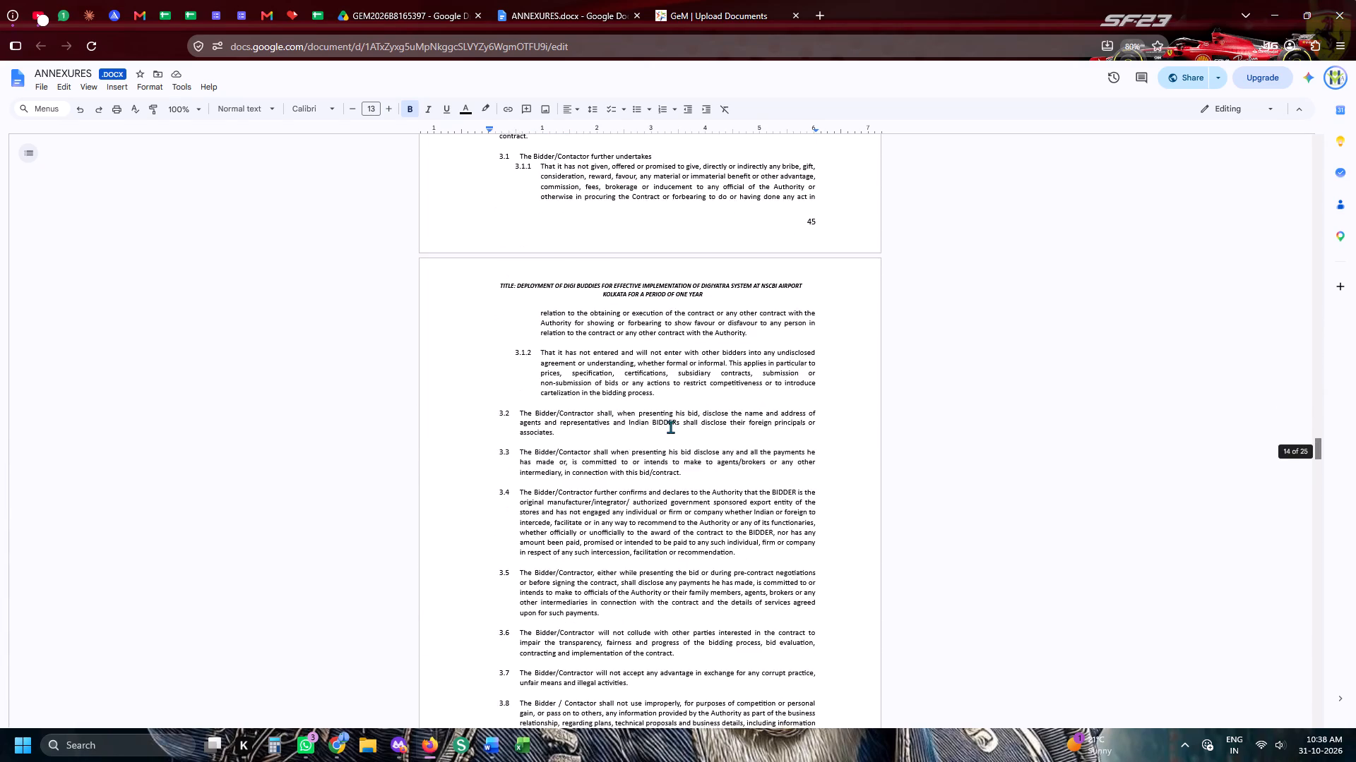
{"action": "scroll", "coordinate": [670, 427], "scroll_direction": "down", "scroll_amount": 19}
{"action": "scroll", "coordinate": [670, 427], "scroll_direction": "down", "scroll_amount": 20}
{"action": "scroll", "coordinate": [670, 427], "scroll_direction": "down", "scroll_amount": 4}
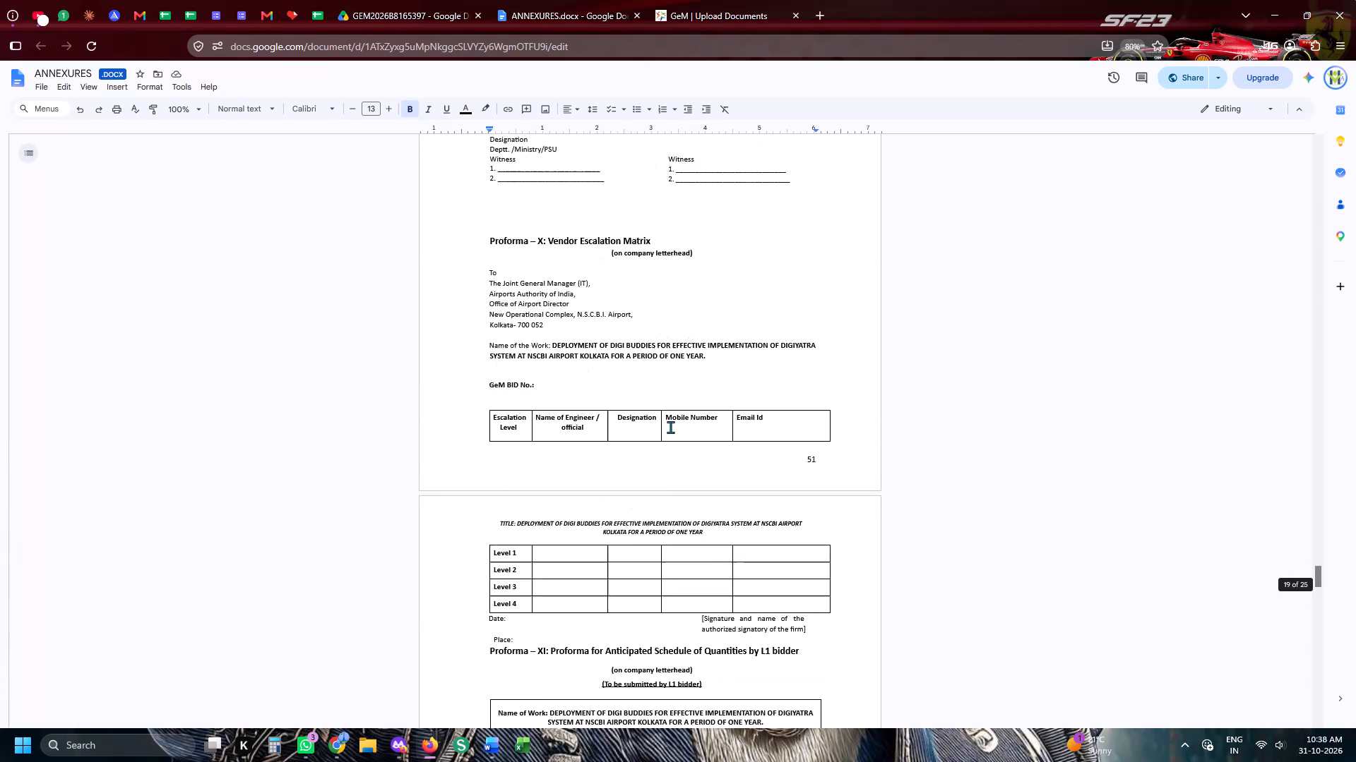
{"action": "scroll", "coordinate": [670, 427], "scroll_direction": "down", "scroll_amount": 15}
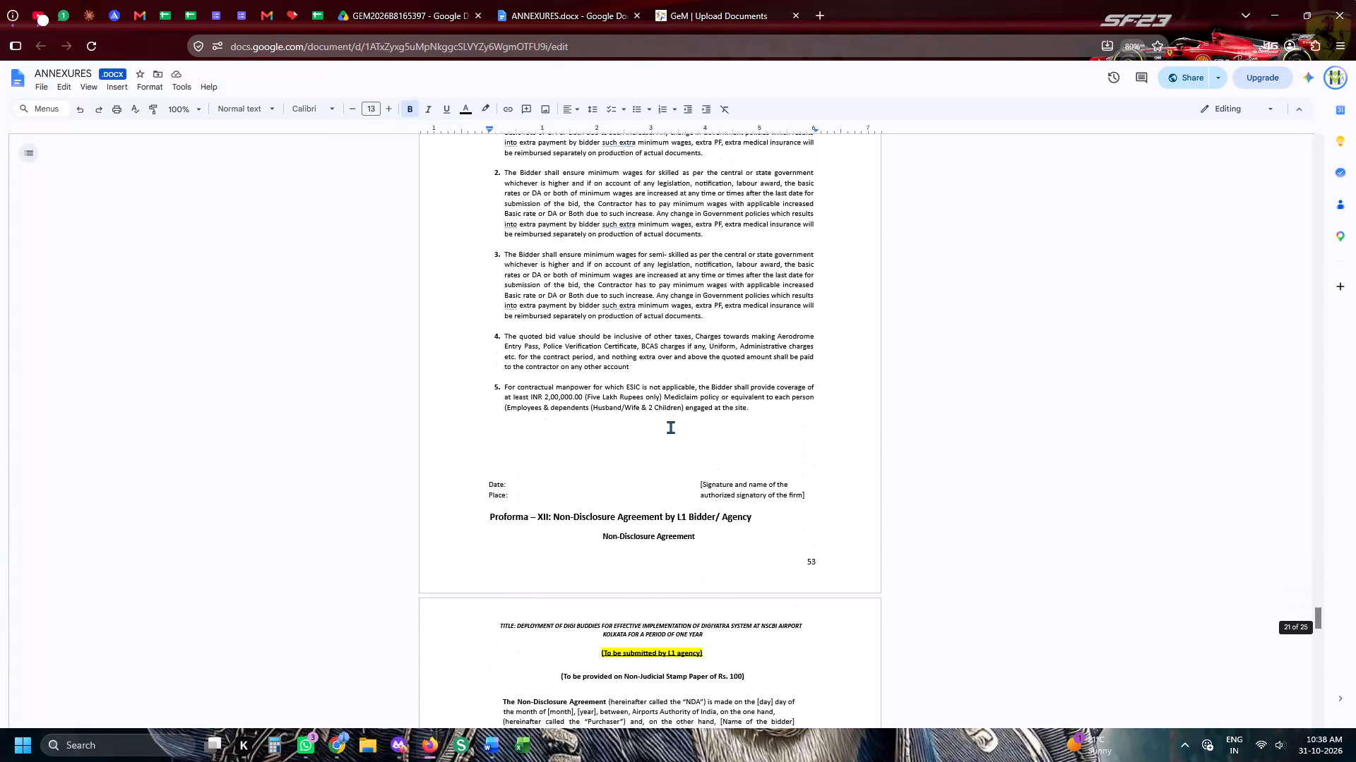
{"action": "scroll", "coordinate": [670, 427], "scroll_direction": "down", "scroll_amount": 14}
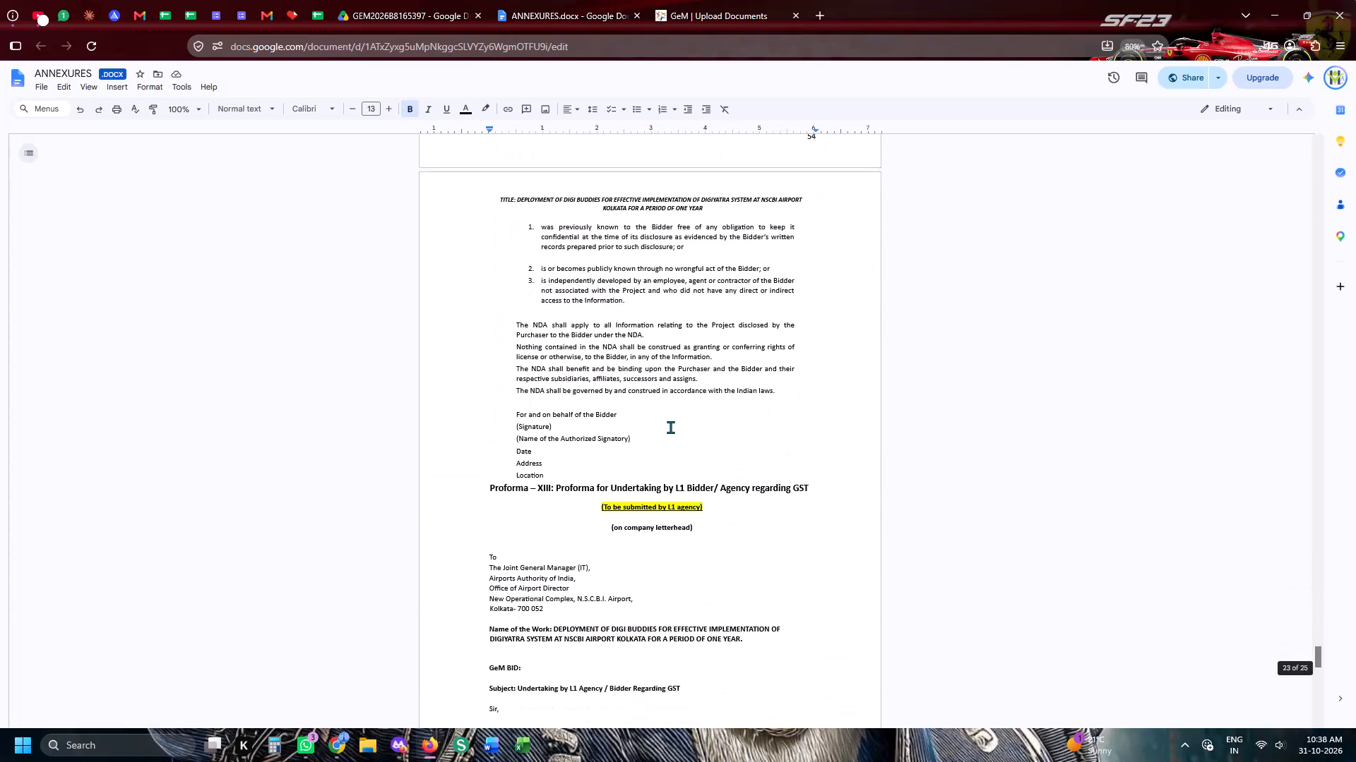
Review the annexures again, examining the Proforma I checklist for stamp paper and letterhead requirements and the Proforma XI bill of quantities.
{"action": "scroll", "coordinate": [670, 427], "scroll_direction": "up", "scroll_amount": 20}
{"action": "scroll", "coordinate": [670, 427], "scroll_direction": "up", "scroll_amount": 5}
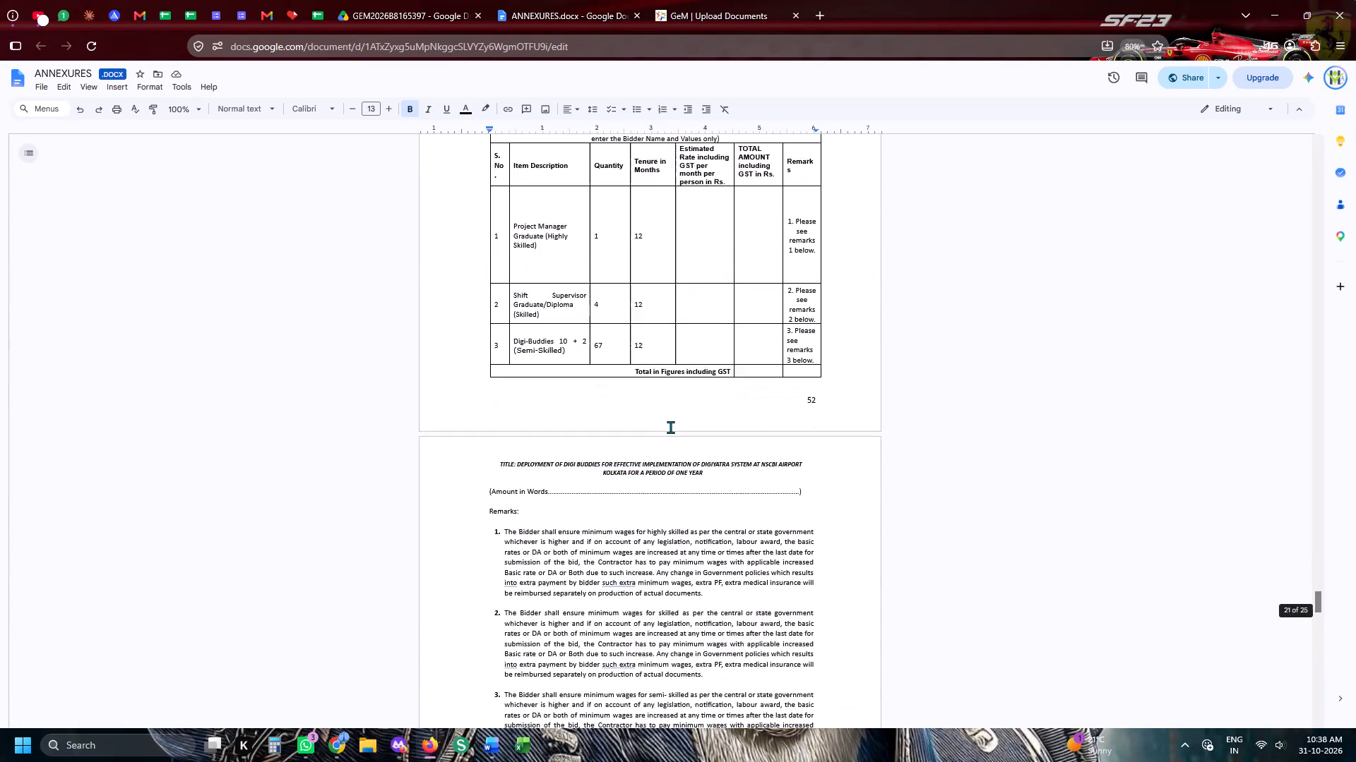
{"action": "scroll", "coordinate": [670, 427], "scroll_direction": "up", "scroll_amount": 20}
{"action": "scroll", "coordinate": [670, 427], "scroll_direction": "up", "scroll_amount": 20}
{"action": "scroll", "coordinate": [670, 427], "scroll_direction": "up", "scroll_amount": 13}
{"action": "middle_click", "coordinate": [674, 427]}
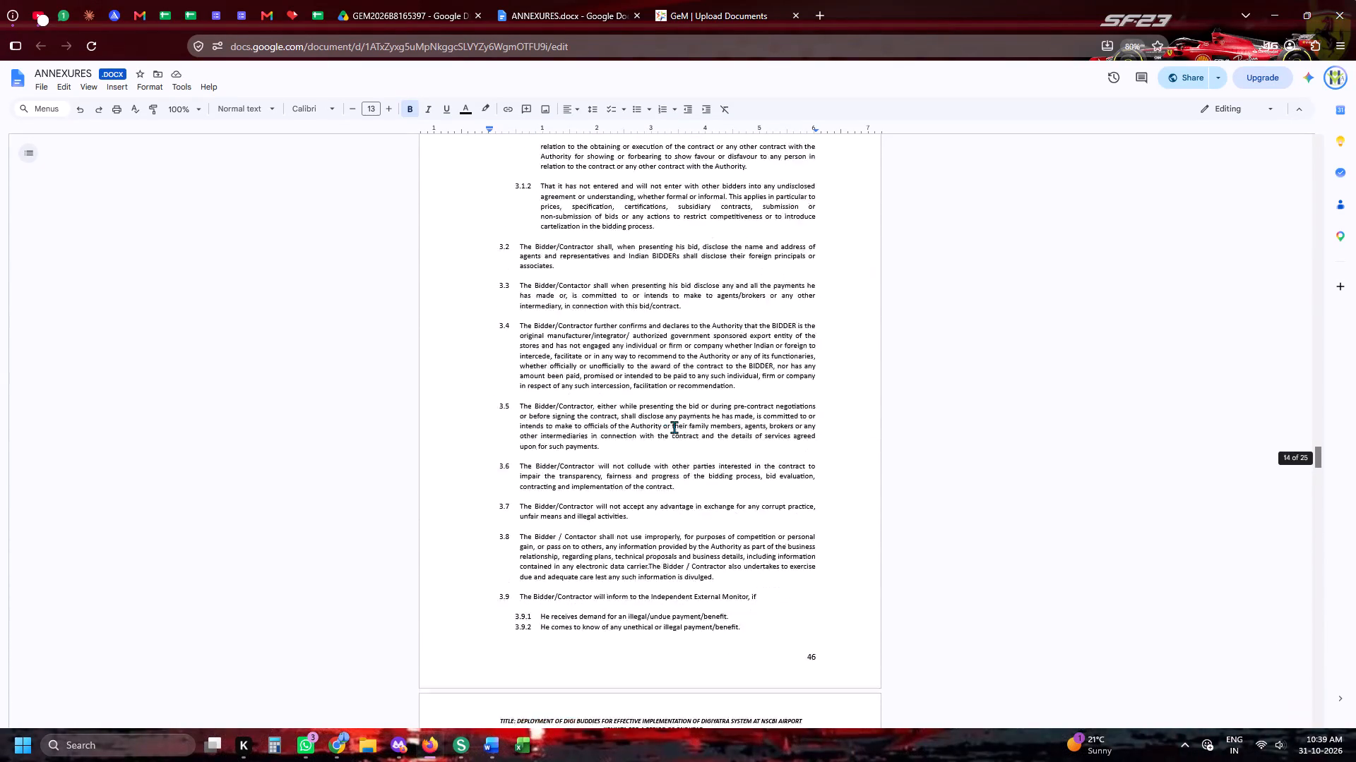
{"action": "scroll", "coordinate": [674, 427], "scroll_direction": "up", "scroll_amount": 20}
{"action": "scroll", "coordinate": [674, 427], "scroll_direction": "up", "scroll_amount": 20}
{"action": "scroll", "coordinate": [674, 427], "scroll_direction": "up", "scroll_amount": 5}
{"action": "scroll", "coordinate": [674, 427], "scroll_direction": "down", "scroll_amount": 18}
{"action": "scroll", "coordinate": [674, 427], "scroll_direction": "up", "scroll_amount": 10}
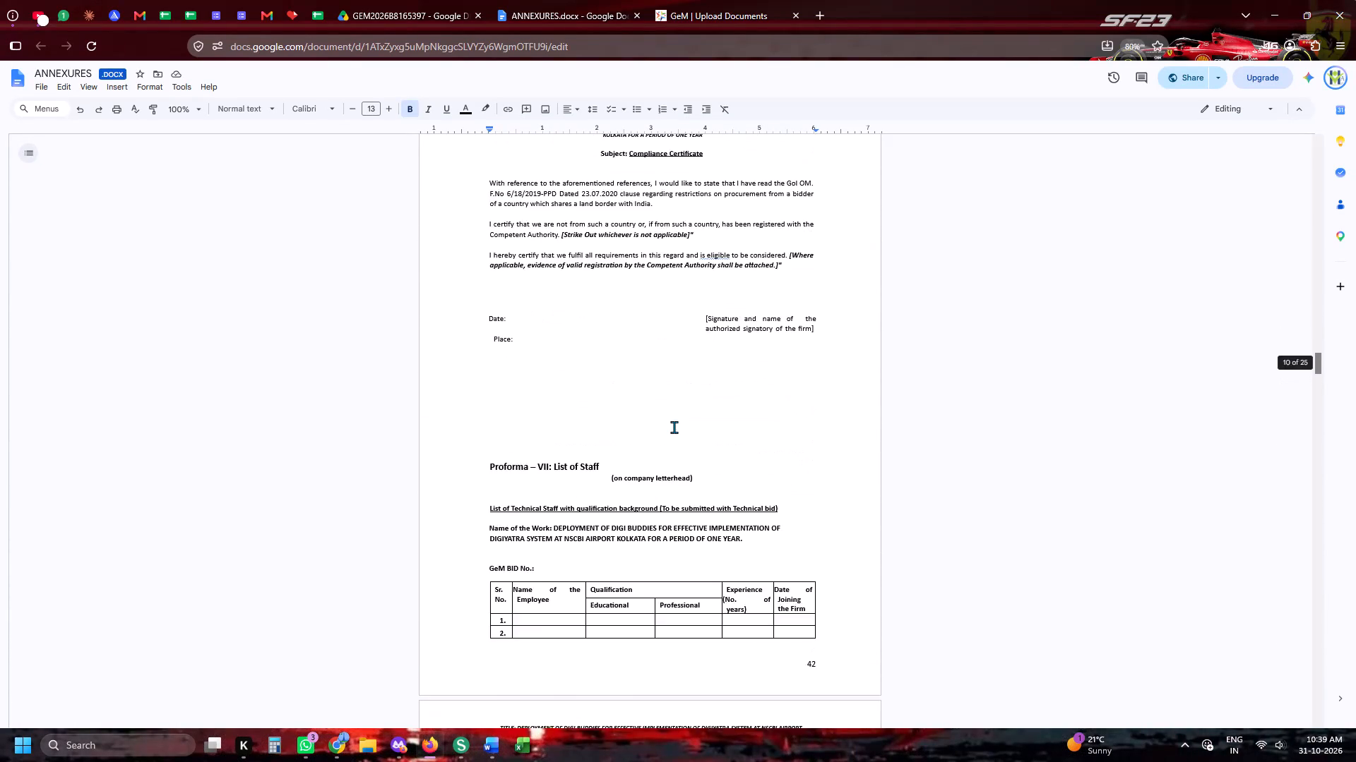
{"action": "scroll", "coordinate": [674, 427], "scroll_direction": "up", "scroll_amount": 17}
{"action": "scroll", "coordinate": [674, 427], "scroll_direction": "up", "scroll_amount": 13}
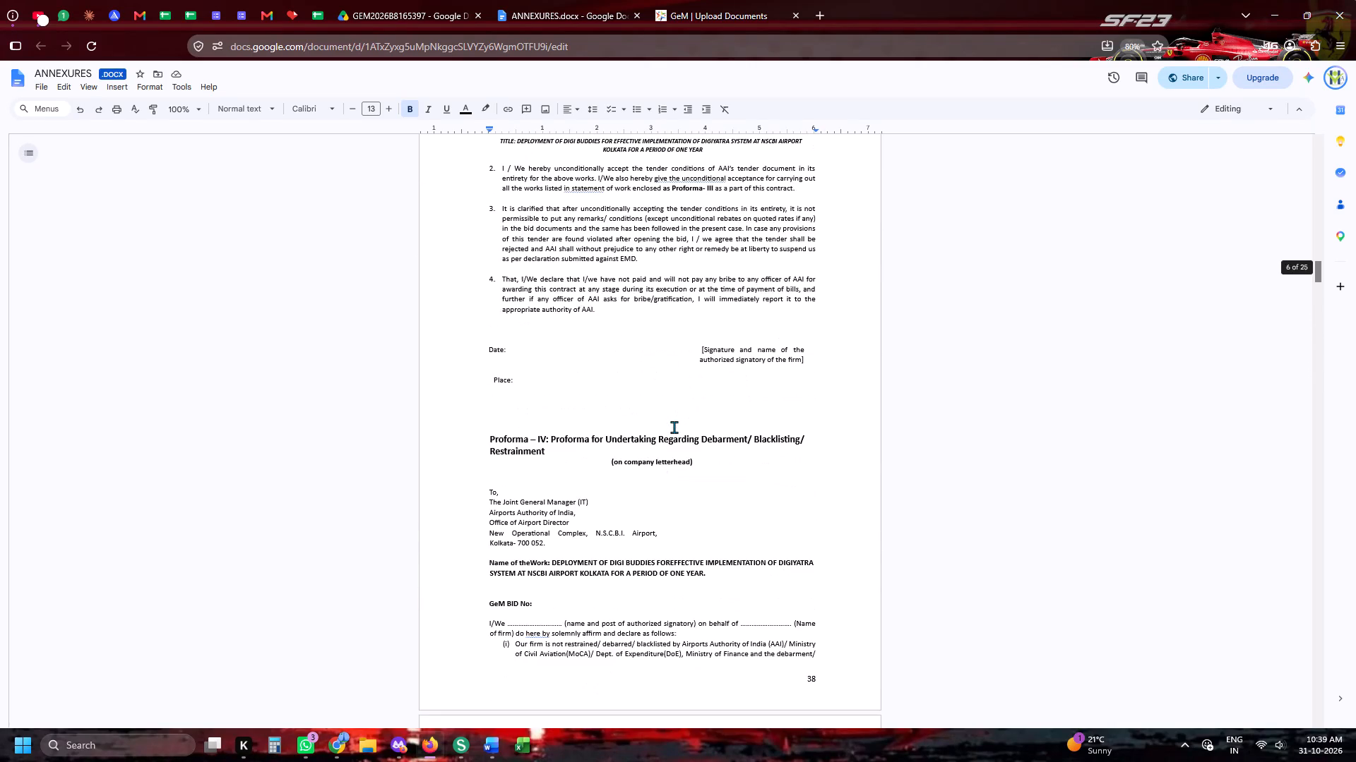
{"action": "scroll", "coordinate": [674, 427], "scroll_direction": "up", "scroll_amount": 8}
{"action": "scroll", "coordinate": [674, 427], "scroll_direction": "up", "scroll_amount": 18}
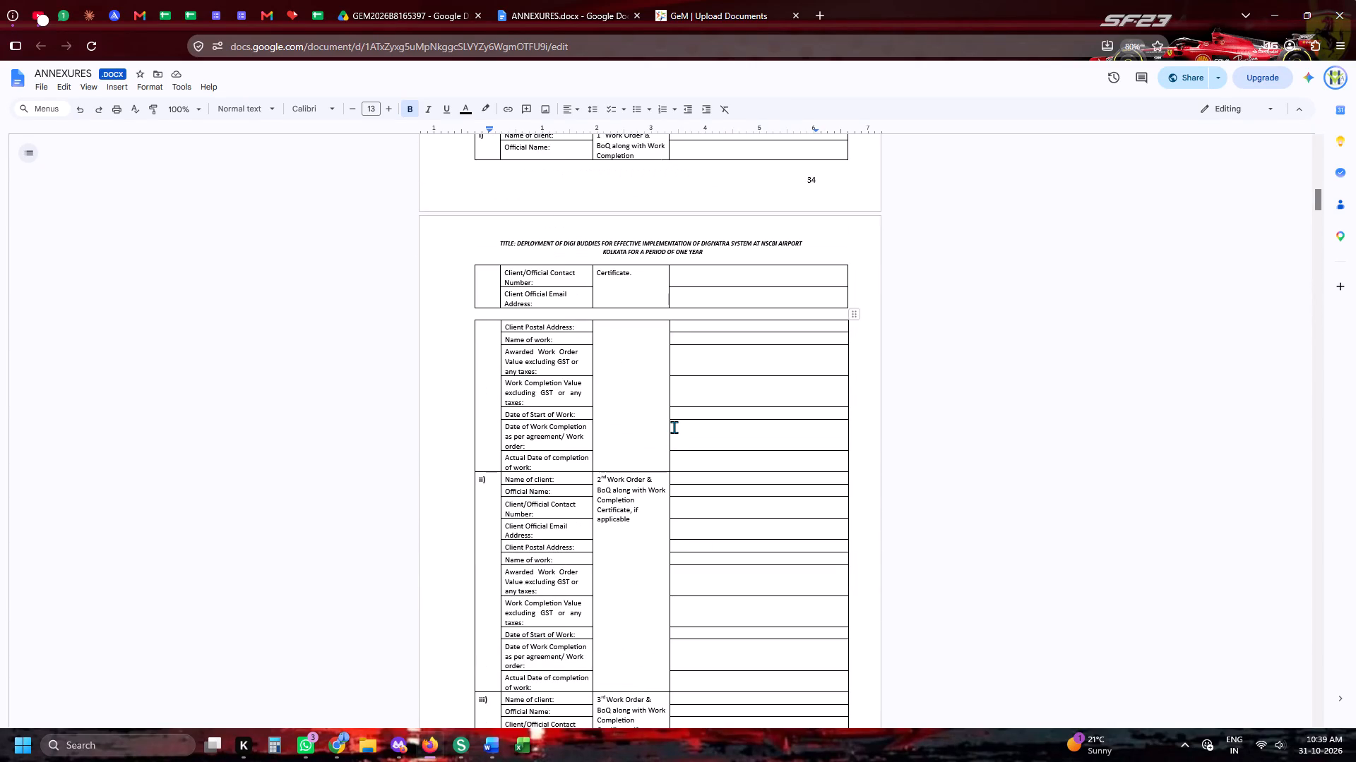
{"action": "scroll", "coordinate": [674, 427], "scroll_direction": "up", "scroll_amount": 5}
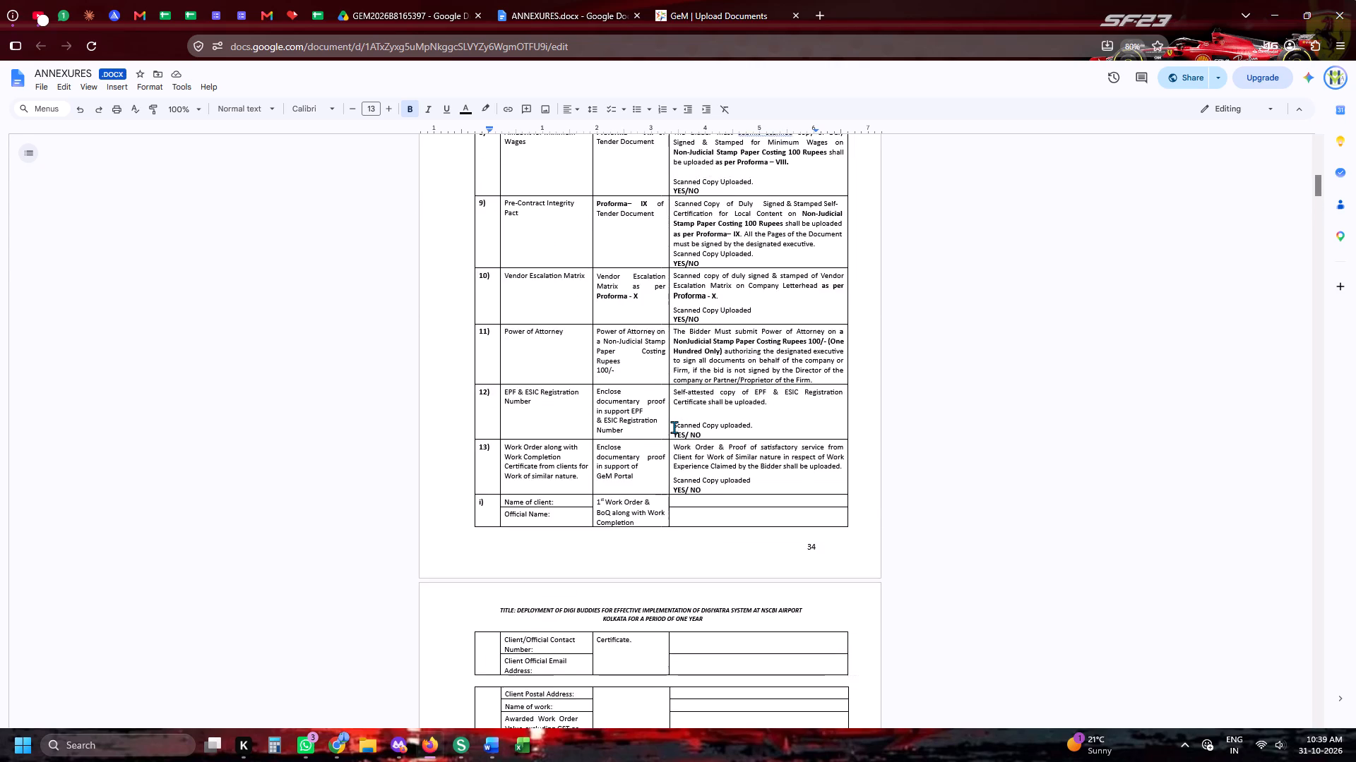
{"action": "scroll", "coordinate": [674, 427], "scroll_direction": "up", "scroll_amount": 4}
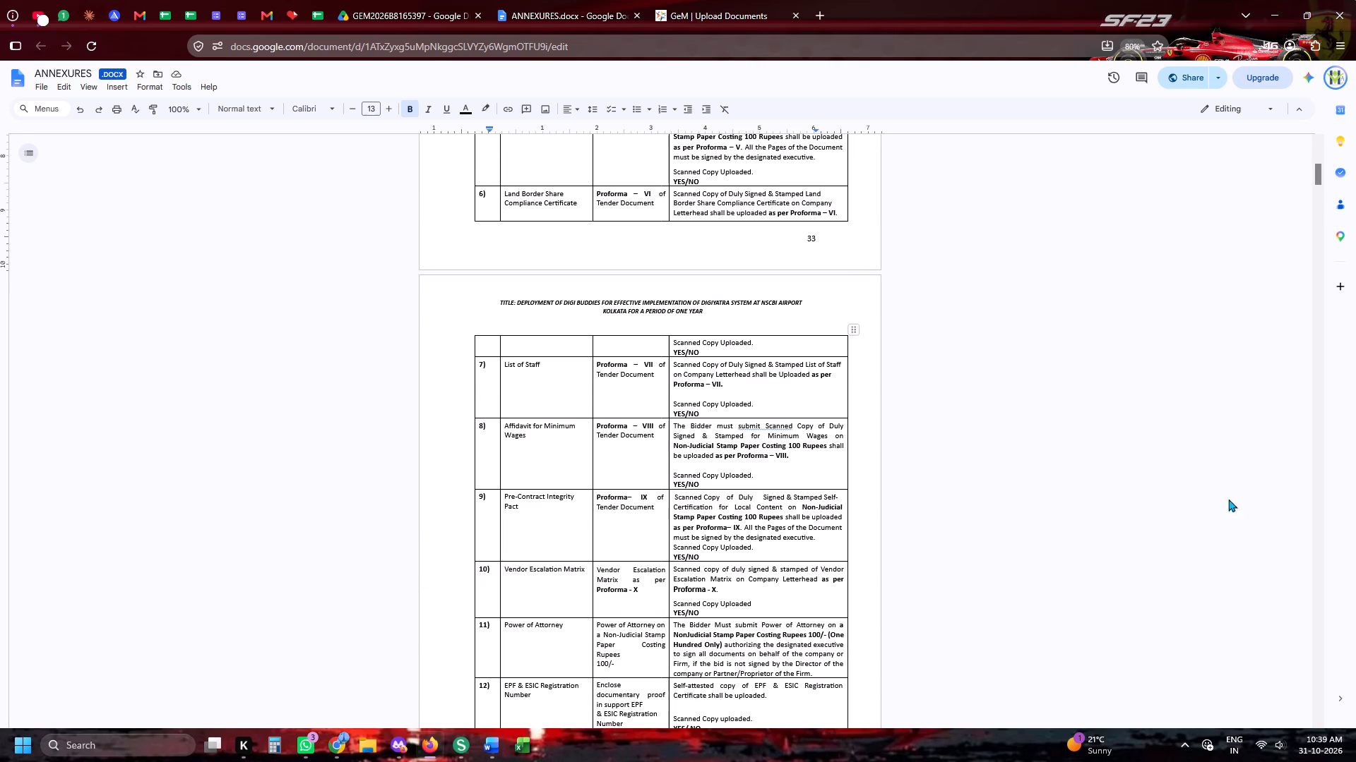
{"action": "scroll", "coordinate": [1279, 567], "scroll_direction": "up", "scroll_amount": 1}
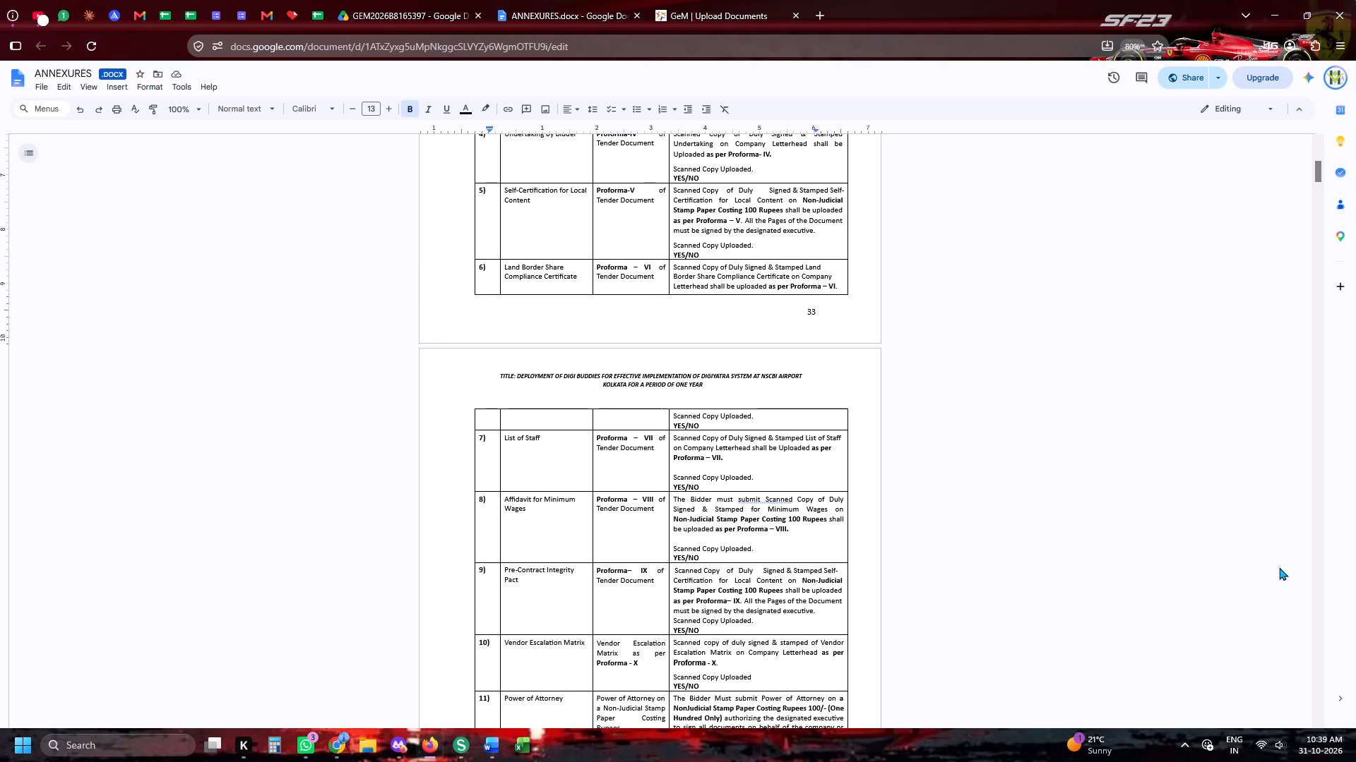
{"action": "scroll", "coordinate": [105, 0], "scroll_direction": "up", "scroll_amount": 11}
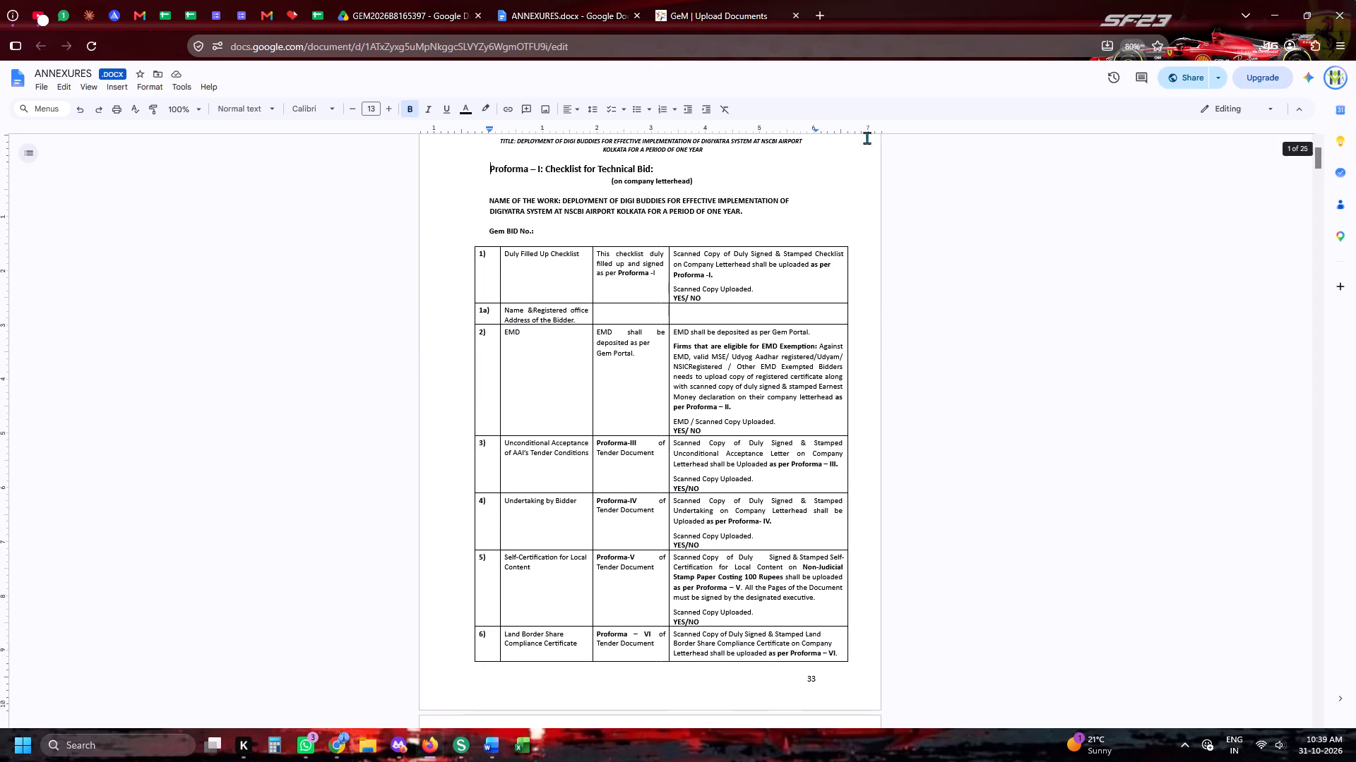
{"action": "scroll", "coordinate": [978, 420], "scroll_direction": "up", "scroll_amount": 4}
{"action": "scroll", "coordinate": [744, 326], "scroll_direction": "up", "scroll_amount": 4}
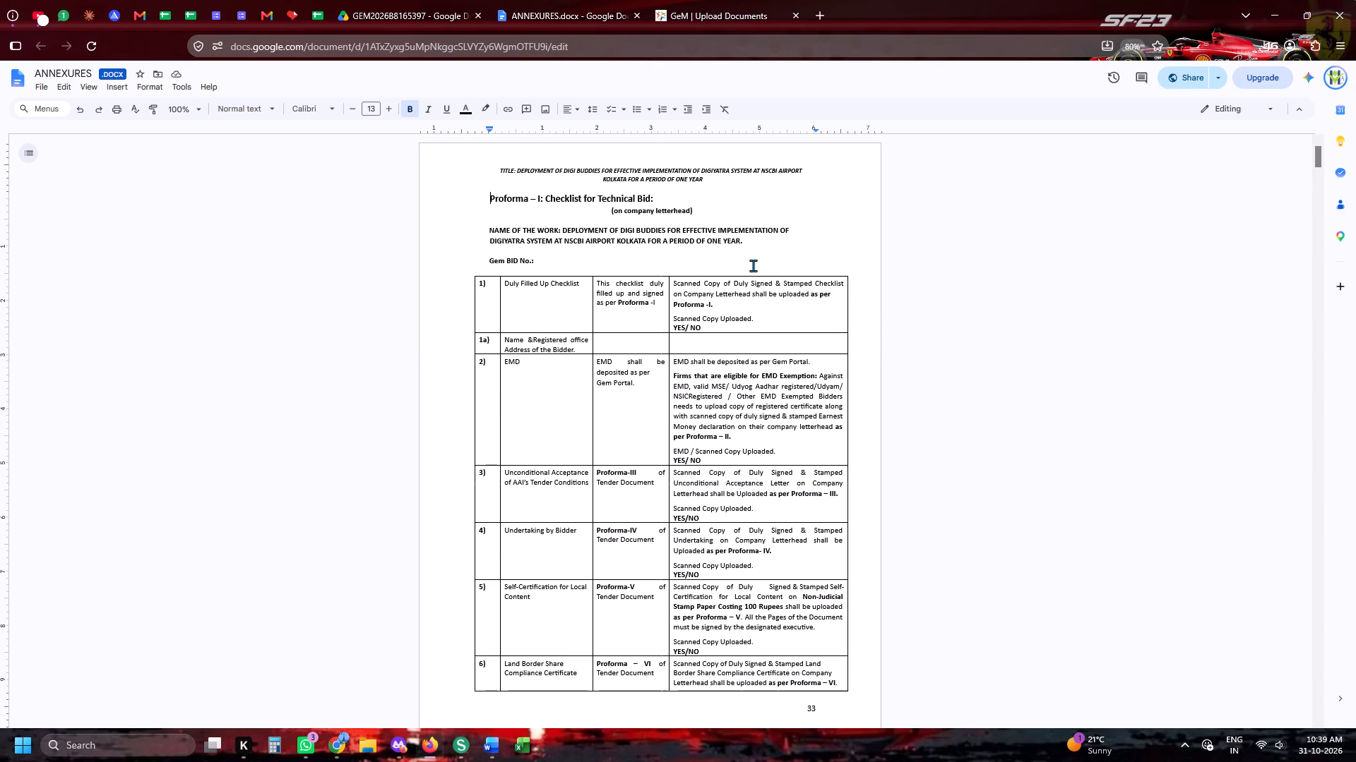
{"action": "scroll", "coordinate": [753, 262], "scroll_direction": "down", "scroll_amount": 7}
{"action": "scroll", "coordinate": [681, 224], "scroll_direction": "down", "scroll_amount": 6}
{"action": "middle_click", "coordinate": [373, 358]}
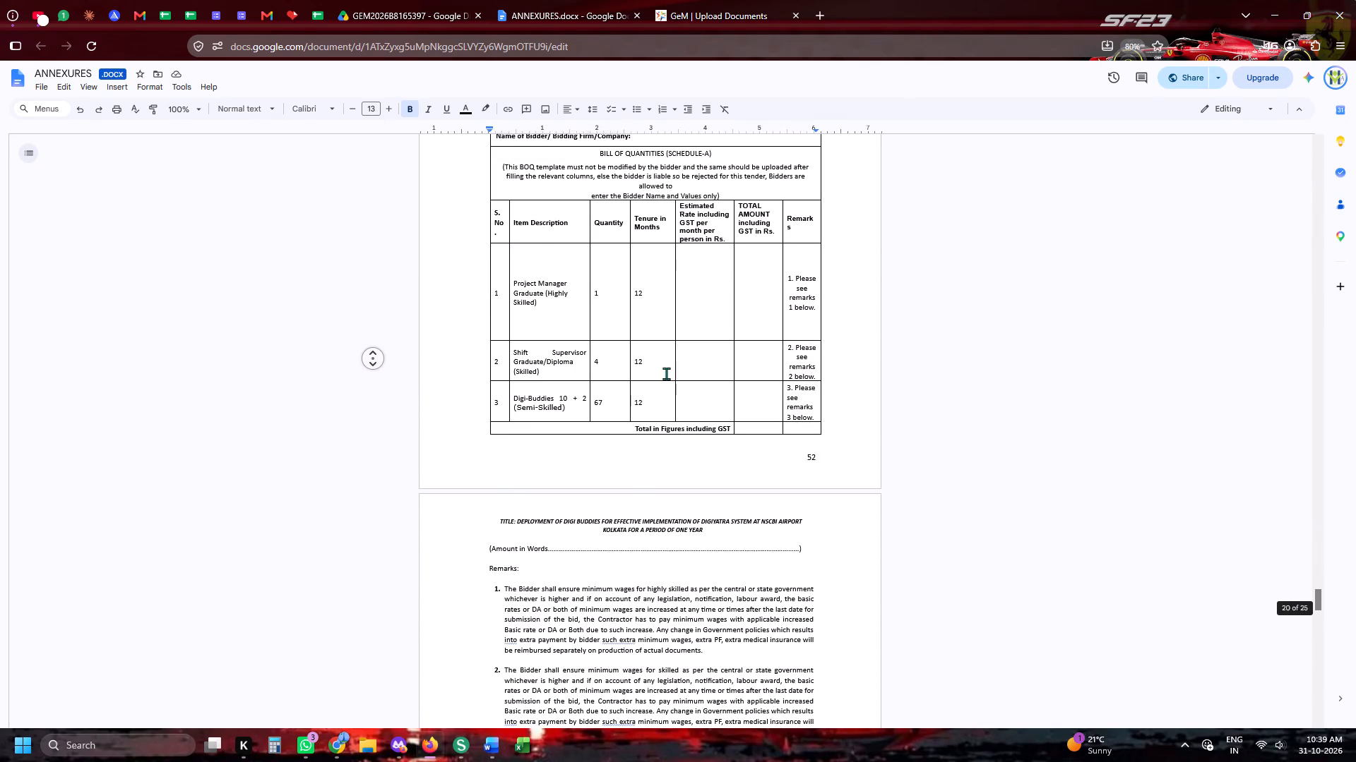
{"action": "scroll", "coordinate": [666, 373], "scroll_direction": "up", "scroll_amount": 1}
{"action": "scroll", "coordinate": [662, 311], "scroll_direction": "down", "scroll_amount": 2}
Copy the entire content of the ANNEXURES document.
{"action": "left_click", "coordinate": [324, 0]}
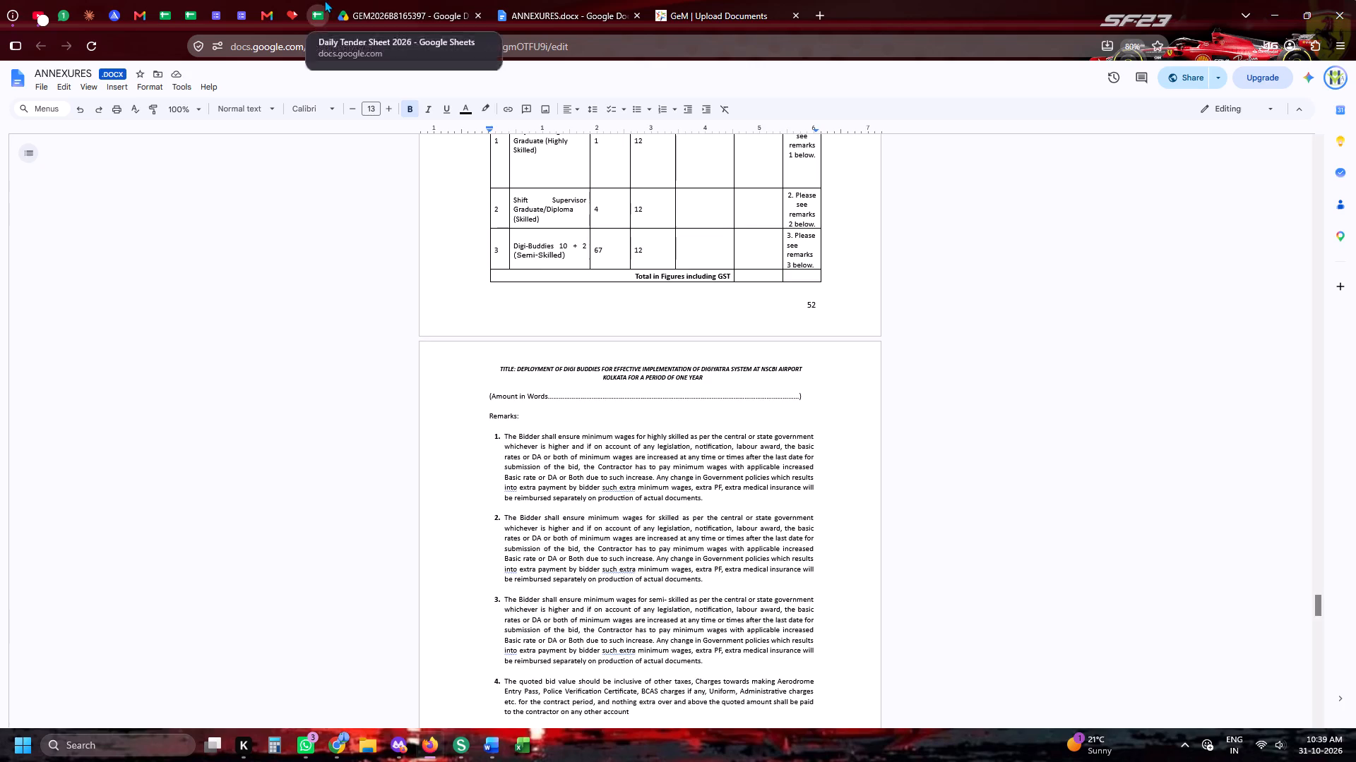
{"action": "left_click", "coordinate": [552, 0]}
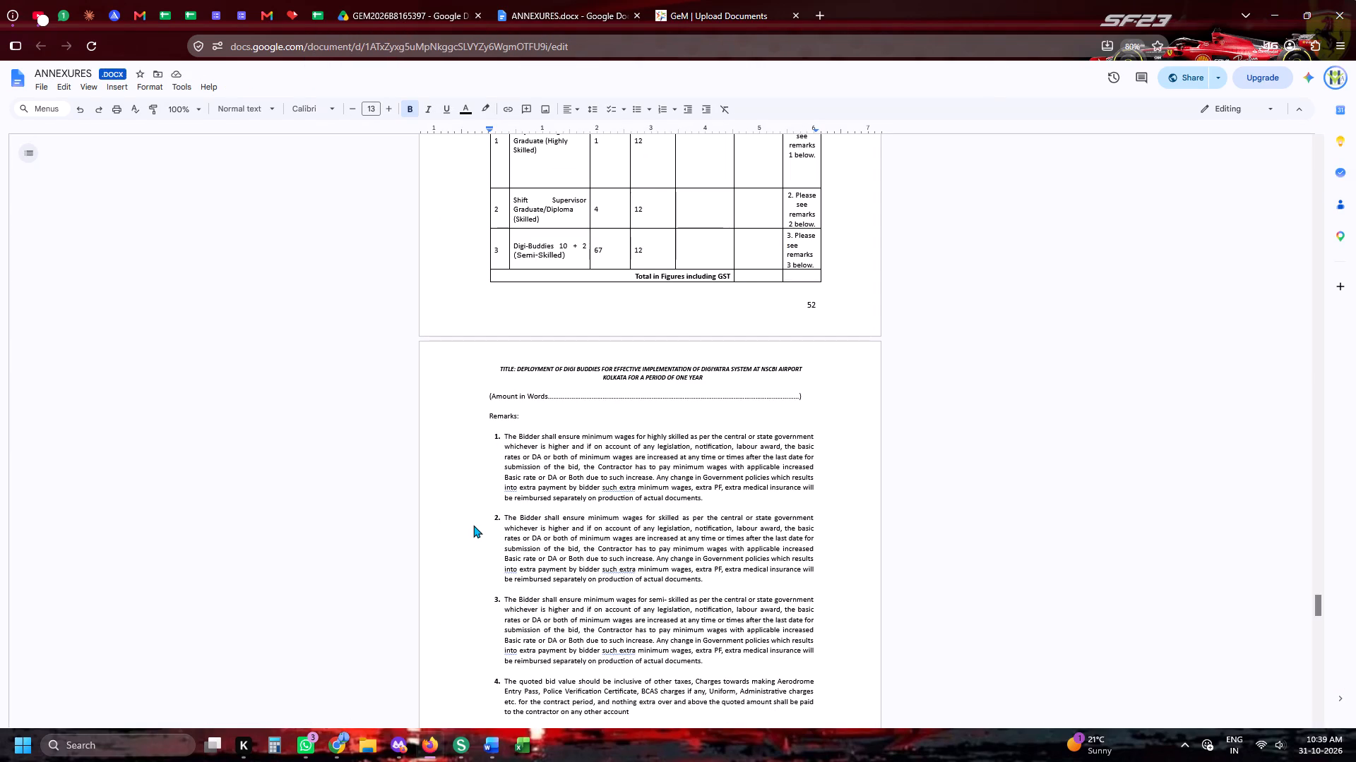
{"action": "key", "text": "ctrl+a"}
{"action": "key", "text": "ctrl+c"}
{"action": "key", "text": "ctrl+c"}
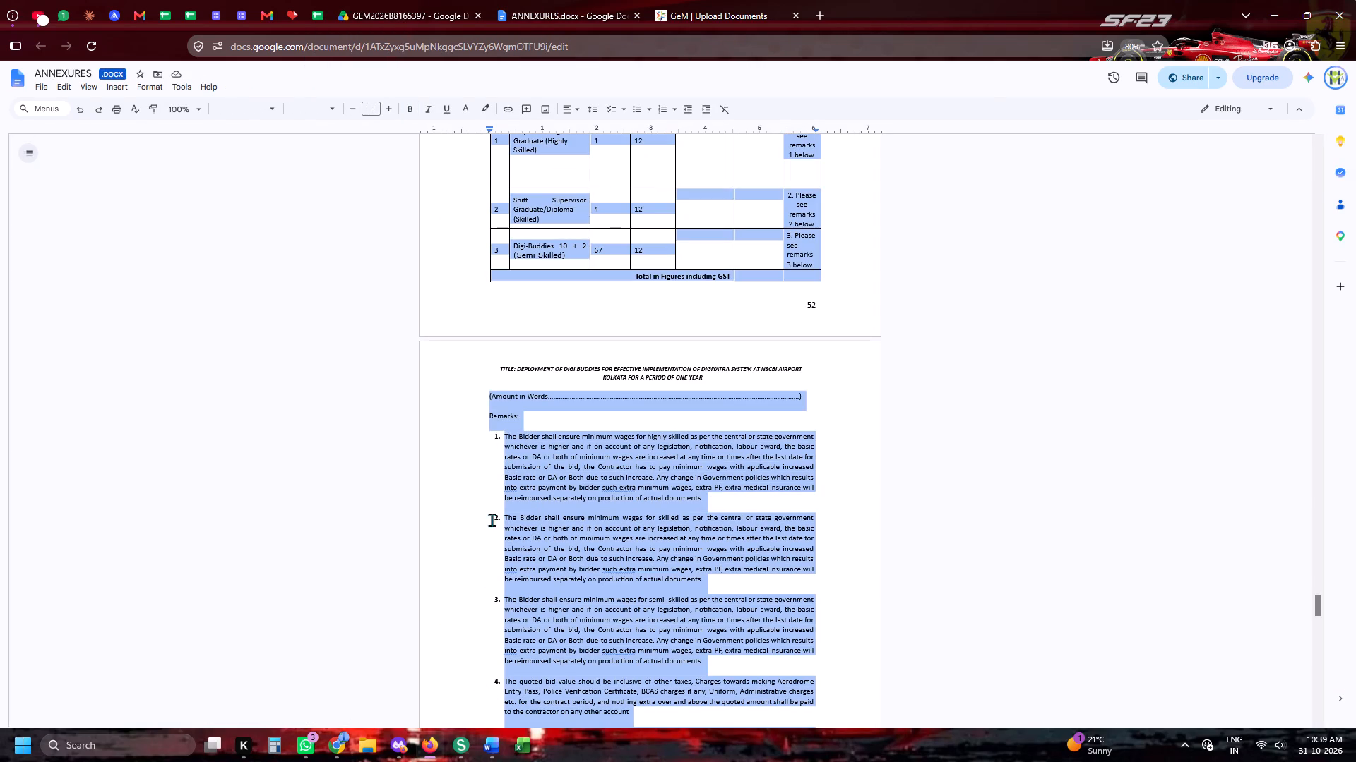
{"action": "key", "text": "ctrl+c"}
{"action": "key", "text": "ctrl+c"}
{"action": "key", "text": "ctrl+c"}
{"action": "key", "text": "ctrl+c"}
Switch to the letterhead-hhspl document in Word and replace its entire body text with the copied annexures.
{"action": "left_click", "coordinate": [493, 749]}
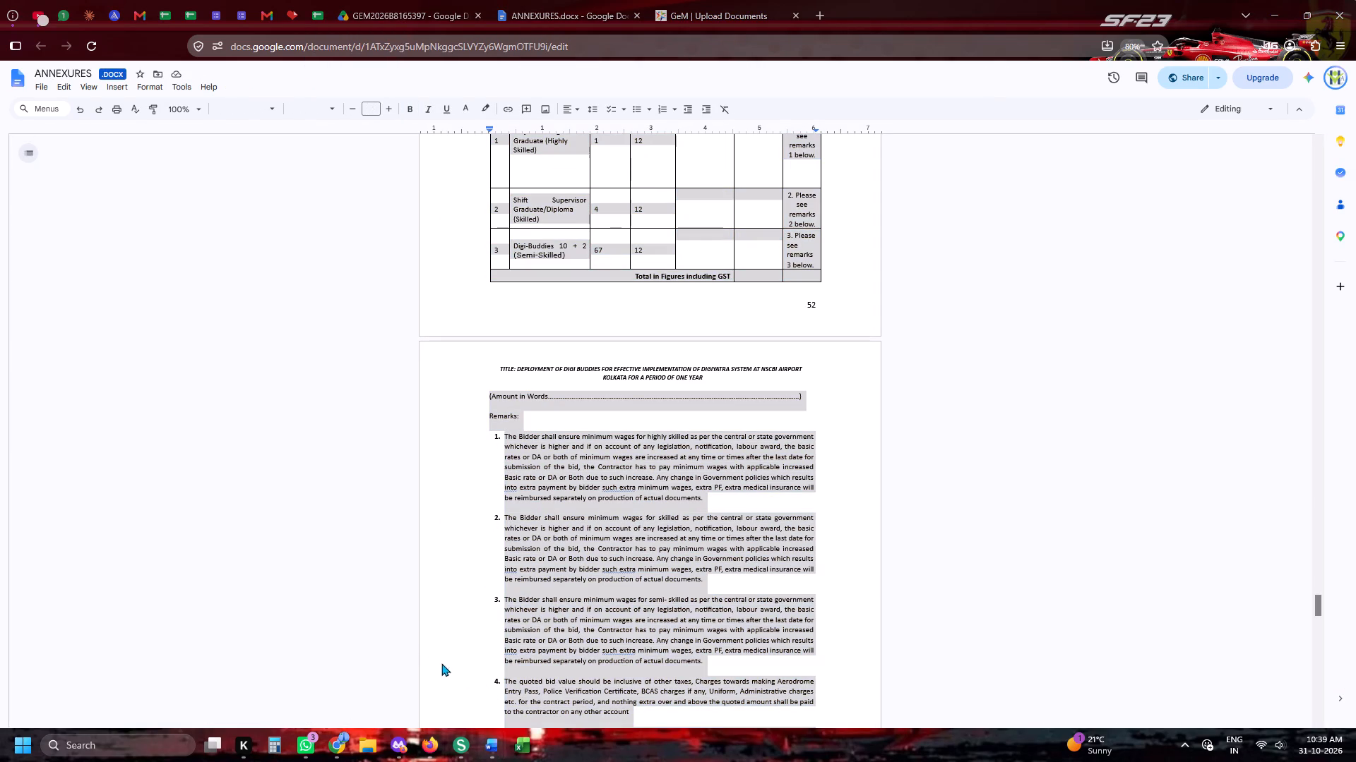
{"action": "left_click", "coordinate": [398, 666]}
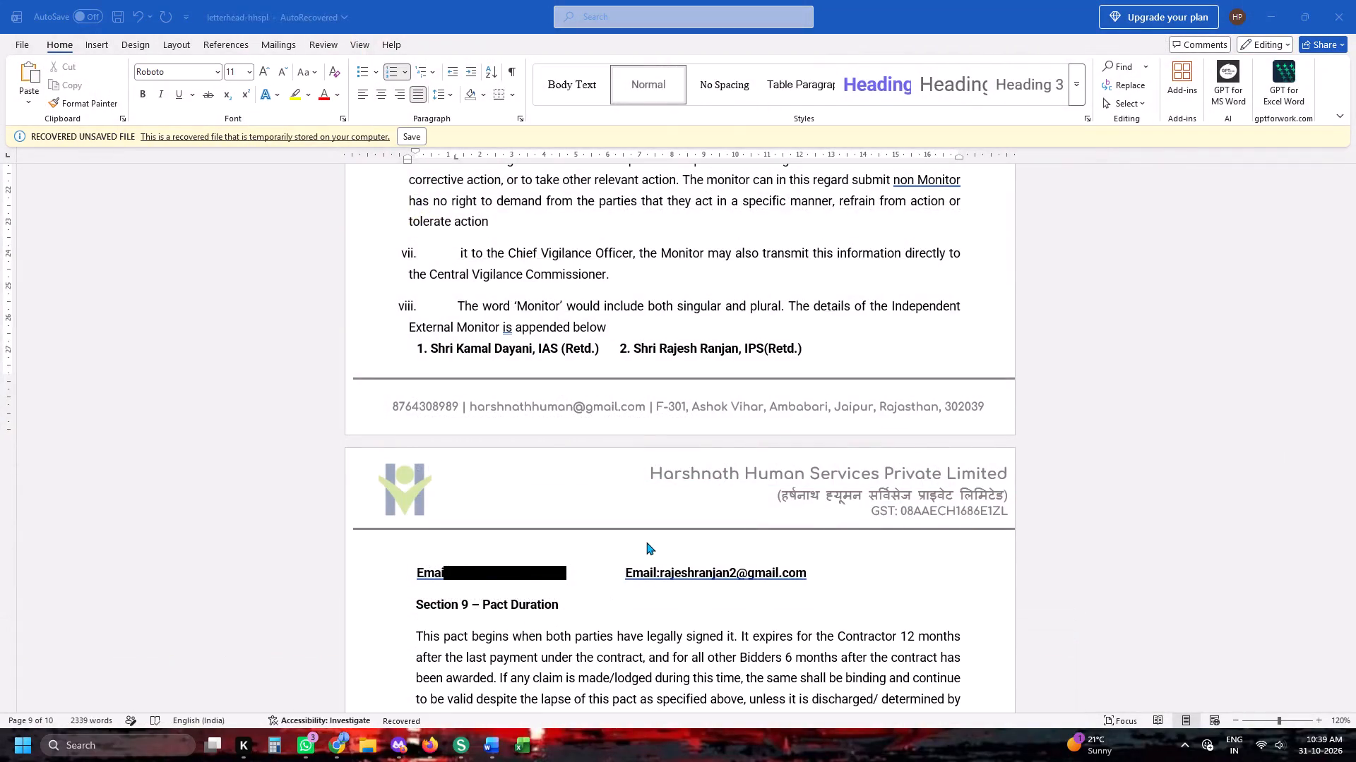
{"action": "left_click", "coordinate": [646, 542]}
{"action": "key", "text": "BackSpace"}
{"action": "key", "text": "ctrl+a"}
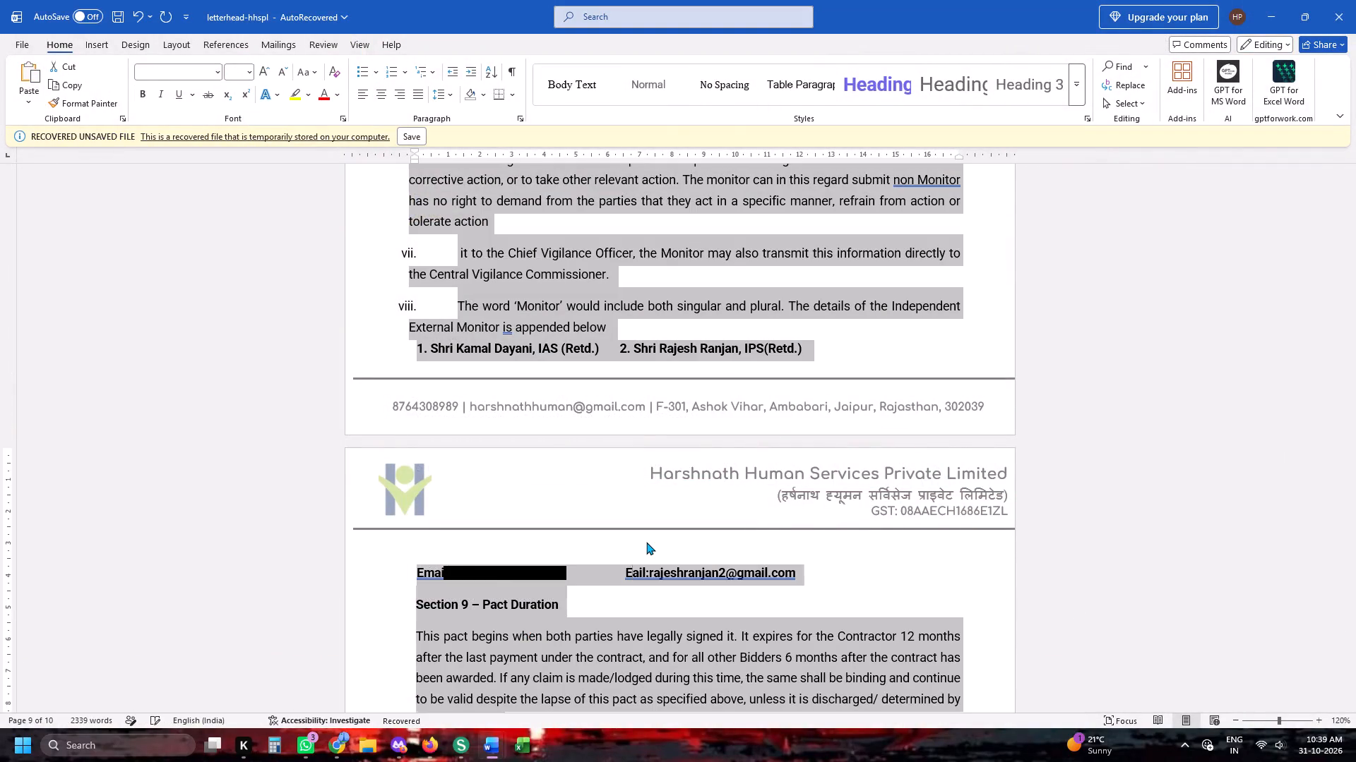
{"action": "key", "text": "ctrl+v"}
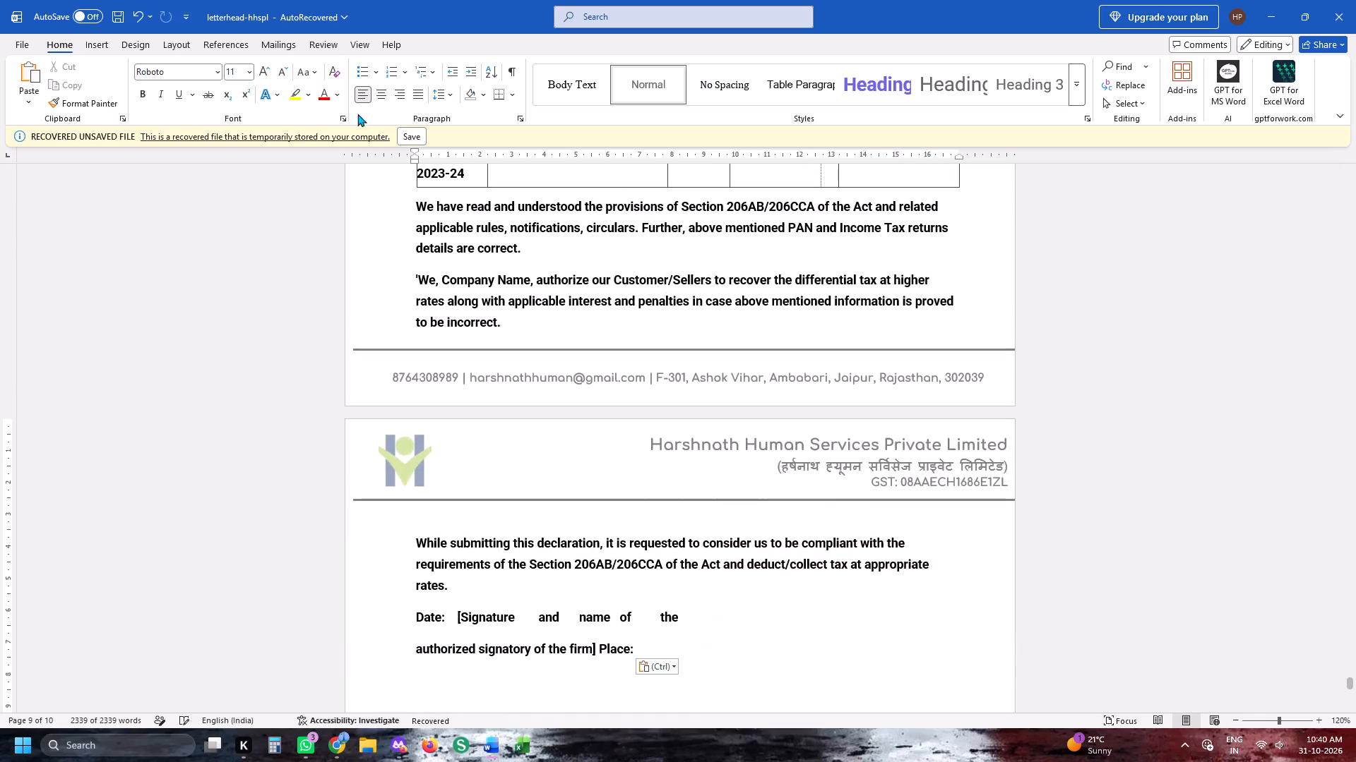
Remove the bold formatting from the whole pasted annexures text and justify it.
{"action": "scroll", "coordinate": [927, 519], "scroll_direction": "down", "scroll_amount": 5}
{"action": "scroll", "coordinate": [758, 487], "scroll_direction": "up", "scroll_amount": 11}
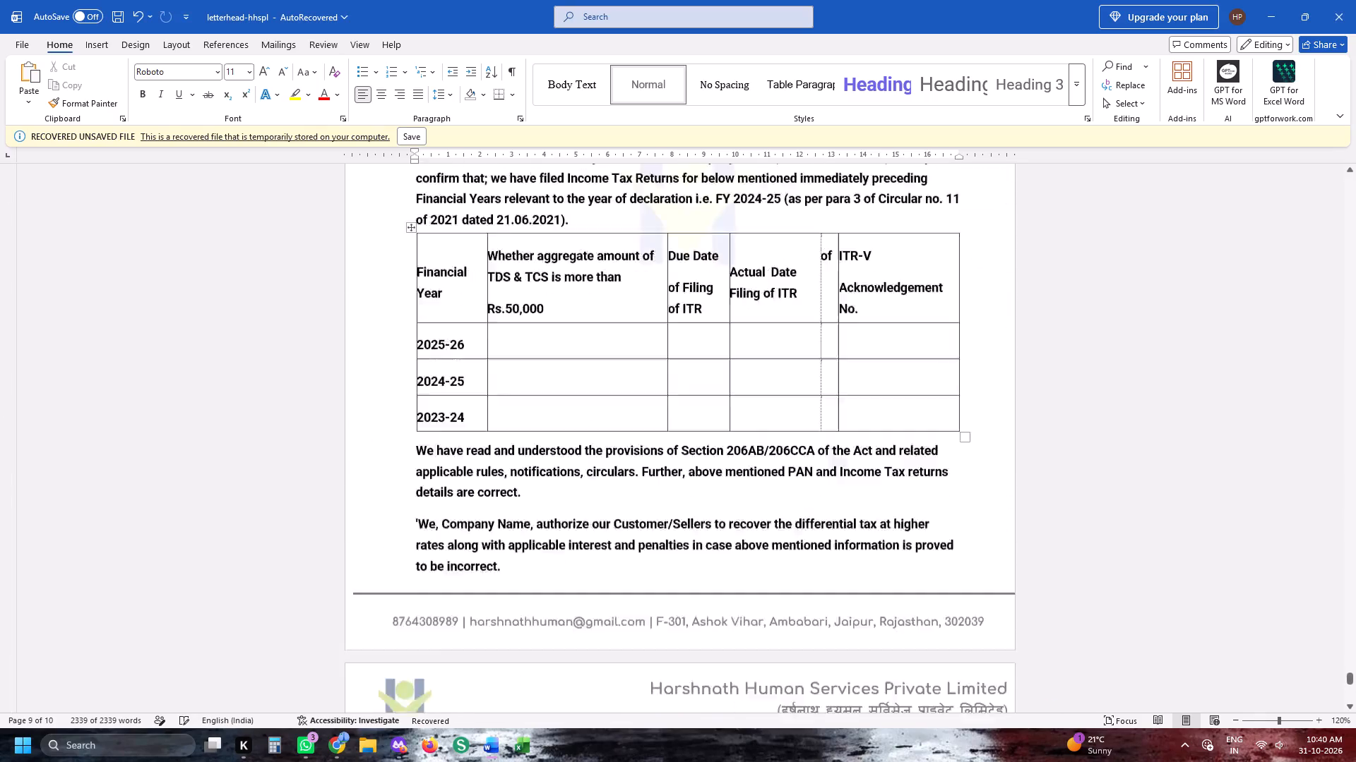
{"action": "scroll", "coordinate": [756, 480], "scroll_direction": "up", "scroll_amount": 20}
{"action": "scroll", "coordinate": [756, 480], "scroll_direction": "up", "scroll_amount": 18}
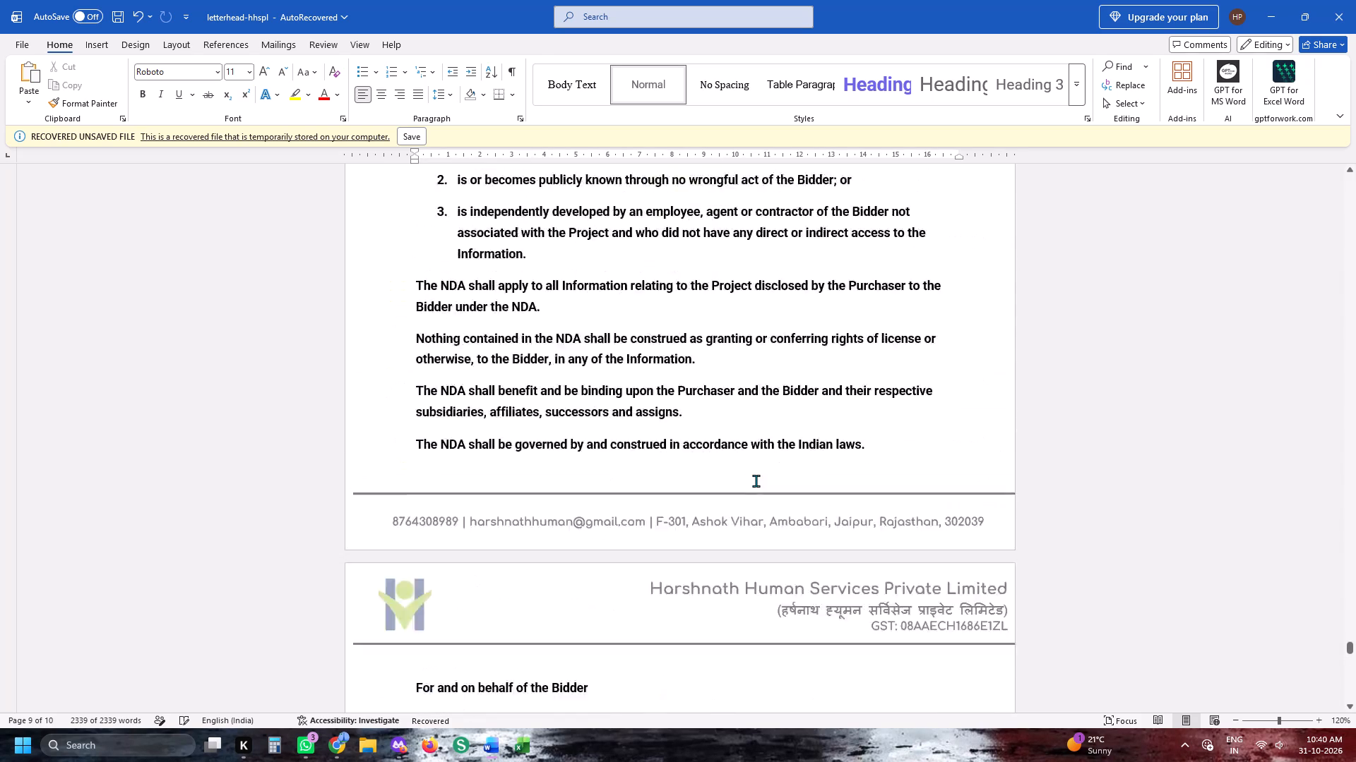
{"action": "scroll", "coordinate": [756, 480], "scroll_direction": "up", "scroll_amount": 20}
{"action": "scroll", "coordinate": [756, 480], "scroll_direction": "up", "scroll_amount": 2}
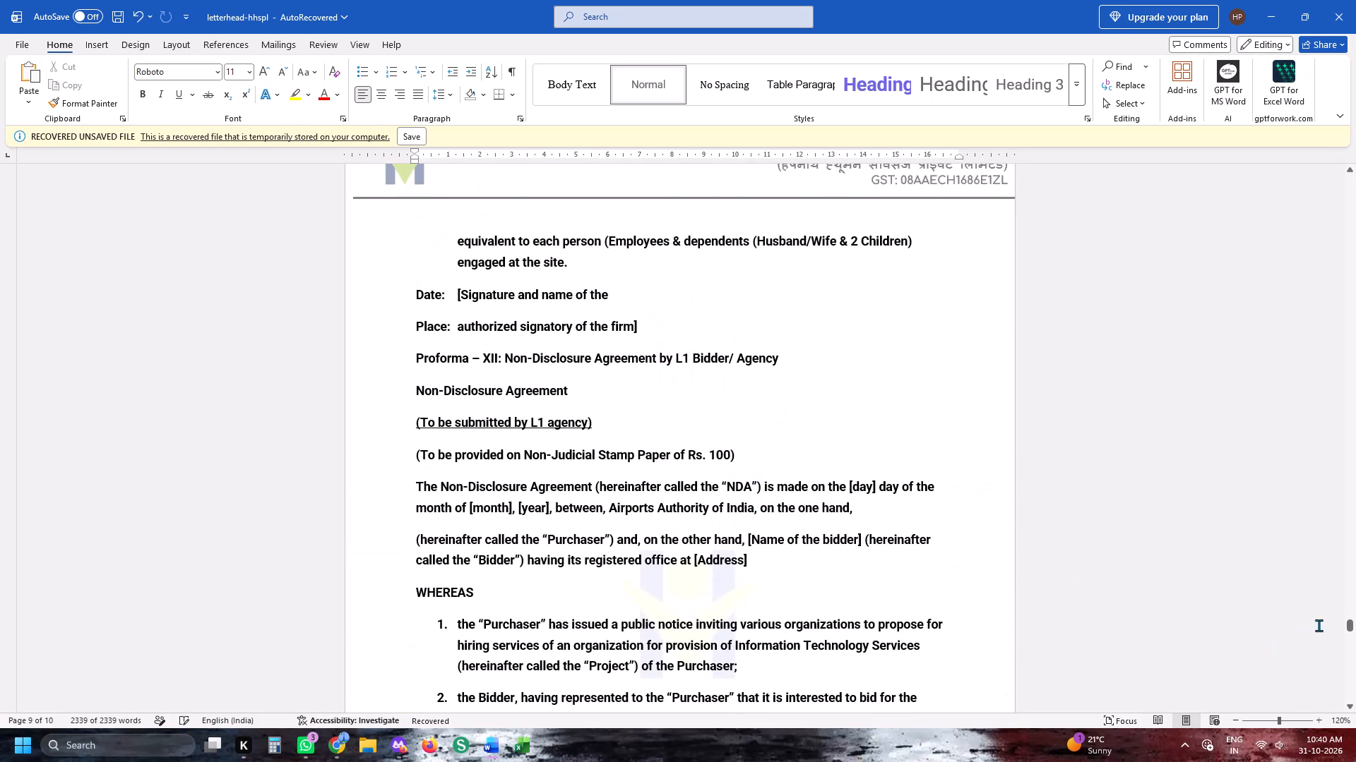
{"action": "left_click_drag", "start_coordinate": [1350, 622], "coordinate": [1349, 761]}
{"action": "scroll", "coordinate": [1116, 399], "scroll_direction": "up", "scroll_amount": 6}
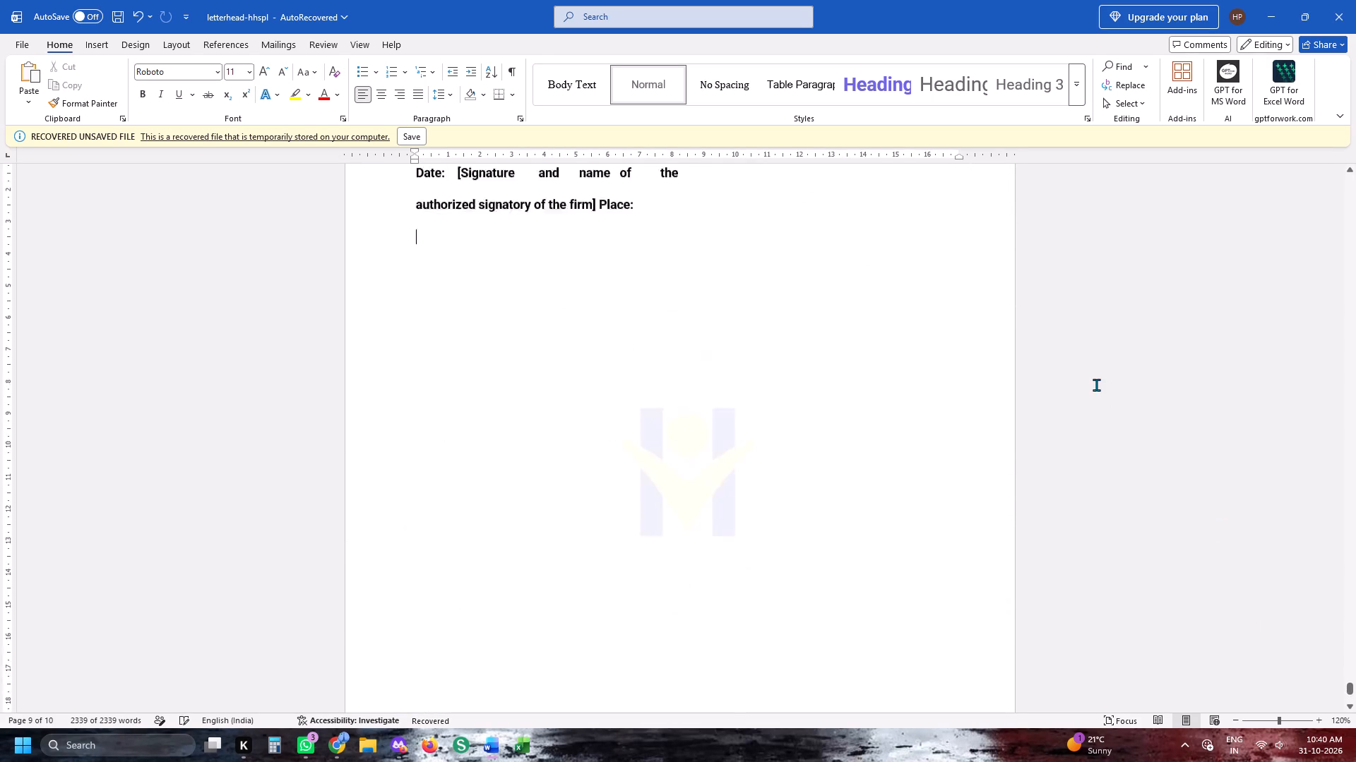
{"action": "scroll", "coordinate": [1096, 385], "scroll_direction": "up", "scroll_amount": 7}
{"action": "key", "text": "ctrl+a"}
{"action": "key", "text": "ctrl+b"}
{"action": "key", "text": "ctrl+j"}
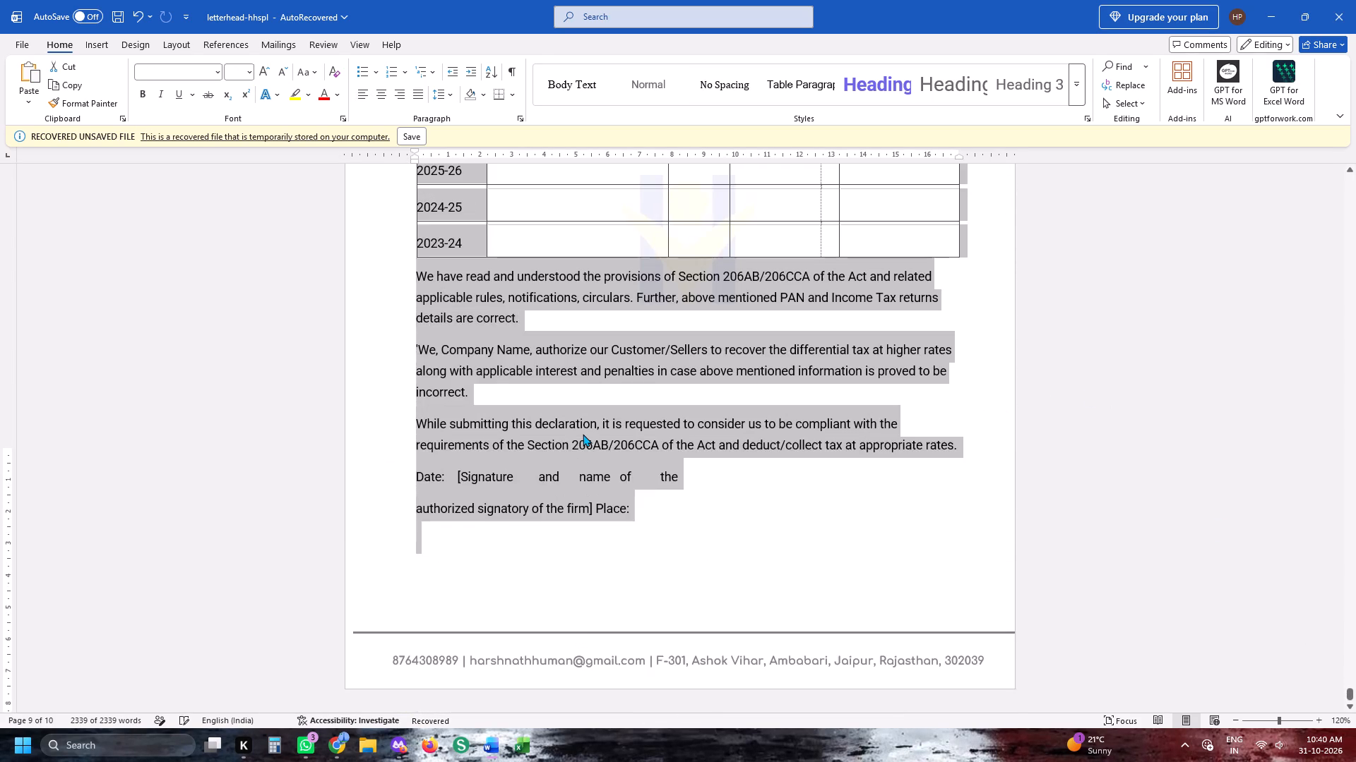
{"action": "left_click_drag", "start_coordinate": [1355, 696], "coordinate": [1354, 709]}
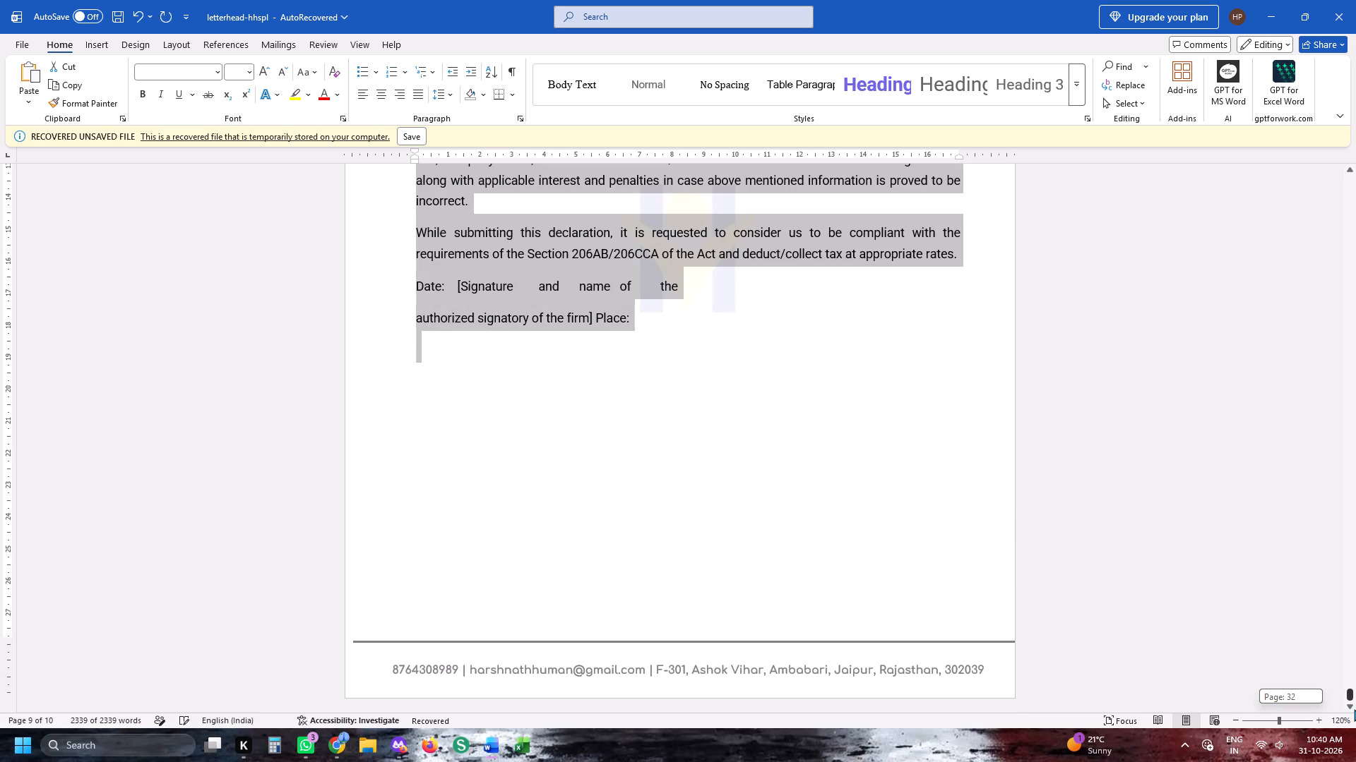
{"action": "left_click_drag", "start_coordinate": [1354, 709], "coordinate": [1352, 126]}
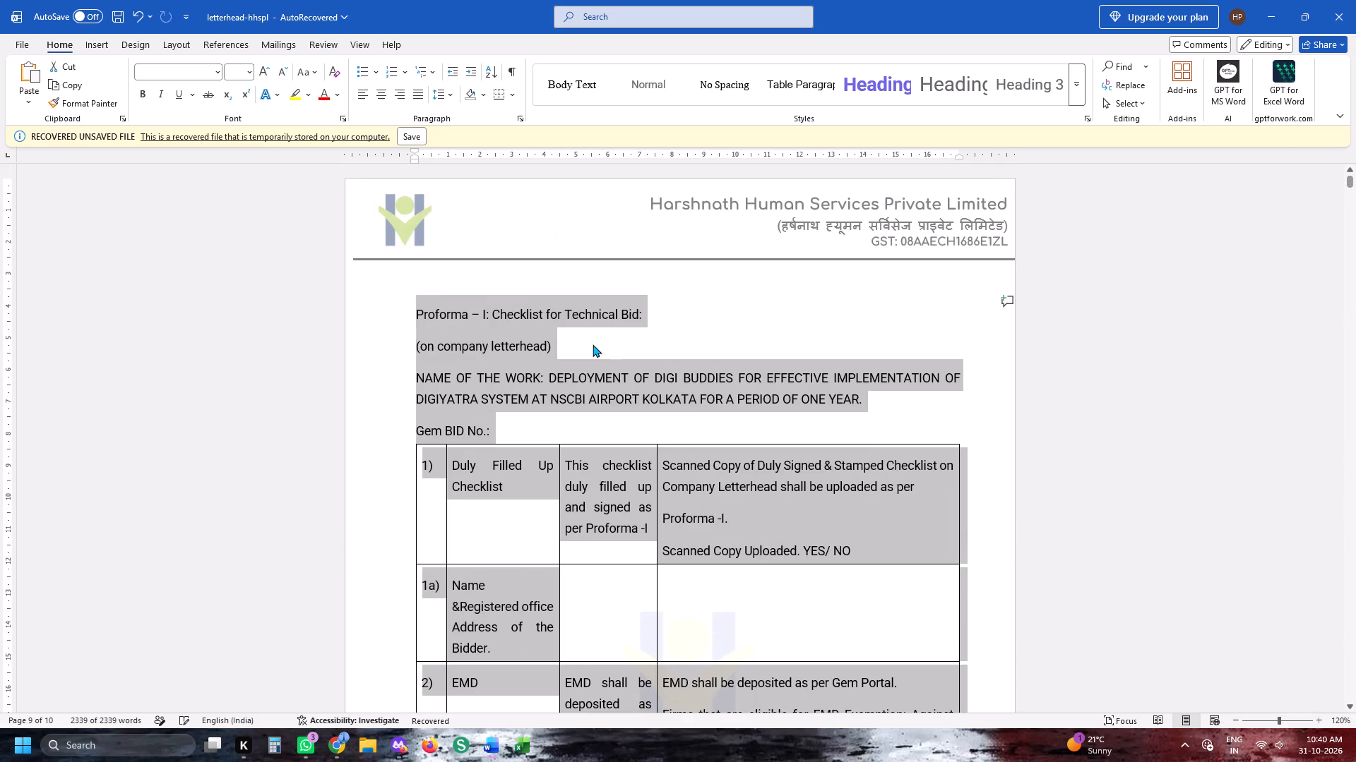
{"action": "left_click", "coordinate": [593, 344]}
Switch to Firefox and check the requirements list on the first page of Required documents.pdf.
{"action": "key", "text": "alt+Tab"}
{"action": "left_click", "coordinate": [348, 0]}
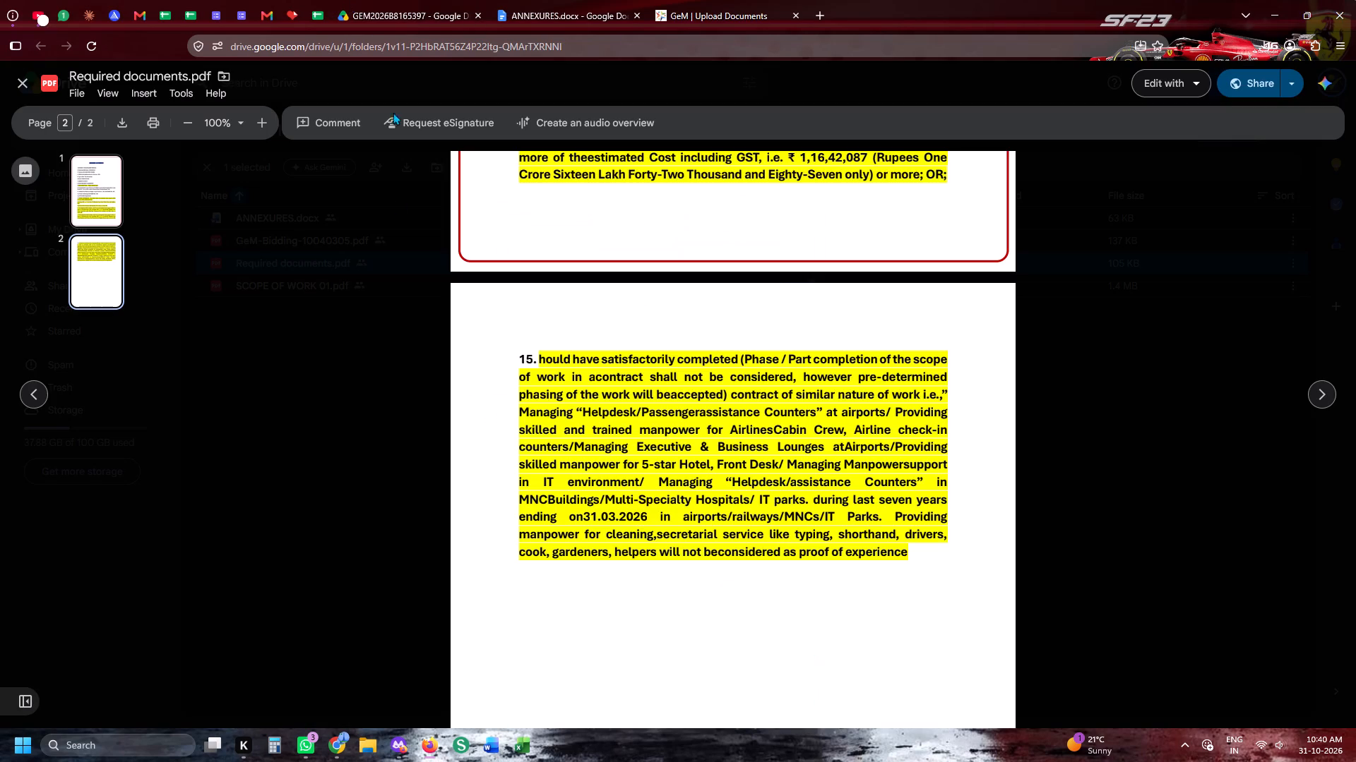
{"action": "scroll", "coordinate": [482, 431], "scroll_direction": "up", "scroll_amount": 9}
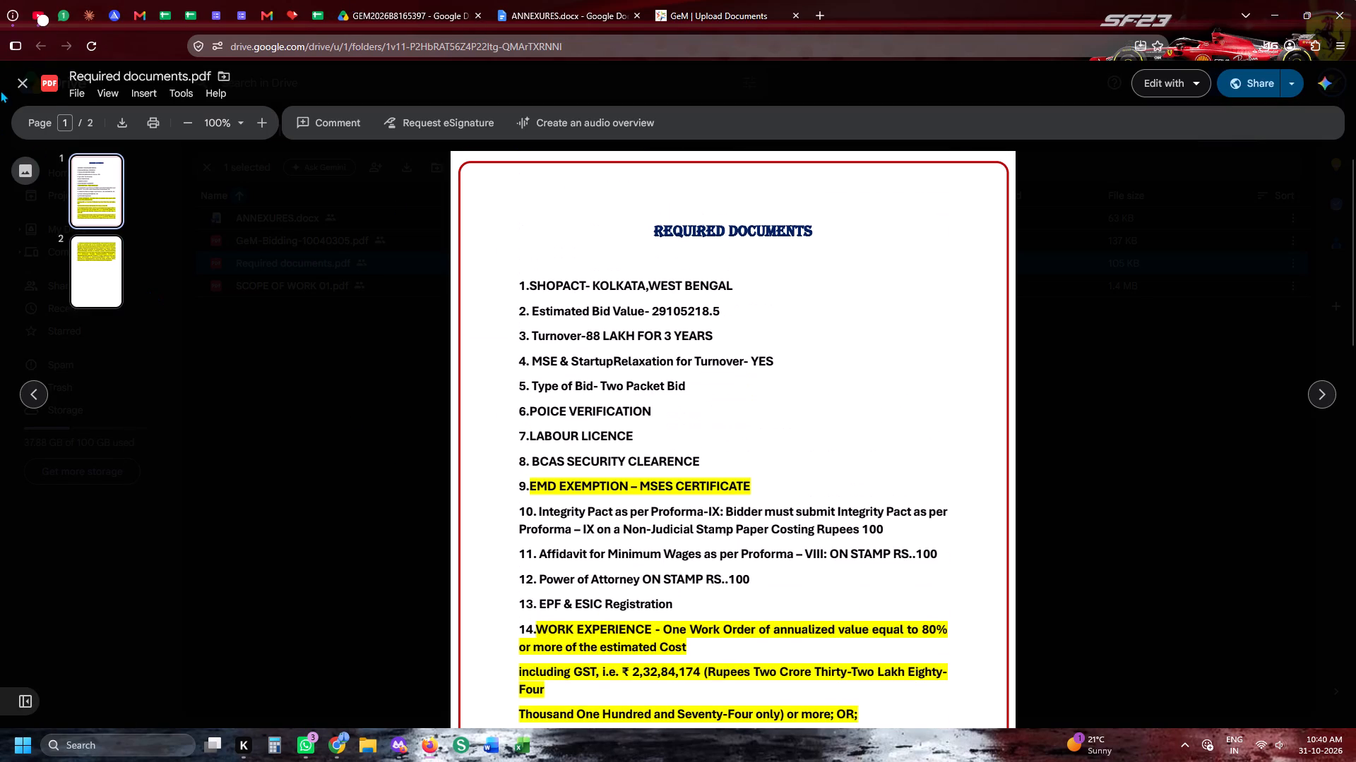
Bring up the Daily Tender Sheet 2026 spreadsheet at the Kolkata tender's row.
{"action": "left_click", "coordinate": [311, 9]}
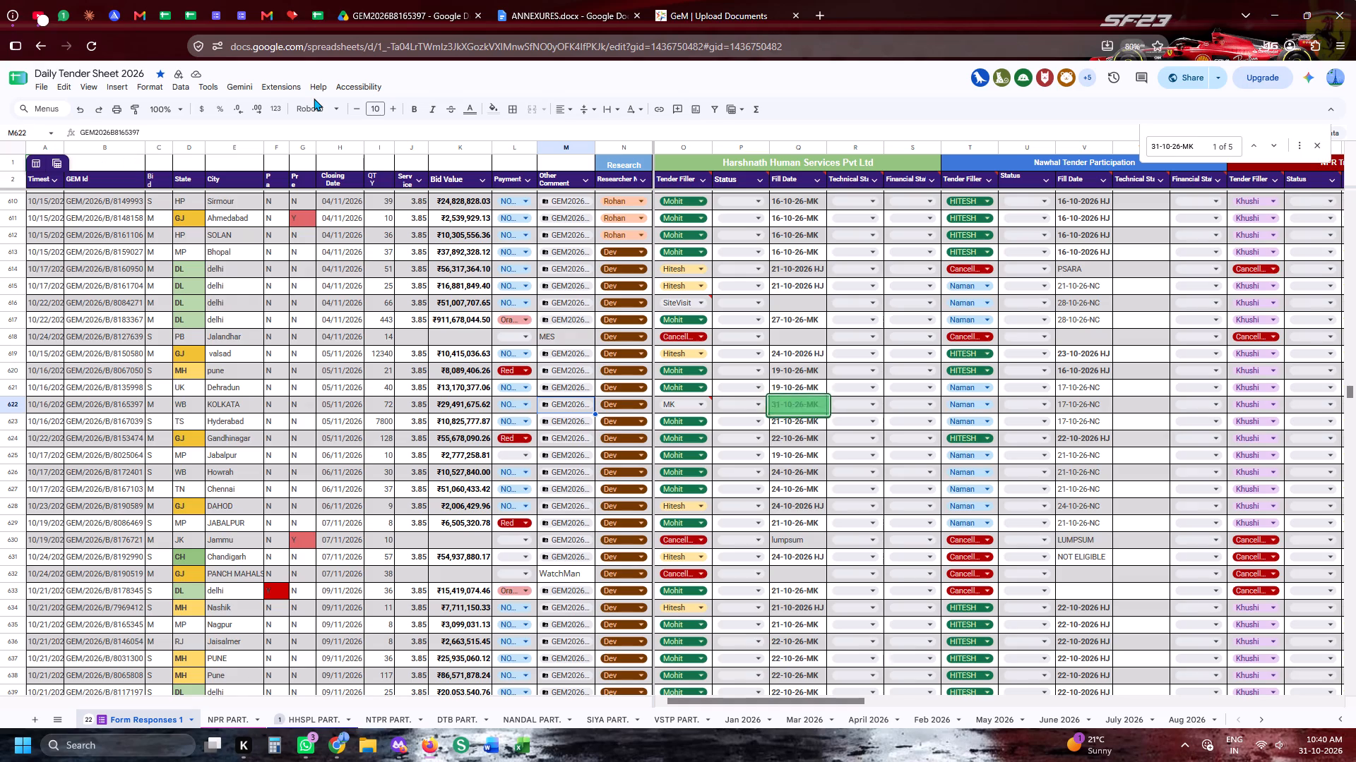
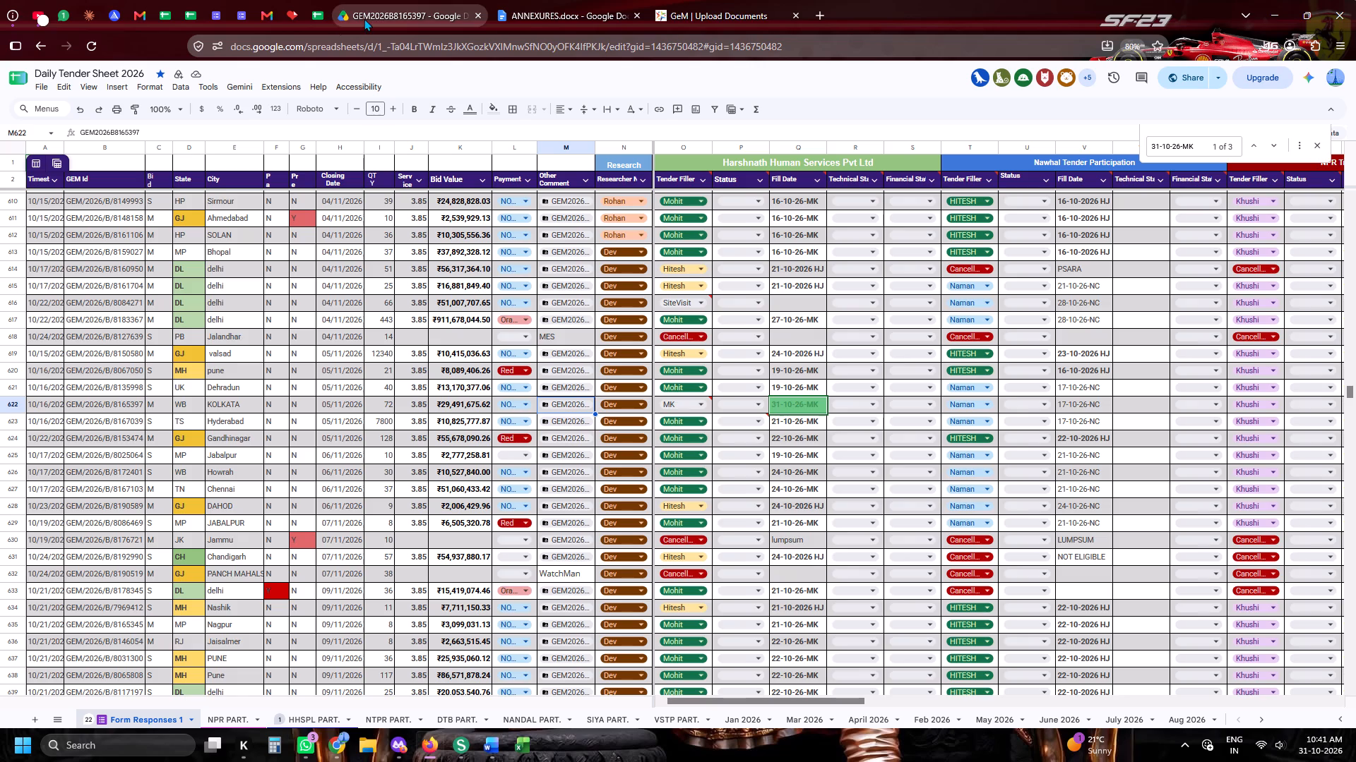
Switch to the GeM Upload Documents page and upload experience-ceretera-hhspl from Gem Bid Documents - HHSPL for Experience Criteria.
{"action": "left_click", "coordinate": [0, 392]}
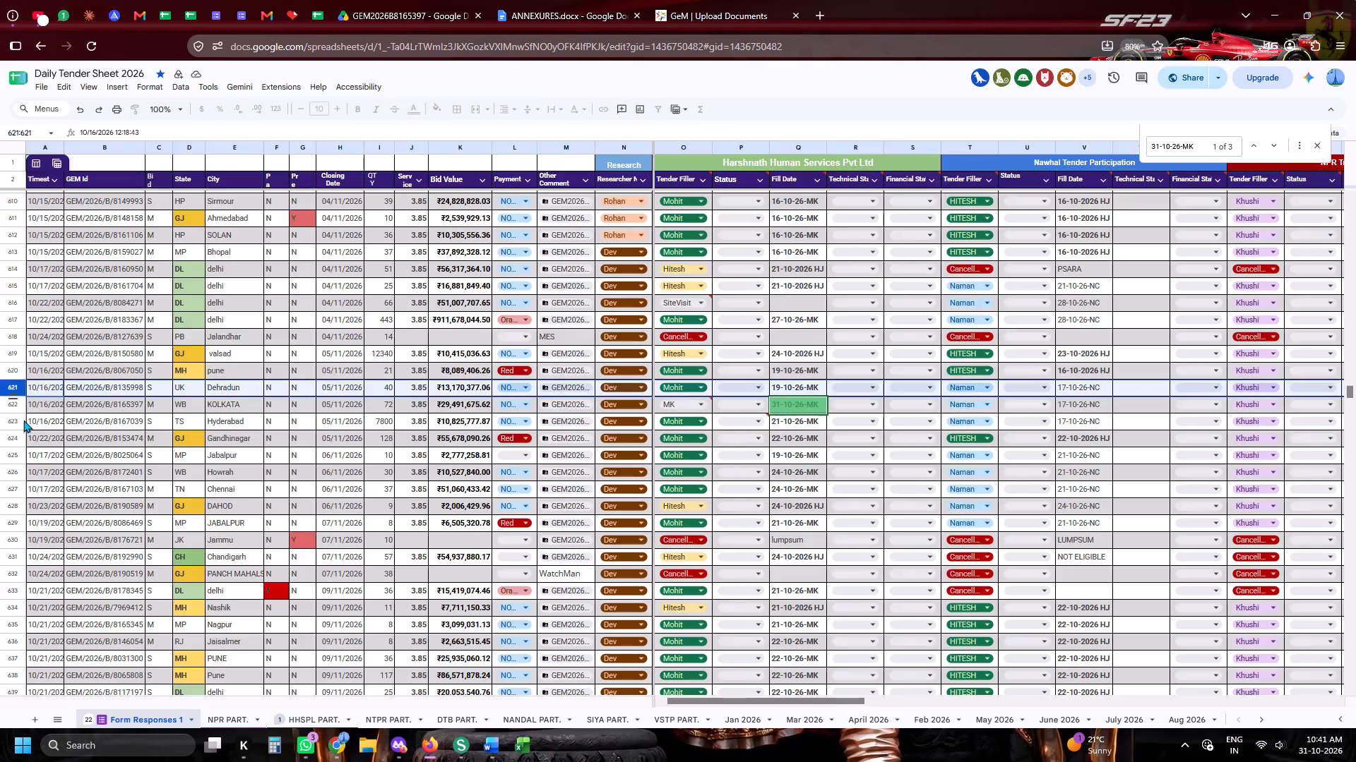
{"action": "left_click", "coordinate": [797, 0]}
{"action": "left_click", "coordinate": [804, 230]}
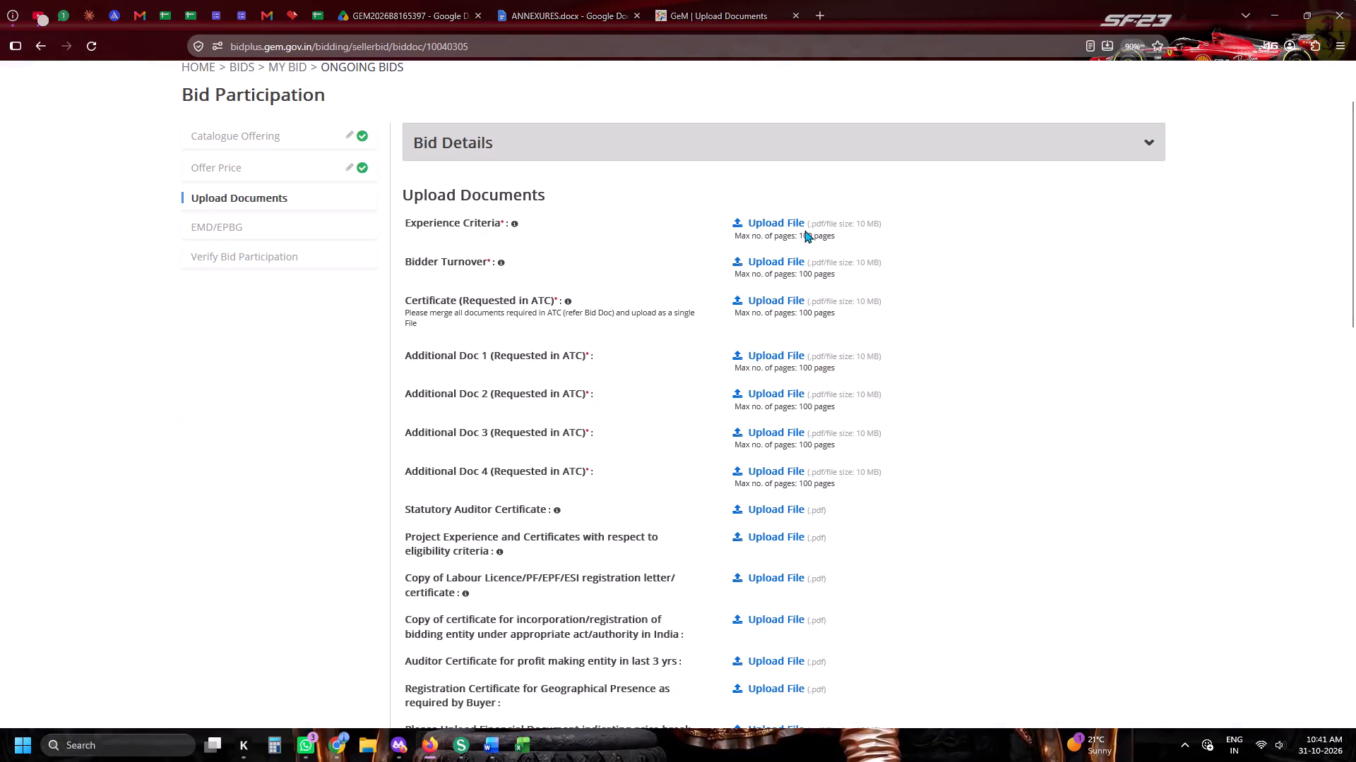
{"action": "scroll", "coordinate": [968, 370], "scroll_direction": "up", "scroll_amount": 4}
{"action": "left_click", "coordinate": [993, 286]}
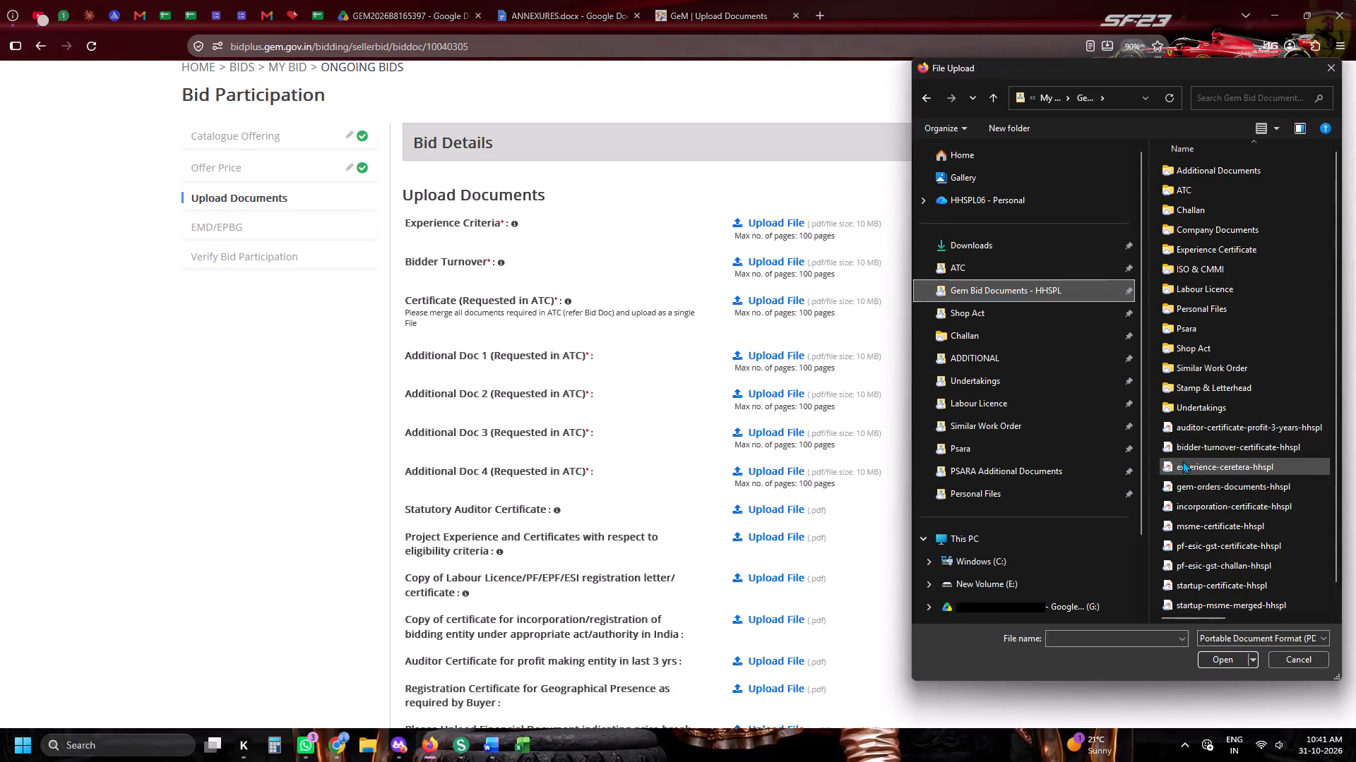
{"action": "double_click", "coordinate": [1182, 461]}
Upload bidder-turnover-certificate-hhspl for the Bidder Turnover requirement.
{"action": "left_click", "coordinate": [854, 276]}
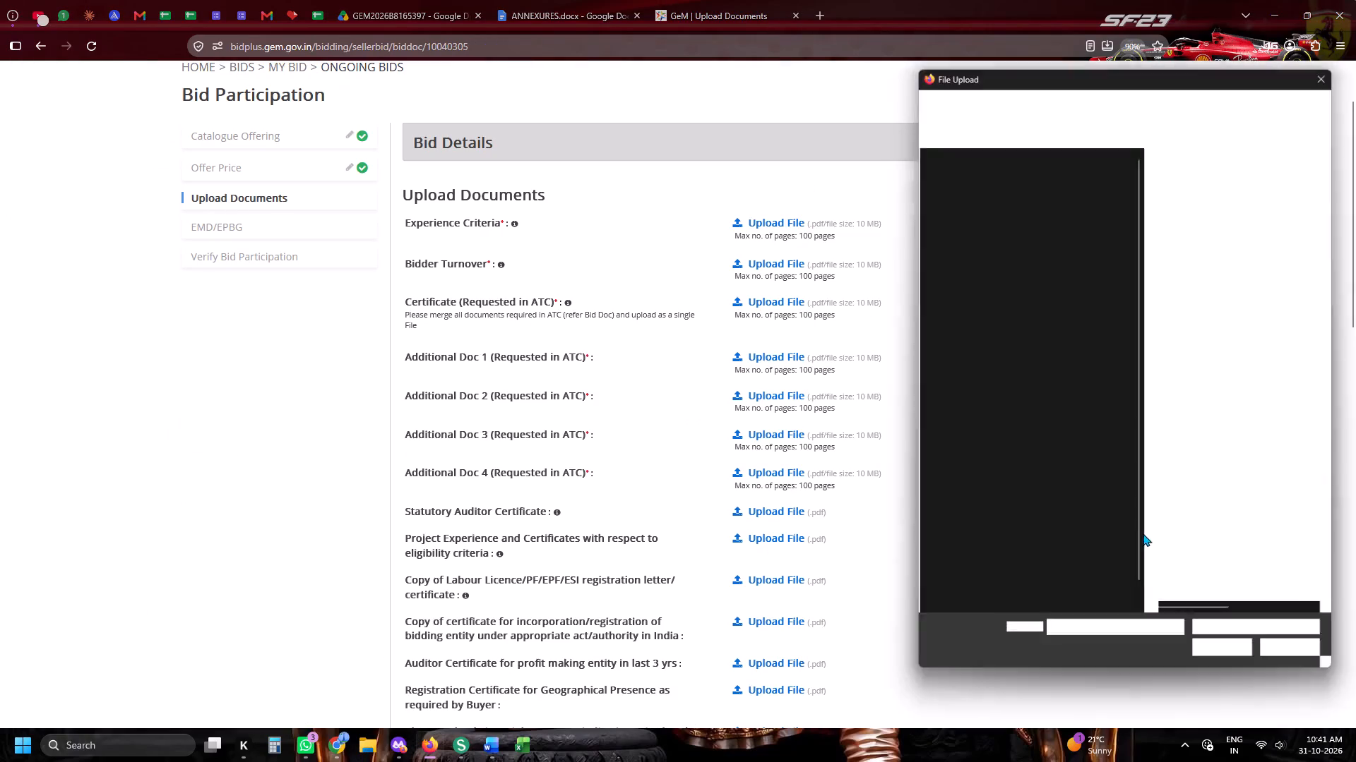
{"action": "scroll", "coordinate": [1143, 533], "scroll_direction": "down", "scroll_amount": 4}
{"action": "double_click", "coordinate": [1185, 445]}
Return to the Word letterhead document and split the first heading into "Proforma – I" and "Checklist for Technical Bid" on separate lines, removing both colons.
{"action": "left_click", "coordinate": [400, 0]}
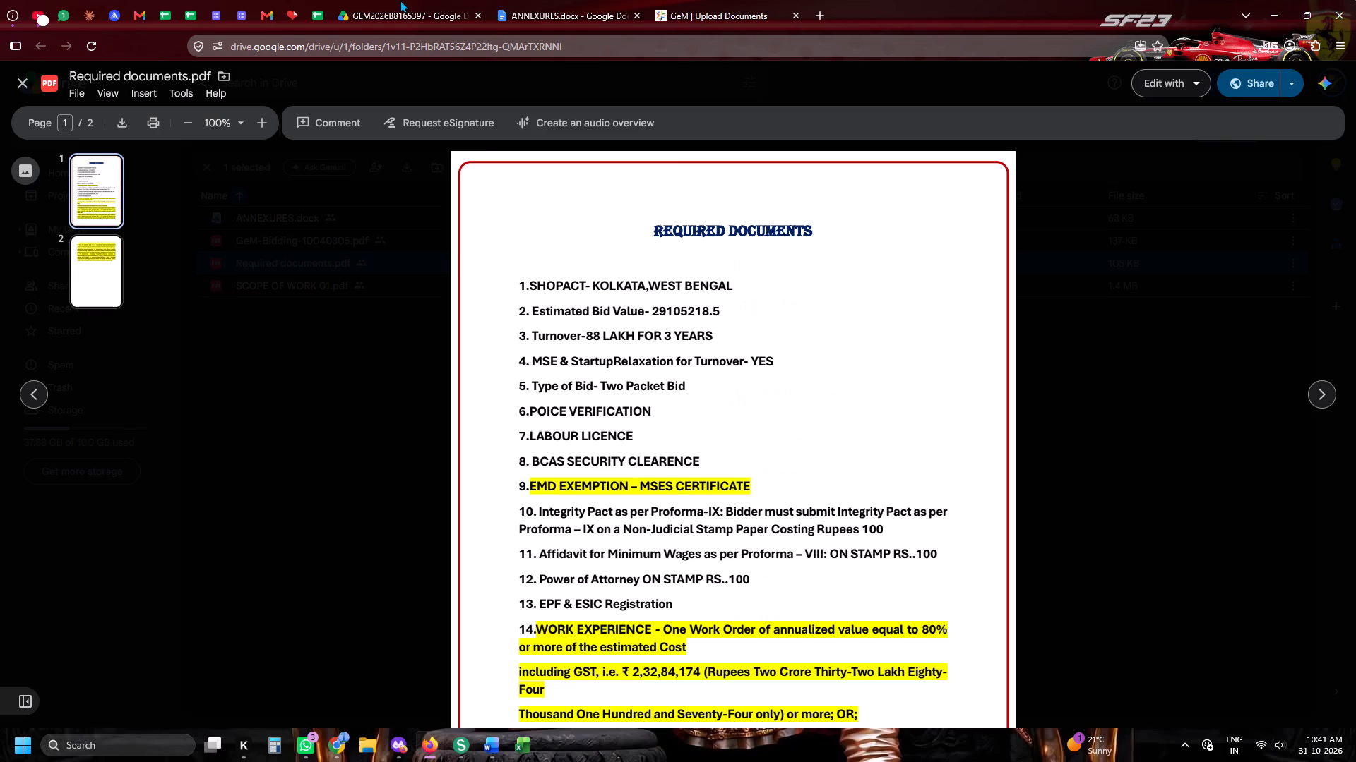
{"action": "left_click", "coordinate": [559, 0]}
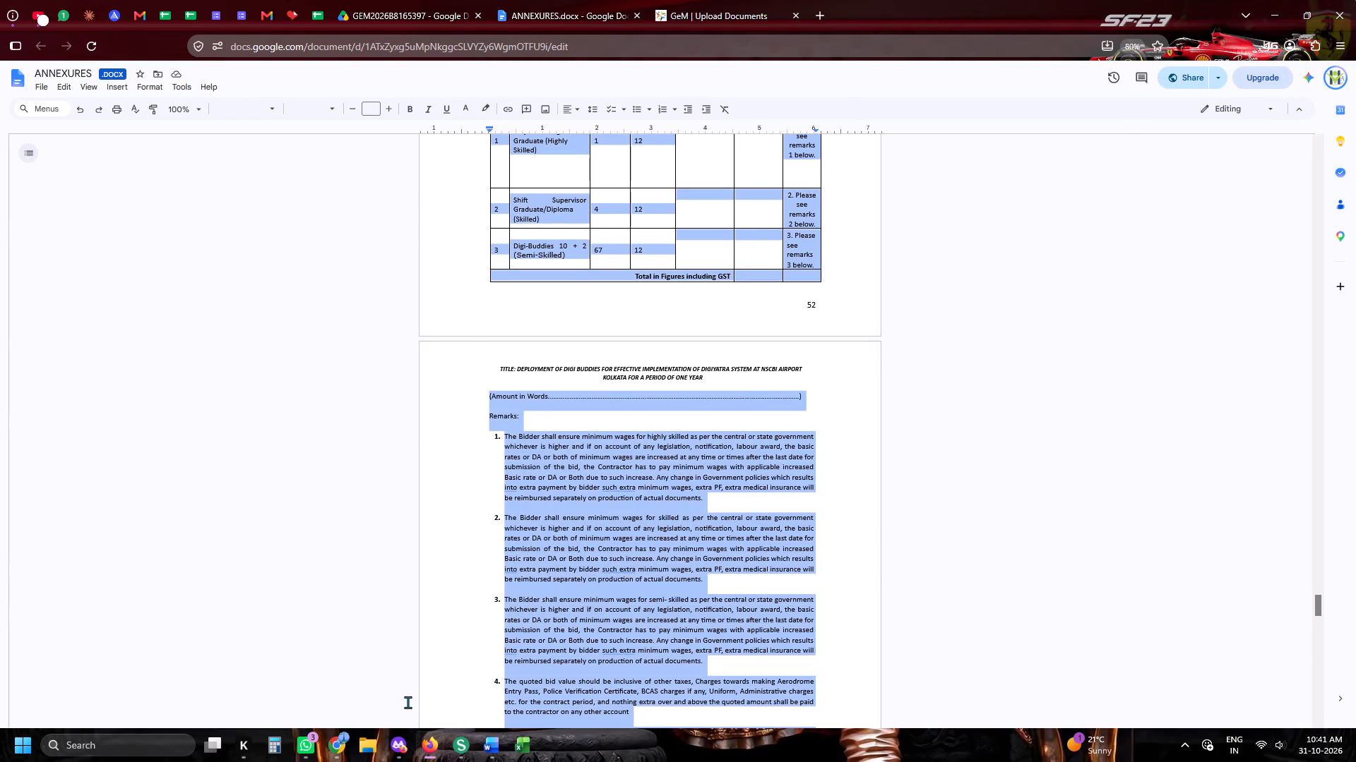
{"action": "key", "text": "alt+Tab"}
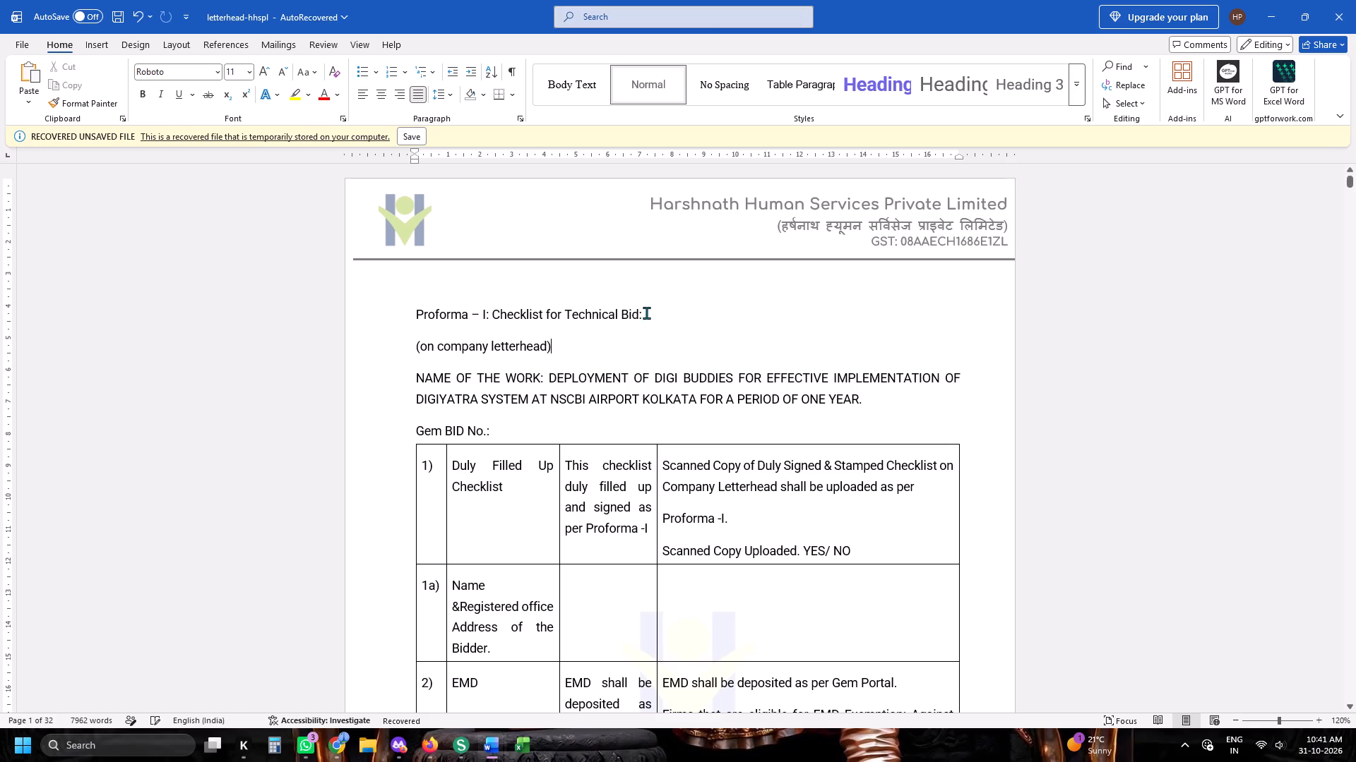
{"action": "left_click", "coordinate": [646, 313]}
{"action": "key", "text": "BackSpace"}
{"action": "left_click", "coordinate": [496, 315]}
{"action": "key", "text": "BackSpace"}
{"action": "key", "text": "BackSpace"}
{"action": "key", "text": "Return"}
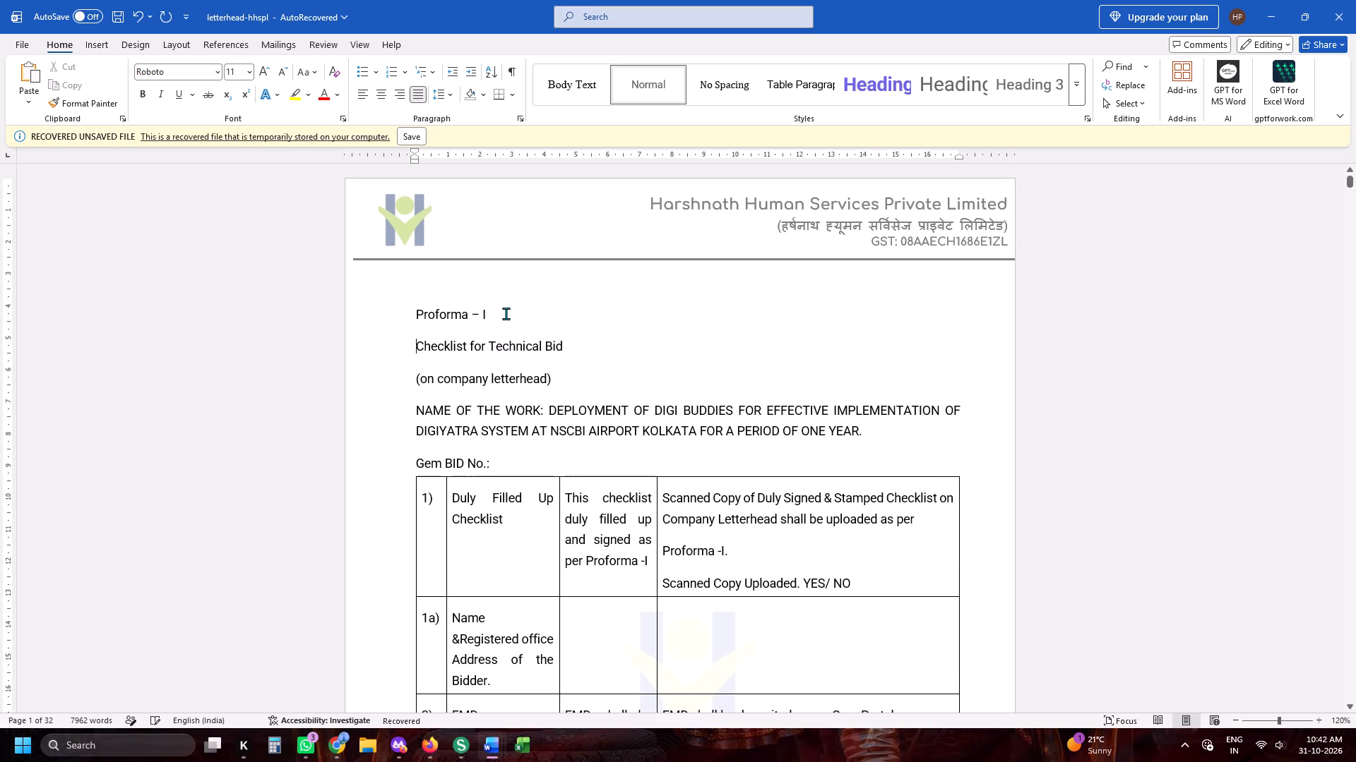
Make the "Proforma – I" line bold and right-aligned.
{"action": "left_click_drag", "start_coordinate": [496, 313], "coordinate": [374, 307]}
{"action": "key", "text": "ctrl+b"}
{"action": "key", "text": "ctrl+r"}
Format the "Checklist for Technical Bid" heading as bold, centred and all uppercase.
{"action": "left_click", "coordinate": [576, 330]}
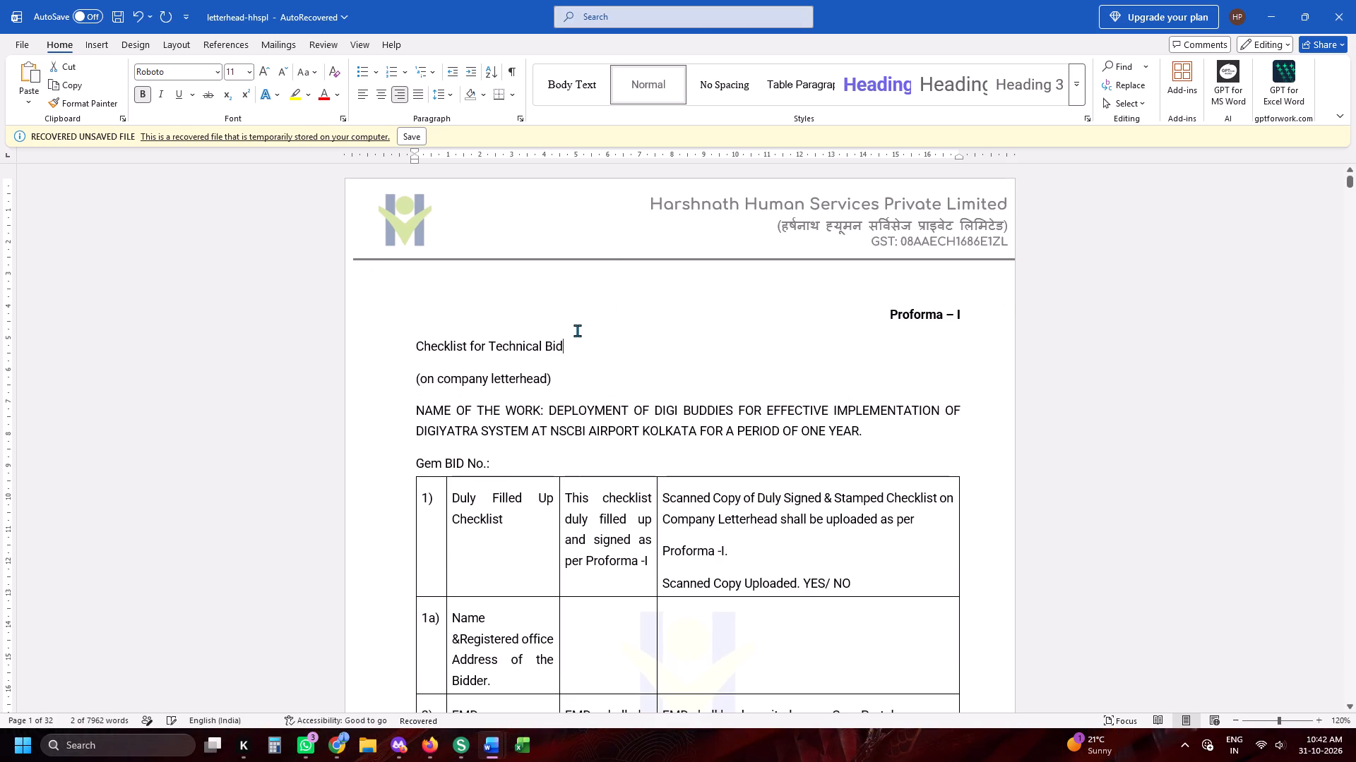
{"action": "left_click_drag", "start_coordinate": [577, 336], "coordinate": [391, 337]}
{"action": "key", "text": "ctrl+b"}
{"action": "key", "text": "ctrl+e"}
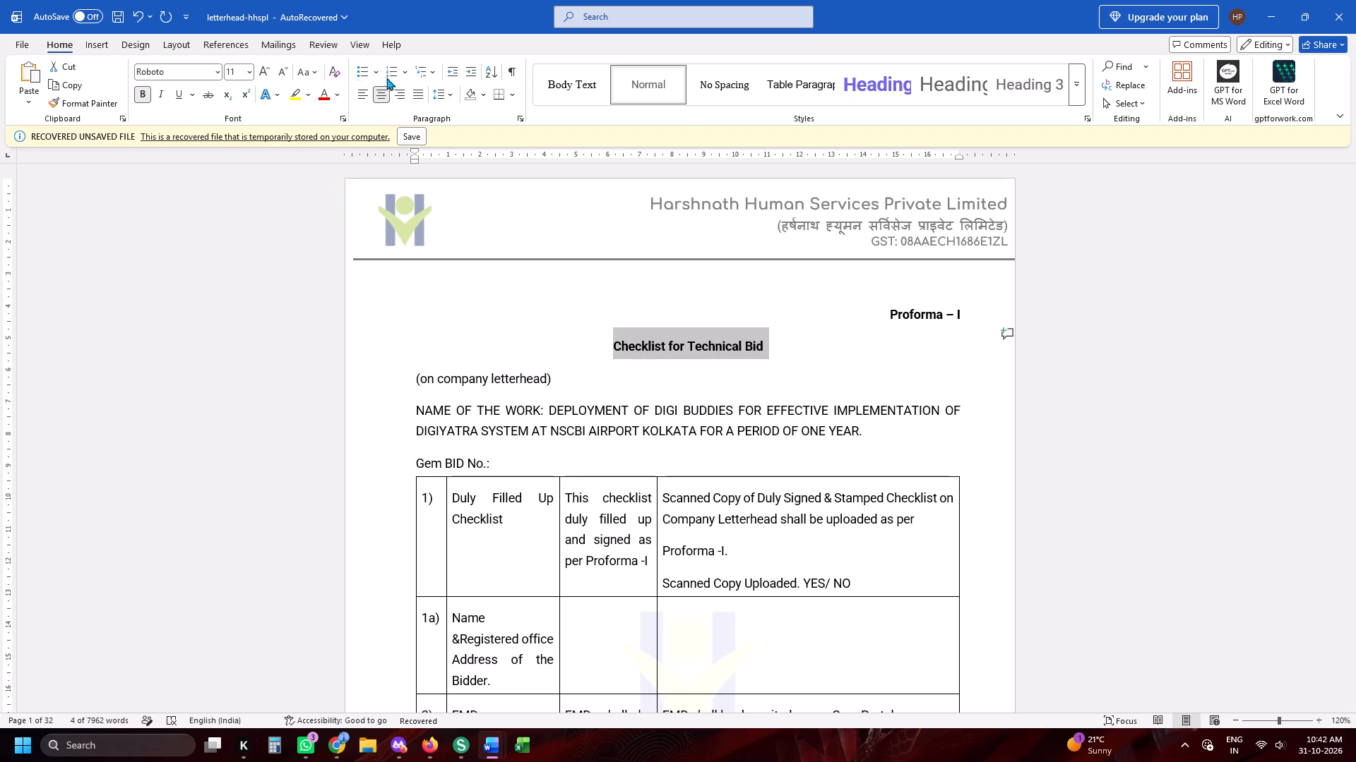
{"action": "left_click", "coordinate": [296, 76]}
{"action": "left_click", "coordinate": [310, 131]}
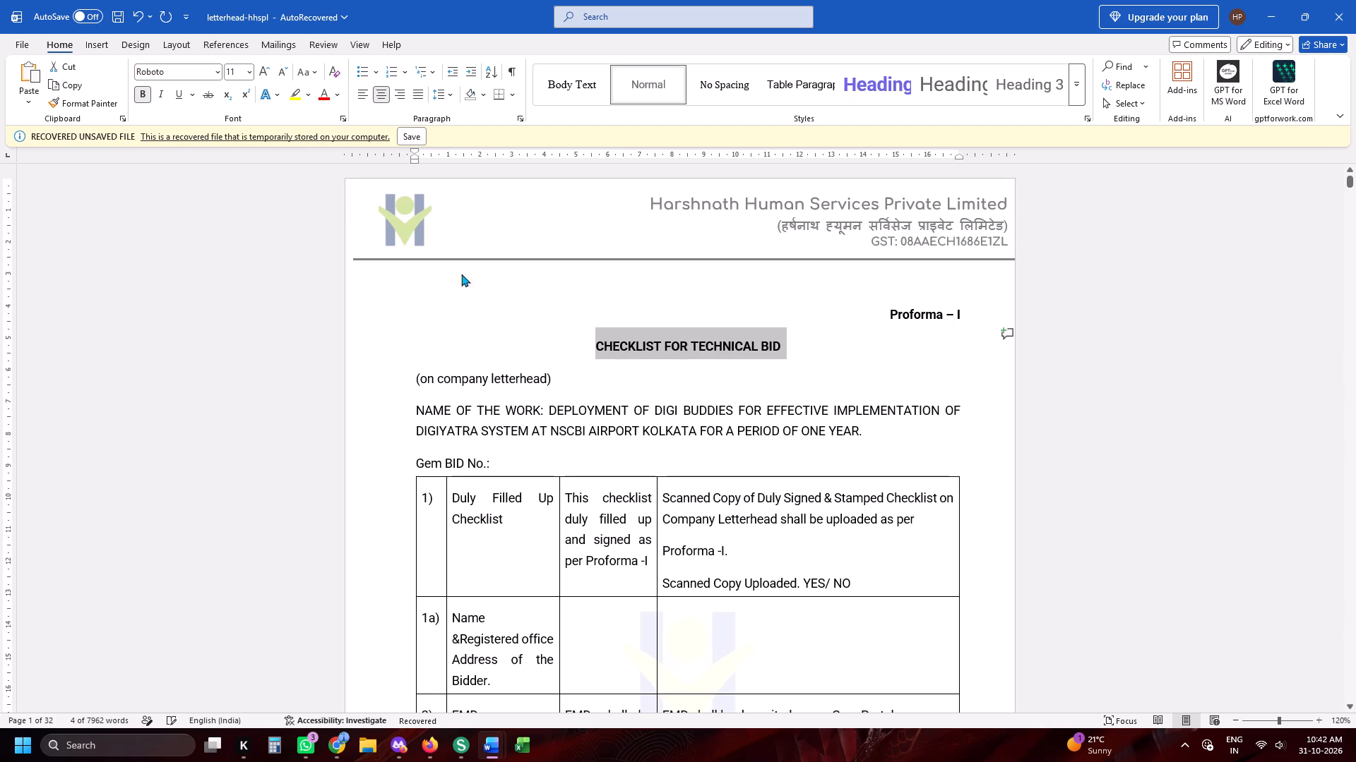
Delete the "(on company letterhead)" line below the checklist heading.
{"action": "left_click", "coordinate": [574, 368]}
{"action": "left_click_drag", "start_coordinate": [566, 377], "coordinate": [390, 383]}
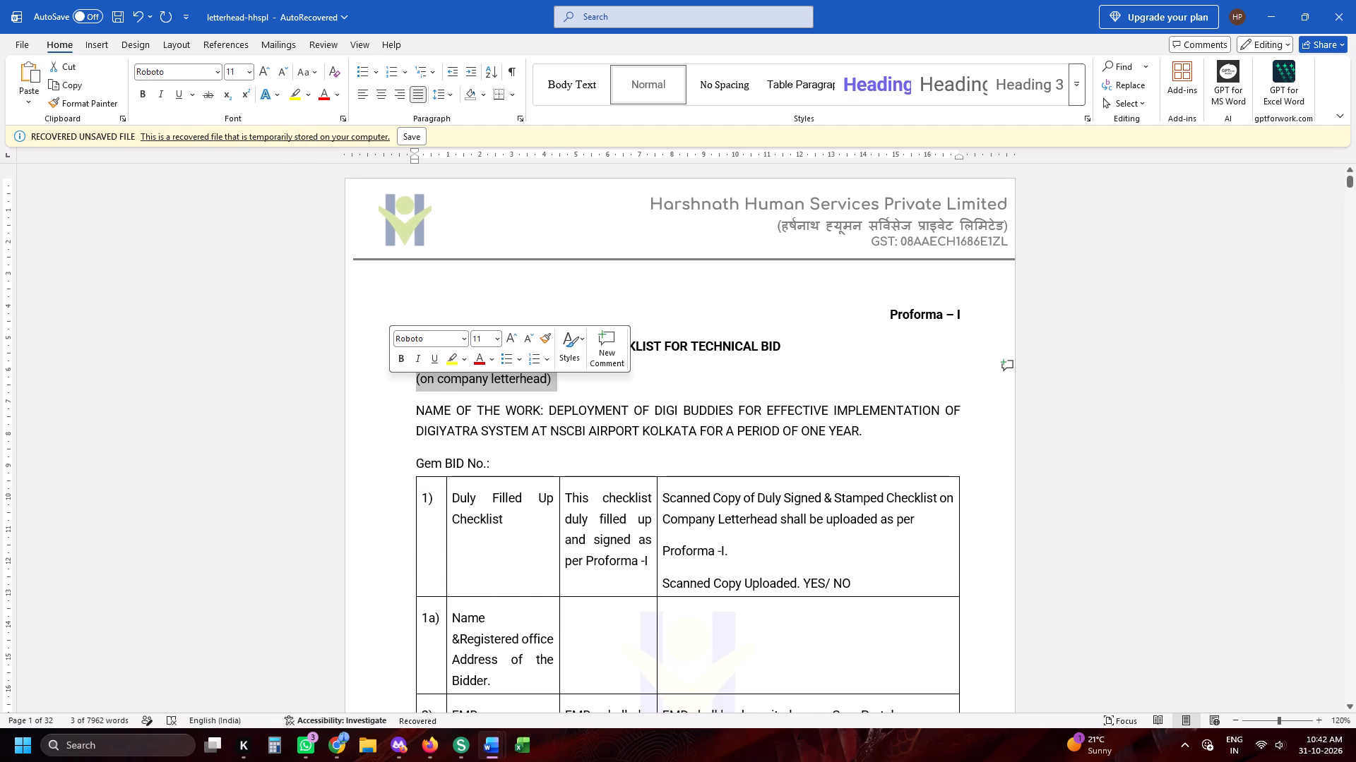
{"action": "key", "text": "Delete"}
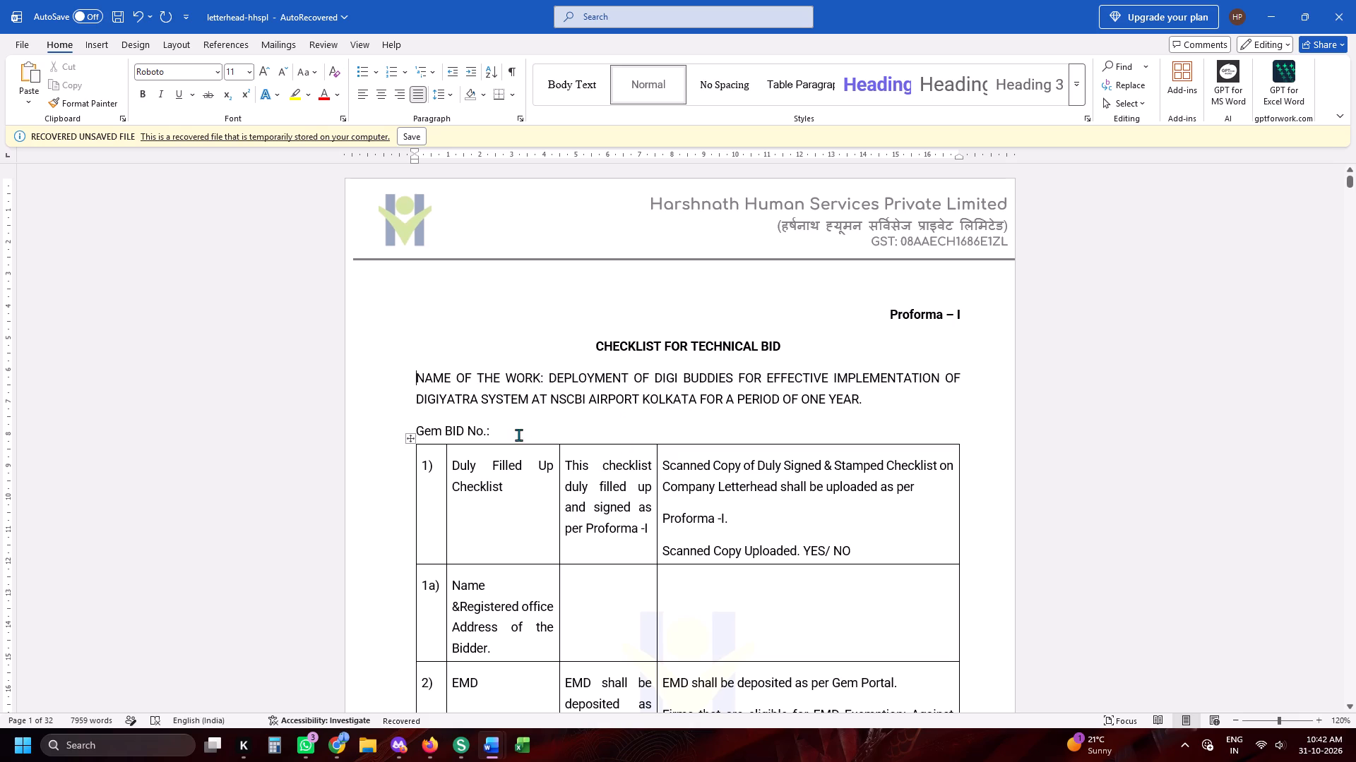
Fill in the Gem BID No. line with GEM/2026/B/8165397, copied from GeM-Bidding-10040305.pdf in the tender's Drive folder.
{"action": "left_click", "coordinate": [518, 435]}
{"action": "left_click", "coordinate": [427, 741]}
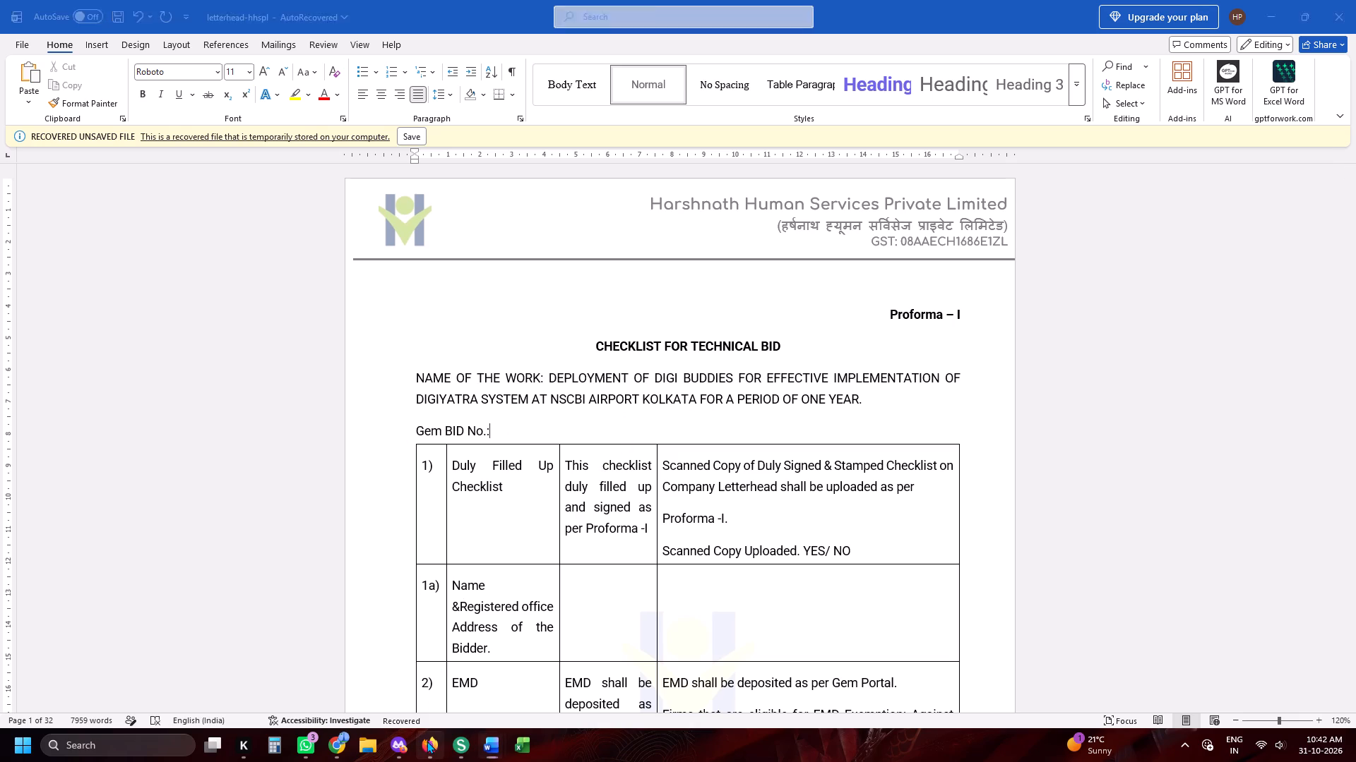
{"action": "left_click", "coordinate": [382, 6]}
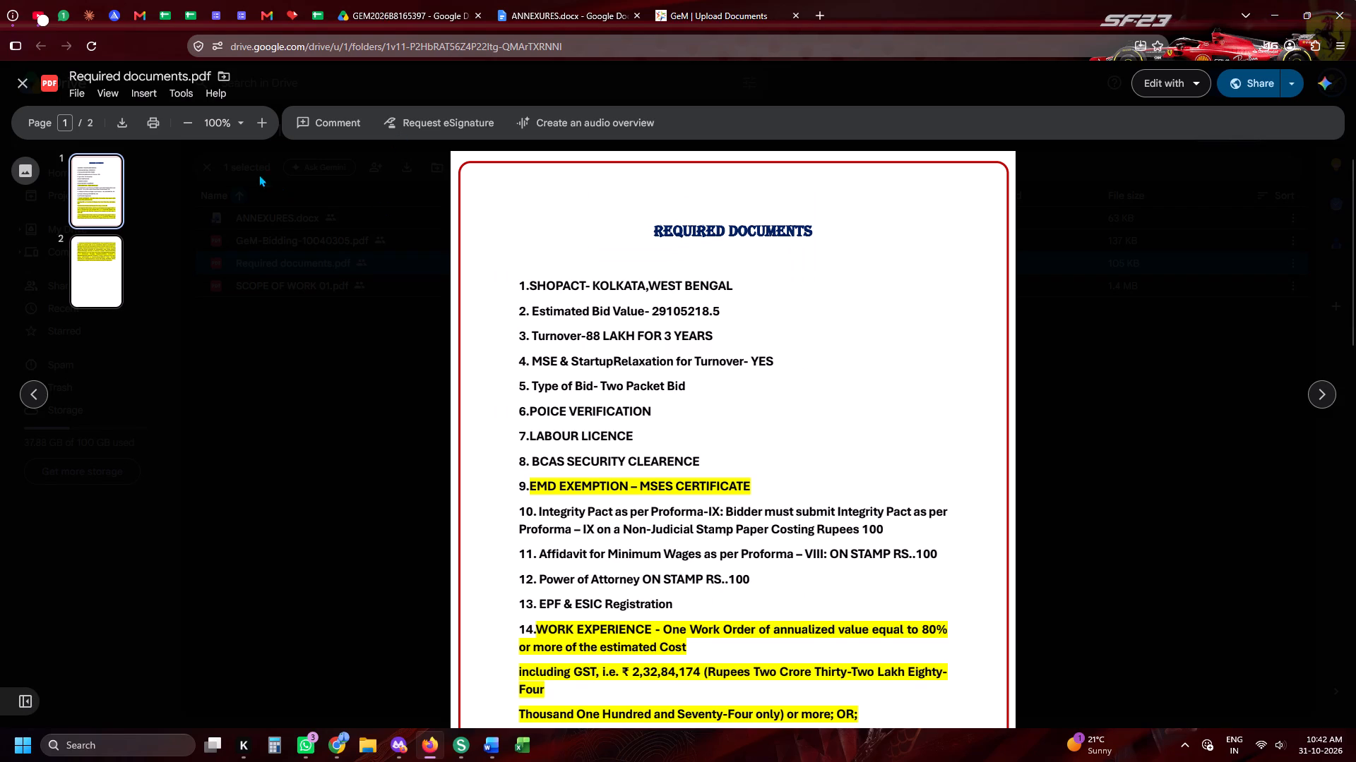
{"action": "left_click", "coordinate": [5, 89]}
{"action": "left_click", "coordinate": [13, 88]}
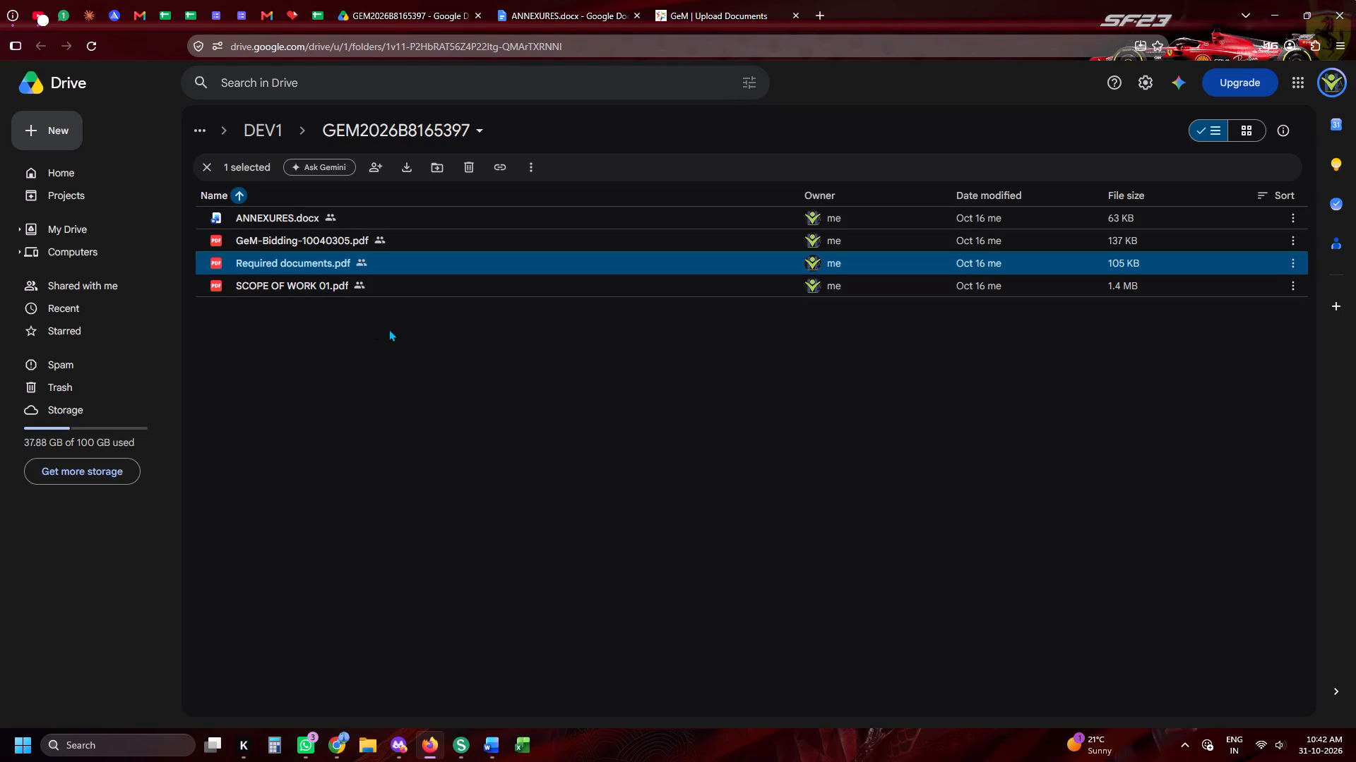
{"action": "double_click", "coordinate": [313, 251]}
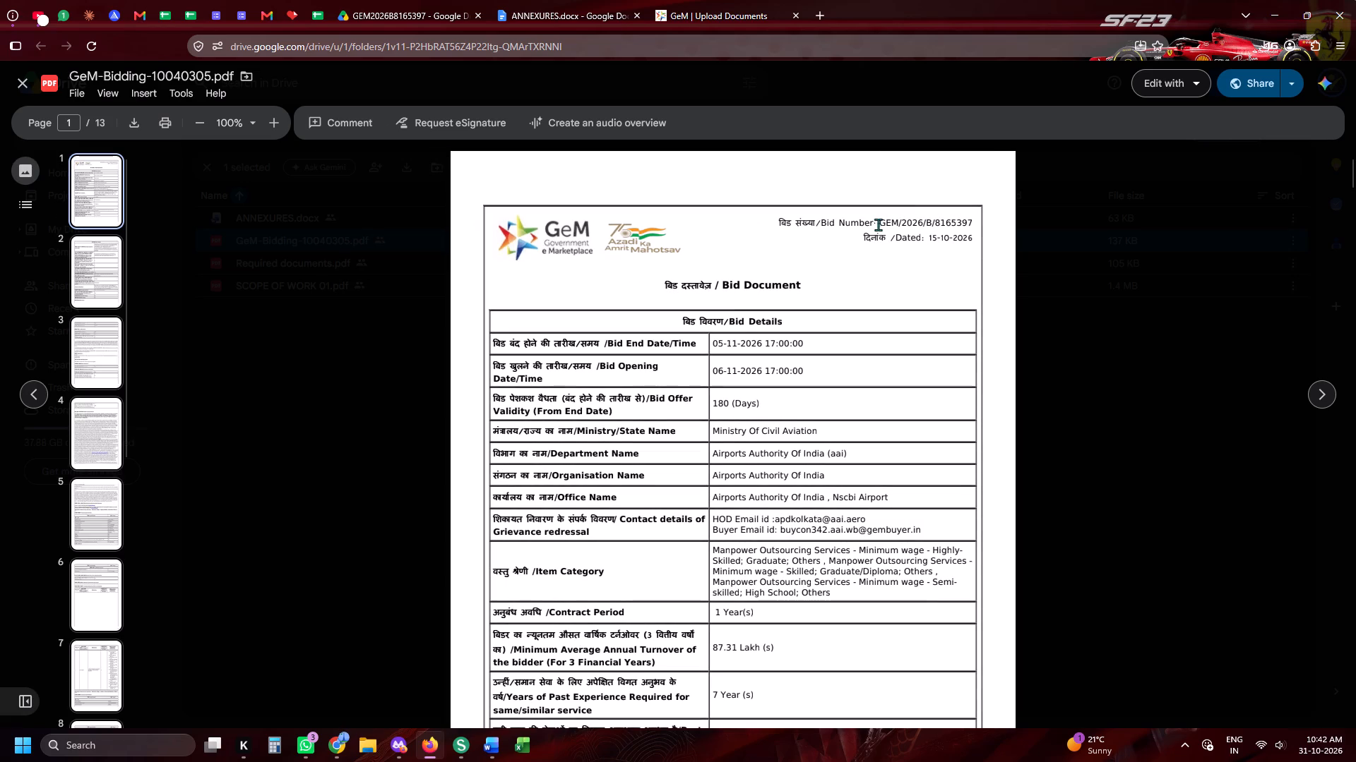
{"action": "left_click", "coordinate": [874, 224]}
{"action": "left_click_drag", "start_coordinate": [882, 222], "coordinate": [888, 222]}
{"action": "key", "text": "ctrl+c"}
{"action": "key", "text": "ctrl+c"}
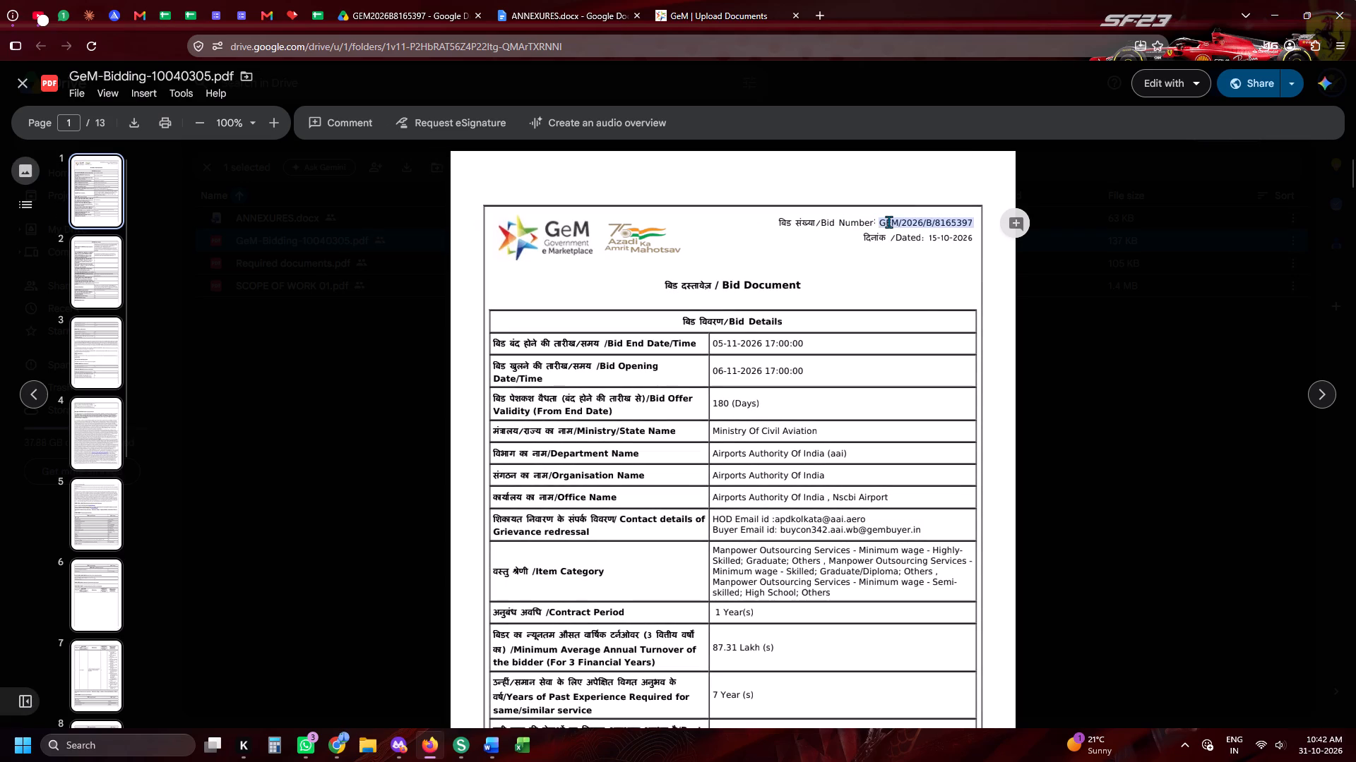
{"action": "key", "text": "alt+Tab"}
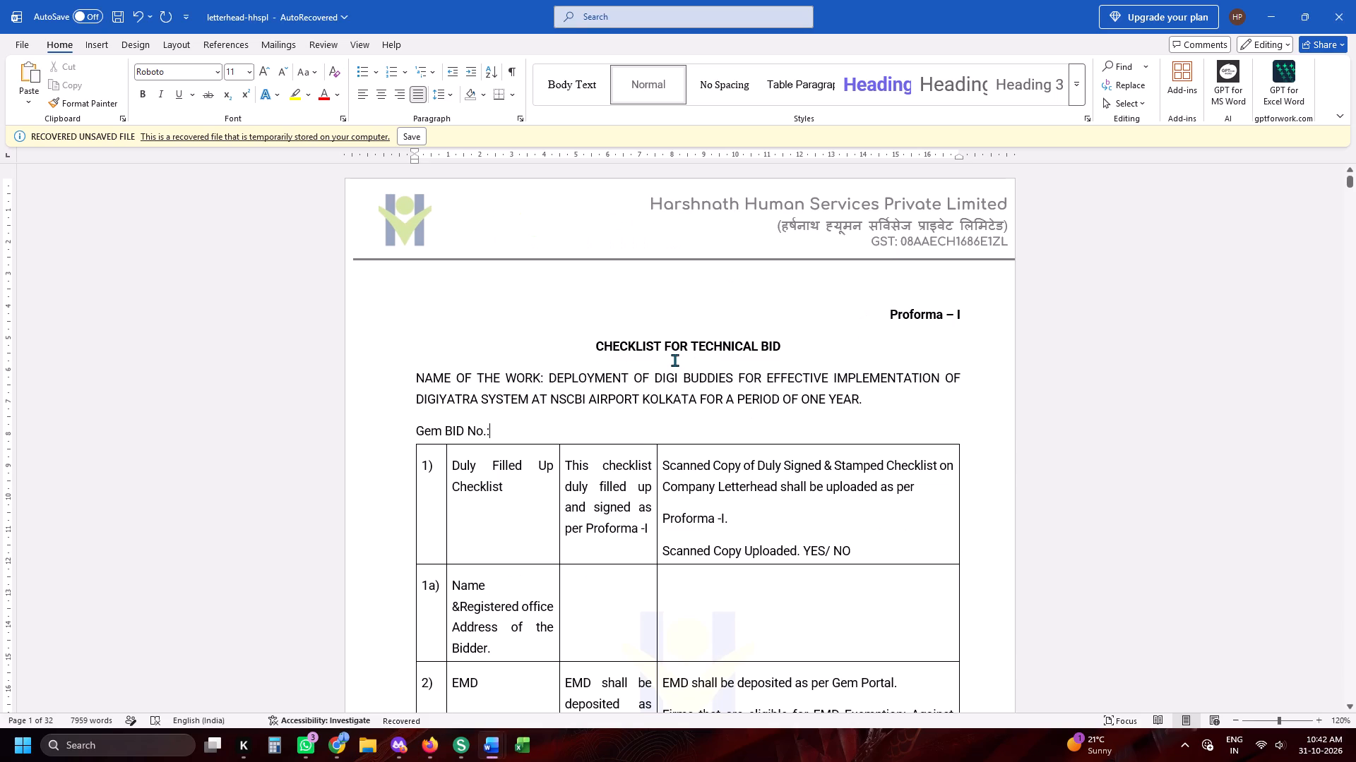
{"action": "key", "text": "ctrl+v"}
Mark the scanned copy in checklist row 1 as uploaded by leaving only YES as the answer.
{"action": "scroll", "coordinate": [614, 417], "scroll_direction": "down", "scroll_amount": 4}
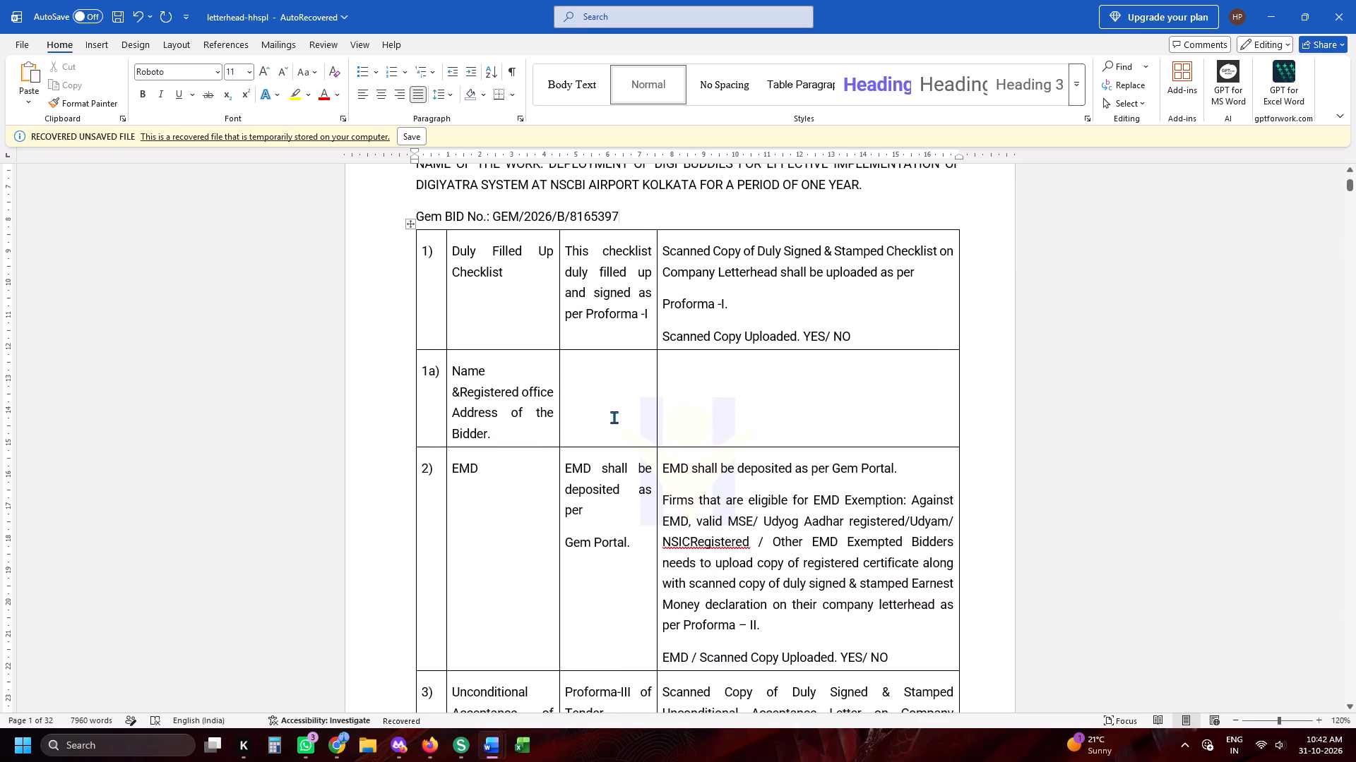
{"action": "left_click", "coordinate": [855, 344]}
{"action": "key", "text": "BackSpace"}
{"action": "key", "text": "BackSpace"}
{"action": "key", "text": "BackSpace"}
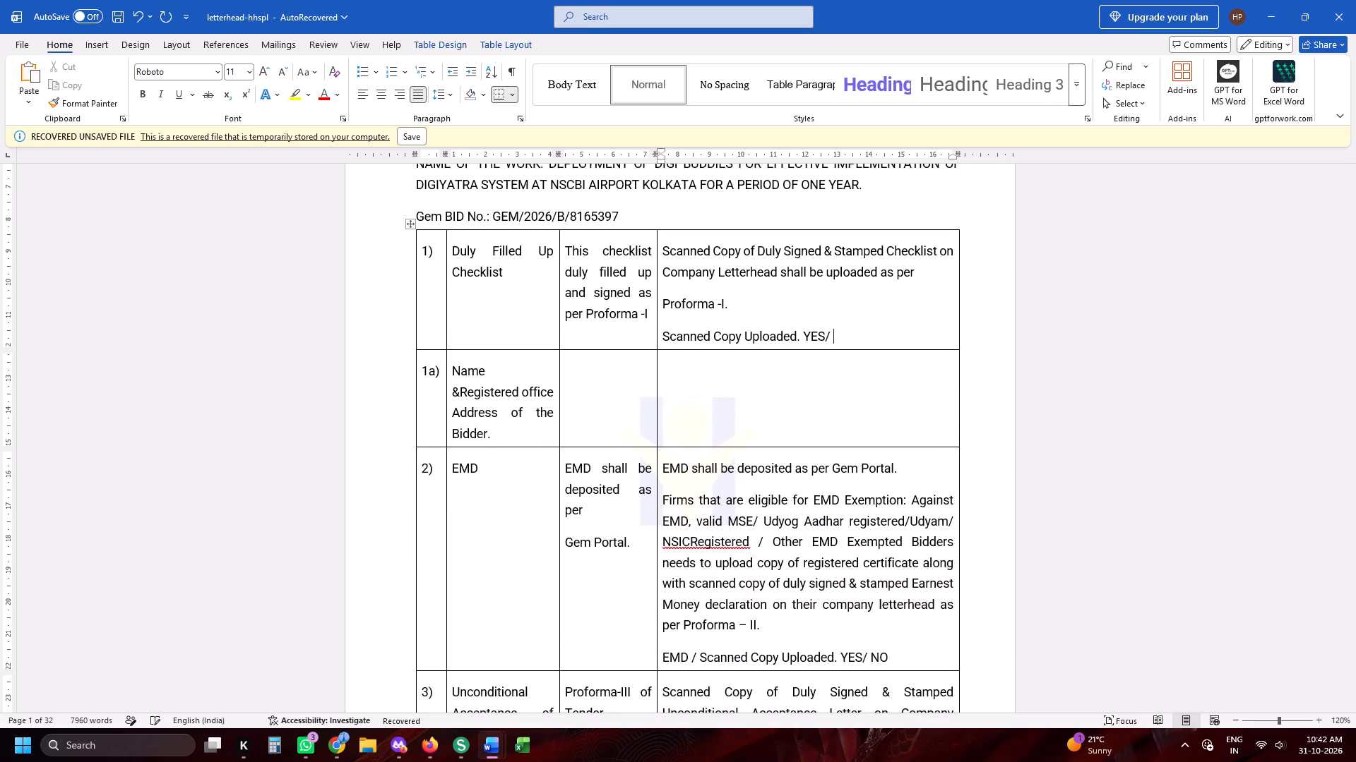
{"action": "key", "text": "BackSpace"}
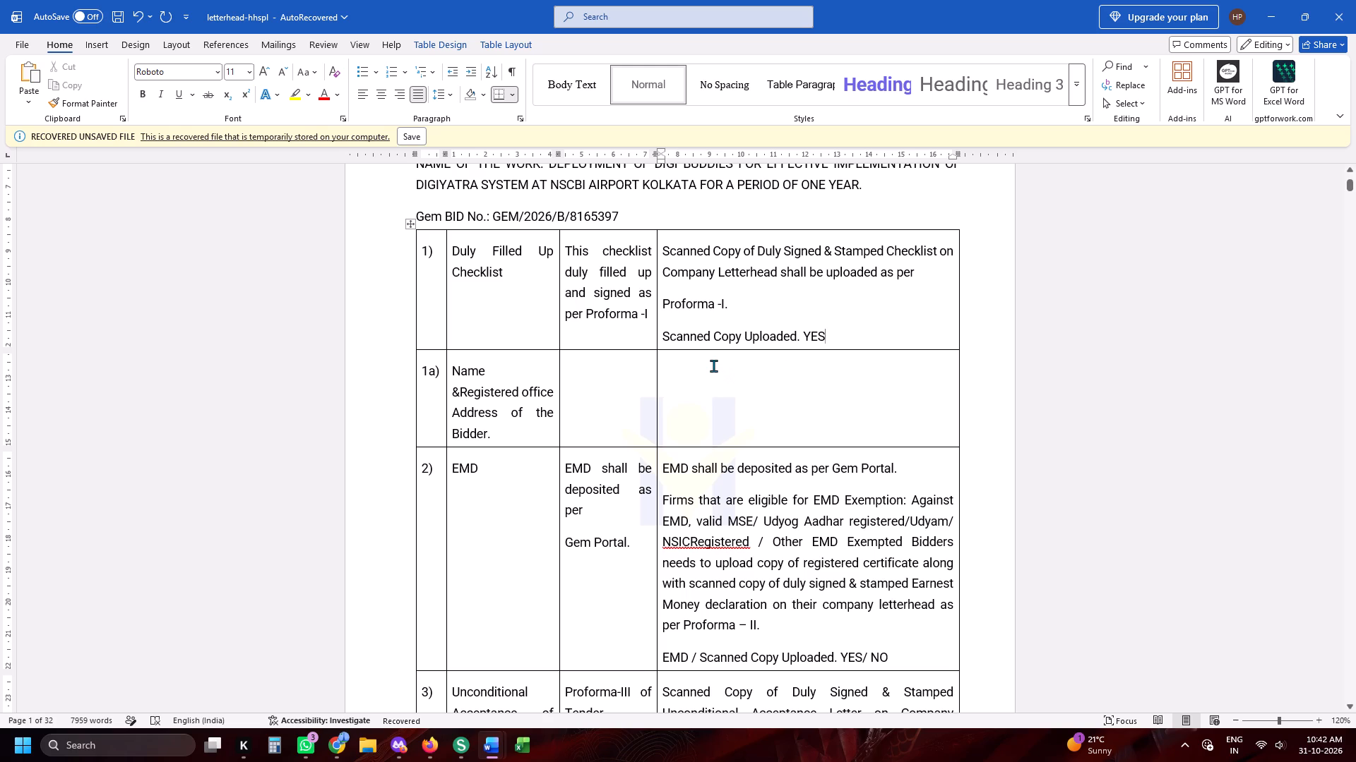
Insert the saved company name Harshnath Human Services Pvt Ltd in the last column of checklist row 1a.
{"action": "left_click", "coordinate": [706, 368]}
{"action": "key", "text": "super+v"}
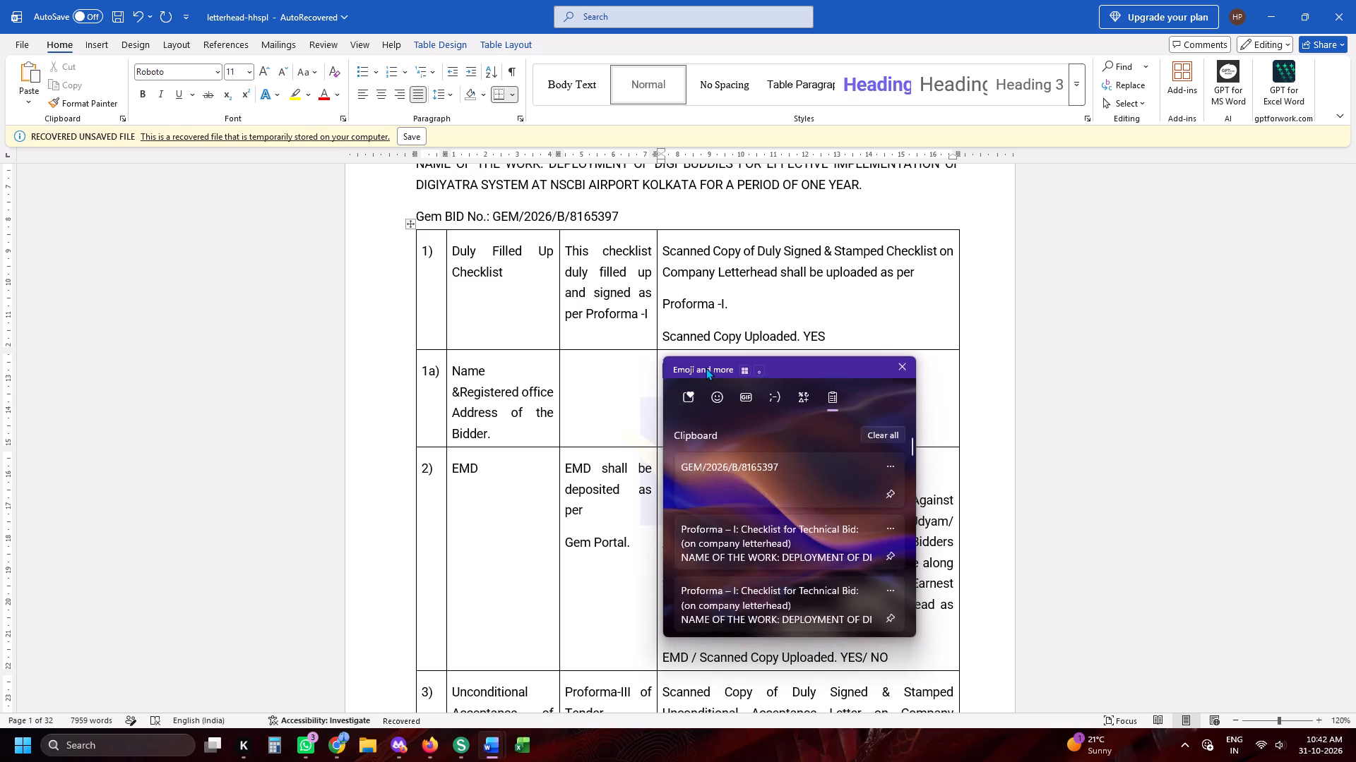
{"action": "key", "text": "End"}
{"action": "key", "text": "Return"}
{"action": "key", "text": "ctrl+v"}
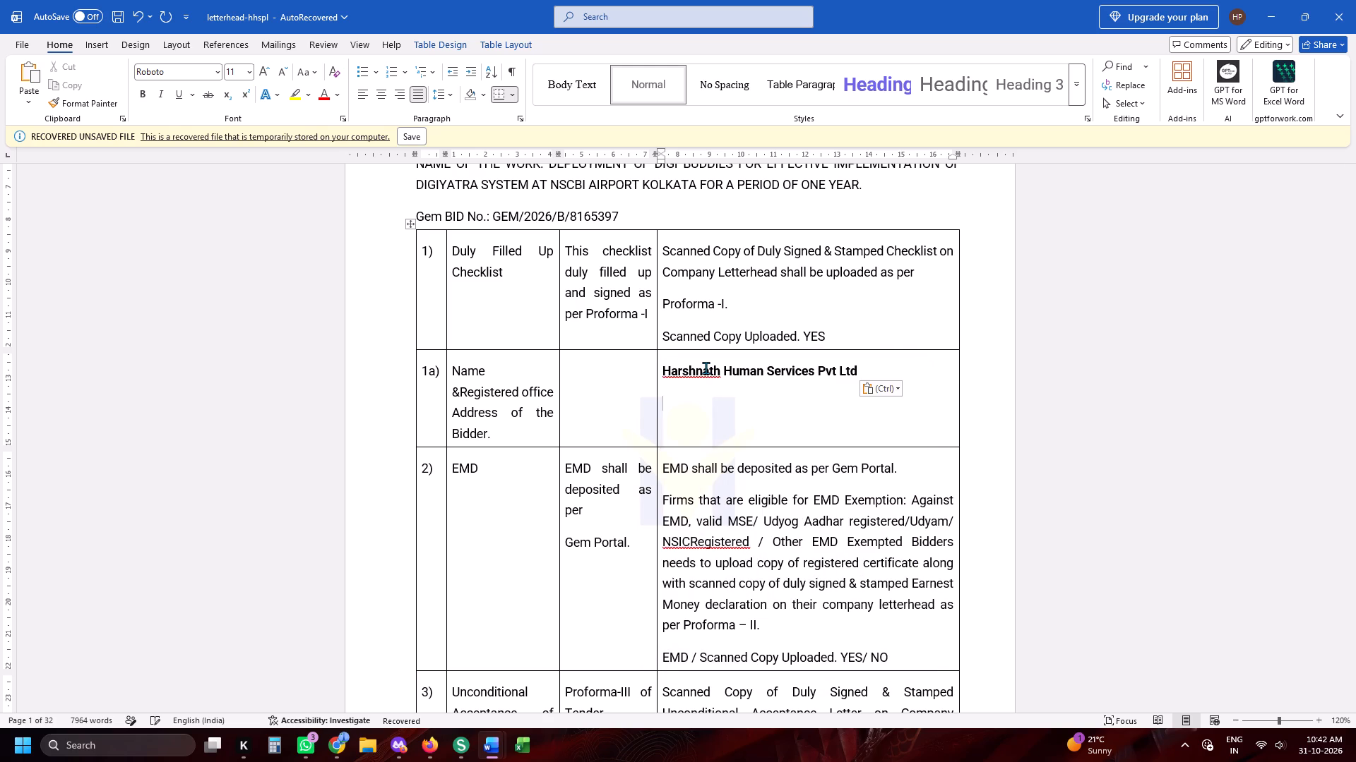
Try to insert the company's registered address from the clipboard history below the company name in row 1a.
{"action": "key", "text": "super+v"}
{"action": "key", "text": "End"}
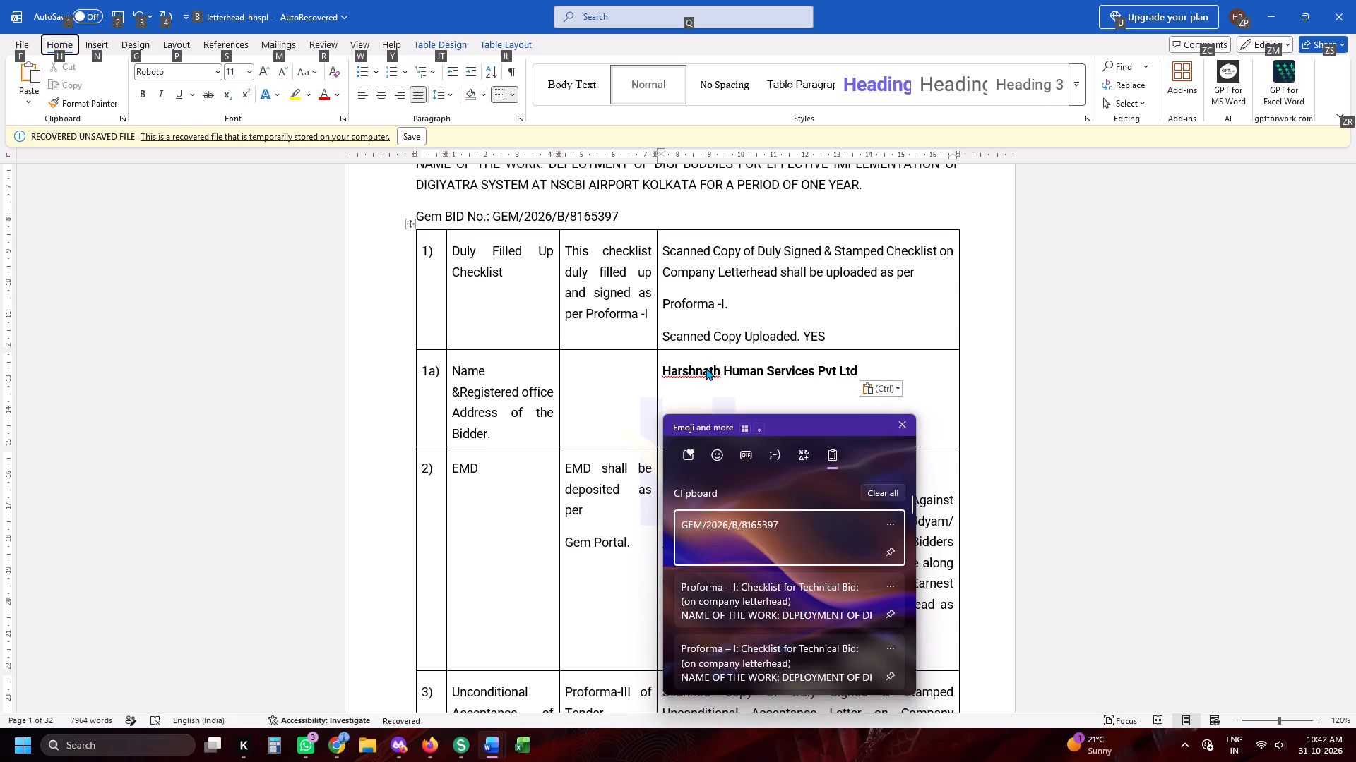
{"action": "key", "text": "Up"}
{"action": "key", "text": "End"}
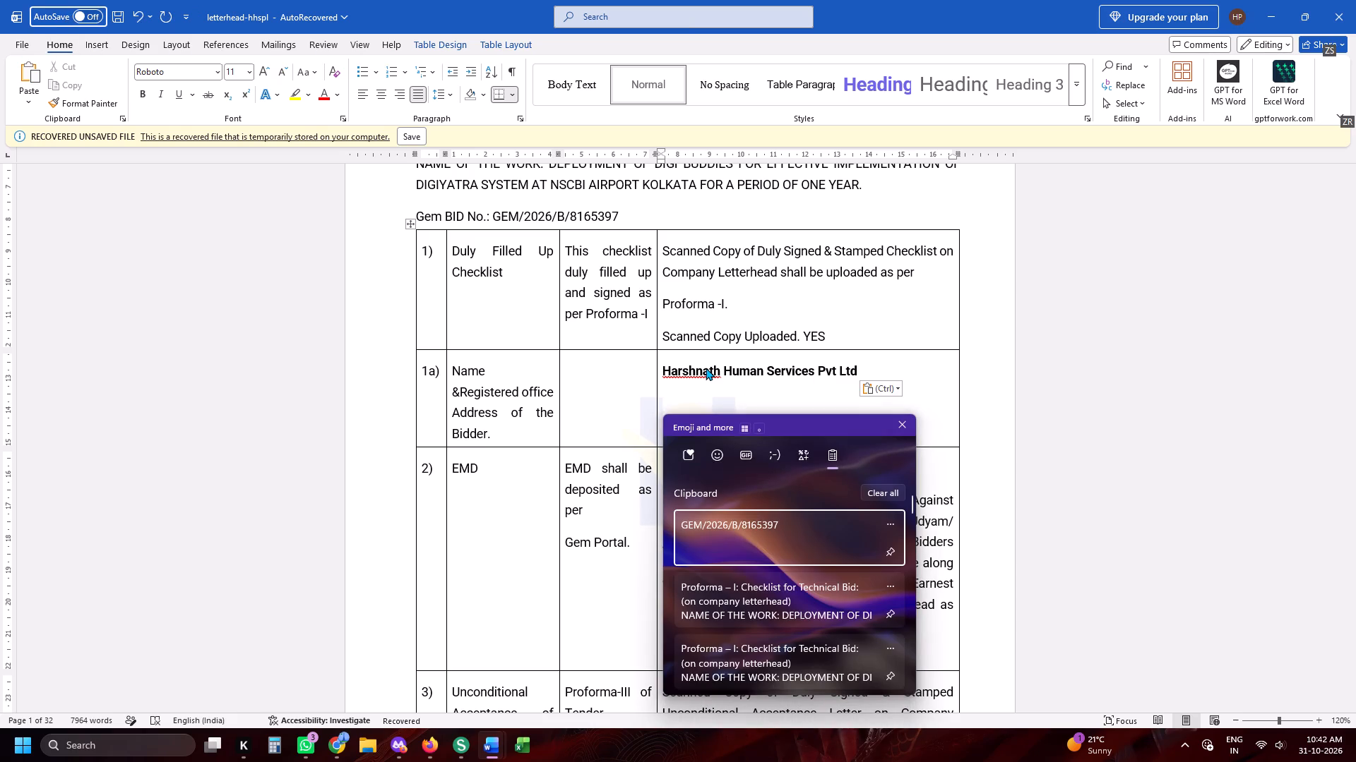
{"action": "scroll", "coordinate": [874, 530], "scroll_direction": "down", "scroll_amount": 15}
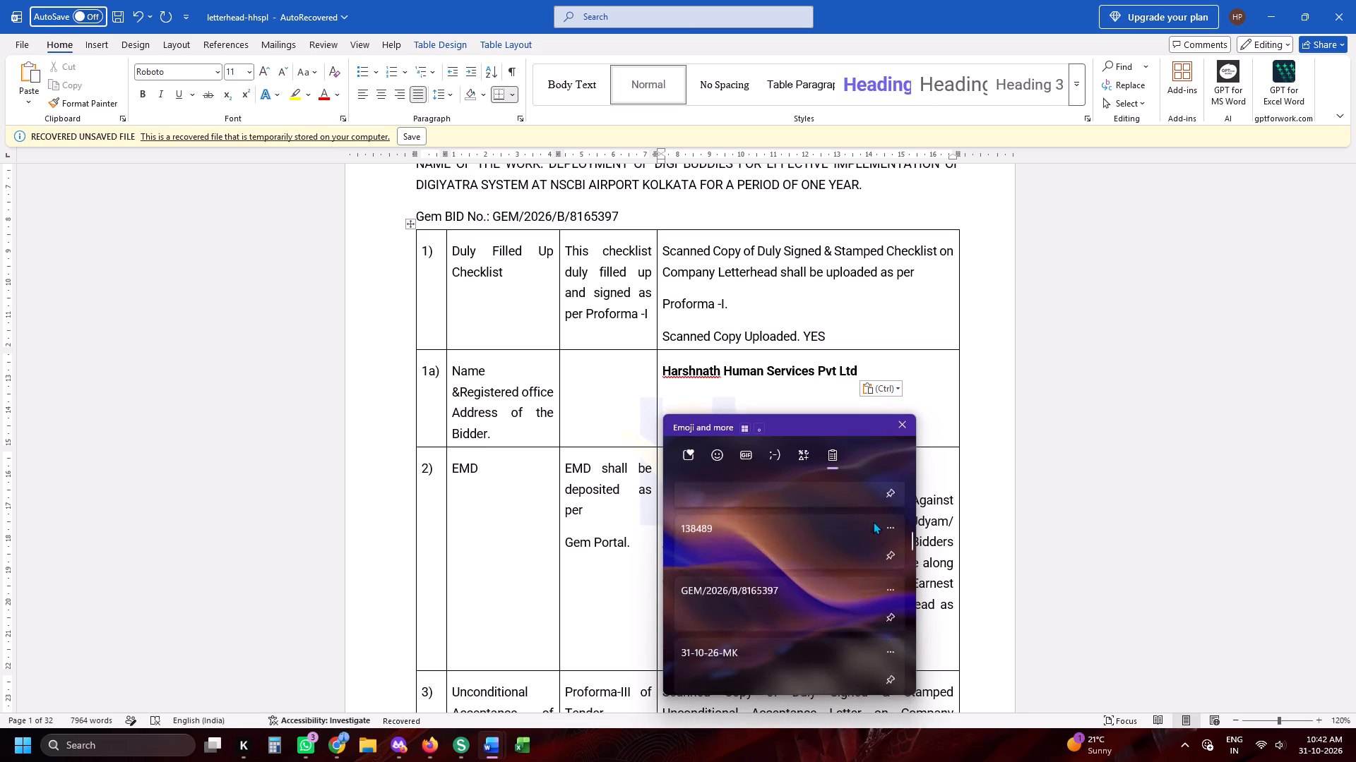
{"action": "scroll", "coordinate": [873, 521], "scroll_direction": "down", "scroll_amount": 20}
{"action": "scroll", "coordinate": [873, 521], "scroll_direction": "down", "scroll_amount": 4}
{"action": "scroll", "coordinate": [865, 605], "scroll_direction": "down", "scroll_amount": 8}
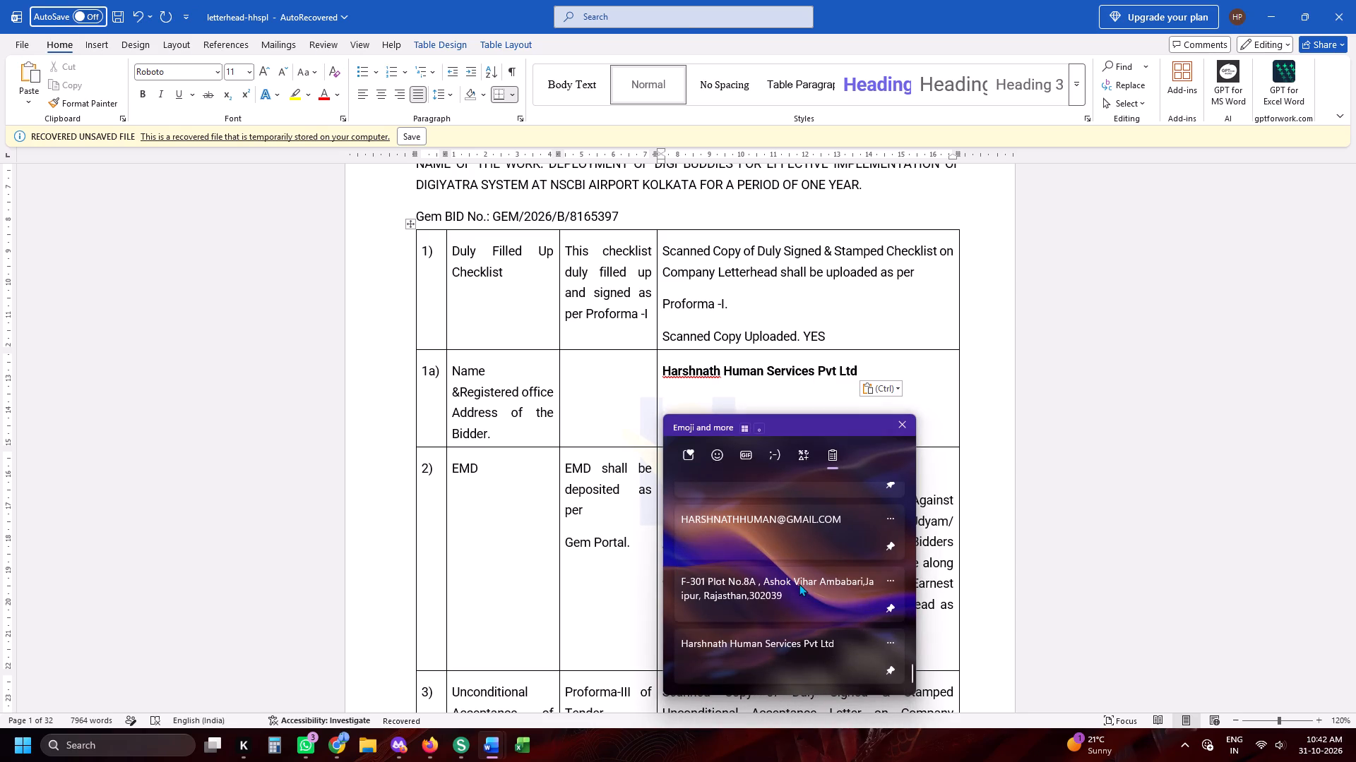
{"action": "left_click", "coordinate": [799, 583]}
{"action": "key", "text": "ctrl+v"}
Insert the company's saved registered office address below its name in row 1a and remove the extra blank line after it.
{"action": "left_click", "coordinate": [732, 415]}
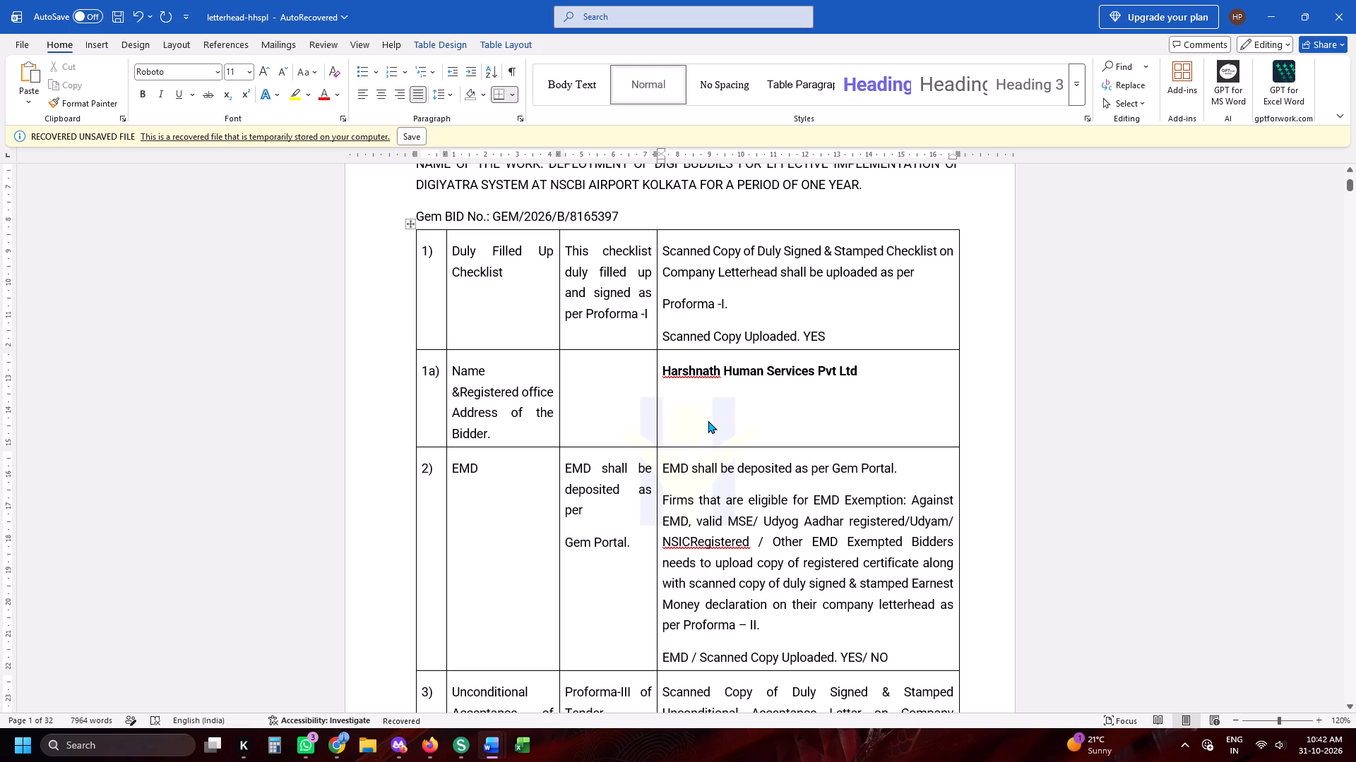
{"action": "key", "text": "super+v"}
{"action": "key", "text": "End"}
{"action": "key", "text": "Up"}
{"action": "key", "text": "Return"}
{"action": "key", "text": "ctrl+v"}
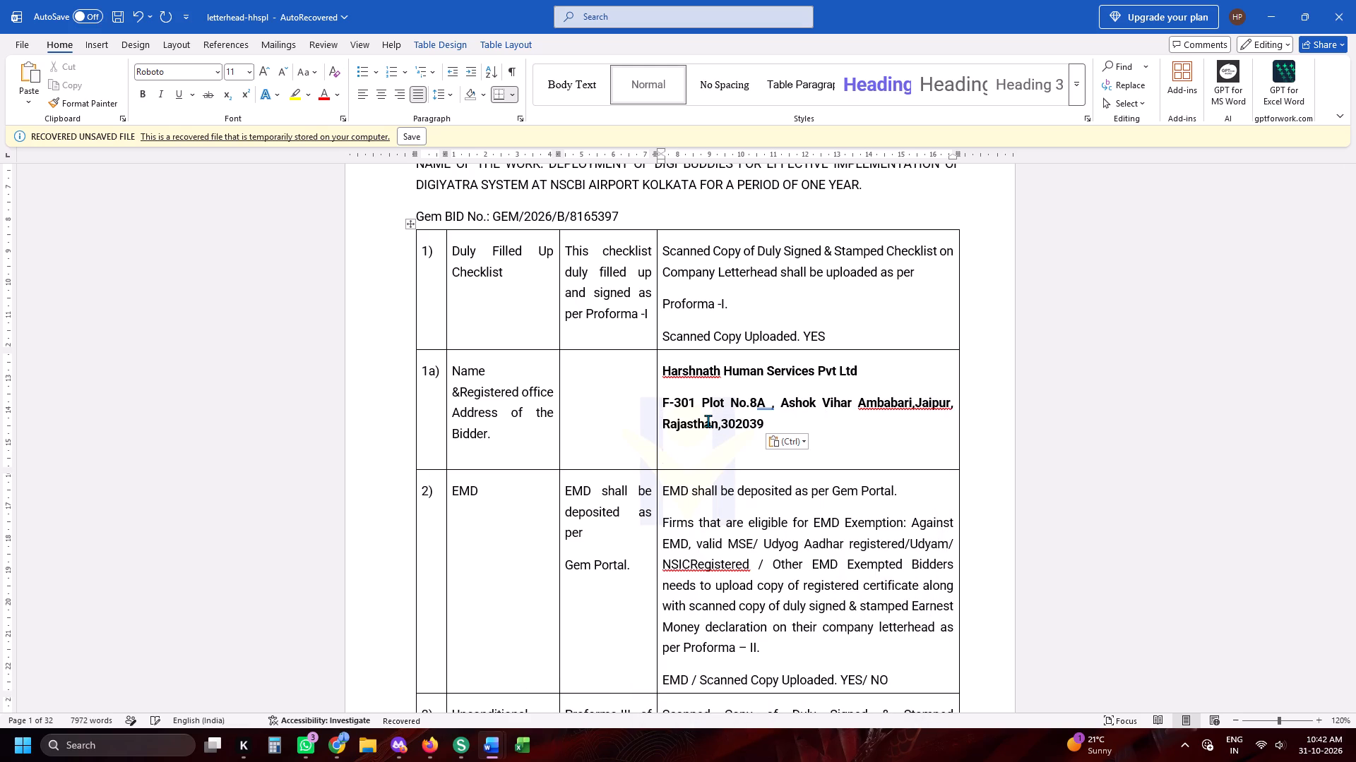
{"action": "key", "text": "BackSpace"}
{"action": "key", "text": "BackSpace"}
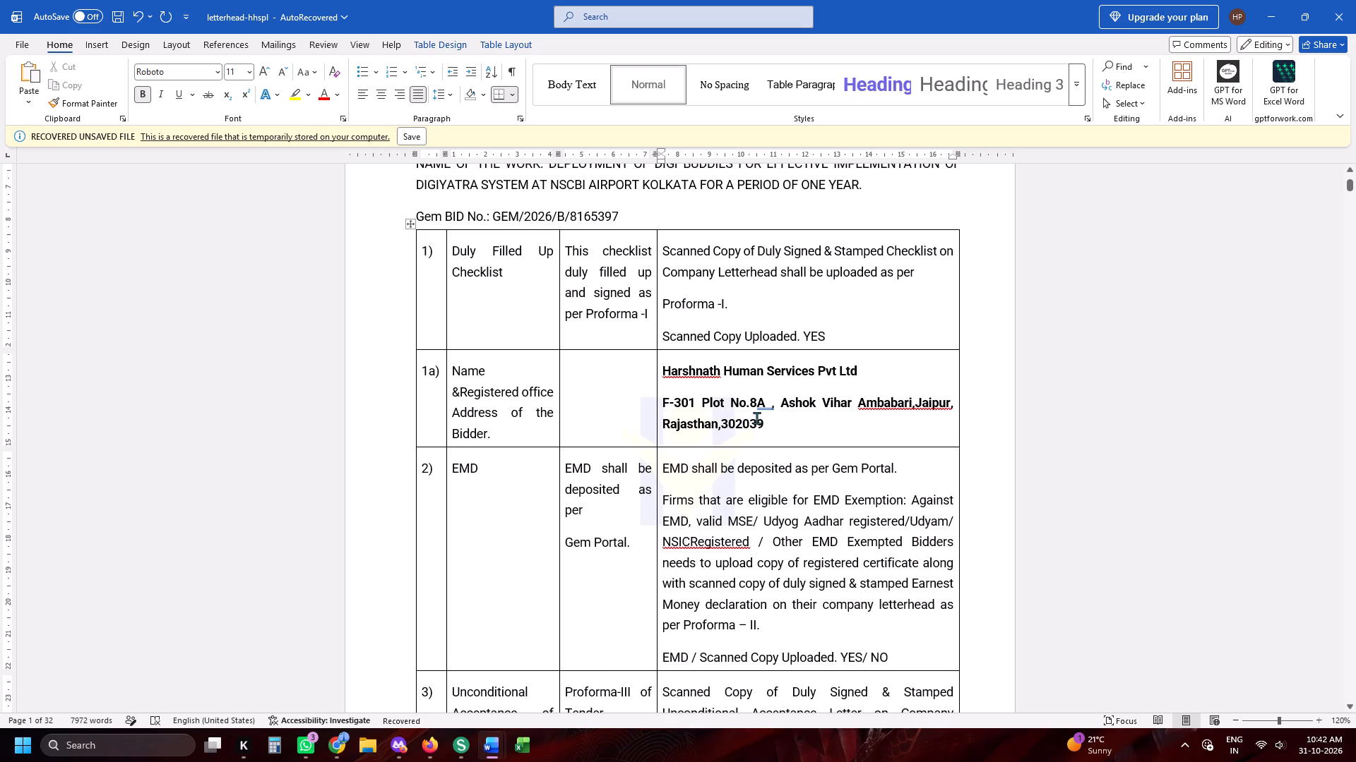
Remove the space before paragraphs throughout checklist rows 1 to 13.
{"action": "left_click", "coordinate": [609, 399]}
{"action": "scroll", "coordinate": [596, 404], "scroll_direction": "down", "scroll_amount": 2}
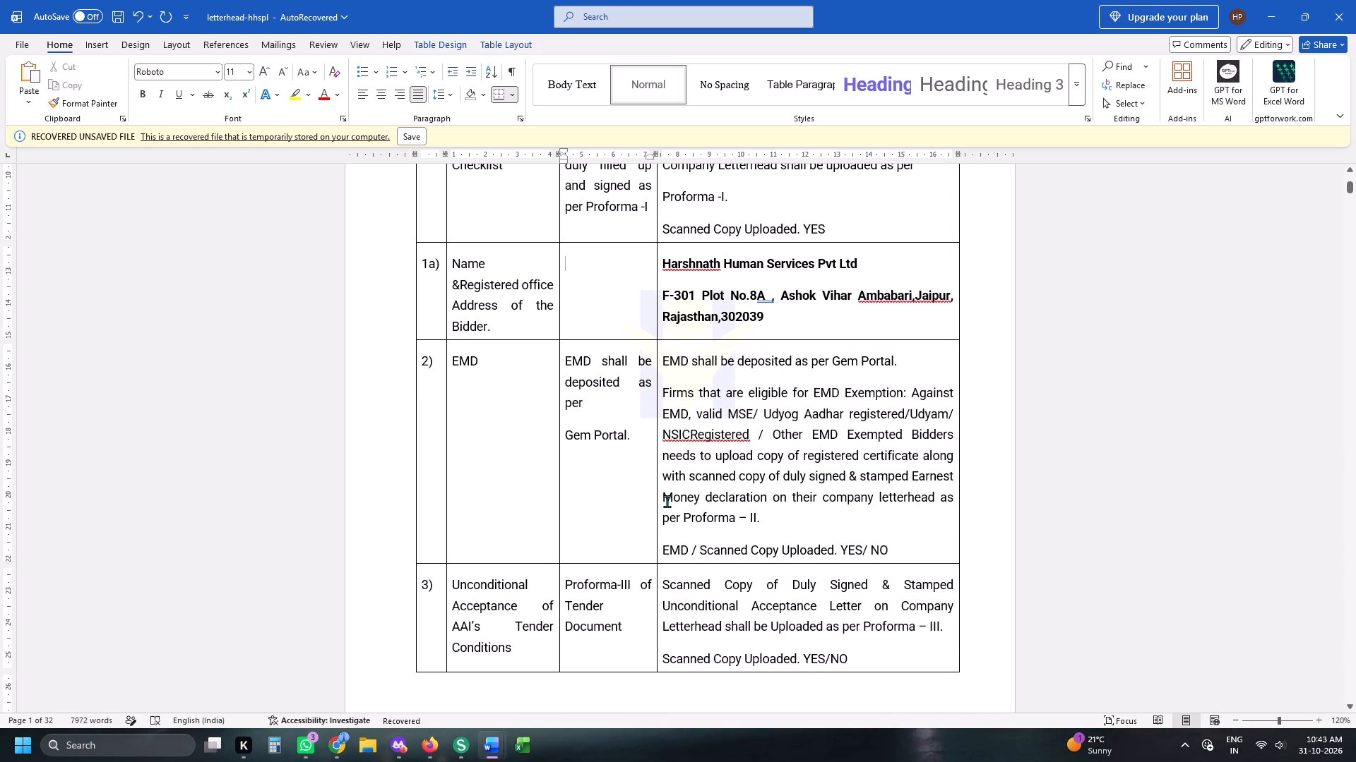
{"action": "scroll", "coordinate": [678, 516], "scroll_direction": "up", "scroll_amount": 5}
{"action": "left_click_drag", "start_coordinate": [540, 437], "coordinate": [772, 427]}
{"action": "scroll", "coordinate": [824, 634], "scroll_direction": "down", "scroll_amount": 7}
{"action": "scroll", "coordinate": [772, 427], "scroll_direction": "down", "scroll_amount": 6}
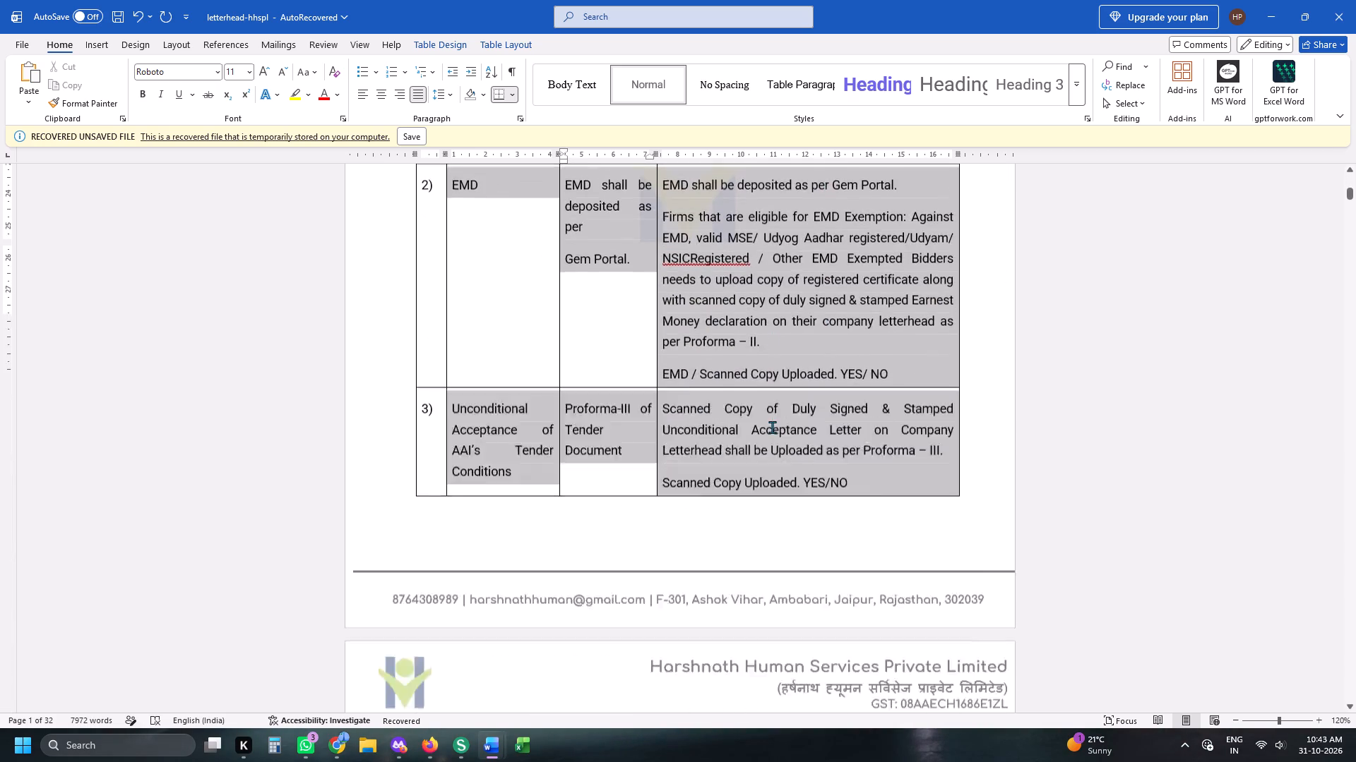
{"action": "left_click_drag", "start_coordinate": [772, 427], "coordinate": [751, 413]}
{"action": "scroll", "coordinate": [772, 427], "scroll_direction": "up", "scroll_amount": 2}
{"action": "scroll", "coordinate": [751, 413], "scroll_direction": "down", "scroll_amount": 14}
{"action": "scroll", "coordinate": [751, 413], "scroll_direction": "down", "scroll_amount": 14}
{"action": "scroll", "coordinate": [751, 413], "scroll_direction": "down", "scroll_amount": 19}
{"action": "scroll", "coordinate": [751, 413], "scroll_direction": "down", "scroll_amount": 8}
{"action": "scroll", "coordinate": [751, 413], "scroll_direction": "up", "scroll_amount": 9}
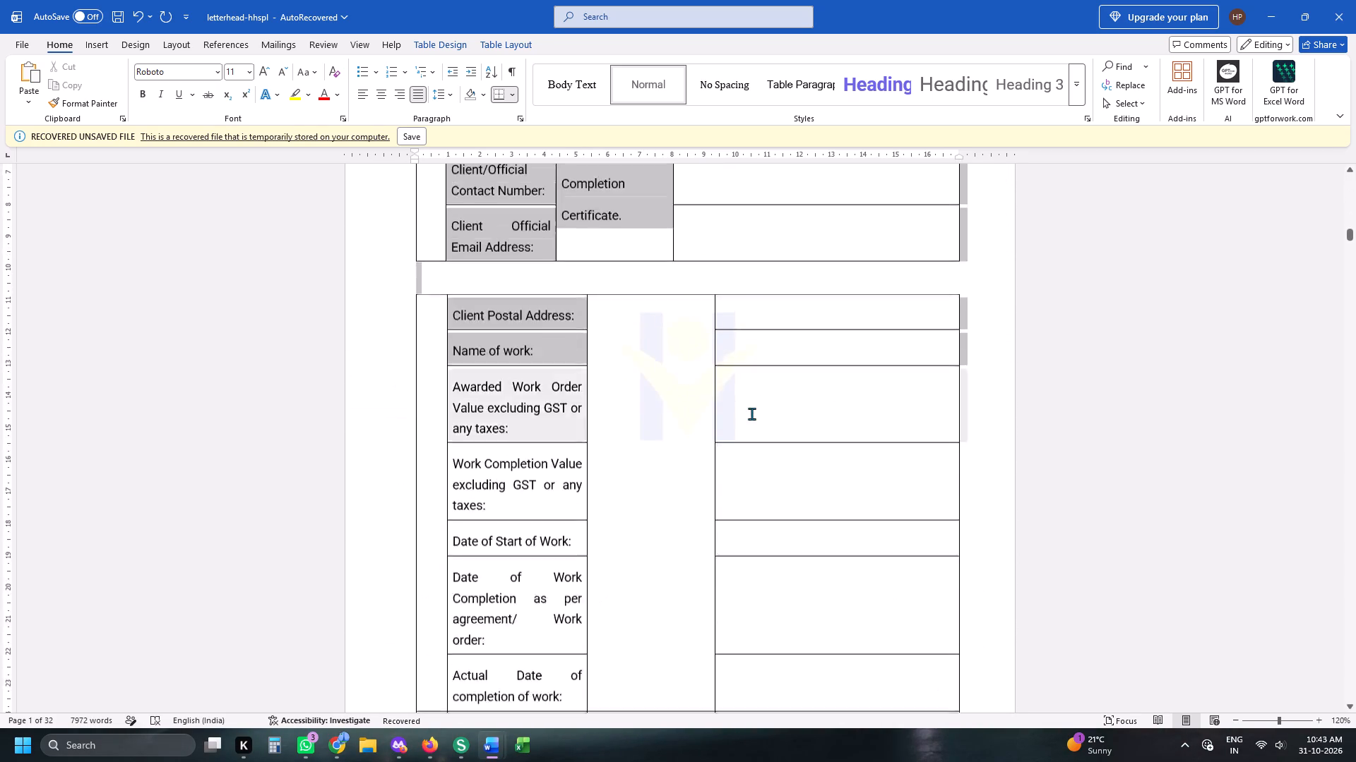
{"action": "scroll", "coordinate": [751, 413], "scroll_direction": "up", "scroll_amount": 8}
{"action": "left_click_drag", "start_coordinate": [751, 413], "coordinate": [727, 352]}
{"action": "scroll", "coordinate": [751, 413], "scroll_direction": "up", "scroll_amount": 1}
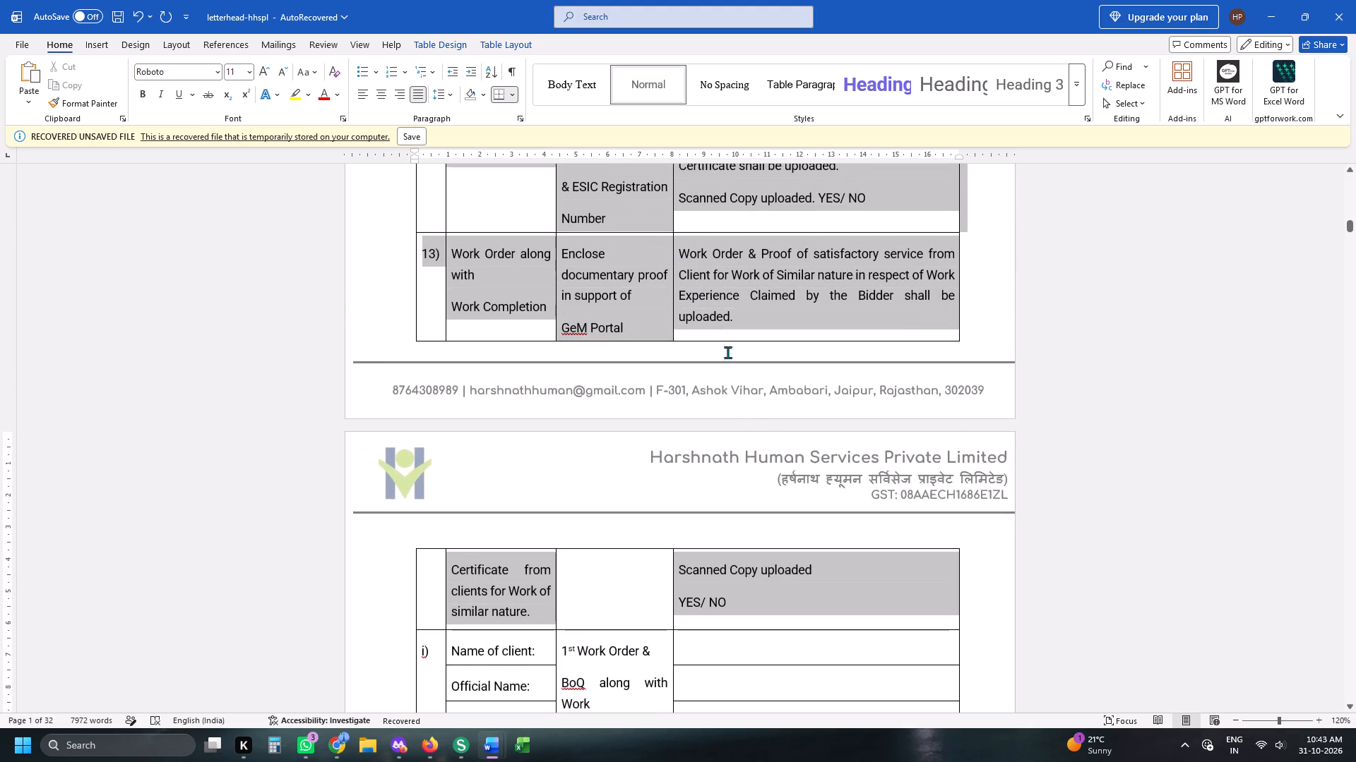
{"action": "left_click_drag", "start_coordinate": [727, 352], "coordinate": [739, 587]}
{"action": "scroll", "coordinate": [739, 587], "scroll_direction": "up", "scroll_amount": 4}
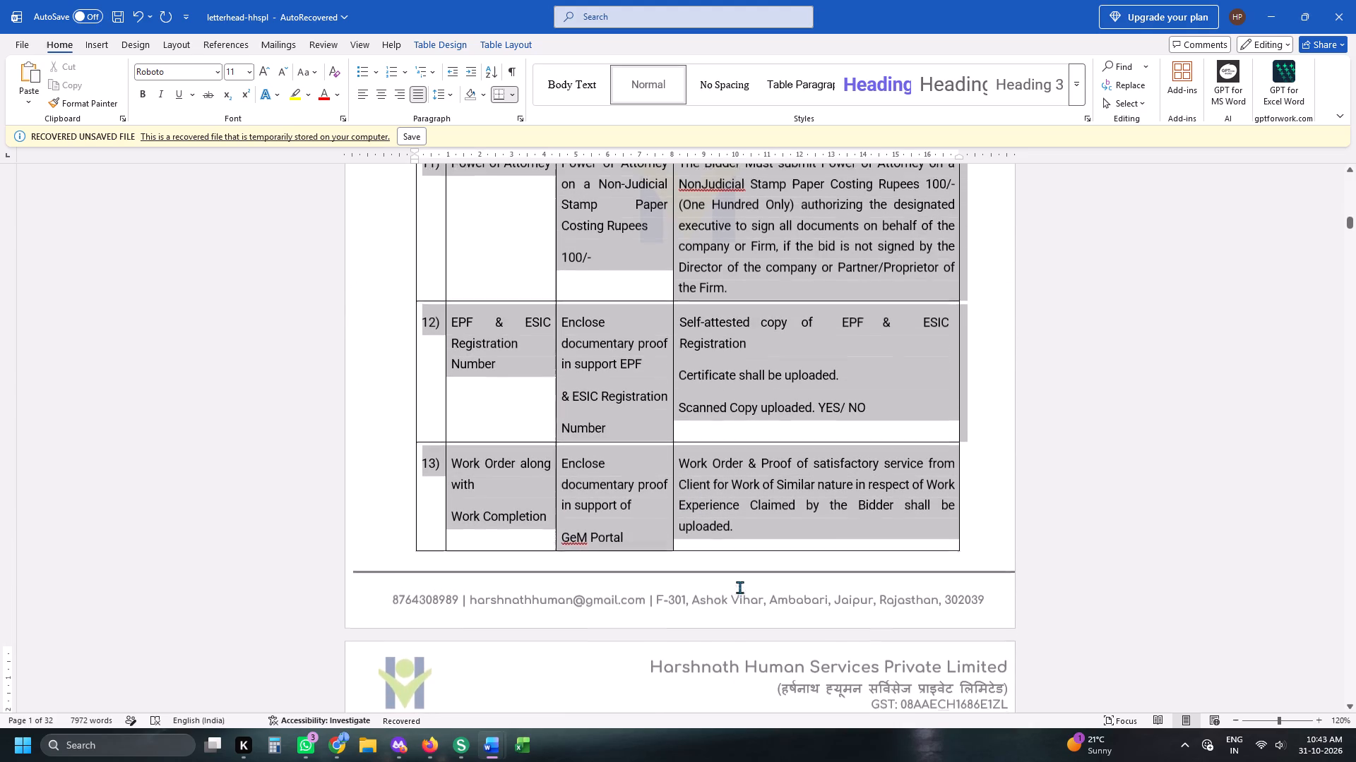
{"action": "left_click_drag", "start_coordinate": [739, 587], "coordinate": [679, 499]}
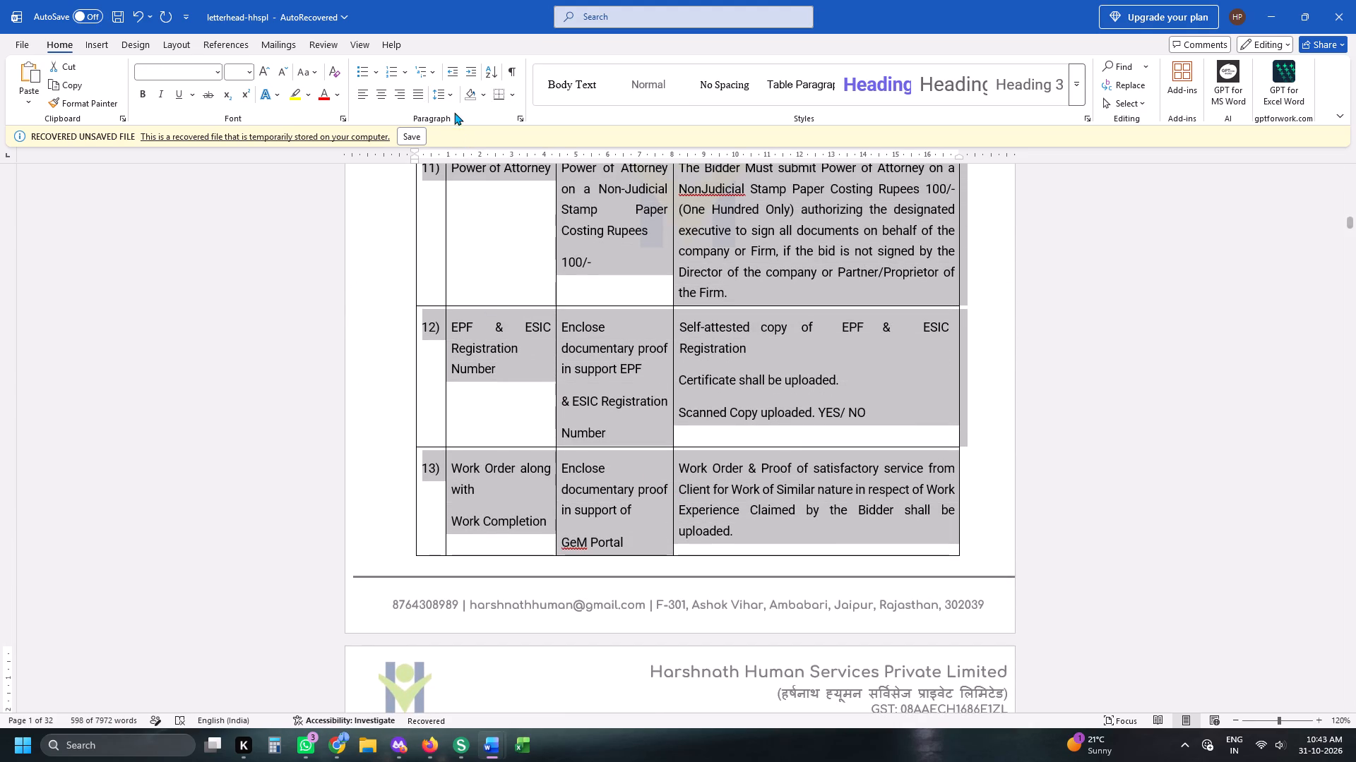
{"action": "left_click", "coordinate": [452, 104]}
{"action": "left_click", "coordinate": [443, 93]}
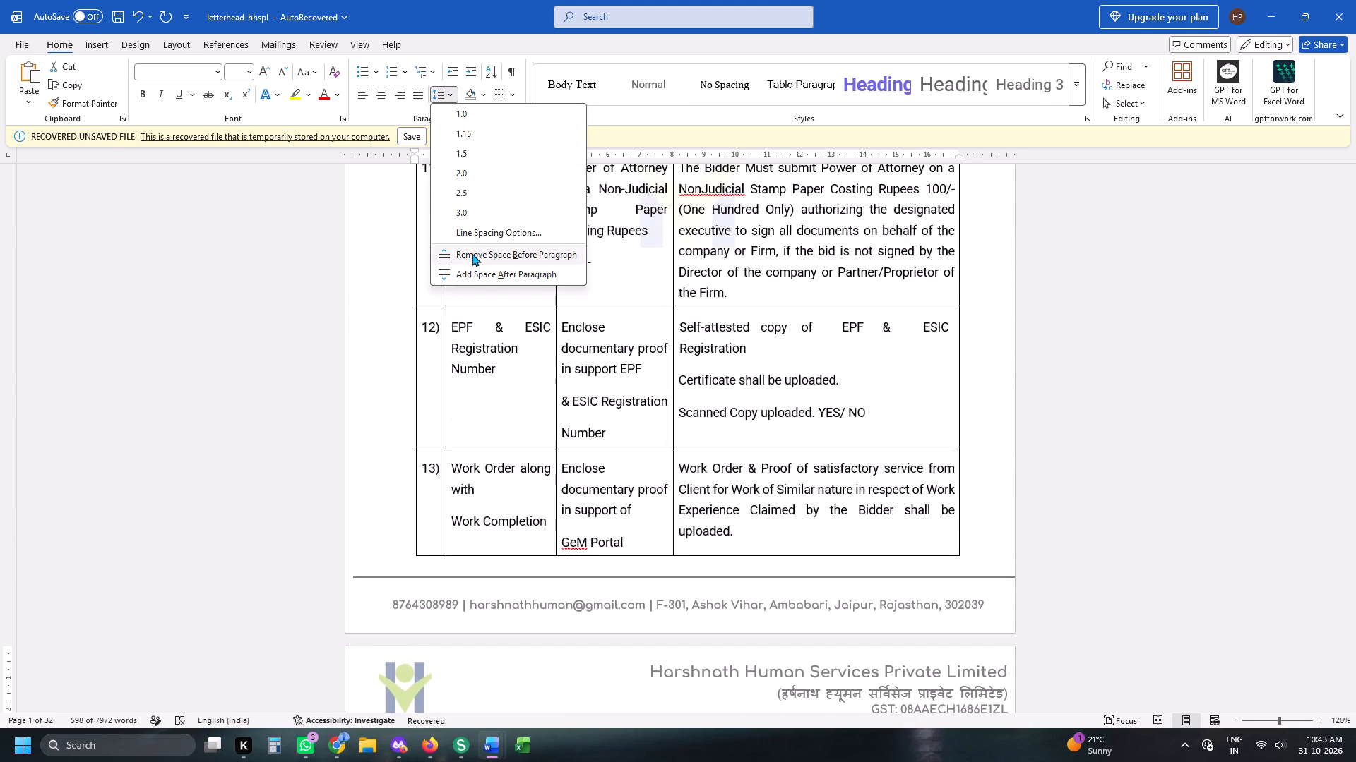
{"action": "left_click", "coordinate": [472, 253]}
{"action": "scroll", "coordinate": [715, 496], "scroll_direction": "up", "scroll_amount": 20}
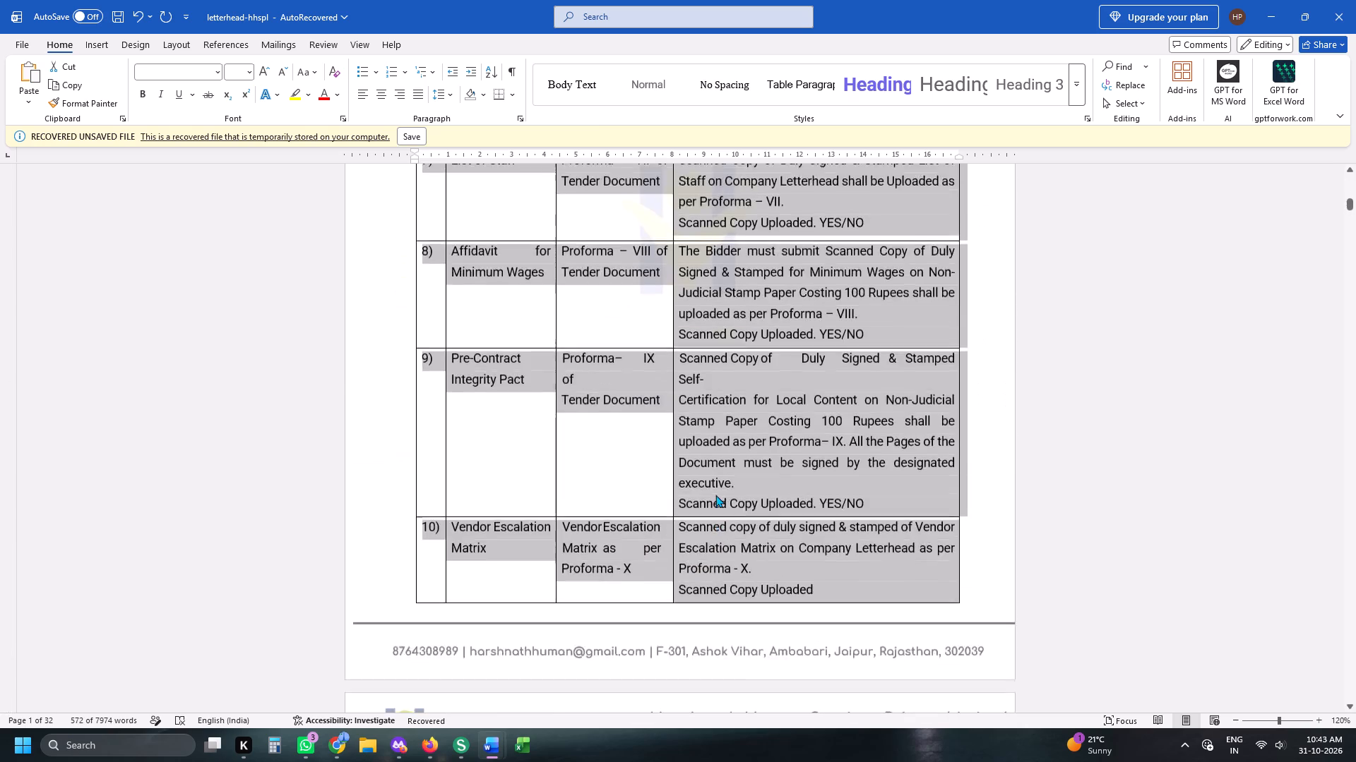
{"action": "scroll", "coordinate": [715, 495], "scroll_direction": "up", "scroll_amount": 10}
{"action": "scroll", "coordinate": [715, 495], "scroll_direction": "up", "scroll_amount": 17}
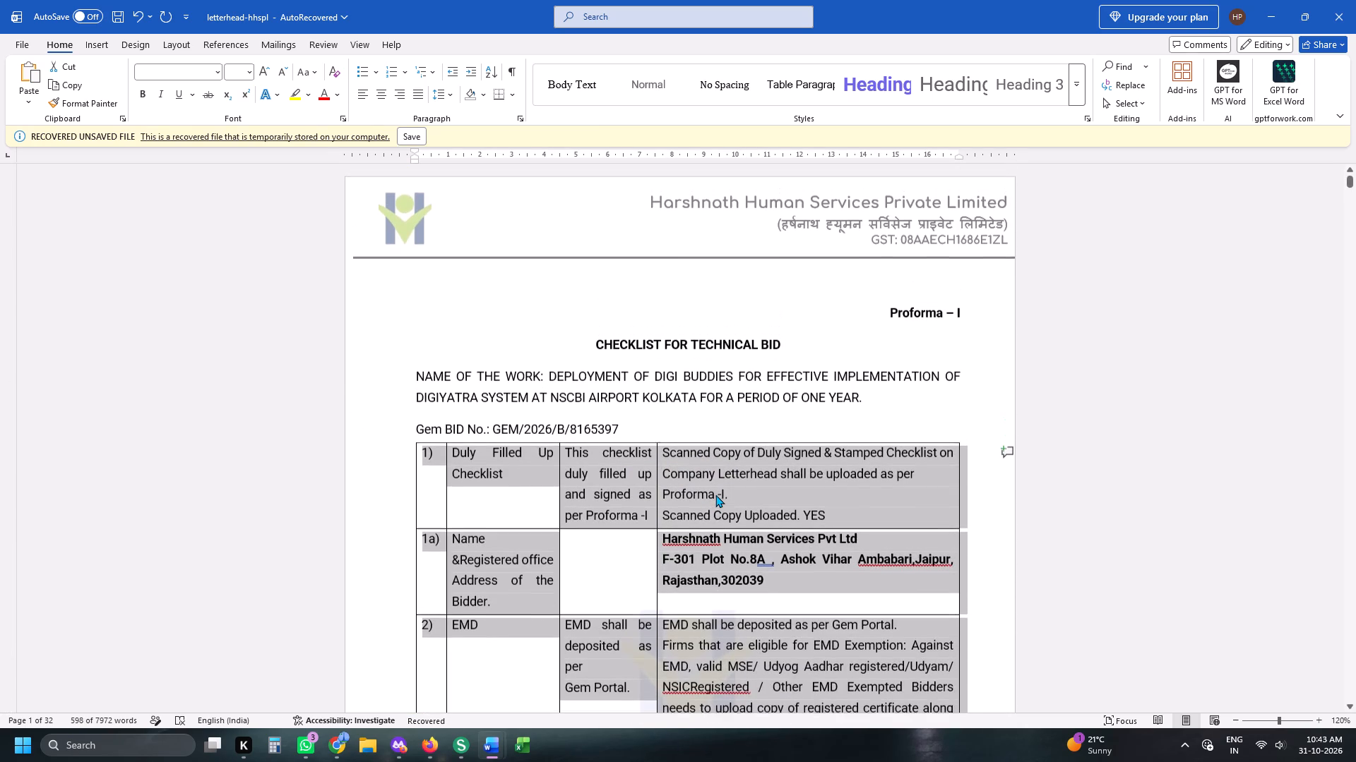
{"action": "left_click", "coordinate": [715, 495]}
Make the bid number GEM/2026/B/8165397 above the checklist bold.
{"action": "left_click_drag", "start_coordinate": [647, 428], "coordinate": [524, 435]}
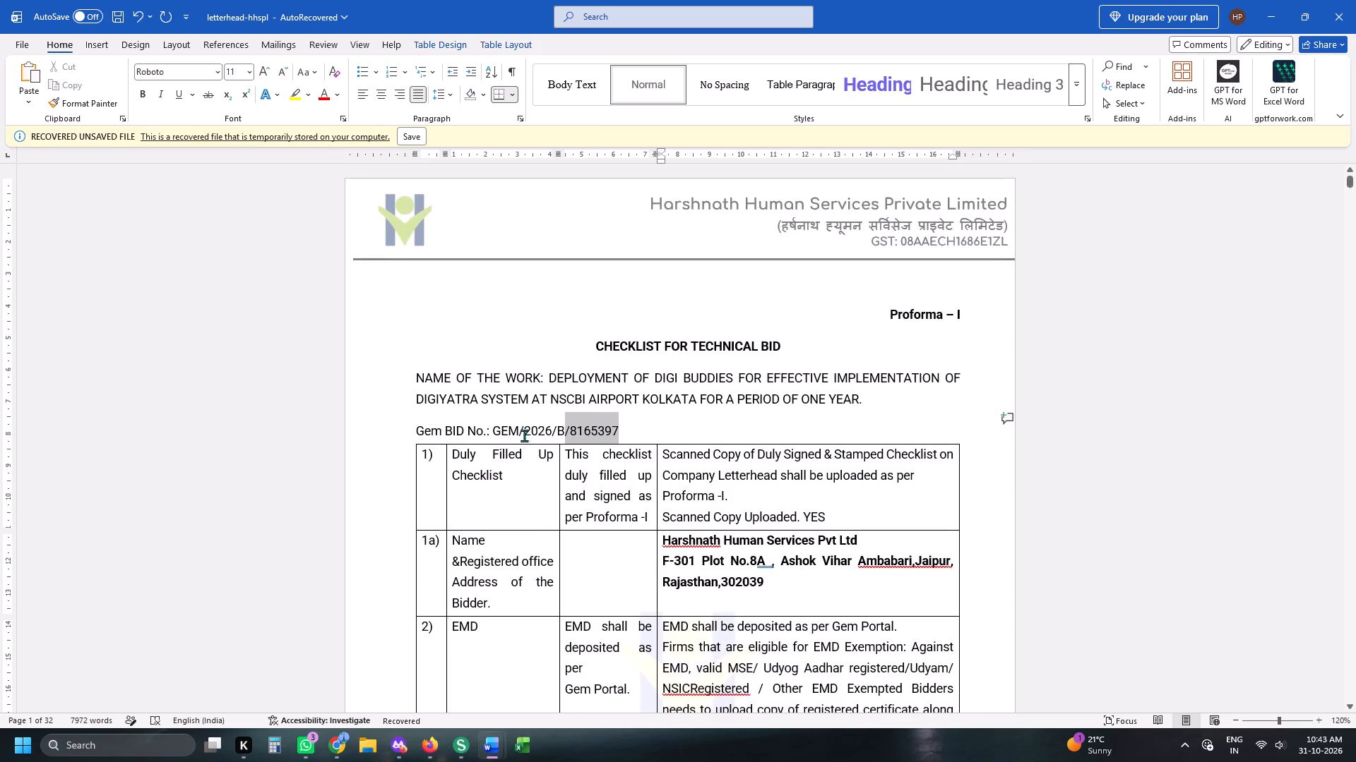
{"action": "left_click_drag", "start_coordinate": [524, 435], "coordinate": [494, 435]}
{"action": "key", "text": "ctrl+b"}
Replace the YES/NO answer for the EMD scanned copy in checklist row 2 with MSME.
{"action": "scroll", "coordinate": [539, 433], "scroll_direction": "down", "scroll_amount": 5}
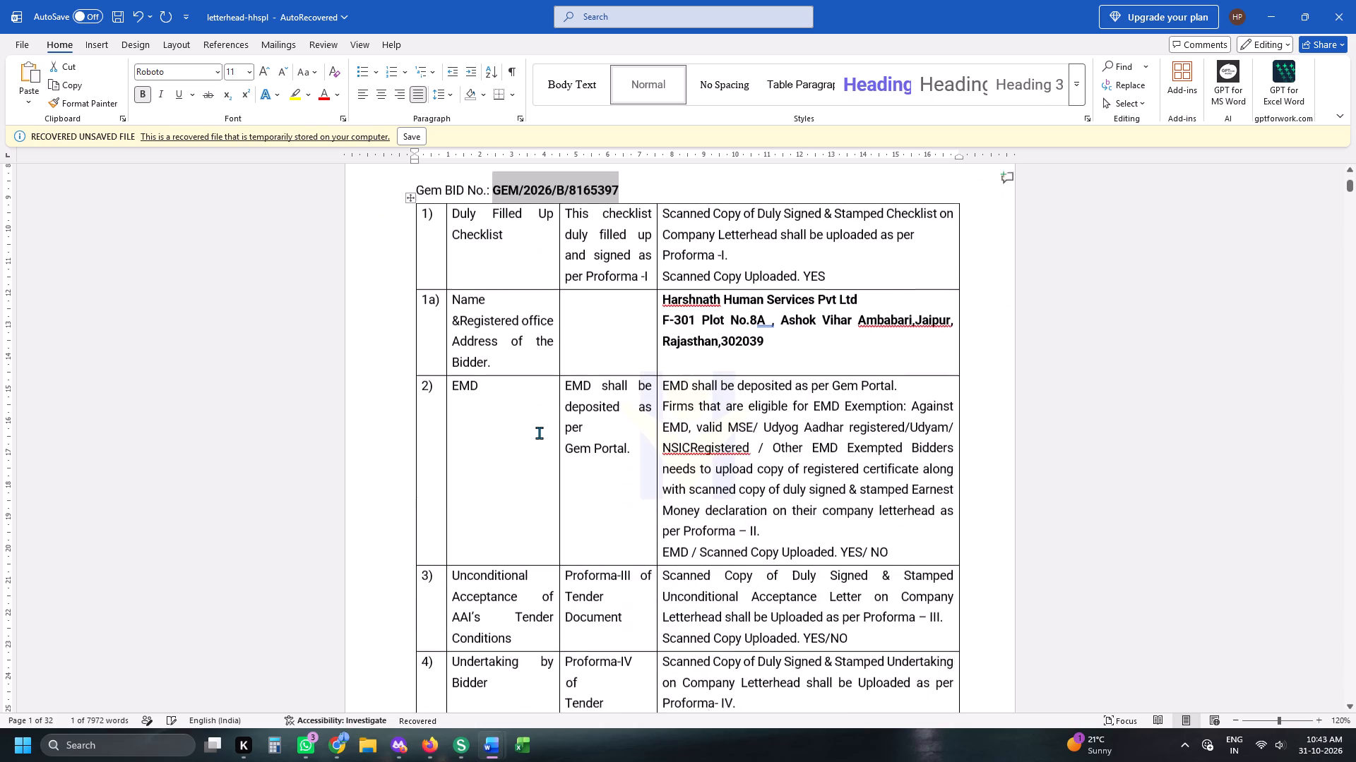
{"action": "scroll", "coordinate": [773, 498], "scroll_direction": "down", "scroll_amount": 2}
{"action": "left_click_drag", "start_coordinate": [900, 417], "coordinate": [887, 417]}
{"action": "key", "text": "BackSpace"}
{"action": "key", "text": "BackSpace"}
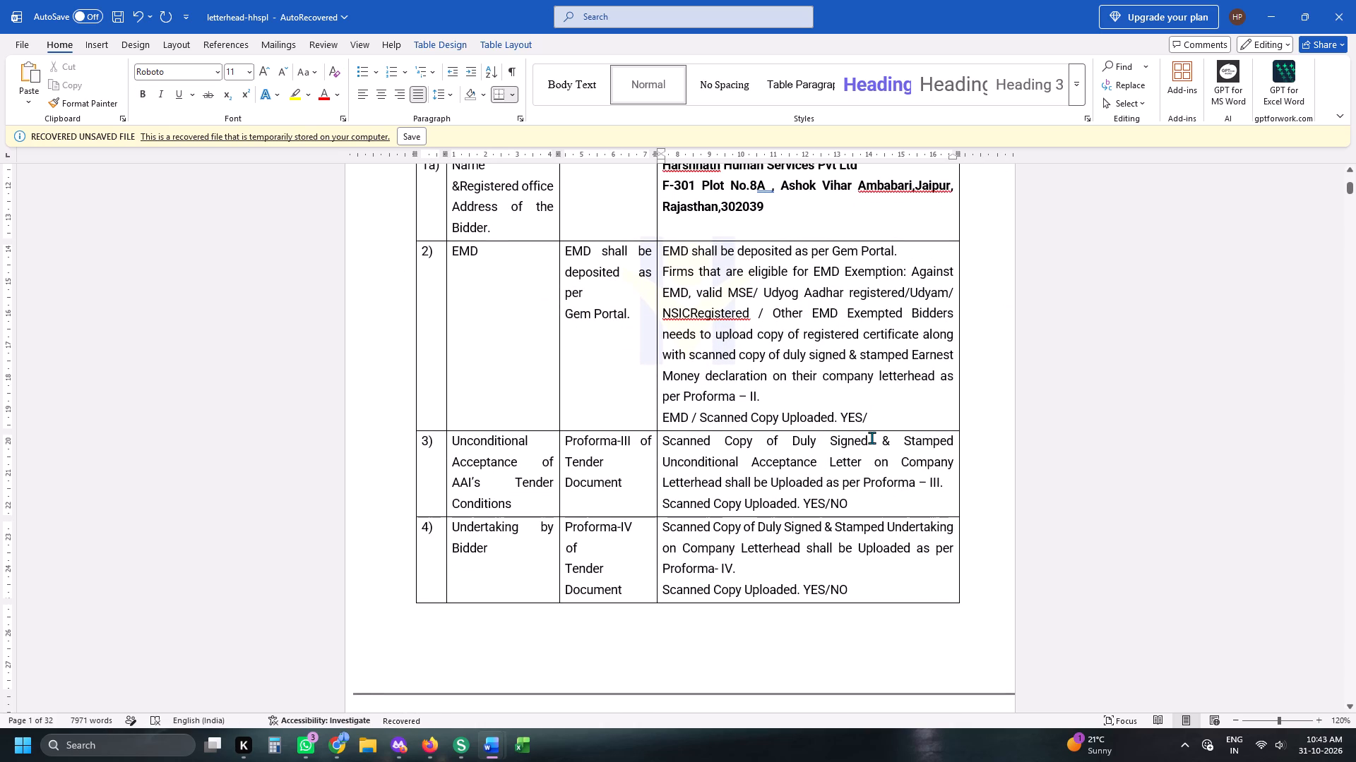
{"action": "key", "text": "BackSpace"}
{"action": "key", "text": "BackSpace"}
{"action": "key", "text": "BackSpace"}
{"action": "key", "text": "BackSpace"}
{"action": "key", "text": "BackSpace"}
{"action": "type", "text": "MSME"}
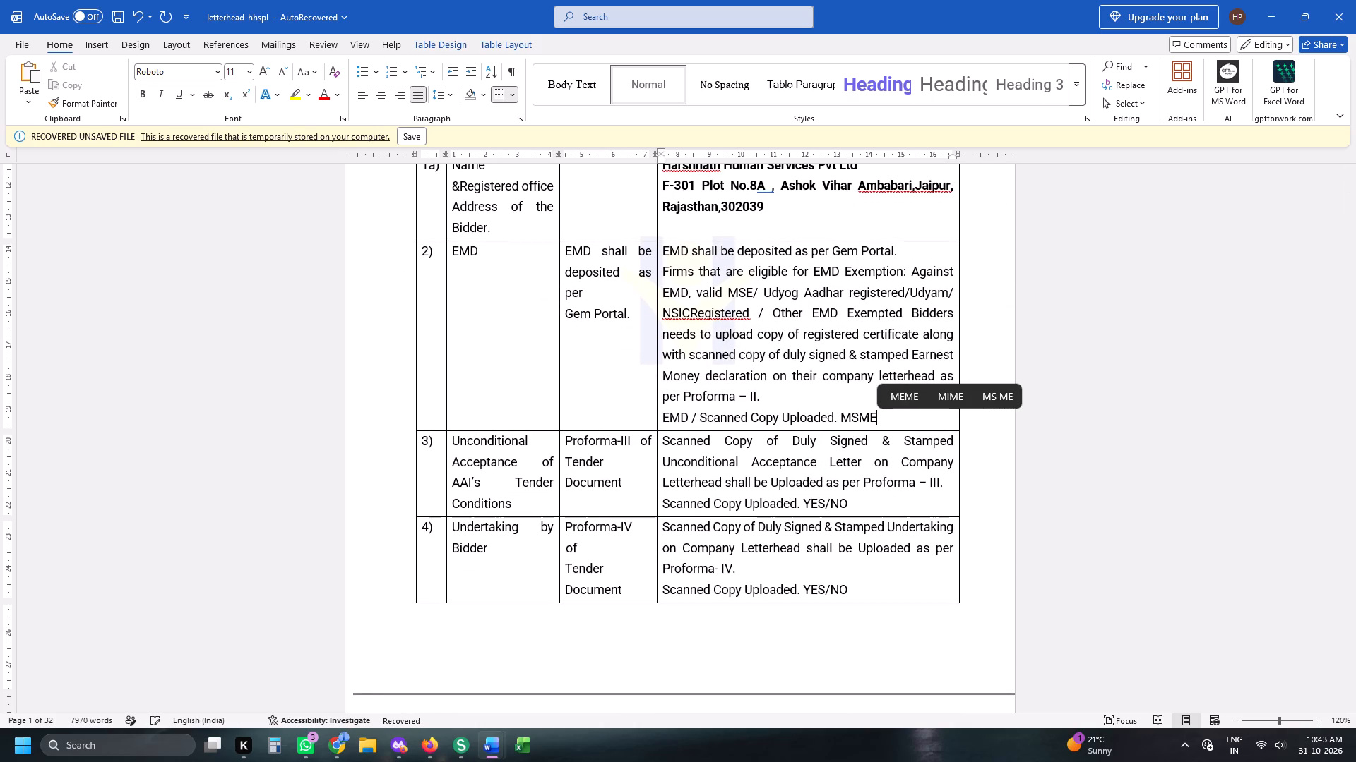
Mark the scanned copies in checklist rows 3 and 4 as uploaded by leaving only YES as each answer.
{"action": "scroll", "coordinate": [910, 504], "scroll_direction": "down", "scroll_amount": 4}
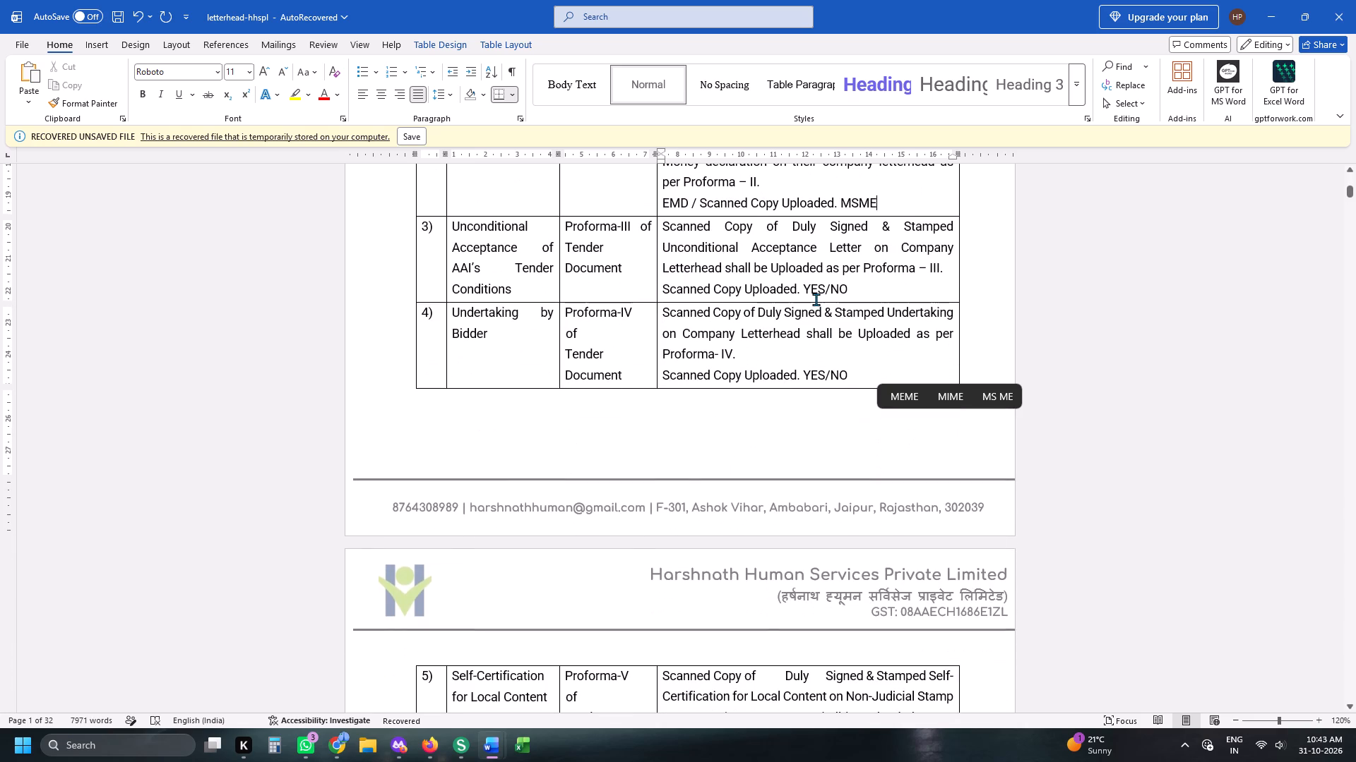
{"action": "left_click", "coordinate": [816, 299]}
{"action": "key", "text": "End"}
{"action": "key", "text": "BackSpace"}
{"action": "key", "text": "BackSpace"}
{"action": "key", "text": "BackSpace"}
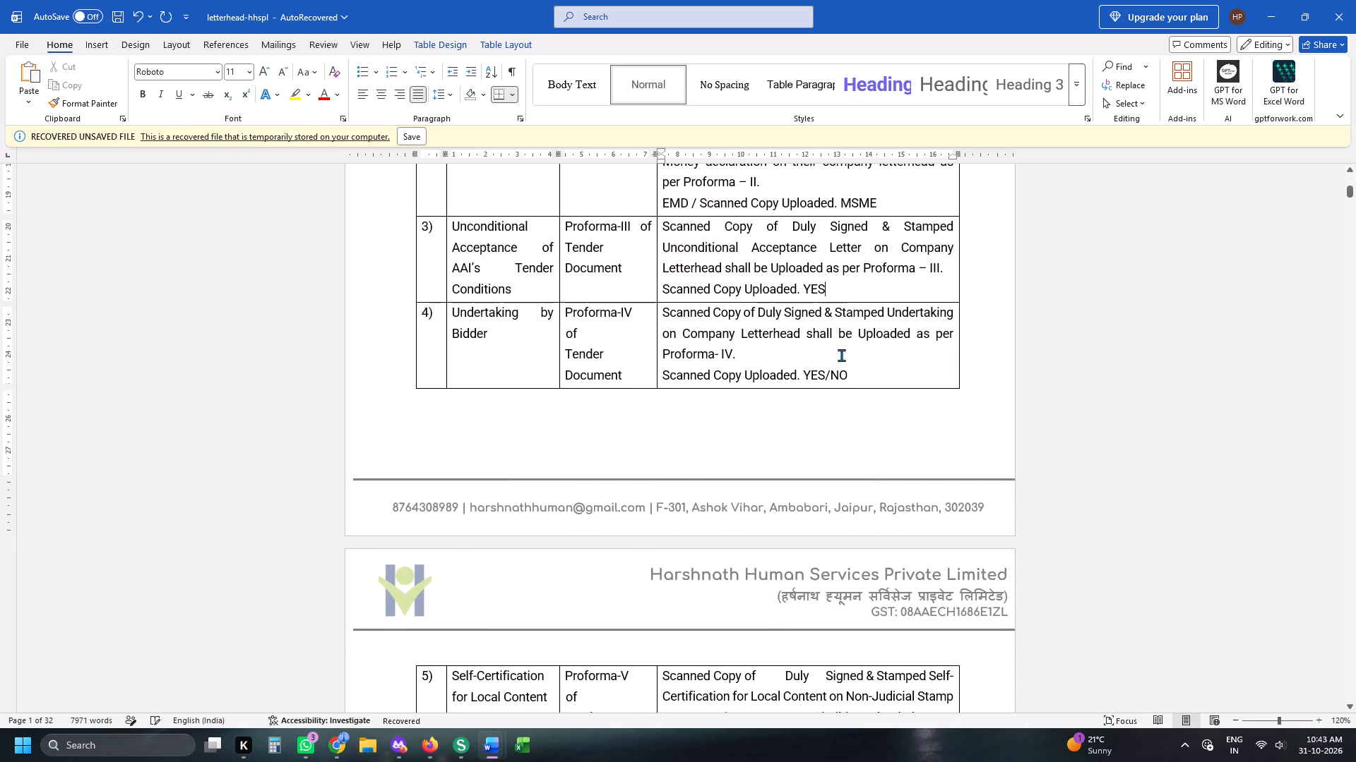
{"action": "left_click", "coordinate": [833, 381]}
{"action": "key", "text": "End"}
{"action": "key", "text": "BackSpace"}
{"action": "key", "text": "BackSpace"}
{"action": "key", "text": "BackSpace"}
Mark the Self-Certification for Local Content scanned copy in row 5 as uploaded by leaving only YES.
{"action": "scroll", "coordinate": [833, 381], "scroll_direction": "down", "scroll_amount": 4}
{"action": "scroll", "coordinate": [651, 438], "scroll_direction": "down", "scroll_amount": 3}
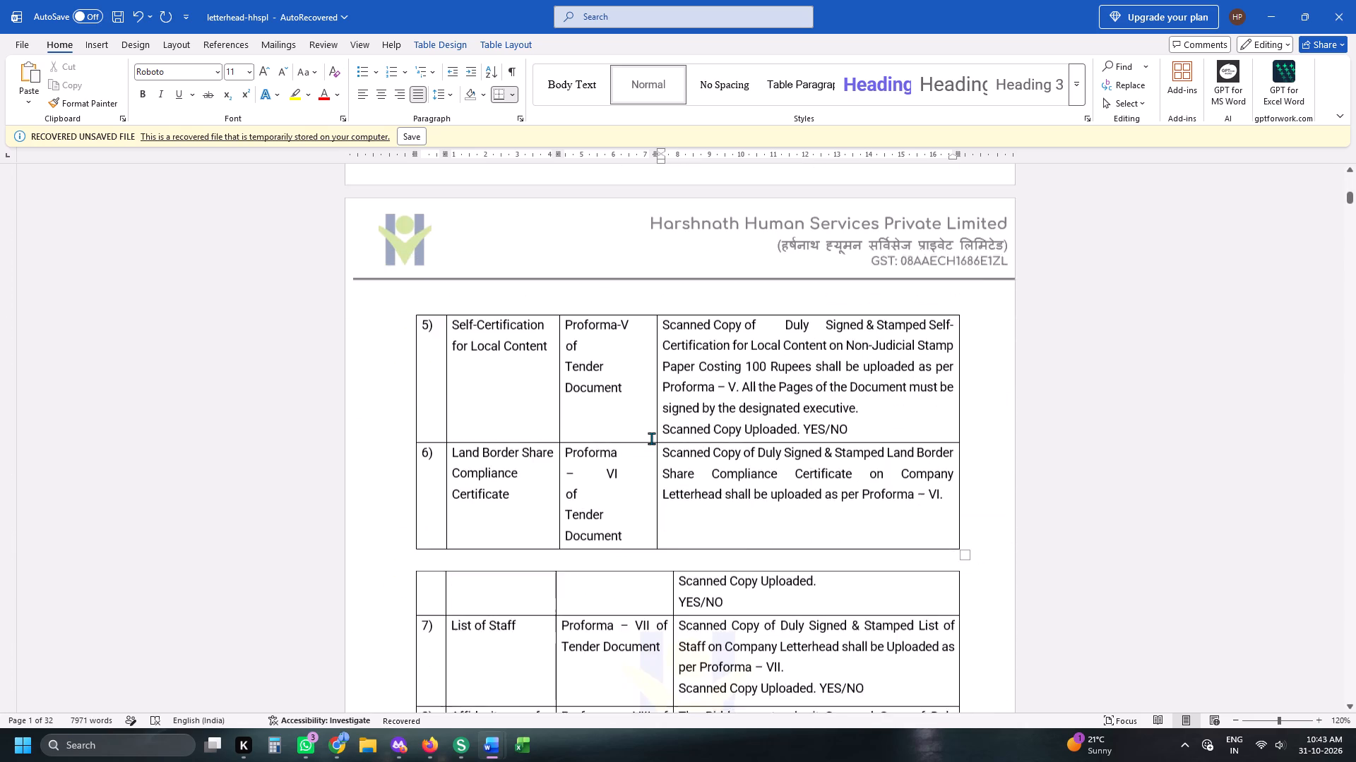
{"action": "left_click", "coordinate": [877, 411]}
{"action": "key", "text": "BackSpace"}
{"action": "key", "text": "BackSpace"}
{"action": "key", "text": "BackSpace"}
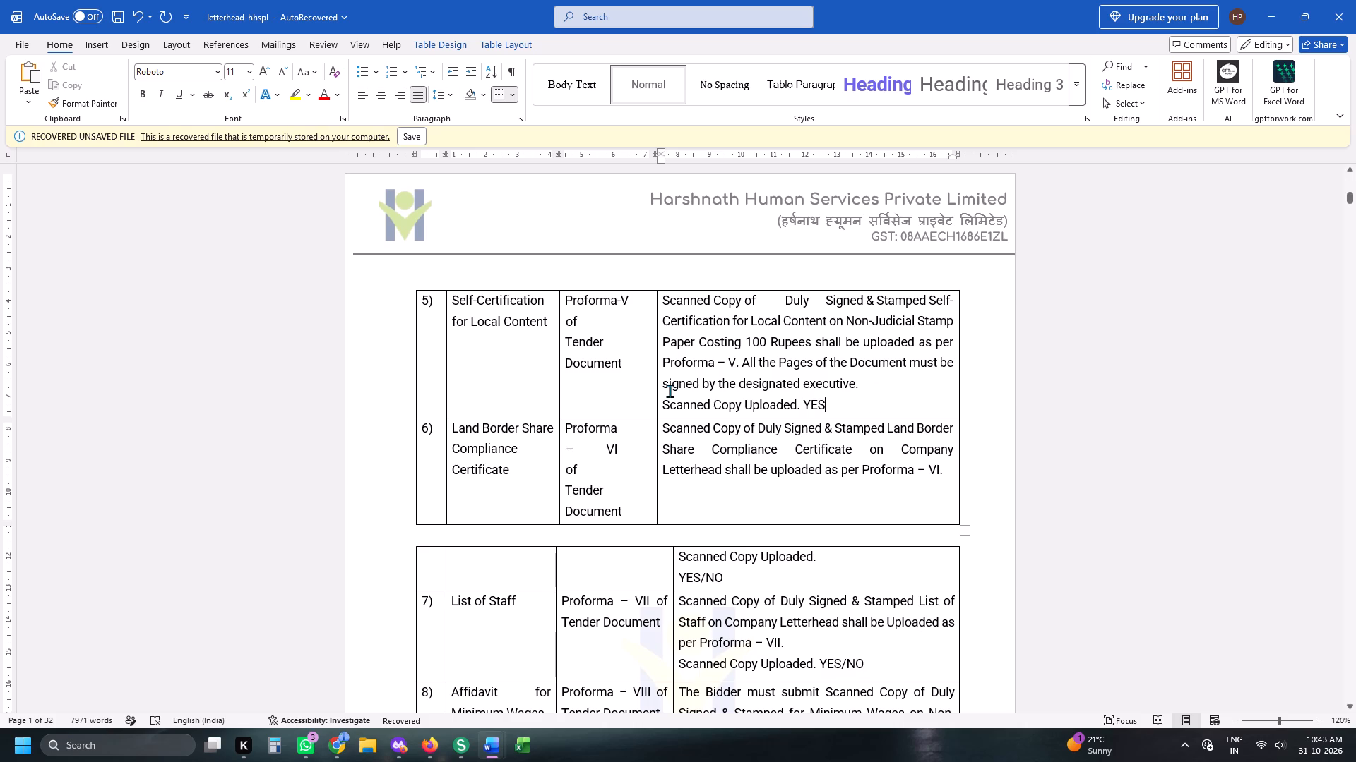
Tidy the row 6 reference to read Proforma –VI of Tender Document, removing its extra line break and fixing the word spacing.
{"action": "scroll", "coordinate": [787, 377], "scroll_direction": "down", "scroll_amount": 2}
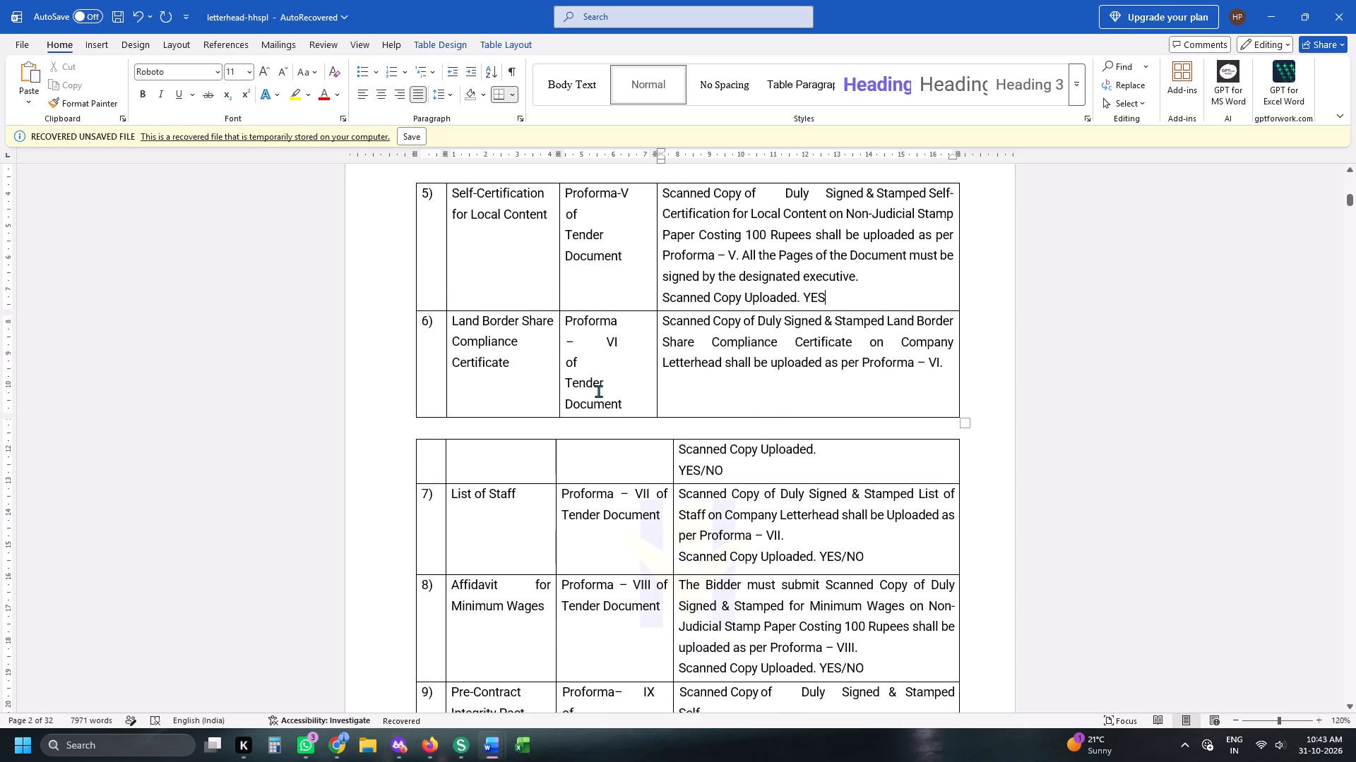
{"action": "left_click", "coordinate": [600, 338]}
{"action": "key", "text": "BackSpace"}
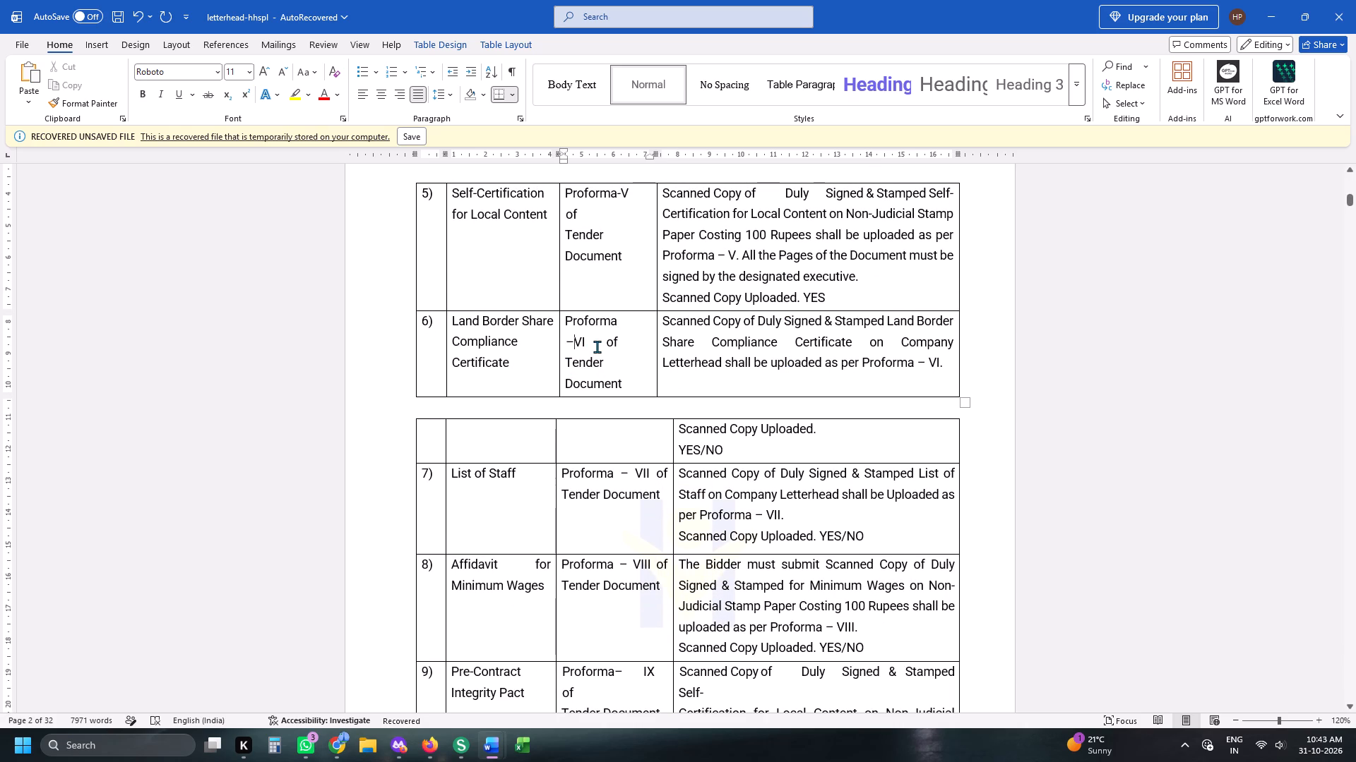
{"action": "left_click", "coordinate": [601, 346]}
{"action": "key", "text": "BackSpace"}
{"action": "left_click", "coordinate": [560, 363]}
{"action": "left_click", "coordinate": [565, 363]}
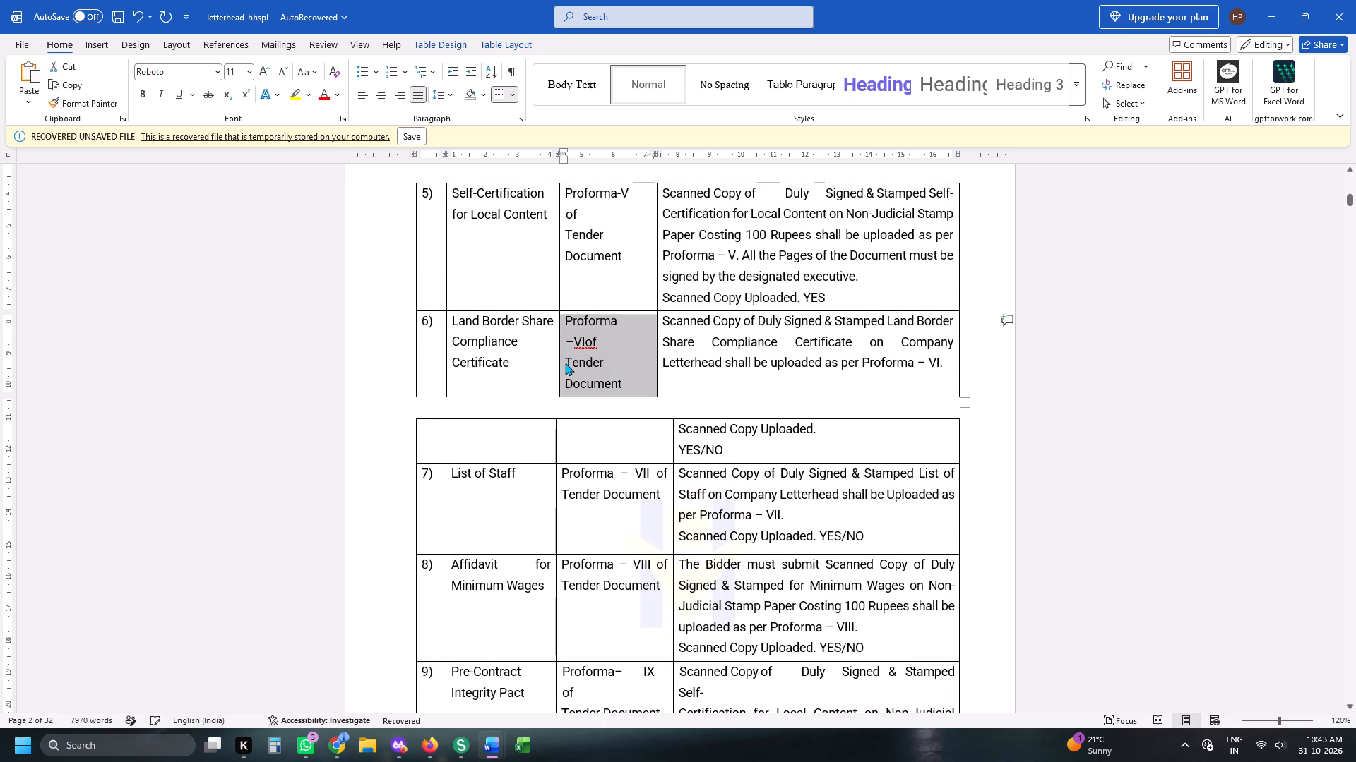
{"action": "key", "text": "BackSpace"}
{"action": "key", "text": "BackSpace"}
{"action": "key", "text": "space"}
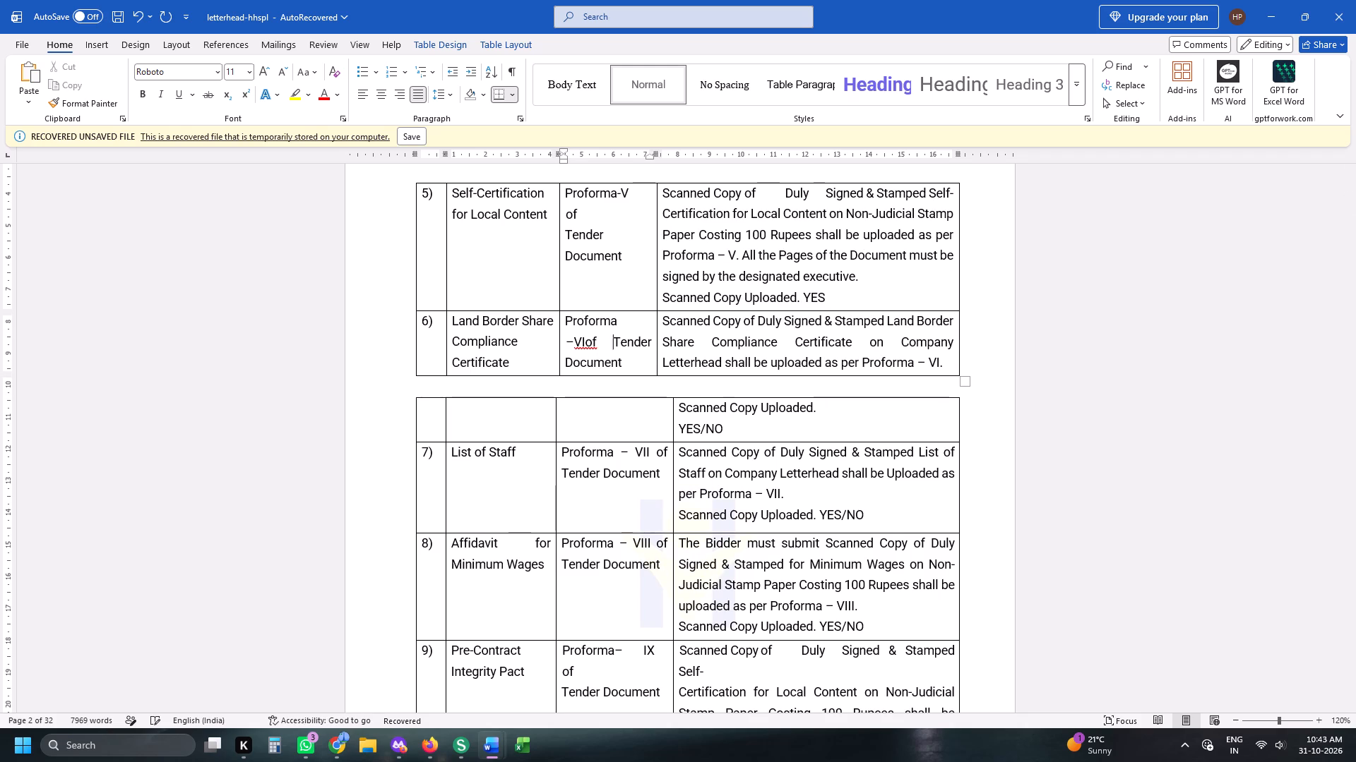
{"action": "left_click", "coordinate": [590, 343]}
{"action": "left_click", "coordinate": [583, 344]}
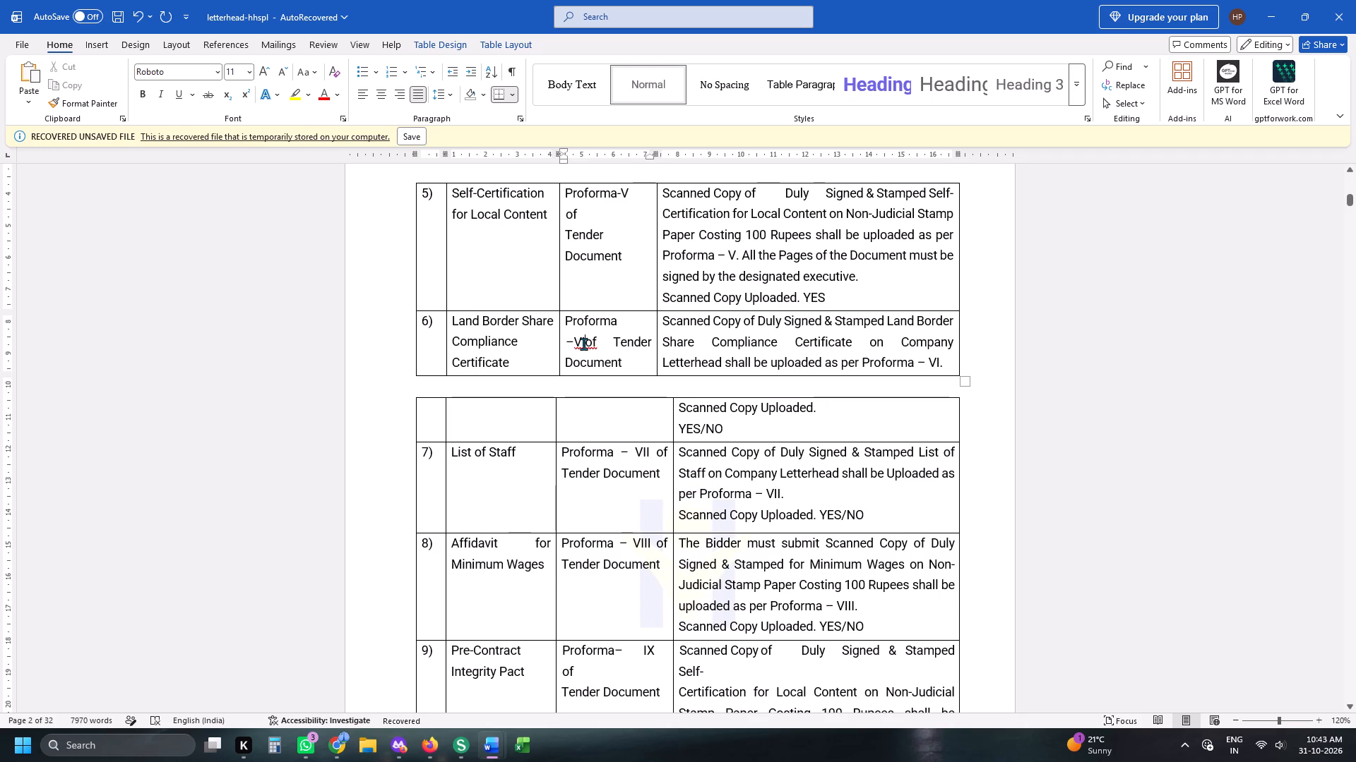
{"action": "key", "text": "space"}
Delete the blank line between row 6 and its continuation row, joining the two parts of the checklist table.
{"action": "left_click", "coordinate": [935, 348]}
{"action": "scroll", "coordinate": [671, 368], "scroll_direction": "down", "scroll_amount": 4}
{"action": "scroll", "coordinate": [671, 368], "scroll_direction": "up", "scroll_amount": 2}
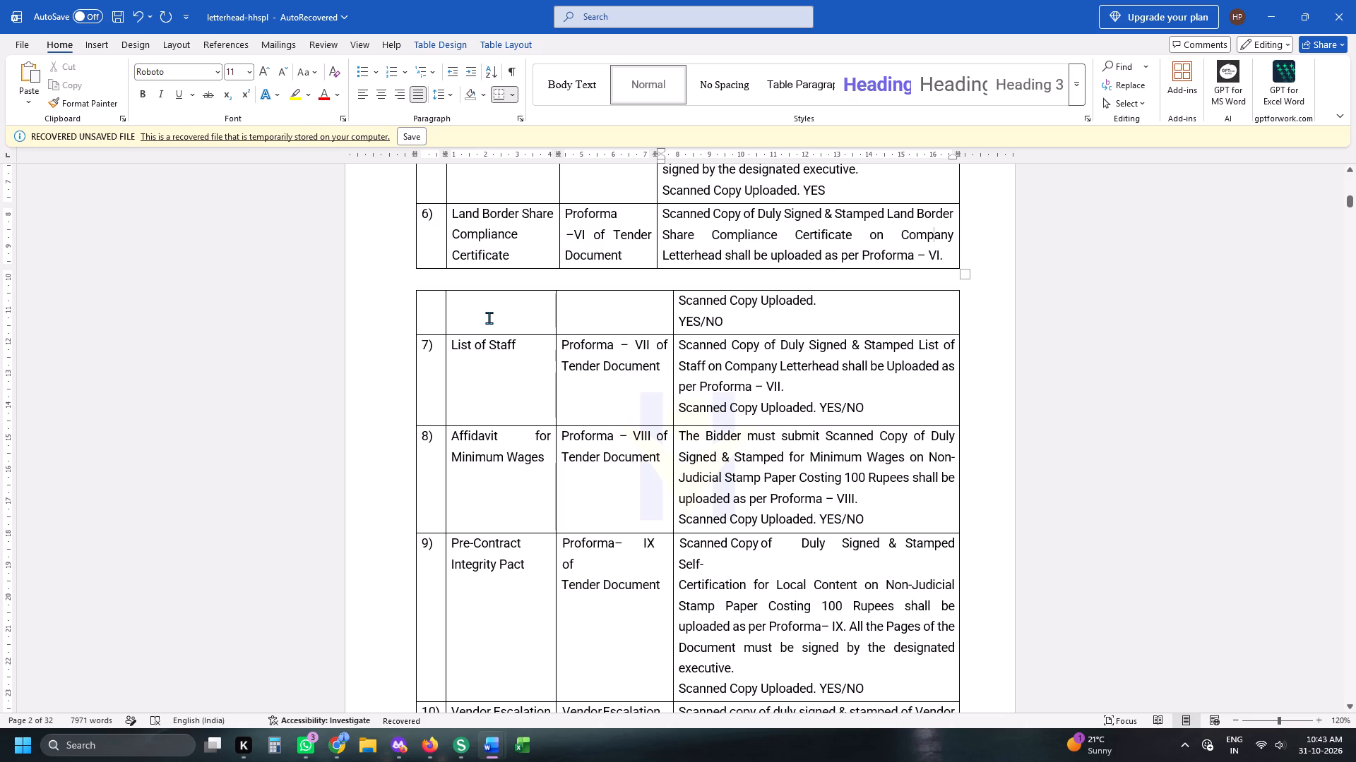
{"action": "left_click_drag", "start_coordinate": [530, 249], "coordinate": [550, 269]}
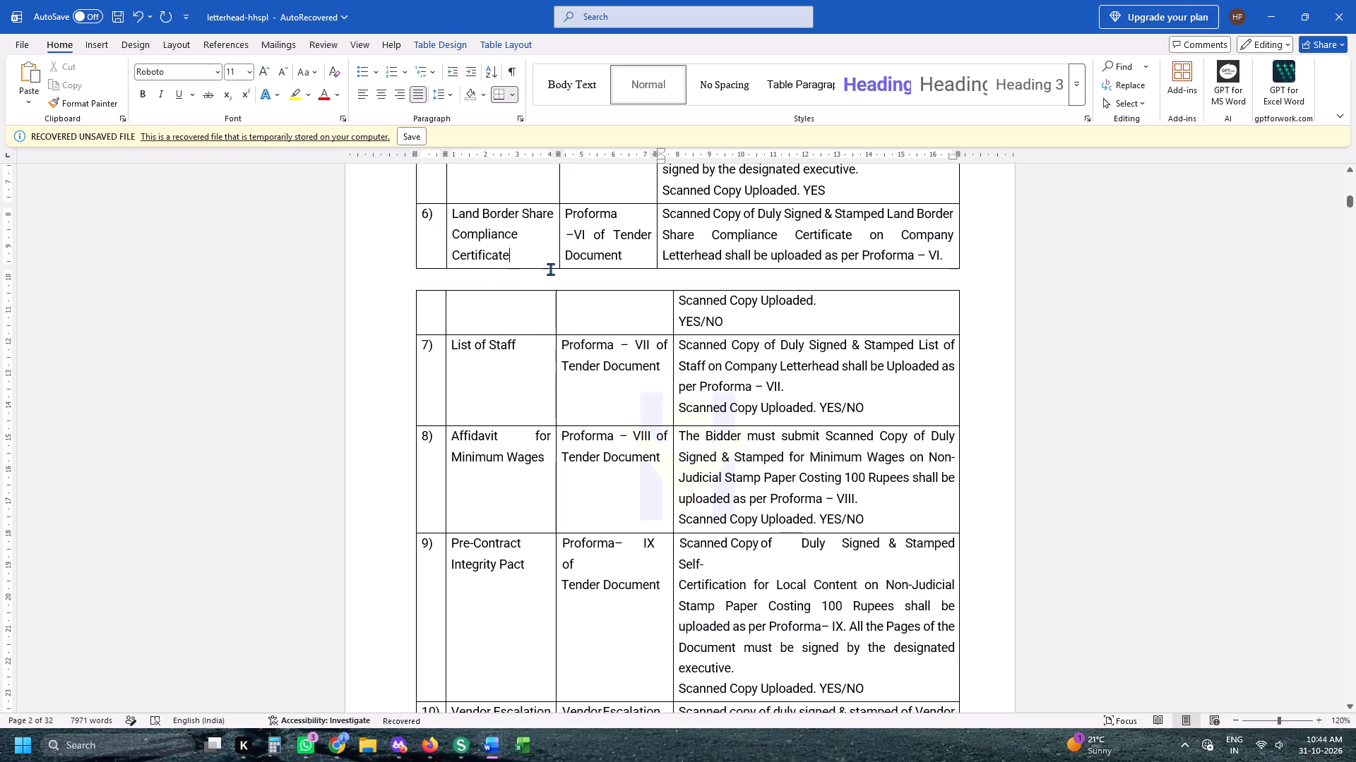
{"action": "left_click_drag", "start_coordinate": [550, 269], "coordinate": [802, 383]}
{"action": "left_click", "coordinate": [607, 354]}
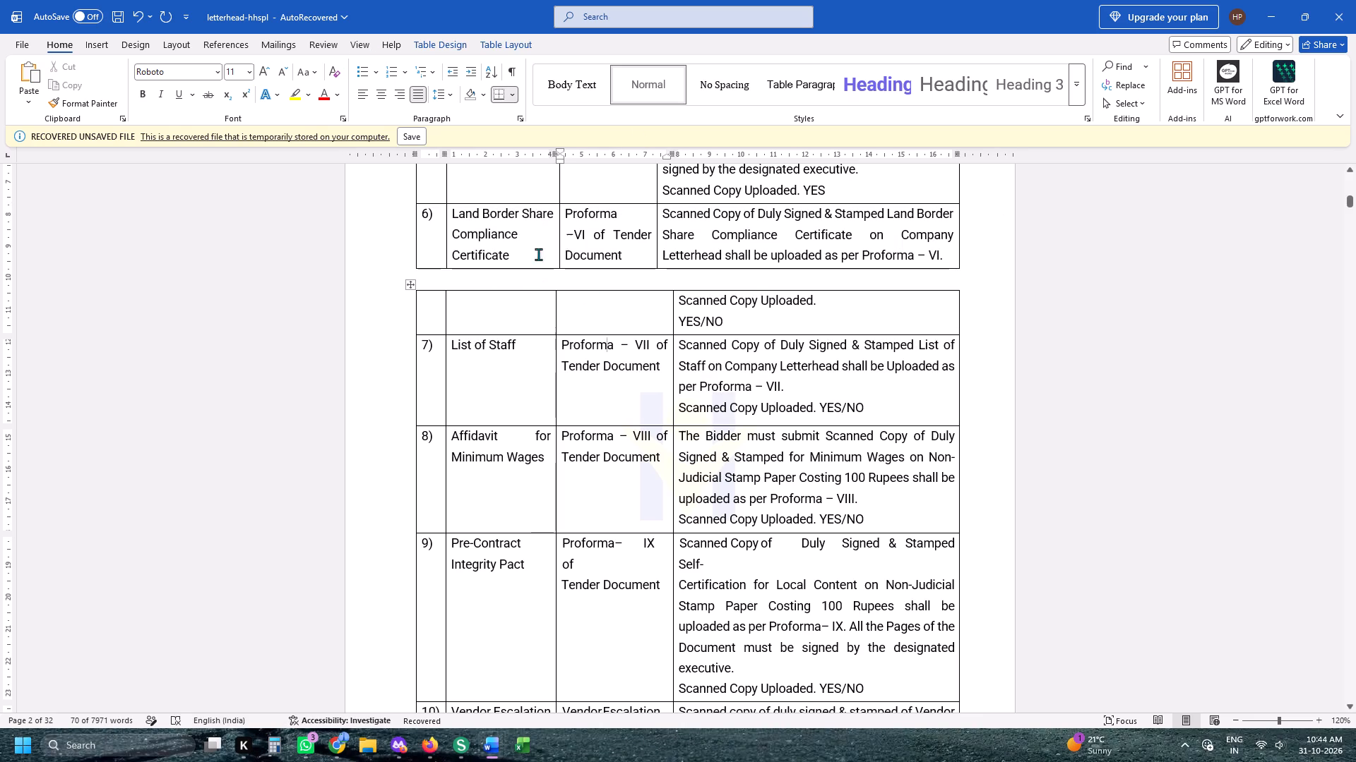
{"action": "left_click_drag", "start_coordinate": [429, 231], "coordinate": [492, 346]}
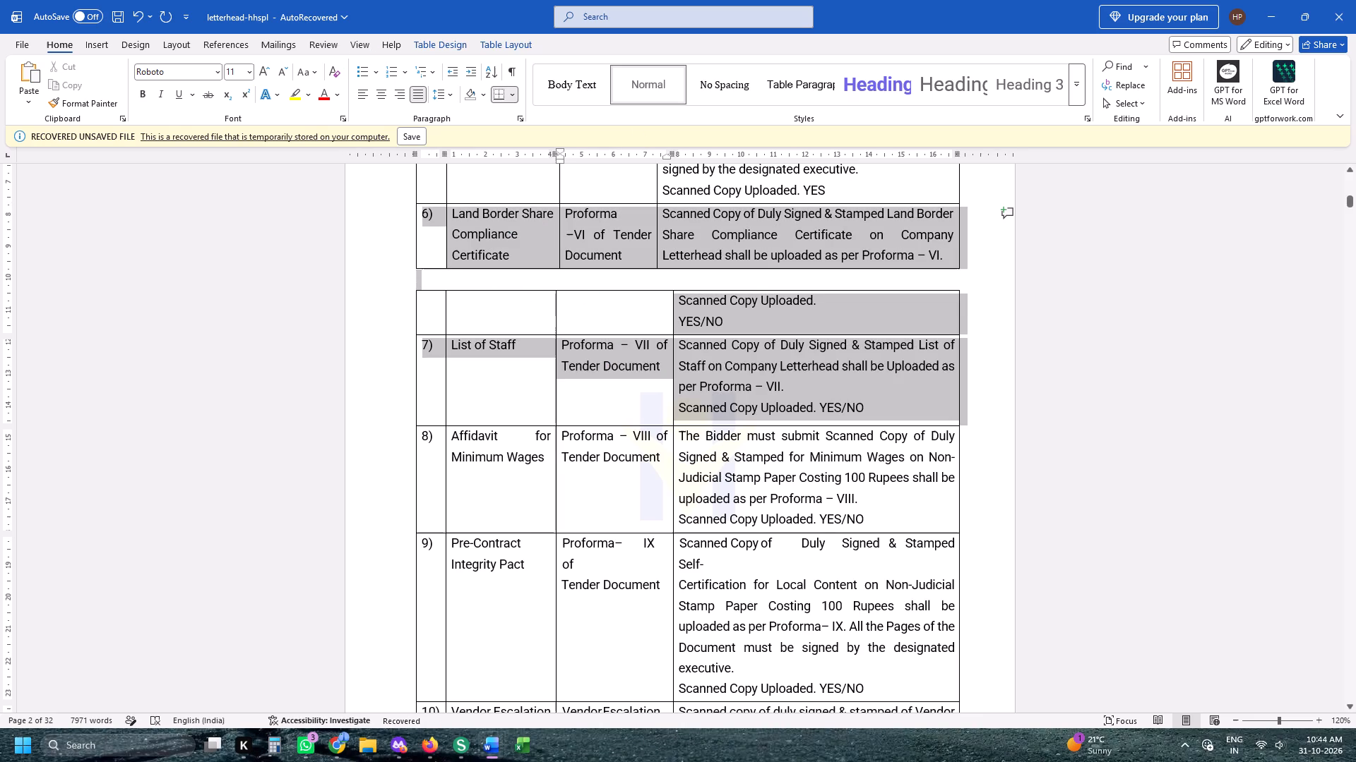
{"action": "left_click_drag", "start_coordinate": [492, 346], "coordinate": [698, 381]}
{"action": "left_click", "coordinate": [434, 261]}
{"action": "left_click_drag", "start_coordinate": [432, 243], "coordinate": [743, 311]}
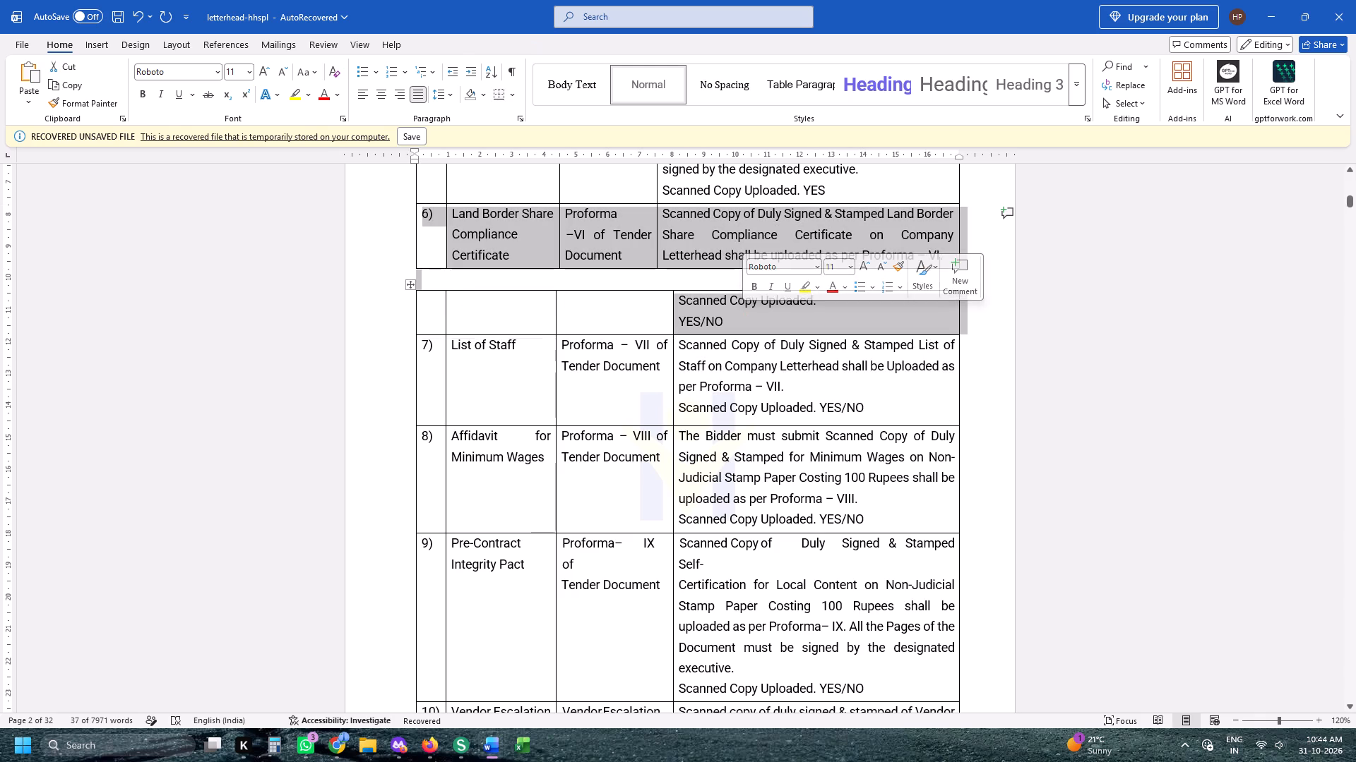
{"action": "left_click", "coordinate": [458, 306]}
{"action": "left_click", "coordinate": [444, 277]}
{"action": "key", "text": "BackSpace"}
{"action": "key", "text": "Delete"}
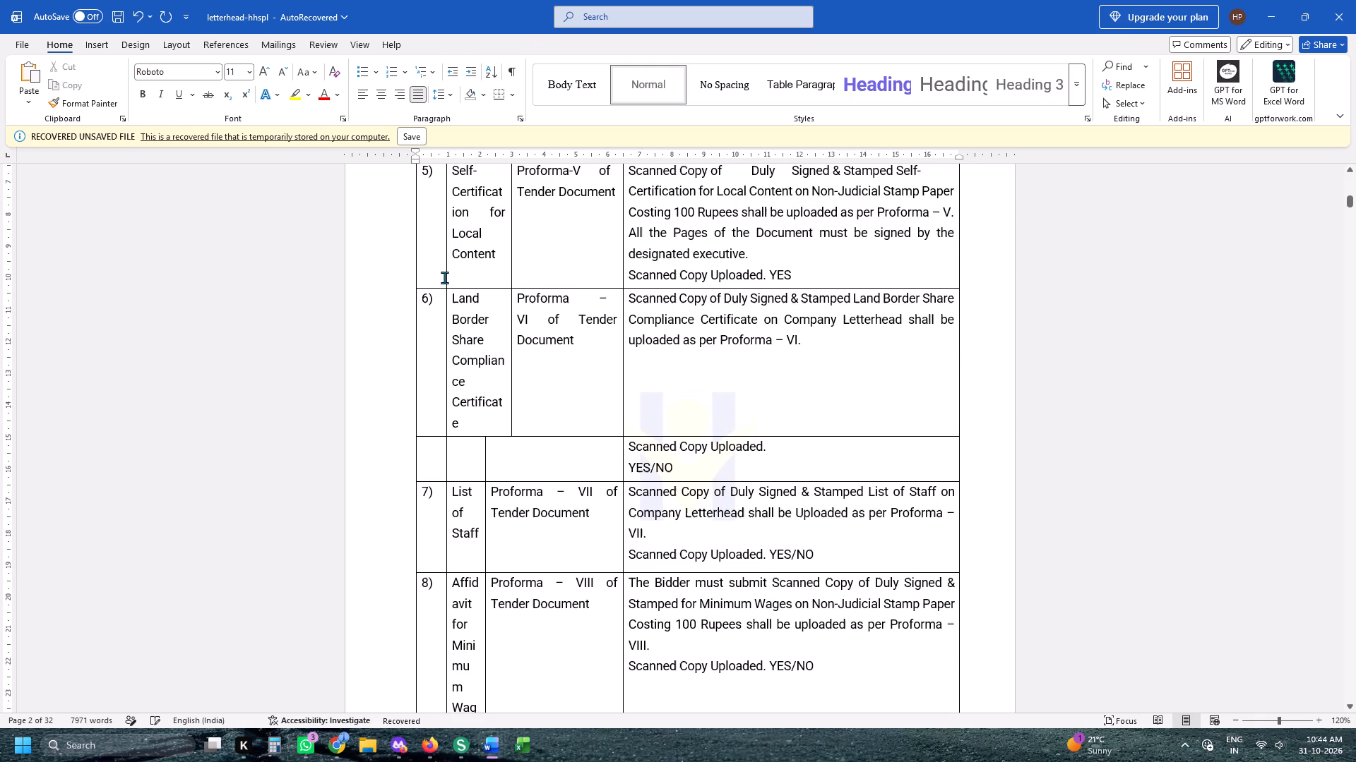
Widen the narrow second column of the checklist table at rows 7 and 8, undoing the last resize.
{"action": "scroll", "coordinate": [540, 421], "scroll_direction": "down", "scroll_amount": 2}
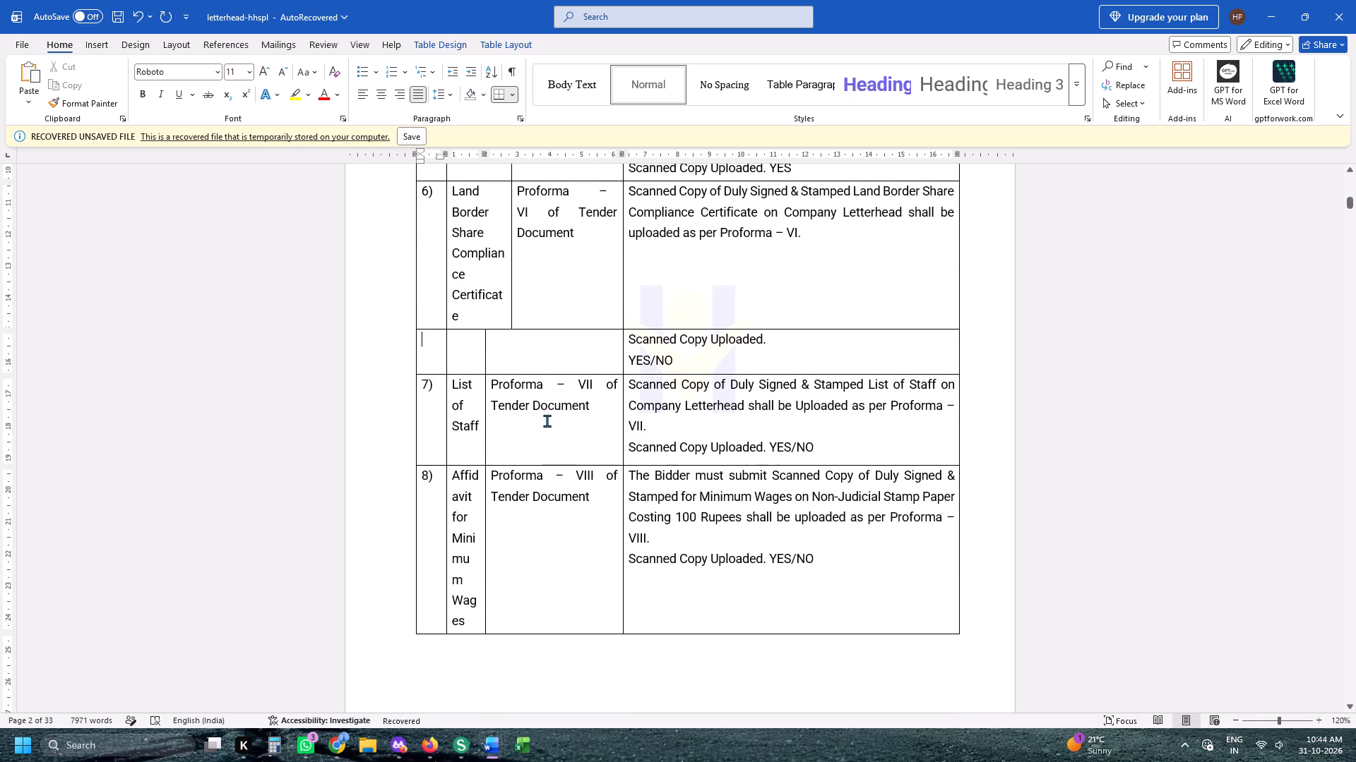
{"action": "scroll", "coordinate": [475, 396], "scroll_direction": "down", "scroll_amount": 5}
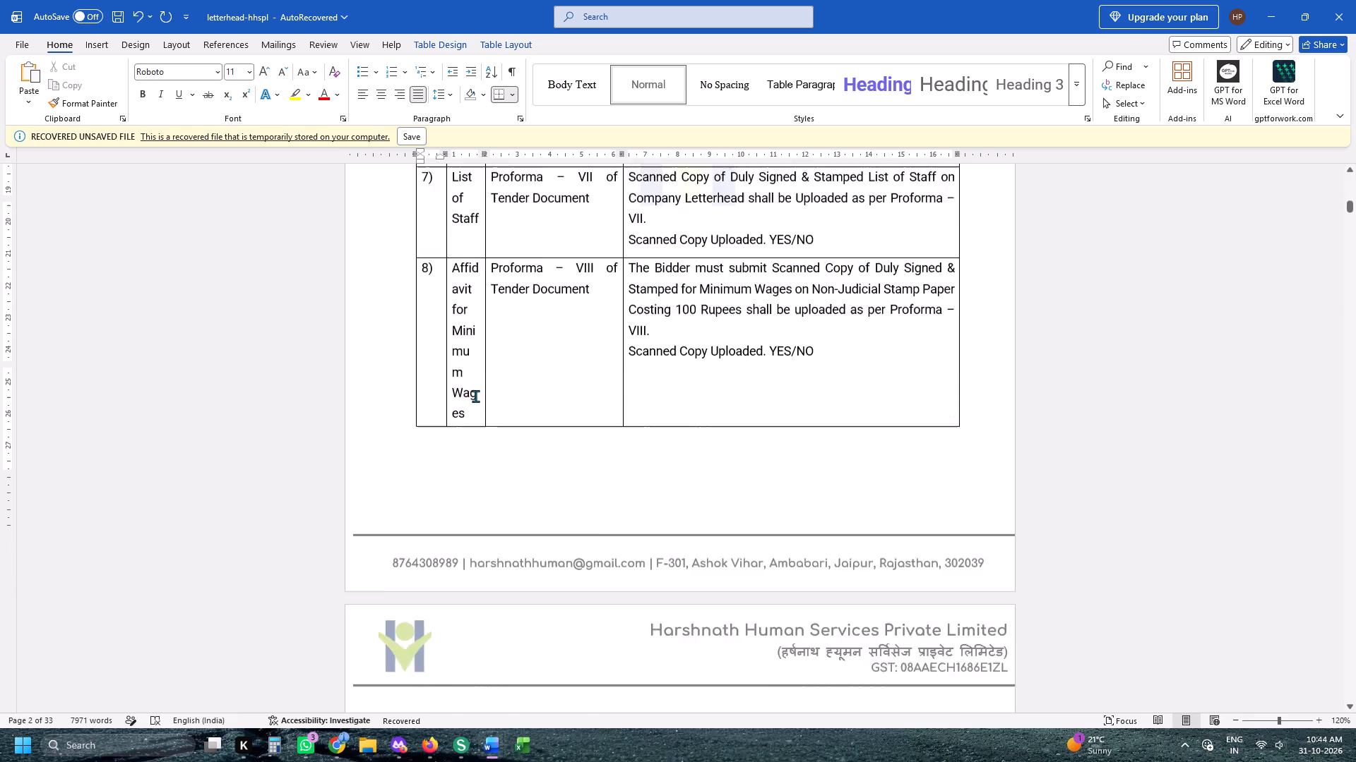
{"action": "scroll", "coordinate": [475, 396], "scroll_direction": "down", "scroll_amount": 3}
{"action": "scroll", "coordinate": [475, 396], "scroll_direction": "up", "scroll_amount": 6}
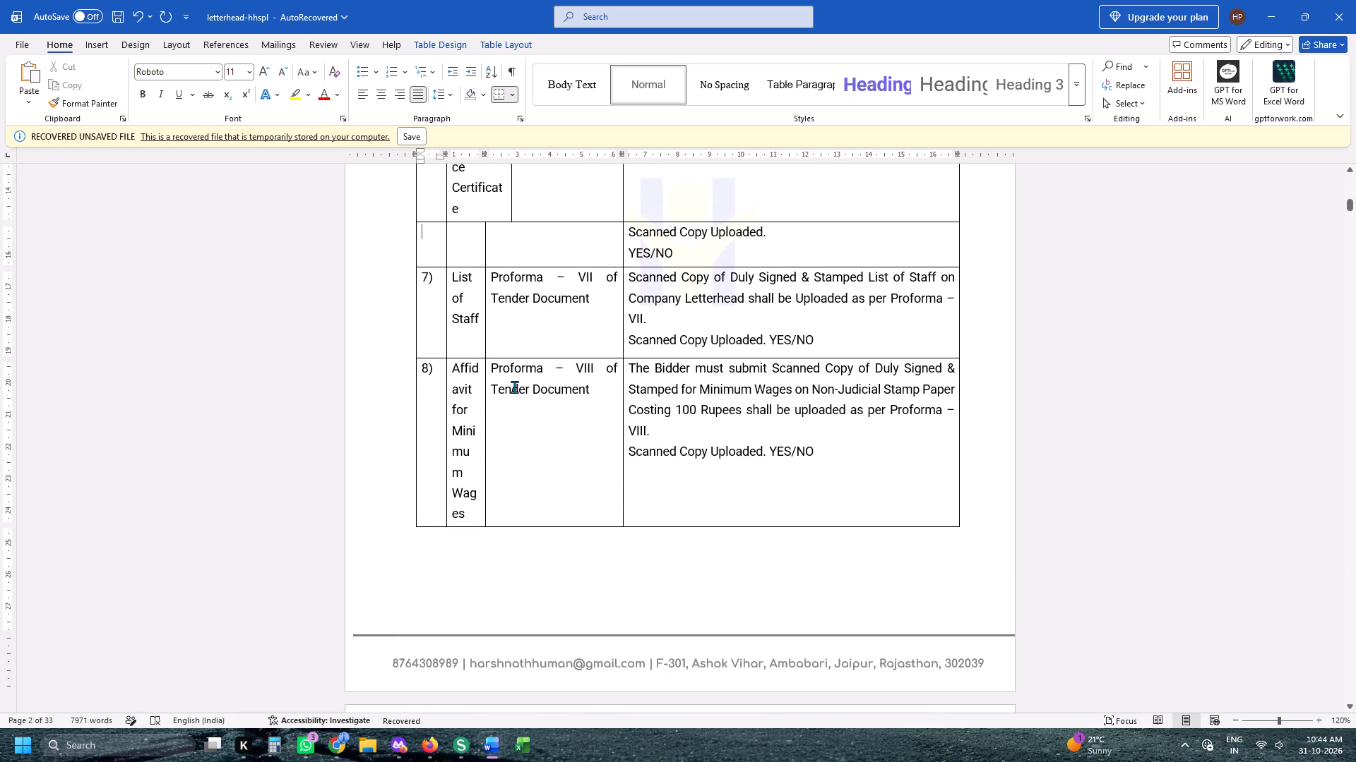
{"action": "left_click_drag", "start_coordinate": [484, 259], "coordinate": [487, 259]}
{"action": "left_click_drag", "start_coordinate": [487, 259], "coordinate": [506, 256]}
{"action": "scroll", "coordinate": [490, 344], "scroll_direction": "up", "scroll_amount": 6}
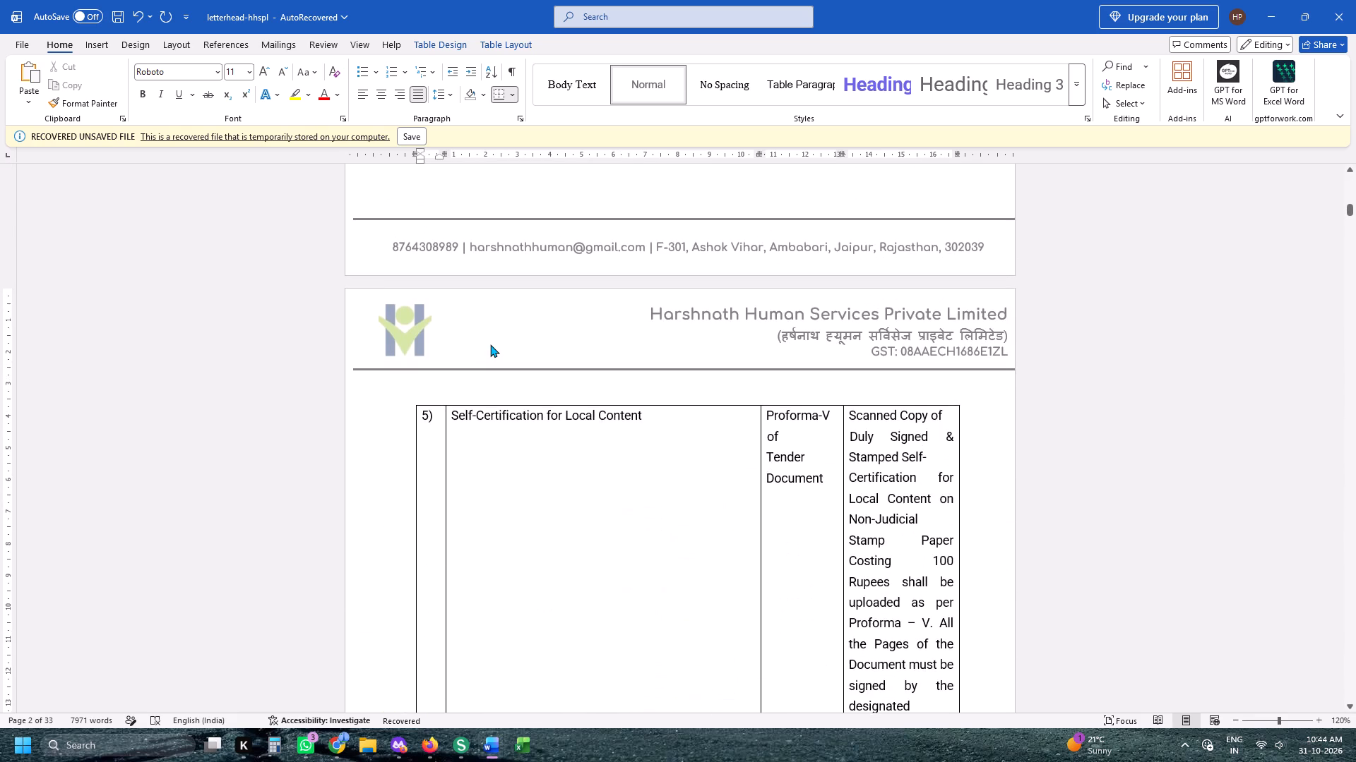
{"action": "key", "text": "ctrl+z"}
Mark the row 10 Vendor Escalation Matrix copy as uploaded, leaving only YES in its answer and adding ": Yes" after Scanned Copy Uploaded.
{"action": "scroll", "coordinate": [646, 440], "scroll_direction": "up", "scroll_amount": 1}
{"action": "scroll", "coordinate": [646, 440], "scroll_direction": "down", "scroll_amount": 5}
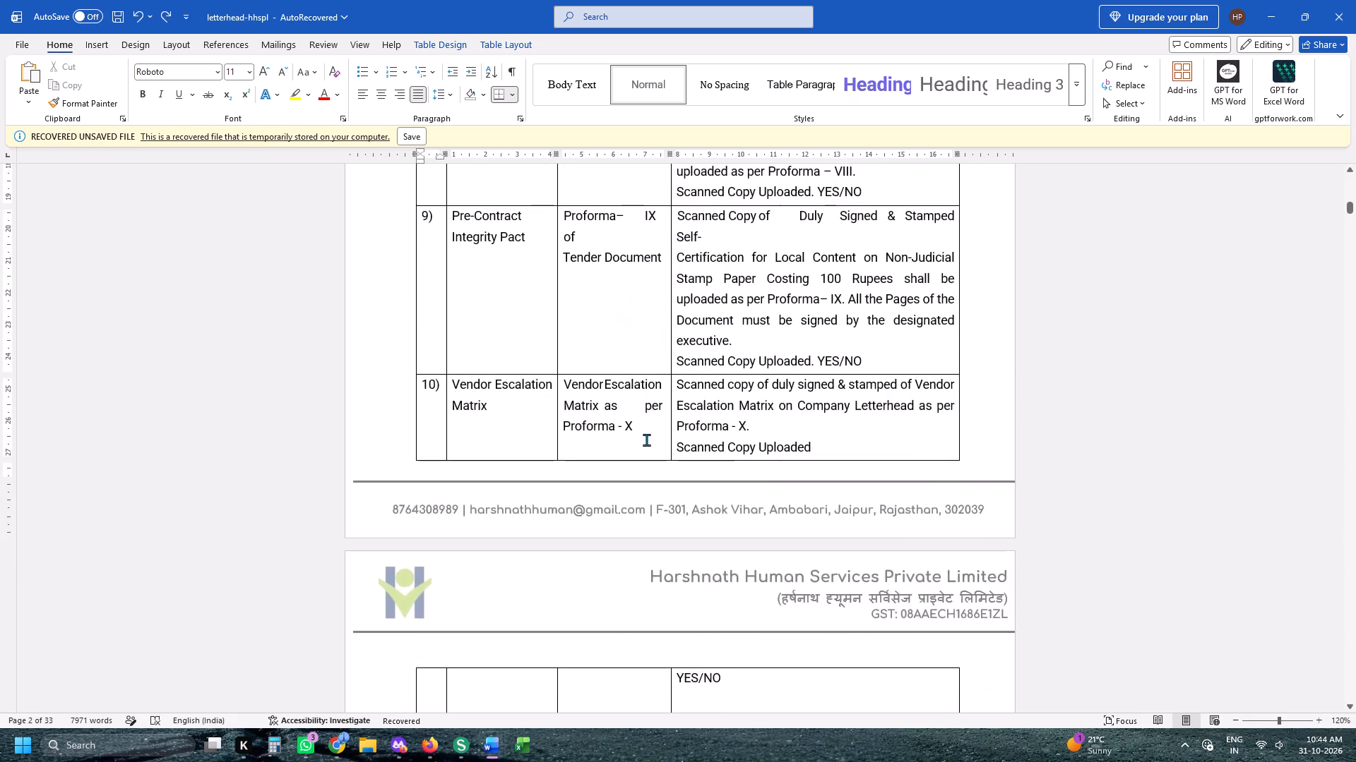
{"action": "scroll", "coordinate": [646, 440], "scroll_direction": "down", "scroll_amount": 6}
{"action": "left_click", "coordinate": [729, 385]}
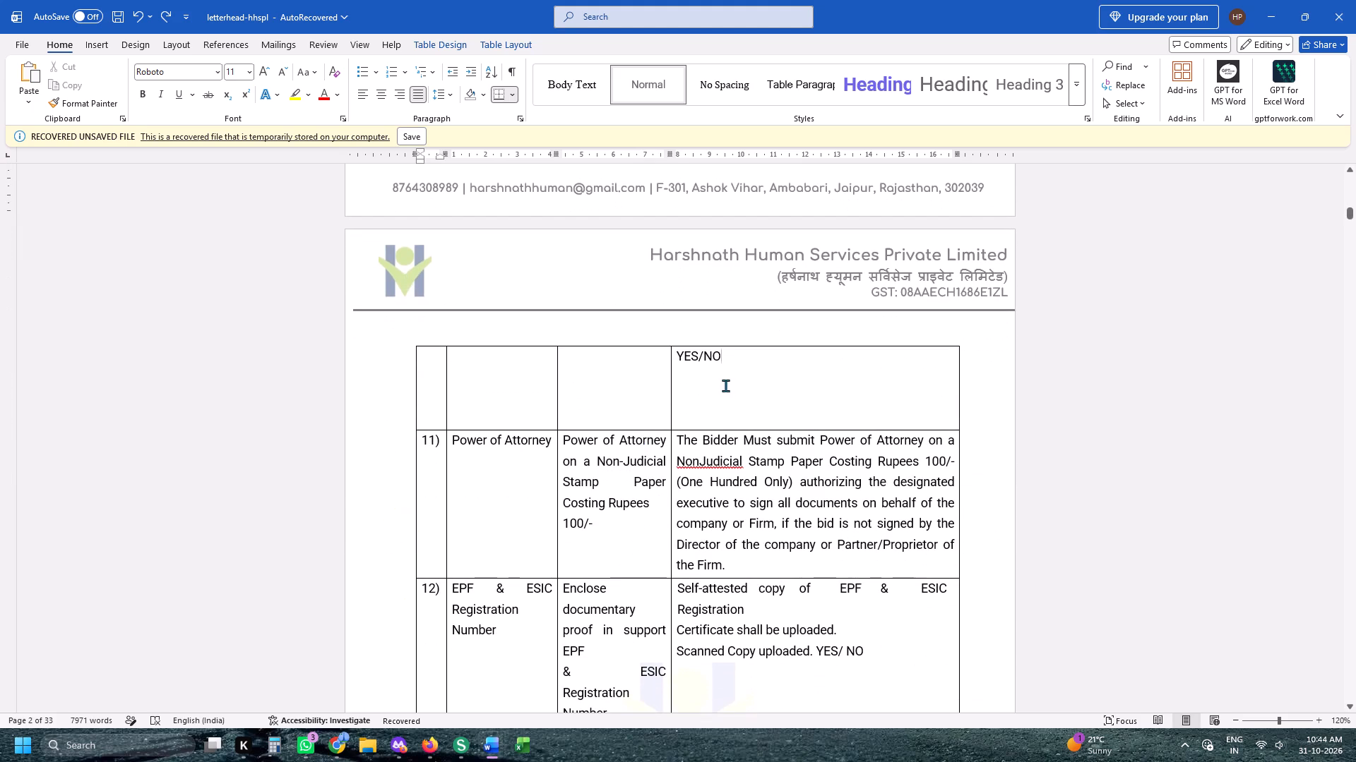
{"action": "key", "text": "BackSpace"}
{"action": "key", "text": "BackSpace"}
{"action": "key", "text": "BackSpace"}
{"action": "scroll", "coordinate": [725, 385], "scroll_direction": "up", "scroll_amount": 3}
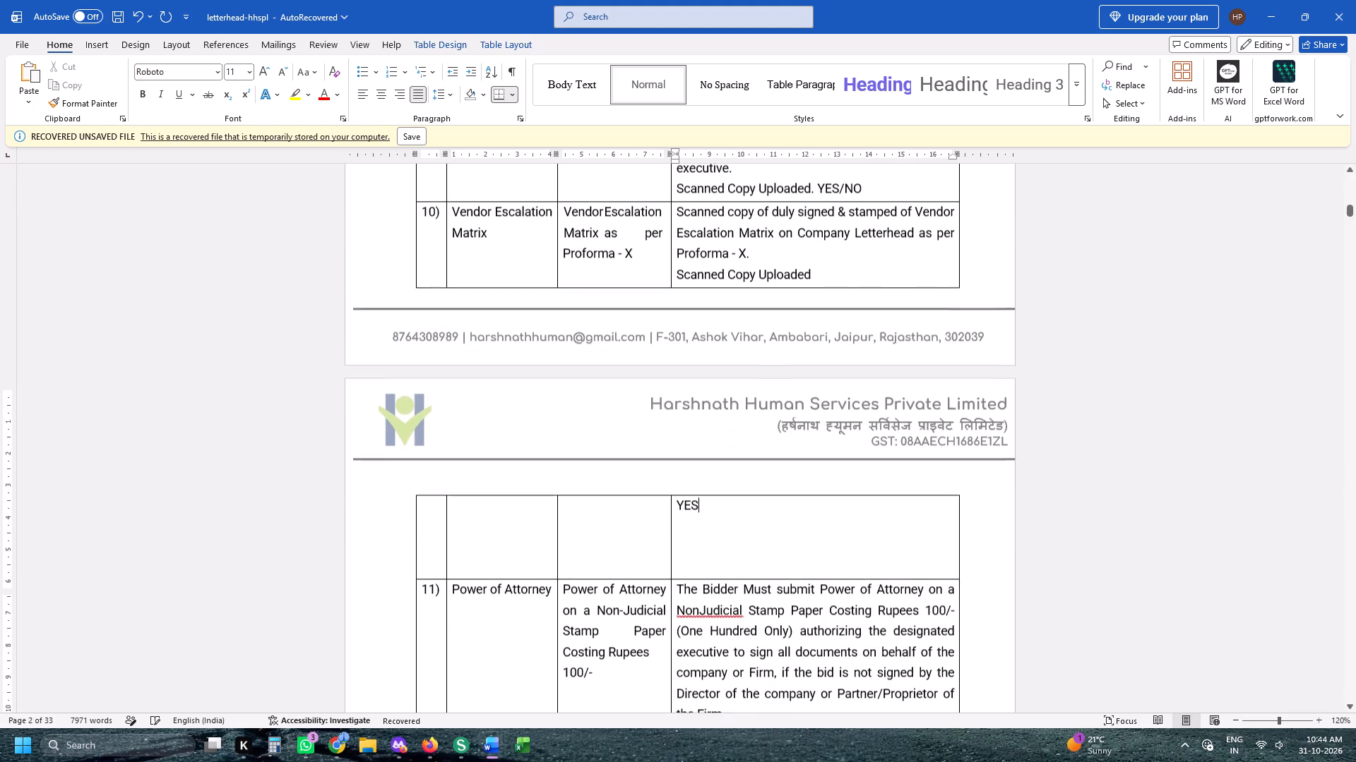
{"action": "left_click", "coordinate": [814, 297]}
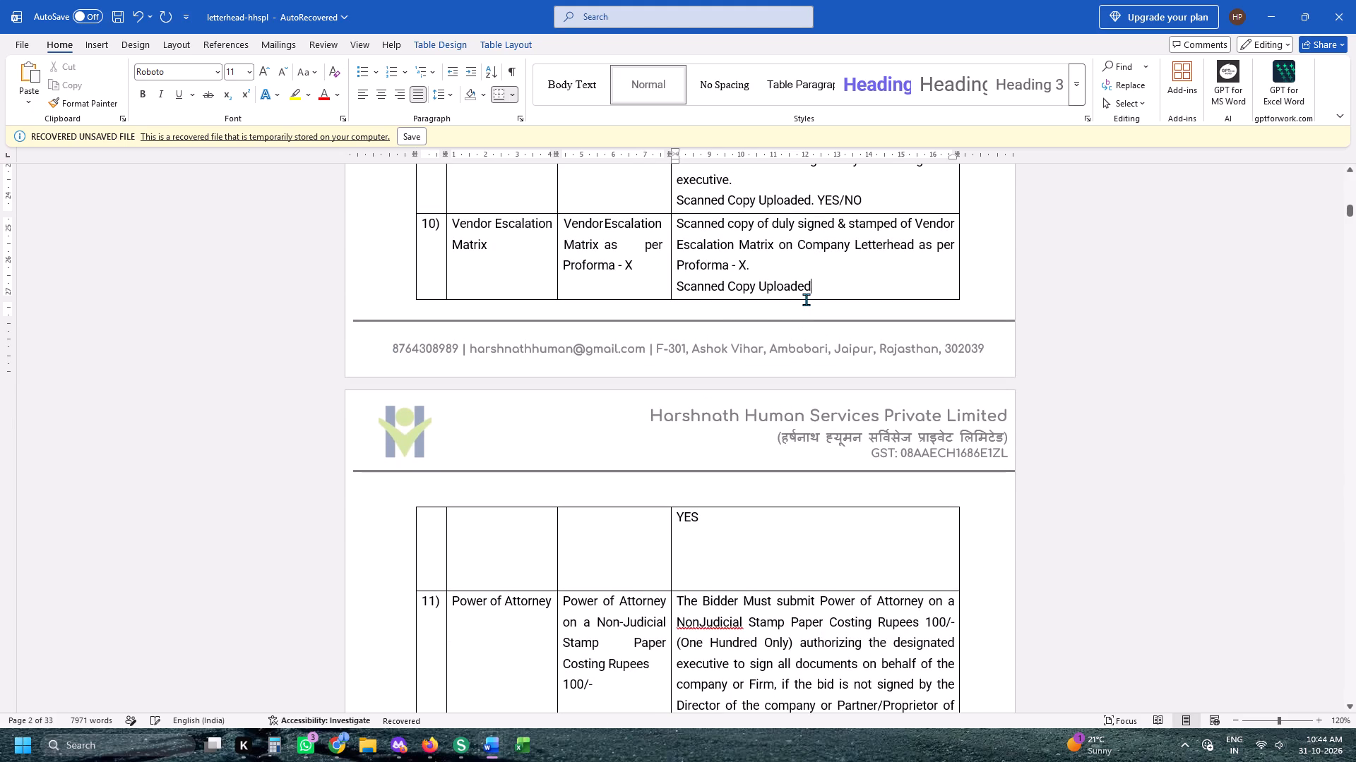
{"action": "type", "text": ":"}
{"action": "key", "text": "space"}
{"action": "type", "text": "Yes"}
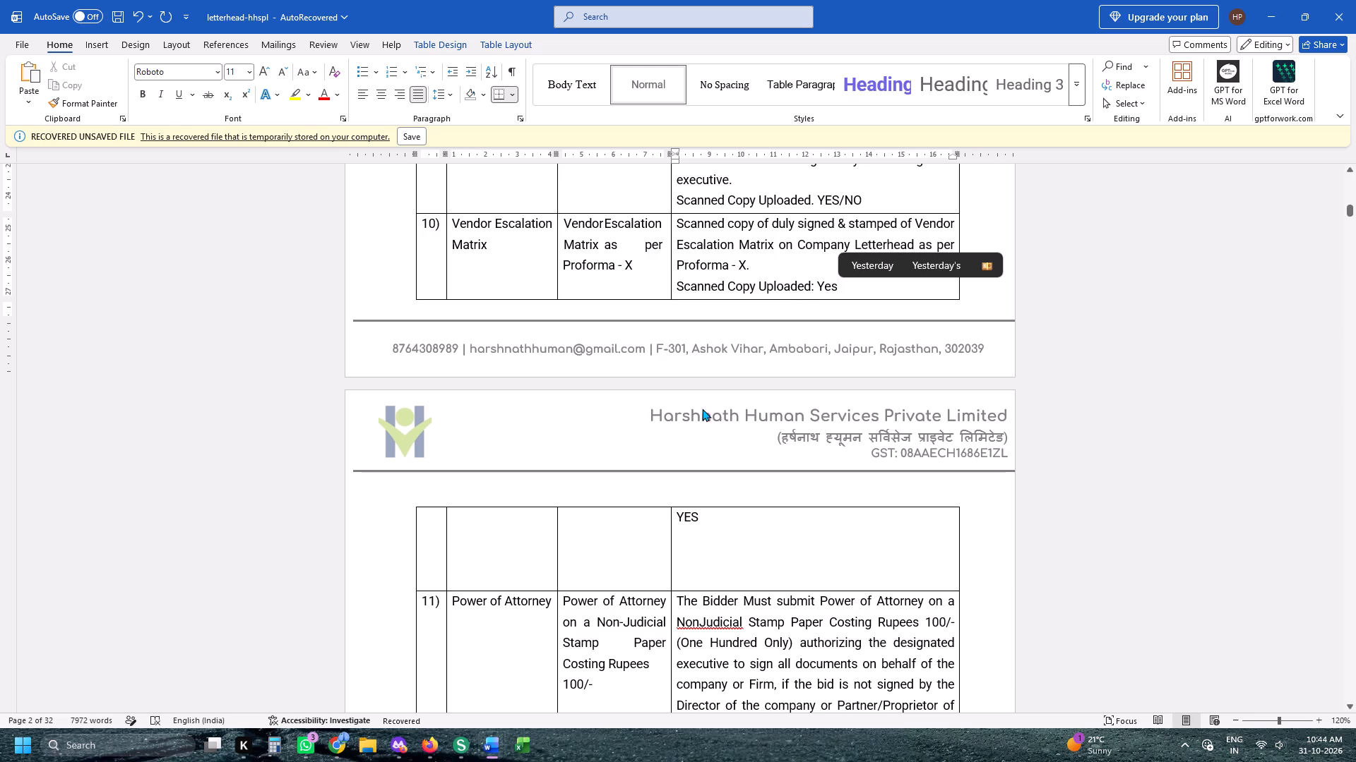
Delete the Vendor Escalation Matrix table row that holds the leftover YES answer.
{"action": "left_click_drag", "start_coordinate": [737, 531], "coordinate": [639, 564]}
{"action": "left_click_drag", "start_coordinate": [690, 523], "coordinate": [638, 535]}
{"action": "left_click_drag", "start_coordinate": [701, 522], "coordinate": [634, 540]}
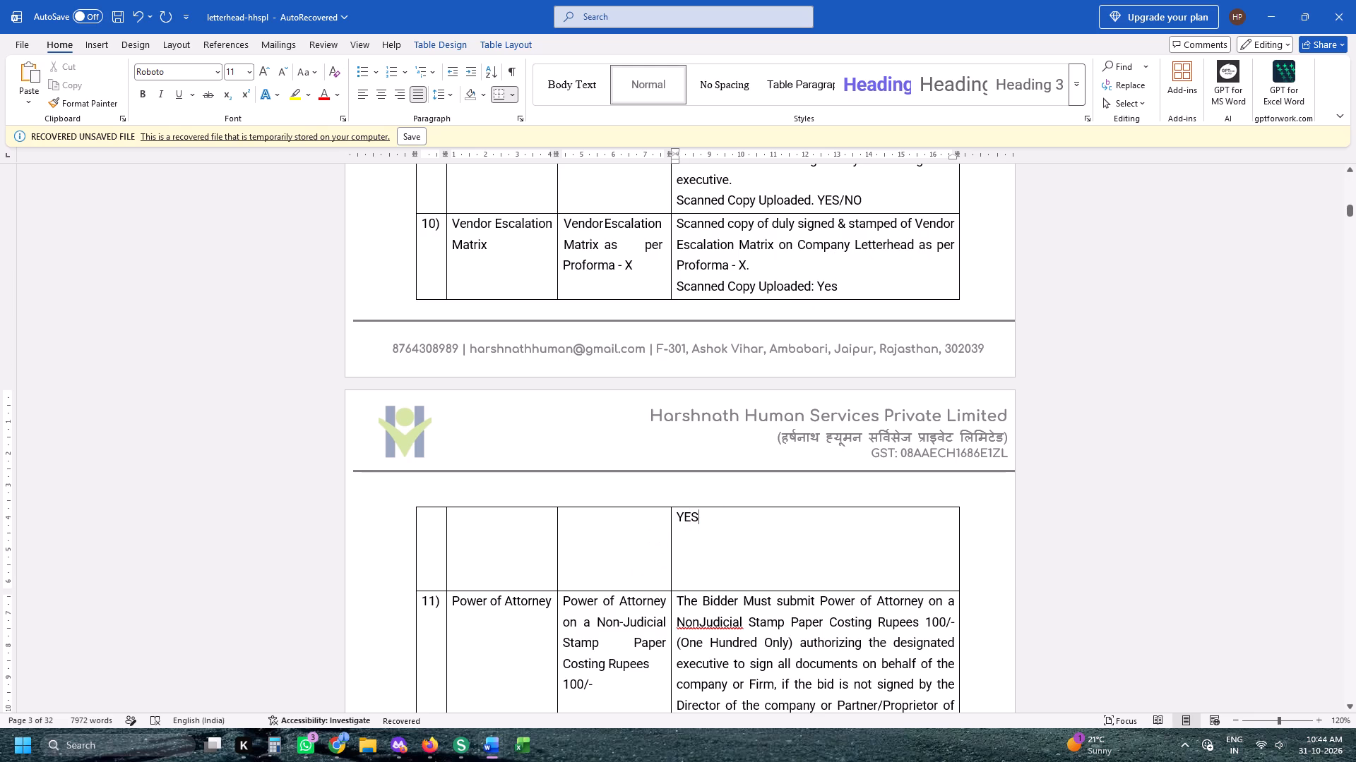
{"action": "left_click", "coordinate": [387, 540]}
{"action": "triple_click", "coordinate": [676, 529]}
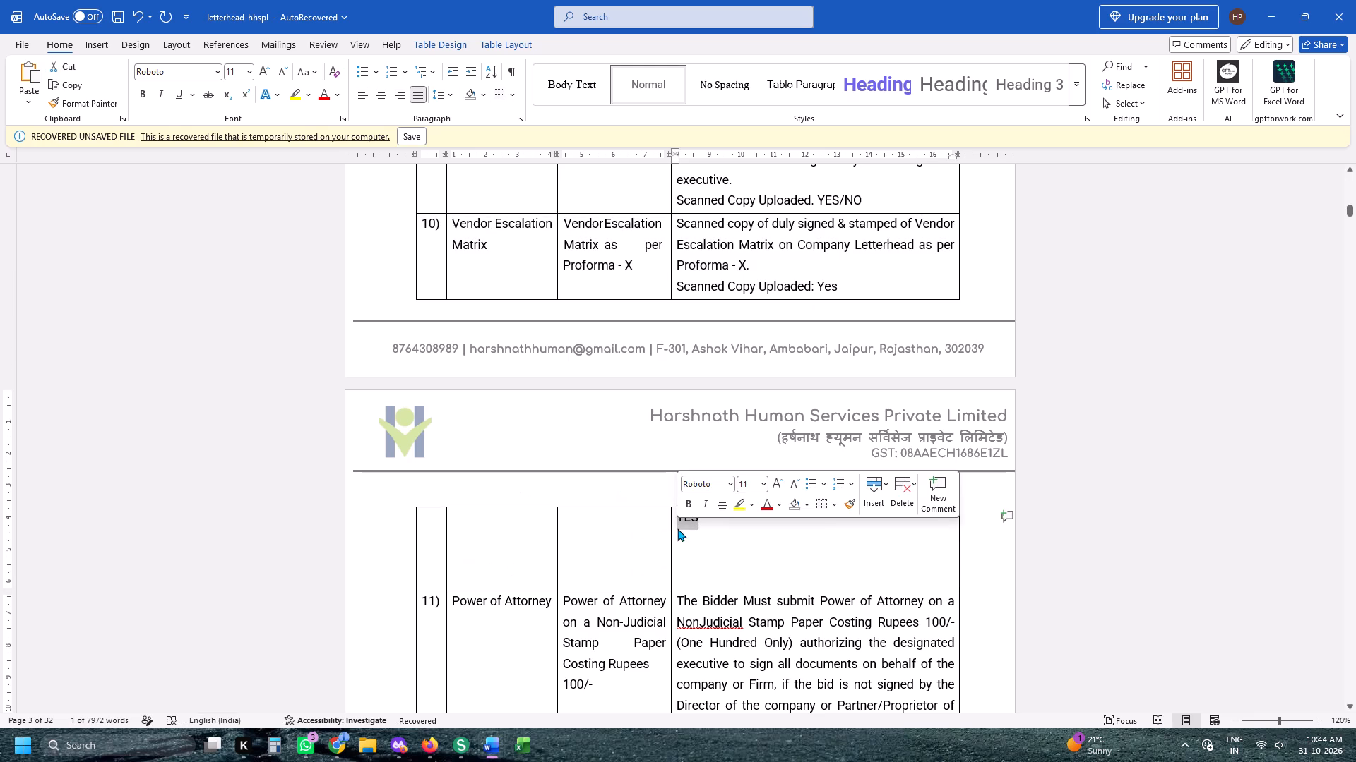
{"action": "left_click", "coordinate": [898, 483]}
{"action": "left_click", "coordinate": [920, 569]}
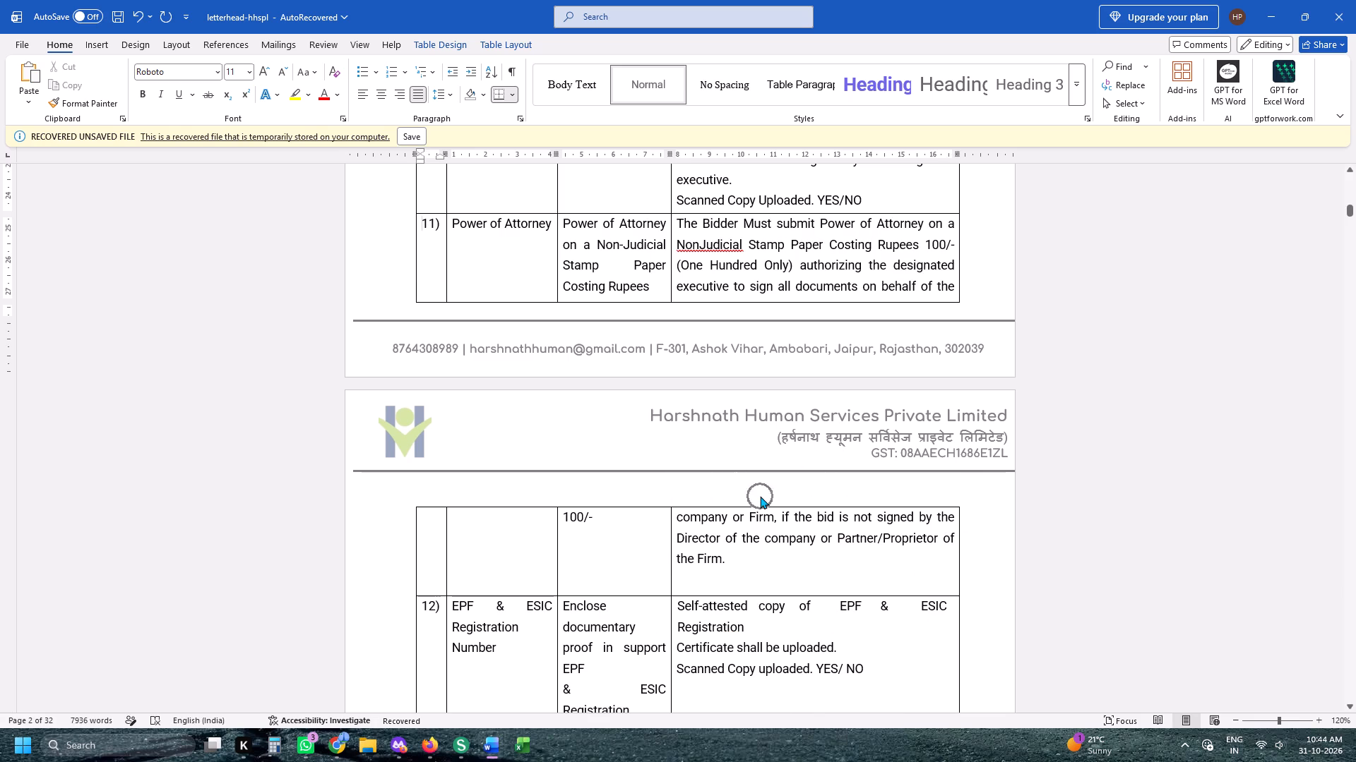
Mark the Pre-Contract Integrity Pact scanned copy in row 9 as uploaded by leaving only YES.
{"action": "left_click", "coordinate": [860, 207]}
{"action": "key", "text": "BackSpace"}
{"action": "key", "text": "BackSpace"}
{"action": "key", "text": "BackSpace"}
Join the split sentence in row 12's description so it reads Registration Certificate shall be uploaded on one line.
{"action": "scroll", "coordinate": [771, 389], "scroll_direction": "down", "scroll_amount": 3}
{"action": "left_click", "coordinate": [740, 410]}
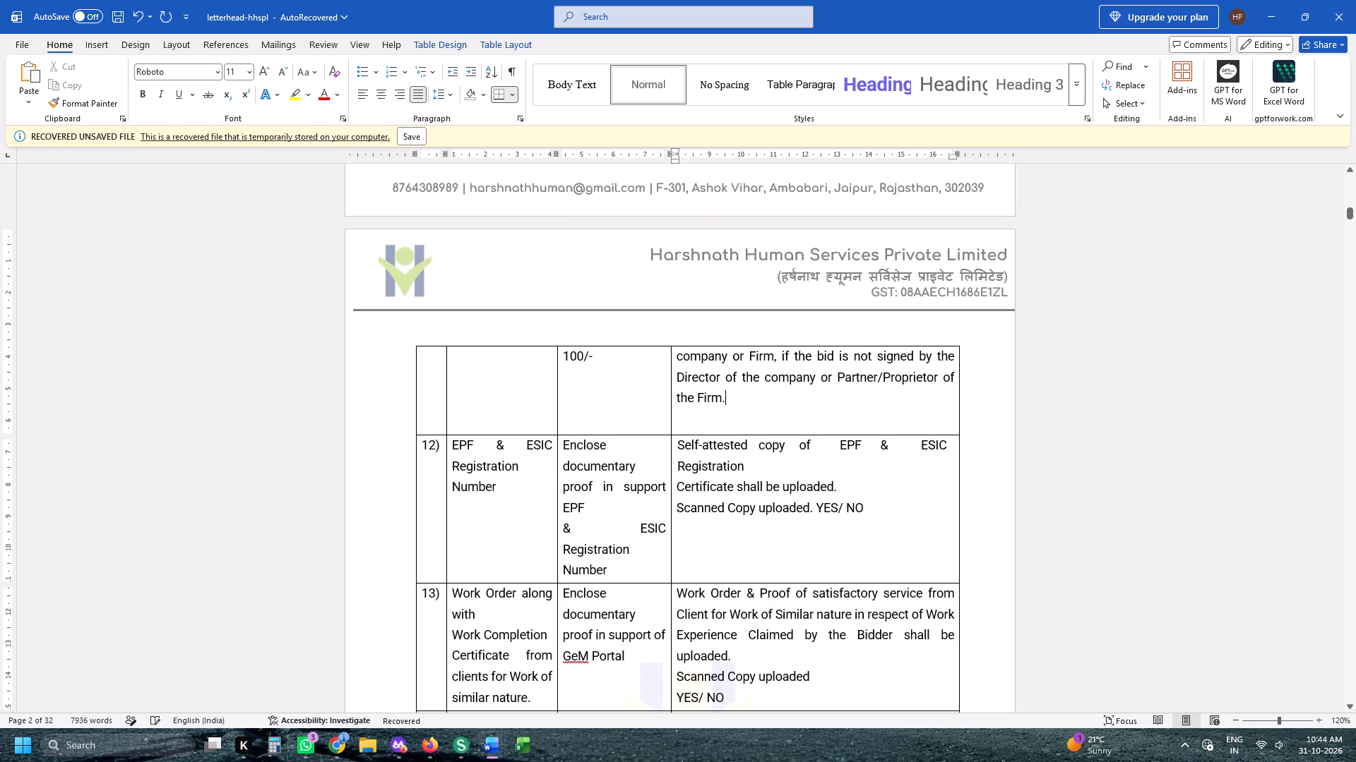
{"action": "left_click", "coordinate": [532, 458]}
{"action": "left_click", "coordinate": [743, 479]}
{"action": "left_click", "coordinate": [677, 484]}
{"action": "key", "text": "BackSpace"}
{"action": "key", "text": "BackSpace"}
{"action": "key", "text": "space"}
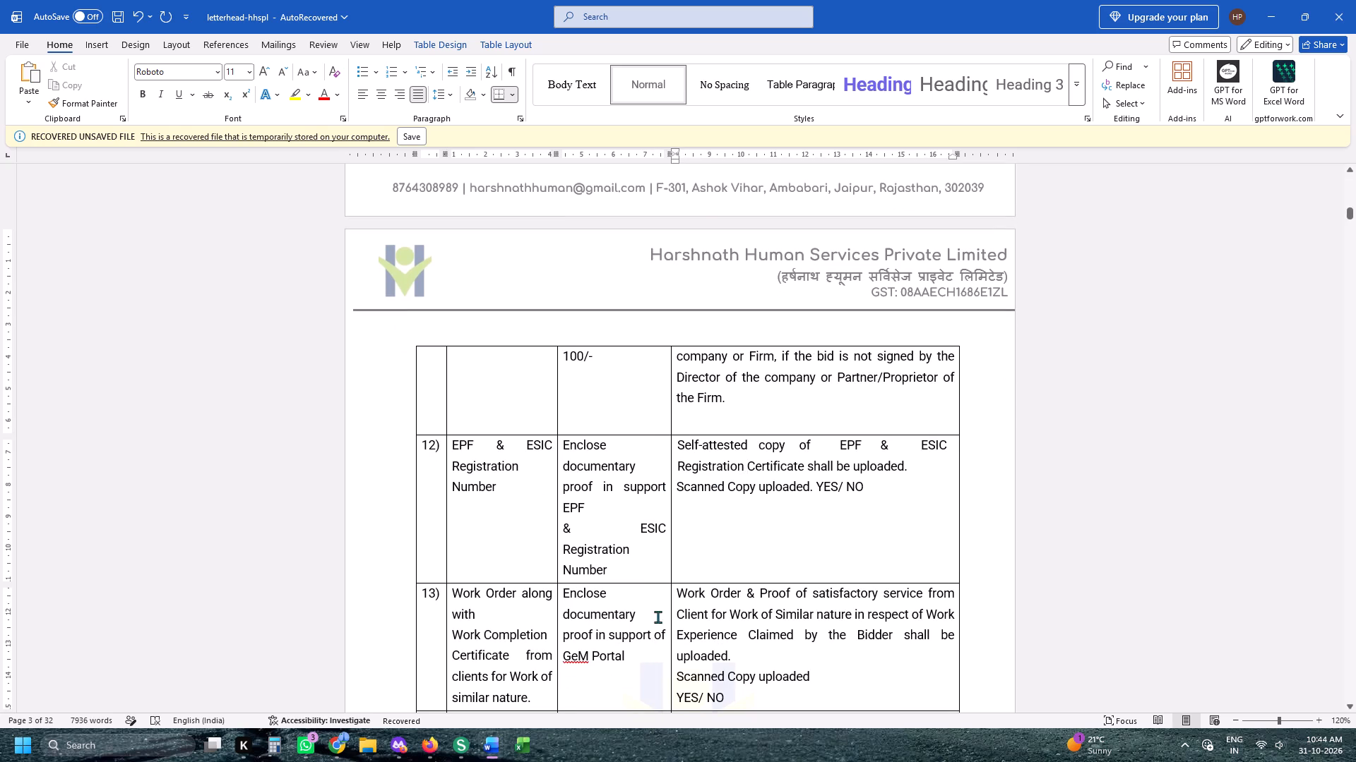
Close up the spacing before ESIC Registration Number in row 12's documentary proof column so it reads &ESIC Registration Number.
{"action": "left_click", "coordinate": [634, 538]}
{"action": "key", "text": "BackSpace"}
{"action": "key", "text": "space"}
{"action": "key", "text": "equal"}
{"action": "key", "text": "BackSpace"}
{"action": "key", "text": "BackSpace"}
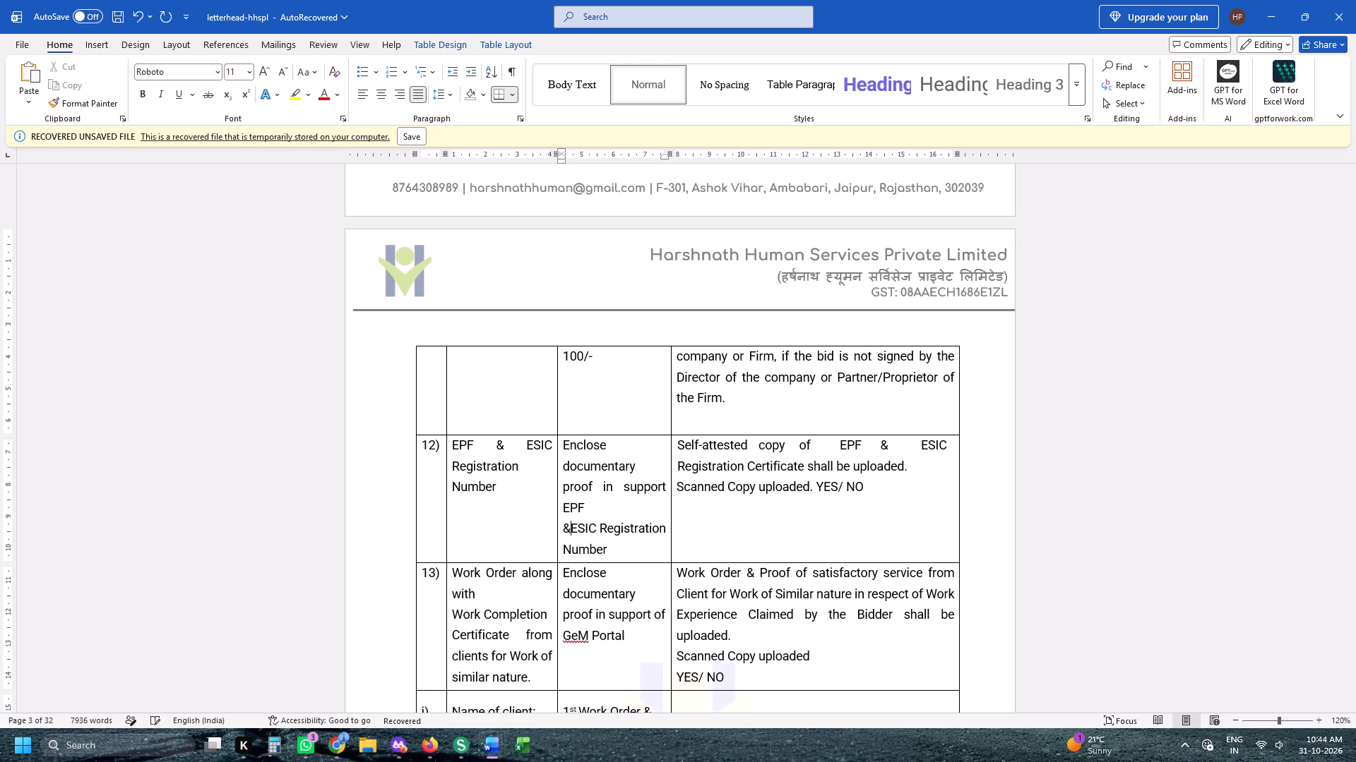
Mark the EPF & ESIC registration scanned copy in row 12 as uploaded by leaving only YES.
{"action": "left_click", "coordinate": [872, 503]}
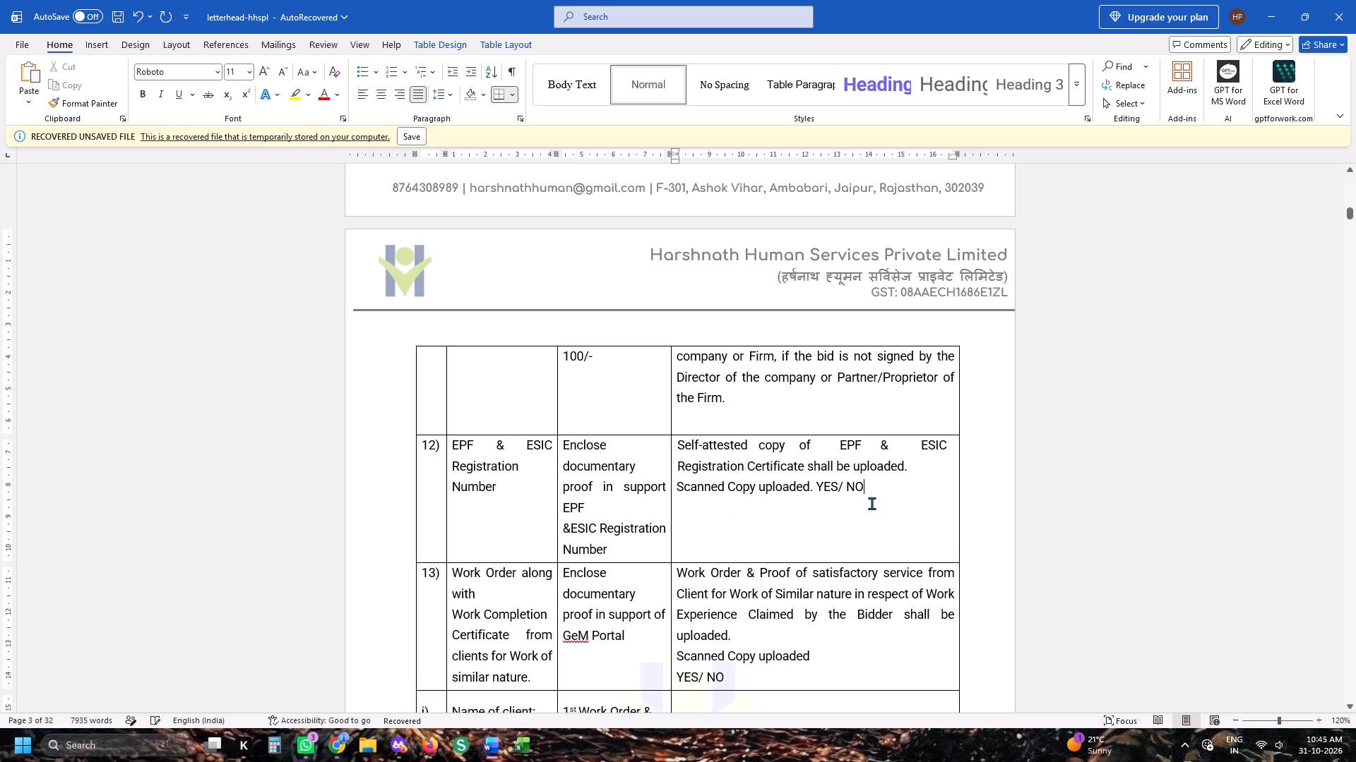
{"action": "key", "text": "BackSpace"}
{"action": "key", "text": "BackSpace"}
{"action": "key", "text": "BackSpace"}
{"action": "key", "text": "BackSpace"}
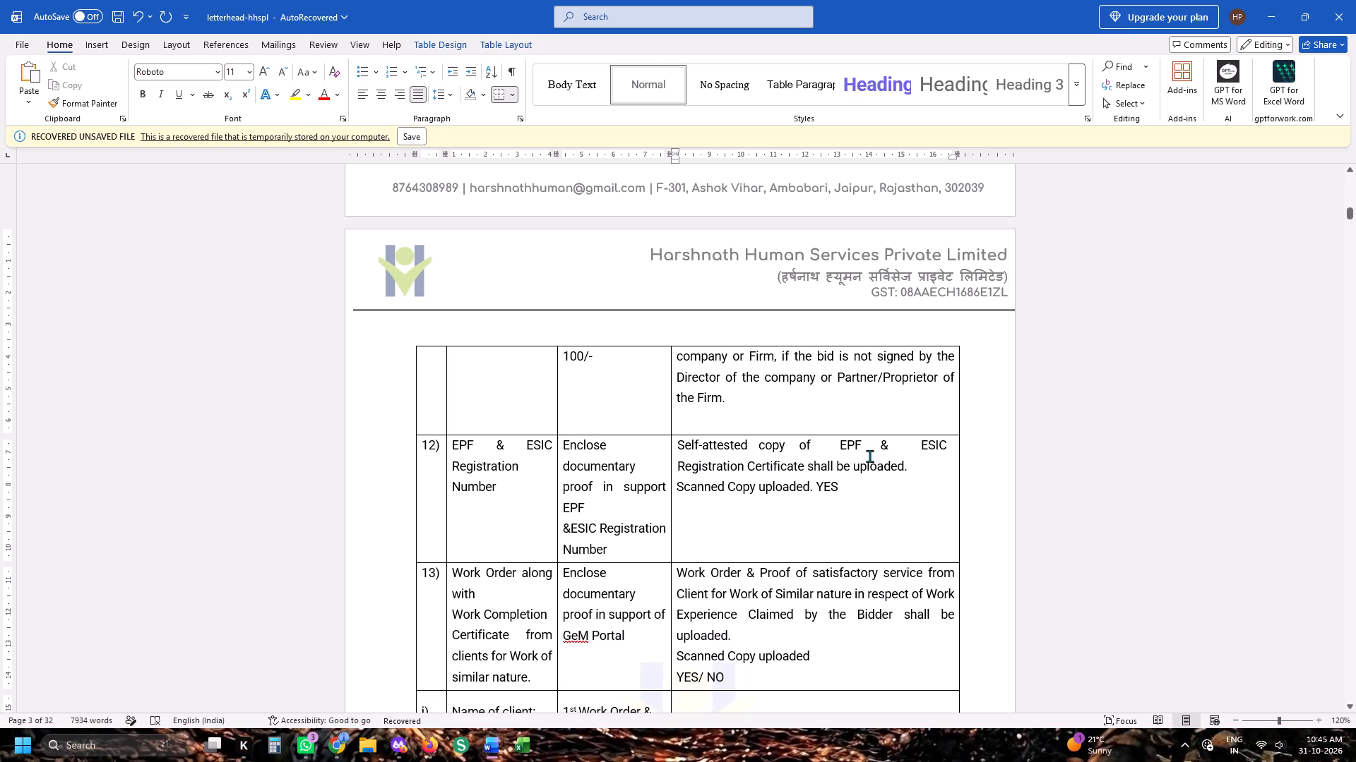
Reduce the wide gaps in row 12's description to single spaces so it begins Self-attested copy of EPF.
{"action": "left_click", "coordinate": [833, 447]}
{"action": "key", "text": "BackSpace"}
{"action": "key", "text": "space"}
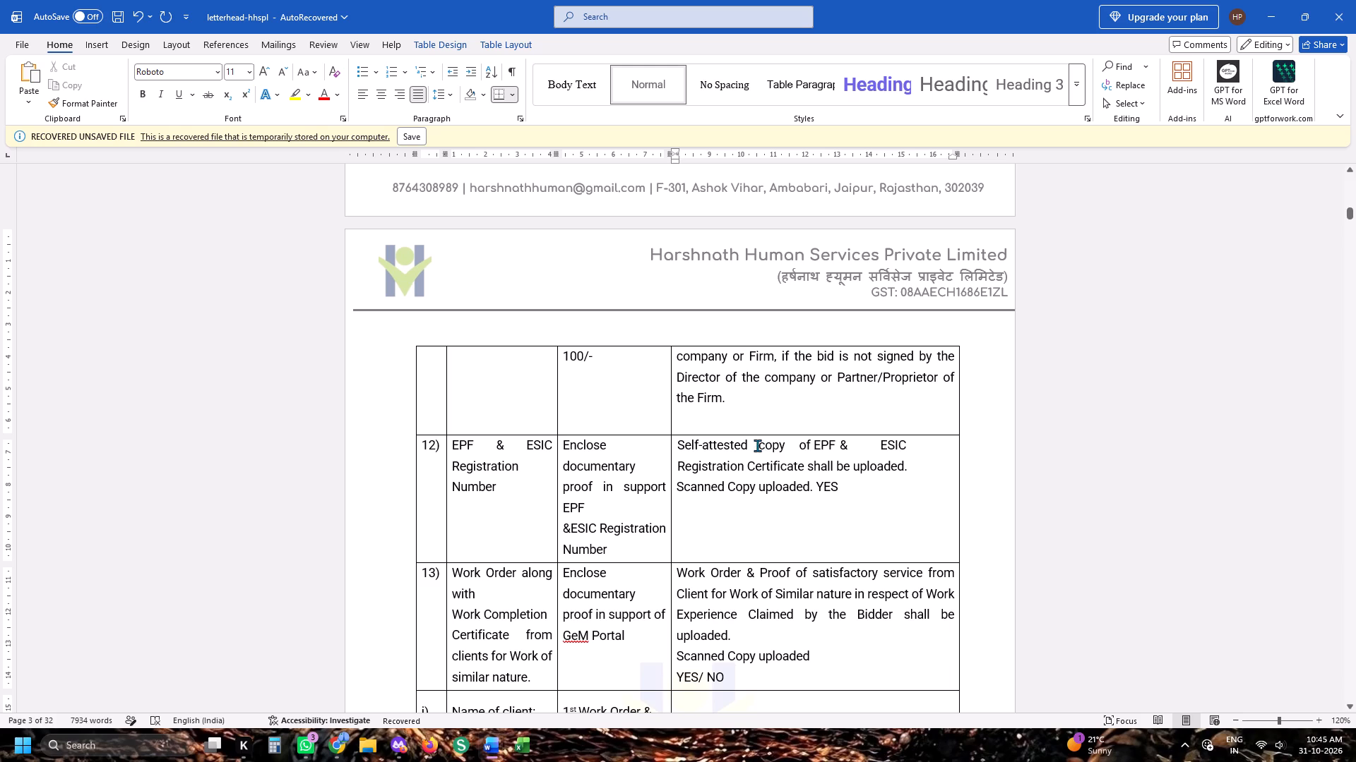
{"action": "left_click", "coordinate": [757, 445]}
{"action": "key", "text": "BackSpace"}
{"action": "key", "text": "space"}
{"action": "left_click", "coordinate": [790, 444]}
{"action": "key", "text": "BackSpace"}
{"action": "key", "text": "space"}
Remove the ampersand and wide gaps in row 12's description so it reads EPF ESIC Registration with single spaces.
{"action": "left_click", "coordinate": [847, 445]}
{"action": "key", "text": "BackSpace"}
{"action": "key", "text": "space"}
{"action": "left_click", "coordinate": [876, 457]}
{"action": "key", "text": "BackSpace"}
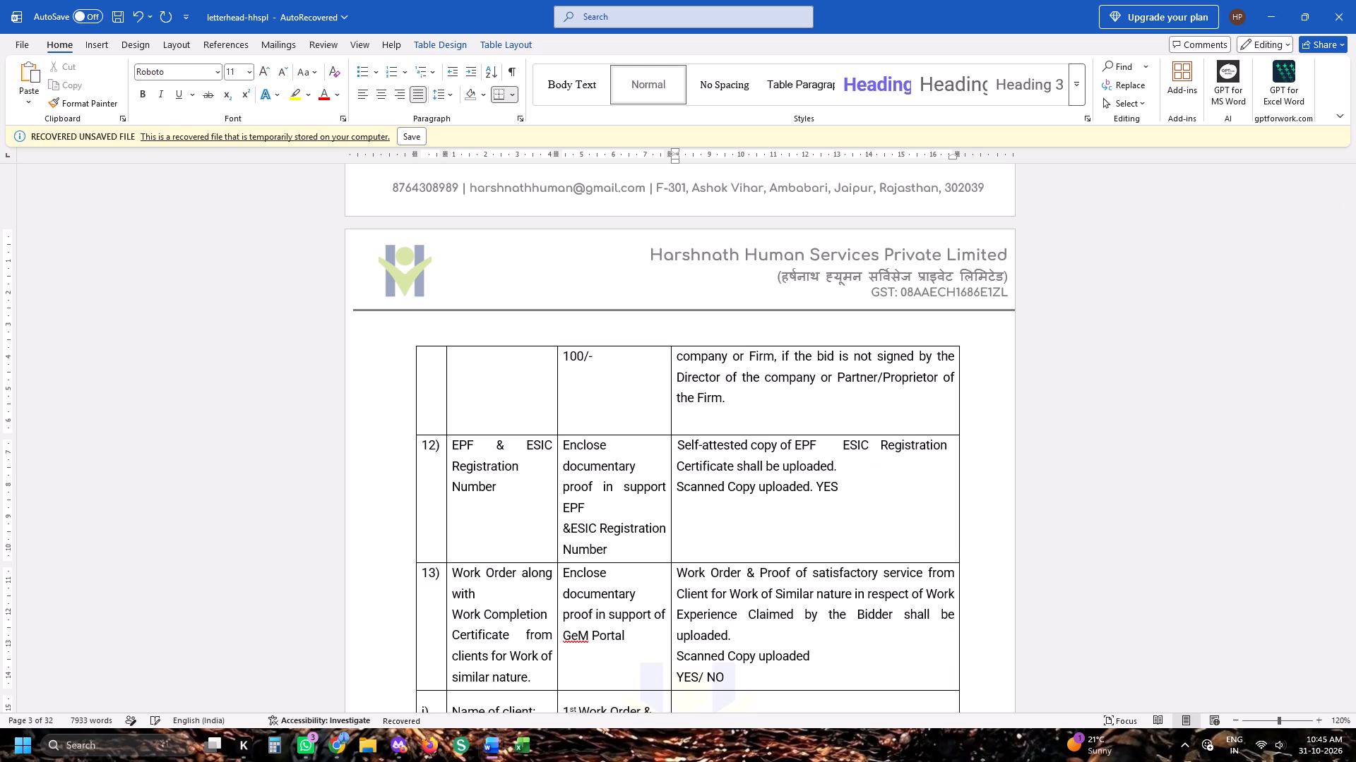
{"action": "key", "text": "BackSpace"}
{"action": "key", "text": "BackSpace"}
{"action": "key", "text": "BackSpace"}
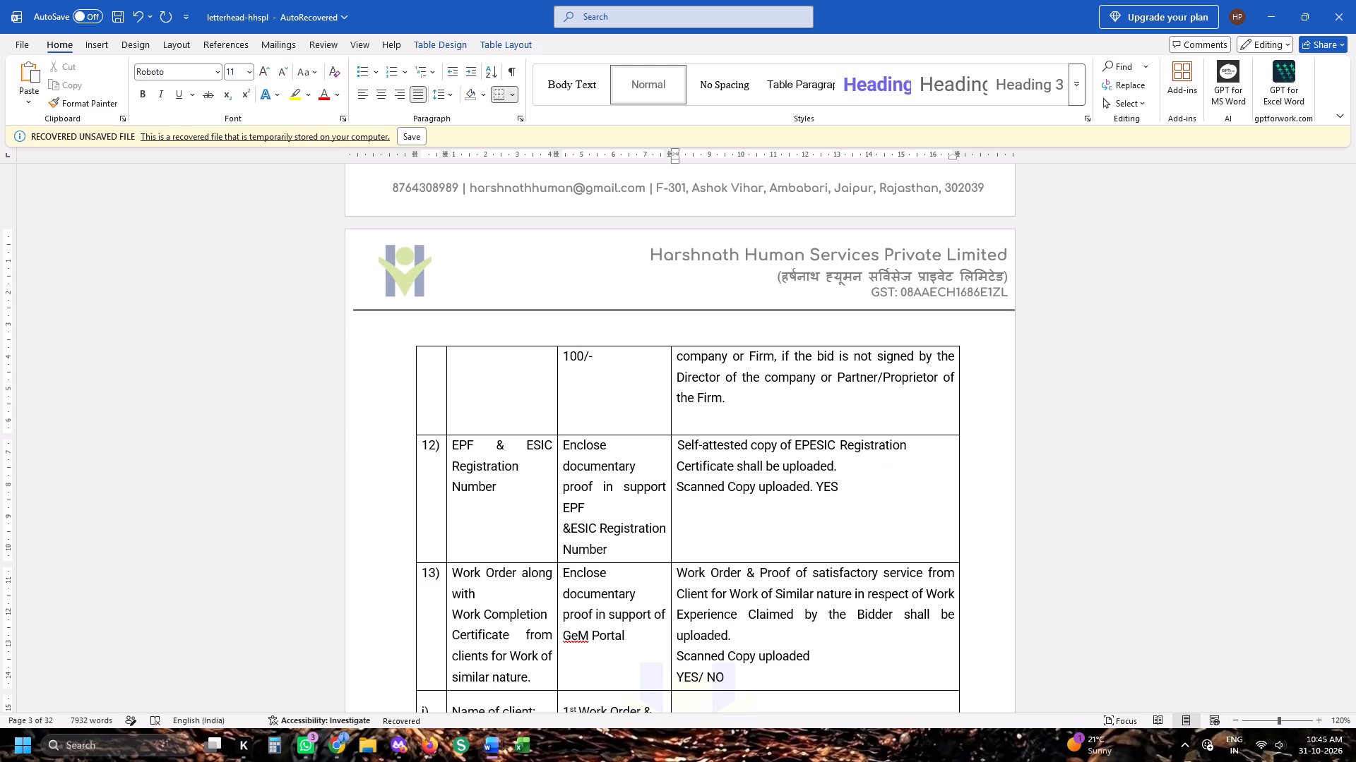
{"action": "key", "text": "ctrl+z"}
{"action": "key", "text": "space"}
{"action": "left_click", "coordinate": [882, 450]}
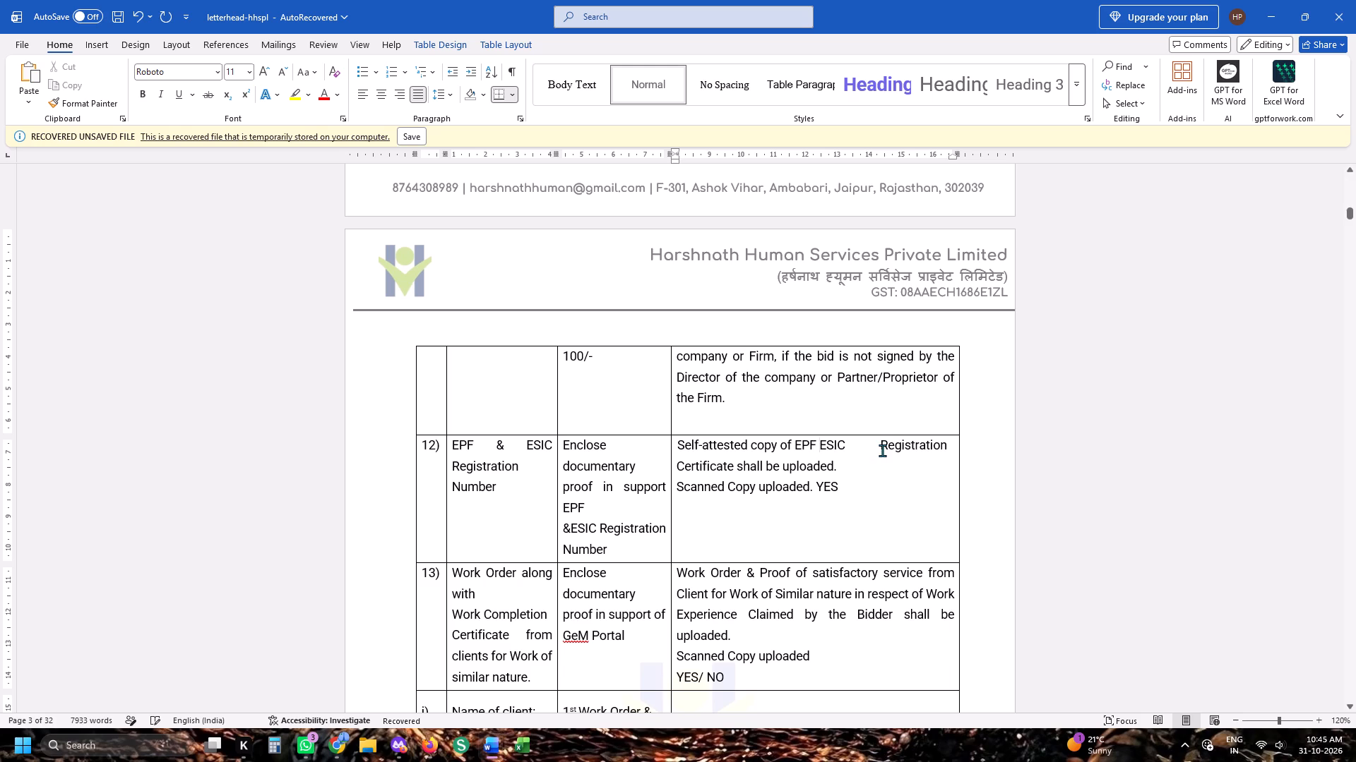
{"action": "key", "text": "BackSpace"}
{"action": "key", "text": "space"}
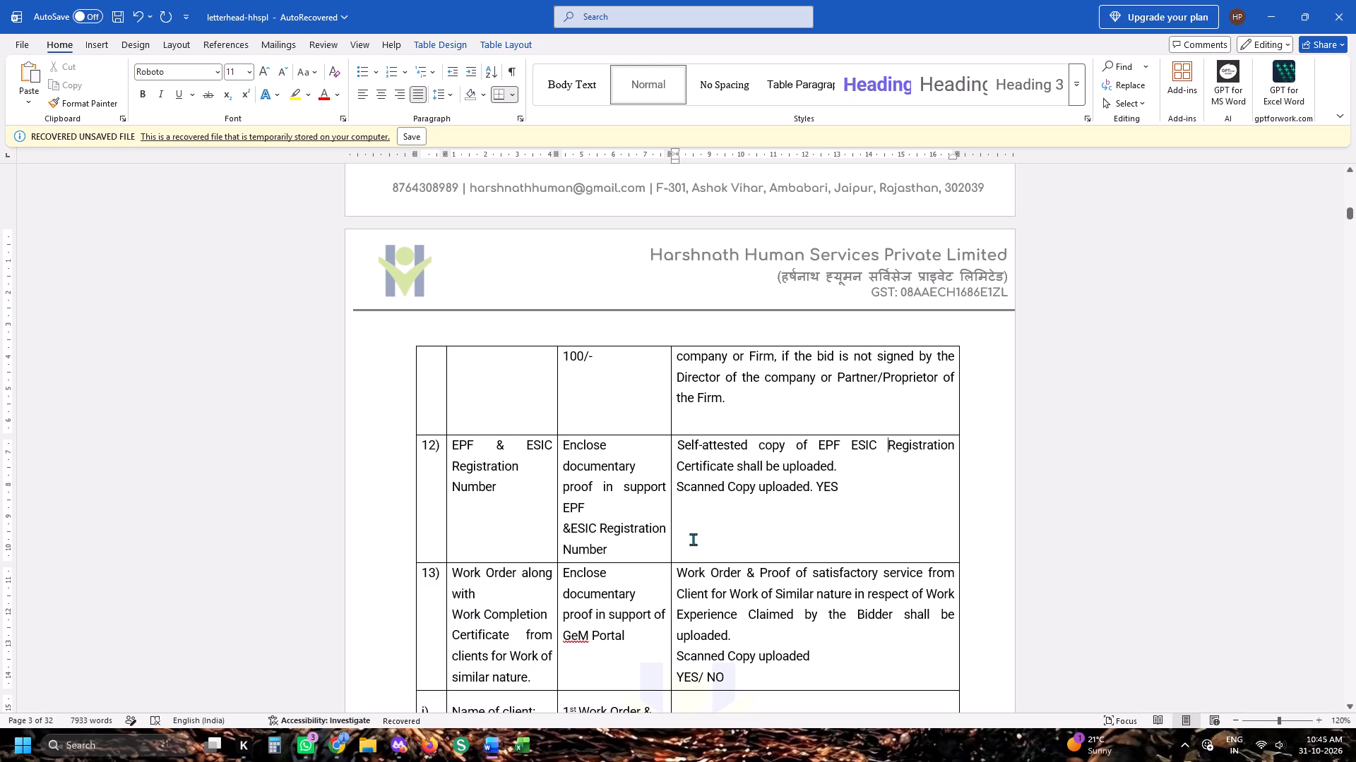
Mark the Work Order and Work Completion Certificate scanned copy in row 13 as uploaded by leaving only YES.
{"action": "scroll", "coordinate": [693, 539], "scroll_direction": "down", "scroll_amount": 3}
{"action": "left_click", "coordinate": [746, 514]}
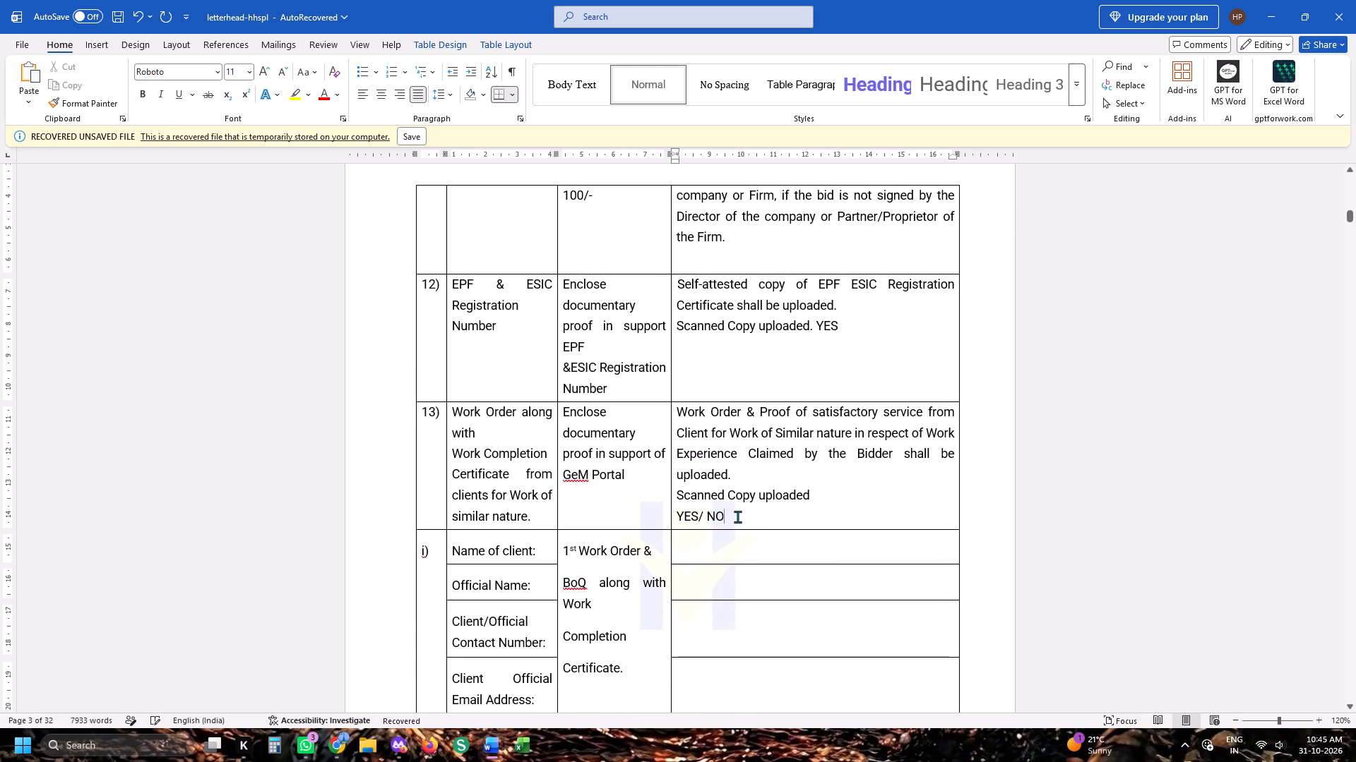
{"action": "key", "text": "BackSpace"}
{"action": "key", "text": "BackSpace"}
{"action": "key", "text": "BackSpace"}
{"action": "key", "text": "BackSpace"}
Delete all checklist rows below row 13, from the client details in i) through v) and row 14, Annualized abridged financial turnover.
{"action": "scroll", "coordinate": [730, 519], "scroll_direction": "down", "scroll_amount": 3}
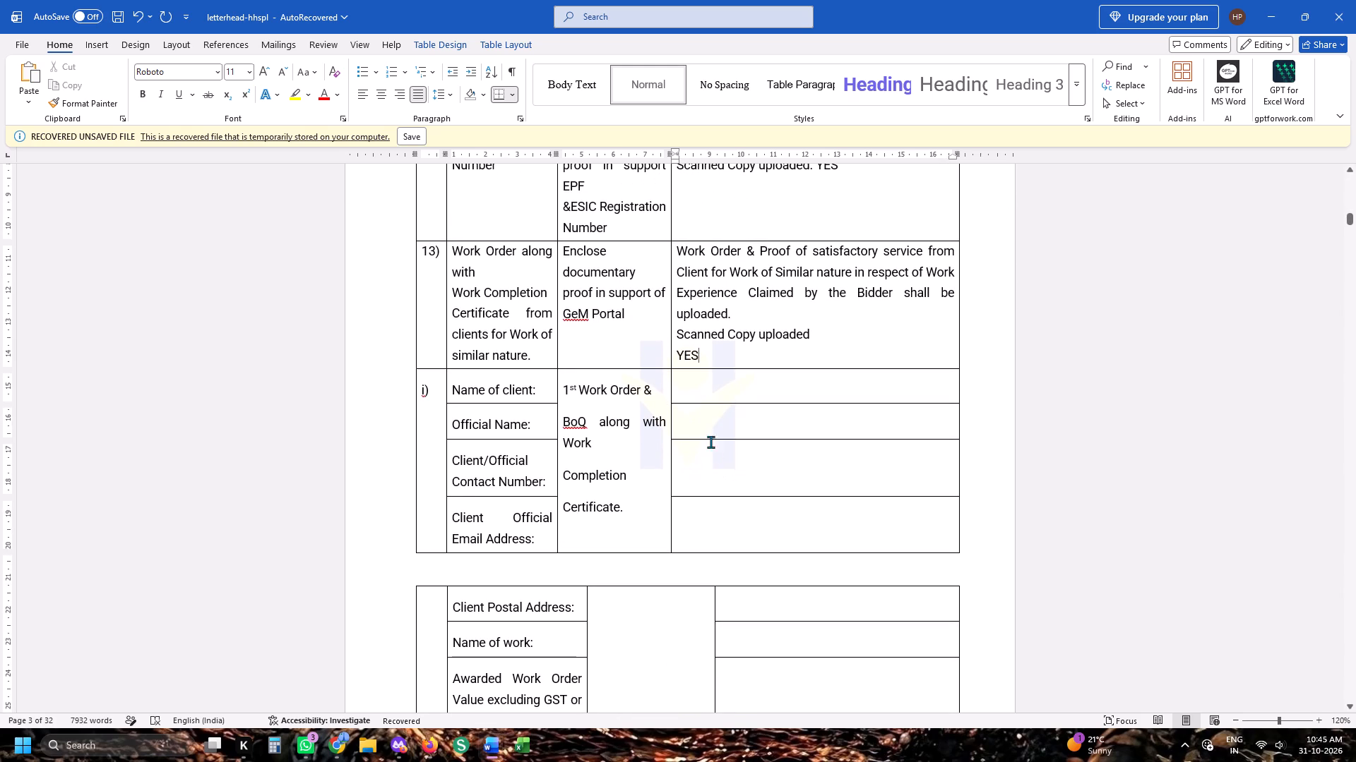
{"action": "left_click_drag", "start_coordinate": [621, 391], "coordinate": [717, 503]}
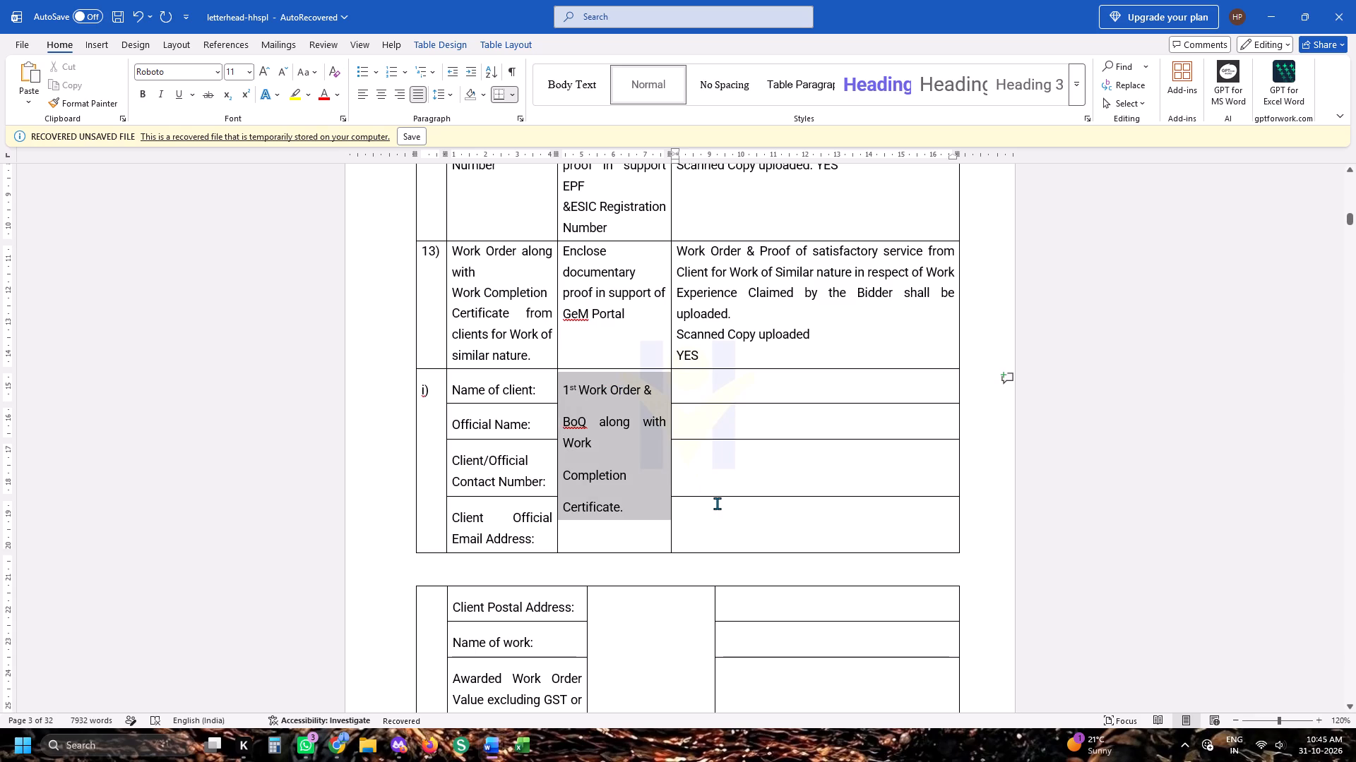
{"action": "left_click_drag", "start_coordinate": [717, 503], "coordinate": [744, 452]}
{"action": "scroll", "coordinate": [717, 503], "scroll_direction": "down", "scroll_amount": 7}
{"action": "scroll", "coordinate": [748, 449], "scroll_direction": "down", "scroll_amount": 15}
{"action": "scroll", "coordinate": [744, 452], "scroll_direction": "down", "scroll_amount": 15}
{"action": "scroll", "coordinate": [744, 452], "scroll_direction": "down", "scroll_amount": 15}
{"action": "scroll", "coordinate": [744, 452], "scroll_direction": "down", "scroll_amount": 7}
{"action": "scroll", "coordinate": [744, 452], "scroll_direction": "up", "scroll_amount": 4}
{"action": "key", "text": "Delete"}
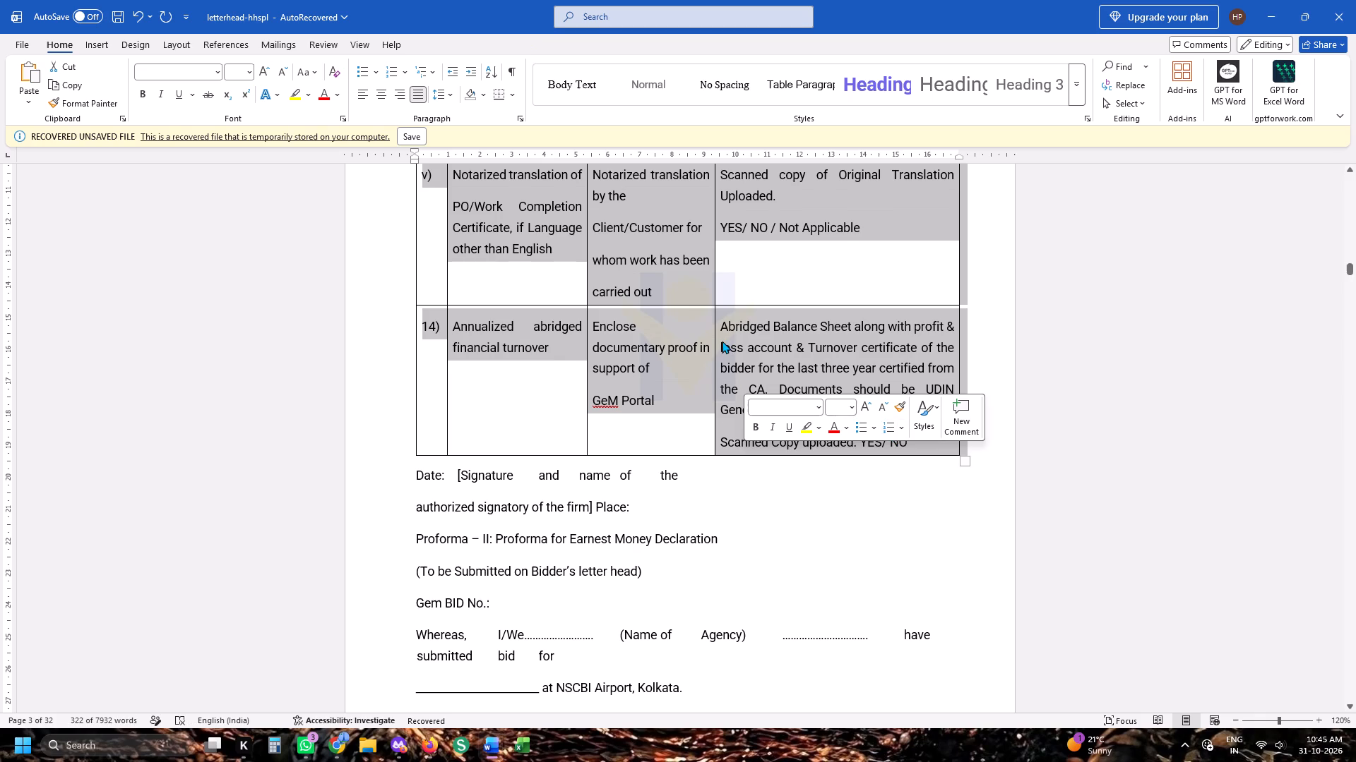
{"action": "scroll", "coordinate": [715, 475], "scroll_direction": "up", "scroll_amount": 5}
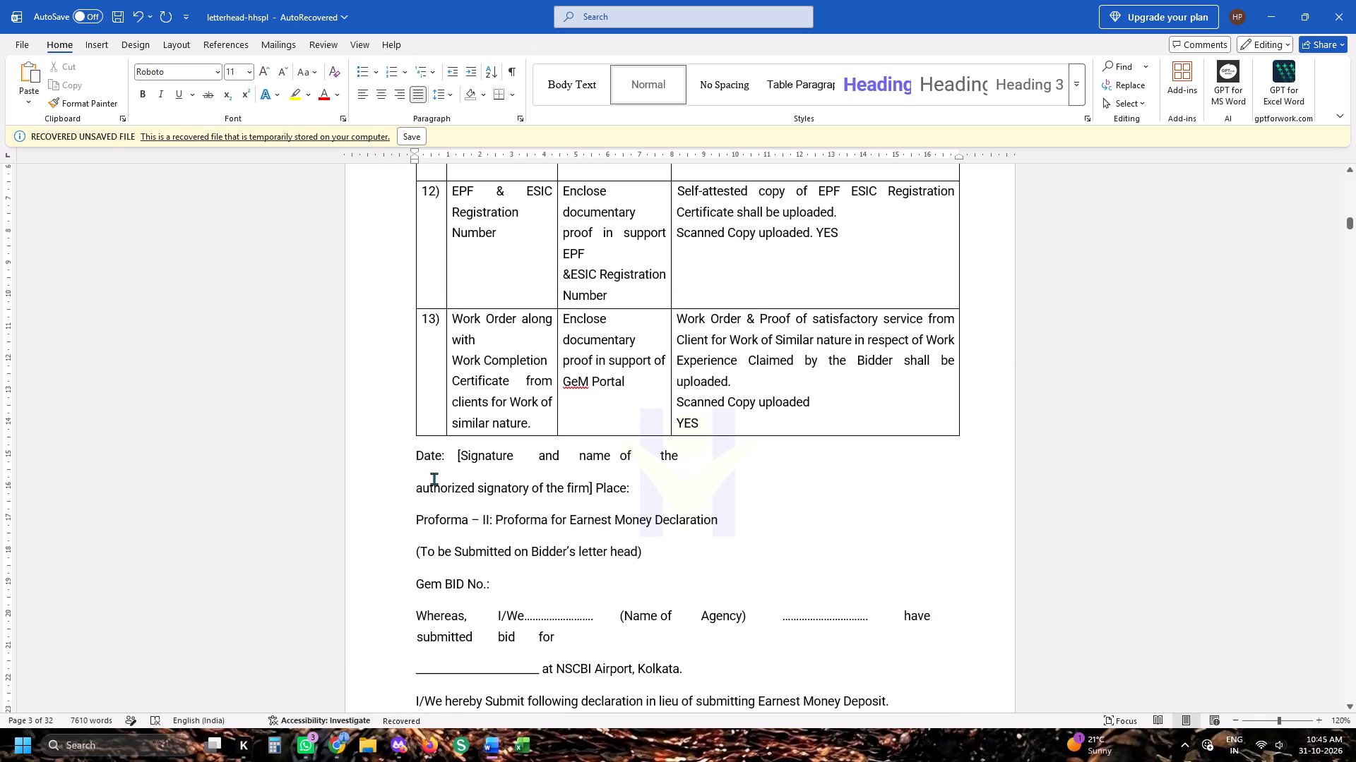
Insert a page break between the checklist table and the Date and signature line that precedes Proforma – II.
{"action": "key", "text": "ctrl+Return"}
{"action": "scroll", "coordinate": [552, 544], "scroll_direction": "up", "scroll_amount": 3}
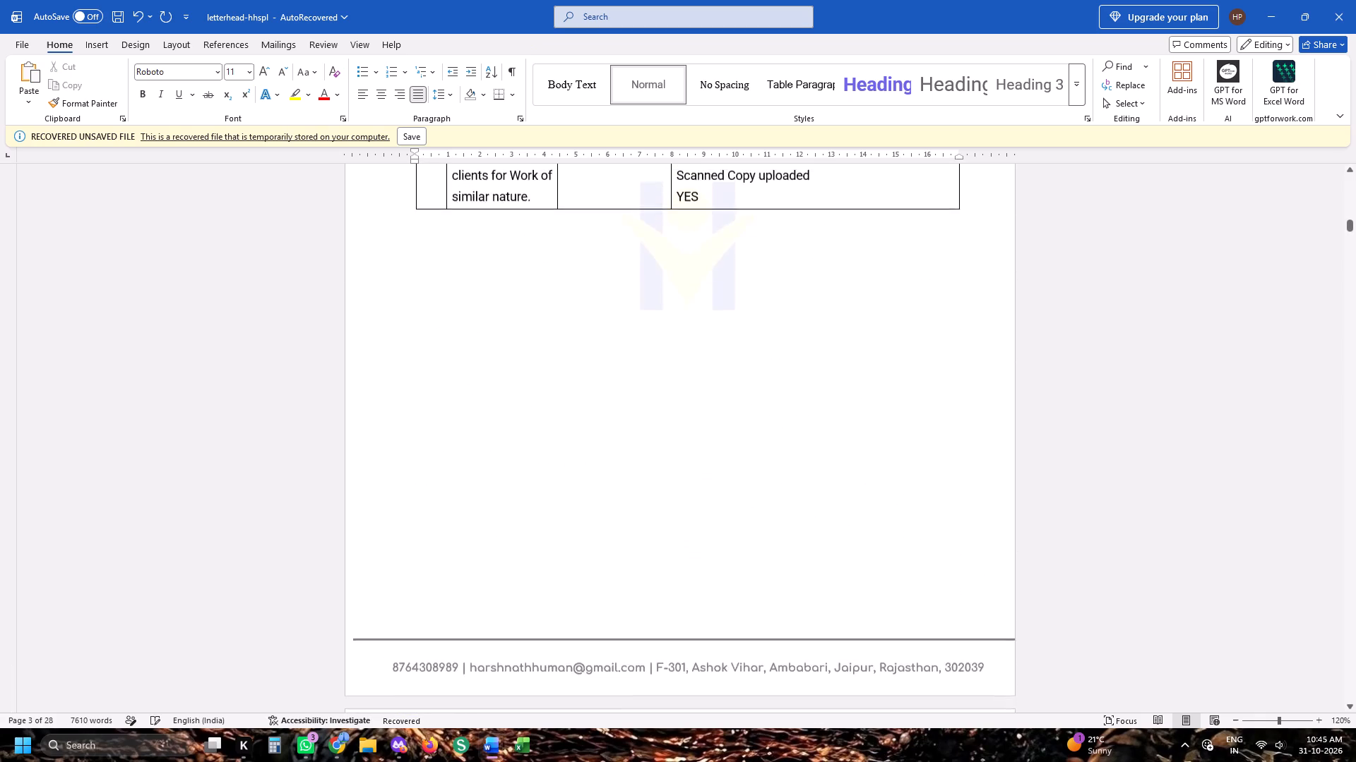
Start a note before the signature placeholder reading Noter:- Experience and work orders.
{"action": "scroll", "coordinate": [552, 544], "scroll_direction": "up", "scroll_amount": 3}
{"action": "left_click", "coordinate": [444, 447]}
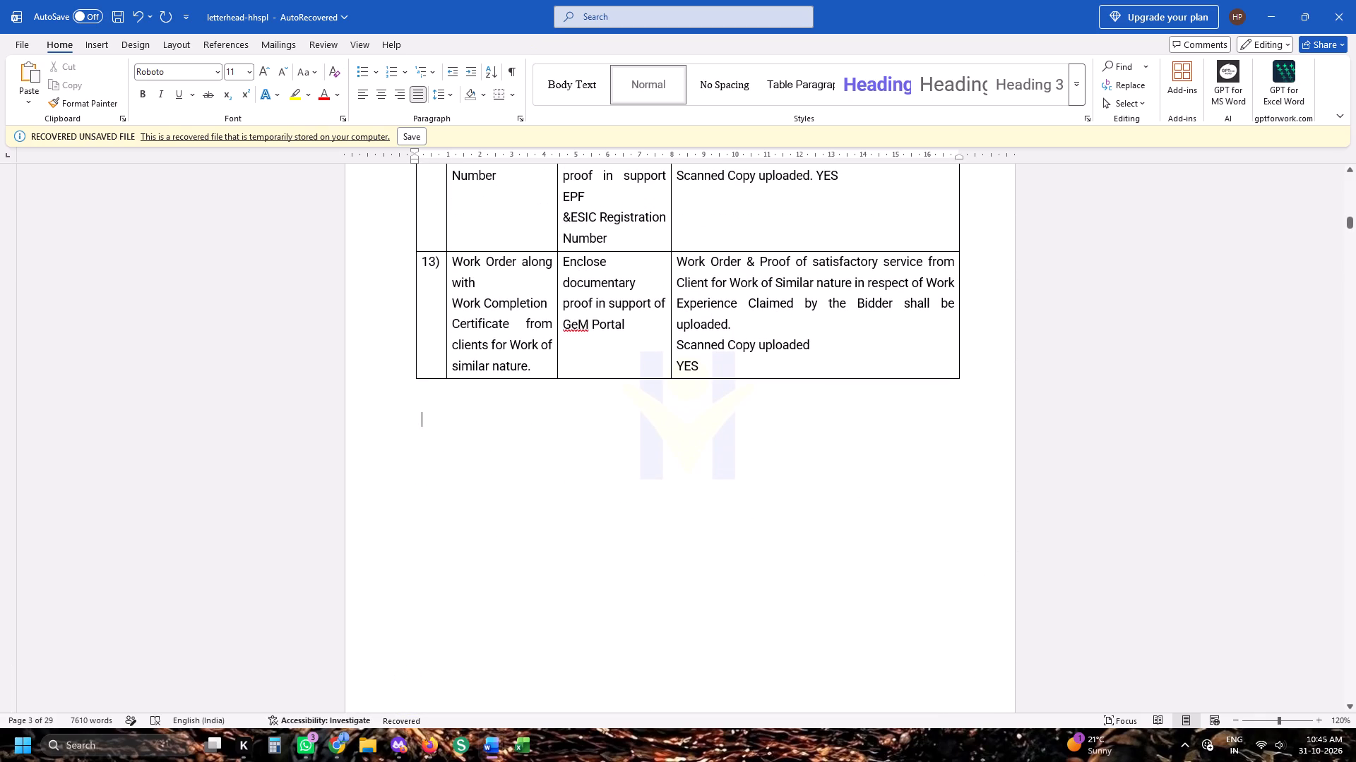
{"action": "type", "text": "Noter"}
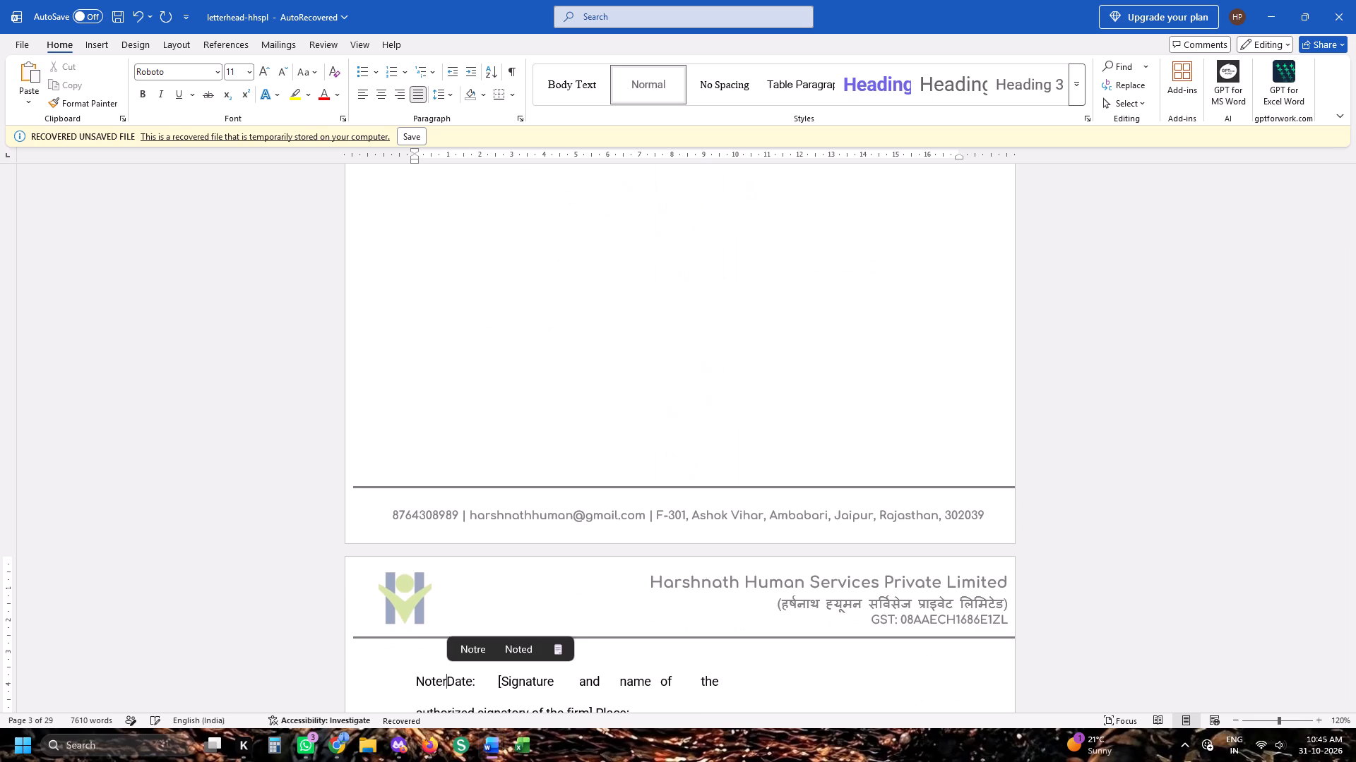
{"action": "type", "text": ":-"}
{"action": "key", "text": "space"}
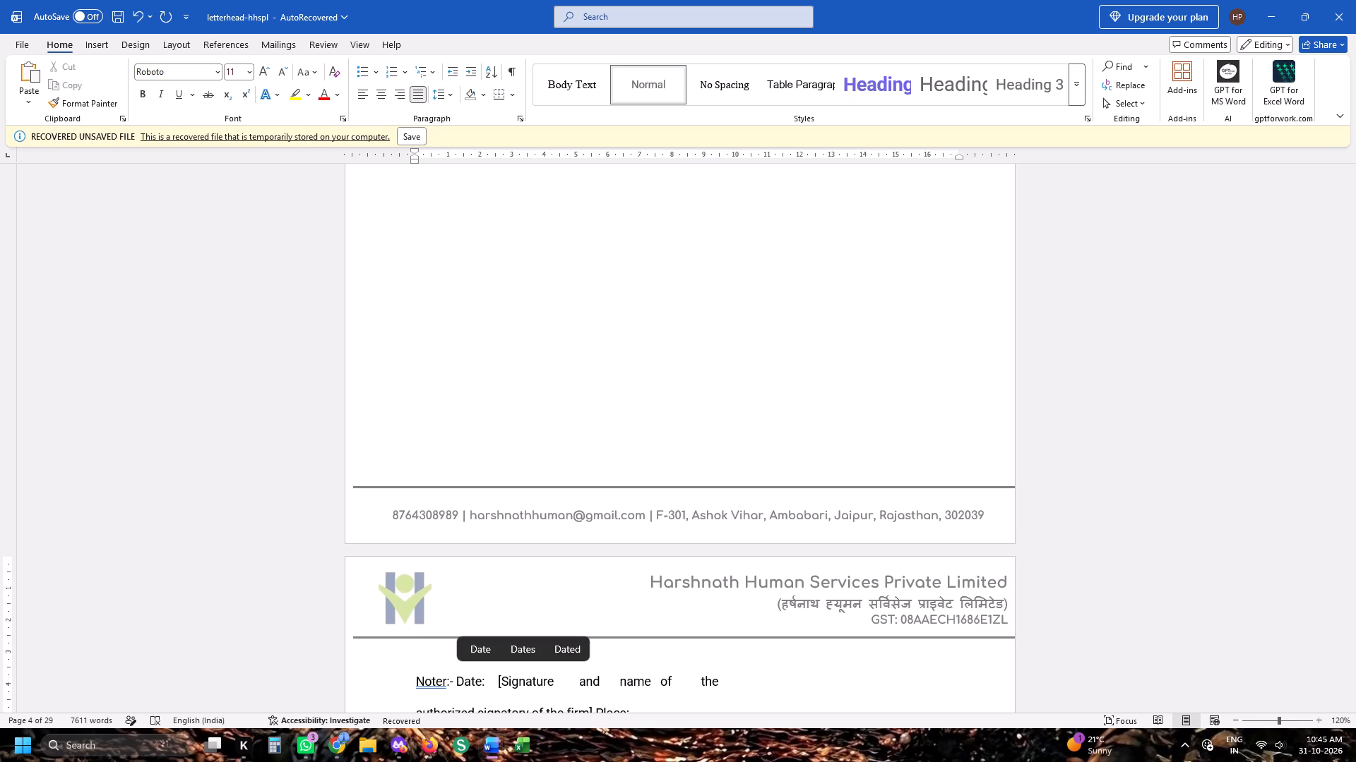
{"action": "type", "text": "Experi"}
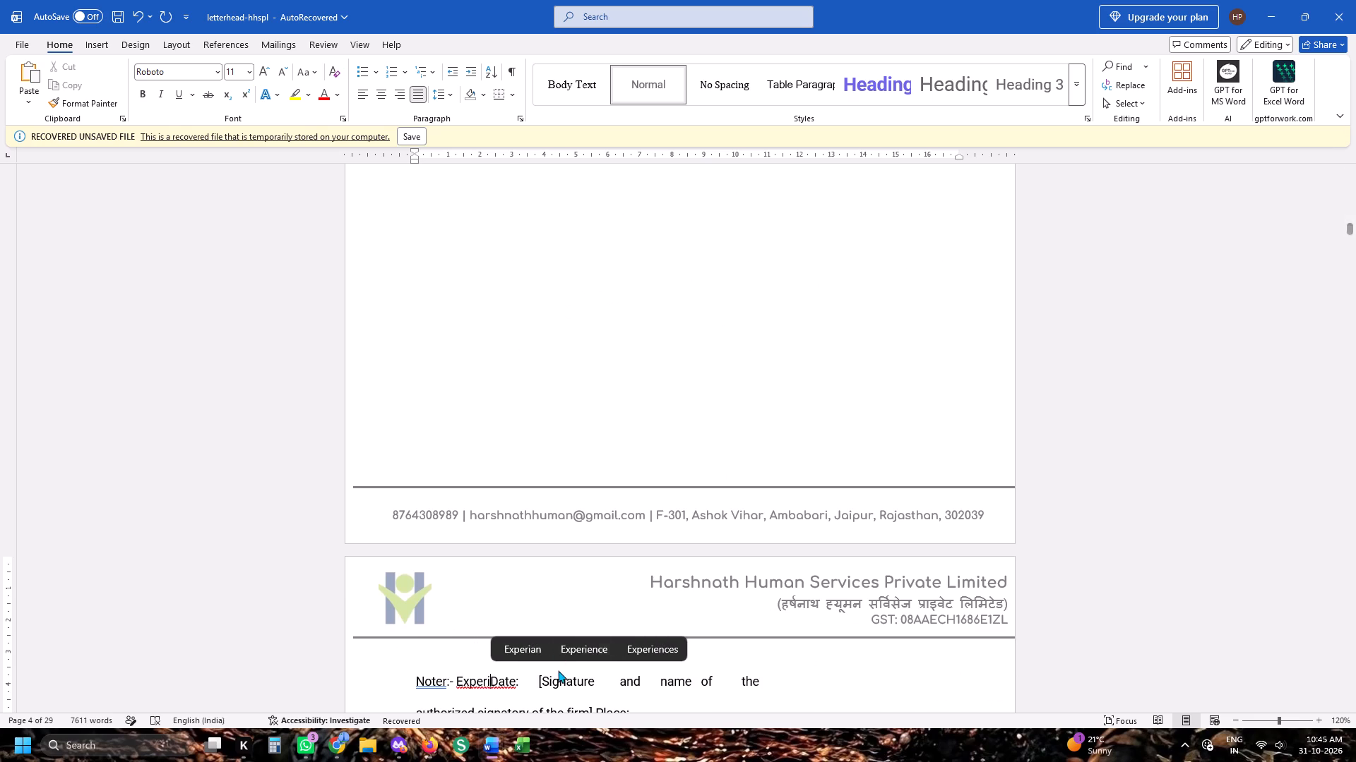
{"action": "left_click", "coordinate": [571, 648]}
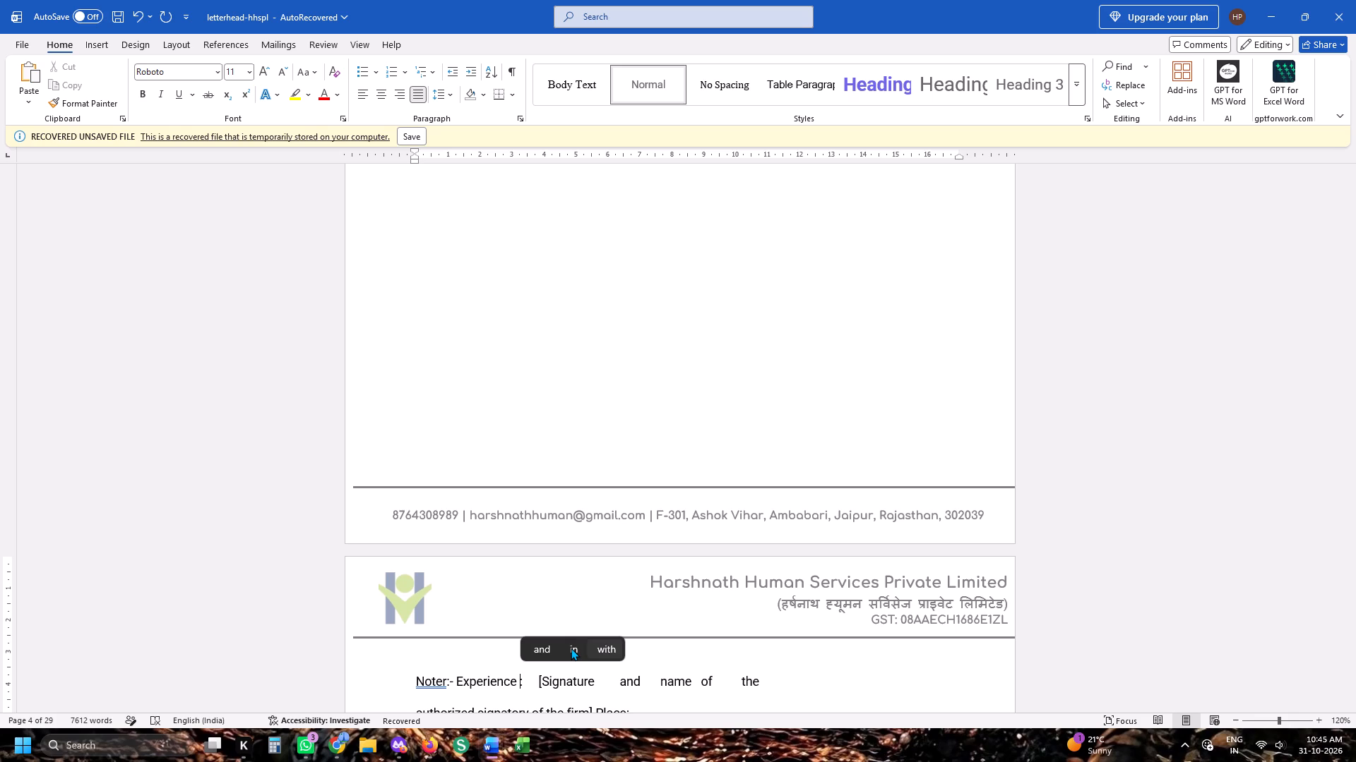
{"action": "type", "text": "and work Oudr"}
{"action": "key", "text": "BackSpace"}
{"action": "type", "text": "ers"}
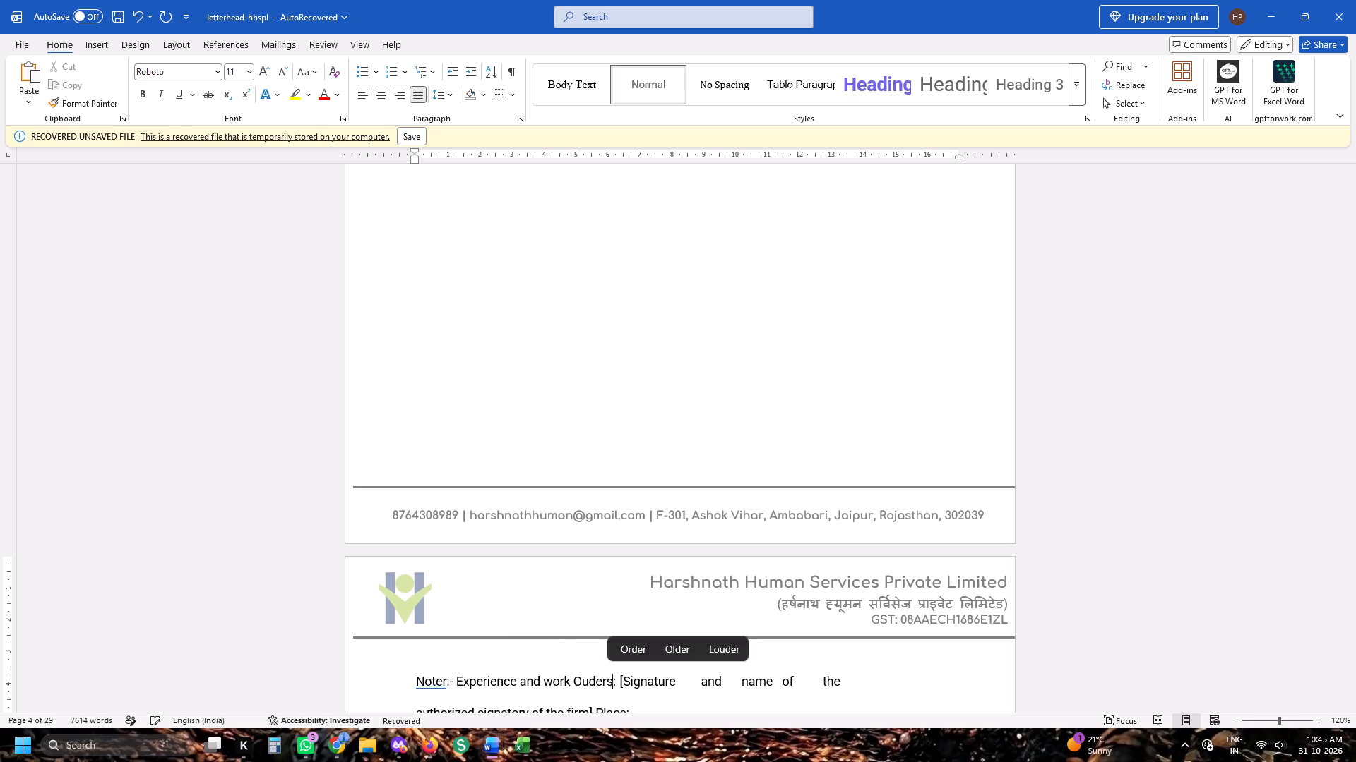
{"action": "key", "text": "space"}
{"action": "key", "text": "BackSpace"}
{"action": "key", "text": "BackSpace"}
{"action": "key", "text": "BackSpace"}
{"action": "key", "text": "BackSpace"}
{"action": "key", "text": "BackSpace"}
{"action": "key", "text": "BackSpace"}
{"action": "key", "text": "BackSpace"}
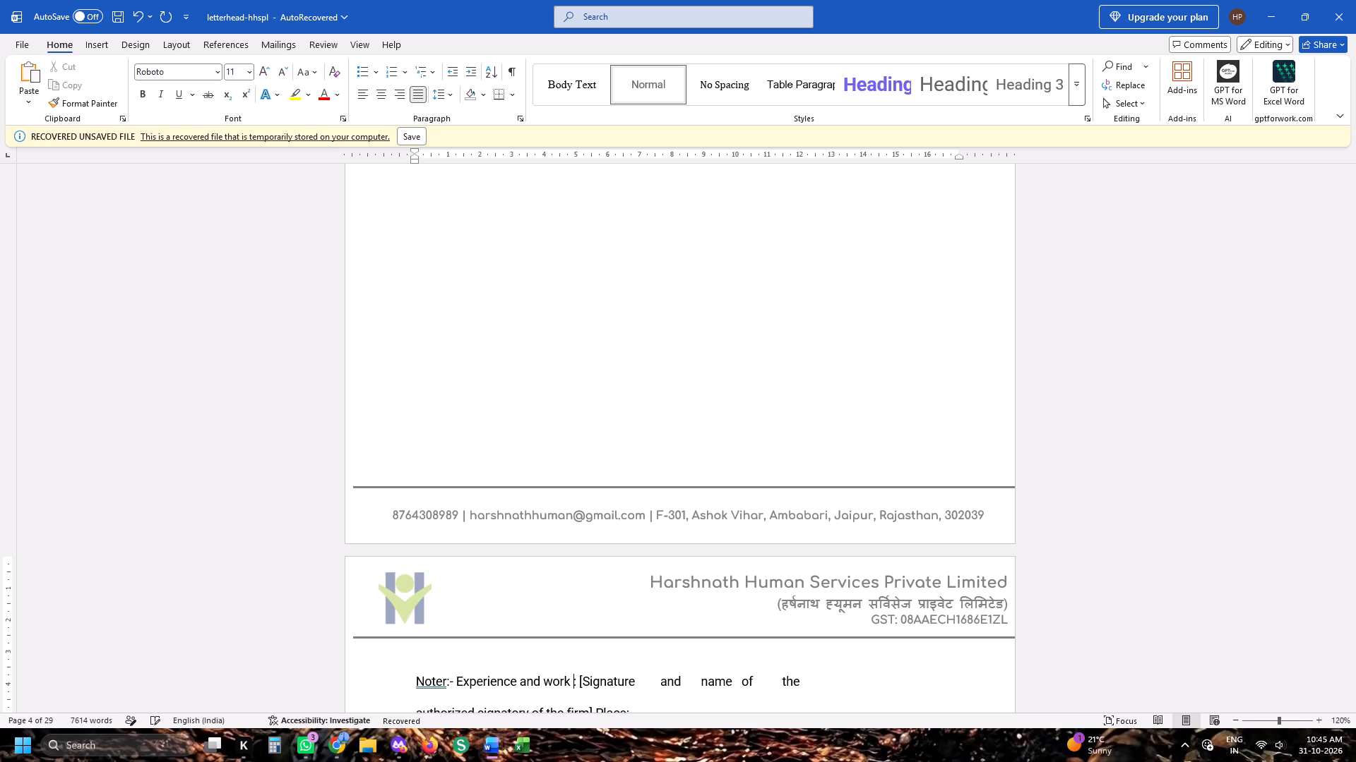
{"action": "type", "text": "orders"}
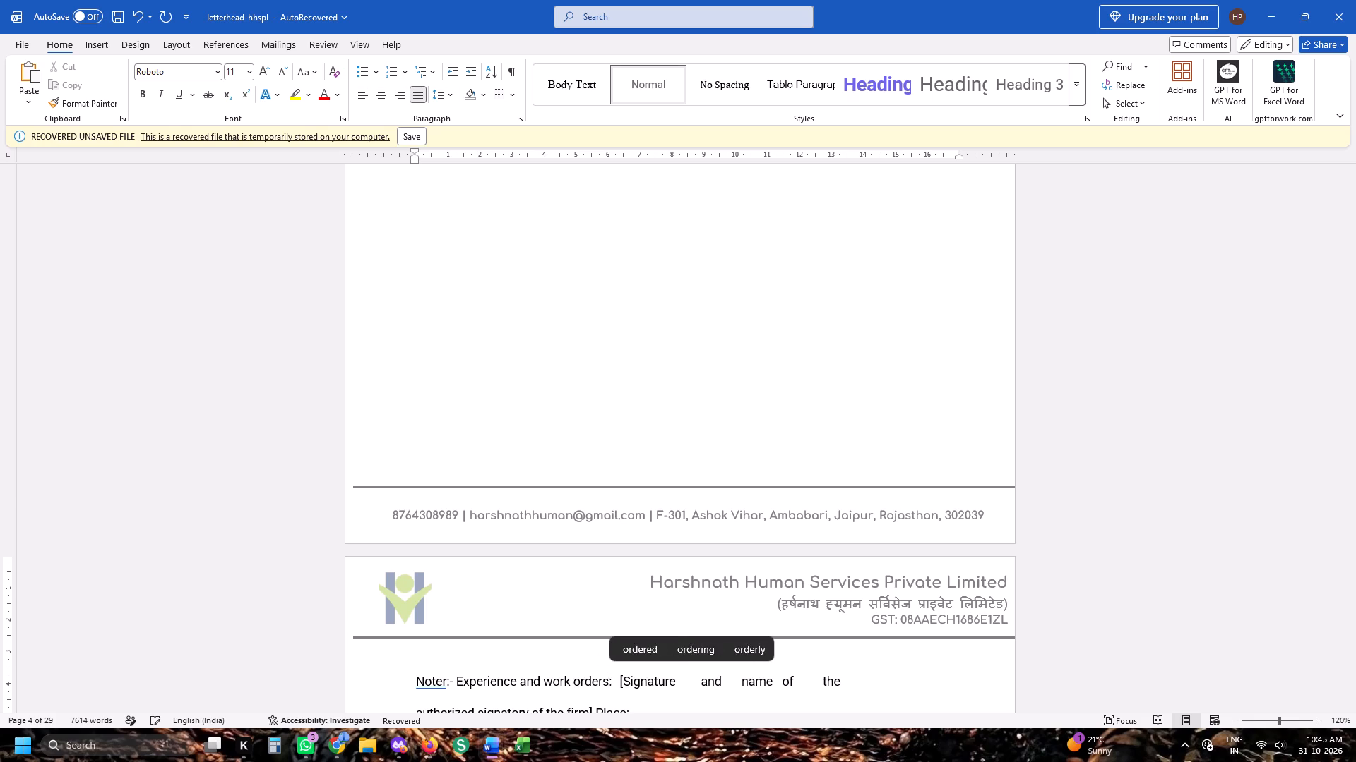
Complete the note line with the words details Enclosed on GEM.
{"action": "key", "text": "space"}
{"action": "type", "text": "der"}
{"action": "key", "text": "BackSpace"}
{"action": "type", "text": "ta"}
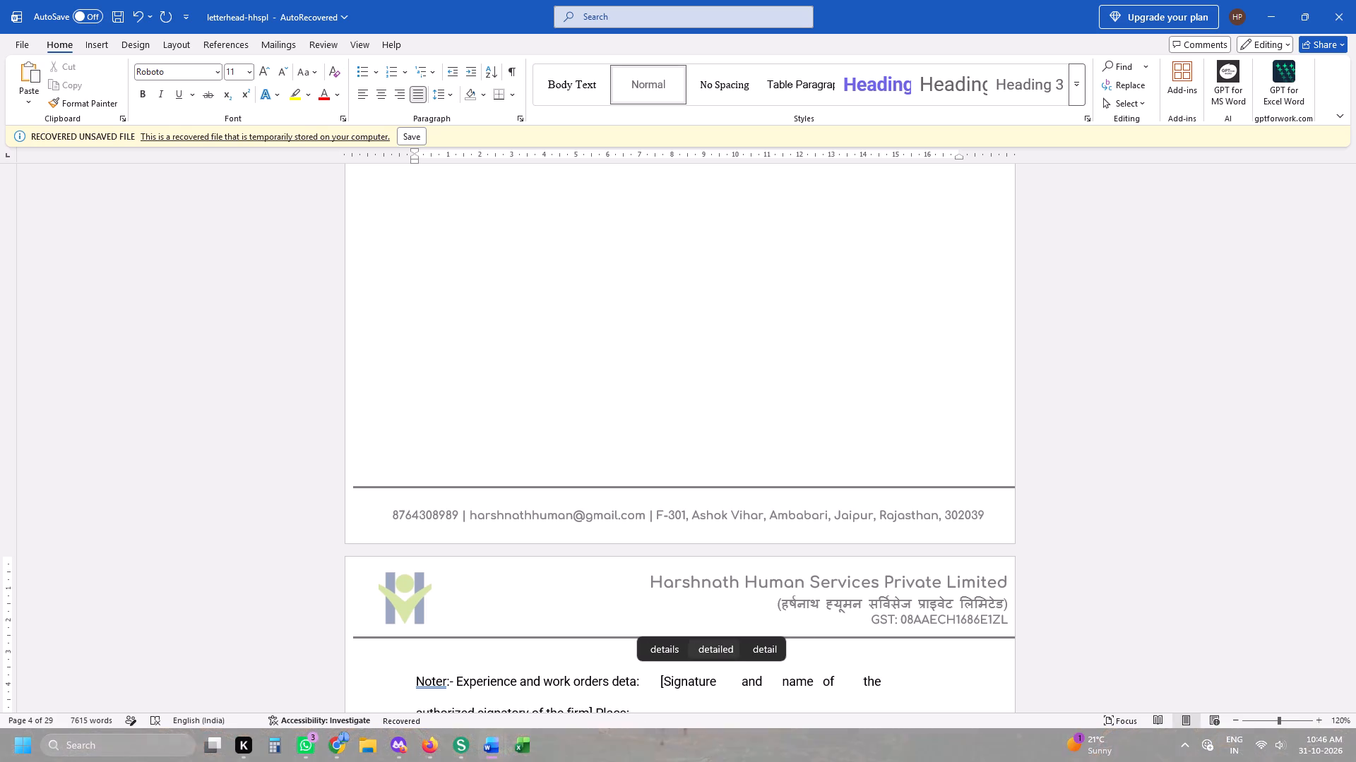
{"action": "left_click", "coordinate": [653, 654]}
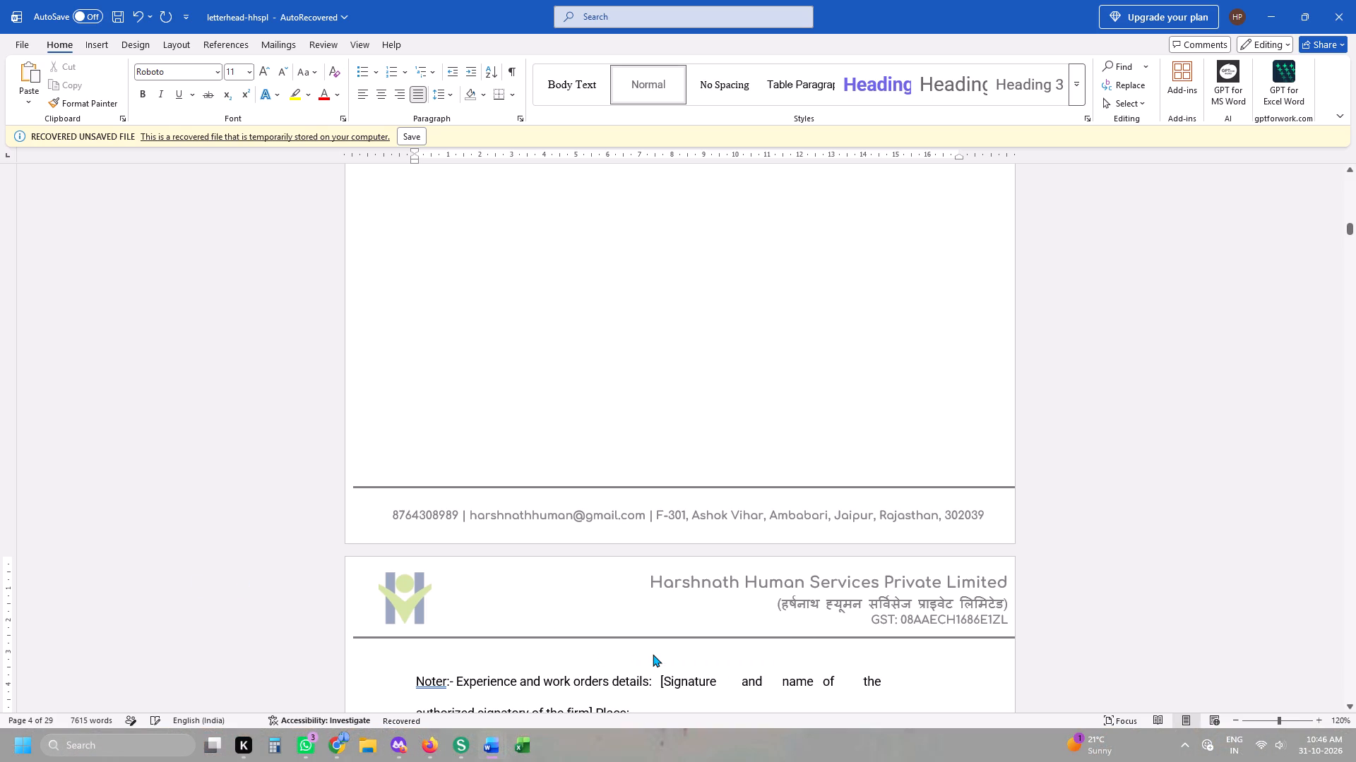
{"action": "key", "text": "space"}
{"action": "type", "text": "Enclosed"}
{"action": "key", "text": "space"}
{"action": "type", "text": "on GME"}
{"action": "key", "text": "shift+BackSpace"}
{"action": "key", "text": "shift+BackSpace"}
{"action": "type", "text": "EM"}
Make the word GEM bold and break the line after it to separate the note from the signature placeholder.
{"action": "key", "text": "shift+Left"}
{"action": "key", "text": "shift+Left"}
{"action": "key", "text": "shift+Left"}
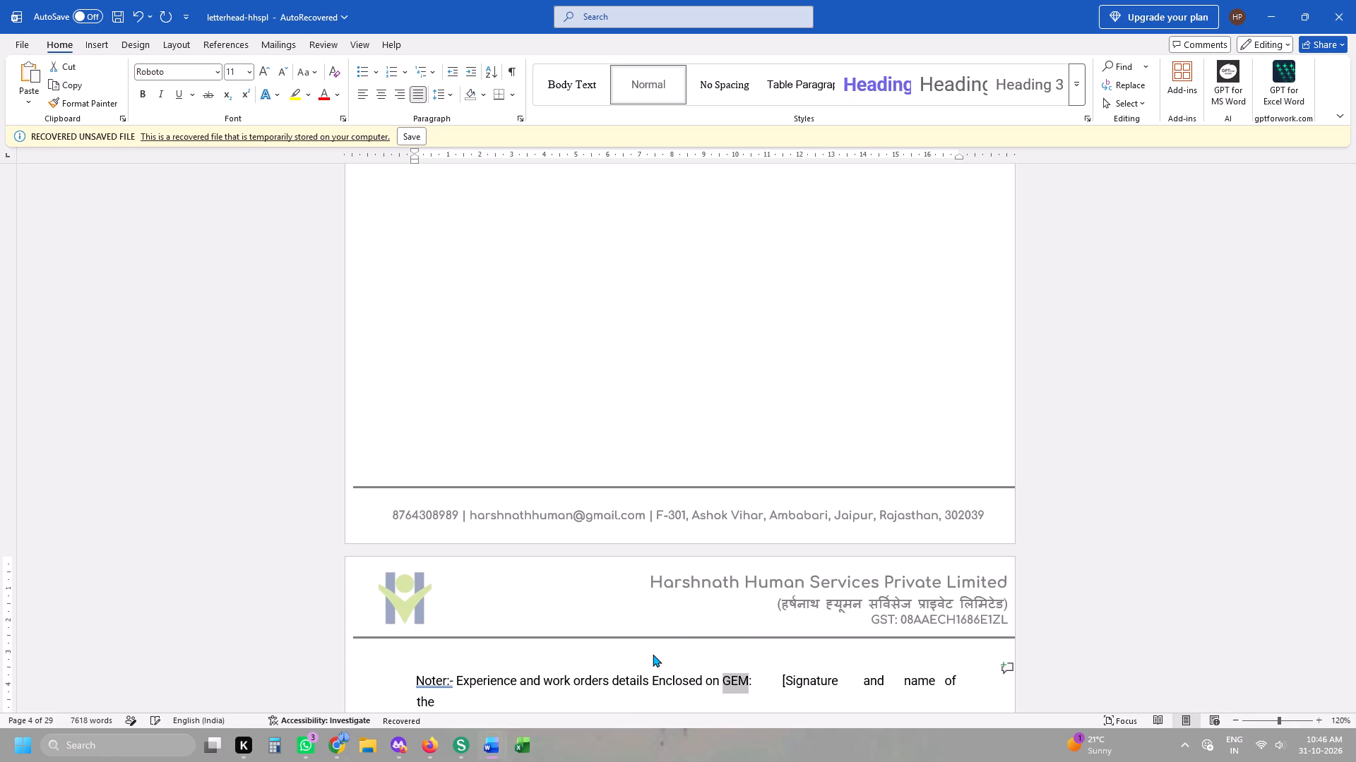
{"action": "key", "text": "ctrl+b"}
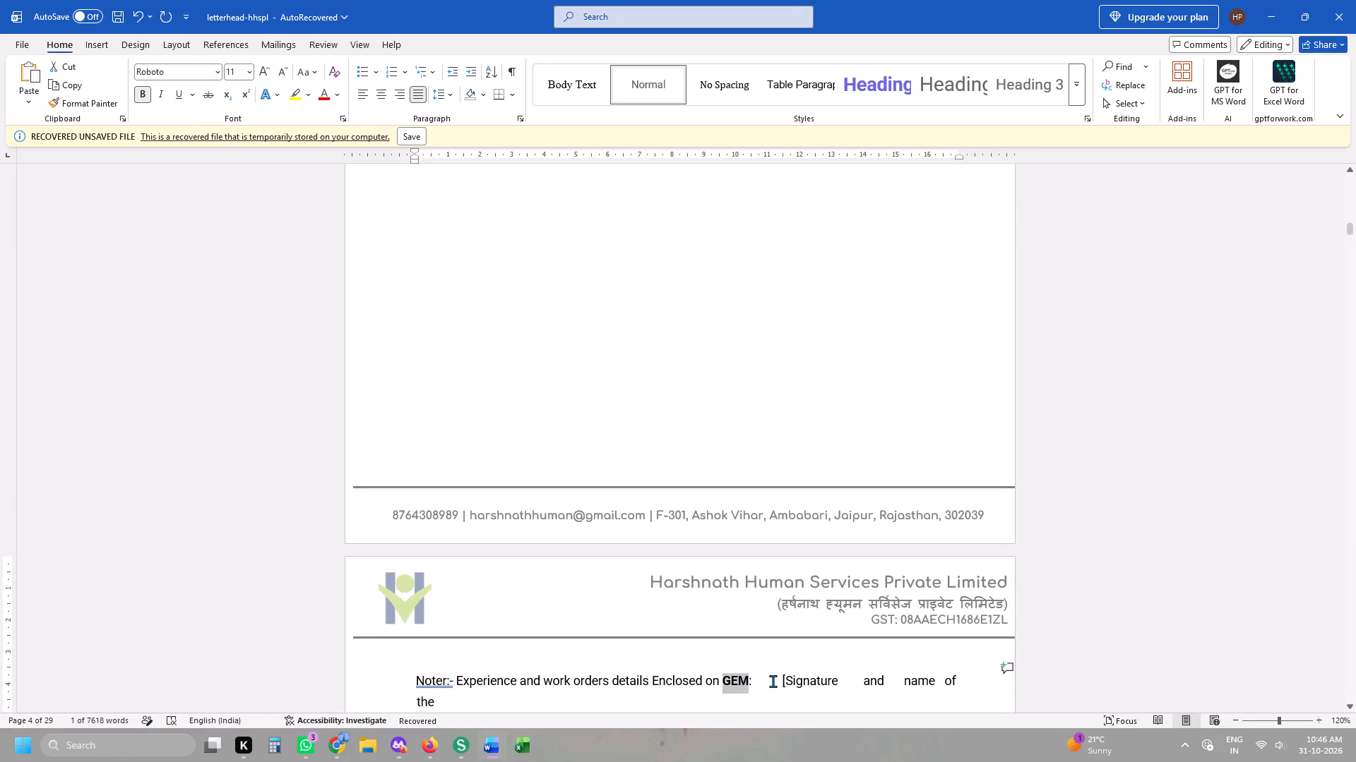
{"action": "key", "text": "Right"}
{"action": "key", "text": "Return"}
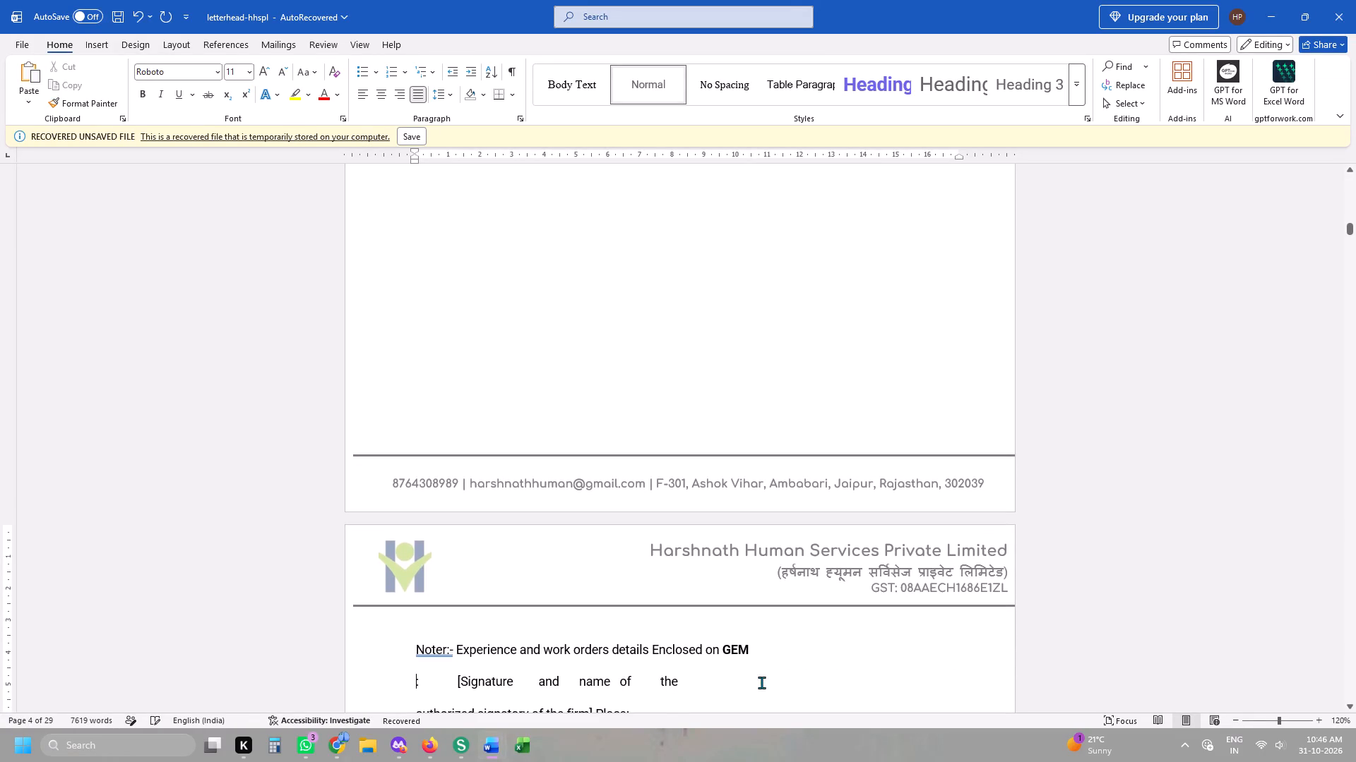
Move the experience and work orders note to the empty line directly below the checklist table.
{"action": "left_click_drag", "start_coordinate": [765, 657], "coordinate": [403, 643]}
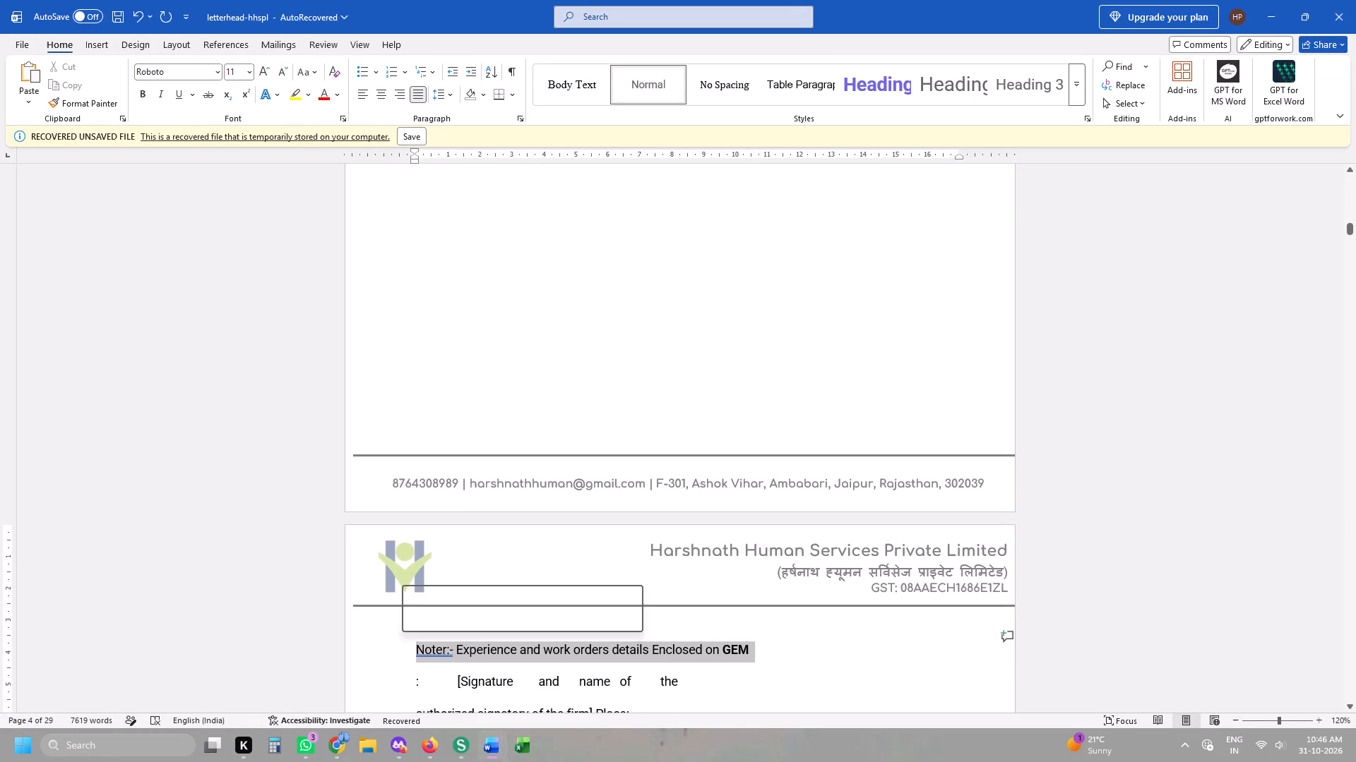
{"action": "key", "text": "ctrl+x"}
{"action": "scroll", "coordinate": [469, 636], "scroll_direction": "up", "scroll_amount": 11}
{"action": "left_click", "coordinate": [456, 646]}
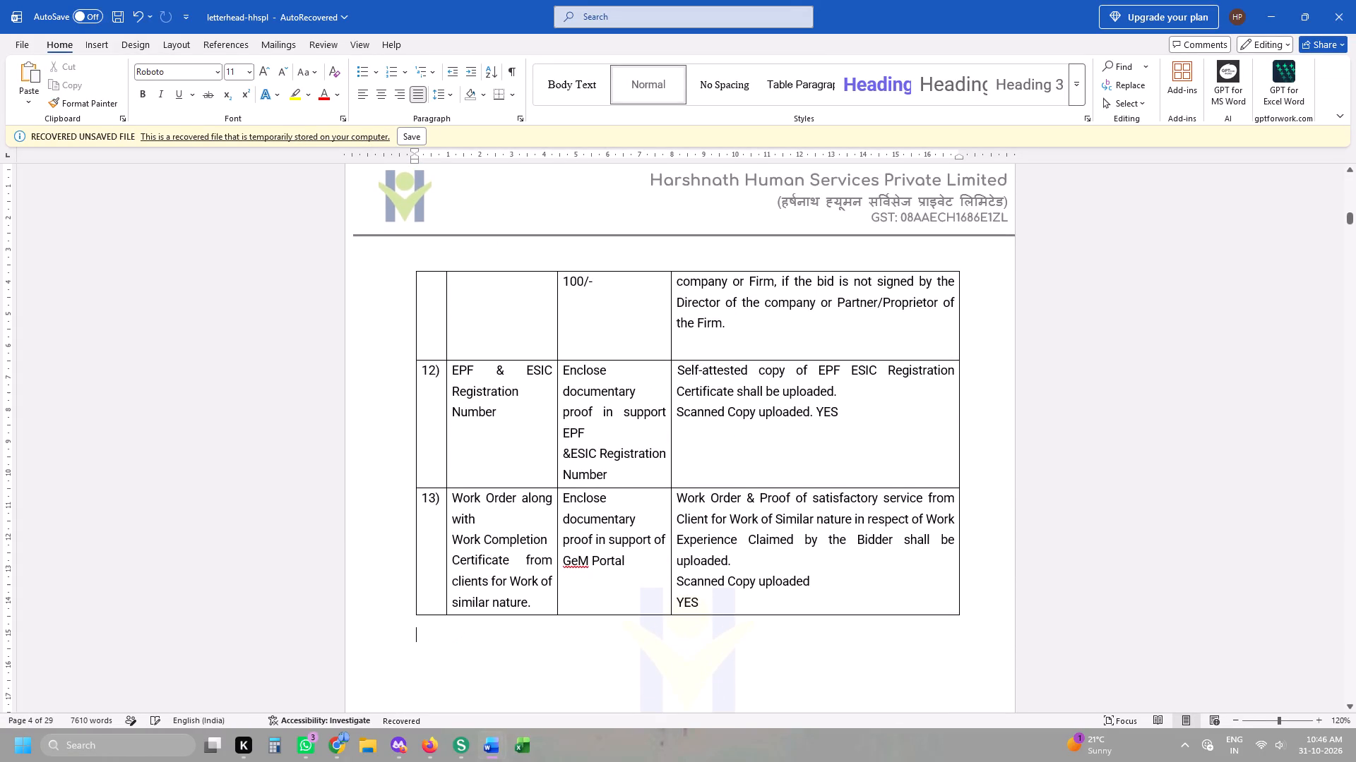
{"action": "key", "text": "ctrl+v"}
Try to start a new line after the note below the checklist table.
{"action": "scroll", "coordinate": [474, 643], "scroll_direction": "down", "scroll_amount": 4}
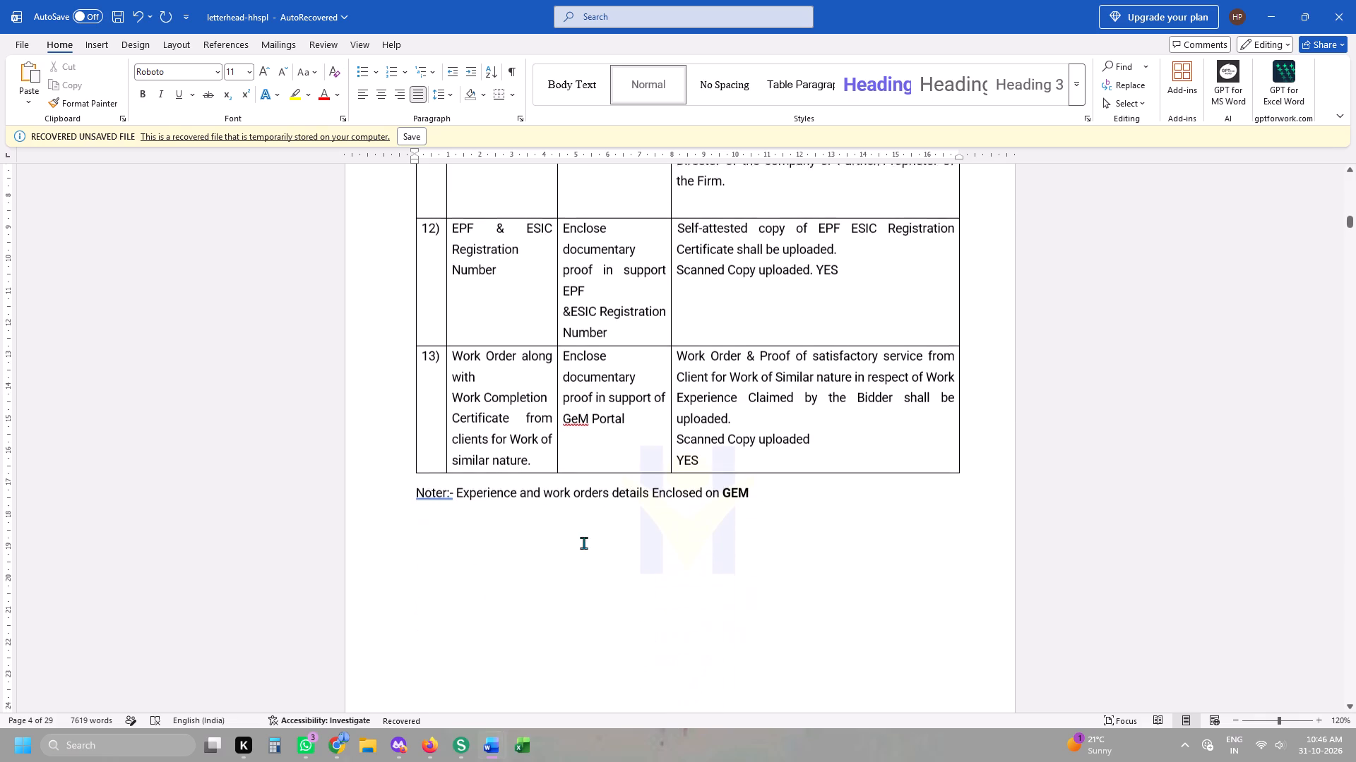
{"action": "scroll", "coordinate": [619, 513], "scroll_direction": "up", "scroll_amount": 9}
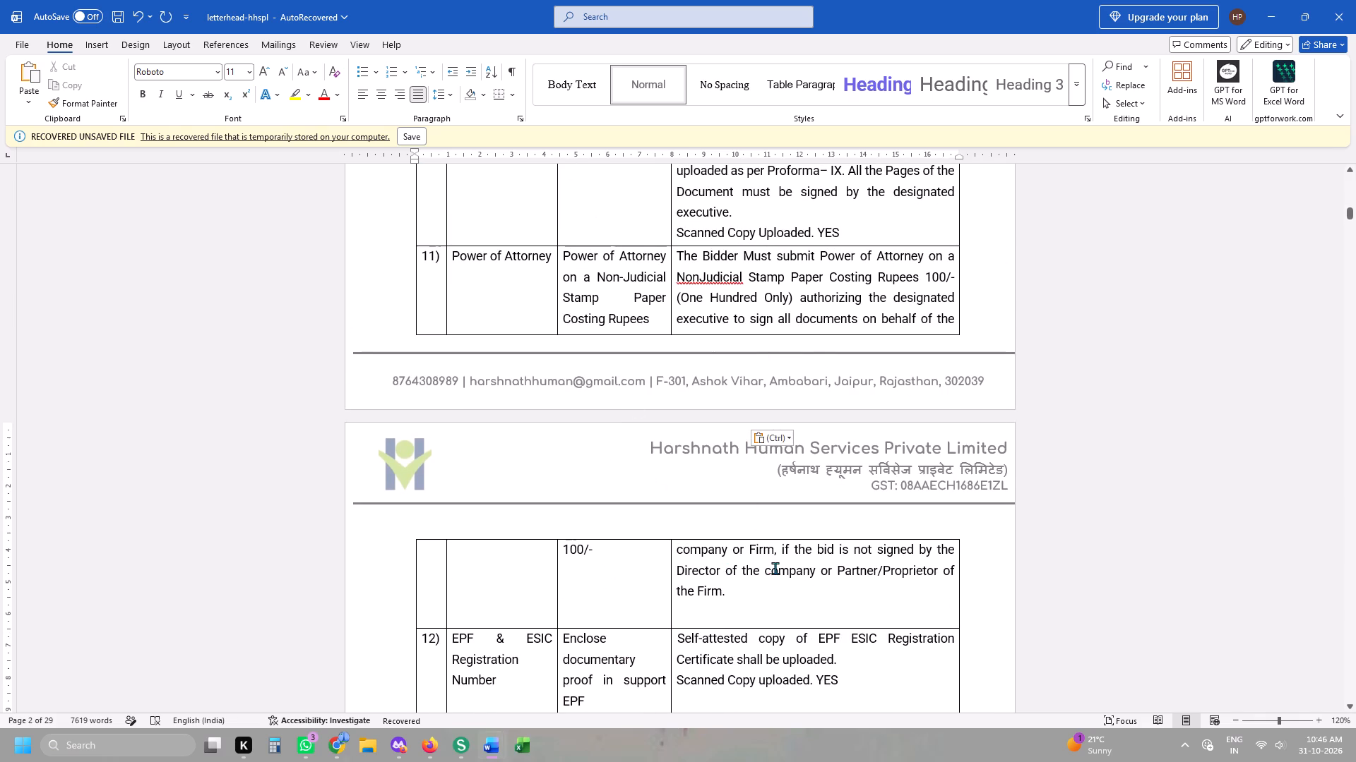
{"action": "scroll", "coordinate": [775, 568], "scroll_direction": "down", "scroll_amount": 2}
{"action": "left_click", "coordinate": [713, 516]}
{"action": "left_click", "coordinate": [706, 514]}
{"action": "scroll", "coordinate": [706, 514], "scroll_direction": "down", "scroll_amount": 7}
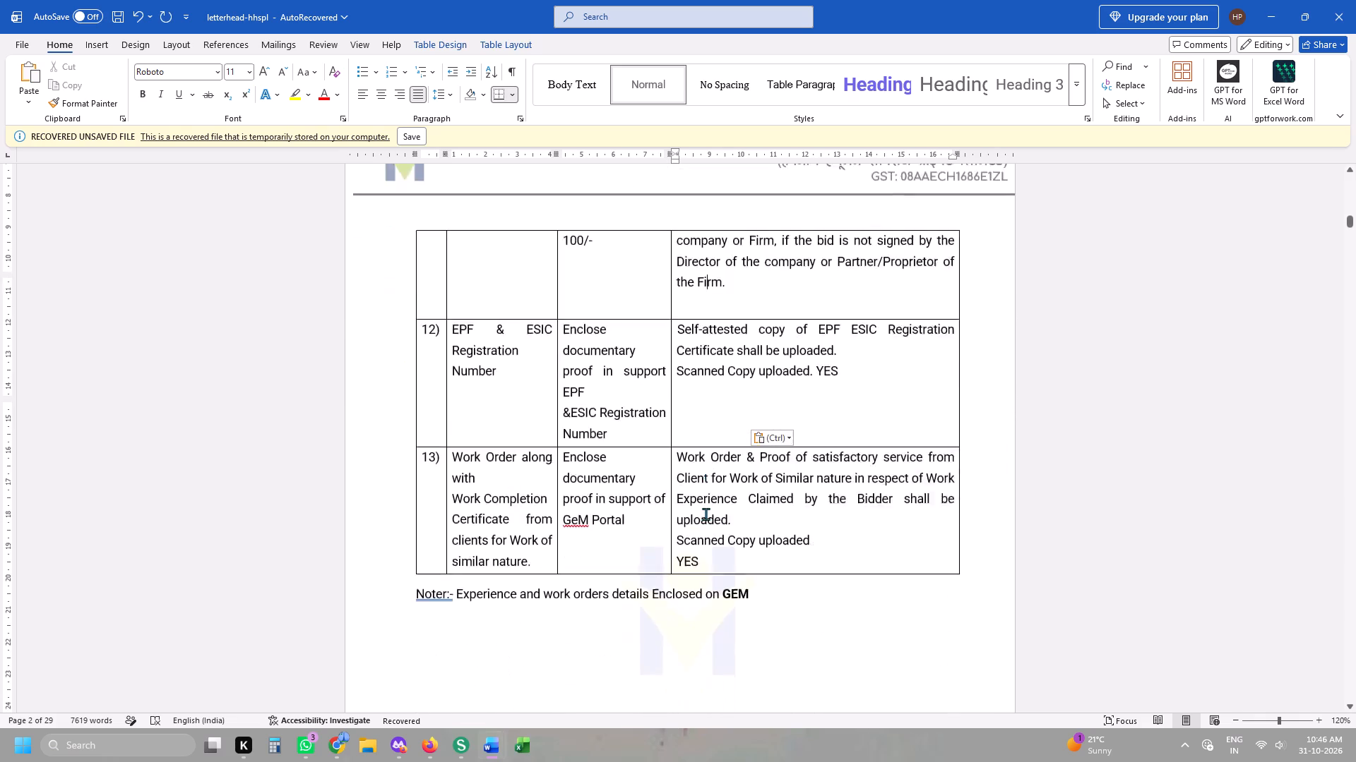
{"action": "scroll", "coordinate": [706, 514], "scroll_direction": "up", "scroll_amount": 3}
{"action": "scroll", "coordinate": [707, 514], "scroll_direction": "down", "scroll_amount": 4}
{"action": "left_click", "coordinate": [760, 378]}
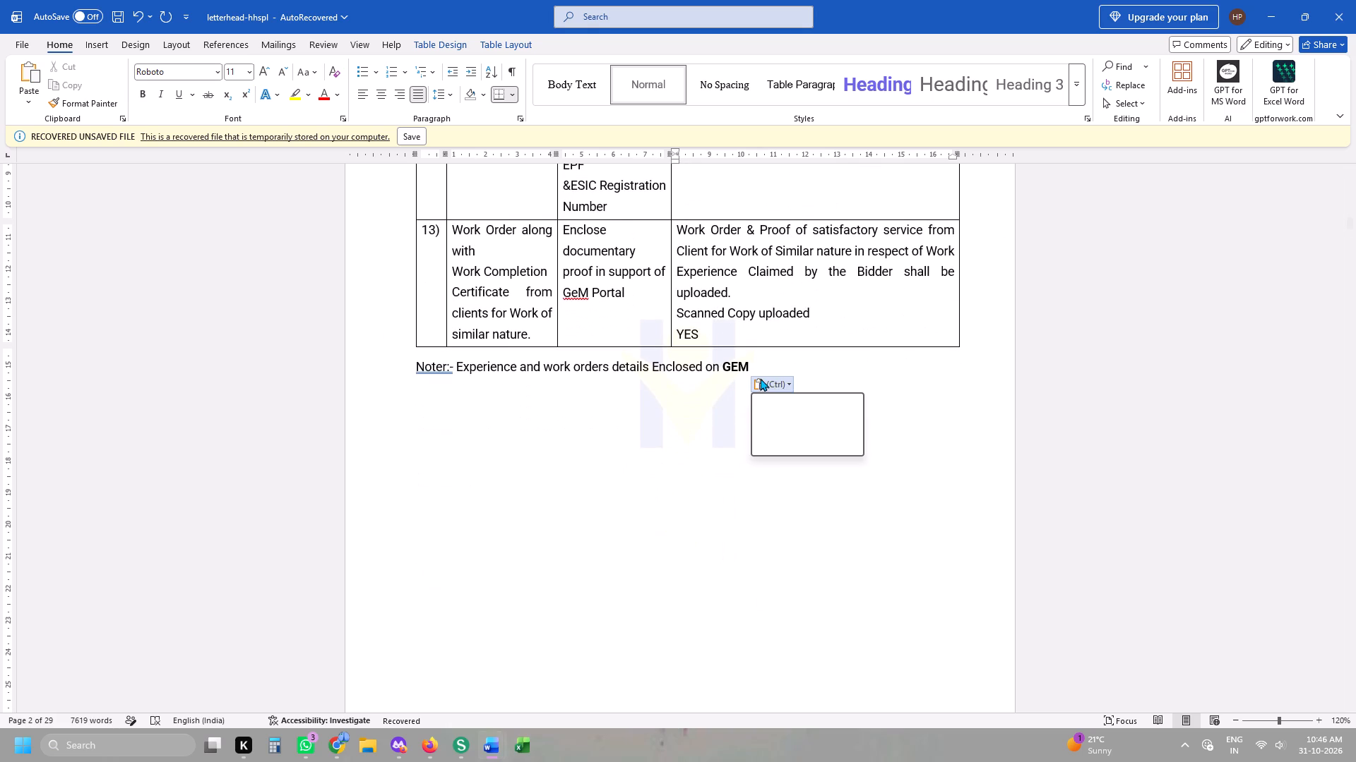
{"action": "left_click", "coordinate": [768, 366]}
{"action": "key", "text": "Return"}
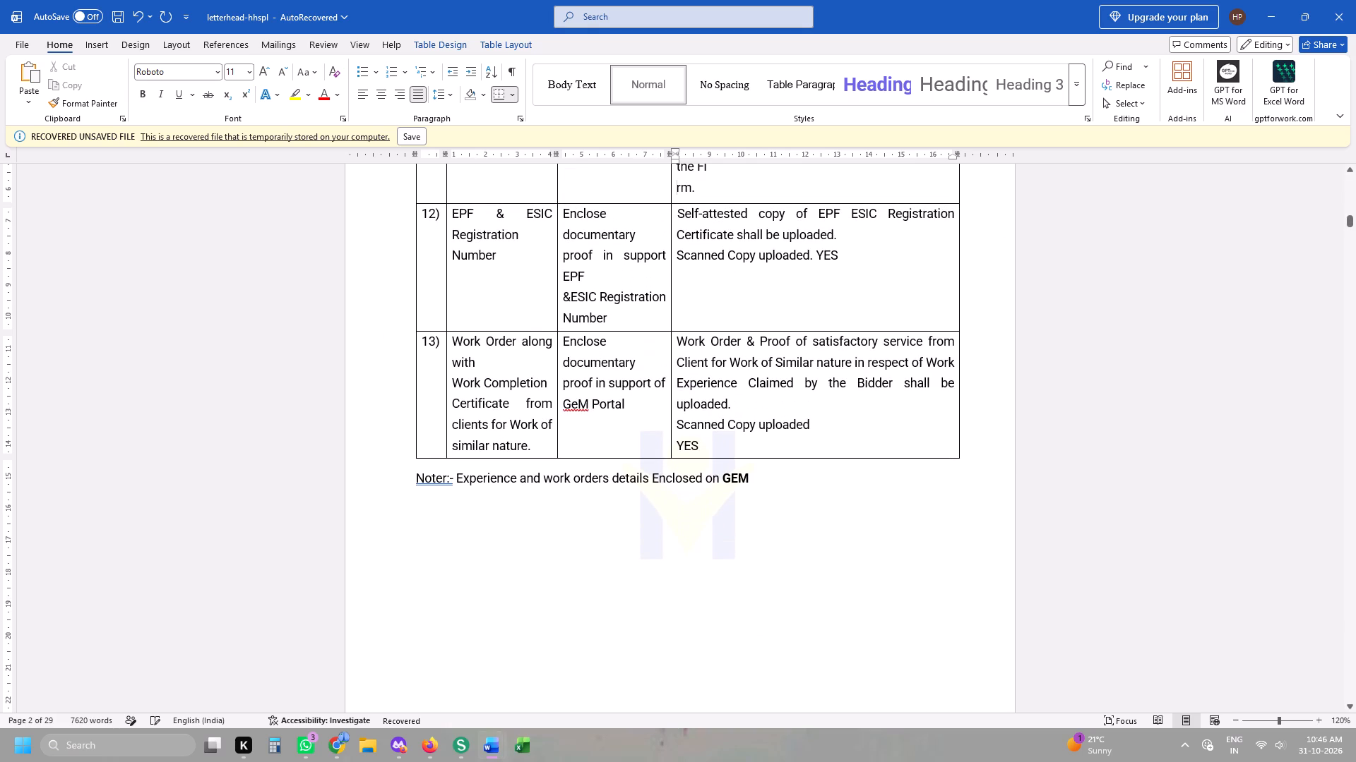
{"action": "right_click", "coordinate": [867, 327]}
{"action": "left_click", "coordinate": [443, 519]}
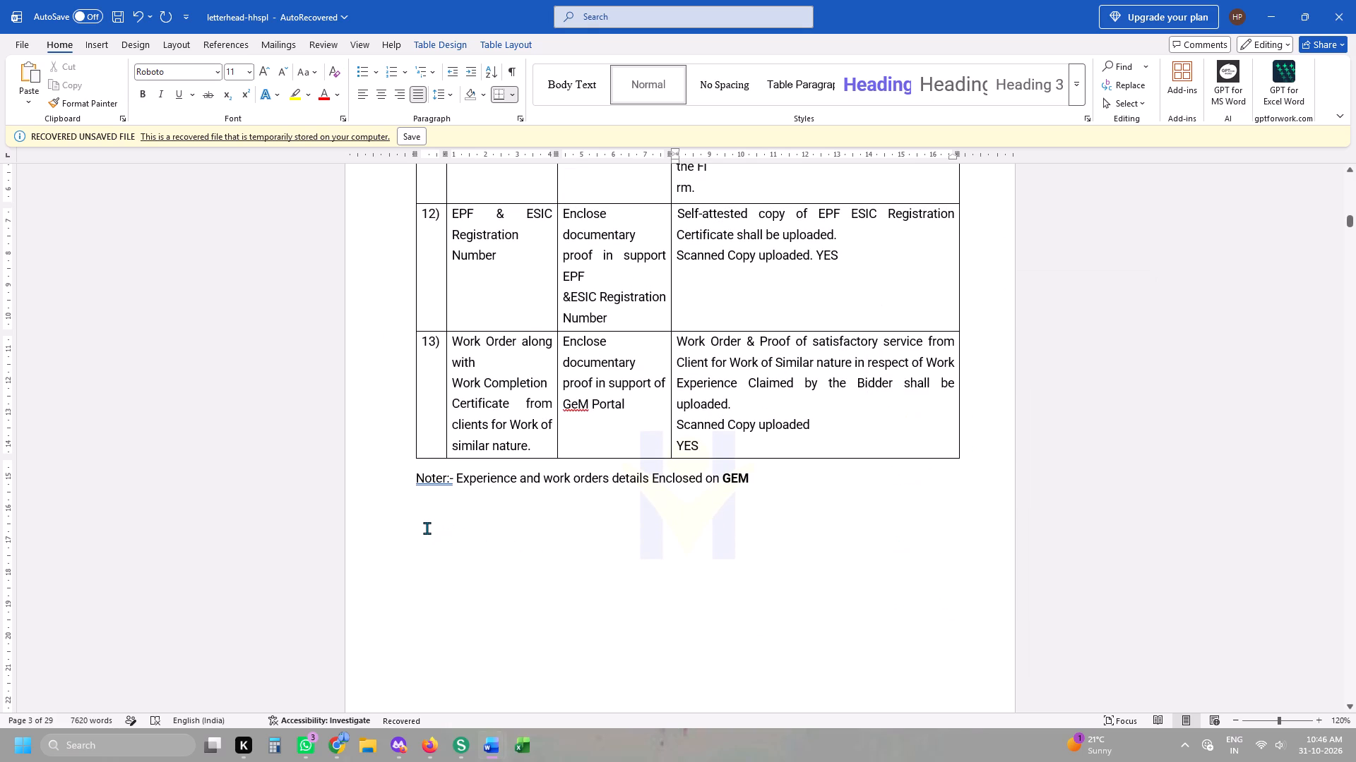
Clear the unpinned clipboard history and paste the pinned signatory block with date 01-10-2026 and place JAIPUR.
{"action": "left_click", "coordinate": [427, 528]}
{"action": "key", "text": "super+v"}
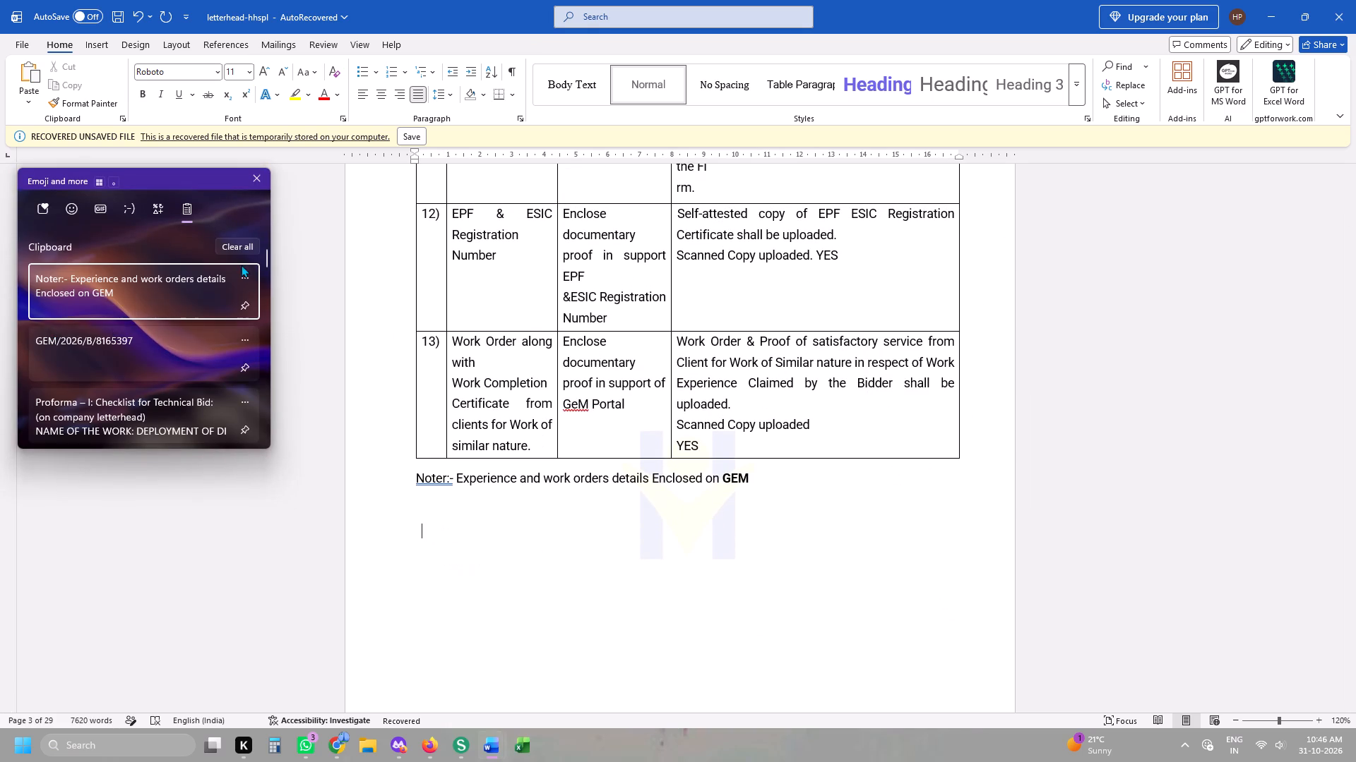
{"action": "left_click", "coordinate": [239, 249]}
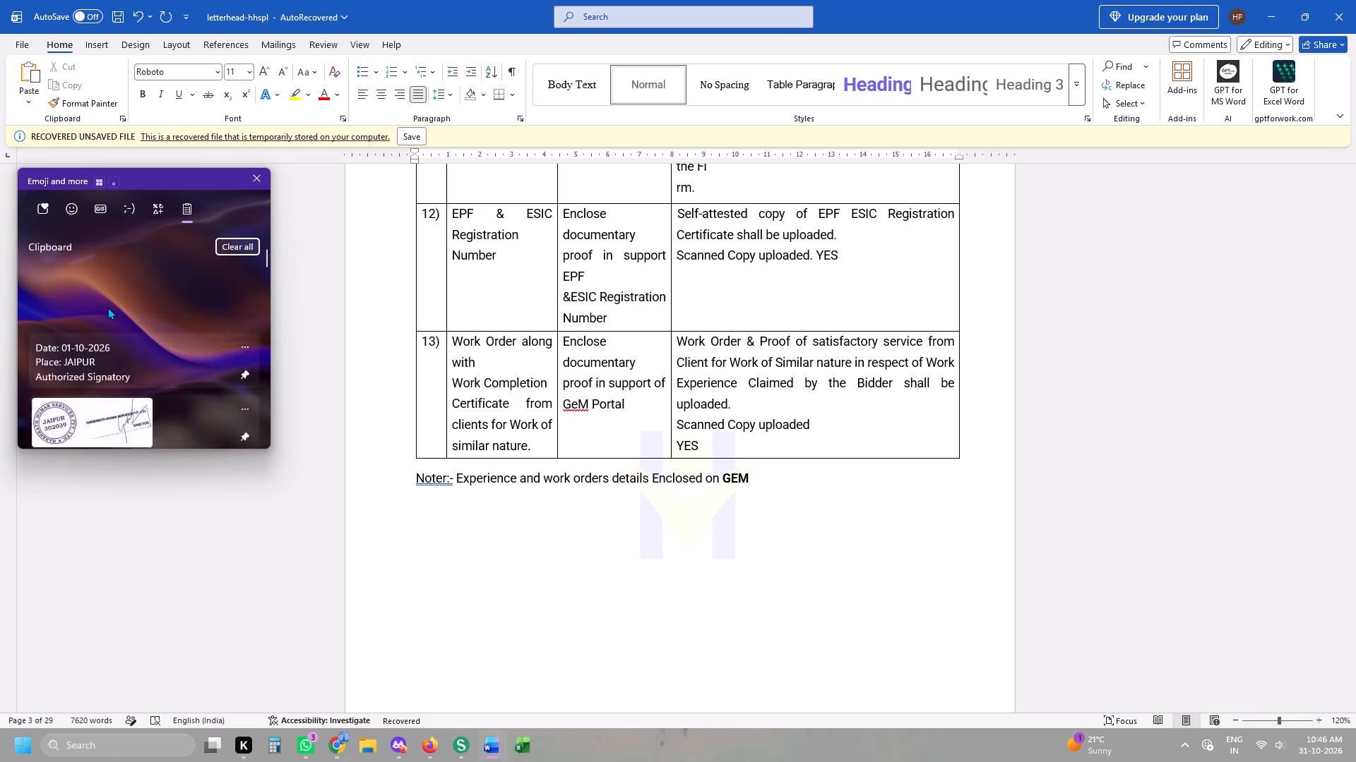
{"action": "left_click", "coordinate": [107, 307]}
{"action": "key", "text": "ctrl+v"}
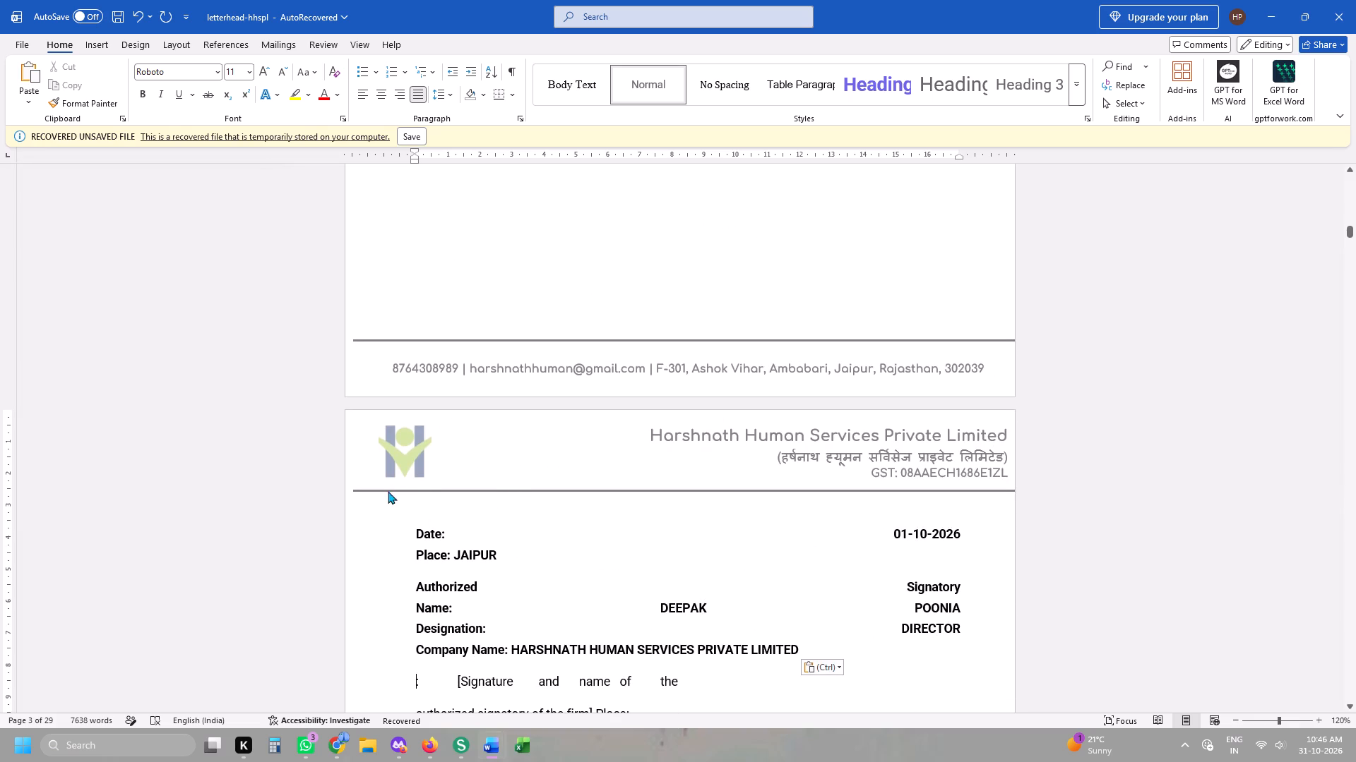
Move the pasted signatory block from the following page to a new line below the GEM note.
{"action": "left_click_drag", "start_coordinate": [385, 511], "coordinate": [816, 644]}
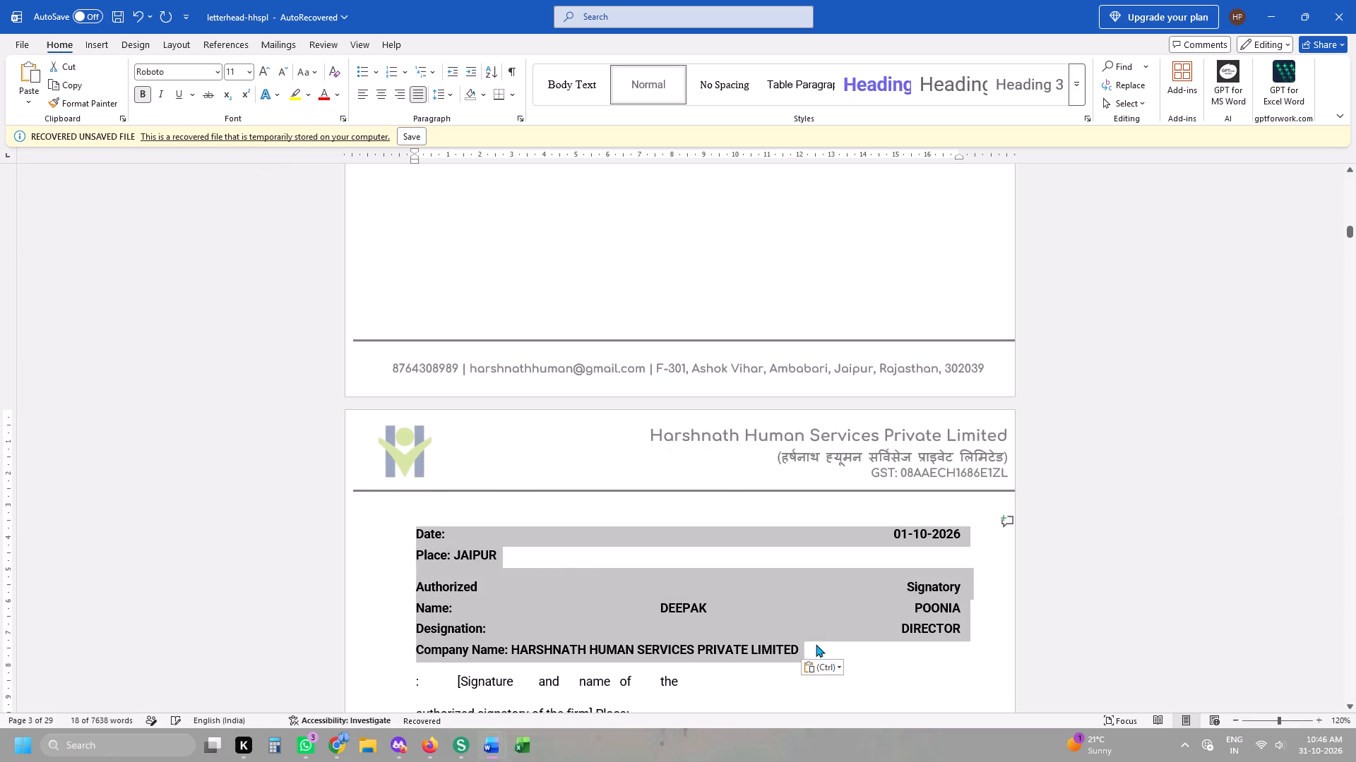
{"action": "key", "text": "ctrl+x"}
{"action": "scroll", "coordinate": [802, 615], "scroll_direction": "up", "scroll_amount": 8}
{"action": "left_click", "coordinate": [781, 370]}
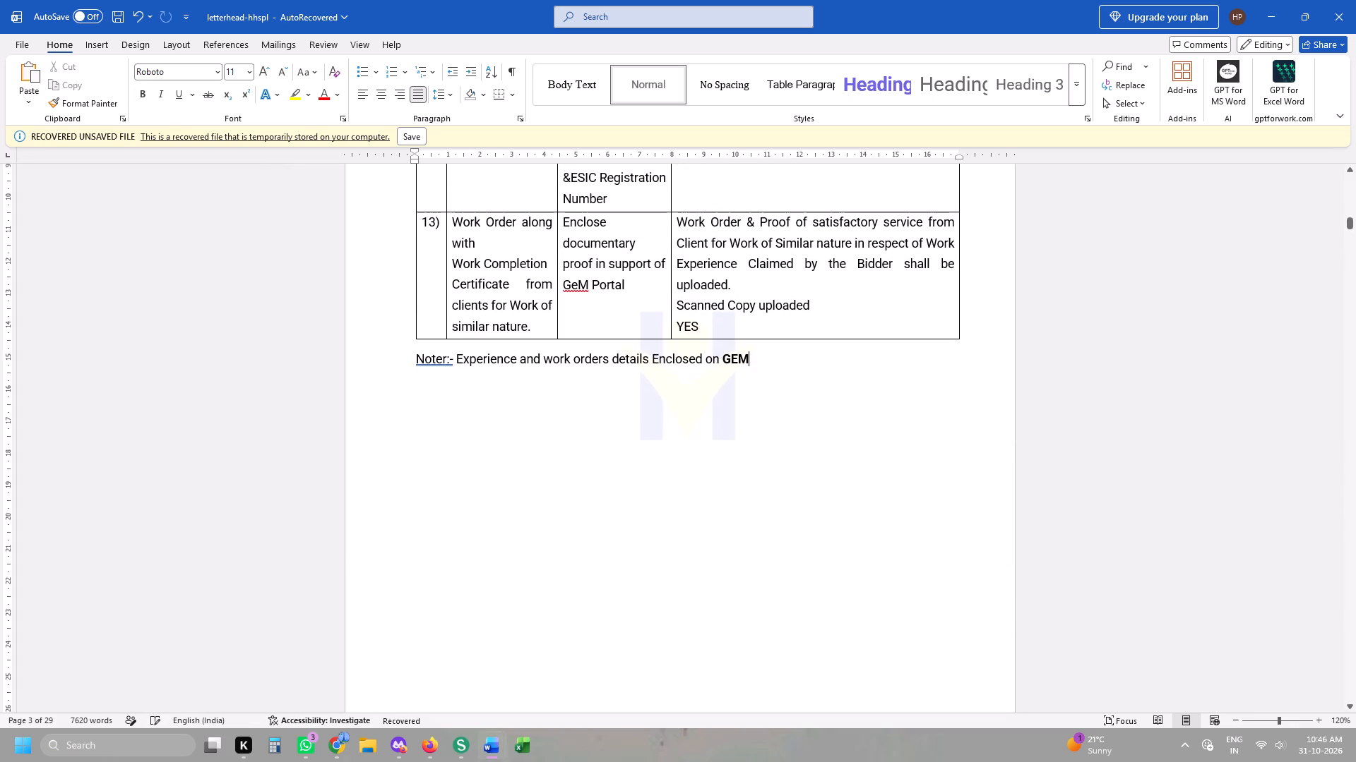
{"action": "key", "text": "Return"}
{"action": "key", "text": "ctrl+v"}
End the note with a full stop and add a blank line between it and the signatory block.
{"action": "left_click", "coordinate": [766, 334]}
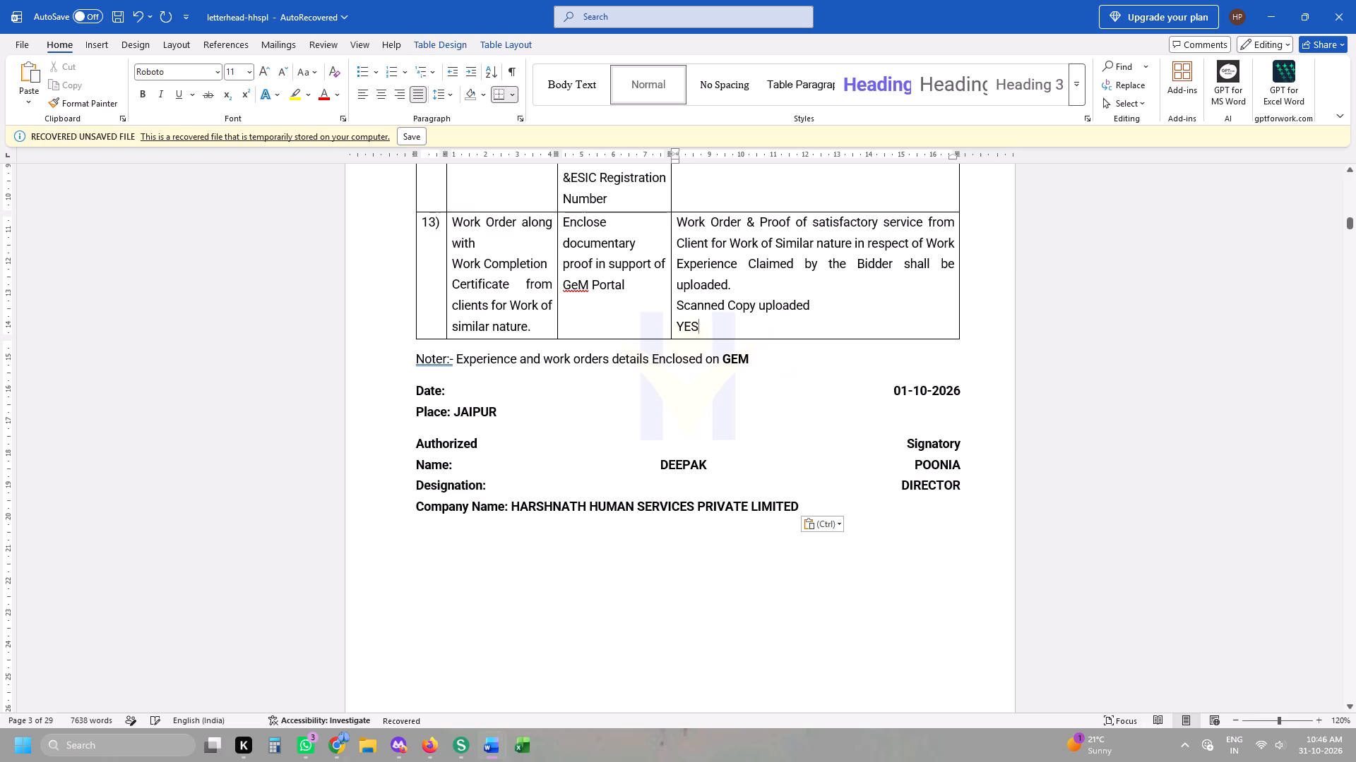
{"action": "left_click", "coordinate": [770, 349]}
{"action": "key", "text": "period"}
{"action": "key", "text": "Return"}
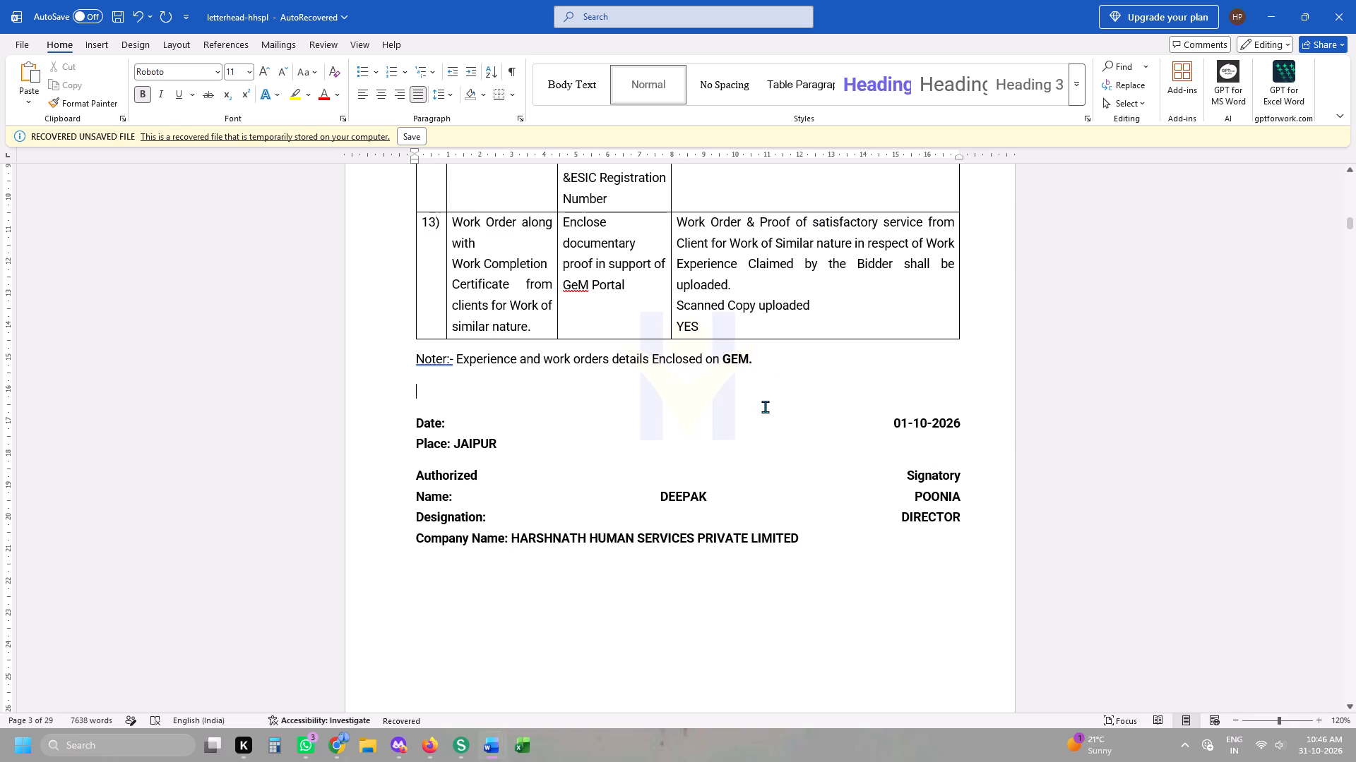
Remove the justified spacing from the signatory block, from Date to Company Name, so its lines are left-aligned.
{"action": "left_click_drag", "start_coordinate": [814, 538], "coordinate": [247, 416]}
{"action": "key", "text": "ctrl+j"}
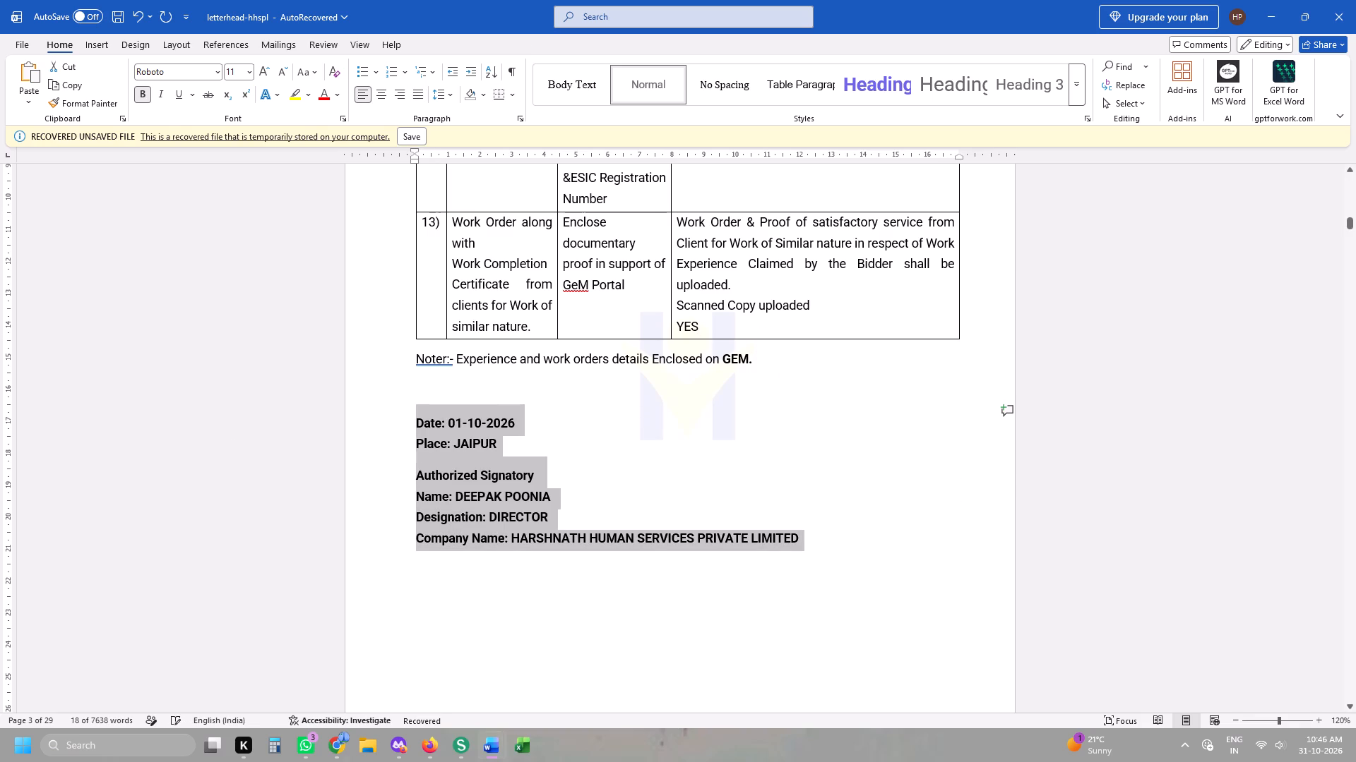
Set the date in the signatory block to 31-10-2026.
{"action": "left_click", "coordinate": [456, 425]}
{"action": "key", "text": "Right"}
{"action": "key", "text": "BackSpace"}
{"action": "key", "text": "BackSpace"}
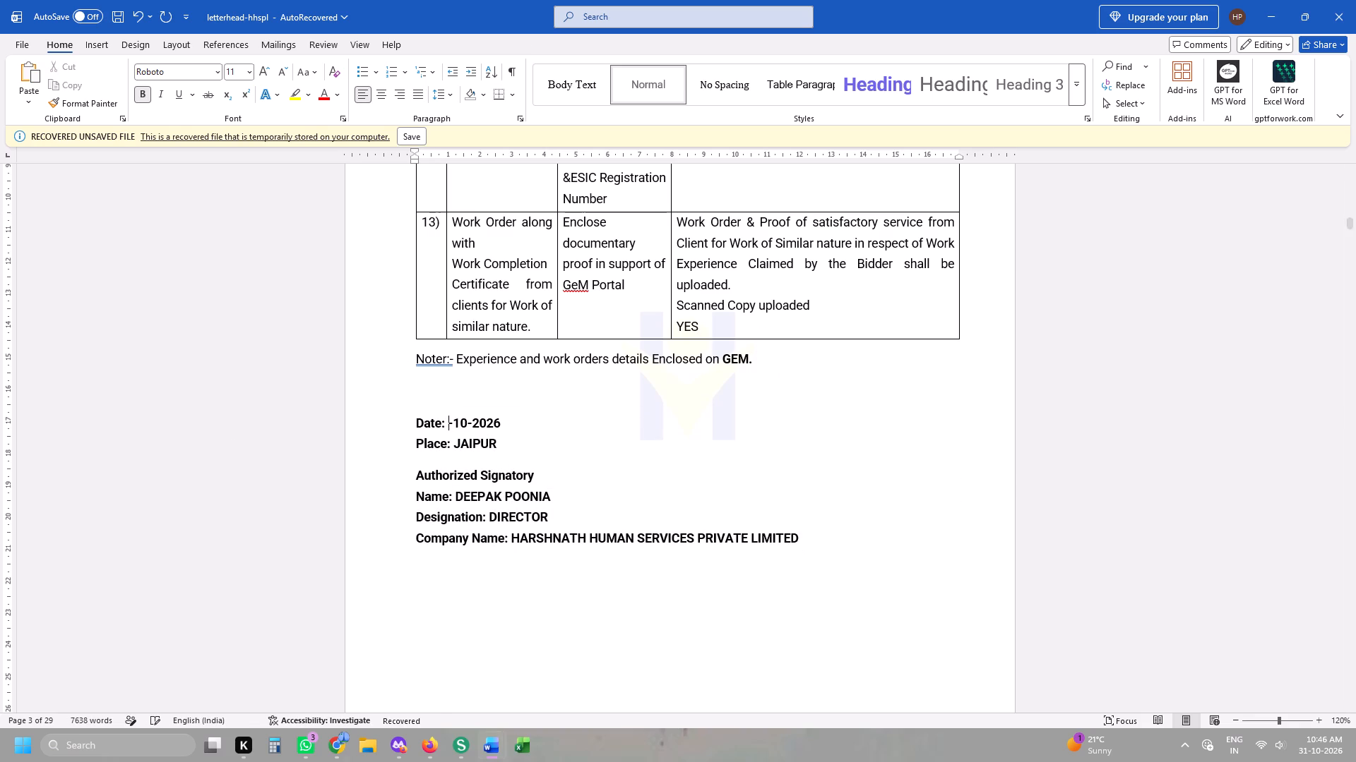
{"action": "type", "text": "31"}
Paste the pinned company stamp and director signature image on the line below the Company Name.
{"action": "scroll", "coordinate": [457, 425], "scroll_direction": "down", "scroll_amount": 7}
{"action": "left_click", "coordinate": [526, 190]}
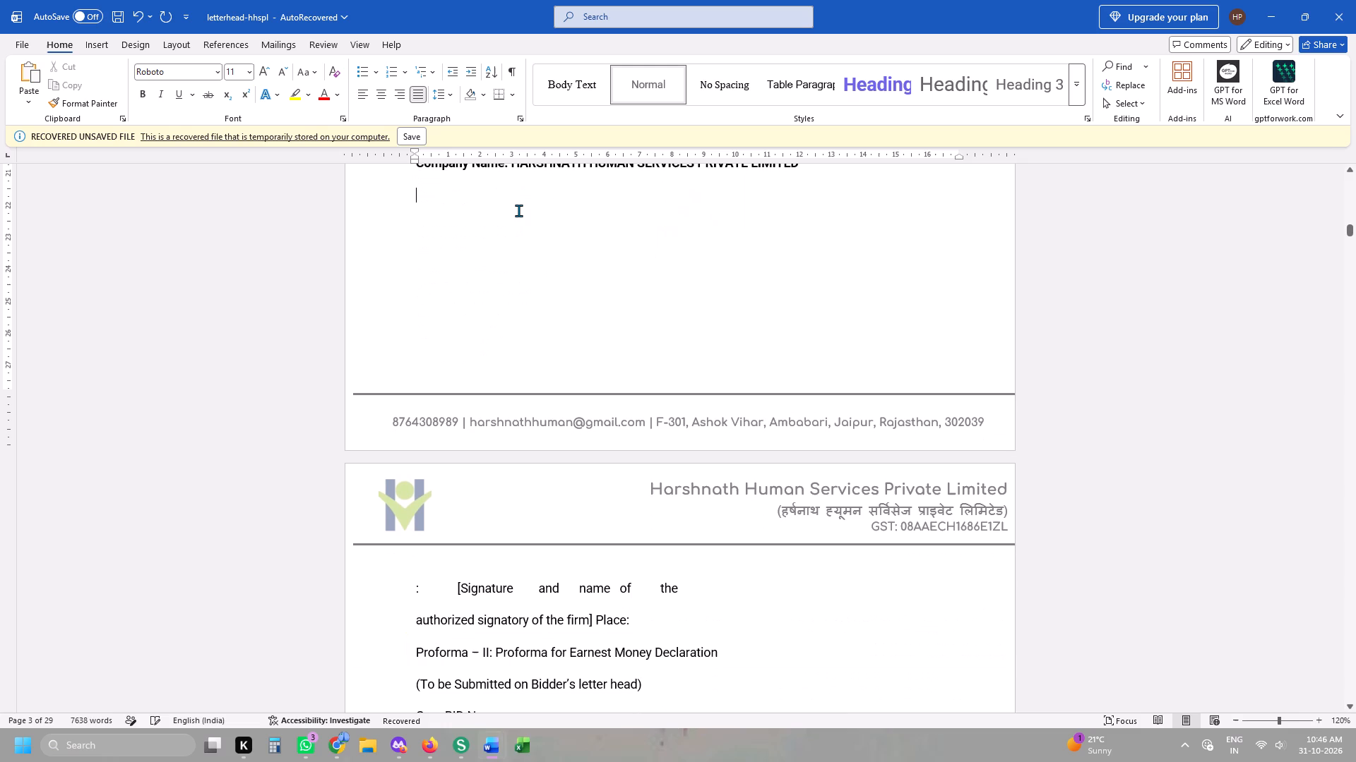
{"action": "key", "text": "super+v"}
{"action": "left_click", "coordinate": [512, 429]}
{"action": "key", "text": "ctrl+v"}
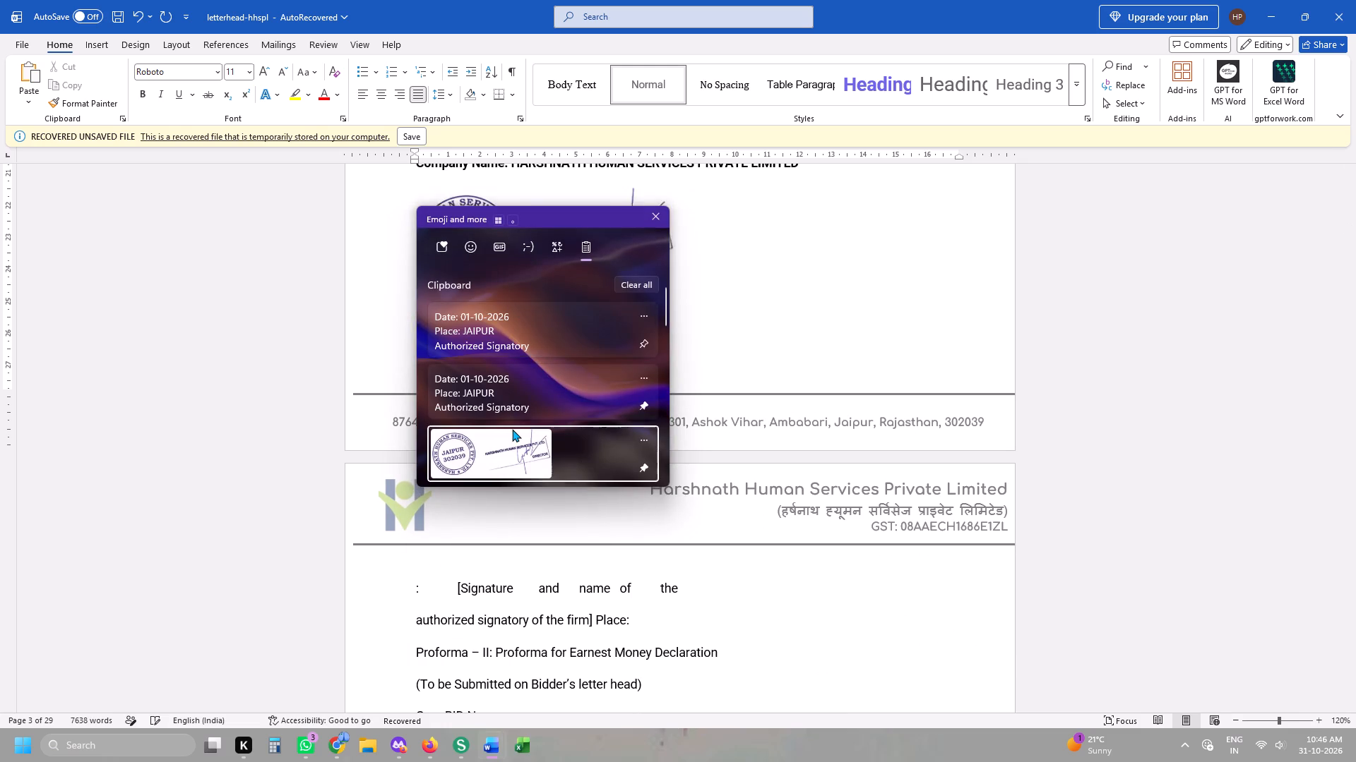
Set the stamp and signature image behind the text and move it toward the page's right side below the signatory block.
{"action": "left_click", "coordinate": [591, 238]}
{"action": "left_click", "coordinate": [692, 198]}
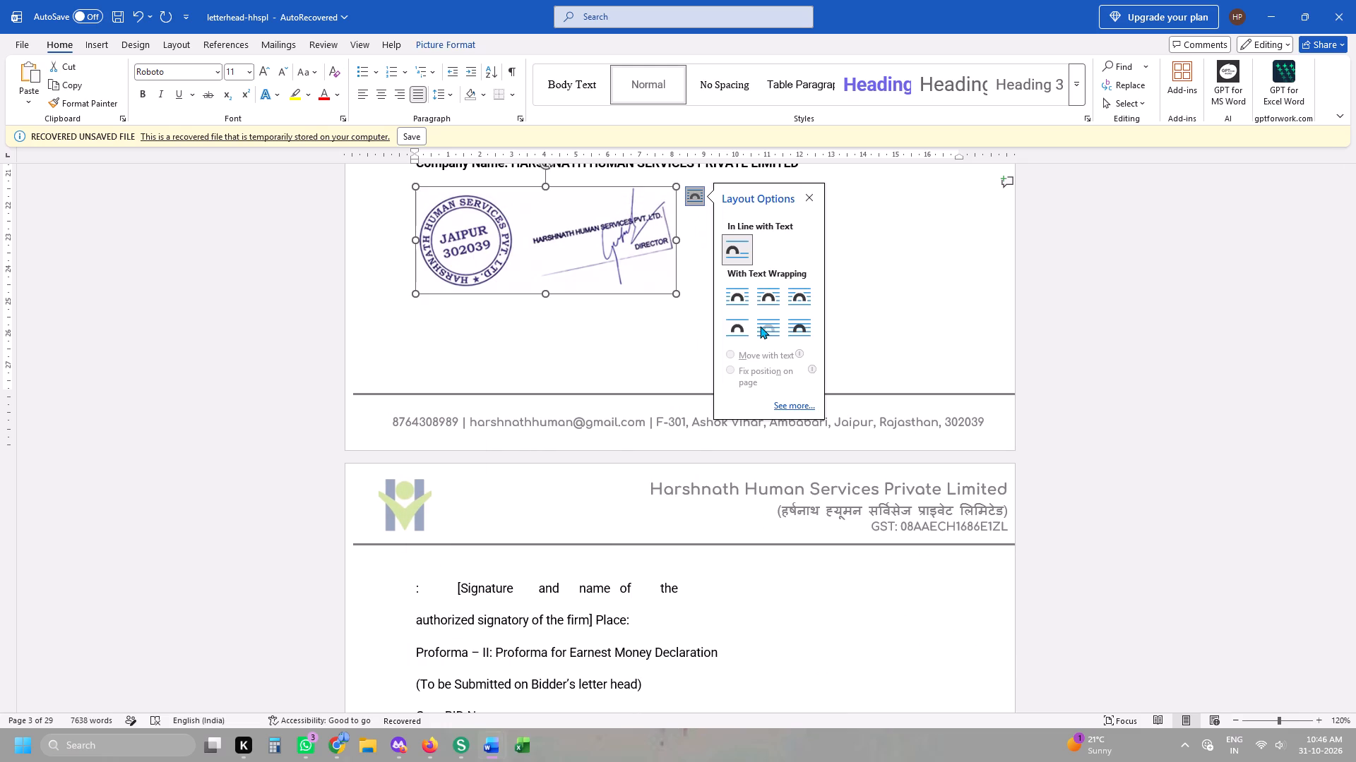
{"action": "left_click", "coordinate": [762, 329]}
{"action": "left_click_drag", "start_coordinate": [519, 237], "coordinate": [809, 297]}
{"action": "scroll", "coordinate": [607, 326], "scroll_direction": "down", "scroll_amount": 4}
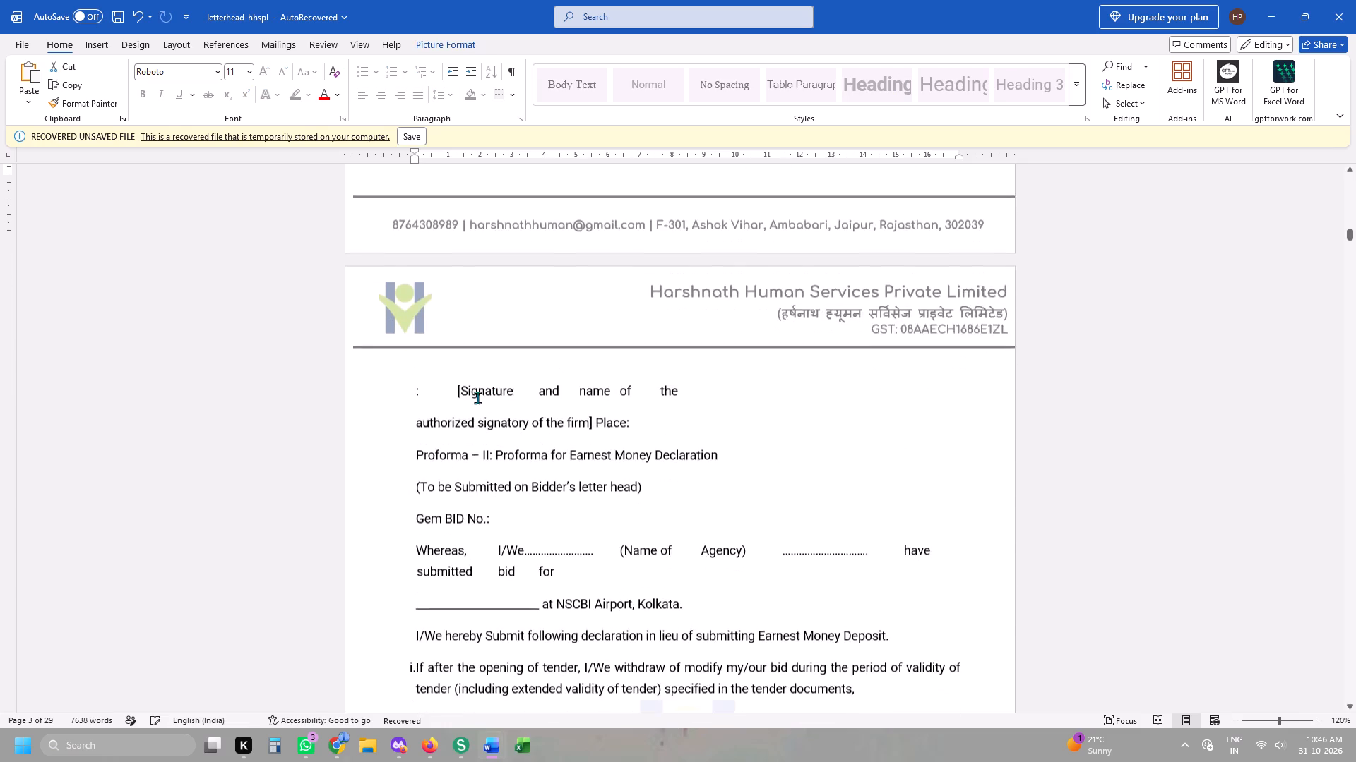
Delete the leftover signature, authorized signatory and Place lines above the Proforma – II heading.
{"action": "left_click_drag", "start_coordinate": [399, 368], "coordinate": [576, 399]}
{"action": "key", "text": "Delete"}
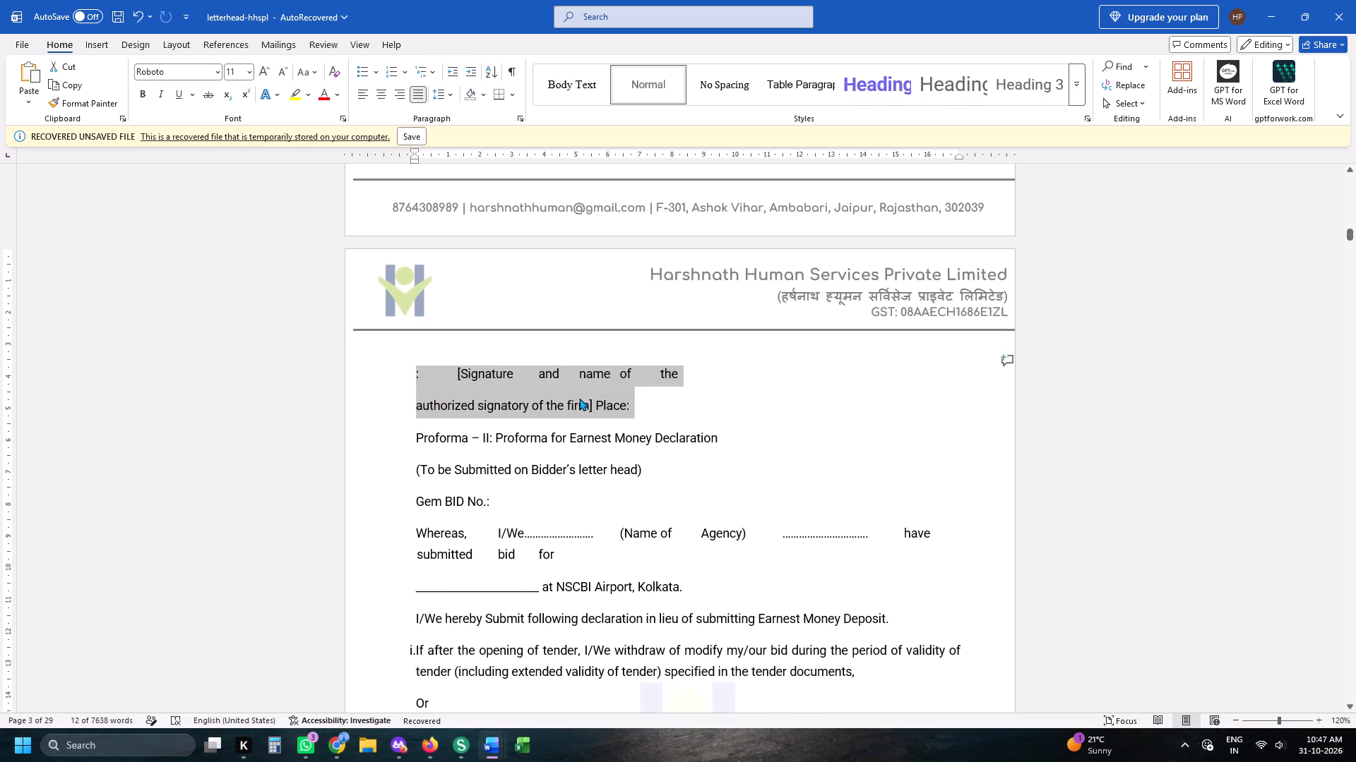
Make the heading "Proforma – II: Proforma for Earnest Money Declaration" bold.
{"action": "left_click_drag", "start_coordinate": [733, 380], "coordinate": [345, 376]}
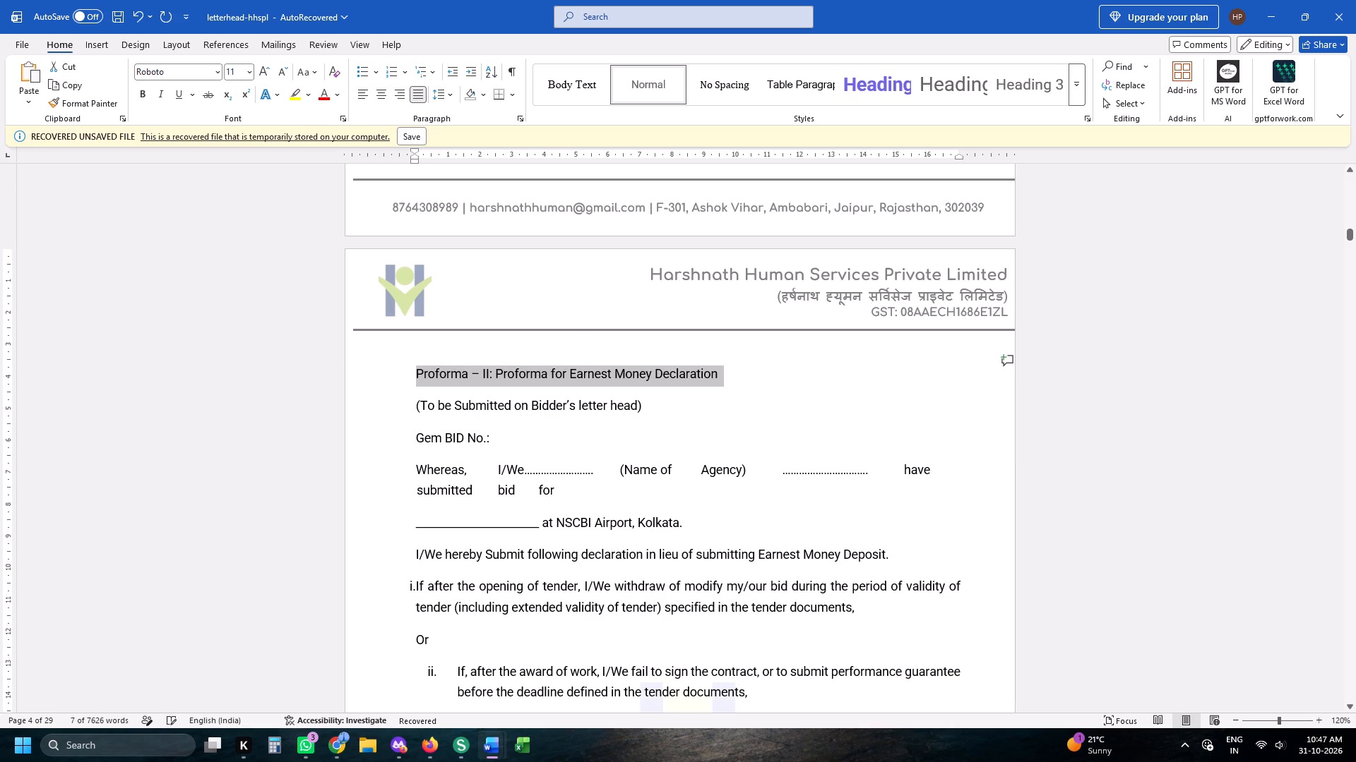
{"action": "key", "text": "ctrl+b"}
Delete the "(To be Submitted on Bidder's letter head)" line under the Proforma – II heading.
{"action": "left_click", "coordinate": [651, 409]}
{"action": "left_click_drag", "start_coordinate": [656, 407], "coordinate": [377, 388]}
{"action": "key", "text": "Delete"}
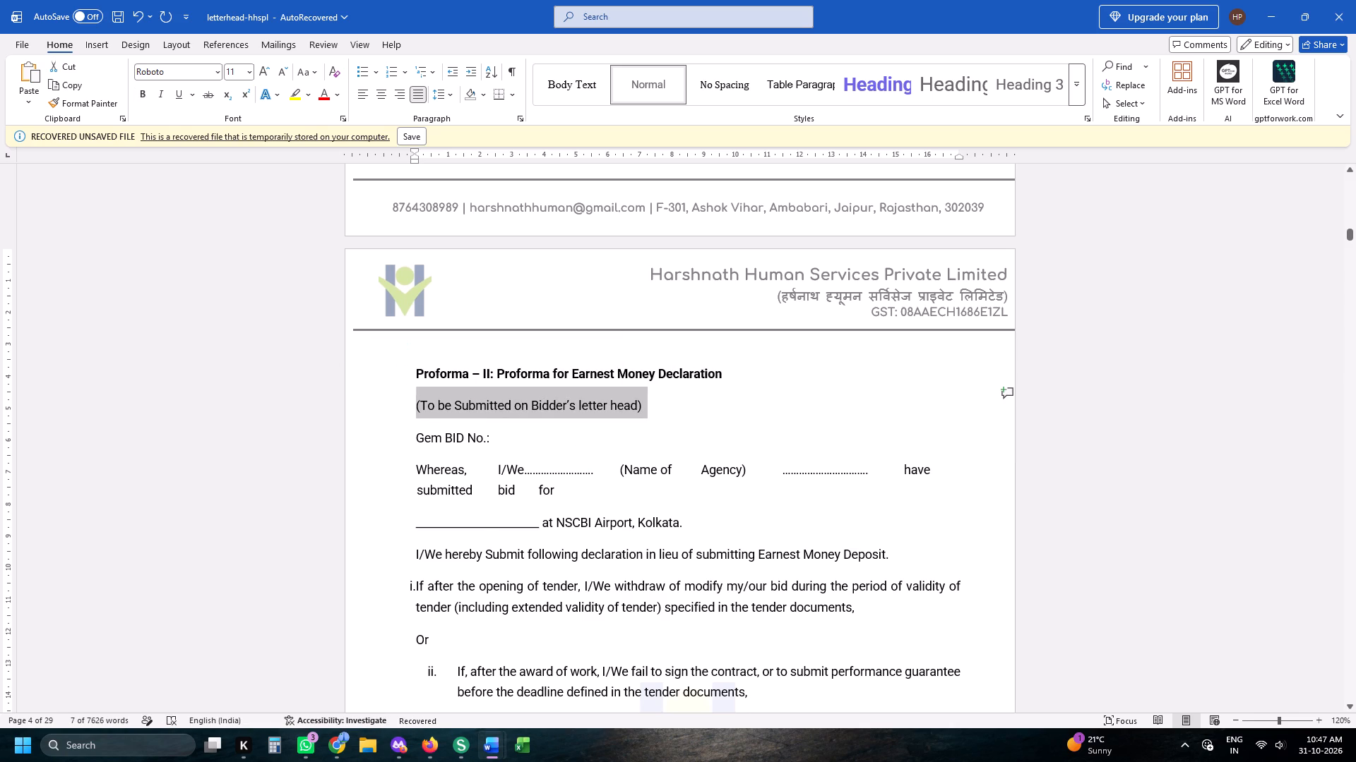
Copy the bid number GEM/2026/B/8165397 from the Proforma – I checklist and paste it after "Gem BID No.:" in Proforma – II.
{"action": "scroll", "coordinate": [502, 404], "scroll_direction": "up", "scroll_amount": 20}
{"action": "scroll", "coordinate": [502, 404], "scroll_direction": "up", "scroll_amount": 8}
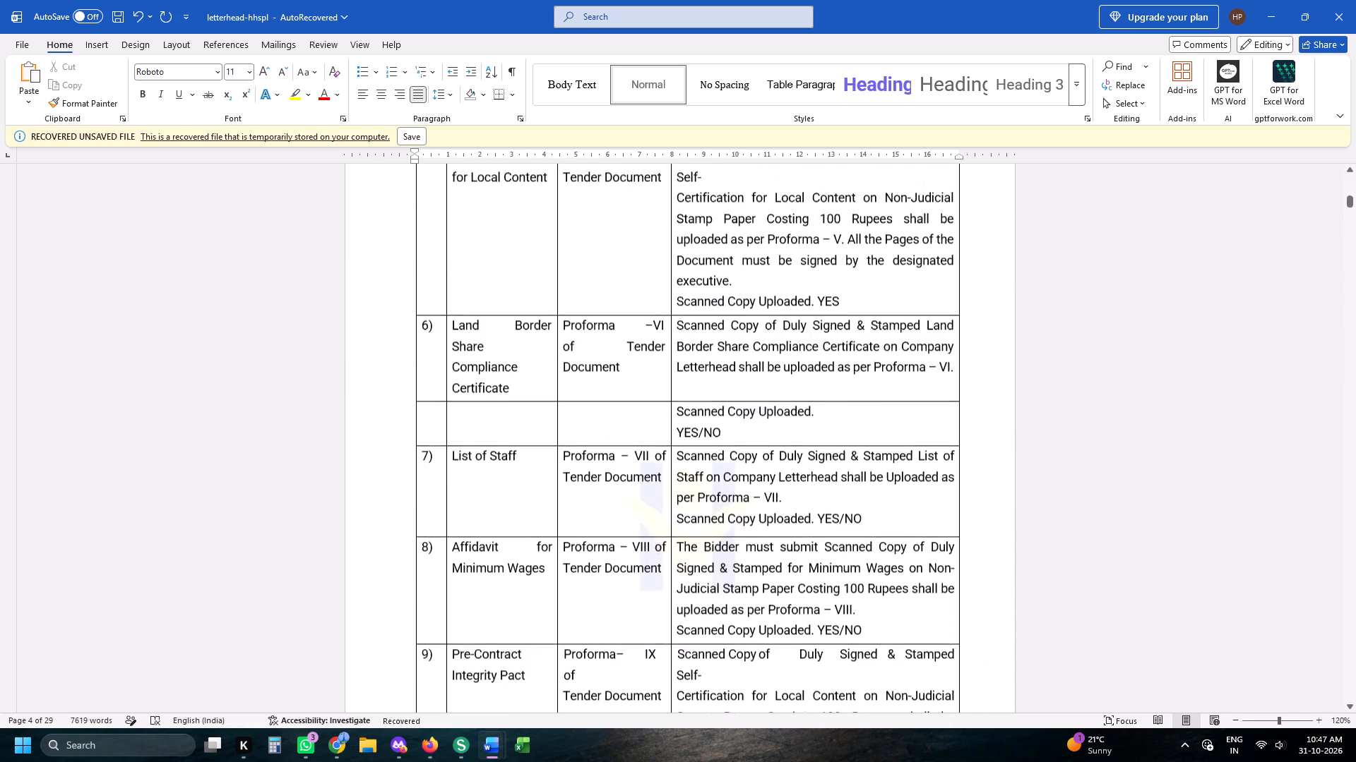
{"action": "scroll", "coordinate": [502, 404], "scroll_direction": "up", "scroll_amount": 20}
{"action": "scroll", "coordinate": [502, 404], "scroll_direction": "up", "scroll_amount": 8}
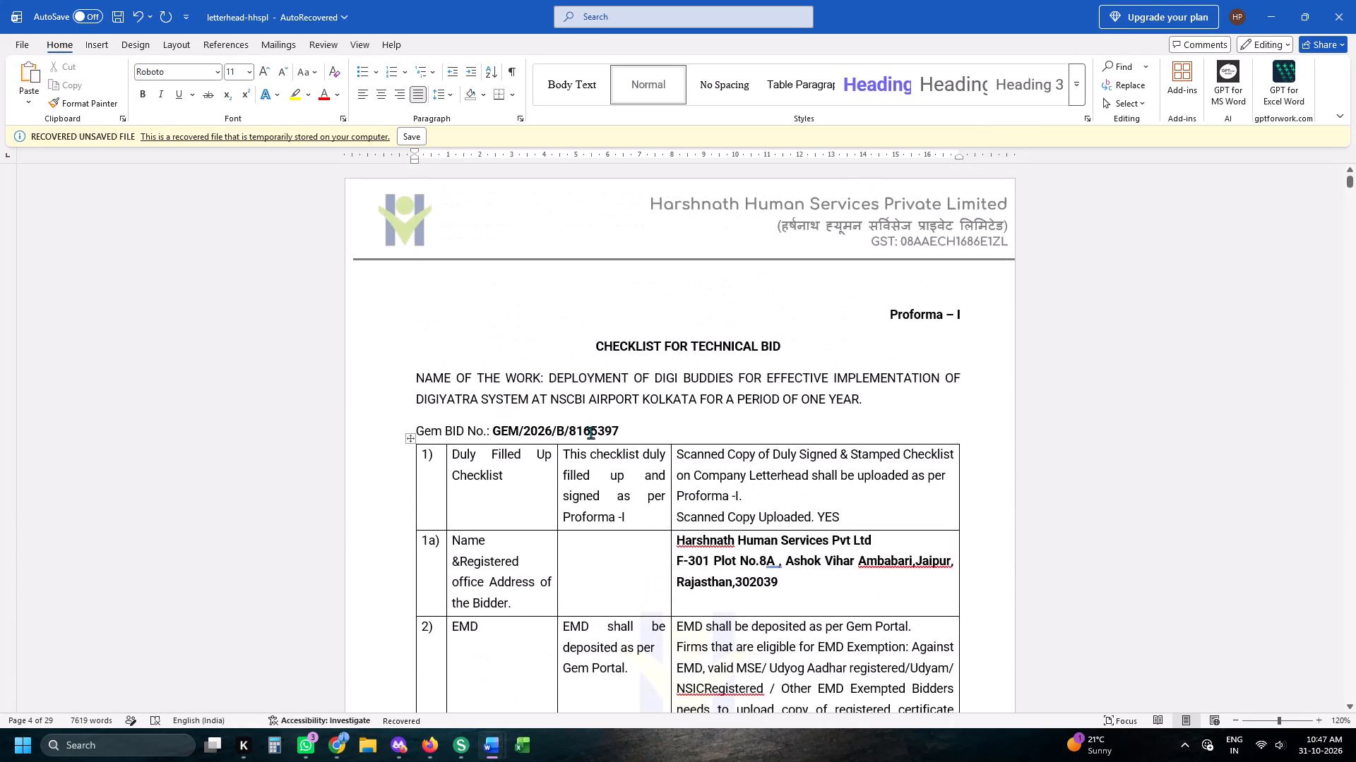
{"action": "left_click_drag", "start_coordinate": [621, 429], "coordinate": [499, 435]}
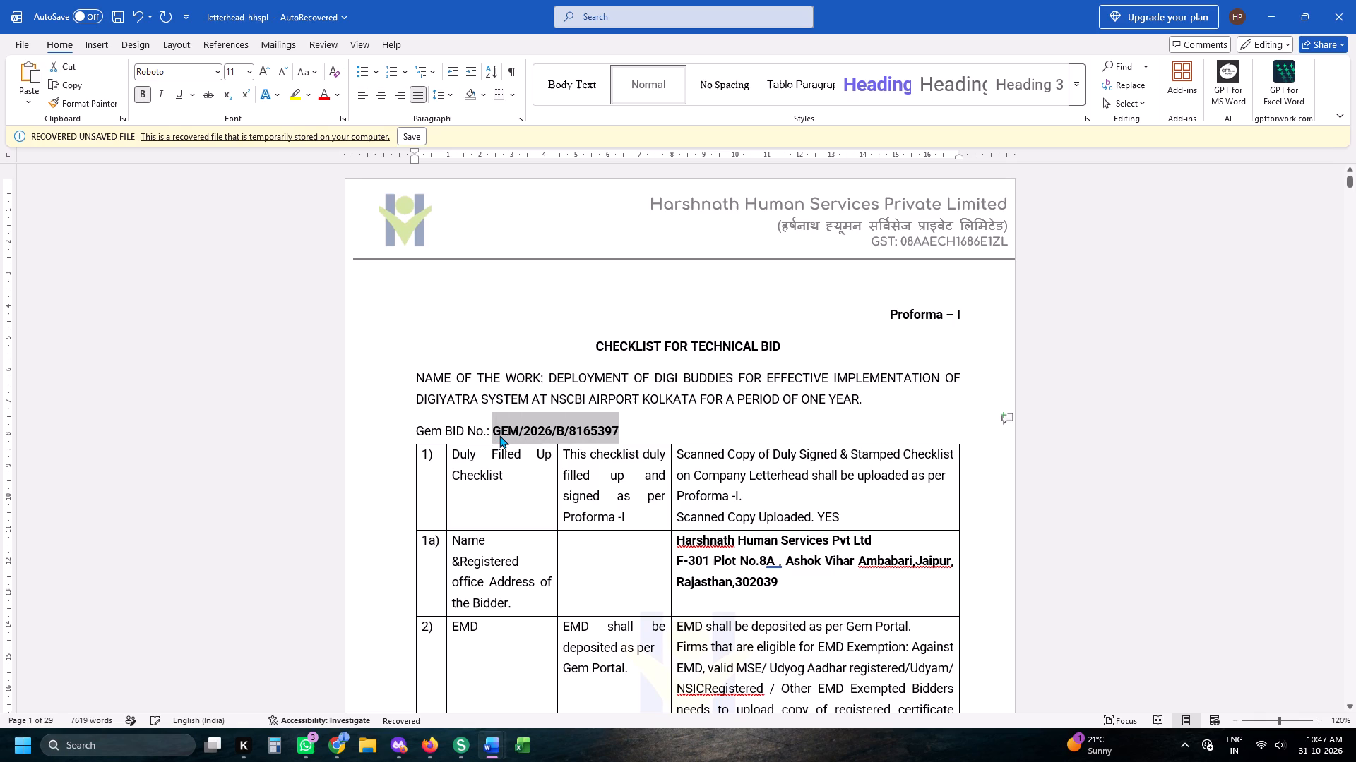
{"action": "key", "text": "ctrl+c"}
{"action": "key", "text": "ctrl+c"}
{"action": "key", "text": "ctrl+c"}
{"action": "key", "text": "ctrl+c"}
{"action": "key", "text": "alt+Tab"}
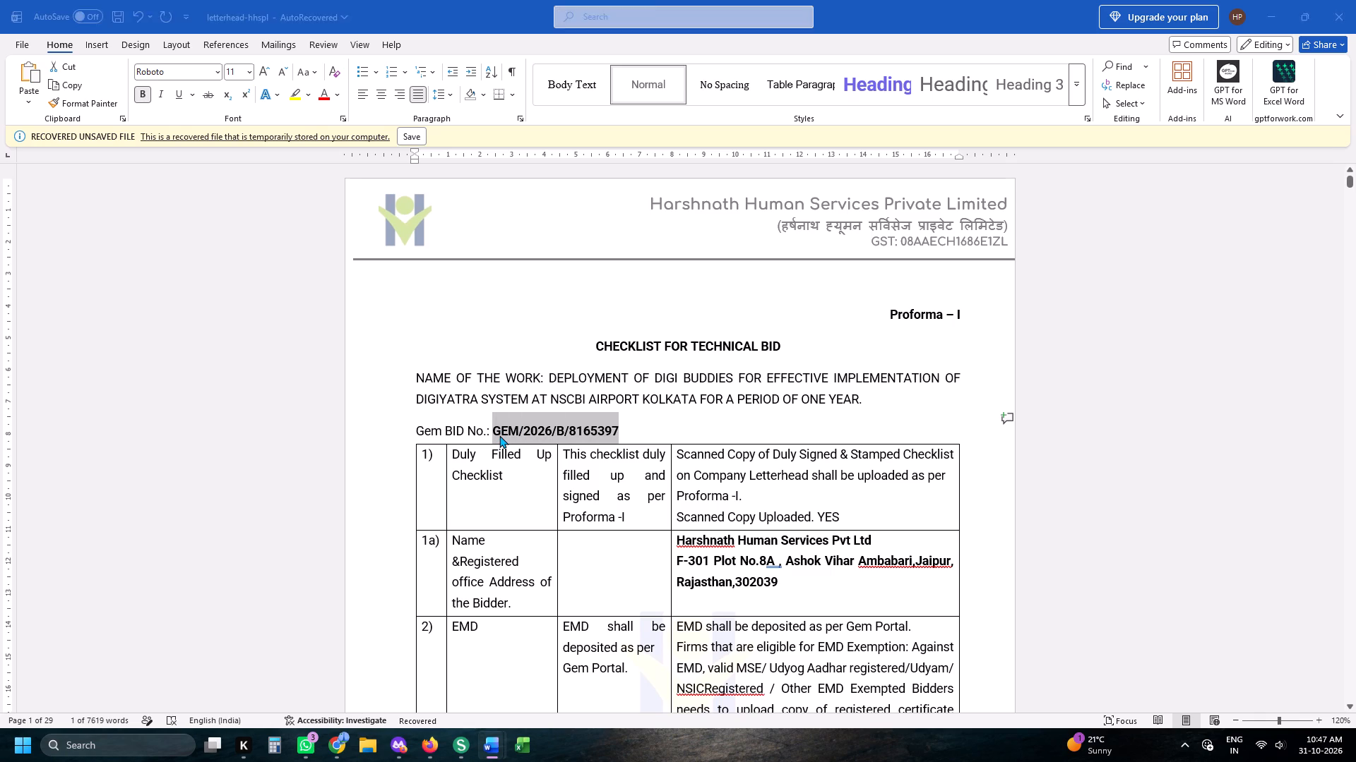
{"action": "key", "text": "alt+Tab"}
{"action": "scroll", "coordinate": [602, 475], "scroll_direction": "down", "scroll_amount": 6}
{"action": "scroll", "coordinate": [597, 478], "scroll_direction": "down", "scroll_amount": 19}
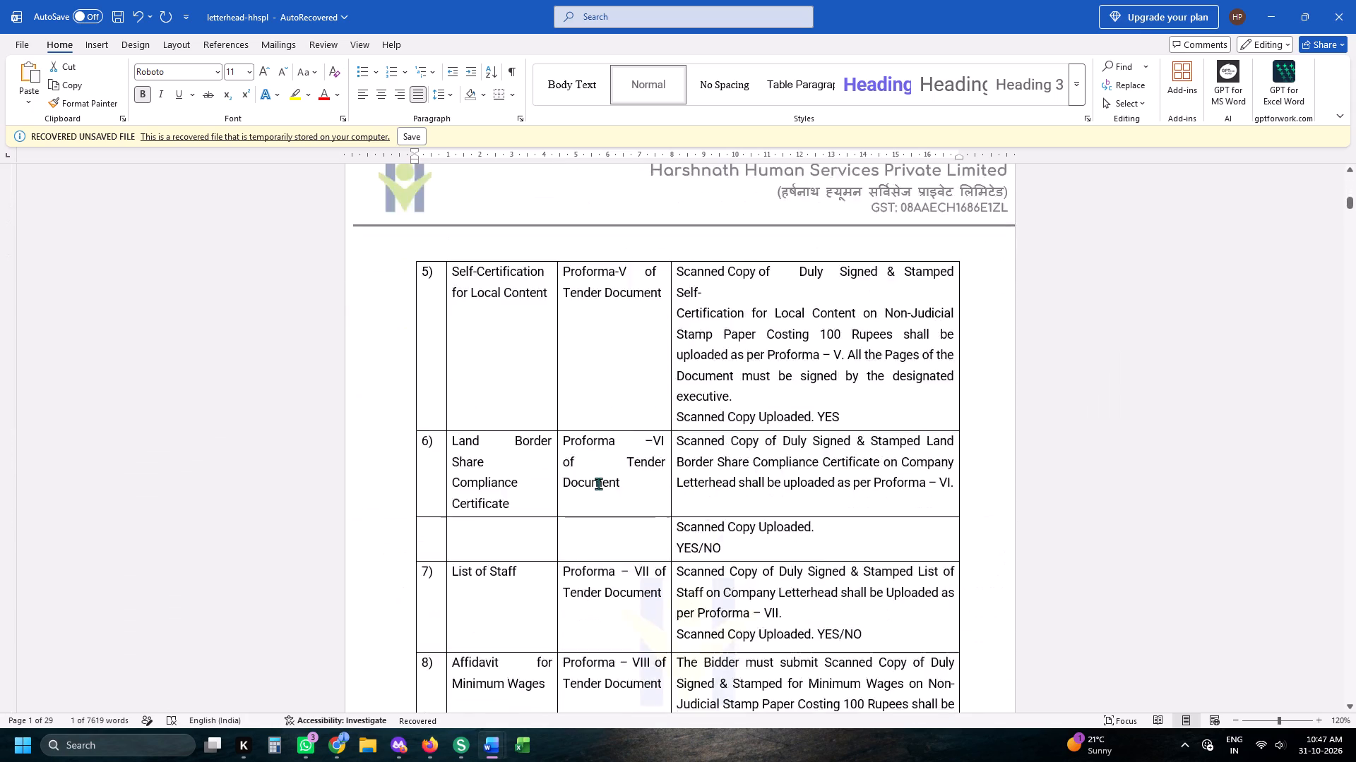
{"action": "scroll", "coordinate": [598, 483], "scroll_direction": "down", "scroll_amount": 20}
{"action": "scroll", "coordinate": [598, 483], "scroll_direction": "down", "scroll_amount": 10}
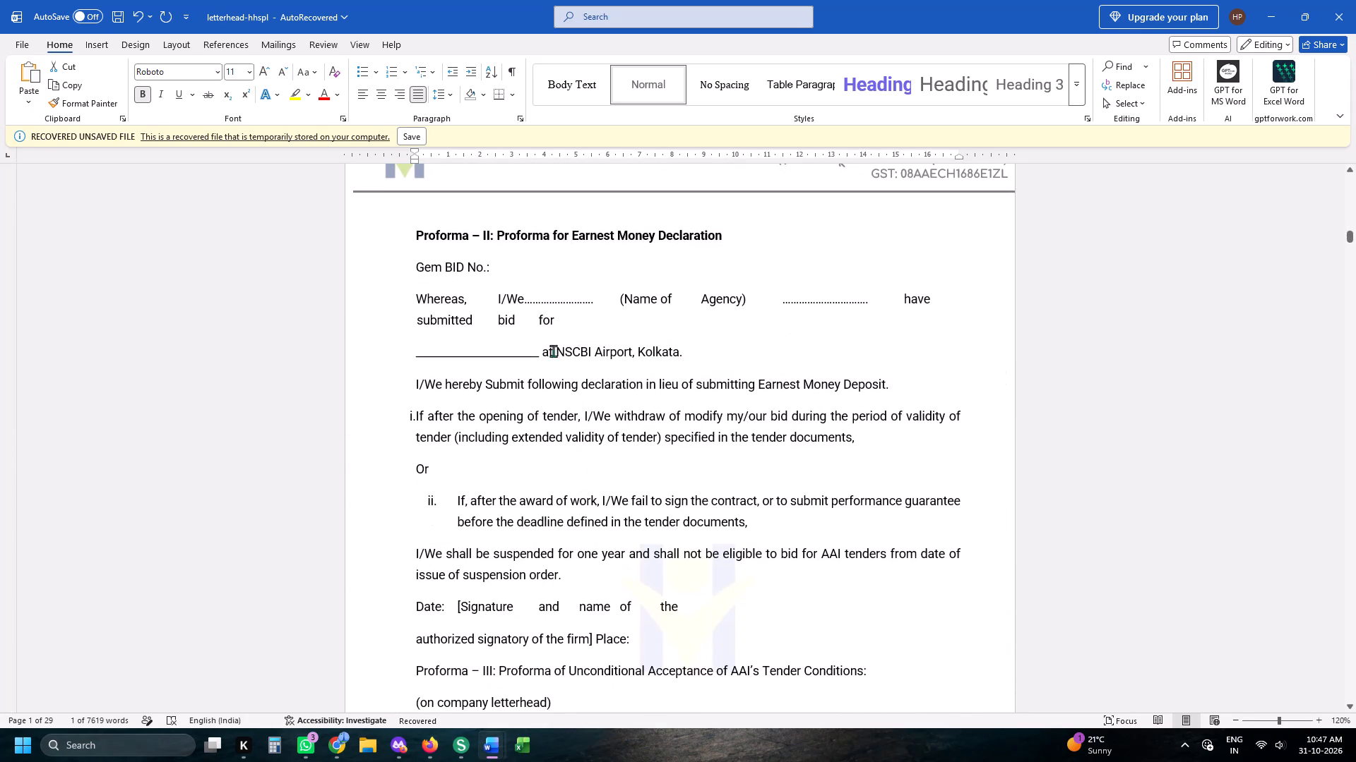
{"action": "left_click", "coordinate": [523, 270]}
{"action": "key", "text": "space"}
{"action": "key", "text": "ctrl+v"}
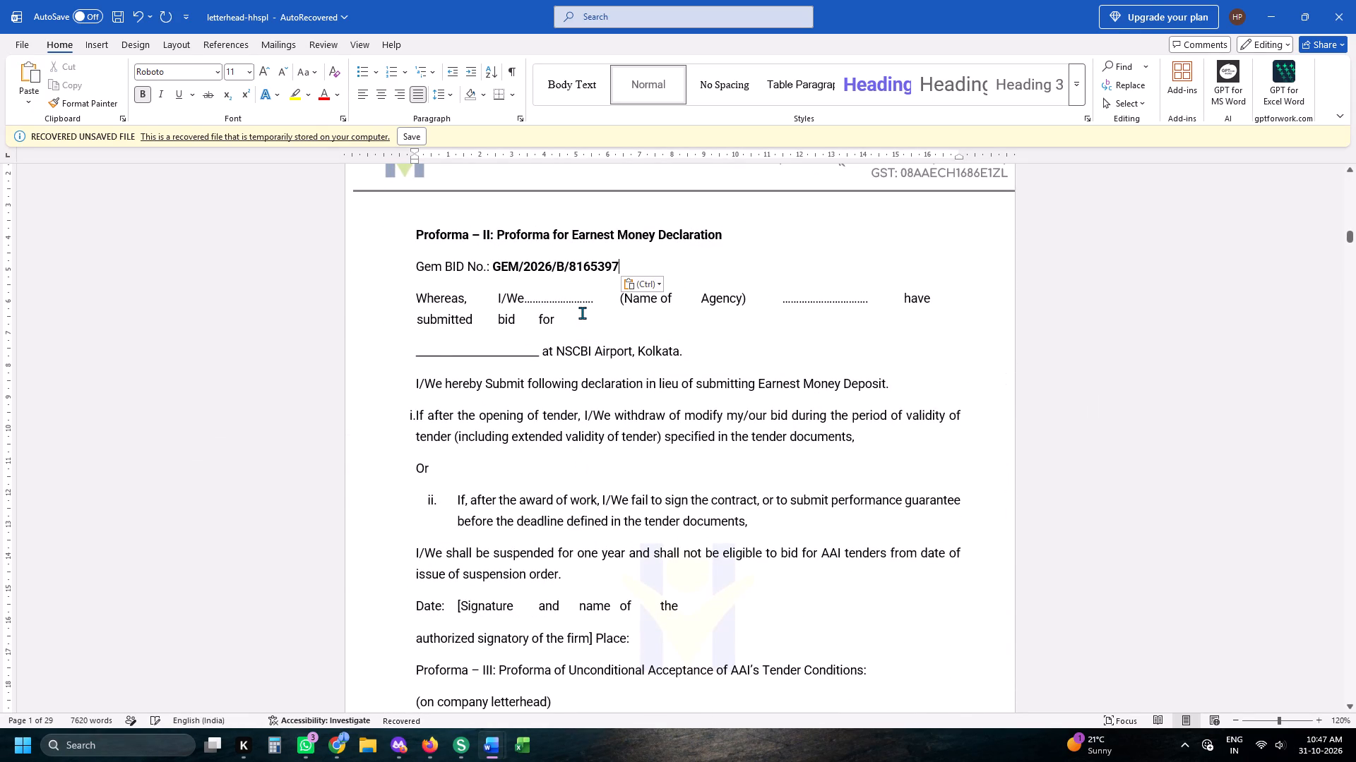
Replace the "I/We … (Name of Agency) …" placeholder and dotted blanks in the Whereas sentence with "I" and the signatory's name in bold.
{"action": "left_click", "coordinate": [582, 313]}
{"action": "left_click_drag", "start_coordinate": [766, 293], "coordinate": [537, 290]}
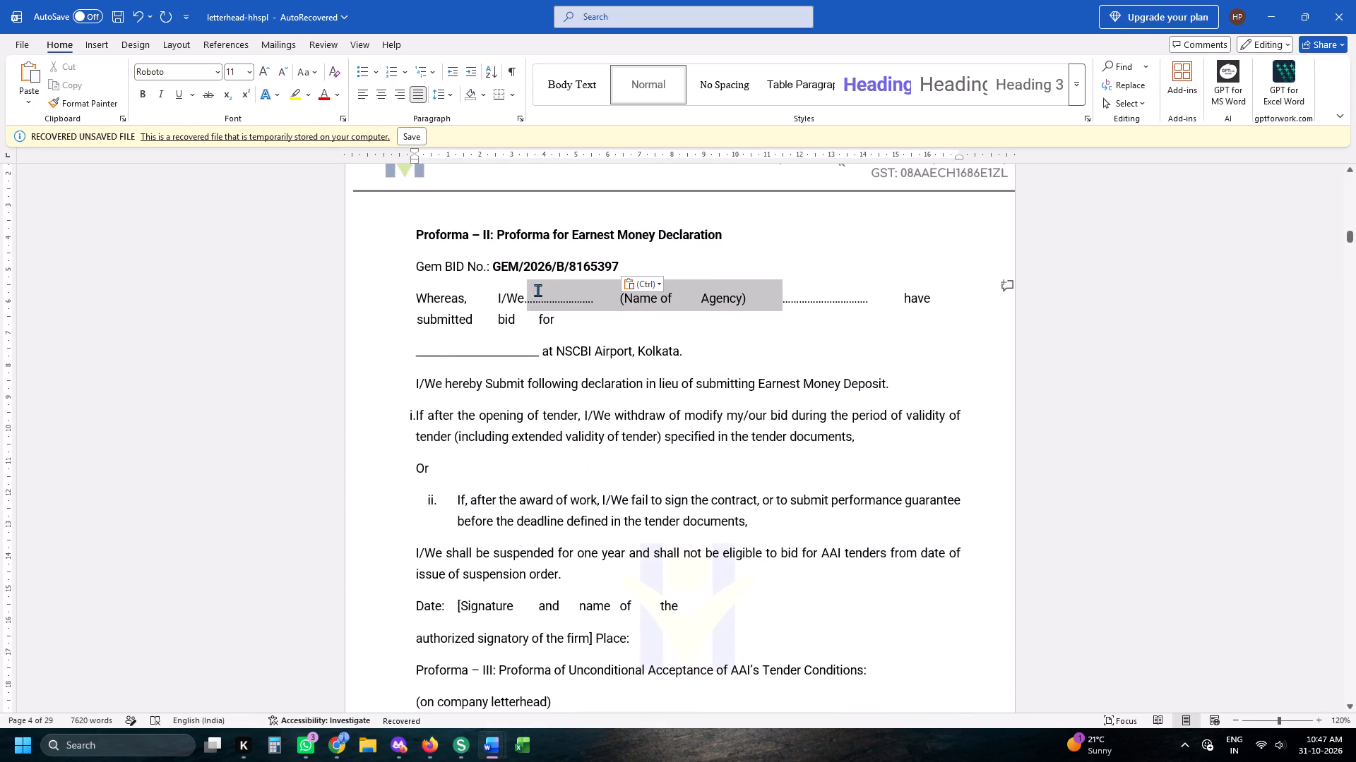
{"action": "left_click_drag", "start_coordinate": [537, 290], "coordinate": [501, 300]}
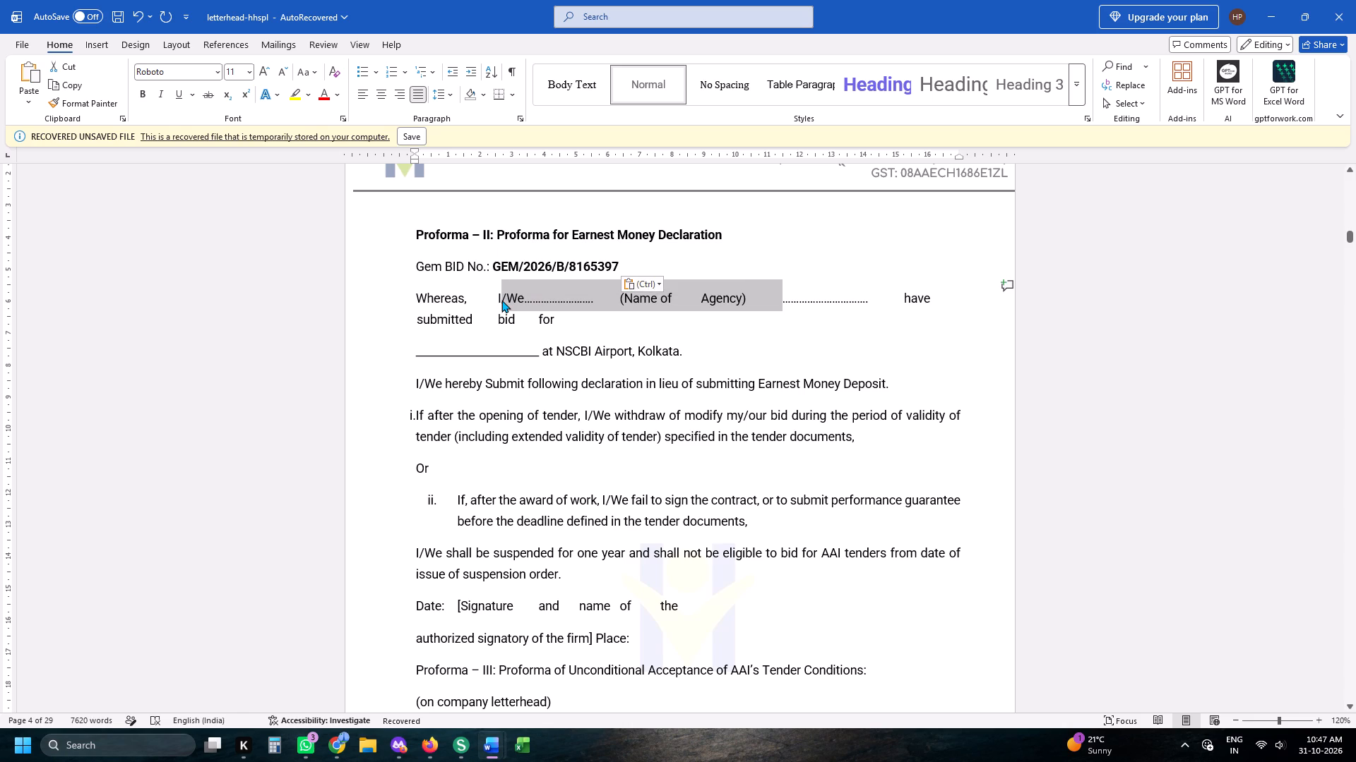
{"action": "key", "text": "ctrl+b"}
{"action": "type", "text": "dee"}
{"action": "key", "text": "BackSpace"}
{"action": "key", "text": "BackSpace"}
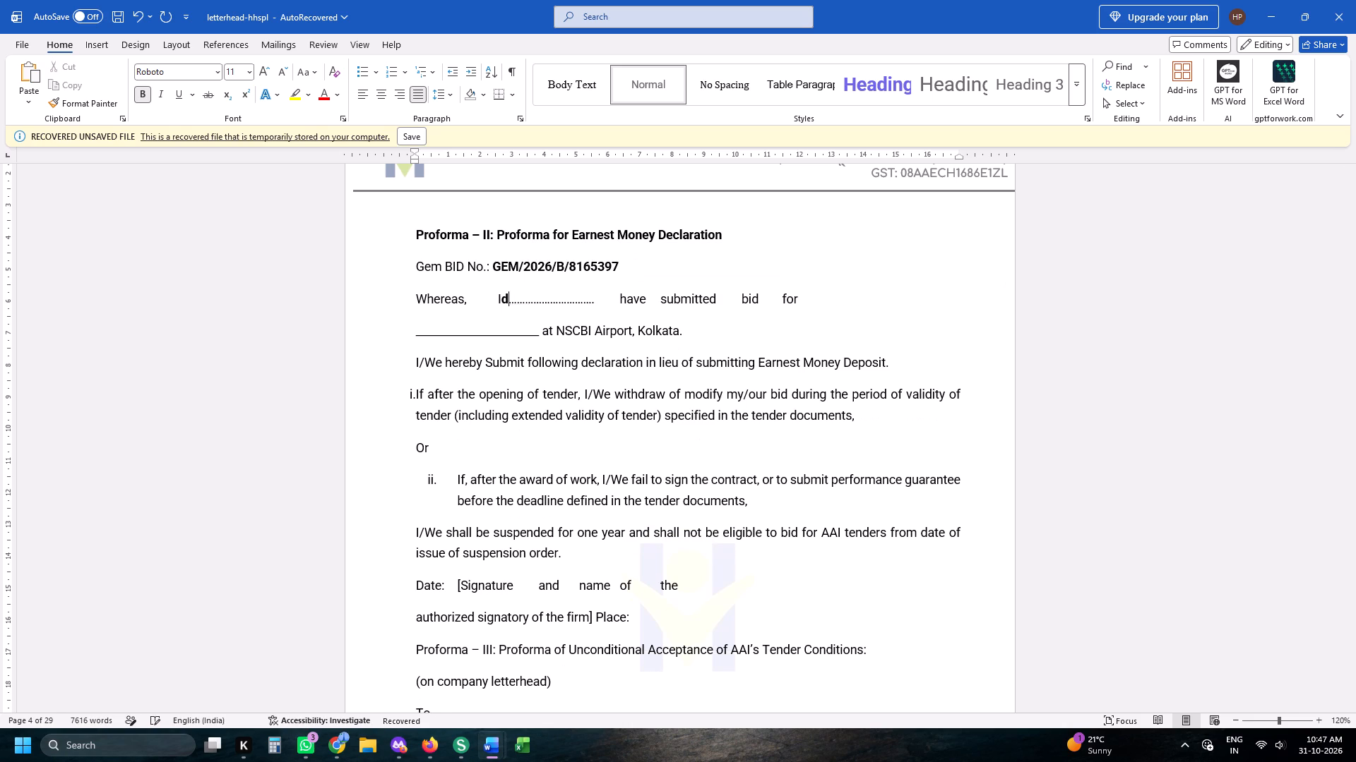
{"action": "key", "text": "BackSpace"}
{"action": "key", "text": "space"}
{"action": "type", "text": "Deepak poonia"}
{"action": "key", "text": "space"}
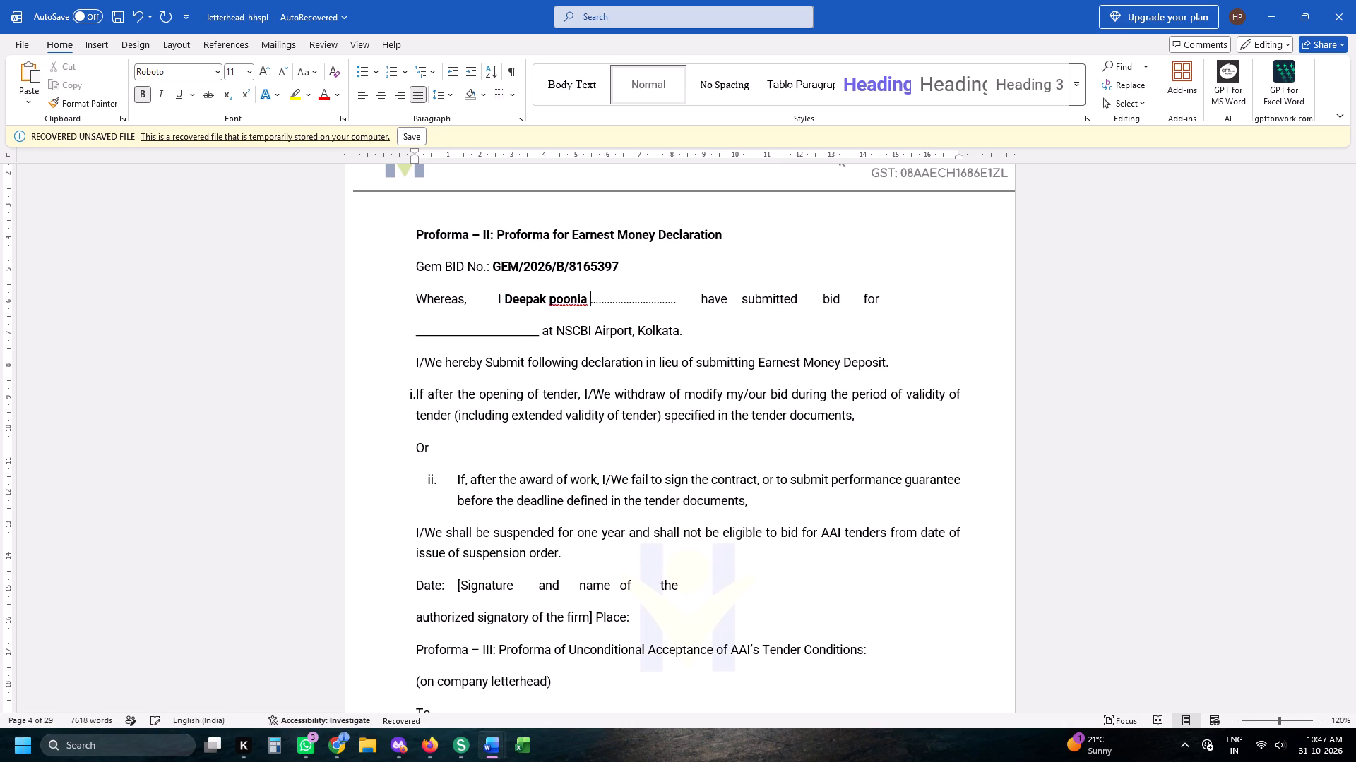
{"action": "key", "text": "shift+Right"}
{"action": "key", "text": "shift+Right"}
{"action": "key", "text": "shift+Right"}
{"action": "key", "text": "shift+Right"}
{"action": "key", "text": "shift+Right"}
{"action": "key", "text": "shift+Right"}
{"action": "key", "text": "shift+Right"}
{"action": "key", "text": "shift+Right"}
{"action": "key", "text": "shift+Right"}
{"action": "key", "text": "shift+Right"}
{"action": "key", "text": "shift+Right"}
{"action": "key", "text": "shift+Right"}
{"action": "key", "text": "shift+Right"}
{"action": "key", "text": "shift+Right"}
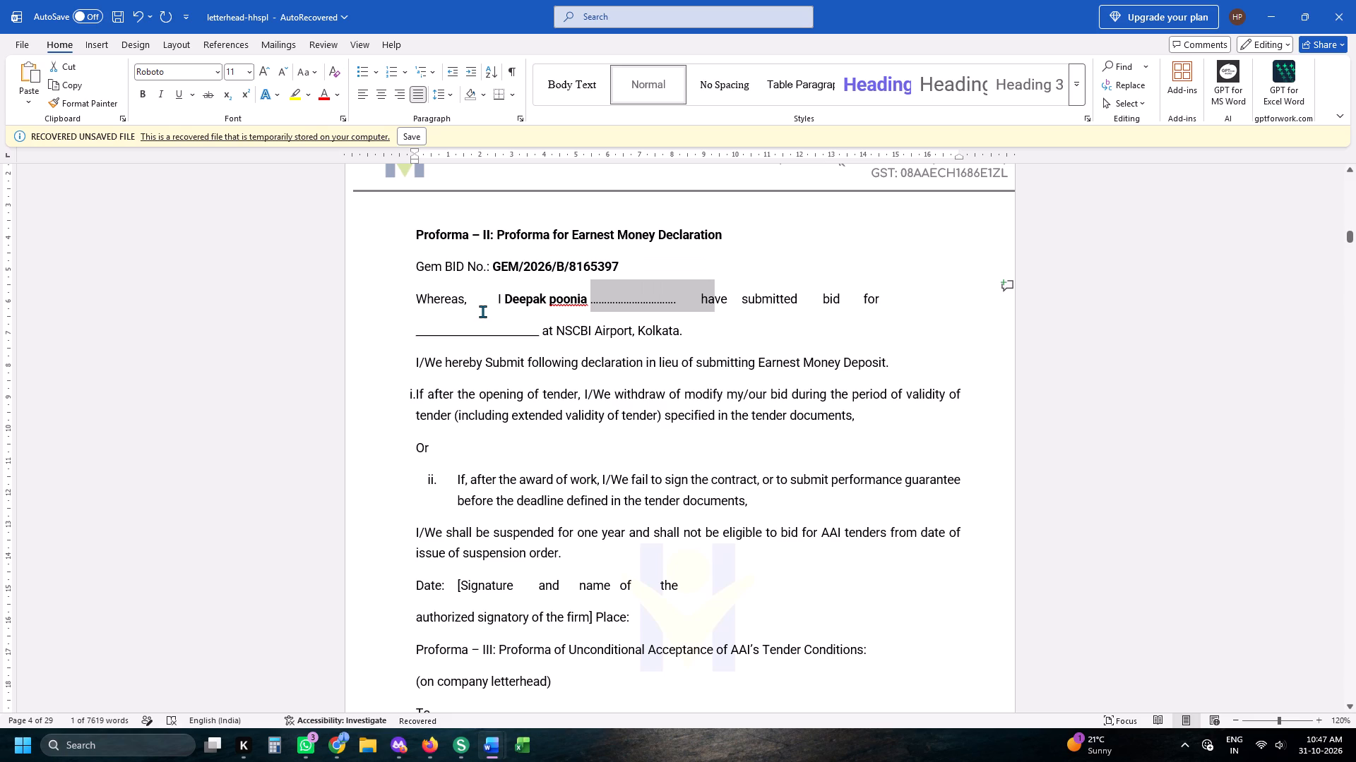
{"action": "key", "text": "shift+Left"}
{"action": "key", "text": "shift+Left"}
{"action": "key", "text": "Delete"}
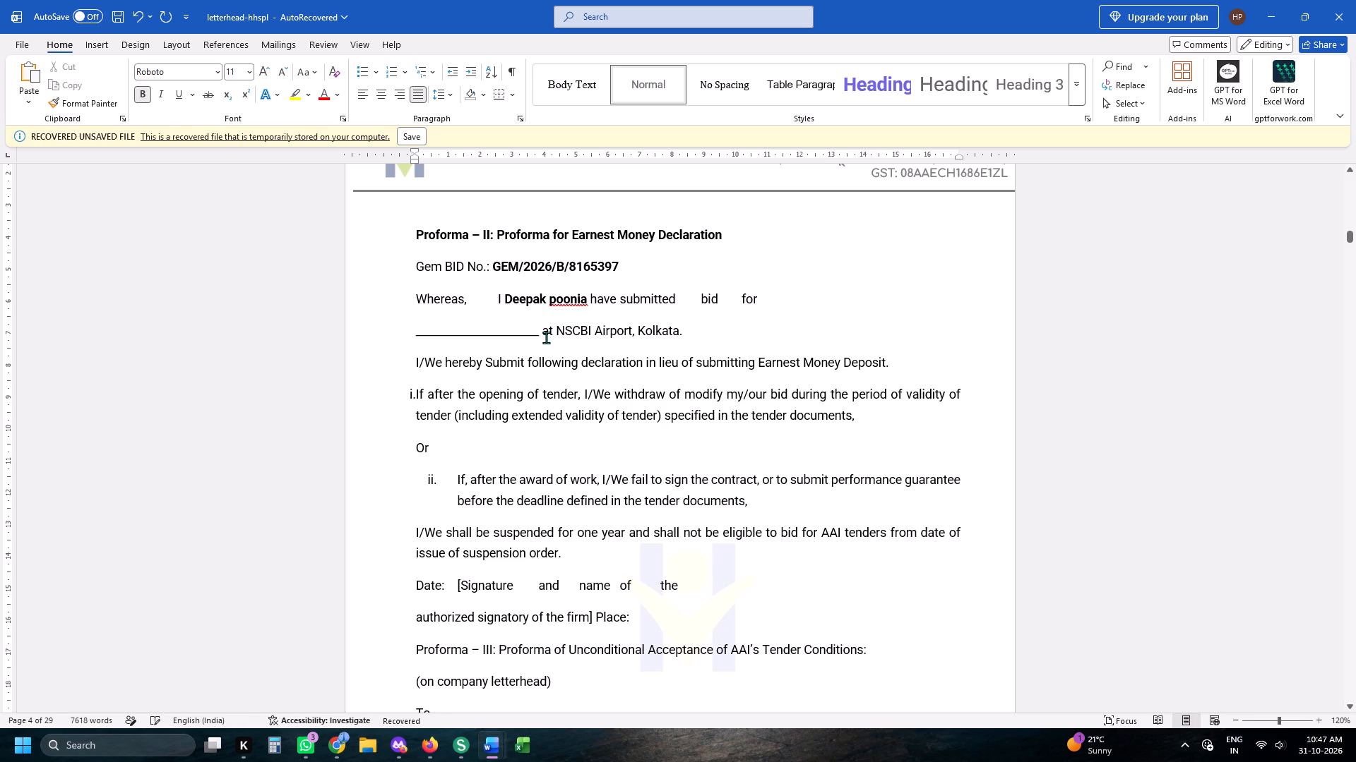
Fill the underscored blank before "at NSCBI Airport, Kolkata" with "Manpower Outsourcing Service's".
{"action": "double_click", "coordinate": [447, 325]}
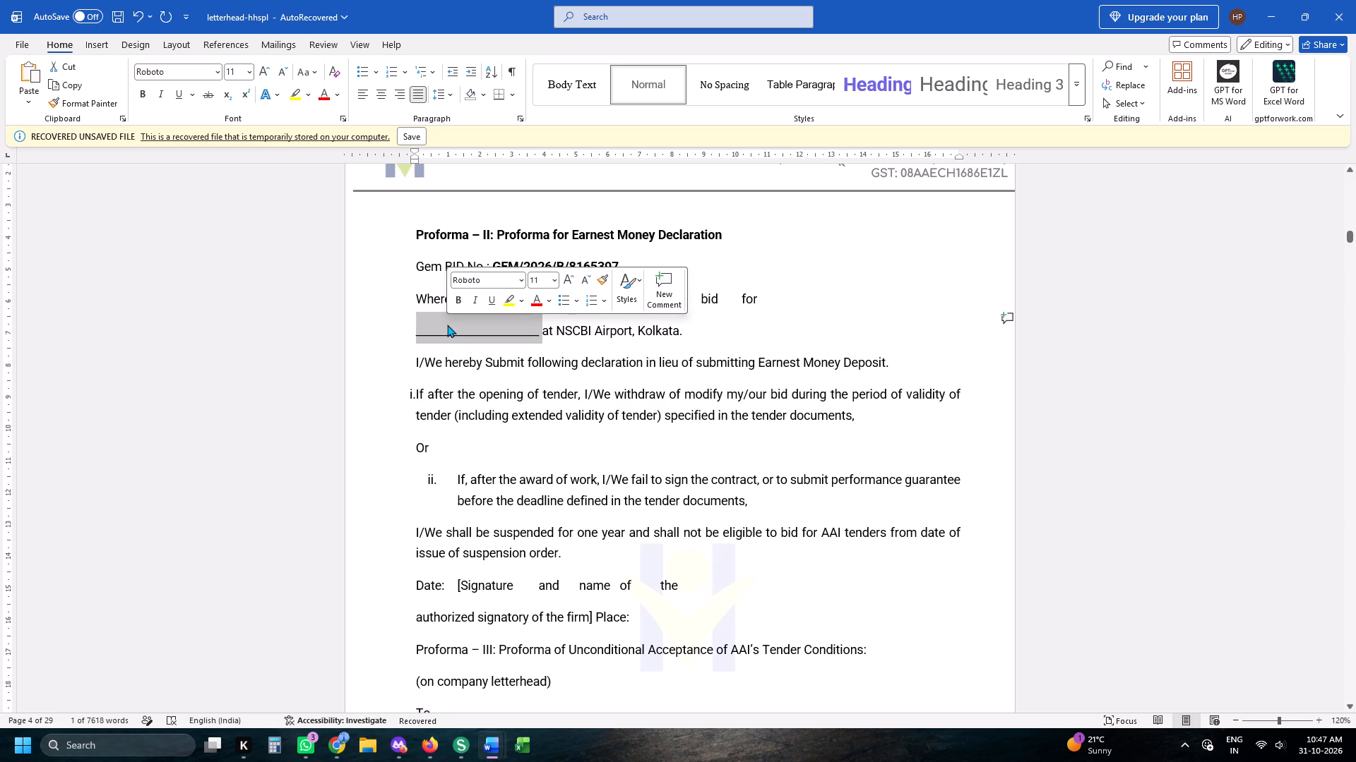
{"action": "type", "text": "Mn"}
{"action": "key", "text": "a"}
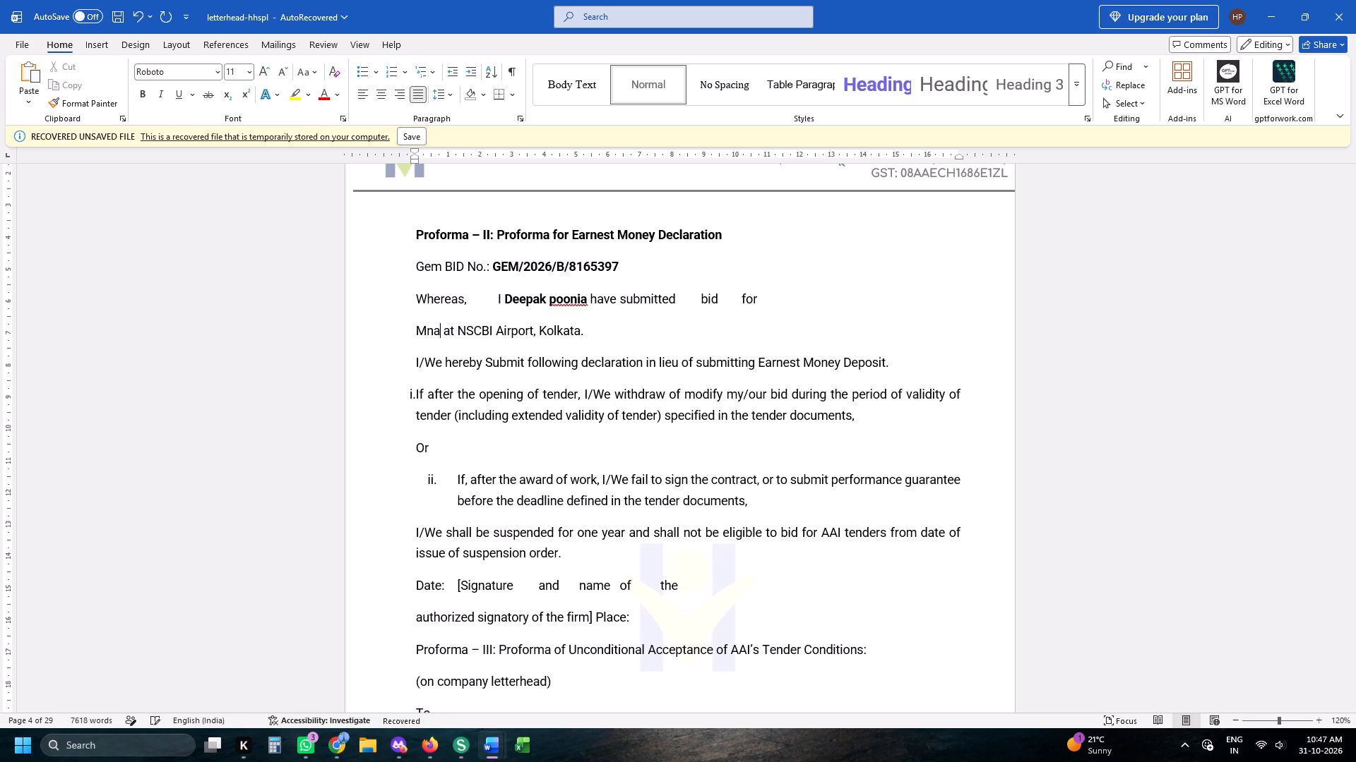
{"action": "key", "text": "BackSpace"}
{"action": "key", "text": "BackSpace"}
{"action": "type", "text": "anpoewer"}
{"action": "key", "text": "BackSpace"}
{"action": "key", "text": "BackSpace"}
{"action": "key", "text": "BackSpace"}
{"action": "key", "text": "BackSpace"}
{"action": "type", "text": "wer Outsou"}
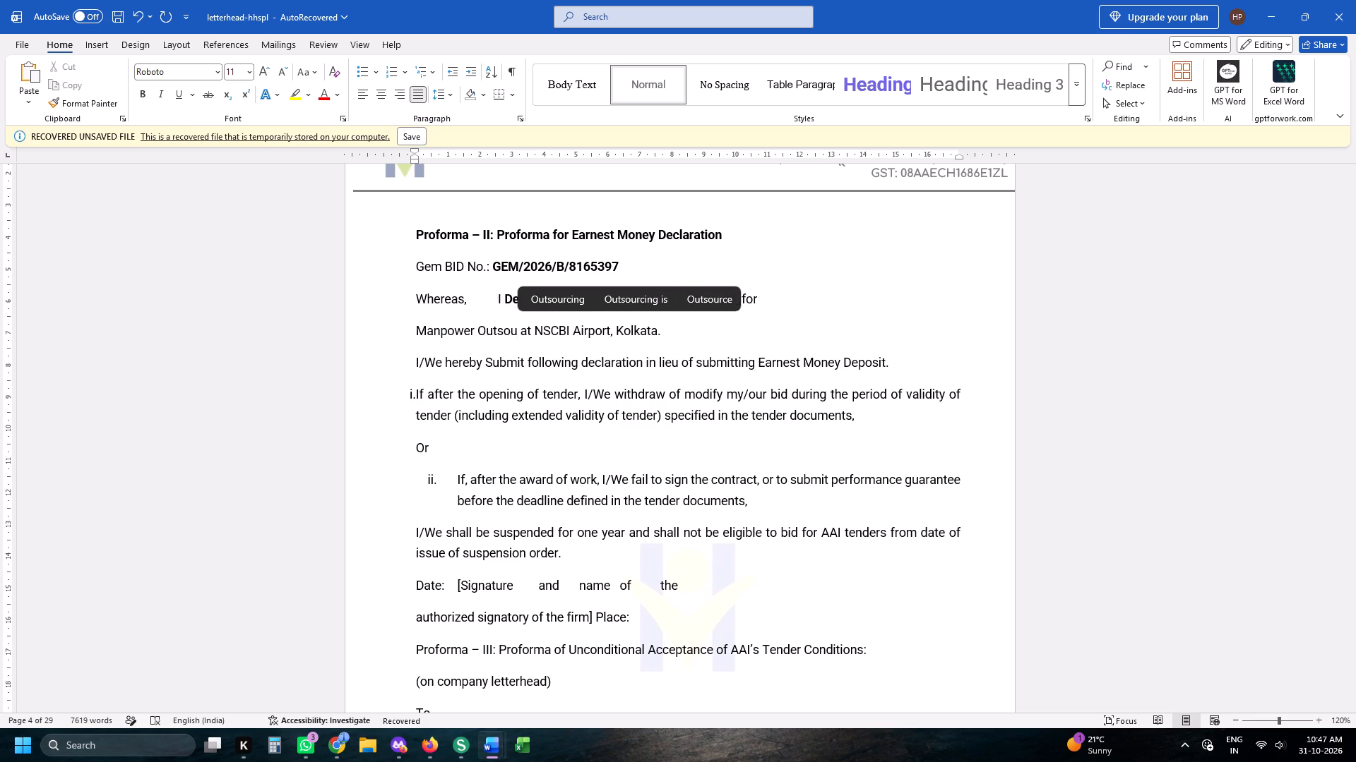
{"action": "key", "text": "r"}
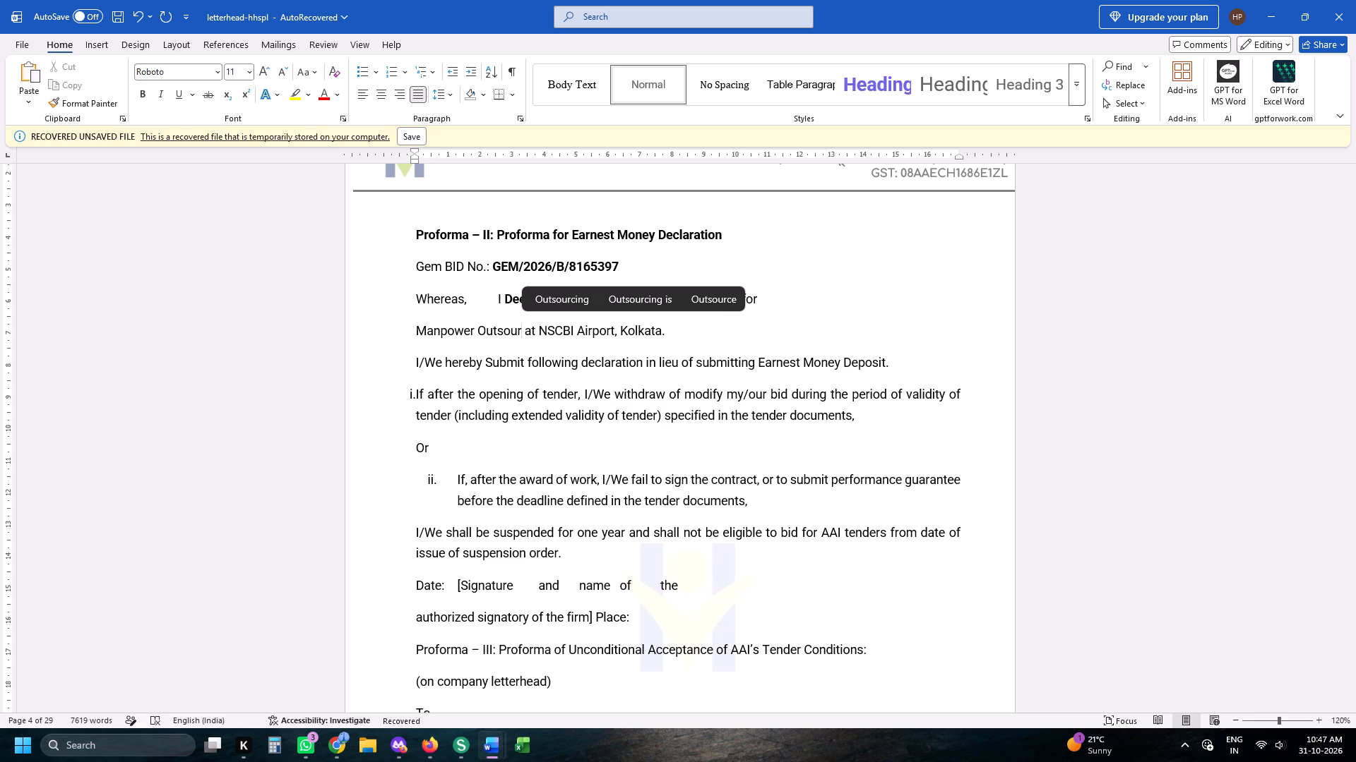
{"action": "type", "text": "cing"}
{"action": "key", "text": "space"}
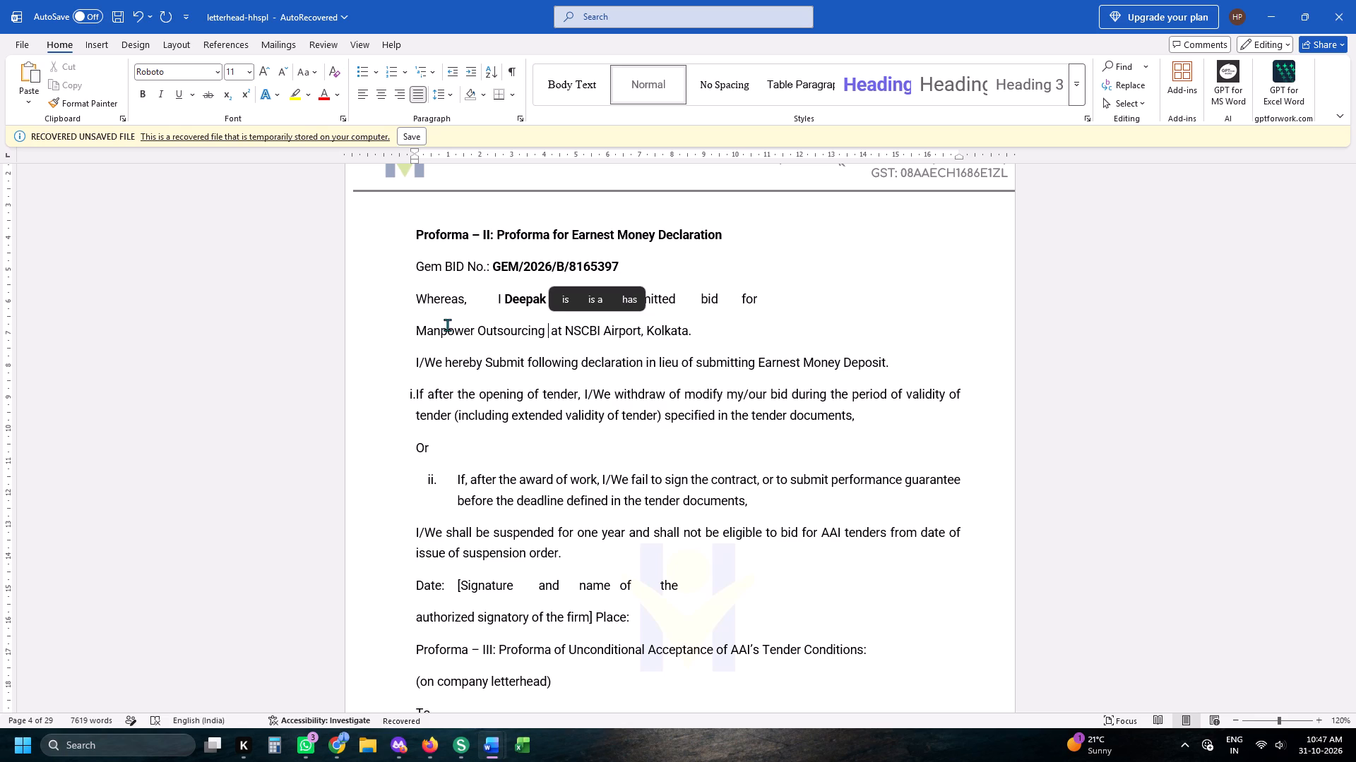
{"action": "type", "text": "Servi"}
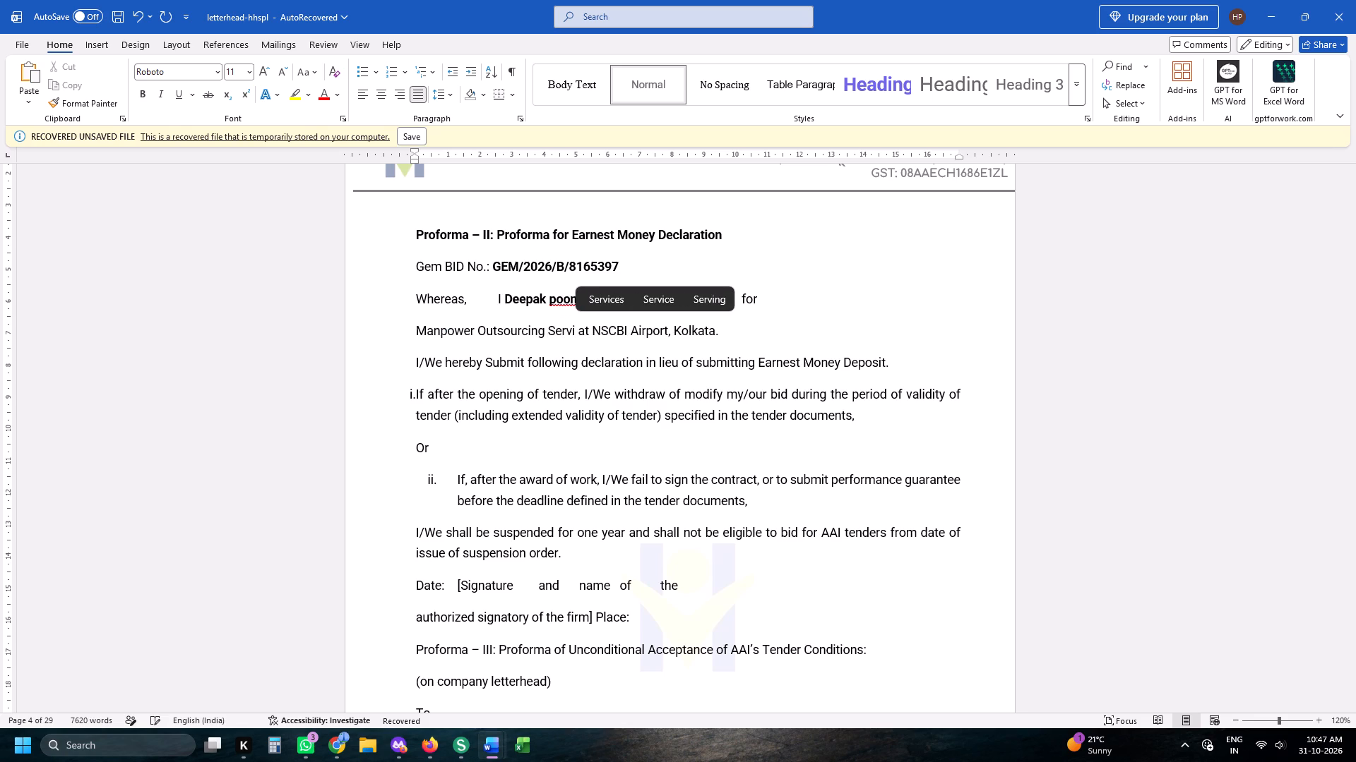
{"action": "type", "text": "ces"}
{"action": "left_click", "coordinate": [603, 301]}
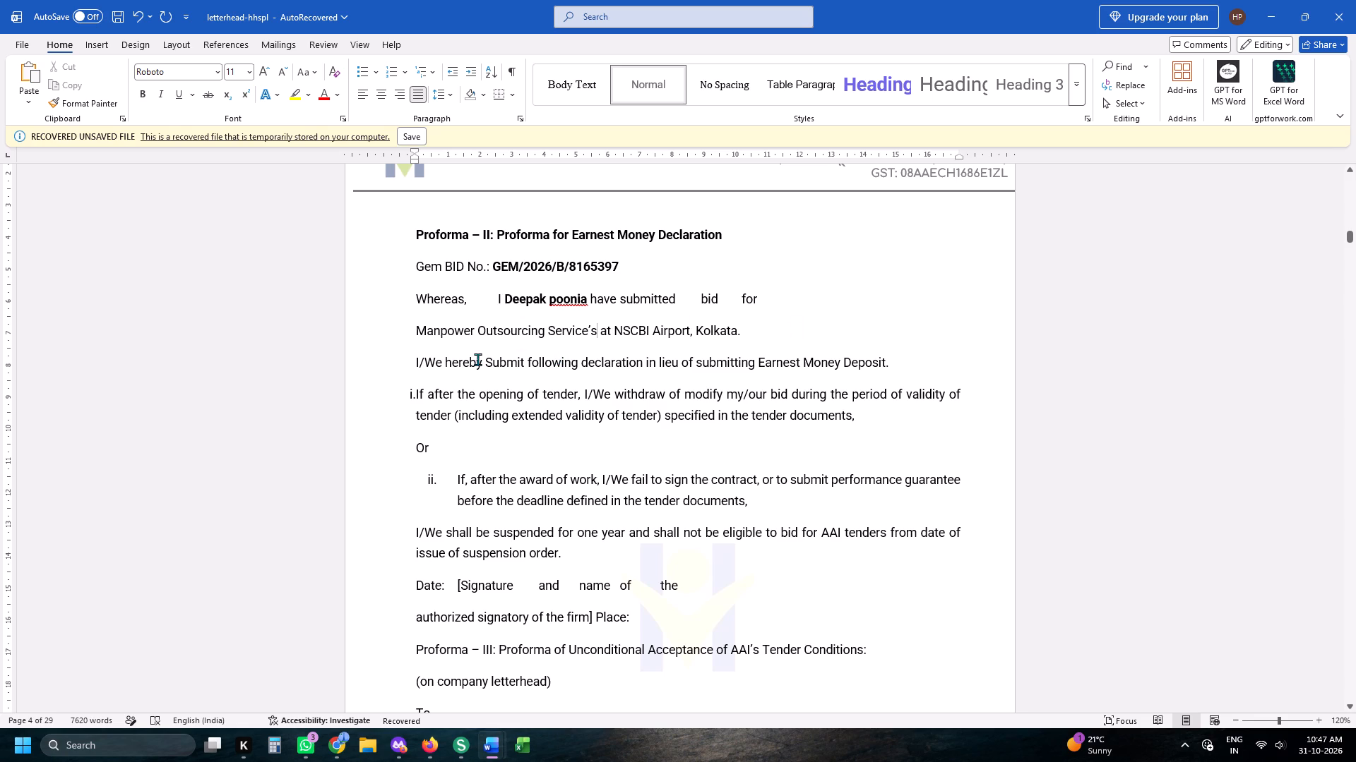
Join the "Manpower Outsourcing Service's" line to the end of the Whereas sentence, separated by a single space after "for".
{"action": "left_click", "coordinate": [410, 340]}
{"action": "key", "text": "BackSpace"}
{"action": "key", "text": "BackSpace"}
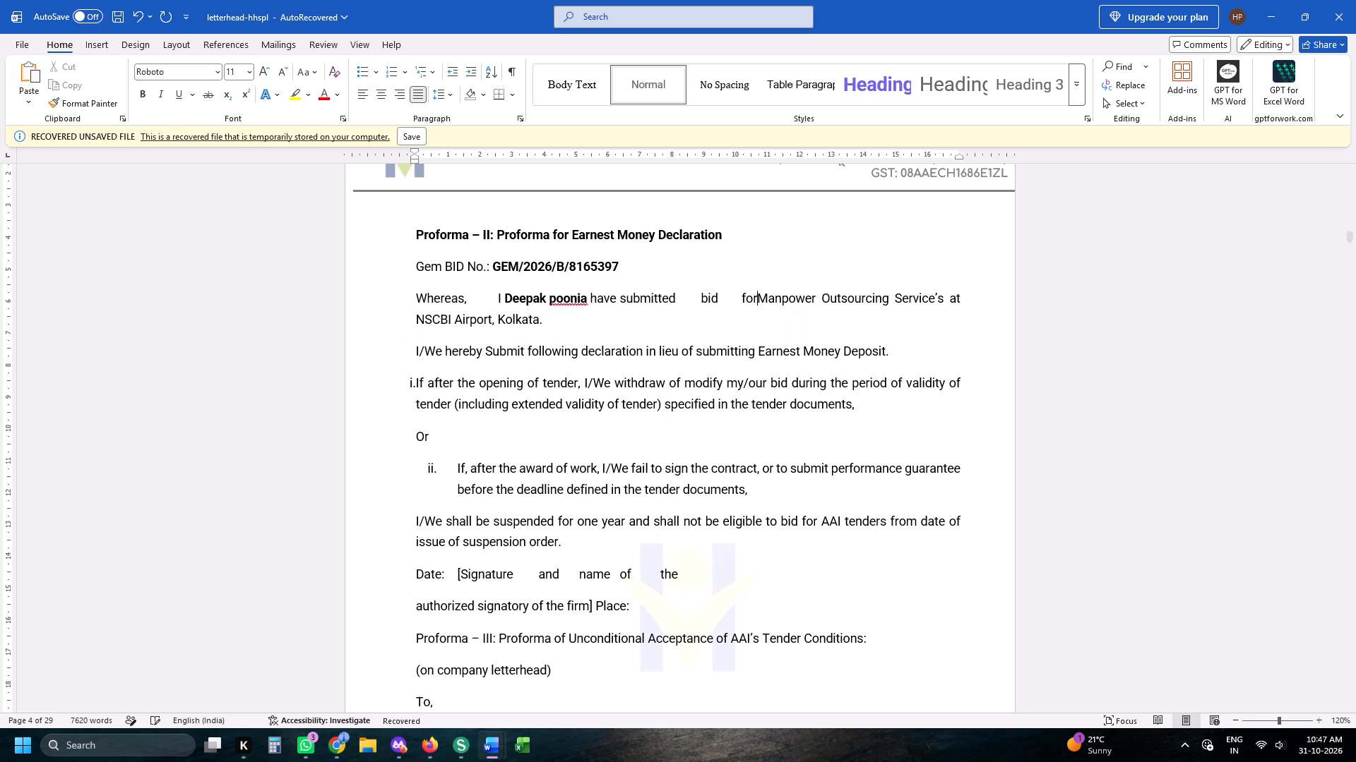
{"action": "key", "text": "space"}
Replace the wide gaps between the words of the Whereas sentence with single spaces, from "Whereas," through "bid for".
{"action": "left_click", "coordinate": [478, 303]}
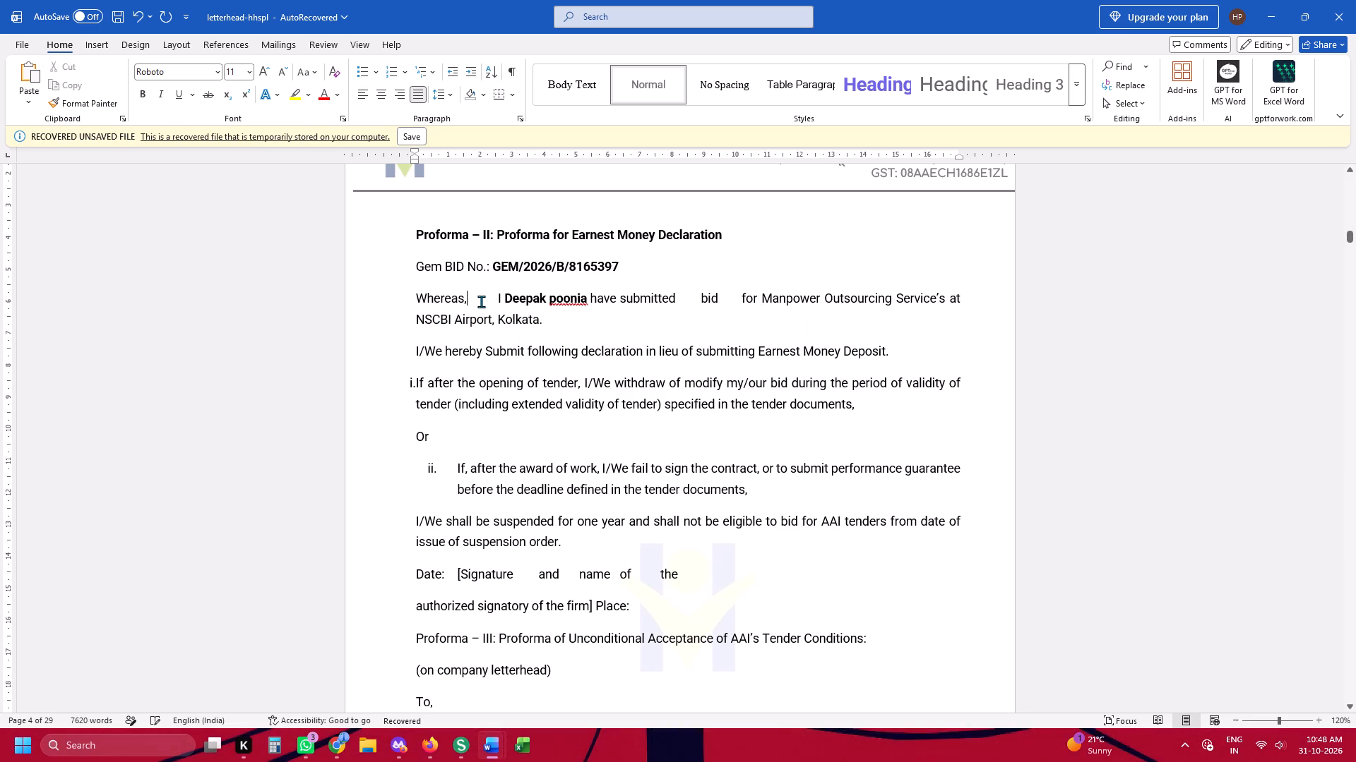
{"action": "left_click", "coordinate": [481, 301]}
{"action": "left_click", "coordinate": [484, 301]}
{"action": "key", "text": "BackSpace"}
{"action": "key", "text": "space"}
{"action": "left_click", "coordinate": [612, 298]}
{"action": "key", "text": "BackSpace"}
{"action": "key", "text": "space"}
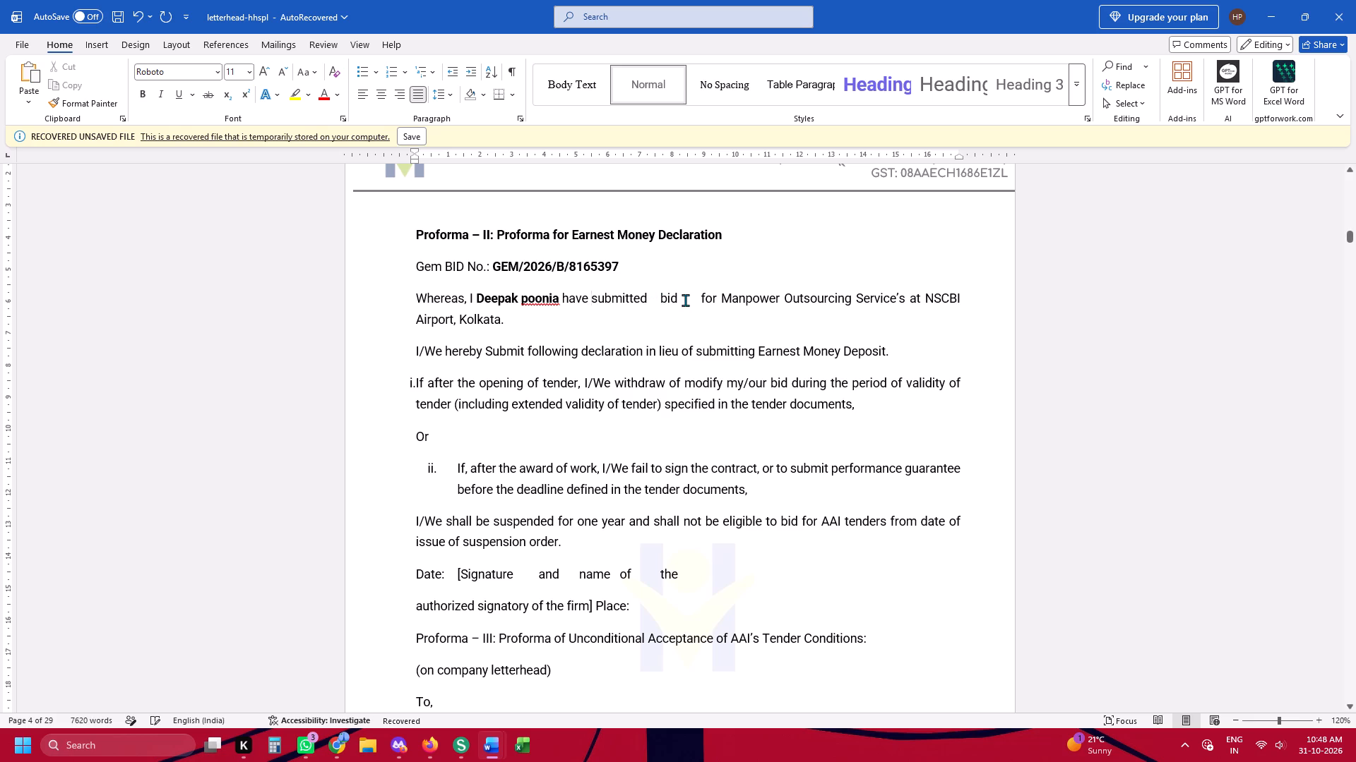
{"action": "left_click", "coordinate": [692, 296]}
{"action": "key", "text": "BackSpace"}
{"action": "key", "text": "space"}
{"action": "left_click", "coordinate": [659, 294]}
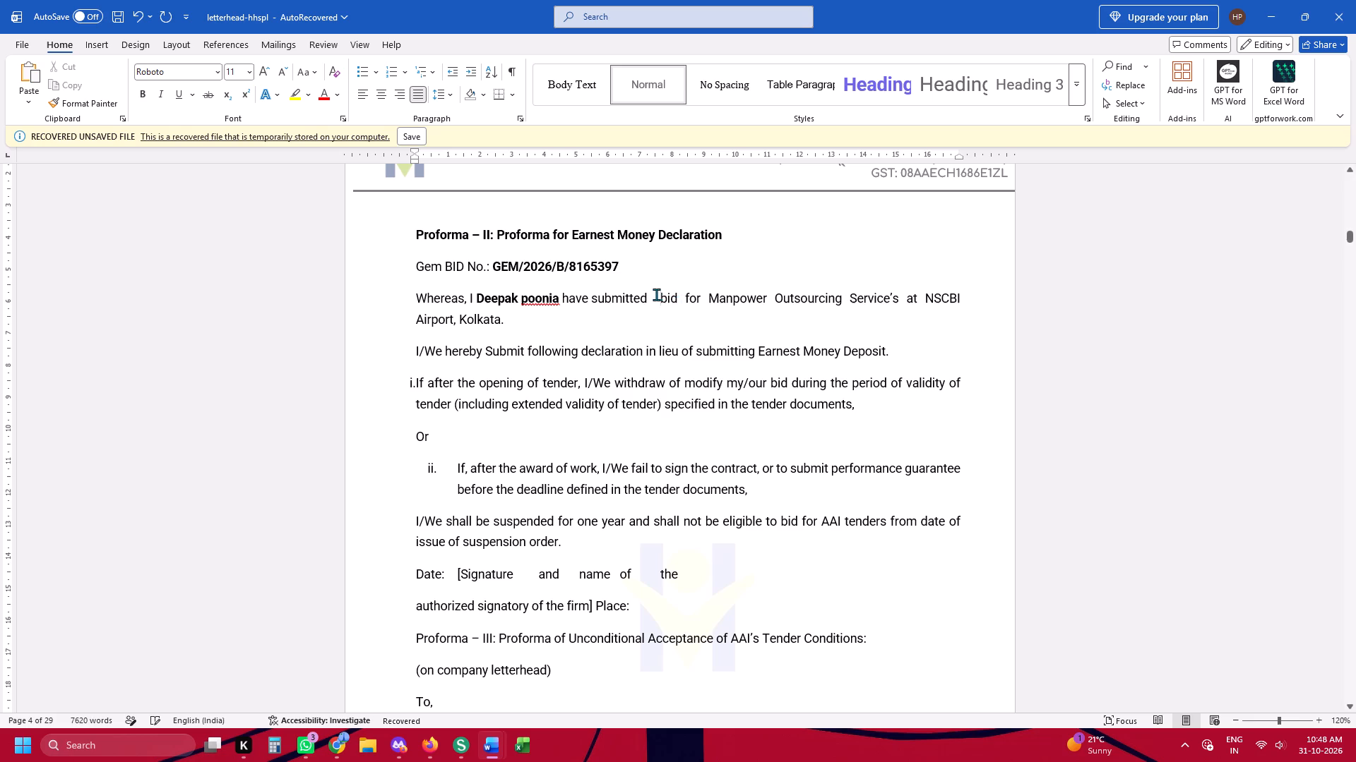
{"action": "key", "text": "BackSpace"}
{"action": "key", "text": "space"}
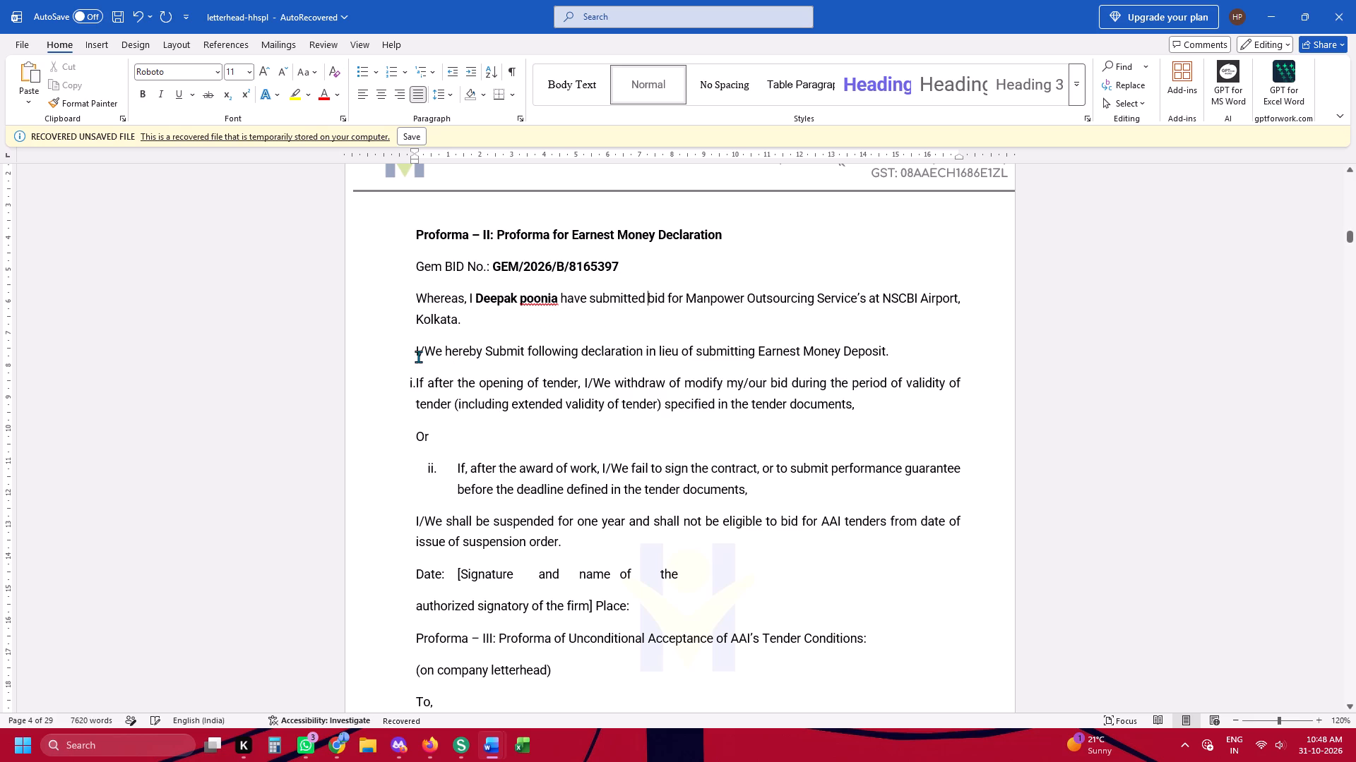
Change "I/We" to "I" in the "hereby Submit following declaration" and "shall be suspended for one year" sentences.
{"action": "left_click", "coordinate": [439, 352]}
{"action": "key", "text": "BackSpace"}
{"action": "key", "text": "BackSpace"}
{"action": "key", "text": "BackSpace"}
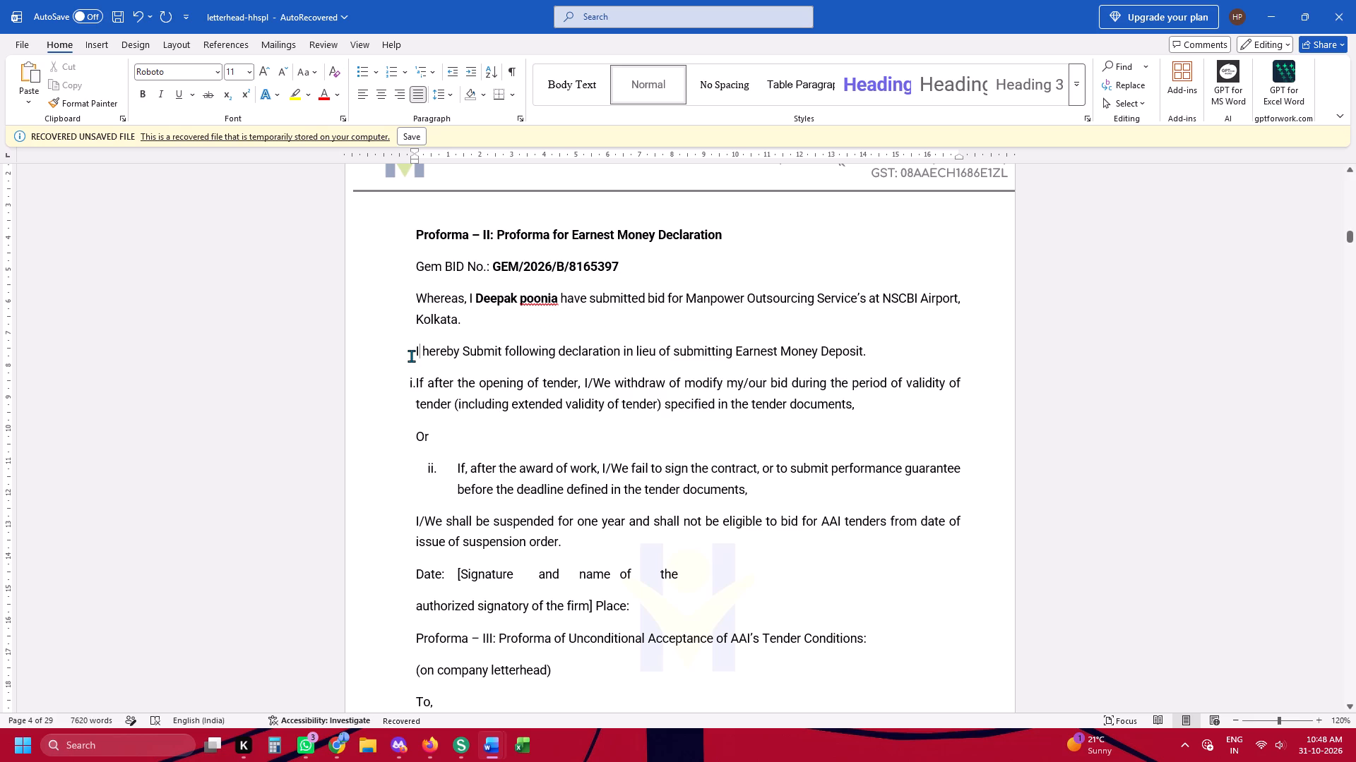
{"action": "scroll", "coordinate": [414, 356], "scroll_direction": "down", "scroll_amount": 4}
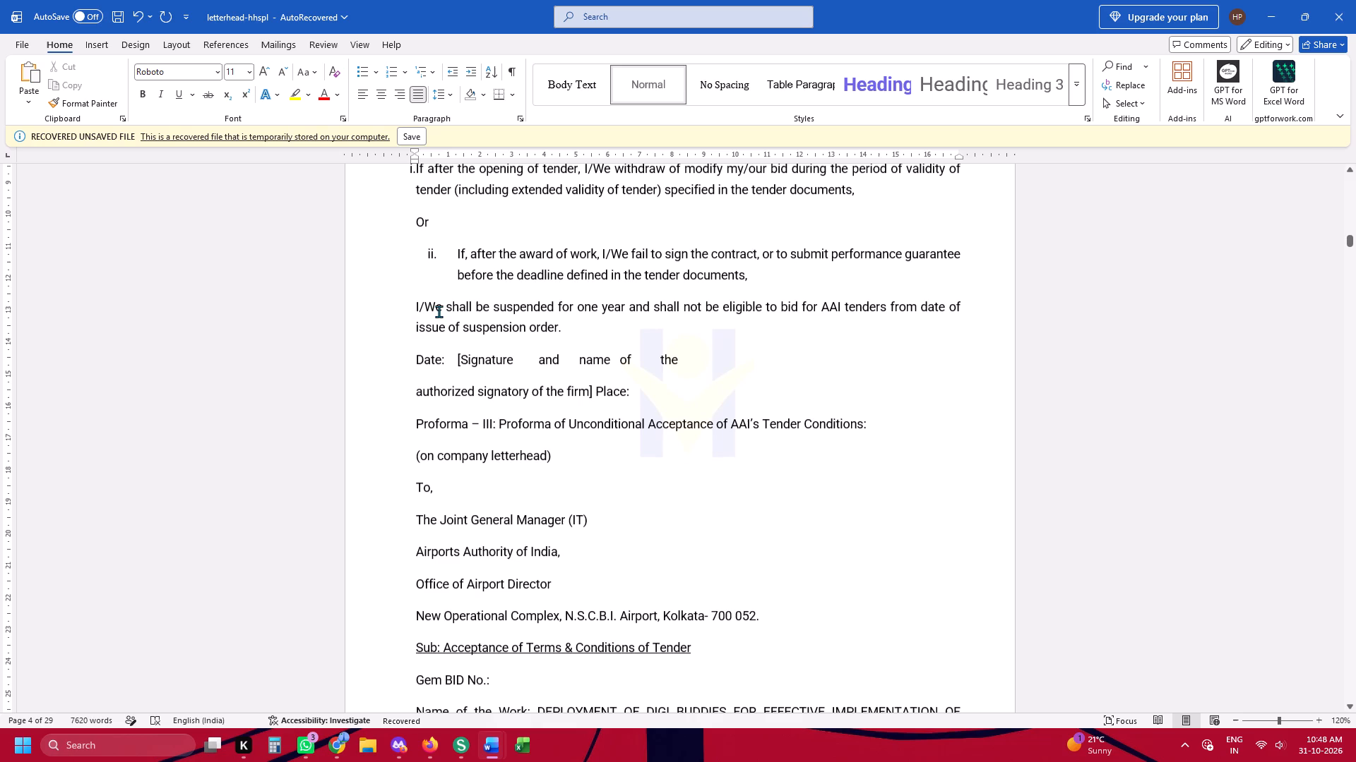
{"action": "left_click", "coordinate": [439, 311]}
{"action": "key", "text": "BackSpace"}
{"action": "key", "text": "BackSpace"}
{"action": "key", "text": "BackSpace"}
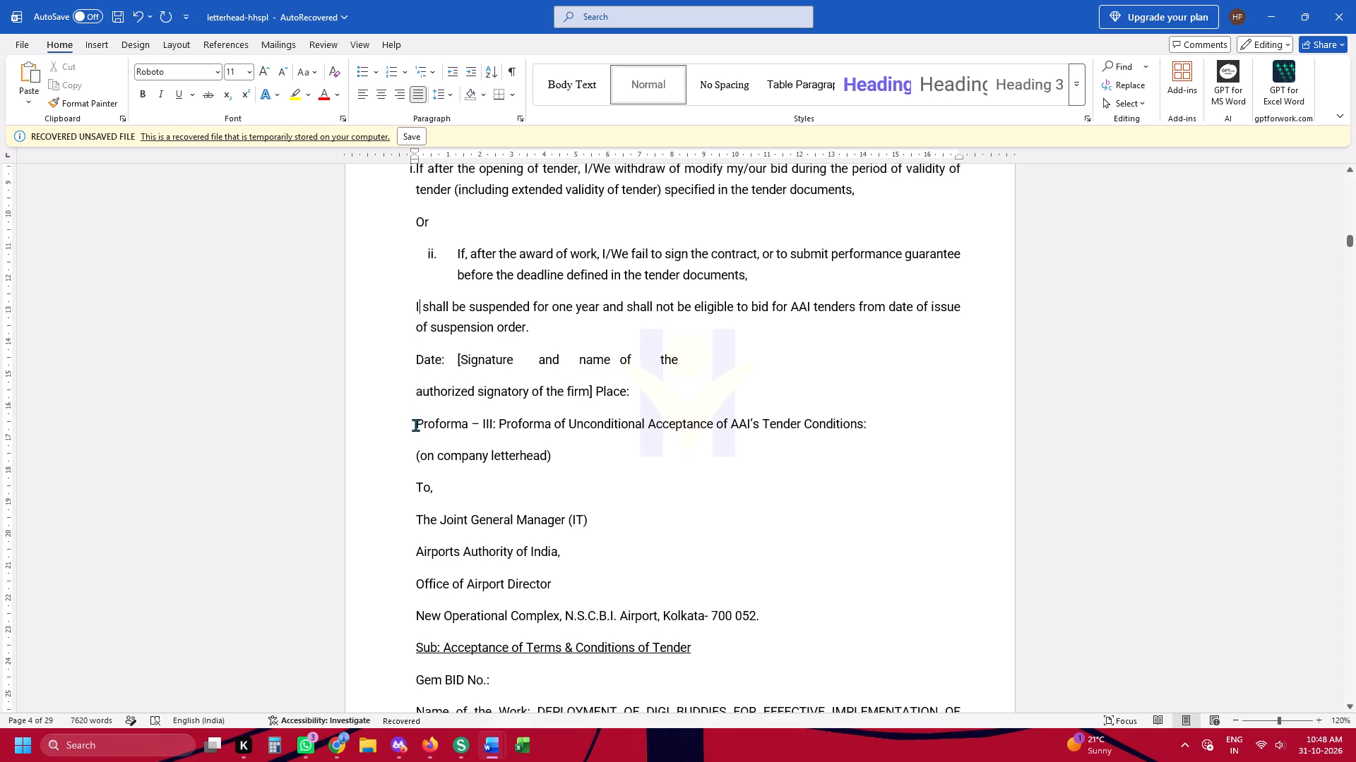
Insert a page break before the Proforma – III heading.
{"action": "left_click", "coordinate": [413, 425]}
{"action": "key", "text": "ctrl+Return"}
Delete the Date, signature and Place placeholder lines at the end of Proforma – II.
{"action": "scroll", "coordinate": [555, 412], "scroll_direction": "up", "scroll_amount": 5}
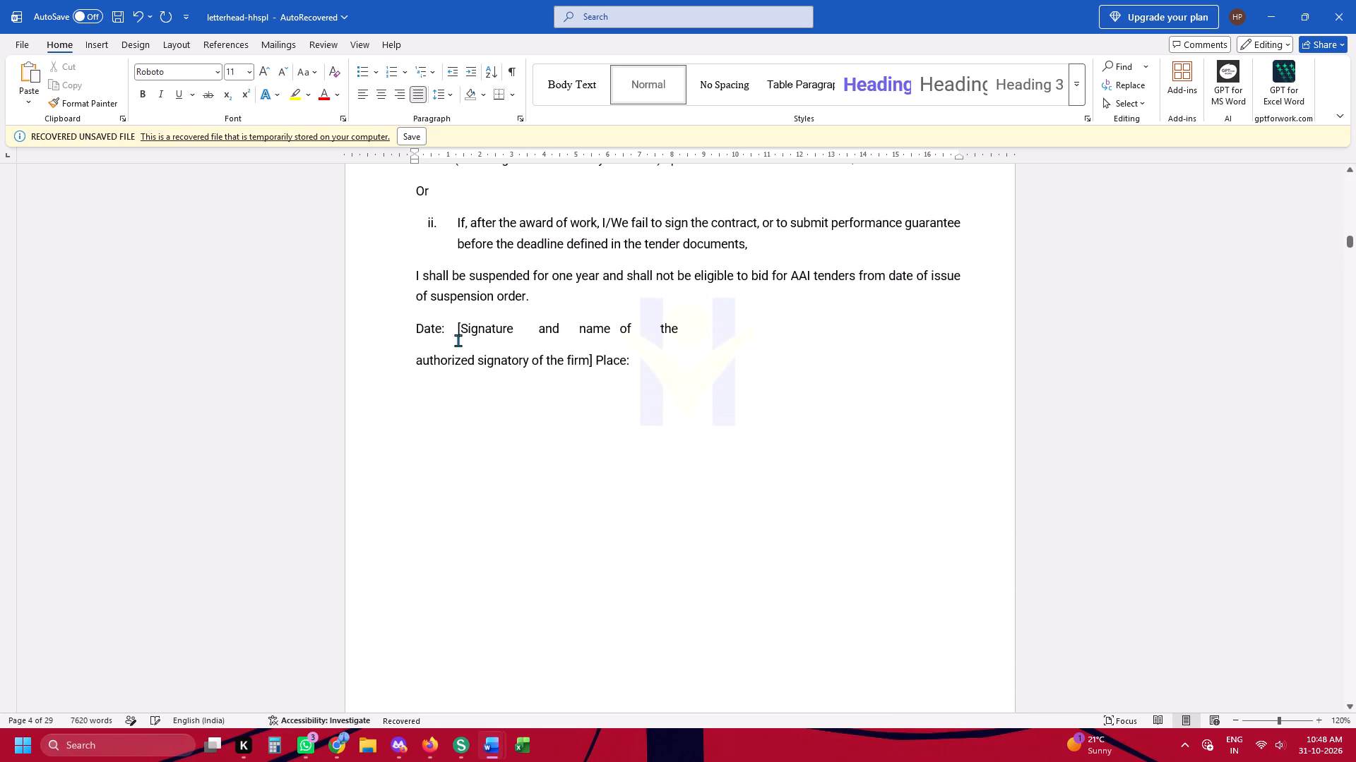
{"action": "left_click_drag", "start_coordinate": [419, 326], "coordinate": [636, 413]}
{"action": "key", "text": "Delete"}
Insert a page break after the suspension sentence so that Proforma – III starts on a new page.
{"action": "scroll", "coordinate": [636, 413], "scroll_direction": "up", "scroll_amount": 2}
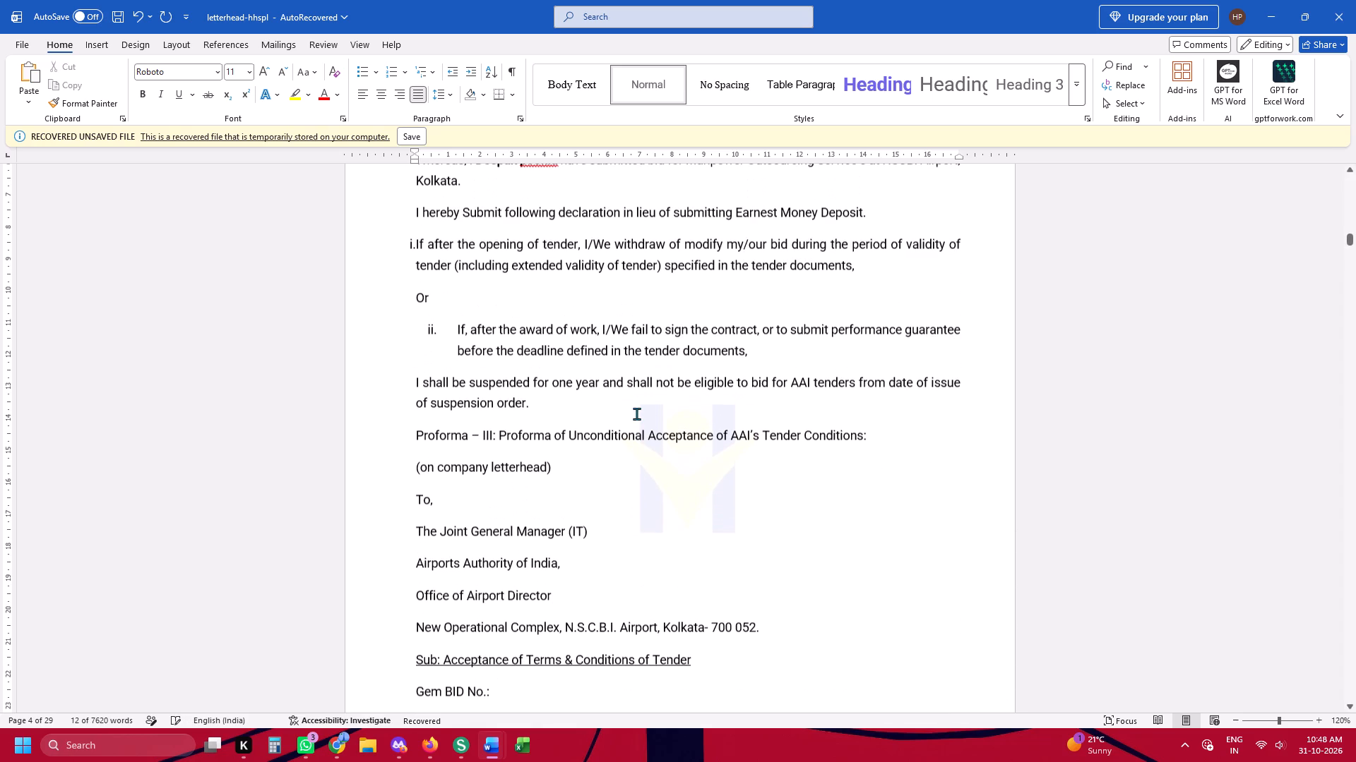
{"action": "key", "text": "ctrl+Return"}
{"action": "scroll", "coordinate": [636, 413], "scroll_direction": "up", "scroll_amount": 13}
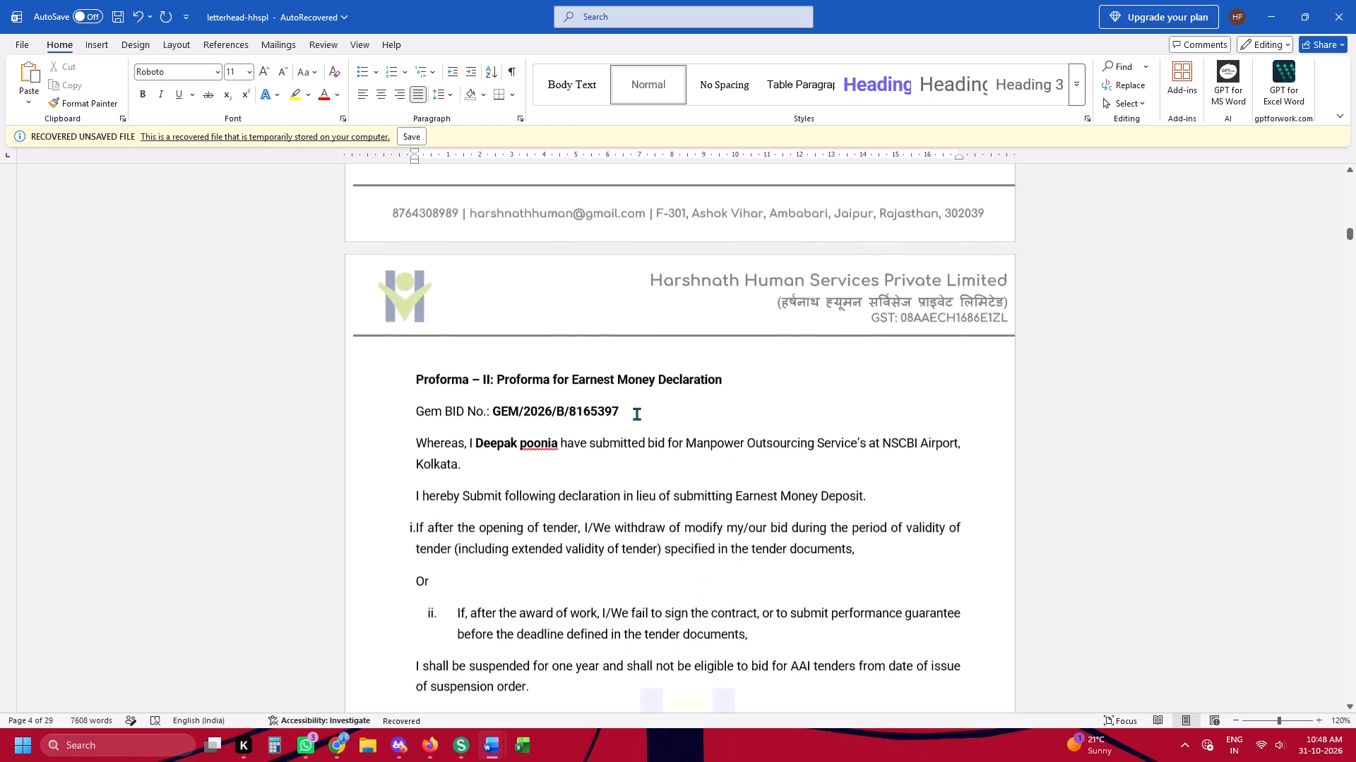
Copy the signatory details block with the stamp and signature from the end of Proforma – I to below Proforma – II's suspension sentence.
{"action": "scroll", "coordinate": [636, 413], "scroll_direction": "up", "scroll_amount": 8}
{"action": "left_click_drag", "start_coordinate": [404, 308], "coordinate": [741, 551]}
{"action": "key", "text": "ctrl+c"}
{"action": "scroll", "coordinate": [739, 543], "scroll_direction": "down", "scroll_amount": 14}
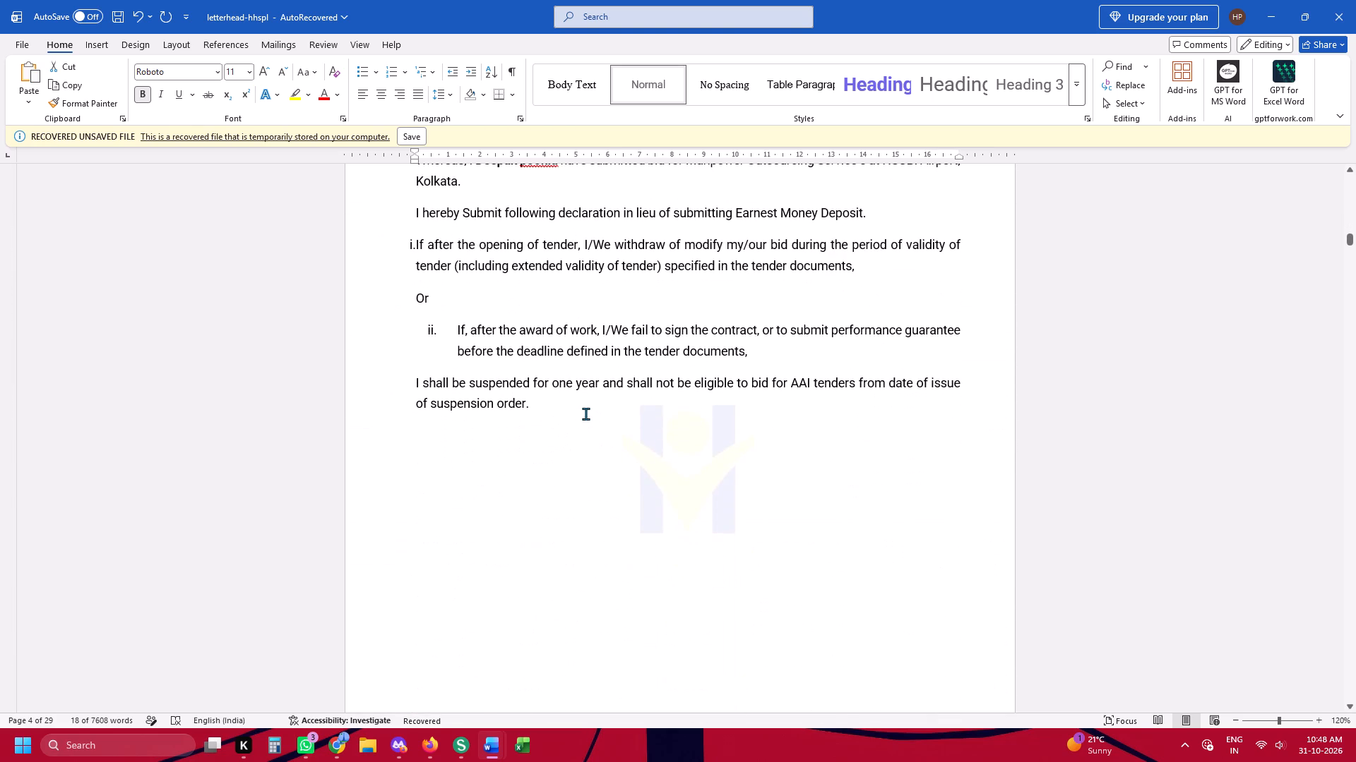
{"action": "left_click", "coordinate": [585, 413]}
{"action": "key", "text": "Return"}
{"action": "key", "text": "Return"}
{"action": "key", "text": "ctrl+b"}
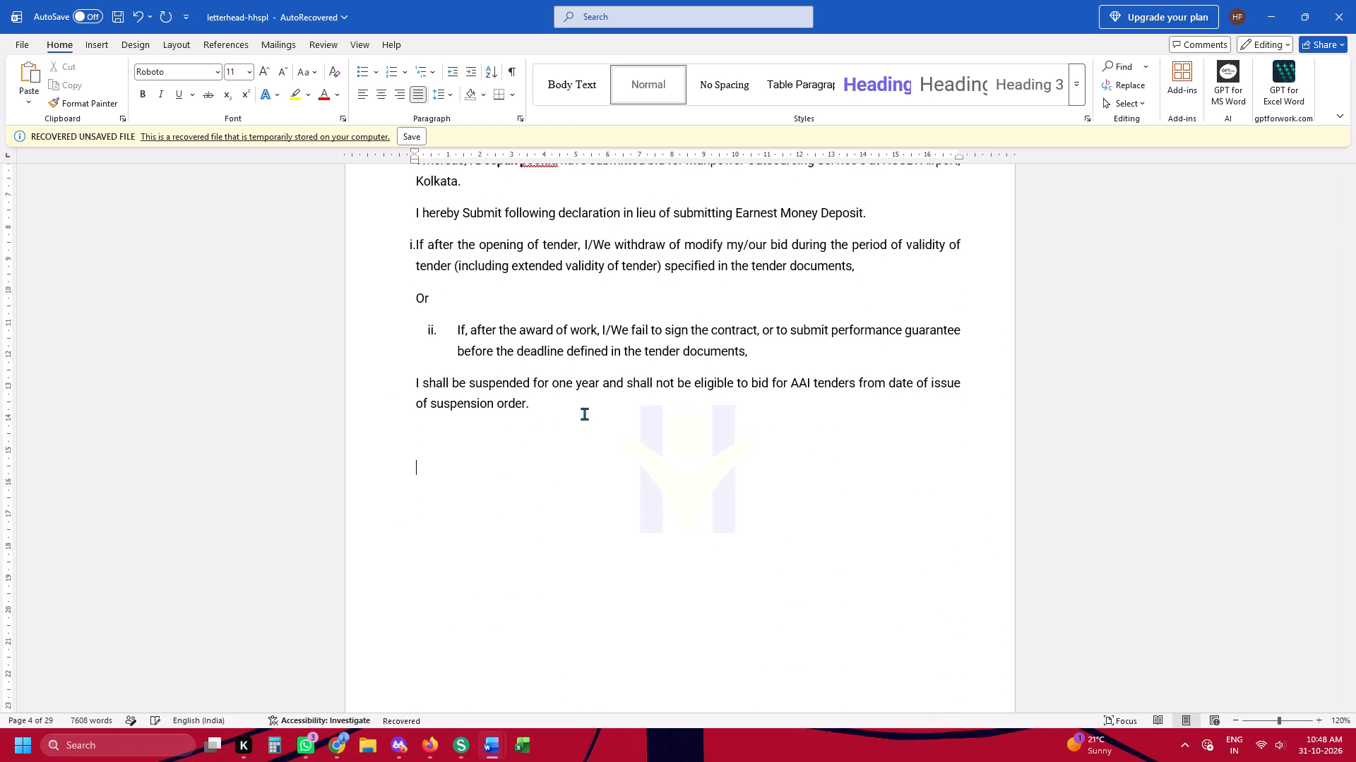
{"action": "key", "text": "ctrl+v"}
{"action": "scroll", "coordinate": [562, 459], "scroll_direction": "up", "scroll_amount": 5}
{"action": "scroll", "coordinate": [562, 459], "scroll_direction": "down", "scroll_amount": 8}
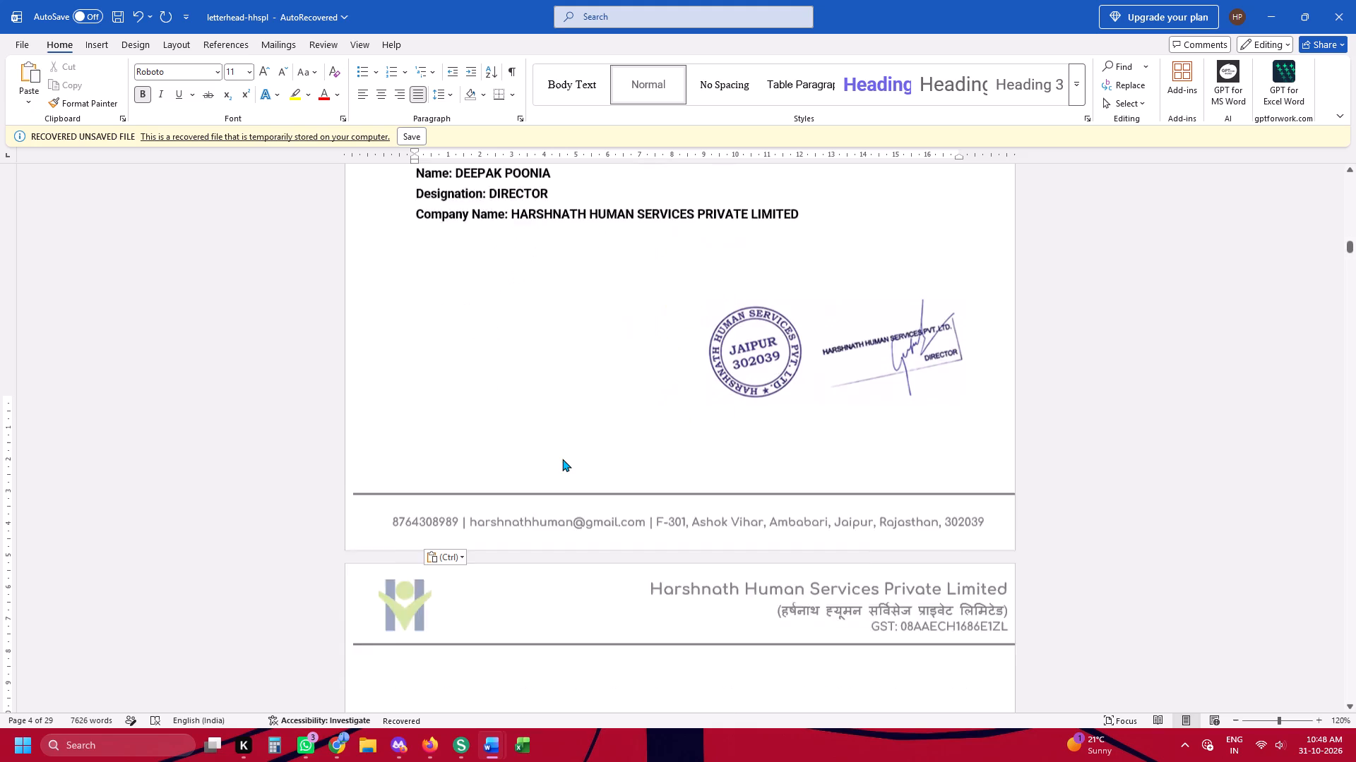
Delete the surplus blank lines above the Proforma – III heading and the note line beneath it.
{"action": "scroll", "coordinate": [562, 459], "scroll_direction": "down", "scroll_amount": 5}
{"action": "left_click_drag", "start_coordinate": [432, 226], "coordinate": [496, 600]}
{"action": "key", "text": "Delete"}
{"action": "left_click_drag", "start_coordinate": [544, 282], "coordinate": [395, 284]}
{"action": "key", "text": "Delete"}
{"action": "key", "text": "Right"}
{"action": "key", "text": "BackSpace"}
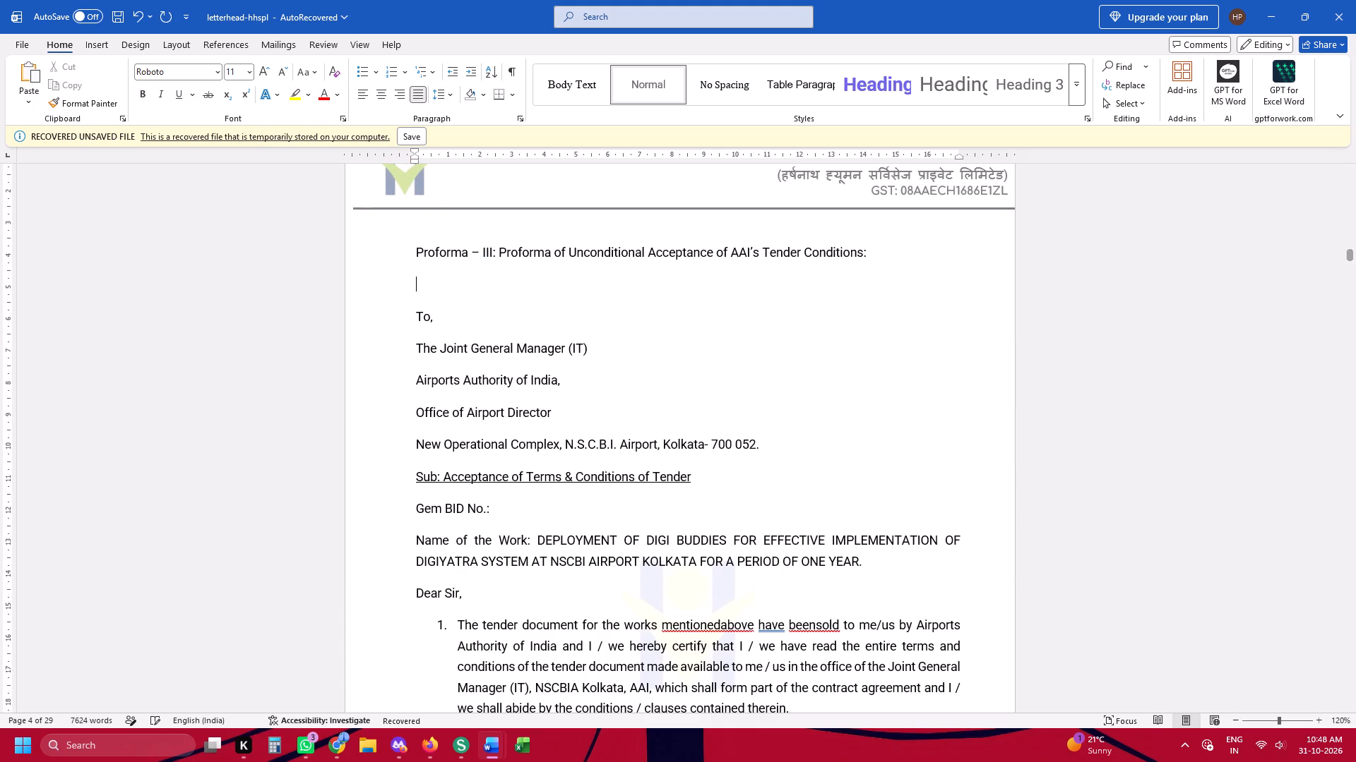
{"action": "key", "text": "BackSpace"}
Bold the Proforma – III heading, removing its trailing colon and an empty line beneath it.
{"action": "left_click_drag", "start_coordinate": [871, 268], "coordinate": [77, 258]}
{"action": "key", "text": "ctrl+b"}
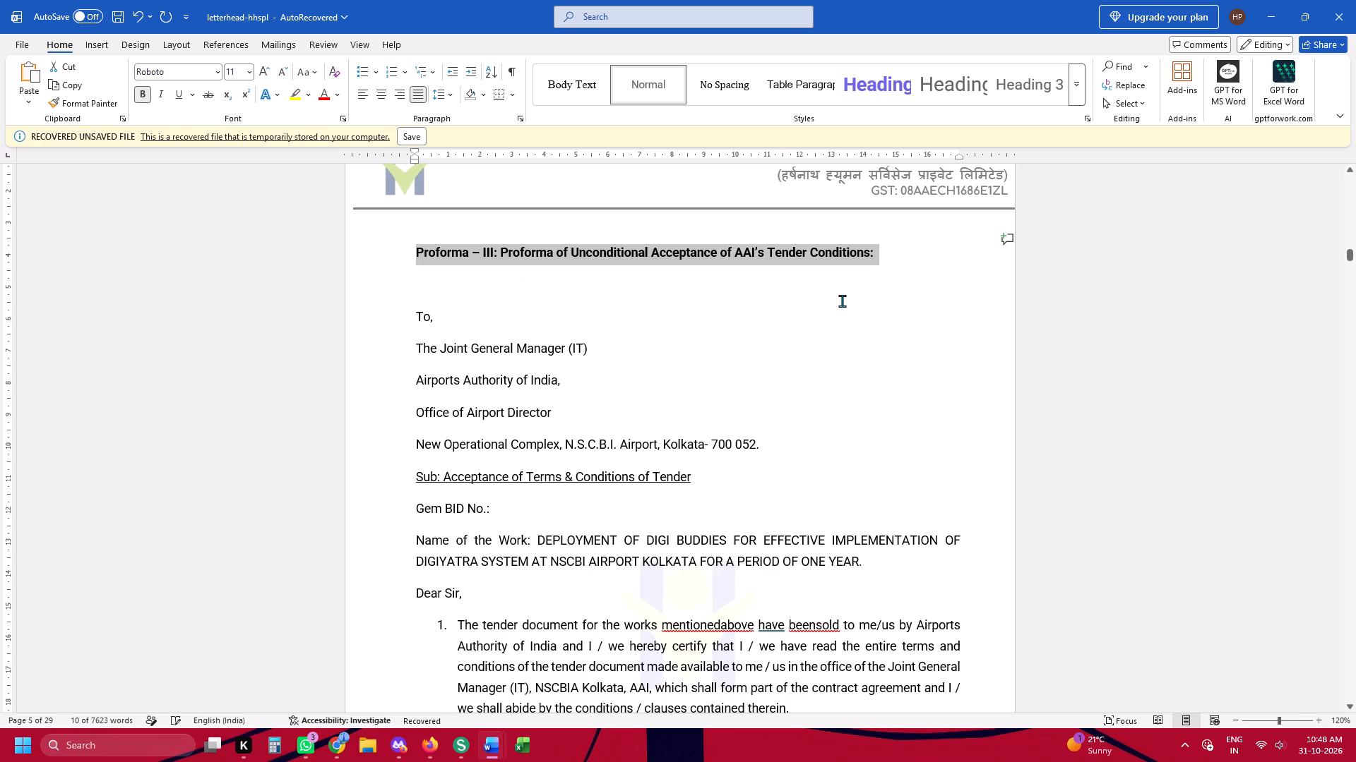
{"action": "key", "text": "End"}
{"action": "key", "text": "BackSpace"}
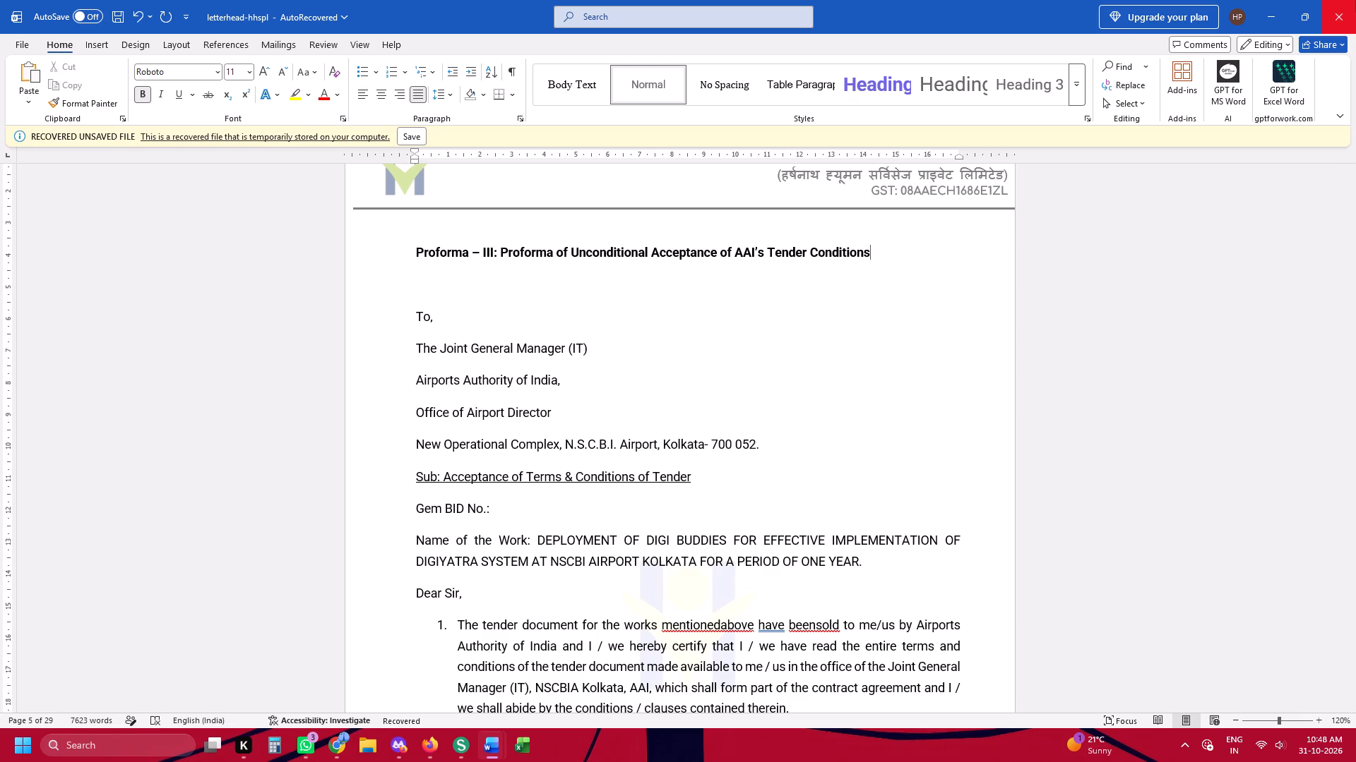
{"action": "left_click", "coordinate": [427, 277]}
{"action": "key", "text": "Delete"}
Bold Proforma – III's addressee block from "To," to "Kolkata- 700 052.", remove its space before paragraphs, and add a blank line above it.
{"action": "left_click_drag", "start_coordinate": [412, 284], "coordinate": [486, 346]}
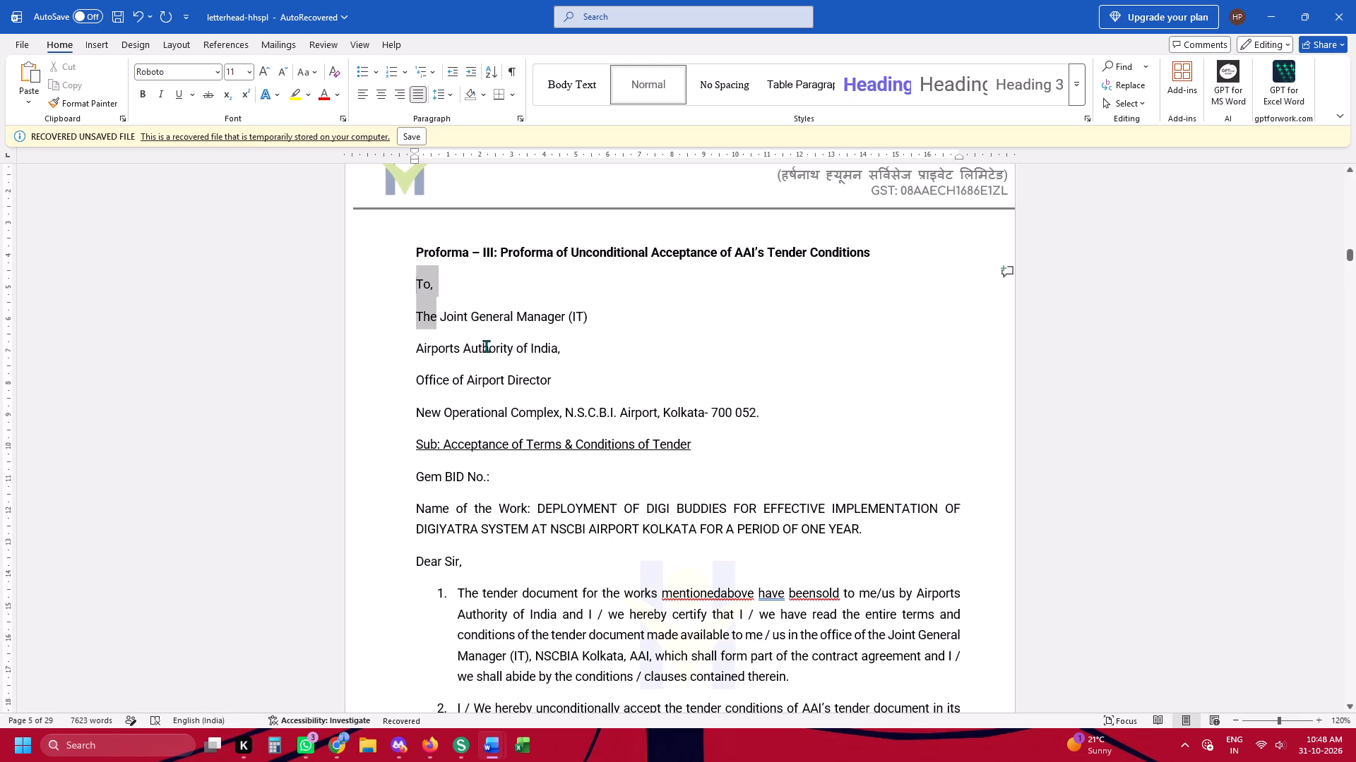
{"action": "left_click_drag", "start_coordinate": [486, 346], "coordinate": [796, 423]}
{"action": "key", "text": "ctrl+b"}
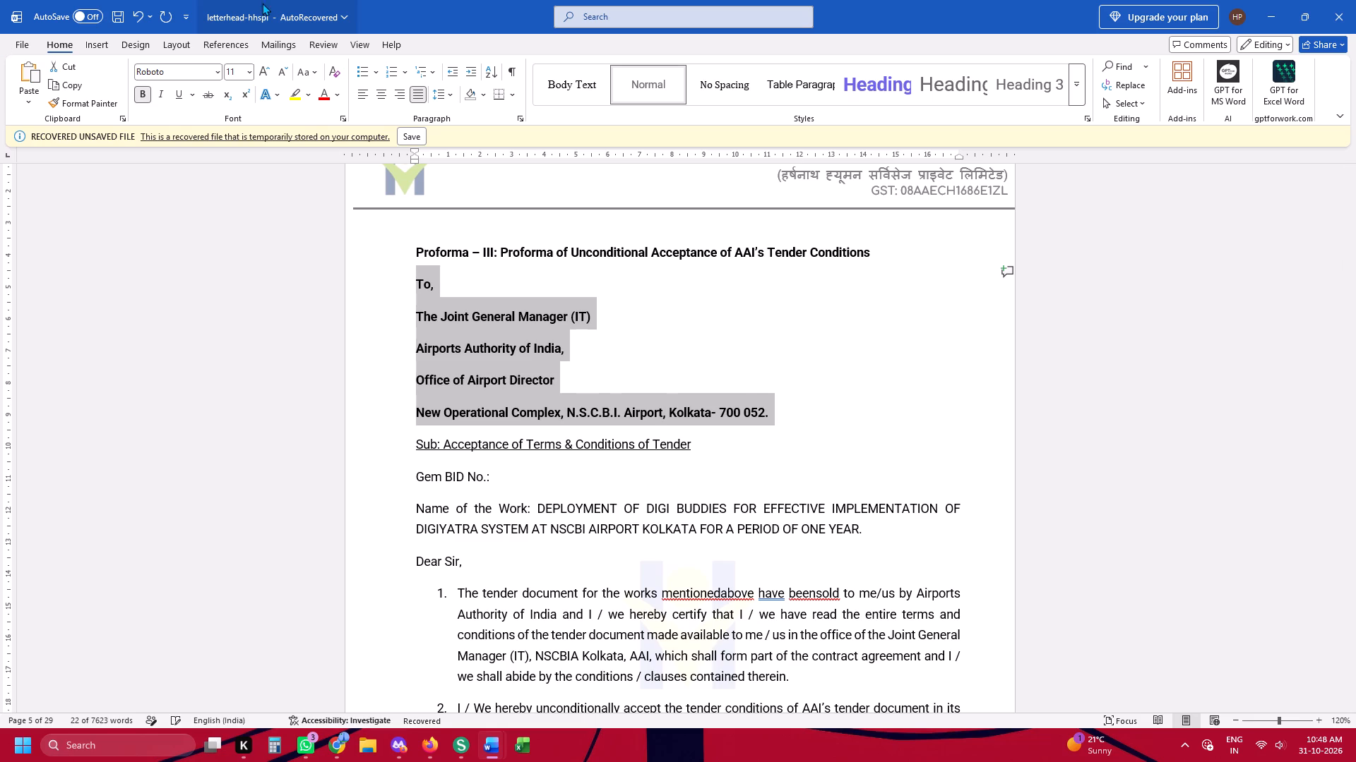
{"action": "left_click", "coordinate": [441, 91]}
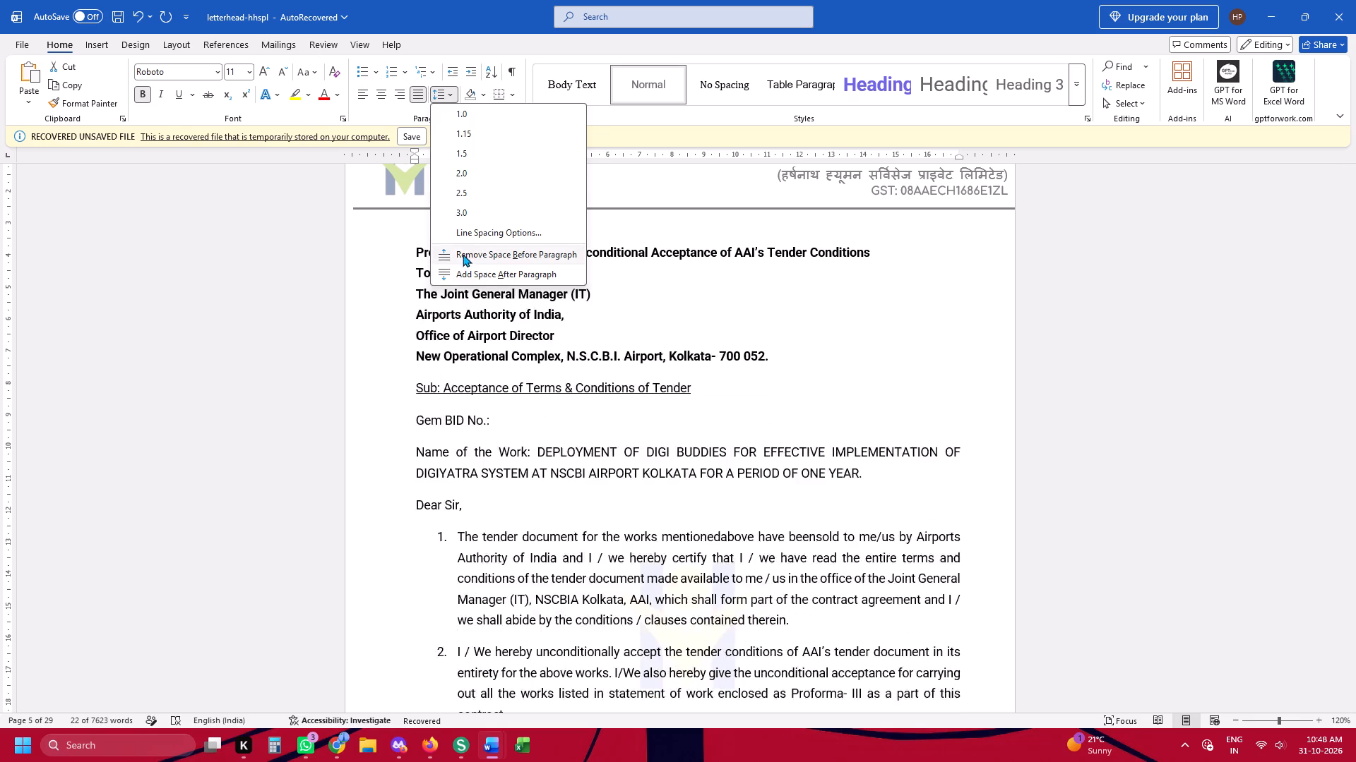
{"action": "left_click", "coordinate": [463, 254]}
{"action": "left_click", "coordinate": [921, 250]}
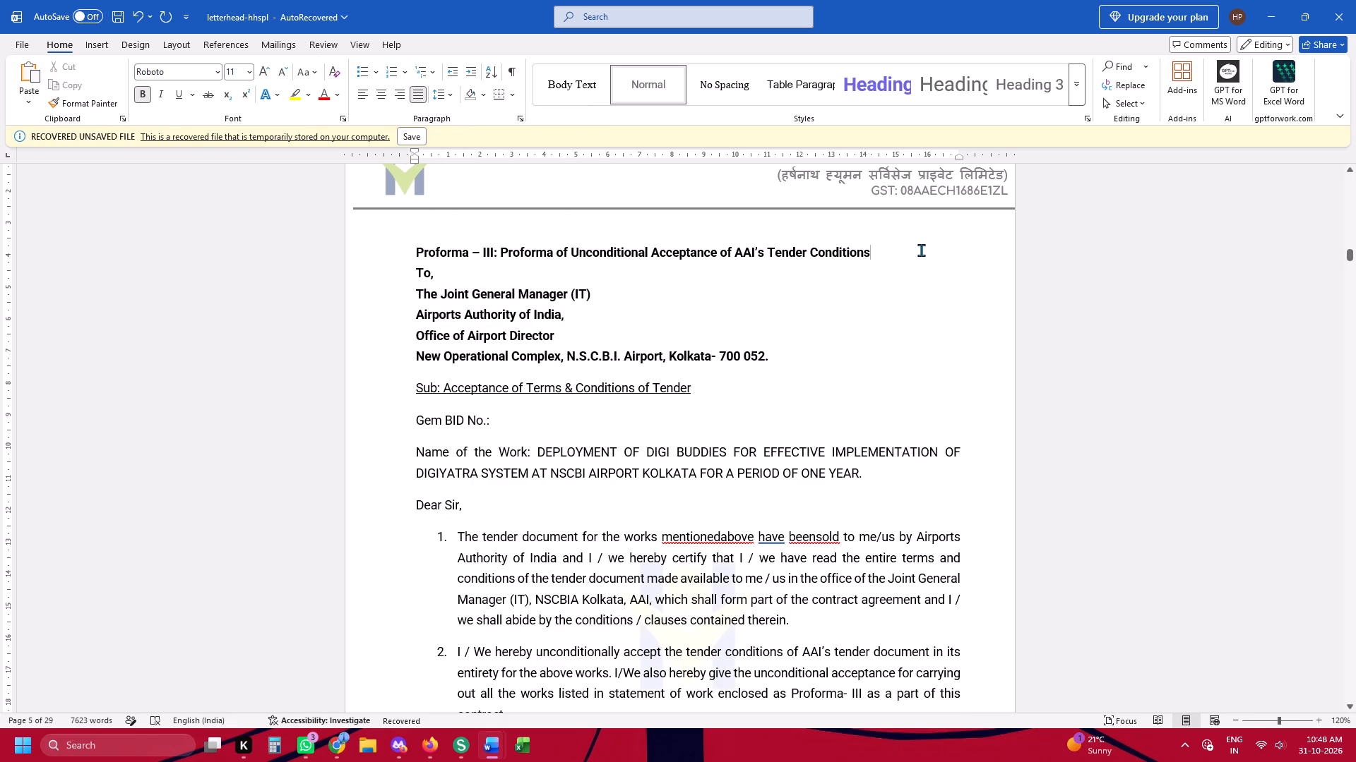
{"action": "key", "text": "Return"}
Bold "Acceptance of Terms & Conditions of Tender" and remove the underline from the whole Sub line.
{"action": "scroll", "coordinate": [670, 284], "scroll_direction": "down", "scroll_amount": 3}
{"action": "left_click_drag", "start_coordinate": [686, 260], "coordinate": [694, 257]}
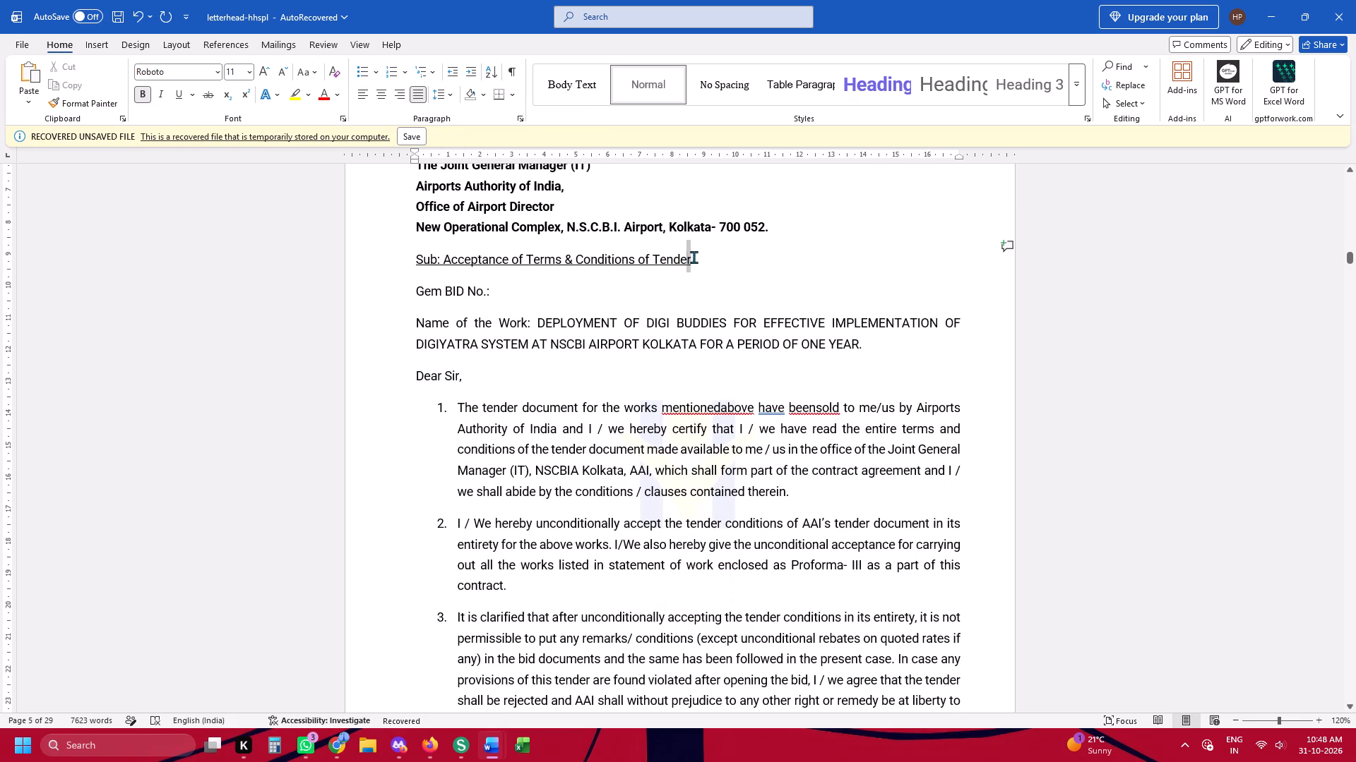
{"action": "left_click_drag", "start_coordinate": [694, 257], "coordinate": [446, 256]}
{"action": "key", "text": "ctrl+b"}
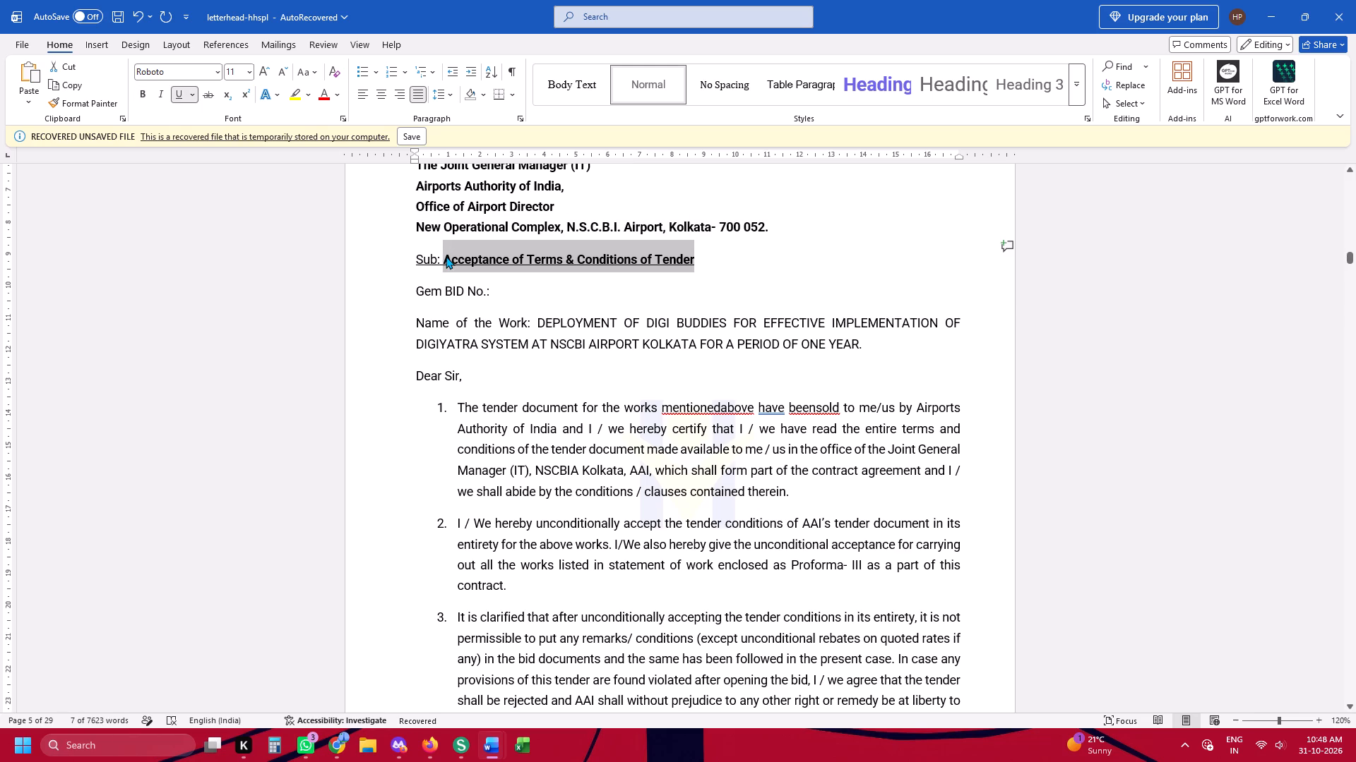
{"action": "key", "text": "ctrl+u"}
{"action": "left_click", "coordinate": [446, 262]}
{"action": "left_click_drag", "start_coordinate": [449, 262], "coordinate": [405, 276]}
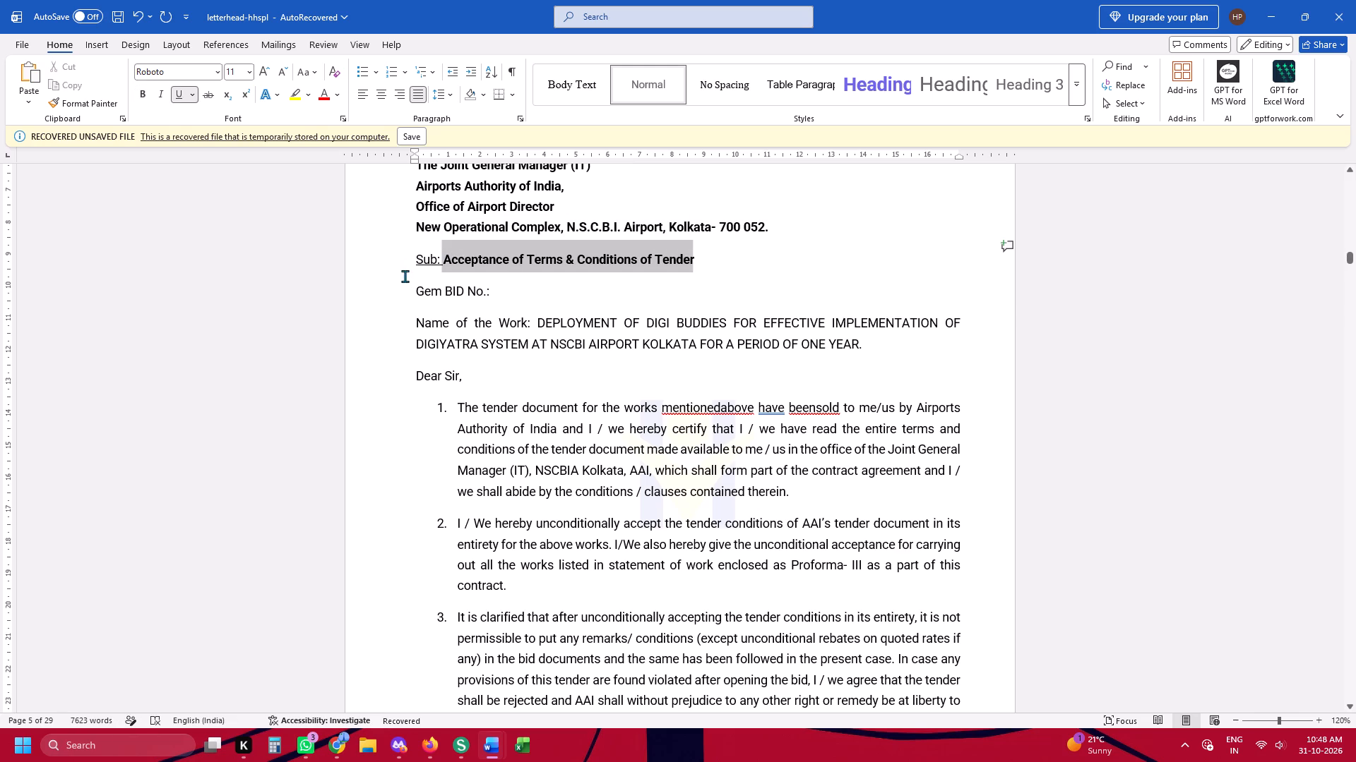
{"action": "left_click_drag", "start_coordinate": [405, 276], "coordinate": [399, 243]}
{"action": "key", "text": "ctrl+u"}
{"action": "key", "text": "ctrl+u"}
{"action": "key", "text": "ctrl+u"}
{"action": "left_click", "coordinate": [448, 297]}
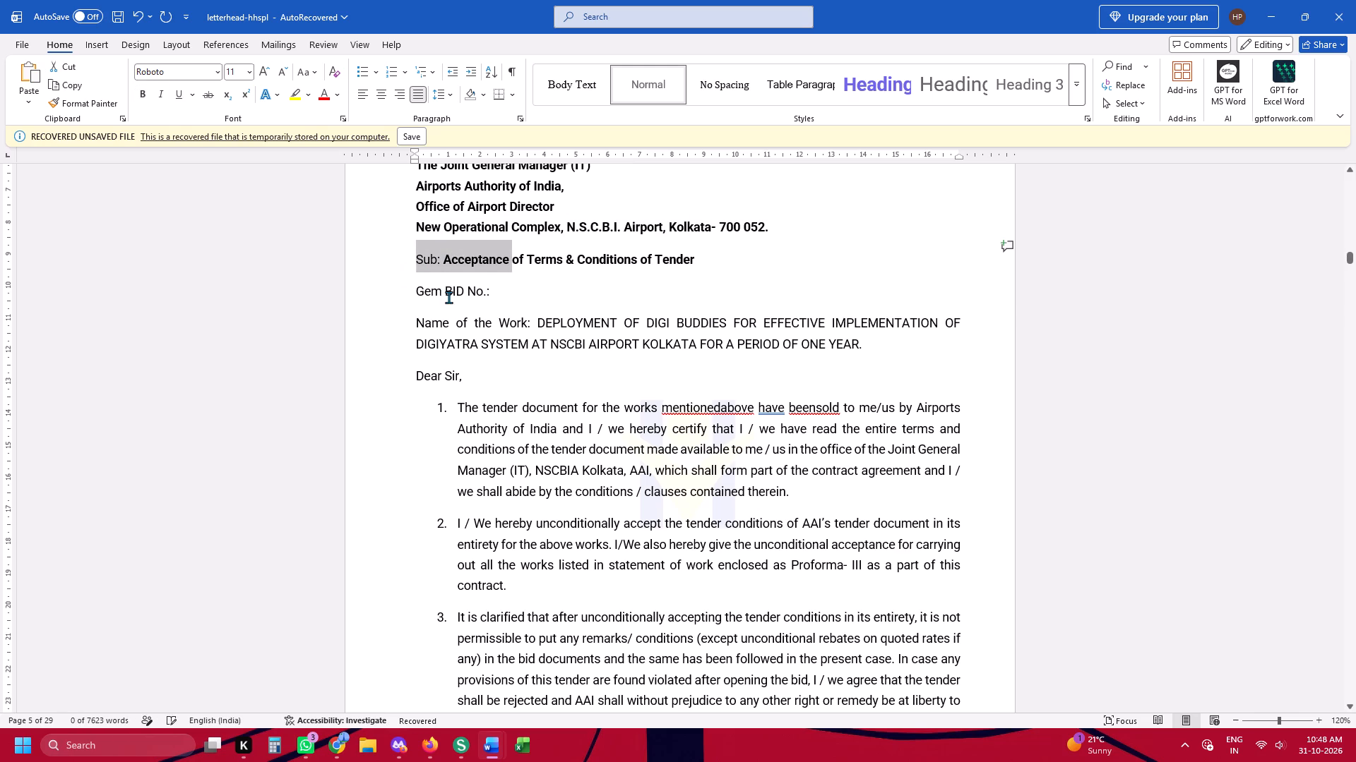
Fill in Proforma – III's Gem BID No. with GEM/2026/B/8165397, copied from the bid document PDF in Firefox.
{"action": "left_click", "coordinate": [495, 297]}
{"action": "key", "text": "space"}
{"action": "key", "text": "alt+Tab"}
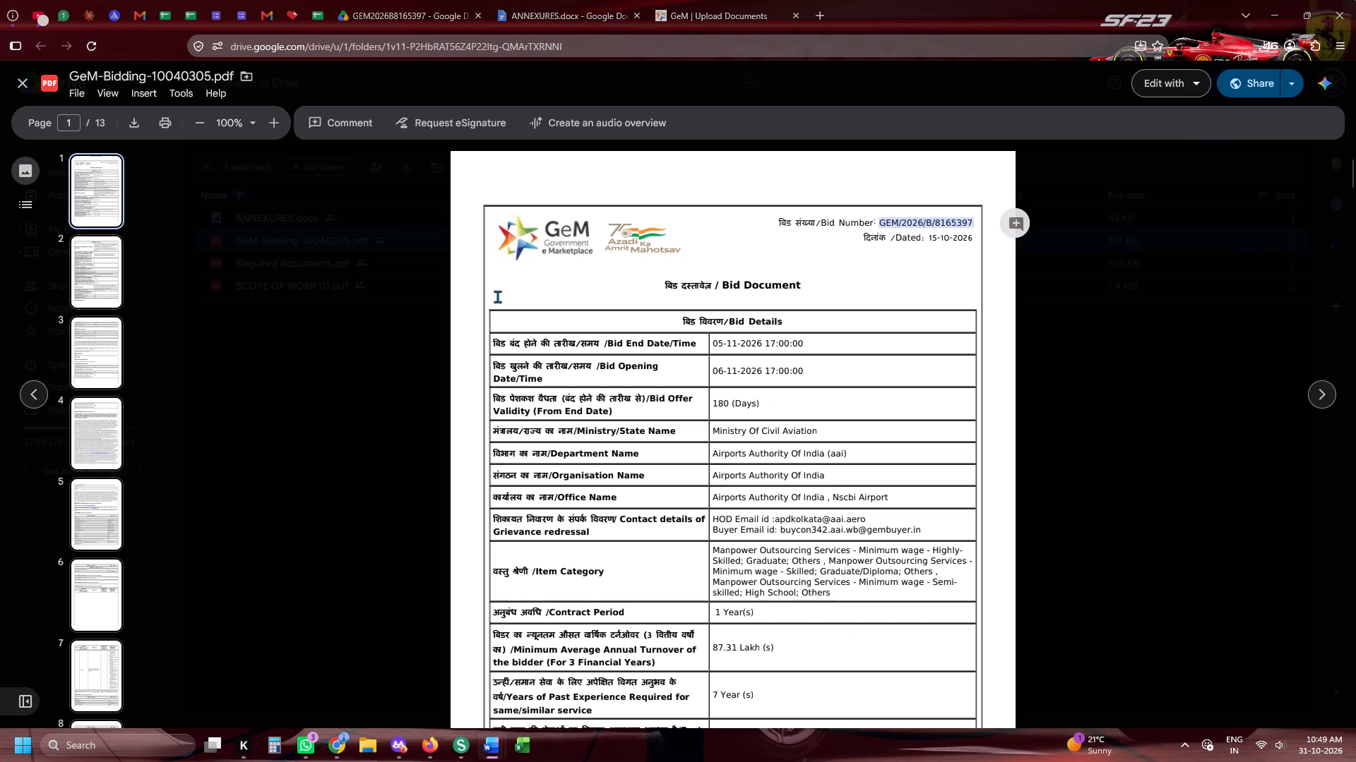
{"action": "key", "text": "ctrl+c"}
{"action": "key", "text": "ctrl+c"}
{"action": "key", "text": "ctrl+c"}
{"action": "key", "text": "alt+Tab"}
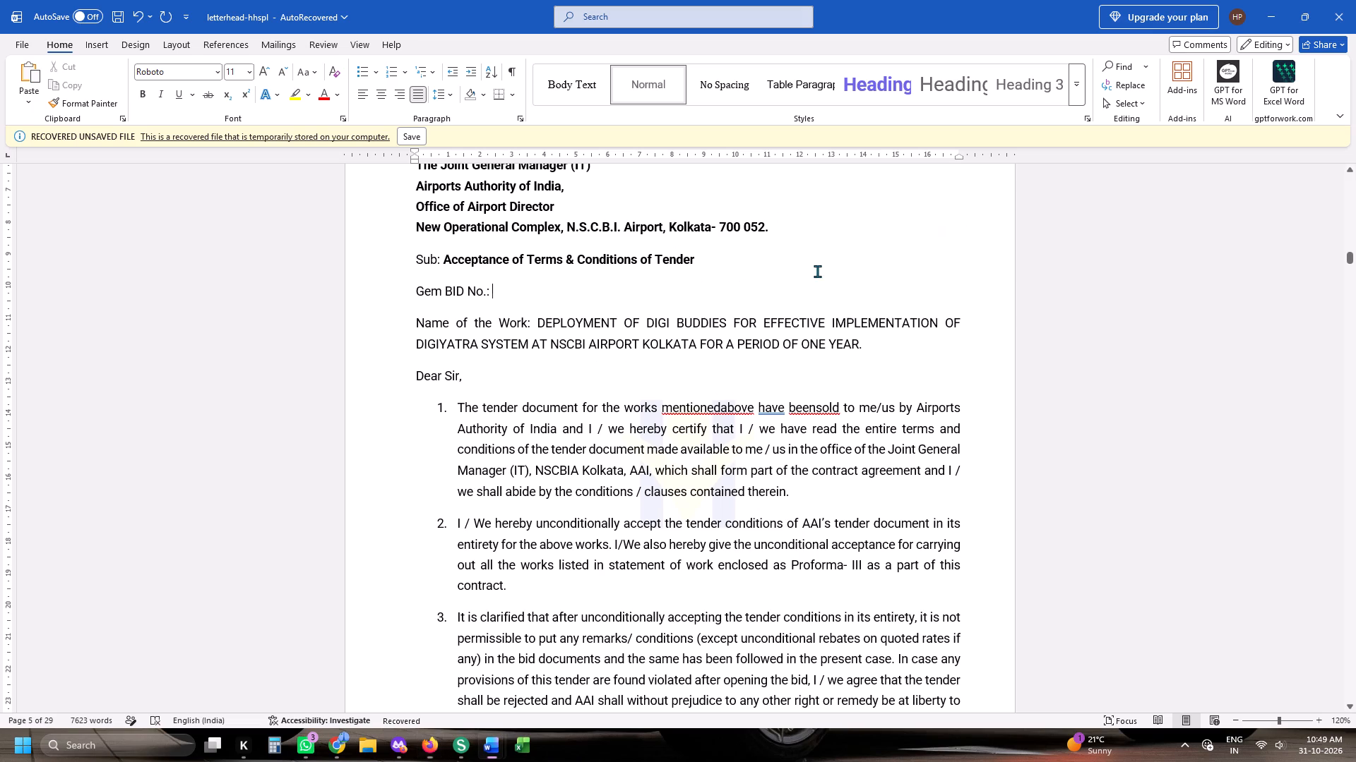
{"action": "key", "text": "ctrl+v"}
Change "I/We declare that I/we have" to "I declare that I have" in clause 4 of Proforma – III.
{"action": "scroll", "coordinate": [636, 304], "scroll_direction": "down", "scroll_amount": 6}
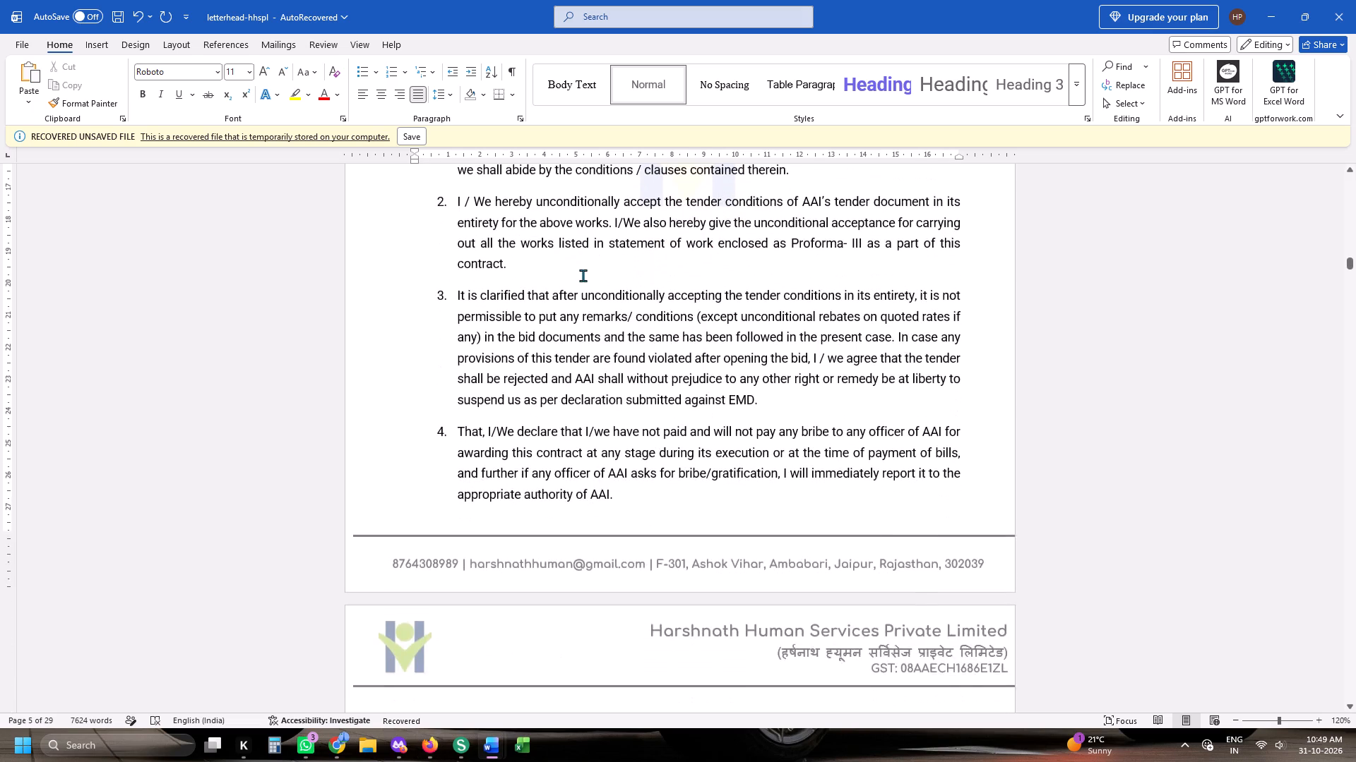
{"action": "scroll", "coordinate": [583, 275], "scroll_direction": "down", "scroll_amount": 5}
{"action": "scroll", "coordinate": [583, 275], "scroll_direction": "up", "scroll_amount": 4}
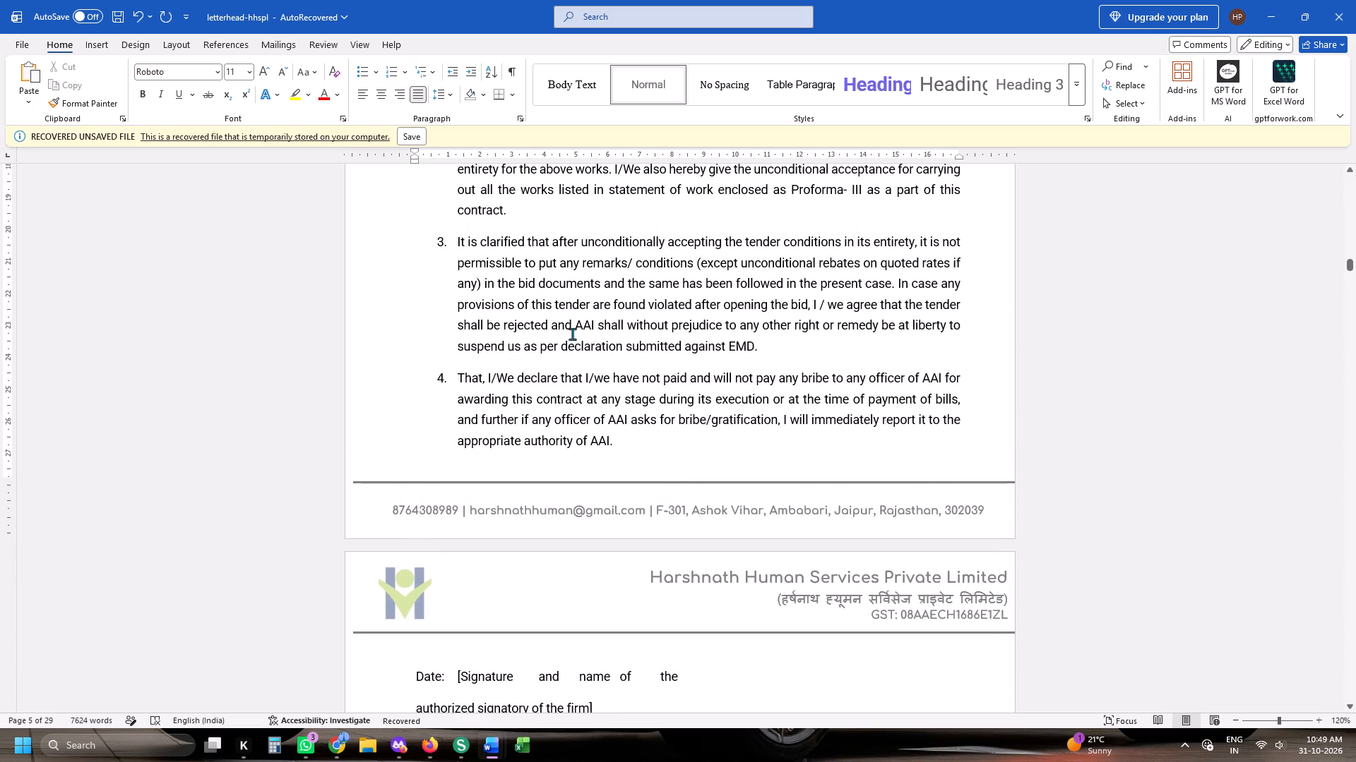
{"action": "left_click", "coordinate": [515, 382]}
{"action": "key", "text": "BackSpace"}
{"action": "key", "text": "BackSpace"}
{"action": "key", "text": "BackSpace"}
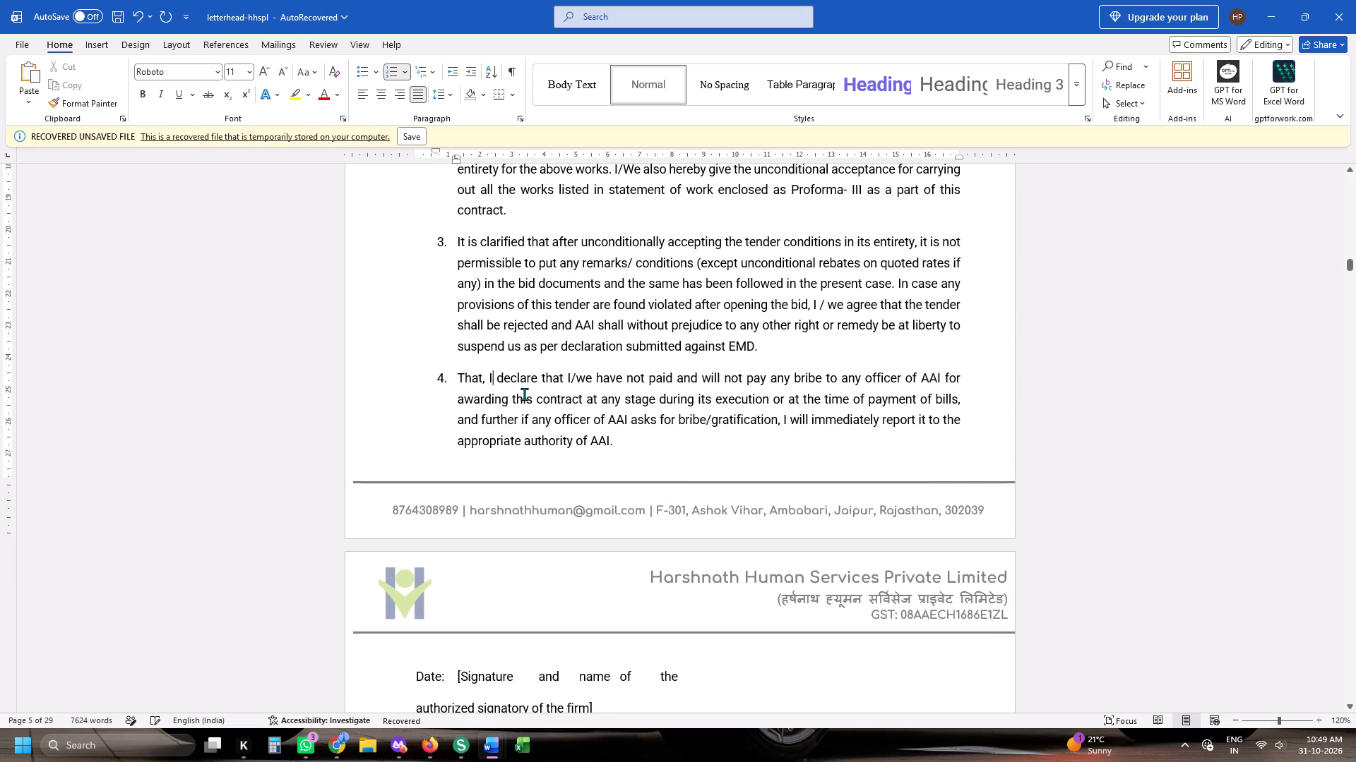
{"action": "left_click", "coordinate": [595, 378]}
{"action": "key", "text": "BackSpace"}
{"action": "key", "text": "BackSpace"}
{"action": "key", "text": "BackSpace"}
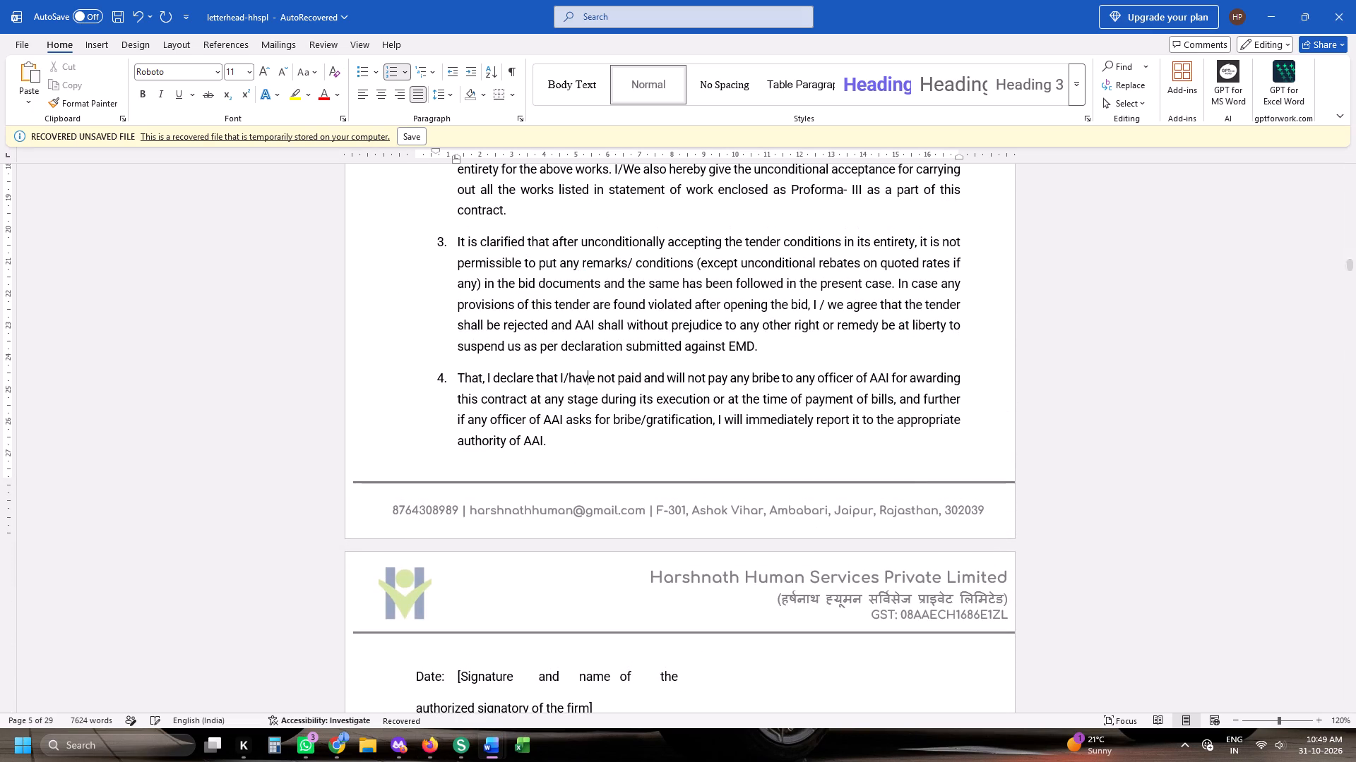
{"action": "key", "text": "BackSpace"}
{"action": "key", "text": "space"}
Change the opening "I / We" of clause 2 in Proforma – III to "I".
{"action": "scroll", "coordinate": [590, 378], "scroll_direction": "up", "scroll_amount": 6}
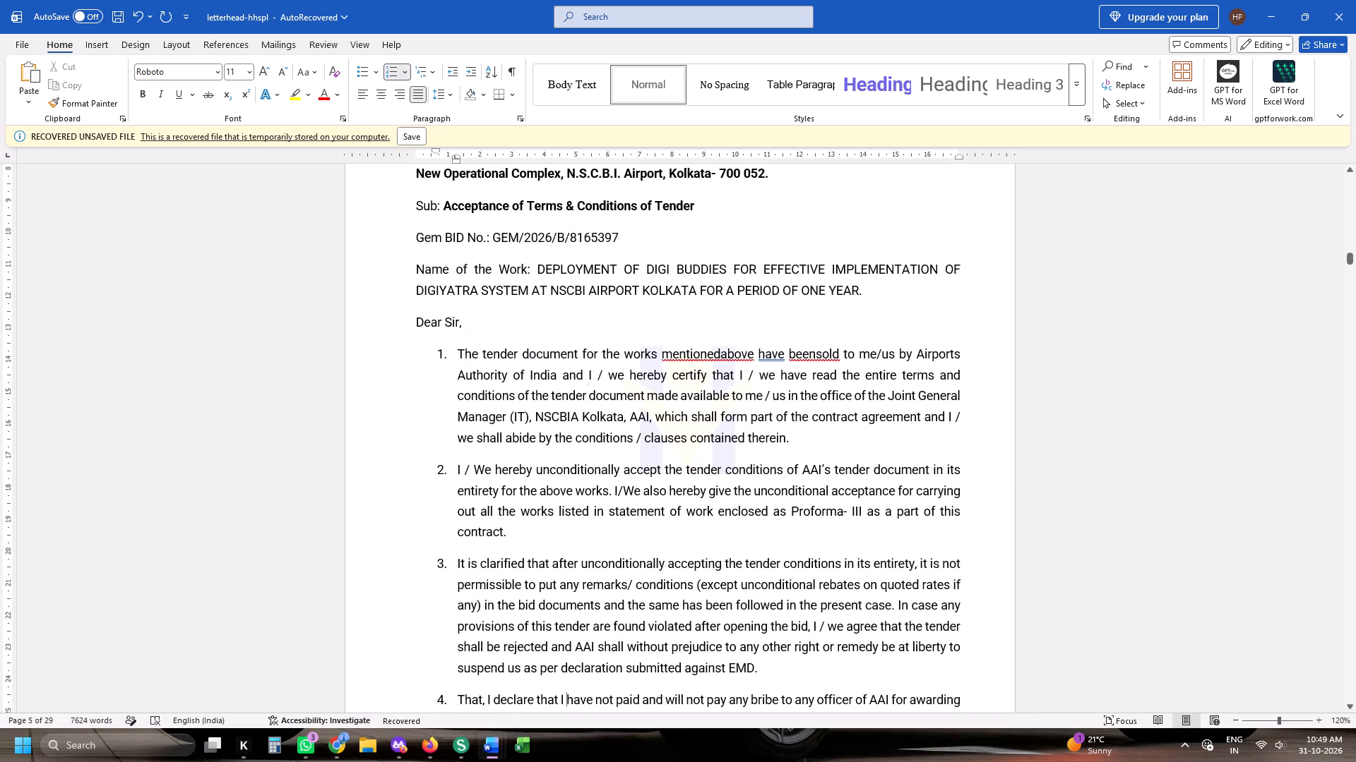
{"action": "left_click", "coordinate": [492, 463]}
{"action": "key", "text": "BackSpace"}
{"action": "key", "text": "BackSpace"}
{"action": "key", "text": "BackSpace"}
{"action": "key", "text": "BackSpace"}
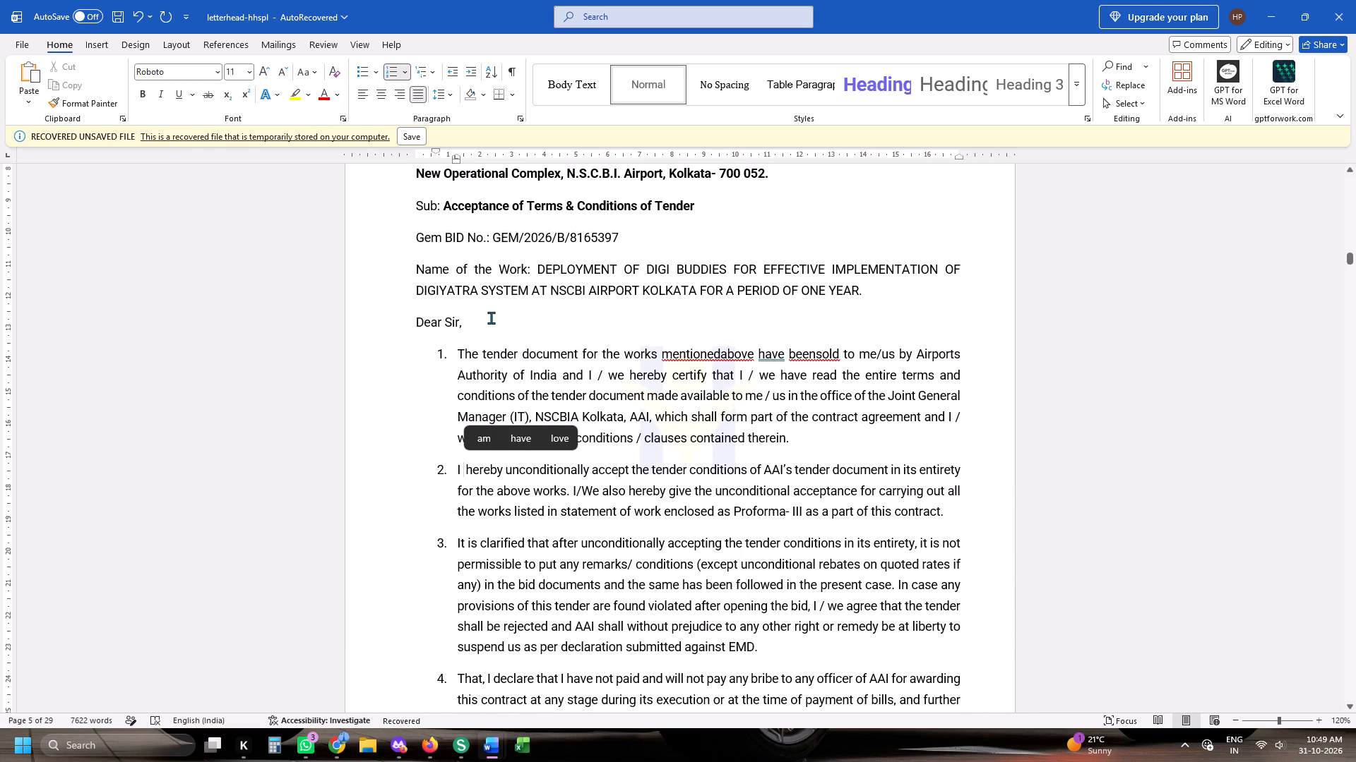
Insert the missing space in "mentionedabove" in clause 1 of Proforma – III.
{"action": "left_click", "coordinate": [721, 359]}
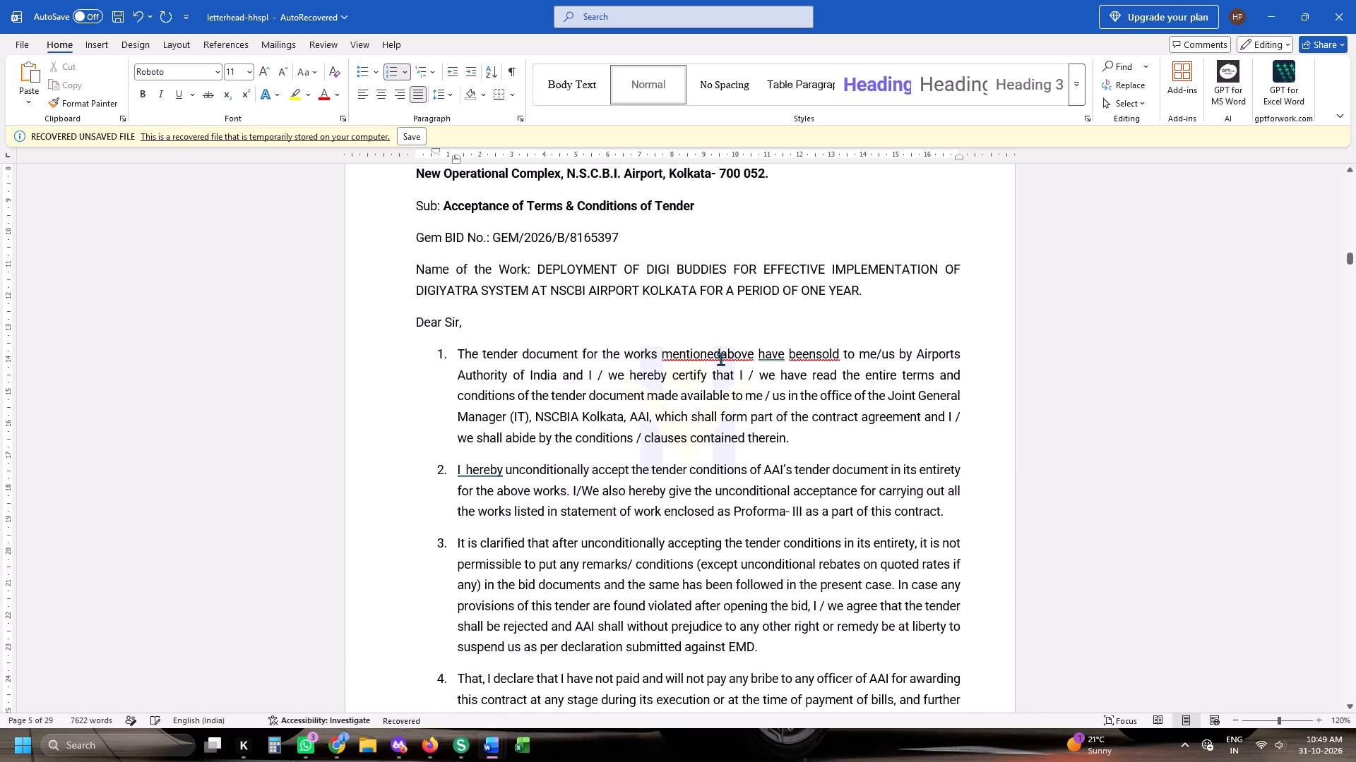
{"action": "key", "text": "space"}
Reduce the indents of Proforma – III's four numbered clauses, aligning the numbers with the text margin and the clause text about 0.5 cm in.
{"action": "scroll", "coordinate": [553, 276], "scroll_direction": "up", "scroll_amount": 2}
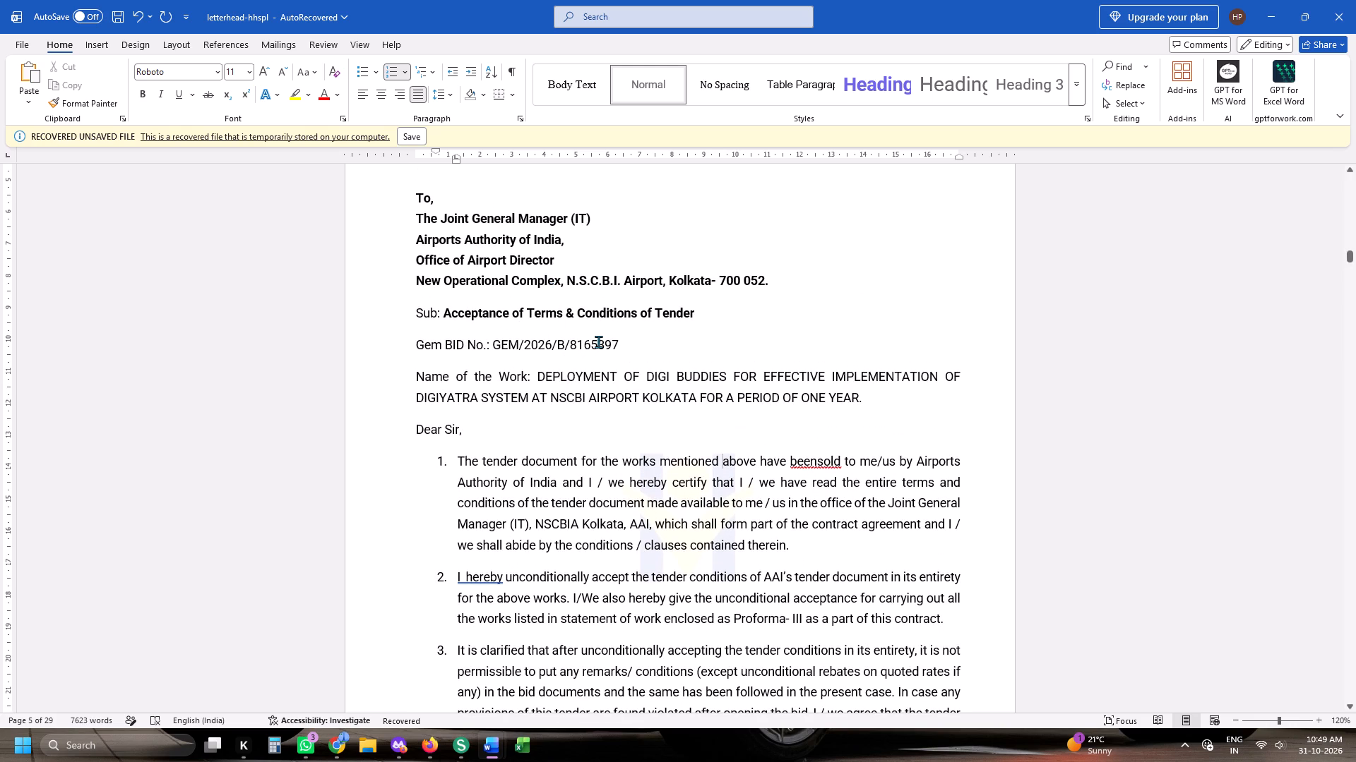
{"action": "scroll", "coordinate": [598, 341], "scroll_direction": "down", "scroll_amount": 6}
{"action": "scroll", "coordinate": [598, 341], "scroll_direction": "up", "scroll_amount": 9}
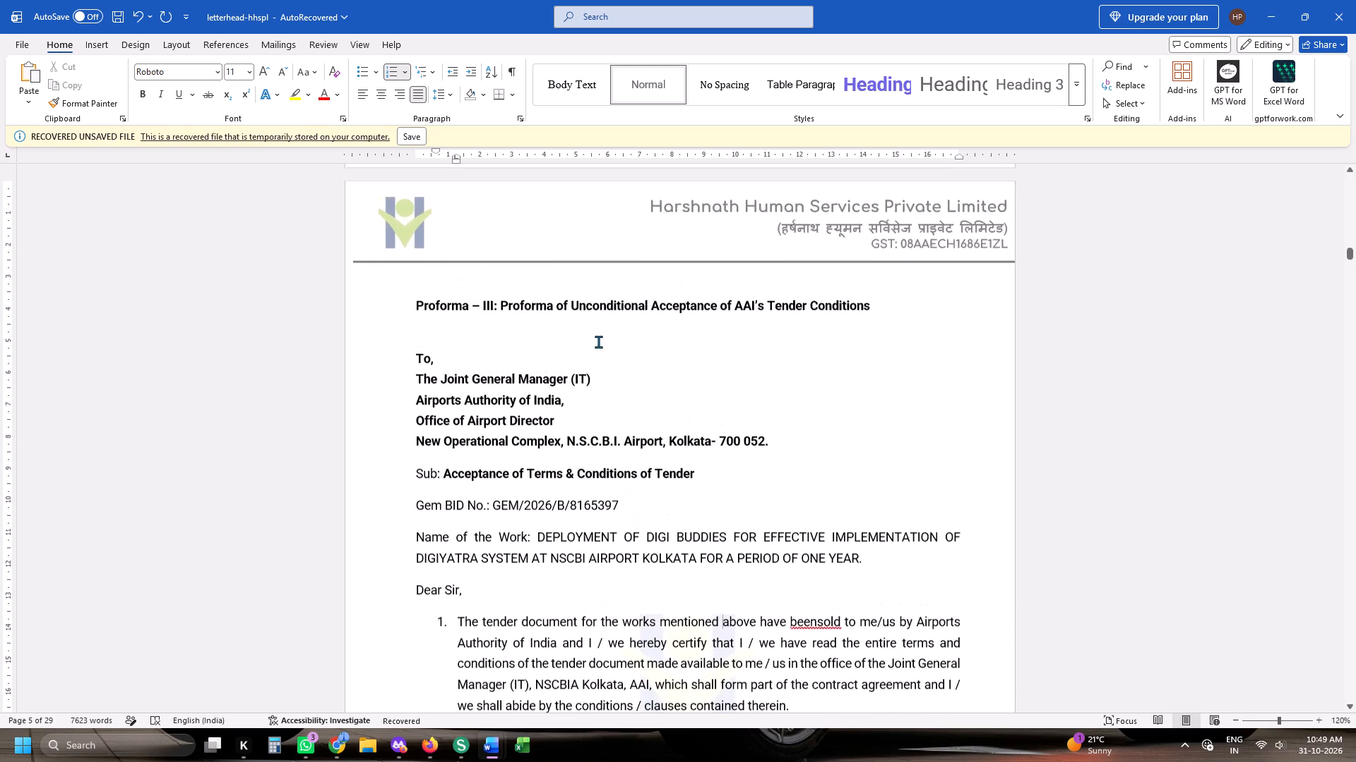
{"action": "scroll", "coordinate": [598, 341], "scroll_direction": "down", "scroll_amount": 14}
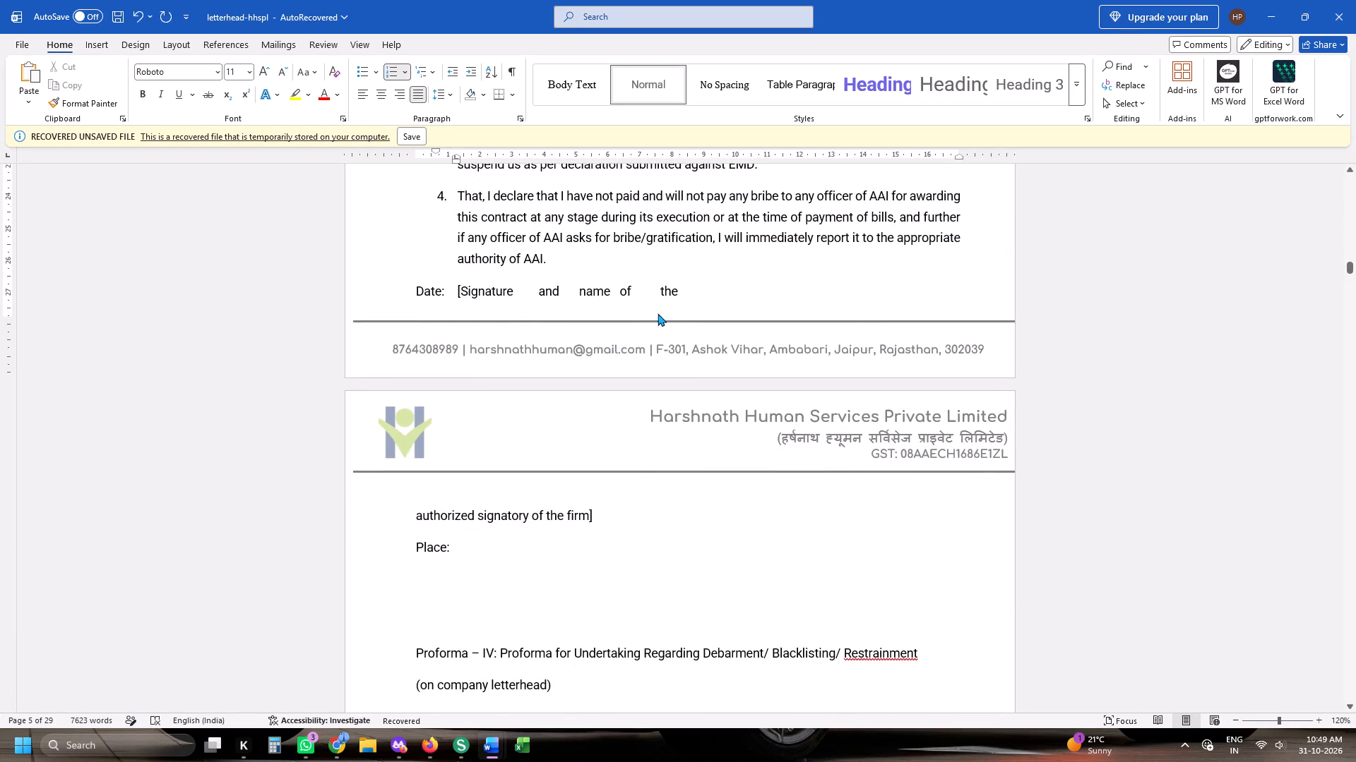
{"action": "scroll", "coordinate": [423, 351], "scroll_direction": "up", "scroll_amount": 7}
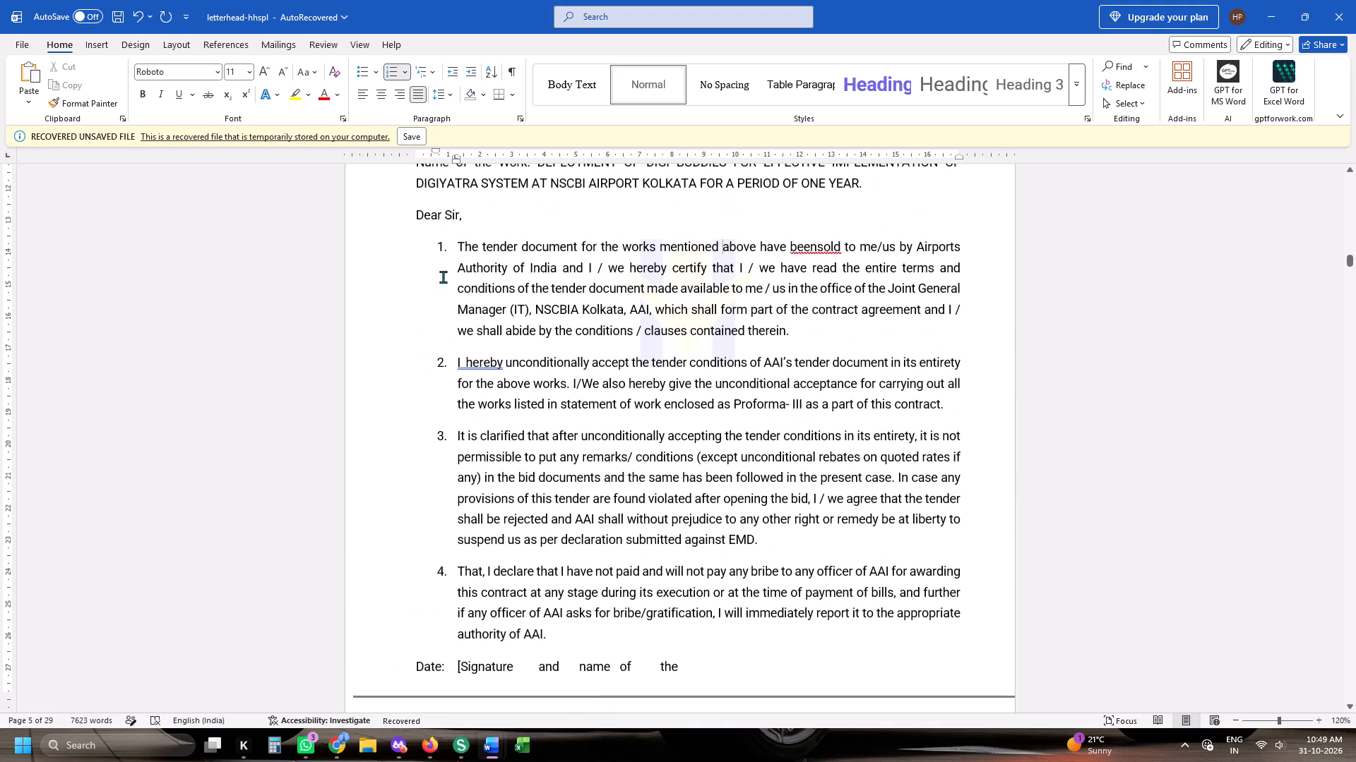
{"action": "left_click_drag", "start_coordinate": [453, 249], "coordinate": [564, 629]}
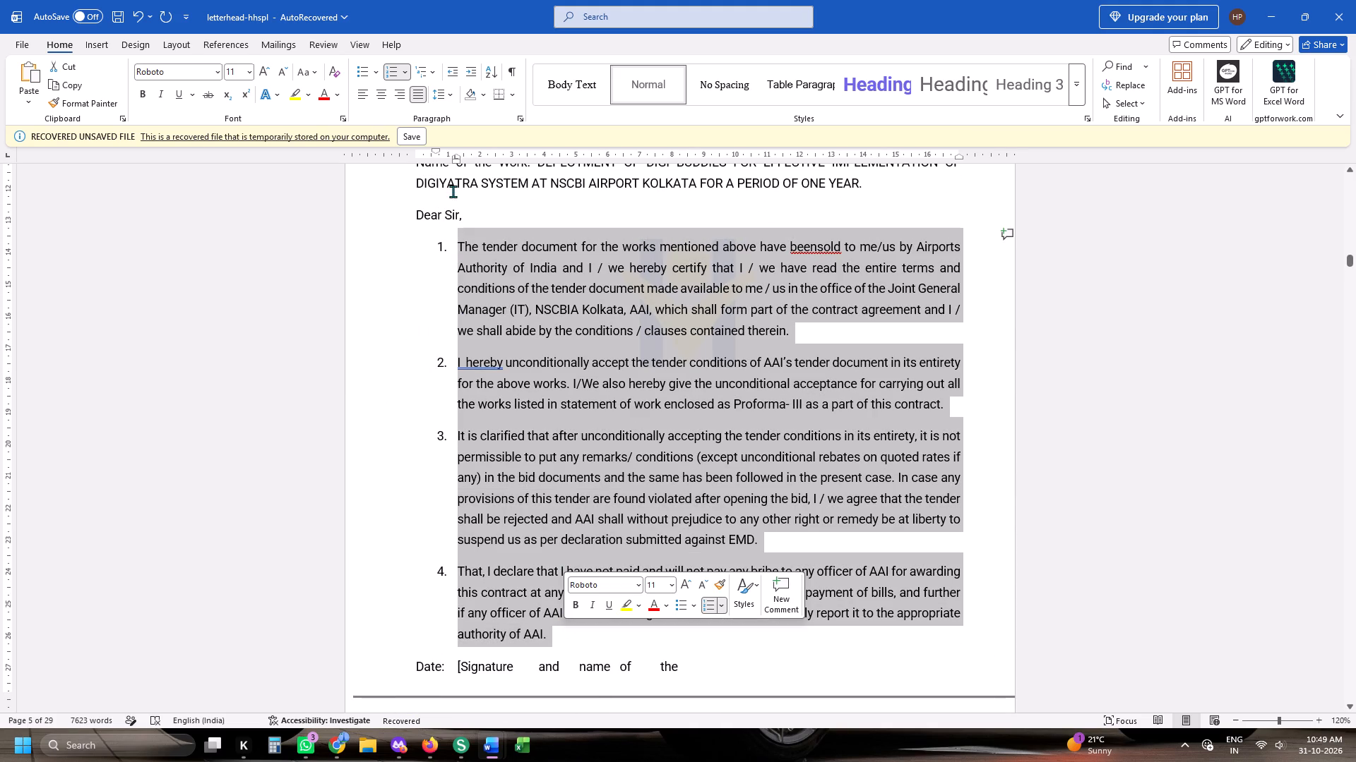
{"action": "left_click_drag", "start_coordinate": [456, 161], "coordinate": [429, 164]}
{"action": "left_click_drag", "start_coordinate": [434, 150], "coordinate": [379, 148]}
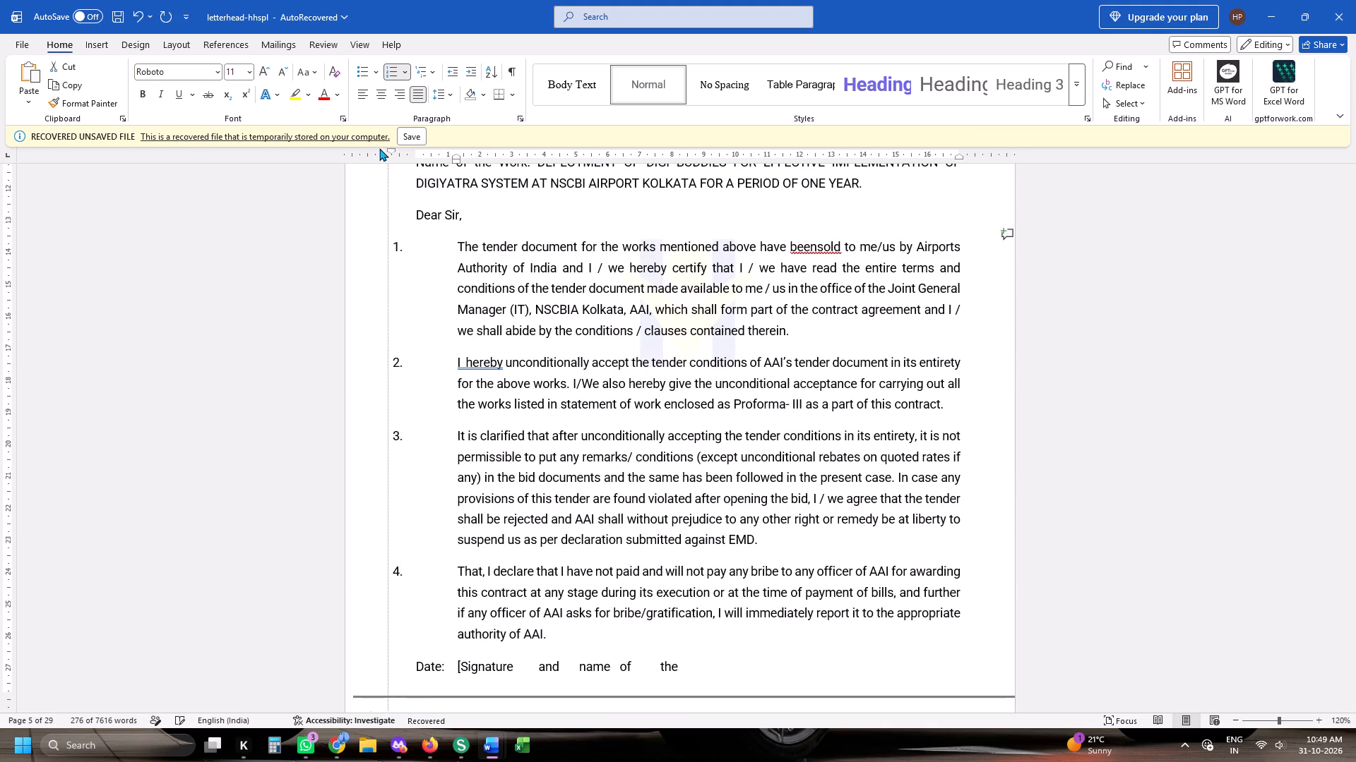
{"action": "left_click_drag", "start_coordinate": [379, 148], "coordinate": [368, 142]}
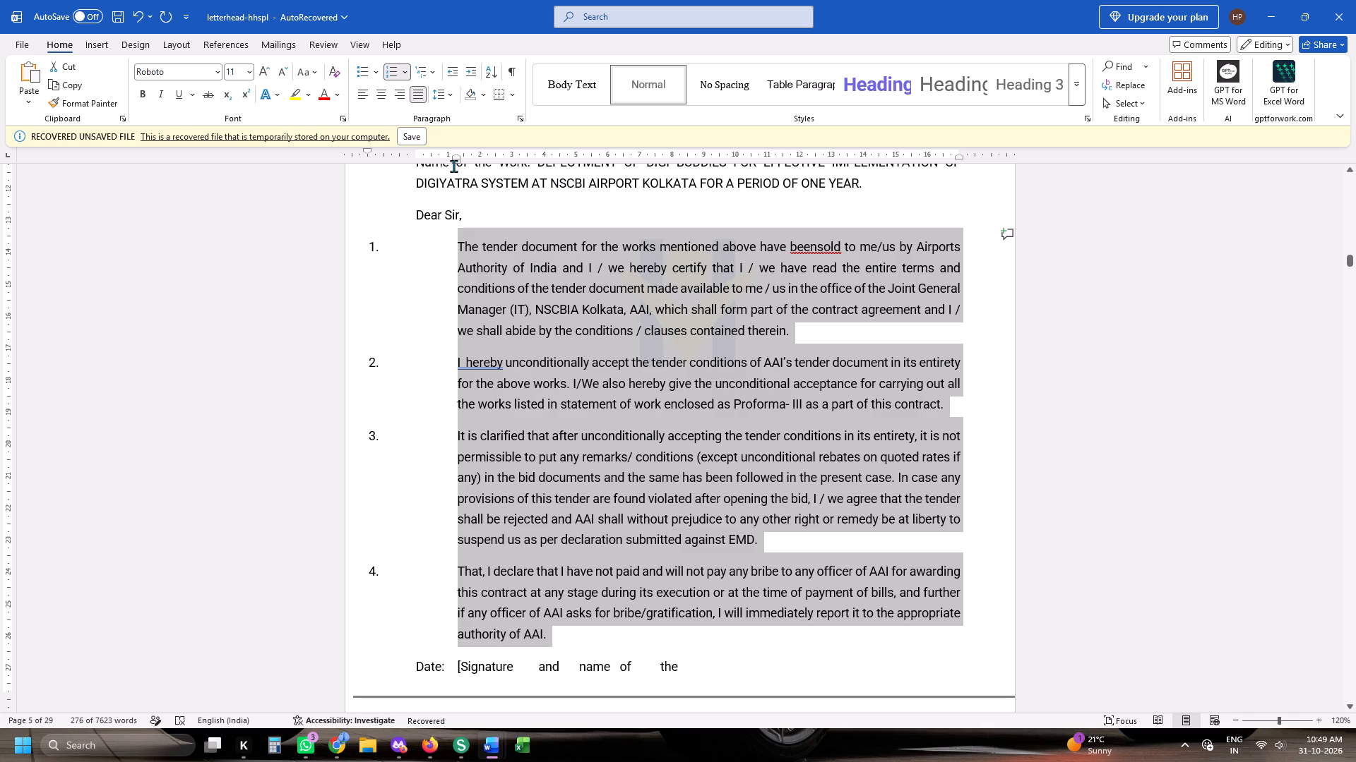
{"action": "left_click", "coordinate": [456, 159]}
{"action": "left_click_drag", "start_coordinate": [456, 159], "coordinate": [415, 157]}
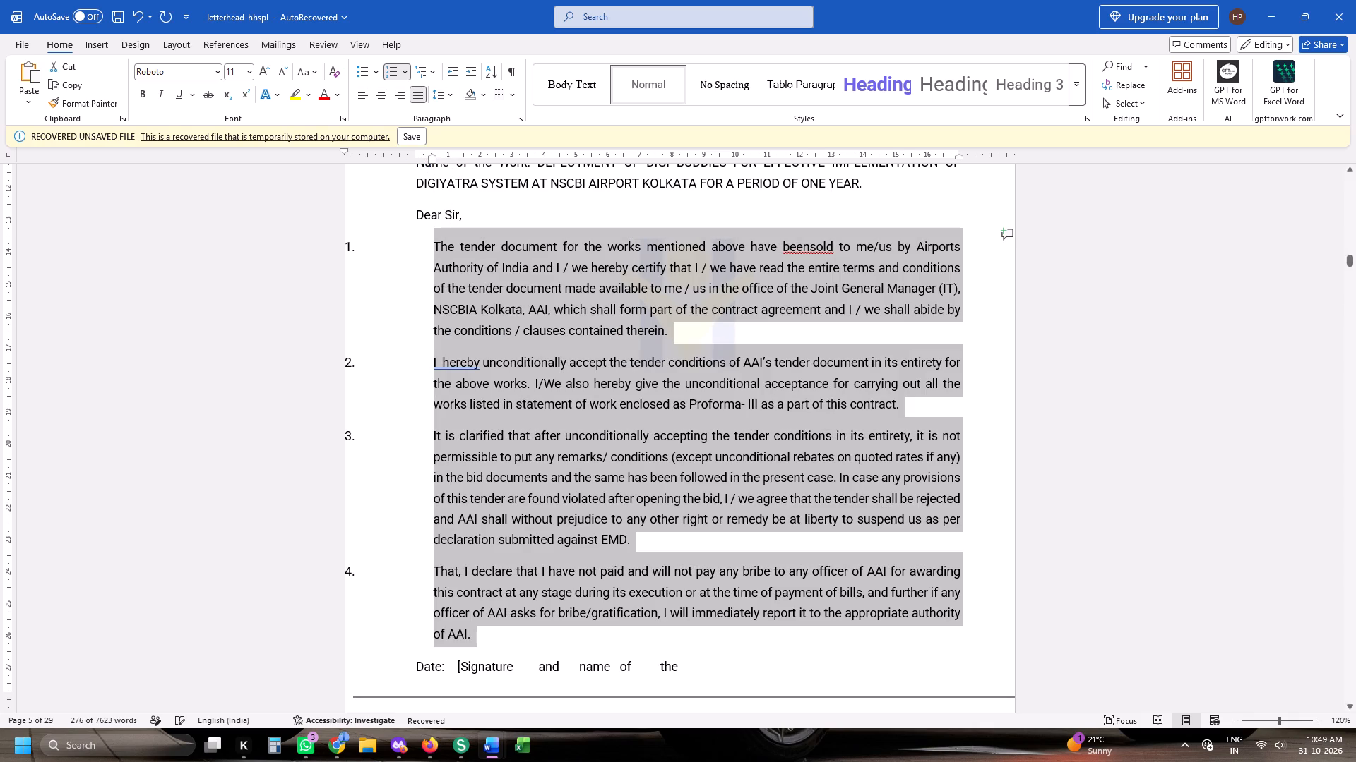
{"action": "left_click_drag", "start_coordinate": [345, 153], "coordinate": [371, 162]}
{"action": "left_click_drag", "start_coordinate": [371, 162], "coordinate": [396, 169]}
{"action": "left_click_drag", "start_coordinate": [341, 151], "coordinate": [364, 156]}
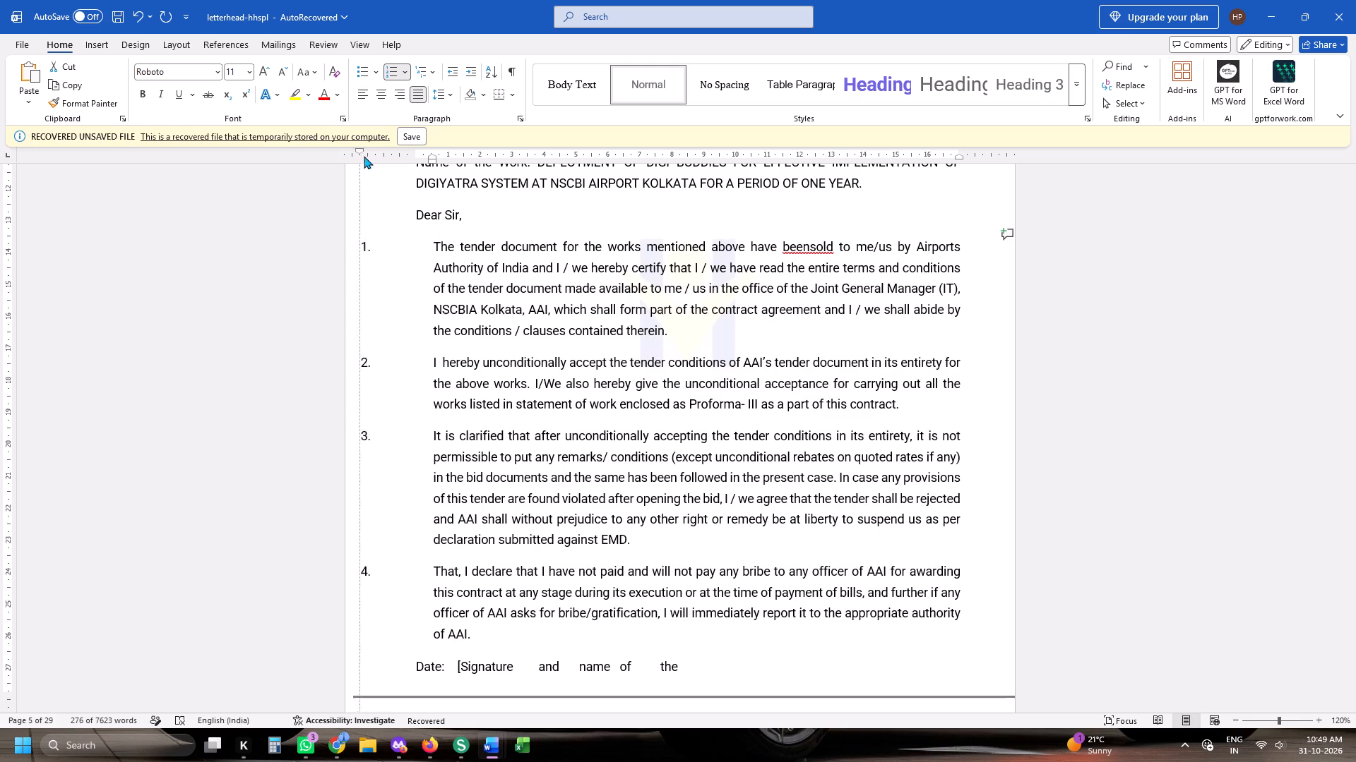
{"action": "left_click_drag", "start_coordinate": [364, 156], "coordinate": [413, 178]}
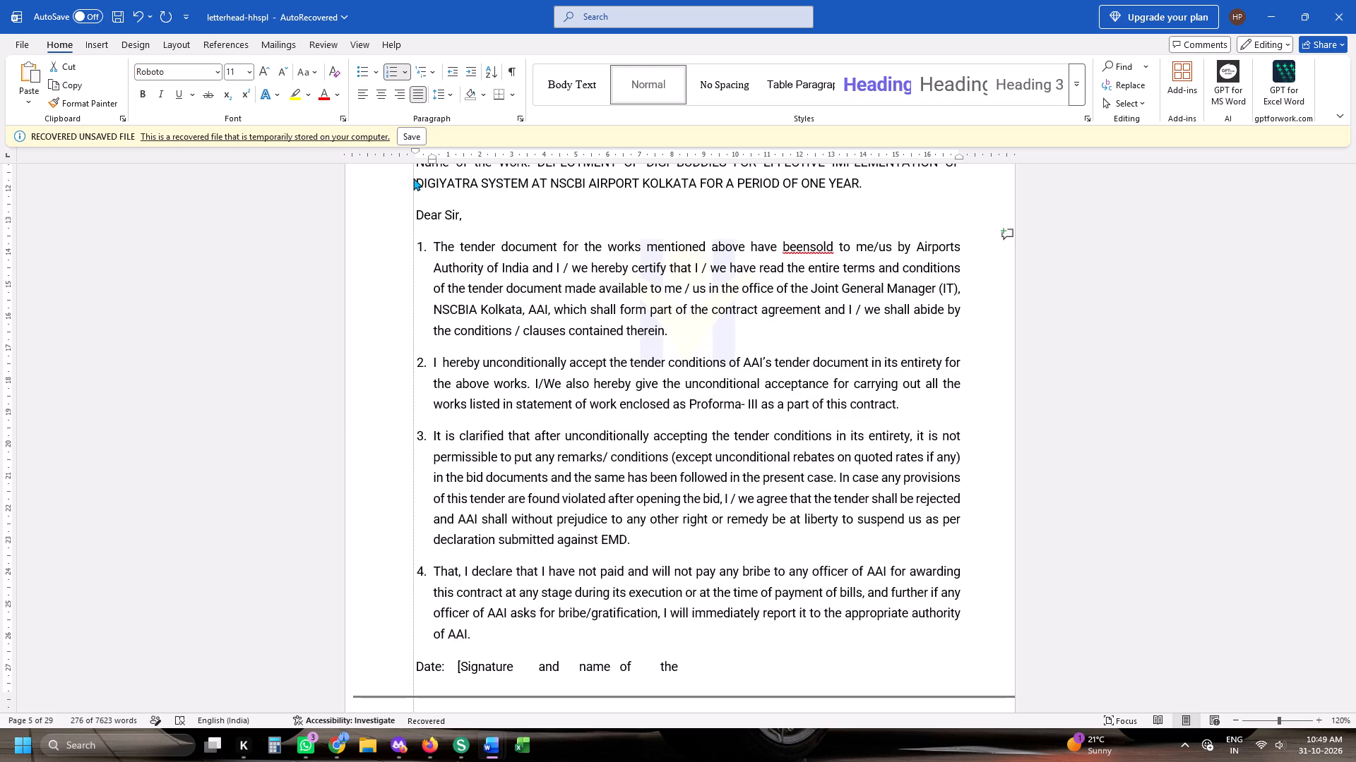
Readjust the first-line indent of Proforma – III's four numbered clauses so the numbers hang slightly outside the text margin.
{"action": "left_click_drag", "start_coordinate": [413, 178], "coordinate": [401, 181]}
{"action": "scroll", "coordinate": [513, 399], "scroll_direction": "up", "scroll_amount": 5}
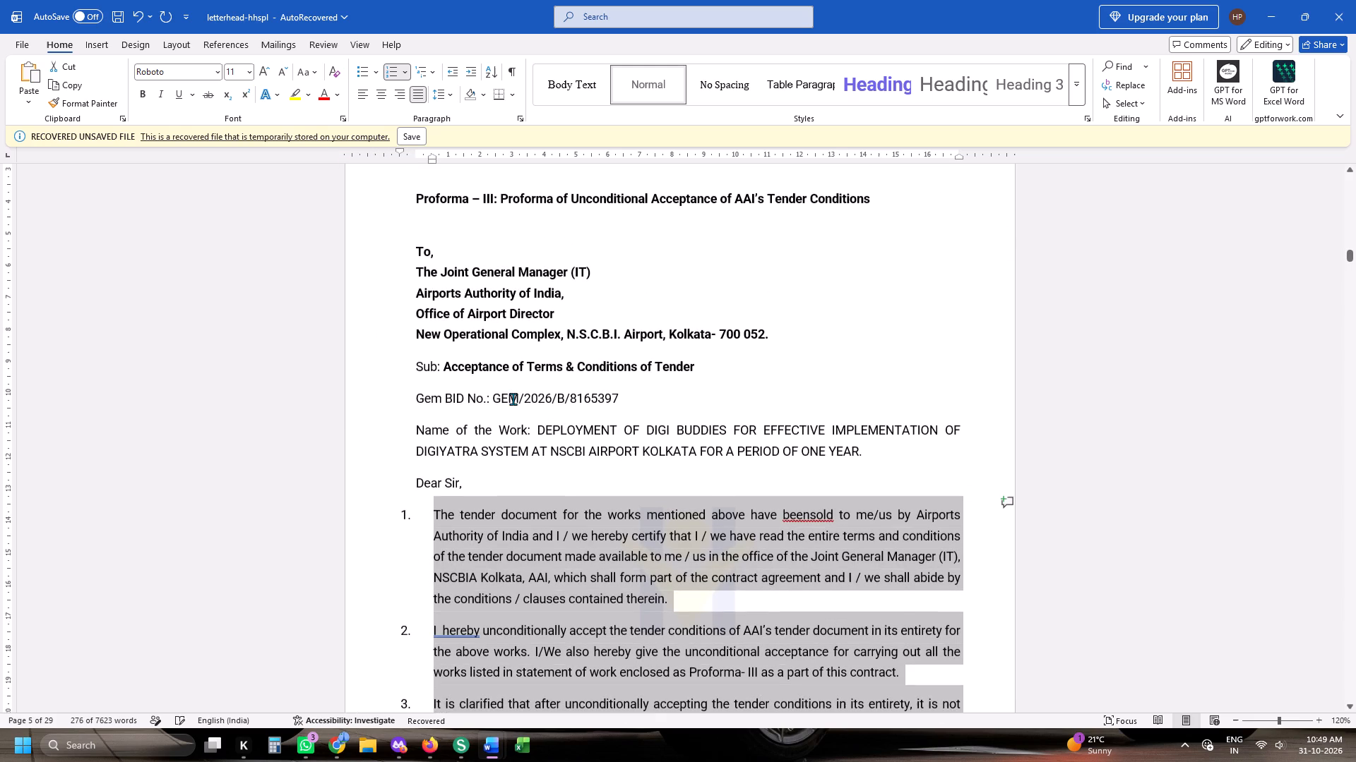
{"action": "scroll", "coordinate": [513, 399], "scroll_direction": "down", "scroll_amount": 5}
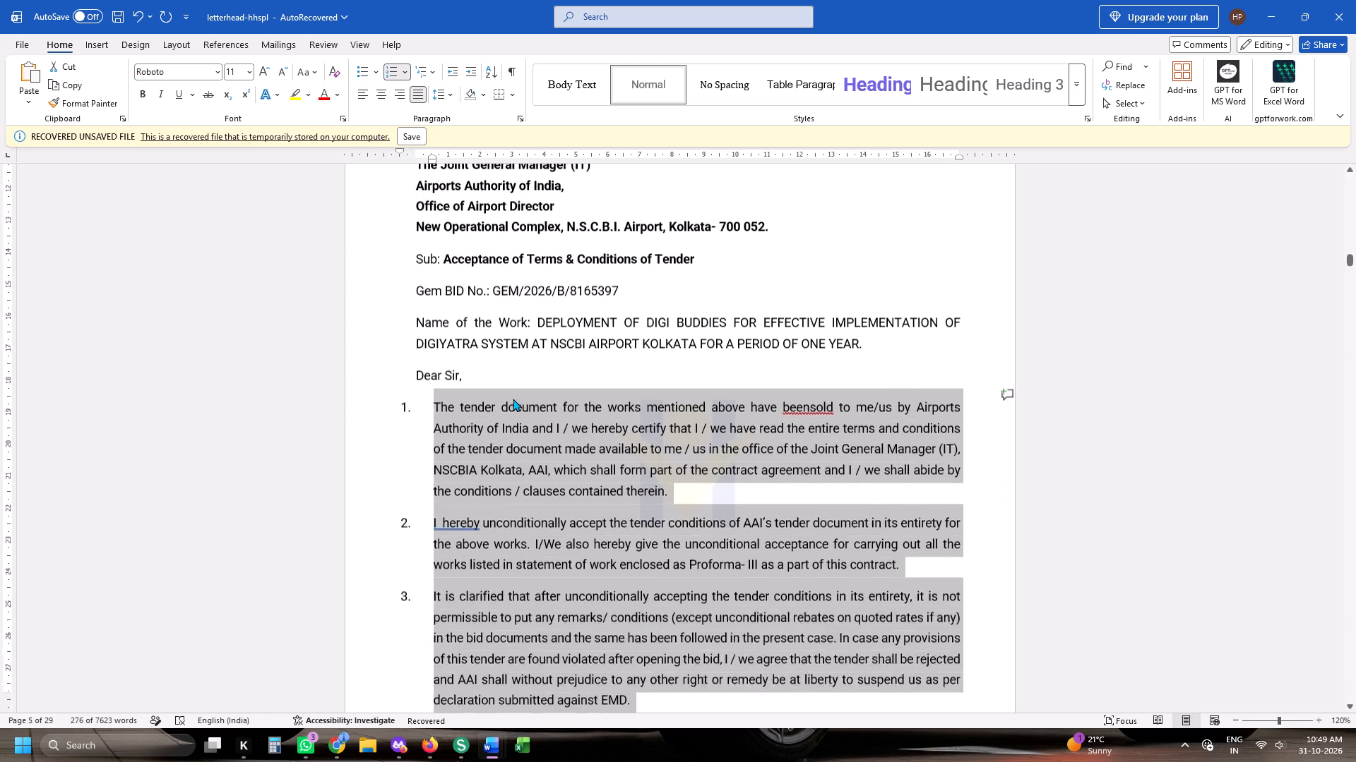
{"action": "scroll", "coordinate": [513, 399], "scroll_direction": "down", "scroll_amount": 1}
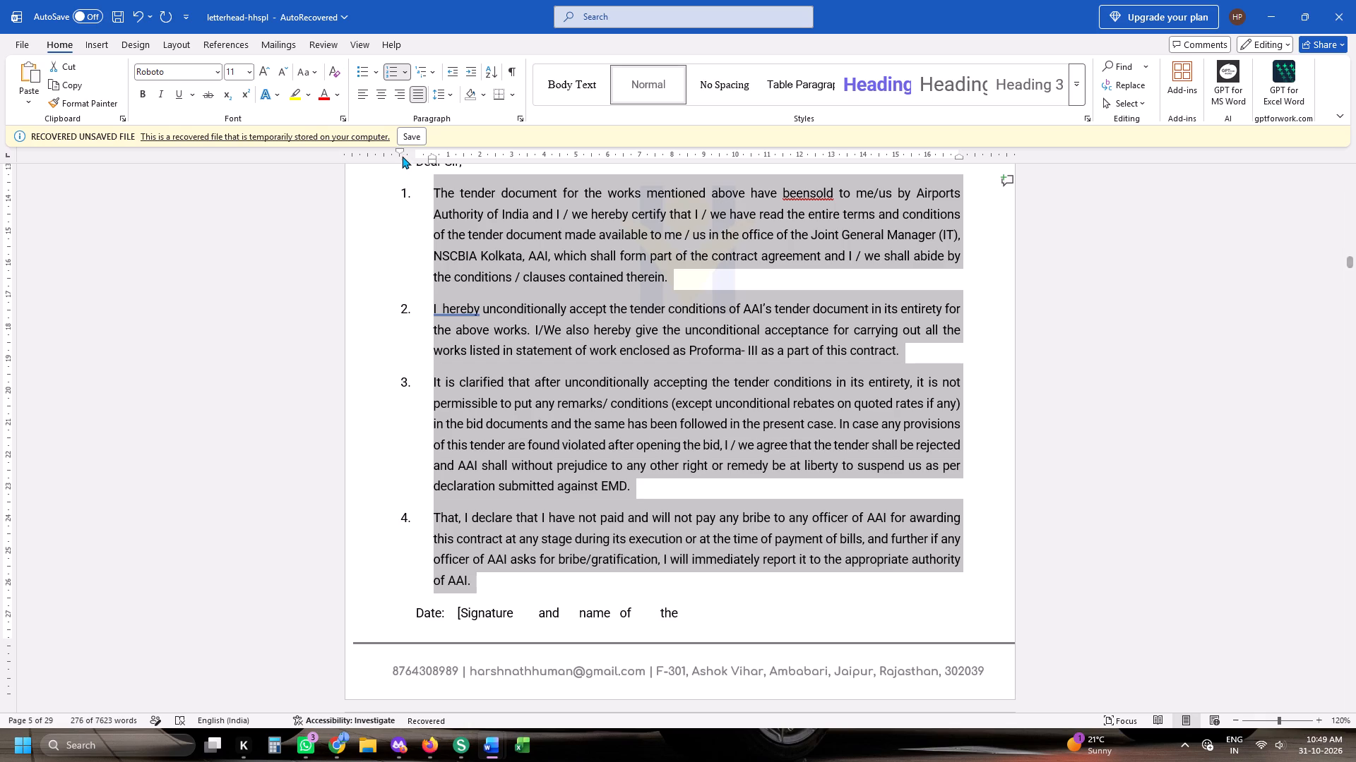
{"action": "left_click", "coordinate": [402, 150]}
Delete the Date, signature and Place lines ending Proforma – III and insert a page break before Proforma – IV.
{"action": "scroll", "coordinate": [463, 318], "scroll_direction": "down", "scroll_amount": 6}
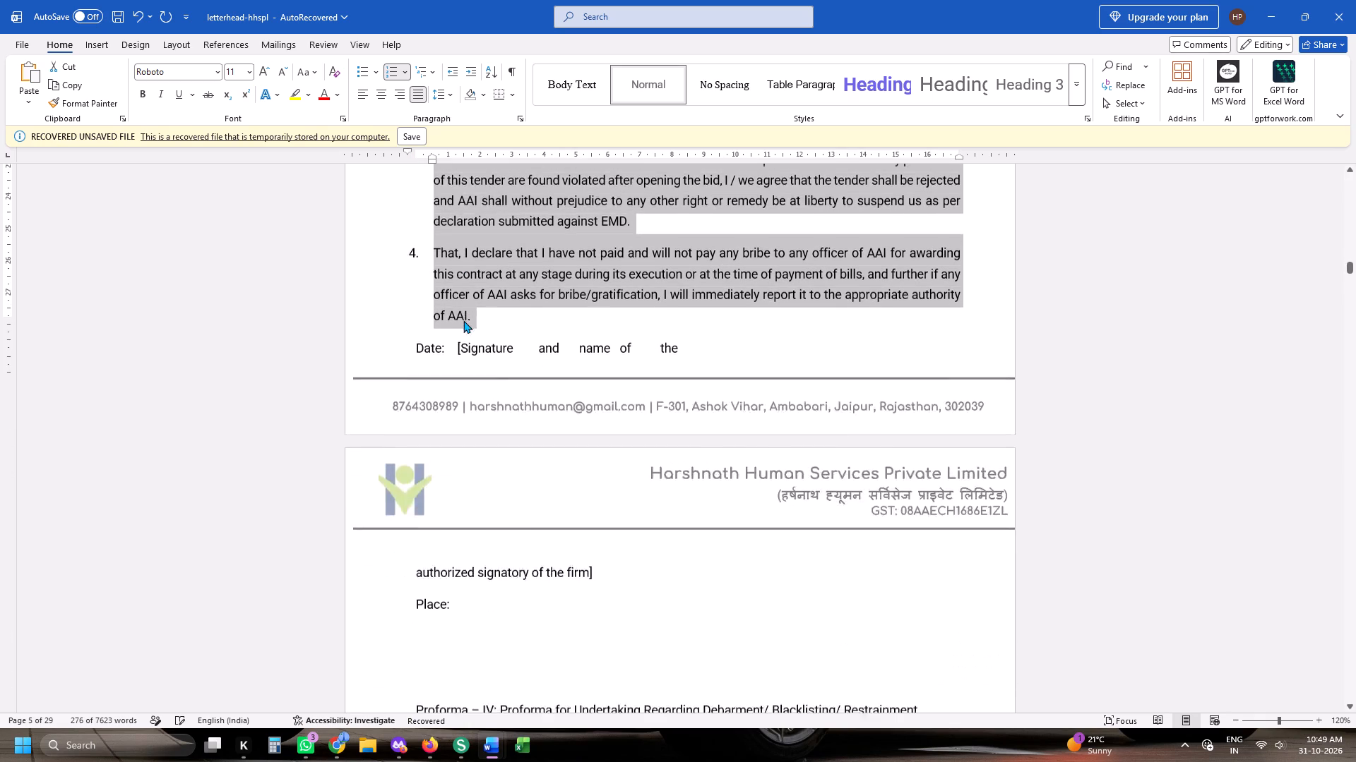
{"action": "left_click", "coordinate": [422, 306]}
{"action": "left_click_drag", "start_coordinate": [405, 283], "coordinate": [646, 337]}
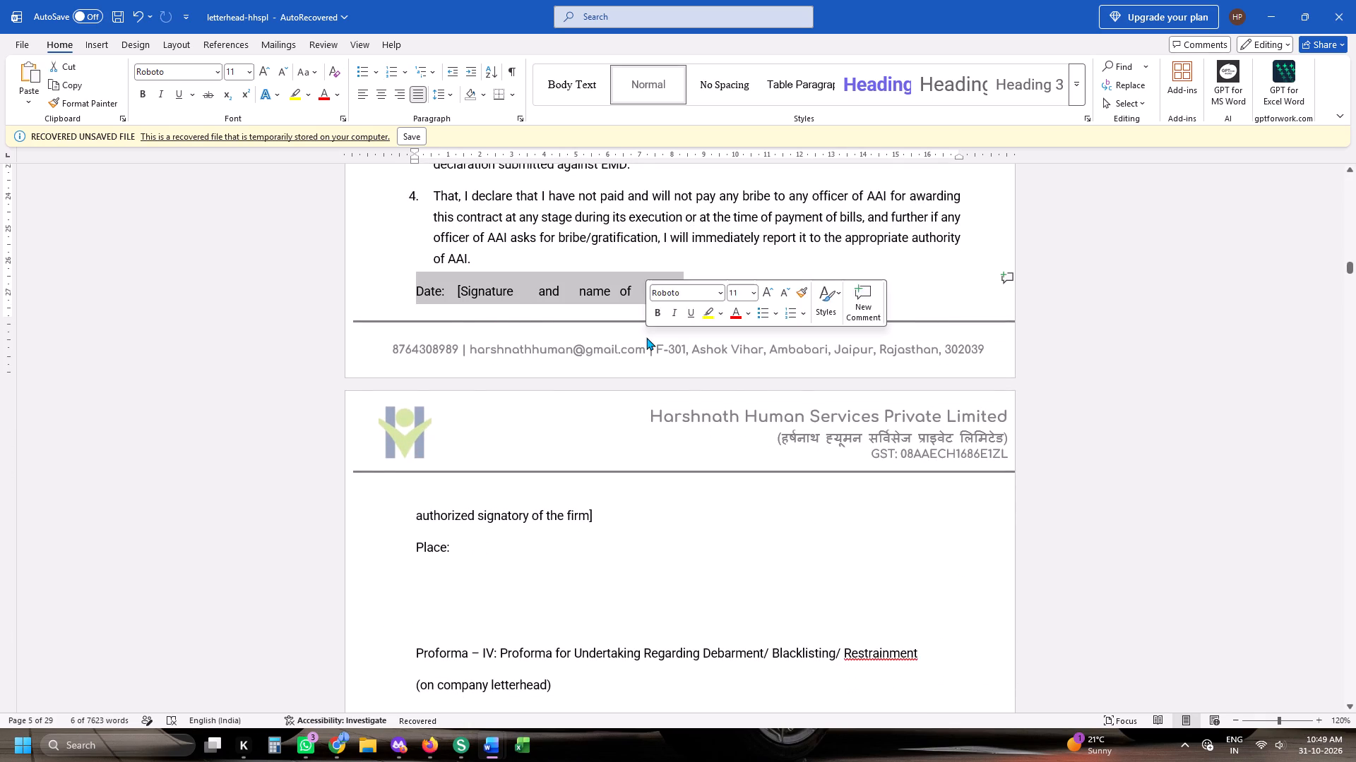
{"action": "key", "text": "Delete"}
{"action": "left_click_drag", "start_coordinate": [392, 287], "coordinate": [441, 588]}
{"action": "key", "text": "Delete"}
{"action": "key", "text": "ctrl+Return"}
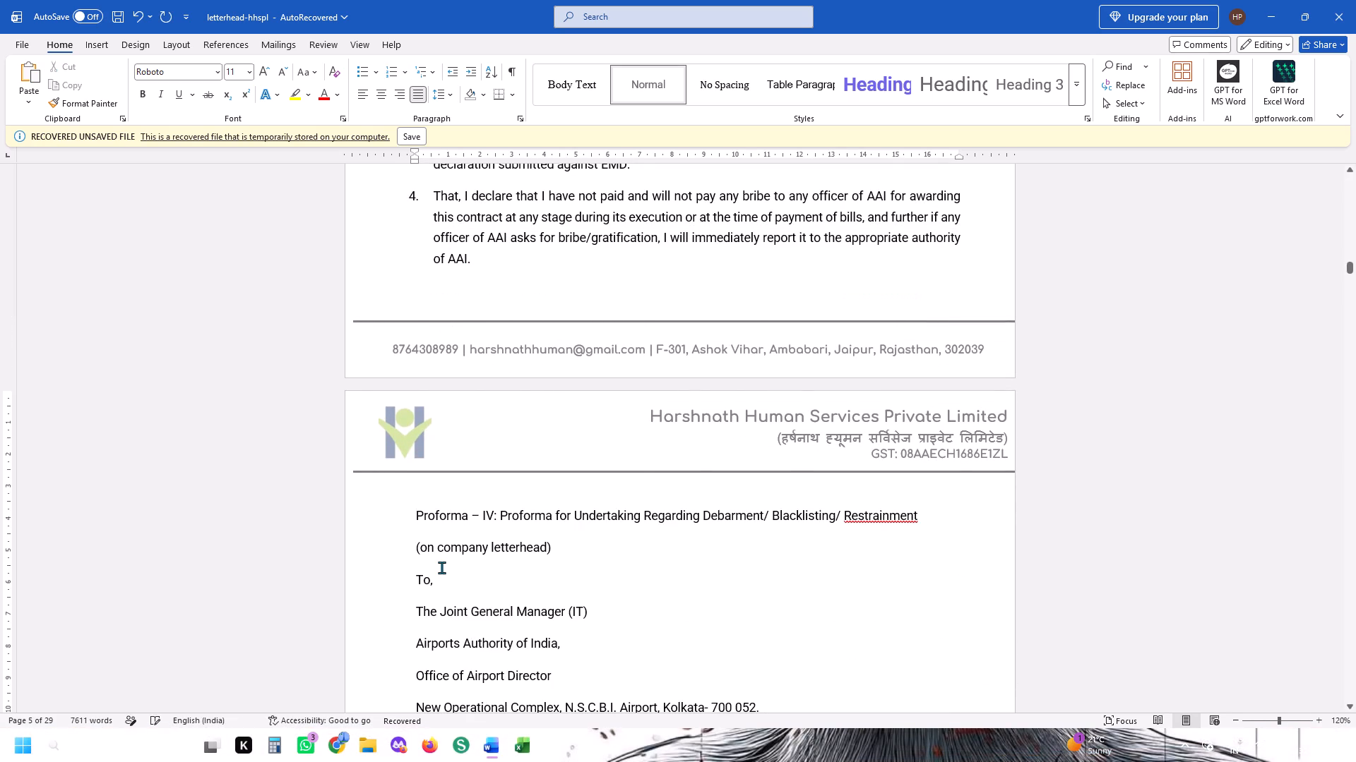
Delete the "(on company letterhead)" line and its empty paragraph below the Proforma – IV heading.
{"action": "scroll", "coordinate": [441, 567], "scroll_direction": "down", "scroll_amount": 3}
{"action": "left_click_drag", "start_coordinate": [548, 395], "coordinate": [403, 389]}
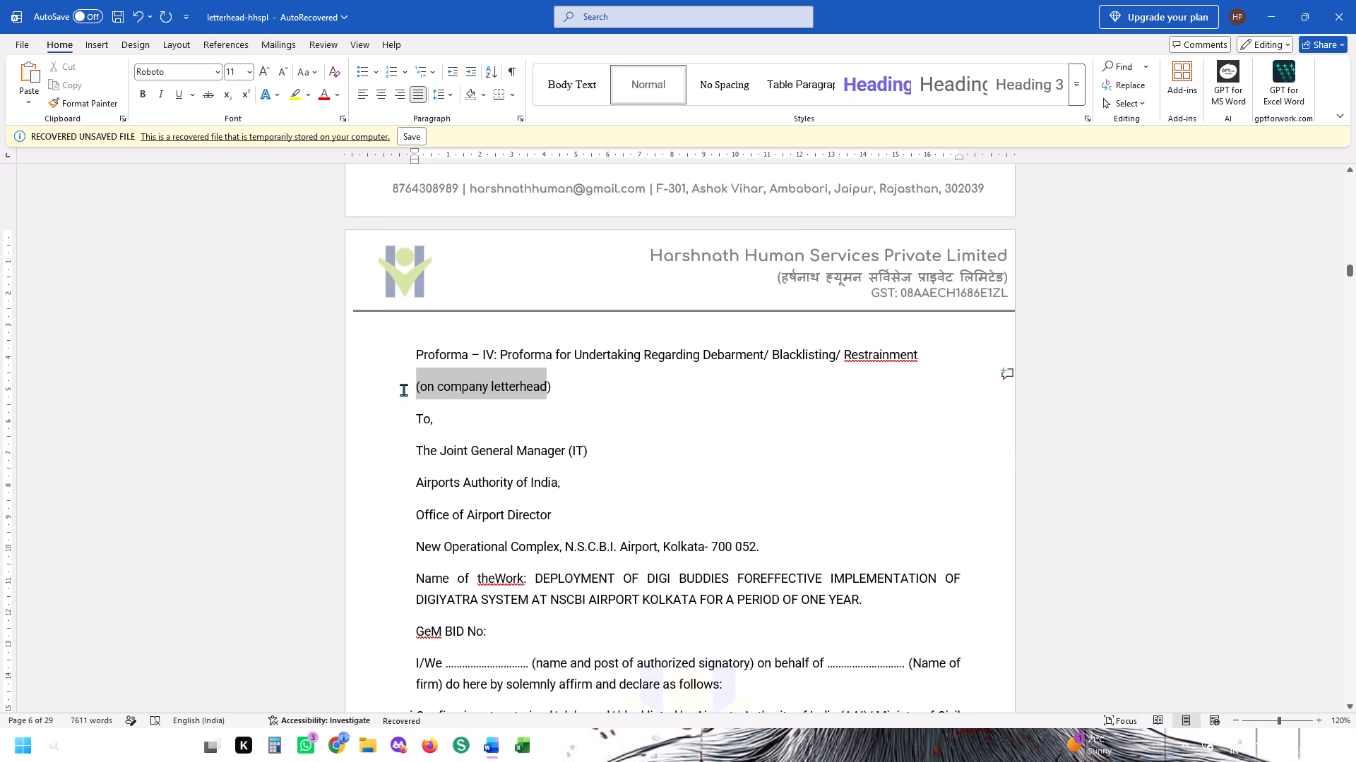
{"action": "left_click_drag", "start_coordinate": [403, 389], "coordinate": [401, 389]}
{"action": "key", "text": "Delete"}
{"action": "key", "text": "Right"}
{"action": "key", "text": "BackSpace"}
{"action": "key", "text": "BackSpace"}
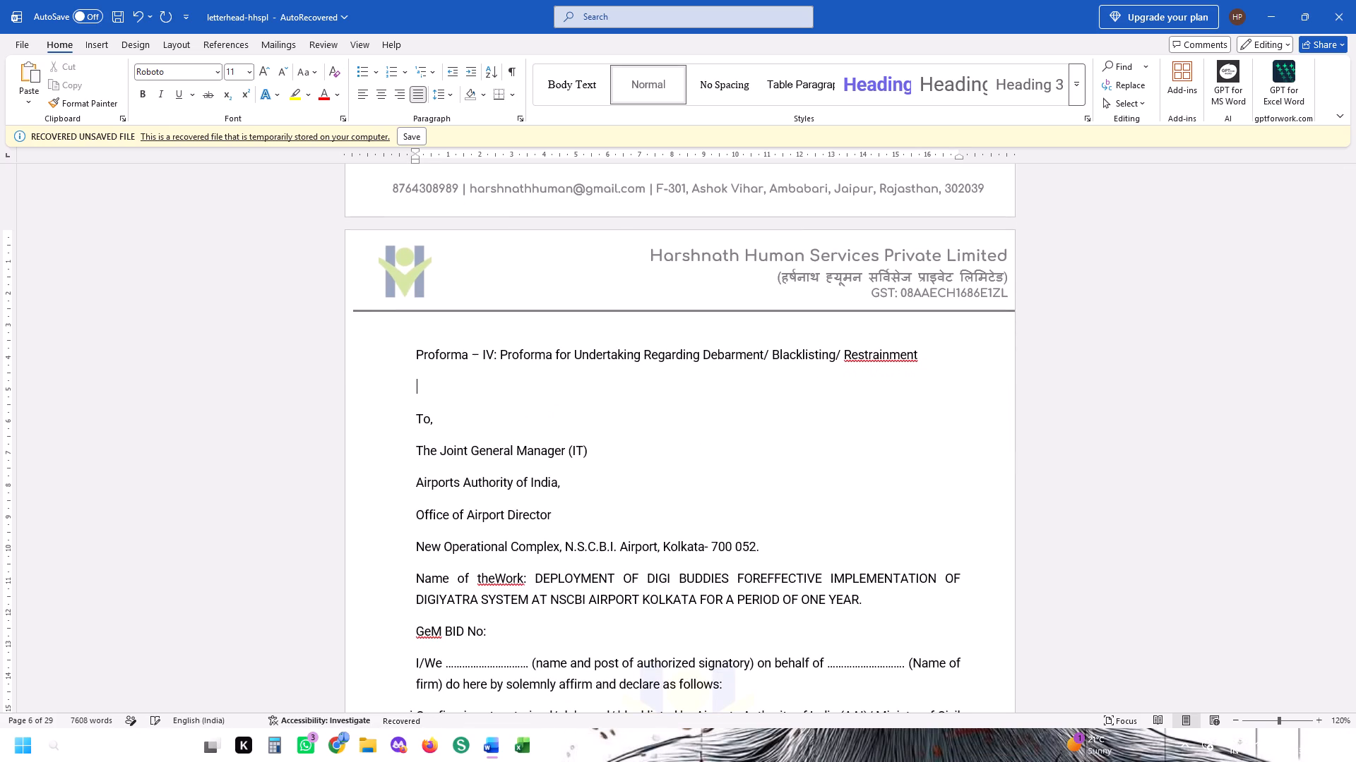
{"action": "key", "text": "BackSpace"}
Make Proforma – IV's addressee block bold and remove the spacing between its lines.
{"action": "left_click_drag", "start_coordinate": [417, 391], "coordinate": [748, 514]}
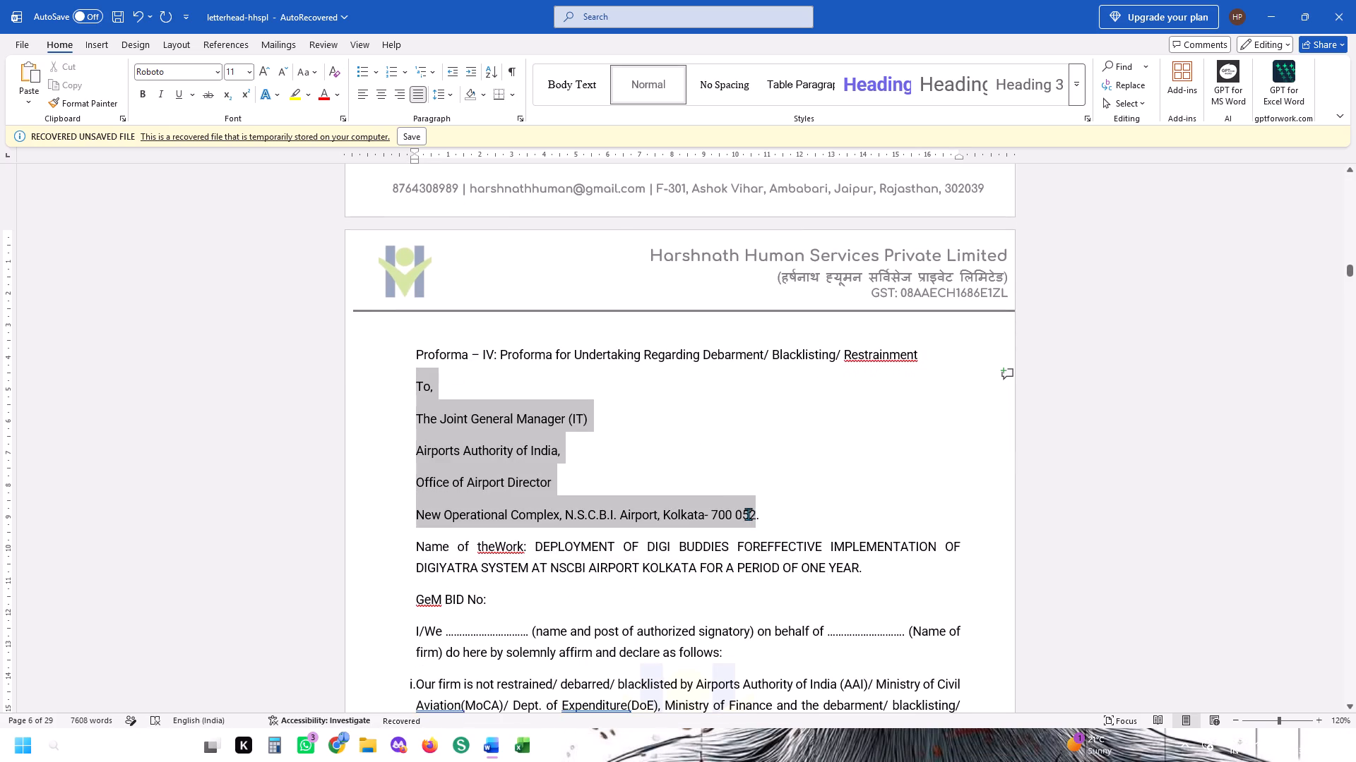
{"action": "left_click_drag", "start_coordinate": [748, 514], "coordinate": [754, 514]}
{"action": "key", "text": "ctrl+b"}
{"action": "left_click", "coordinate": [437, 109]}
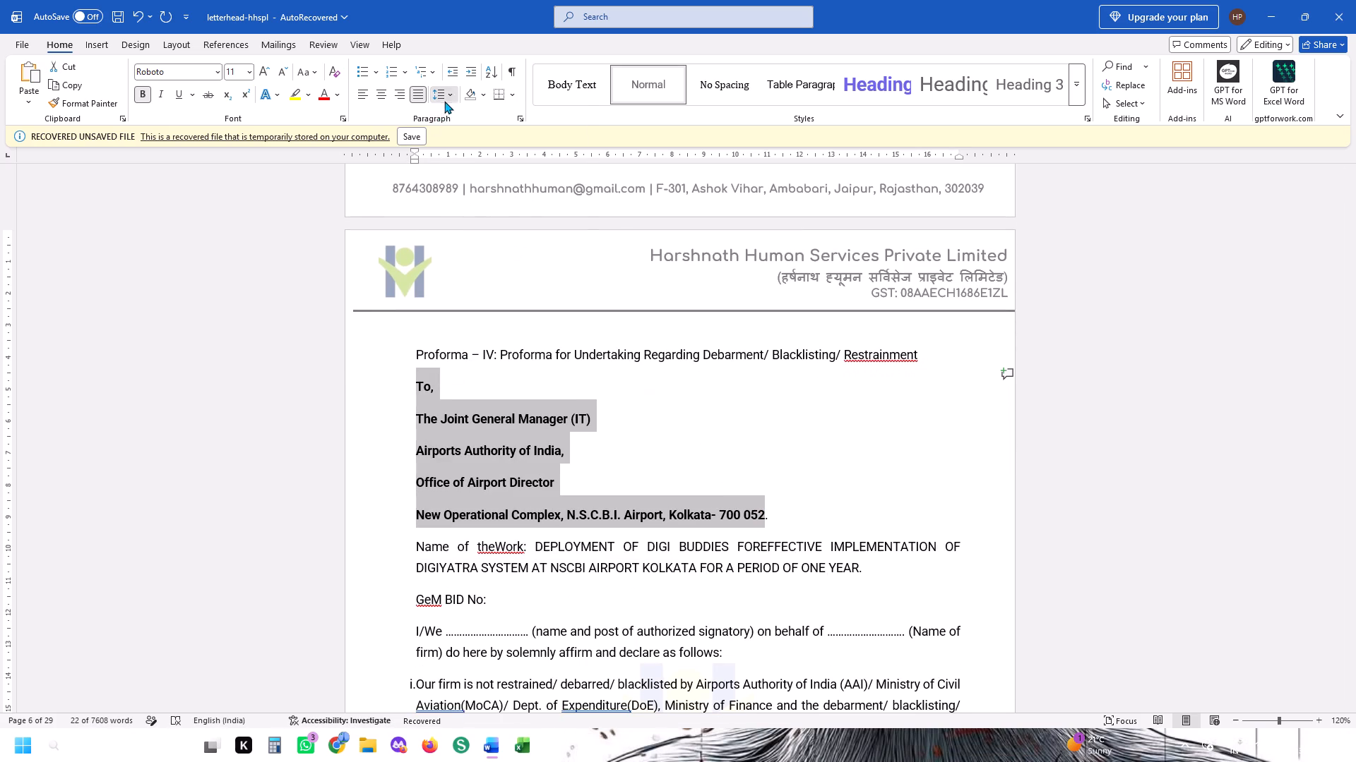
{"action": "left_click", "coordinate": [444, 101]}
{"action": "left_click", "coordinate": [449, 260]}
Make the Proforma – IV heading bold and add a blank line below it.
{"action": "left_click_drag", "start_coordinate": [944, 348], "coordinate": [926, 354]}
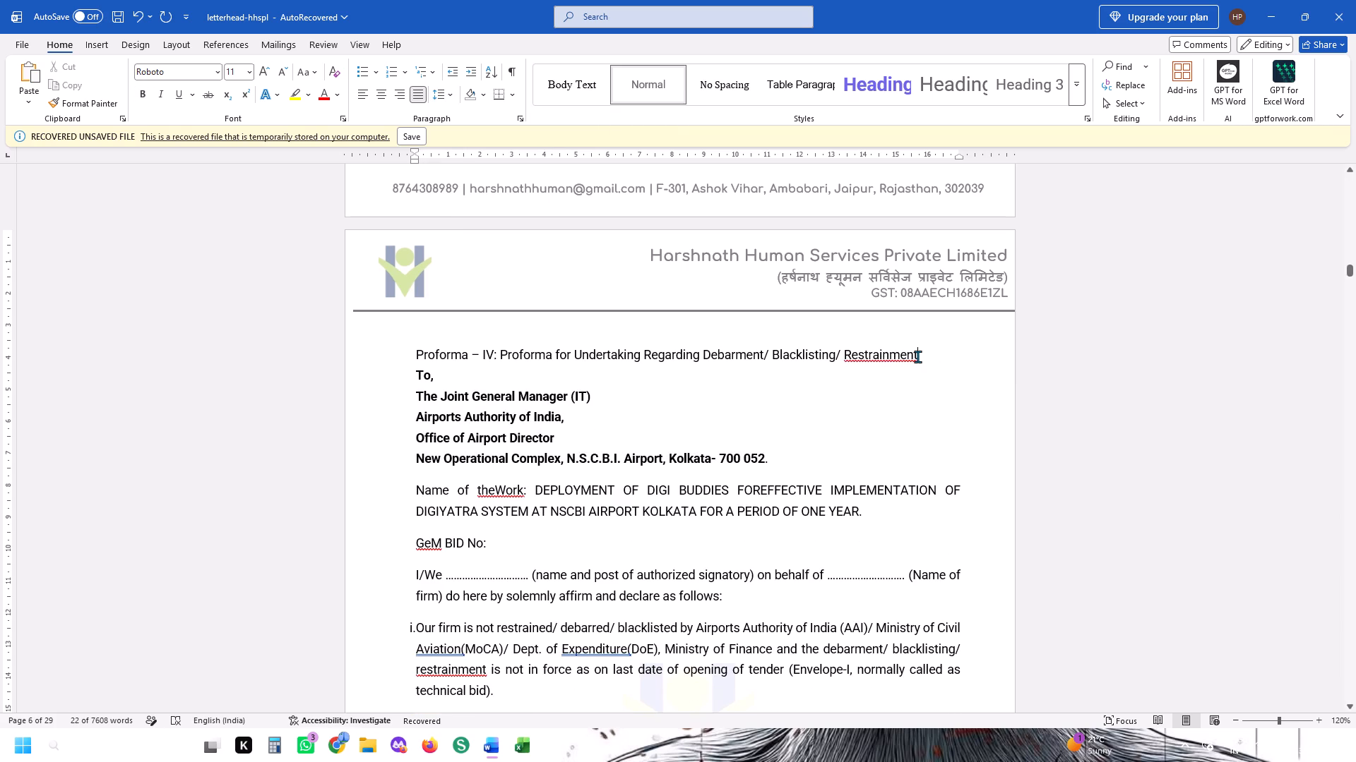
{"action": "left_click_drag", "start_coordinate": [948, 372], "coordinate": [398, 348]}
{"action": "key", "text": "ctrl+b"}
{"action": "left_click", "coordinate": [937, 359]}
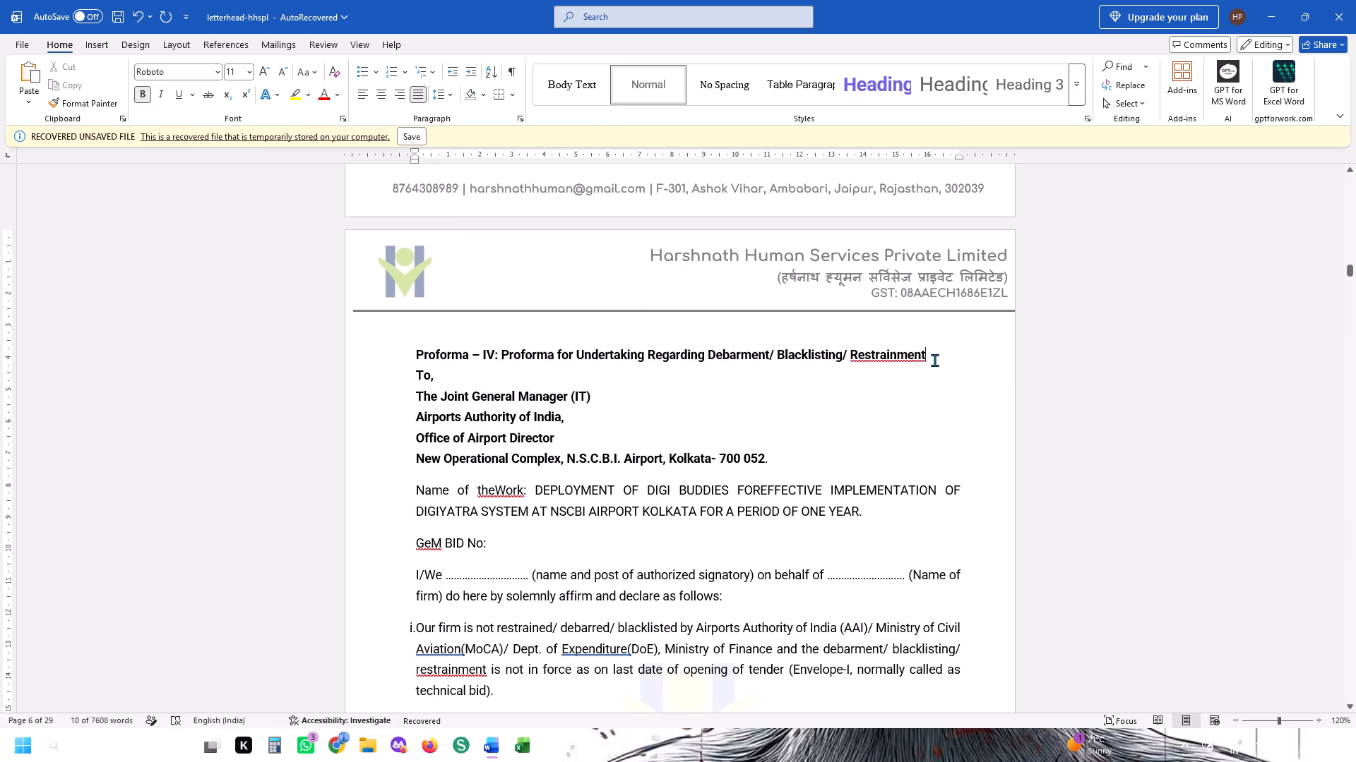
{"action": "key", "text": "Return"}
Insert the missing space in "theWork" in Proforma – IV's name-of-work line.
{"action": "scroll", "coordinate": [619, 397], "scroll_direction": "down", "scroll_amount": 3}
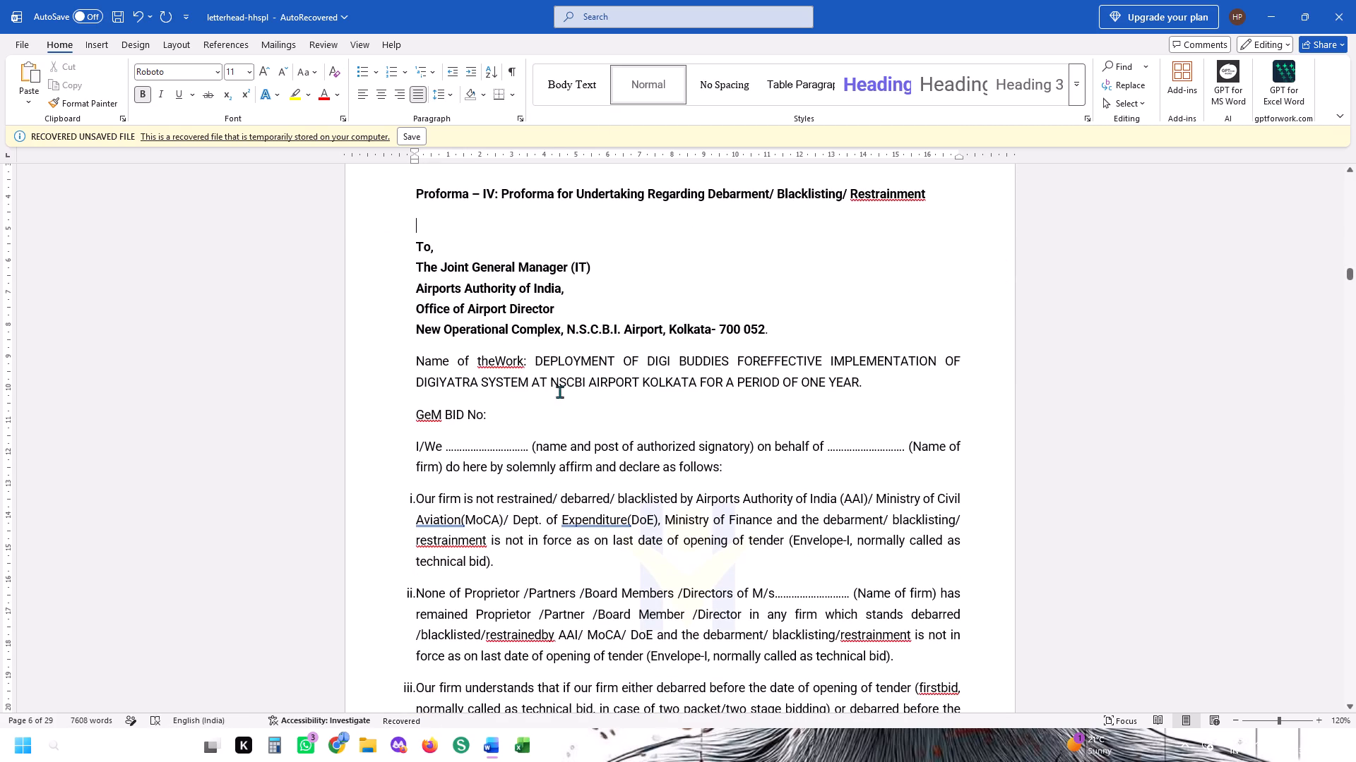
{"action": "left_click", "coordinate": [495, 359]}
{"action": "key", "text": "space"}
{"action": "left_click", "coordinate": [905, 377]}
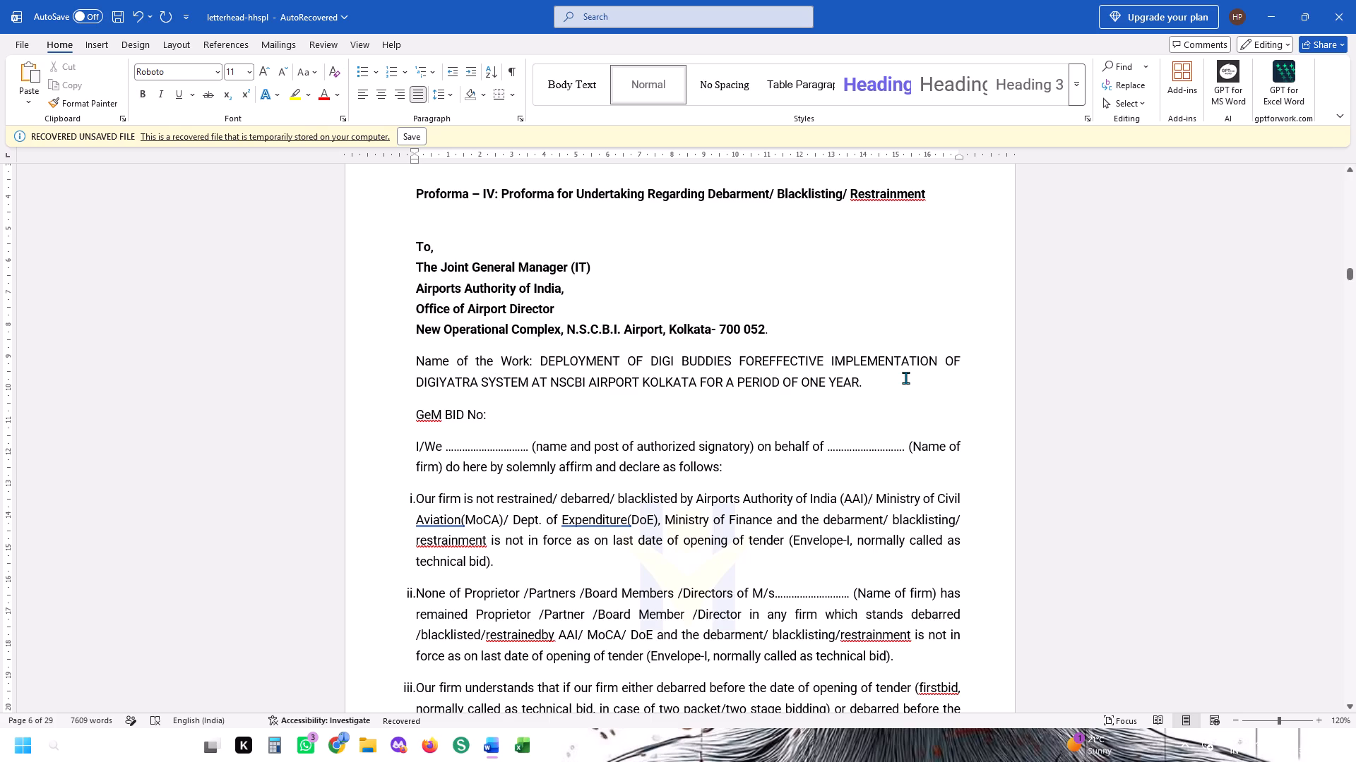
Fill in the GeM BID No in Proforma – IV as GEM/2026/B/8165397 and make it bold.
{"action": "left_click", "coordinate": [521, 411]}
{"action": "key", "text": "super+v"}
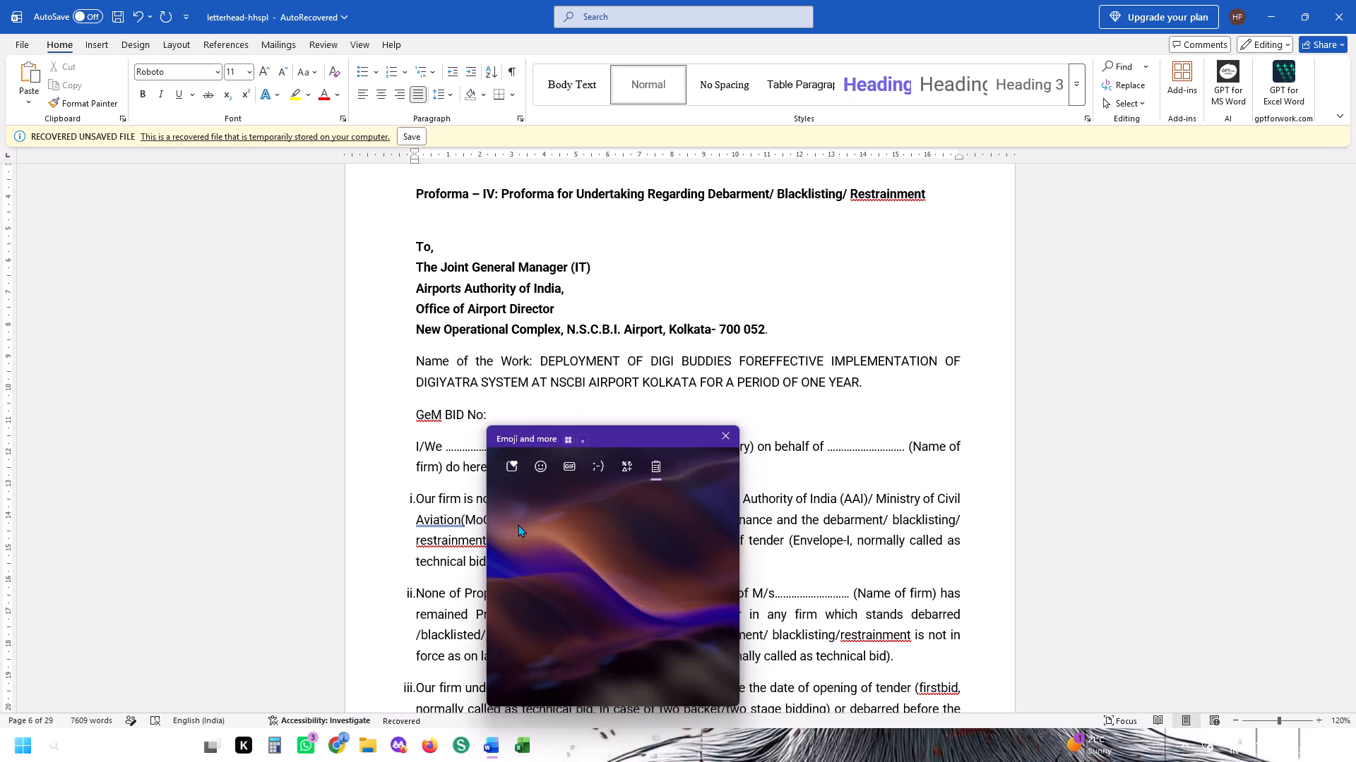
{"action": "left_click", "coordinate": [547, 570]}
{"action": "key", "text": "ctrl+v"}
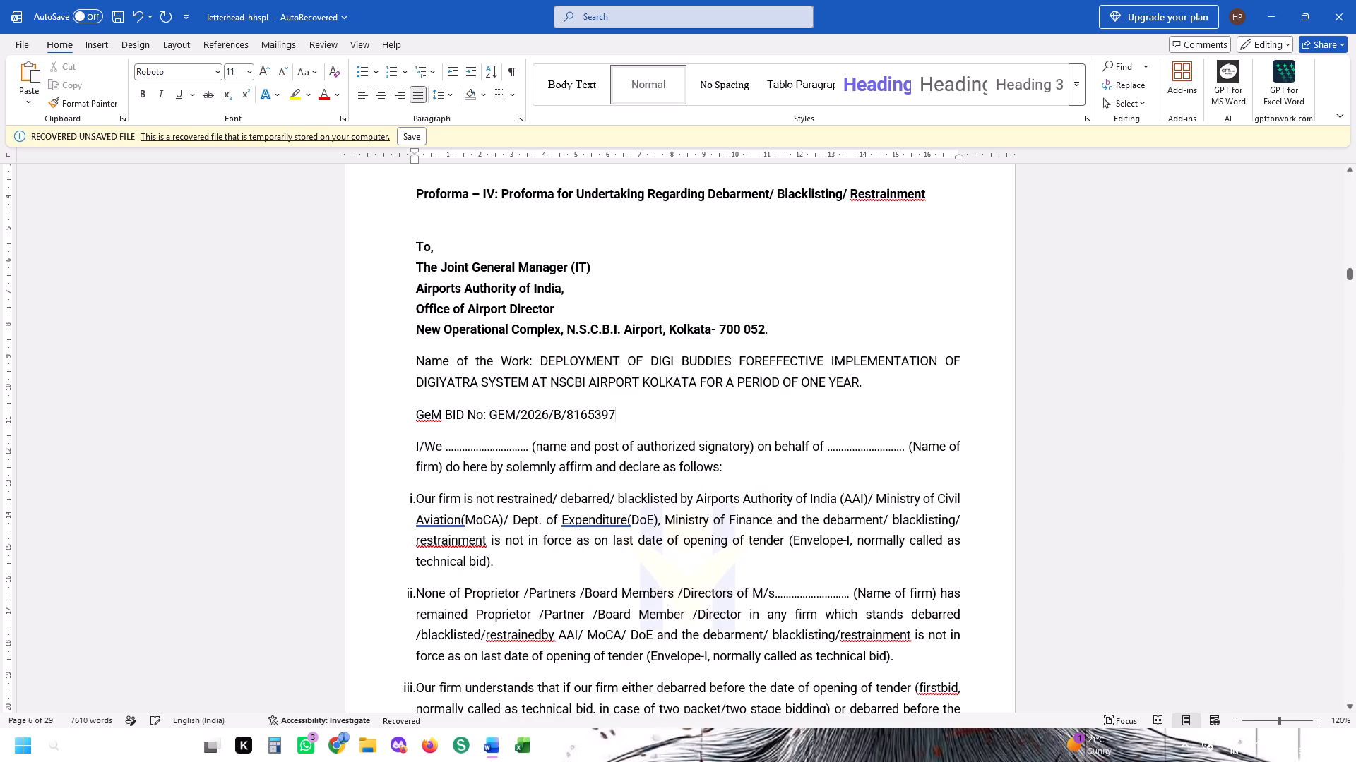
{"action": "left_click_drag", "start_coordinate": [658, 423], "coordinate": [491, 418]}
{"action": "key", "text": "ctrl+b"}
{"action": "left_click", "coordinate": [545, 485]}
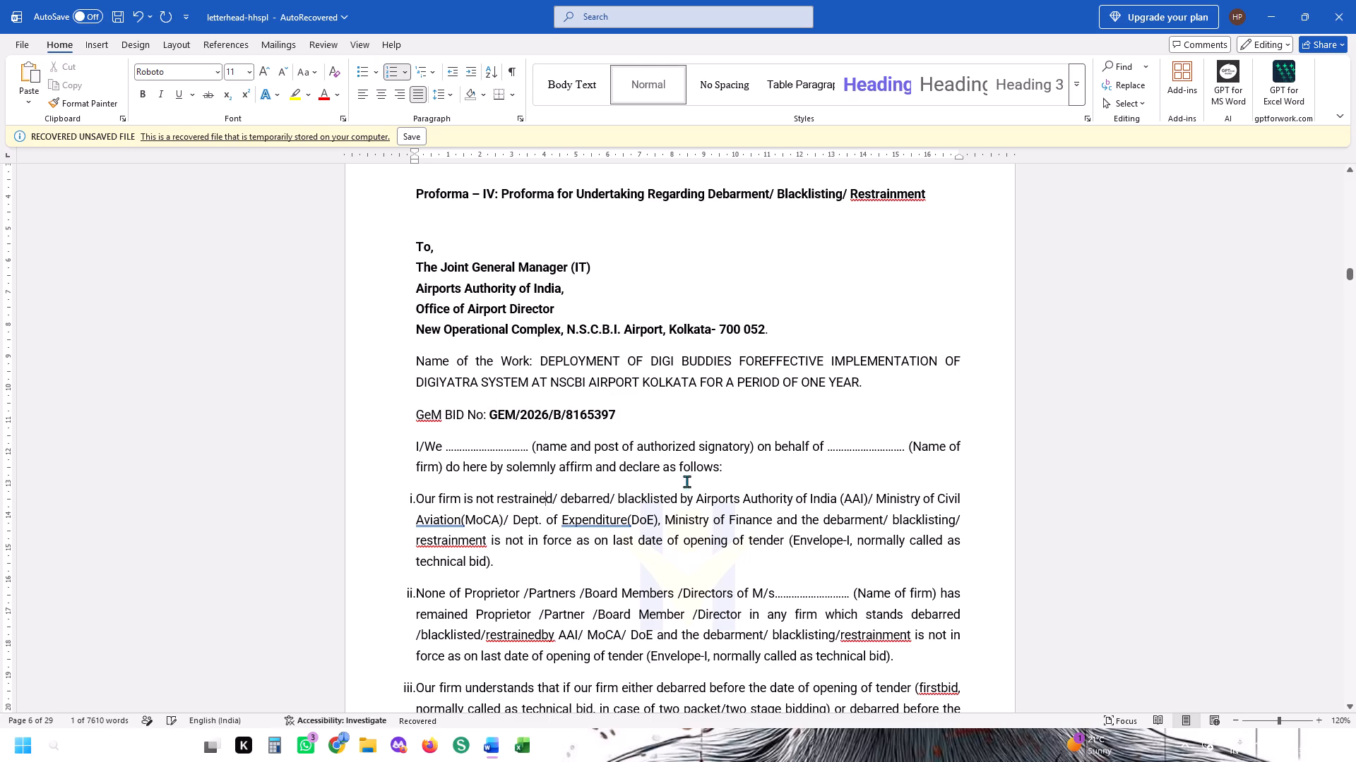
Change "I/We" to "I" in Proforma – IV's declaration and replace the signatory placeholder with the authorized signatory's name in bold capitals.
{"action": "left_click_drag", "start_coordinate": [754, 442], "coordinate": [432, 435]}
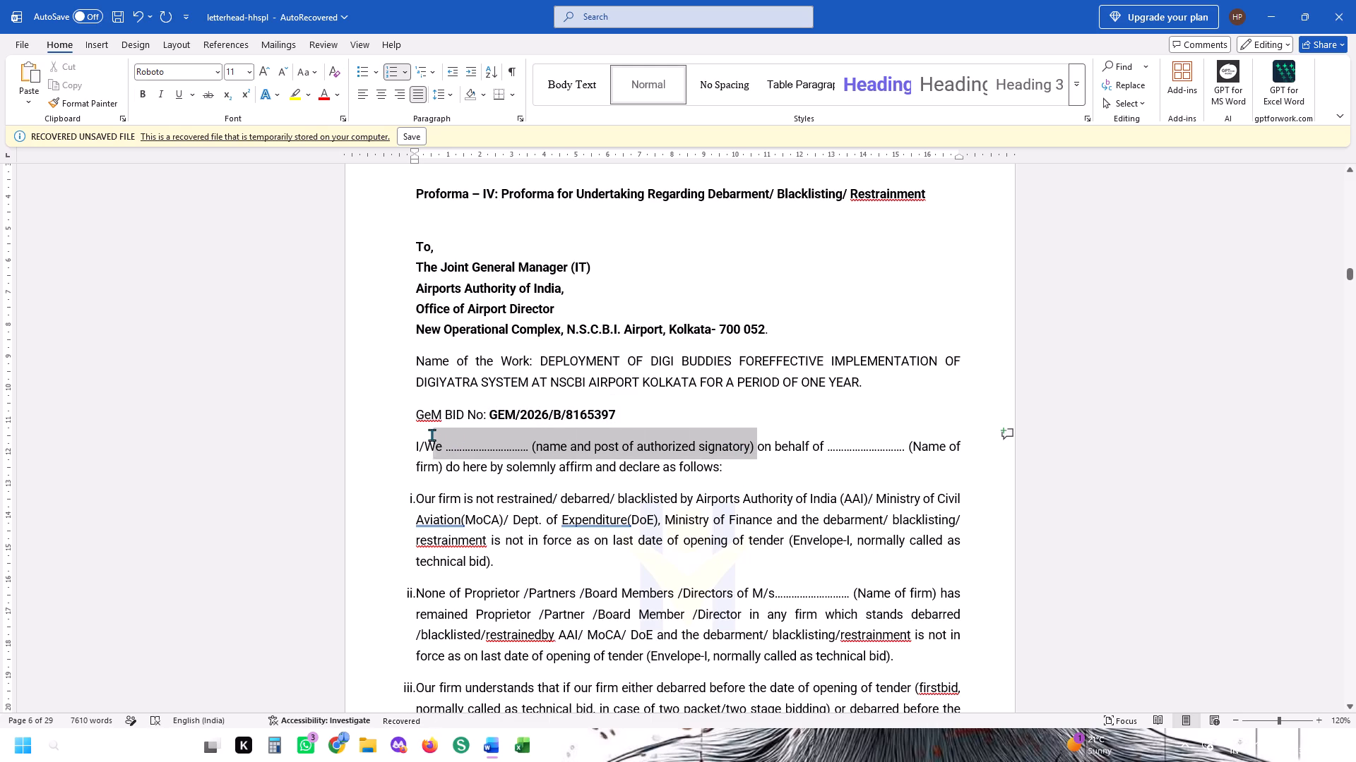
{"action": "left_click_drag", "start_coordinate": [432, 435], "coordinate": [418, 430]}
{"action": "key", "text": "ctrl+b"}
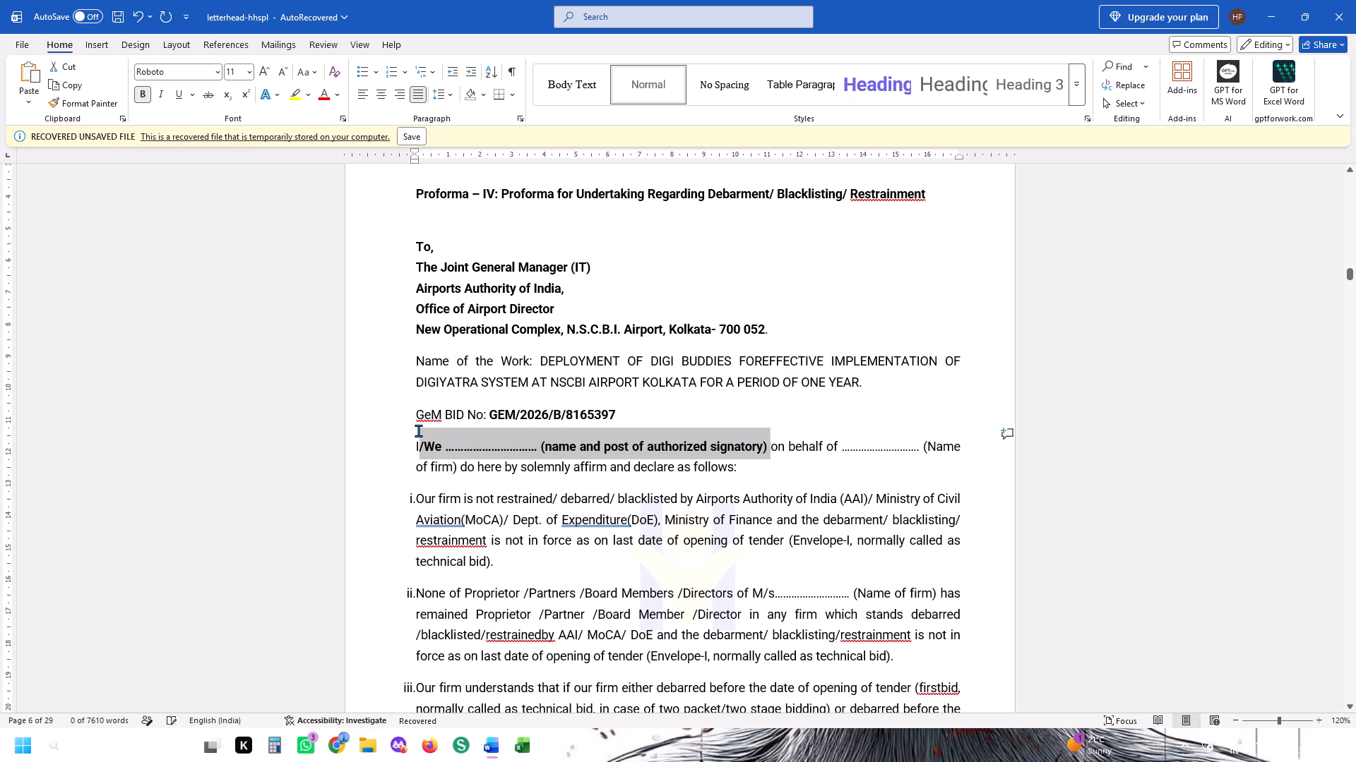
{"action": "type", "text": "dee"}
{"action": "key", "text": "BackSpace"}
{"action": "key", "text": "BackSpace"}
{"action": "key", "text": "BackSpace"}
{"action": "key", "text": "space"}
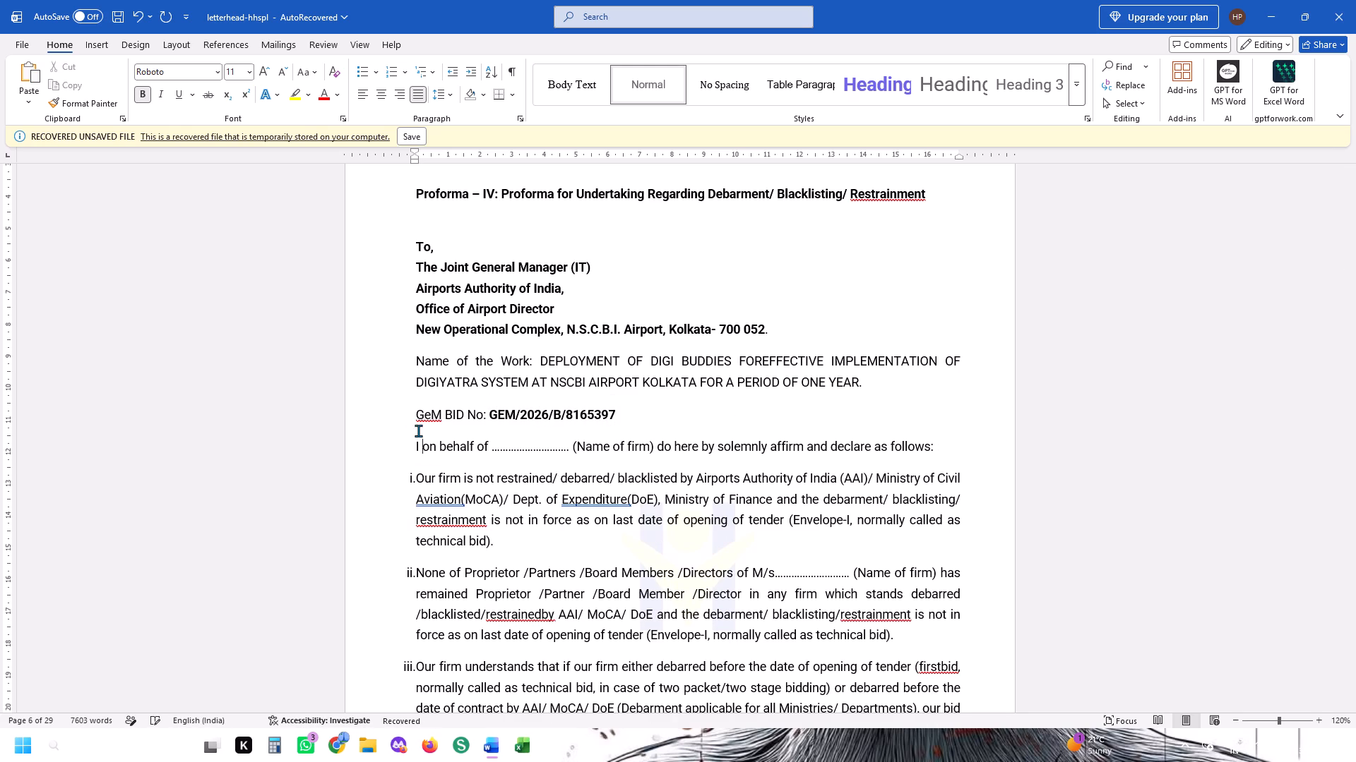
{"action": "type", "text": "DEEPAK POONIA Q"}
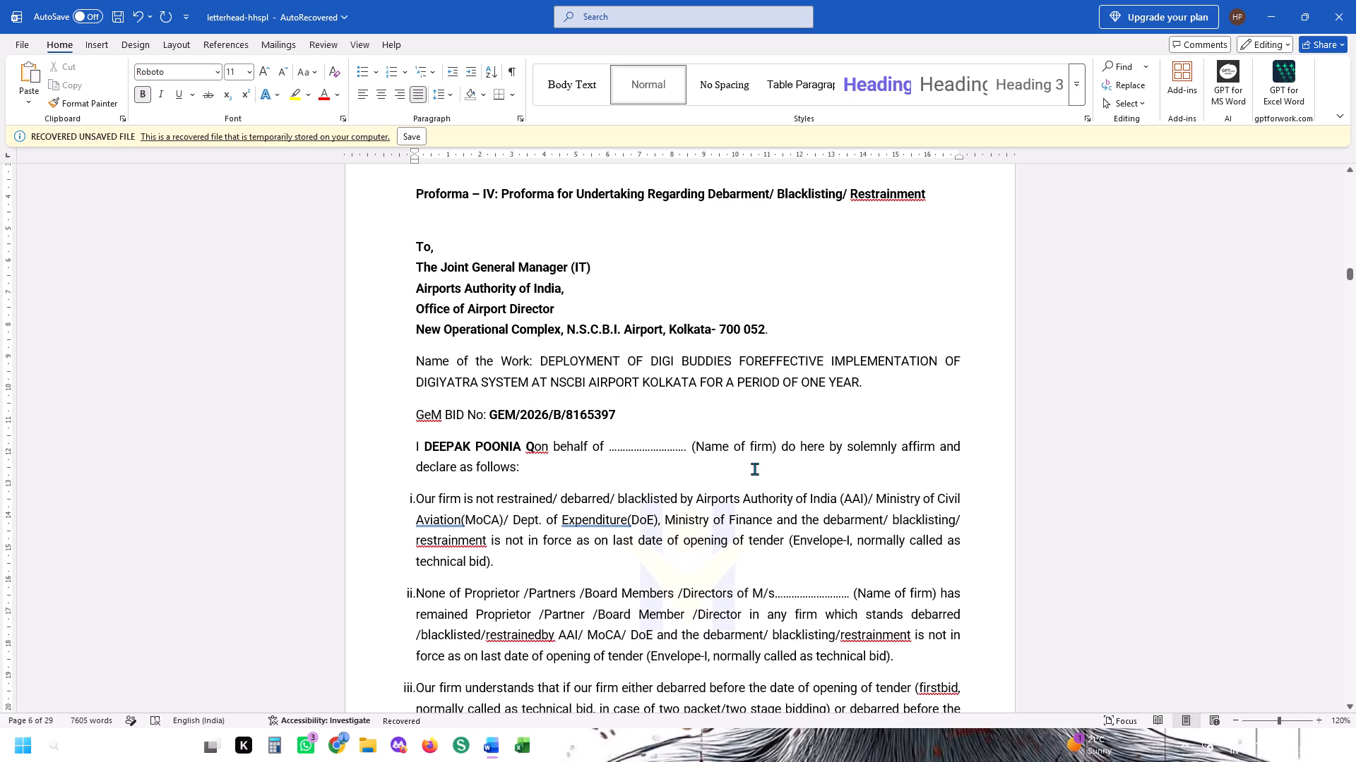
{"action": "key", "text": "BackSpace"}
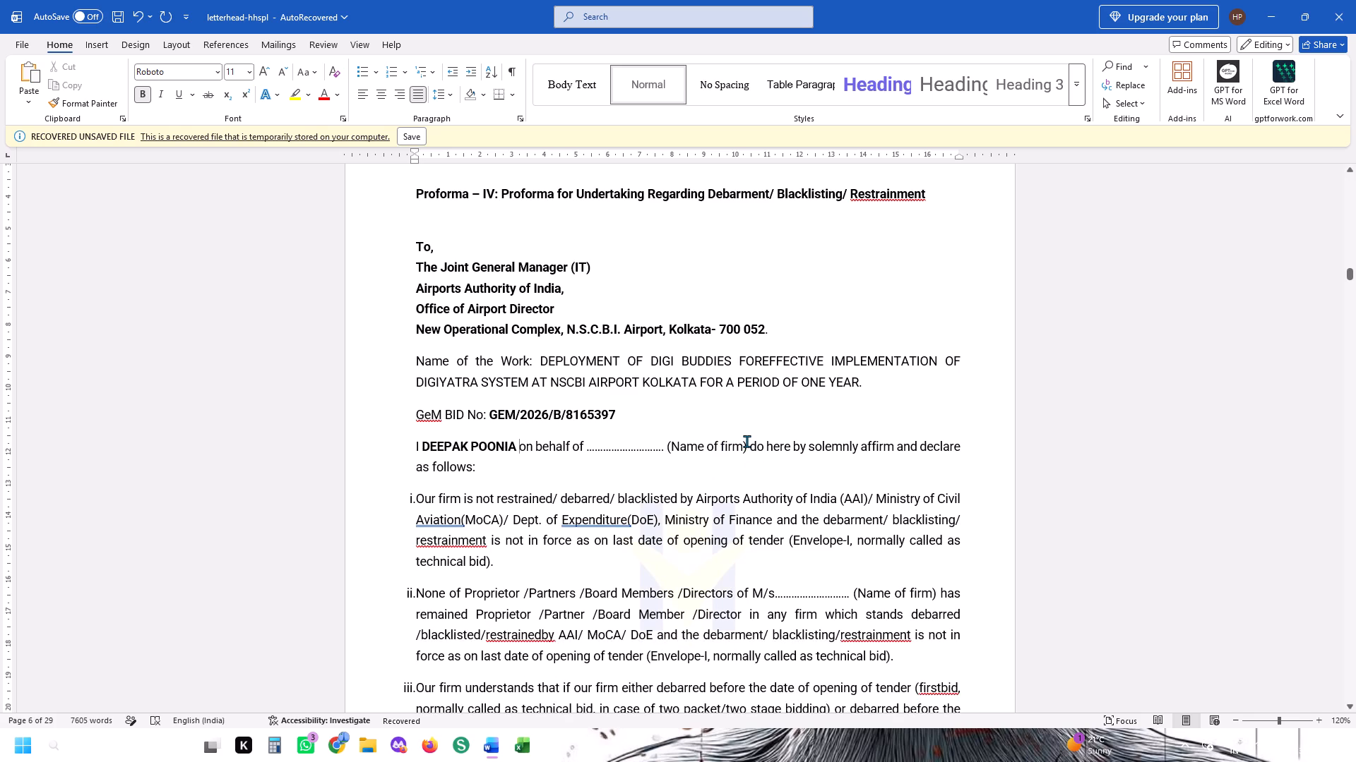
Replace the "(Name of firm)" placeholder in Proforma – IV's opening declaration with "Harshnath Human Services Pvt Ltd" in bold.
{"action": "left_click_drag", "start_coordinate": [747, 441], "coordinate": [609, 437]}
{"action": "key", "text": "ctrl+b"}
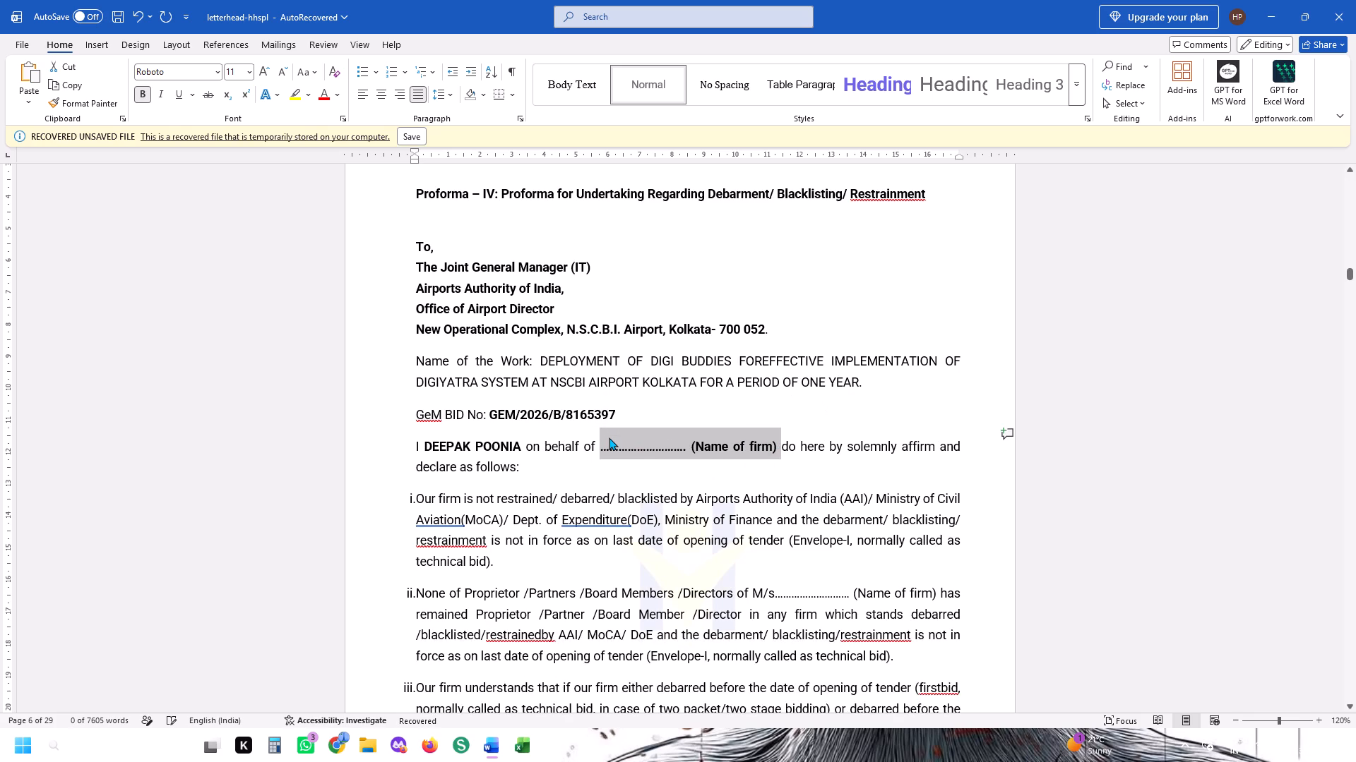
{"action": "key", "text": "super+v"}
{"action": "key", "text": "Home"}
{"action": "key", "text": "End"}
{"action": "key", "text": "Return"}
{"action": "key", "text": "ctrl+v"}
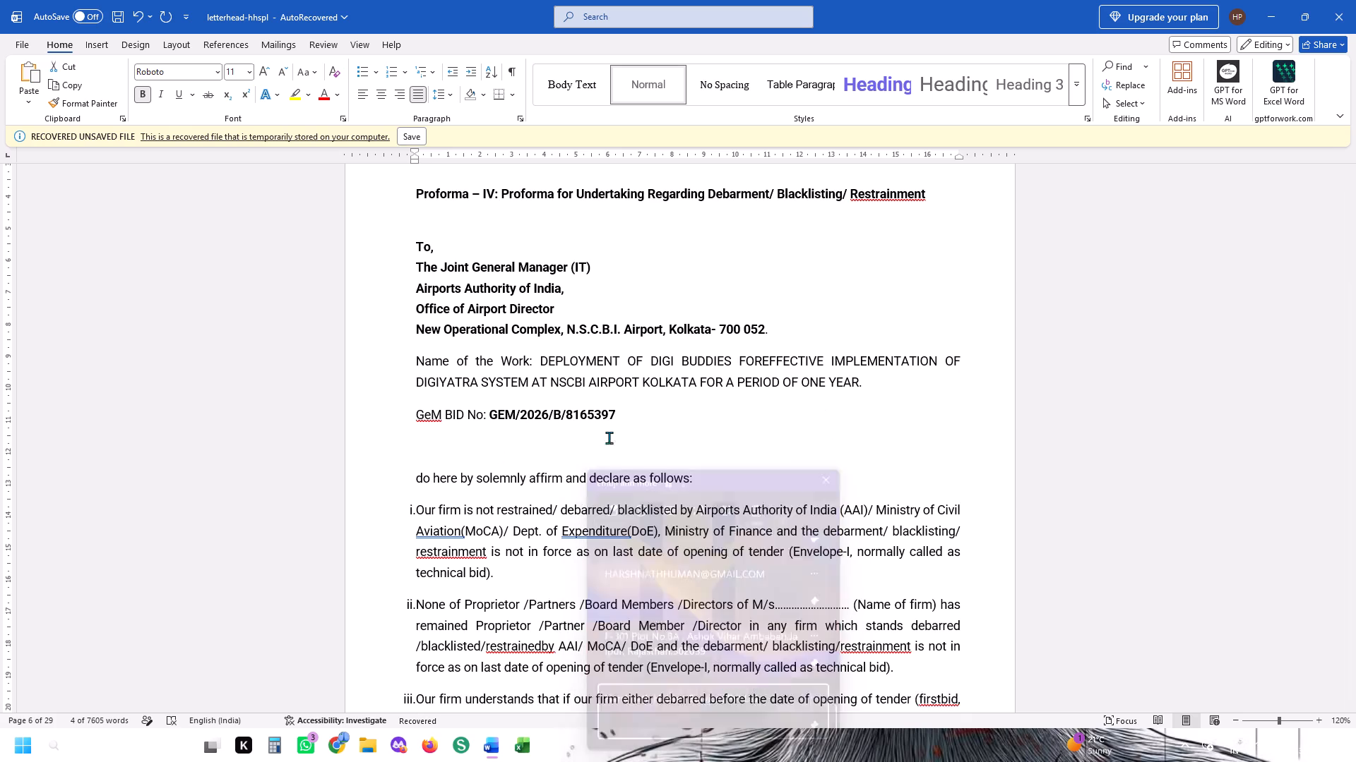
{"action": "key", "text": "BackSpace"}
{"action": "key", "text": "BackSpace"}
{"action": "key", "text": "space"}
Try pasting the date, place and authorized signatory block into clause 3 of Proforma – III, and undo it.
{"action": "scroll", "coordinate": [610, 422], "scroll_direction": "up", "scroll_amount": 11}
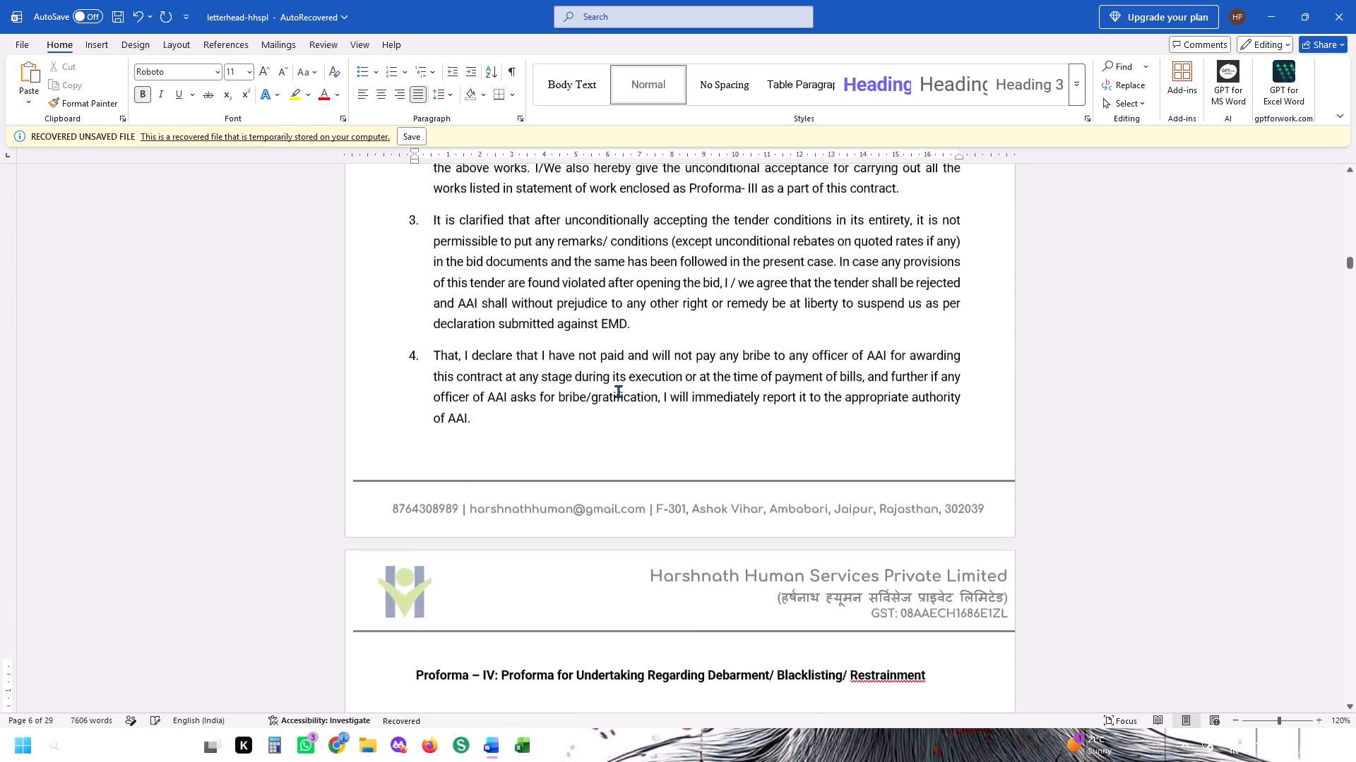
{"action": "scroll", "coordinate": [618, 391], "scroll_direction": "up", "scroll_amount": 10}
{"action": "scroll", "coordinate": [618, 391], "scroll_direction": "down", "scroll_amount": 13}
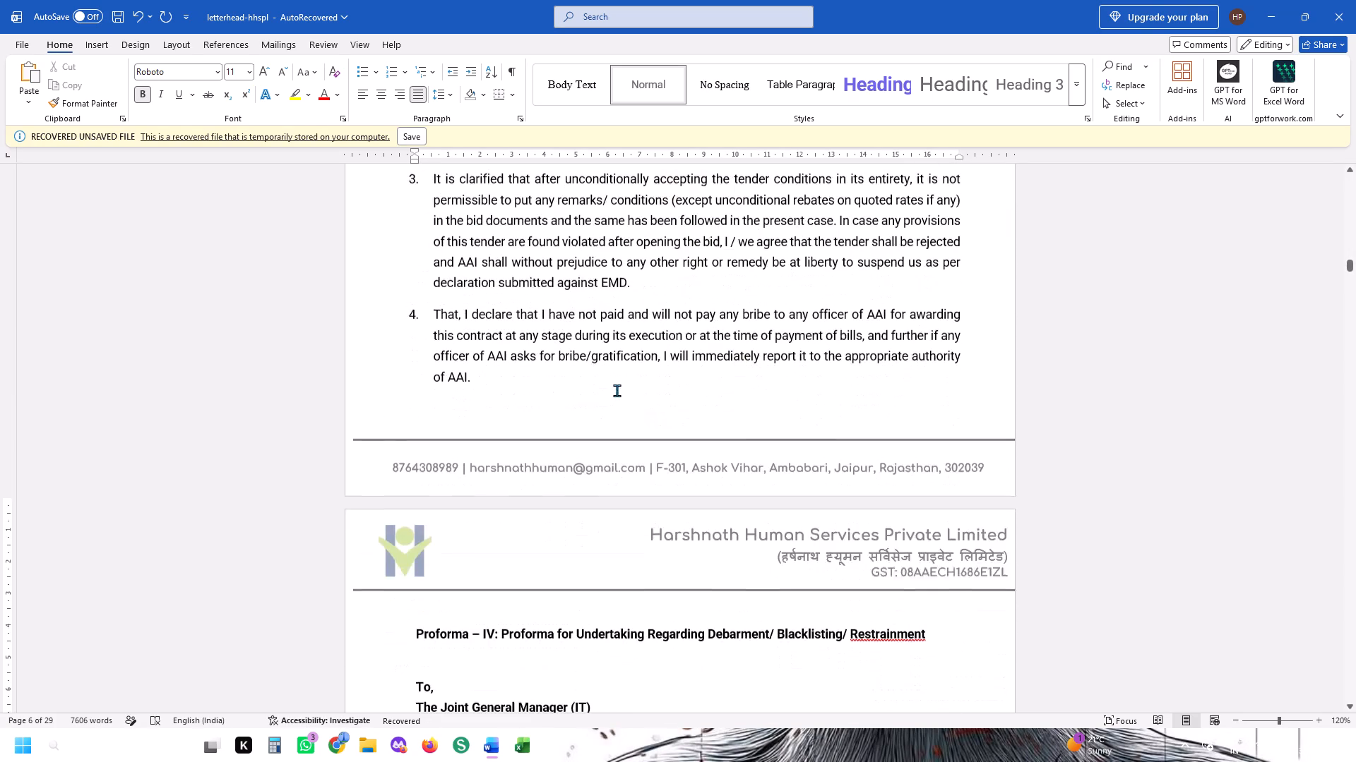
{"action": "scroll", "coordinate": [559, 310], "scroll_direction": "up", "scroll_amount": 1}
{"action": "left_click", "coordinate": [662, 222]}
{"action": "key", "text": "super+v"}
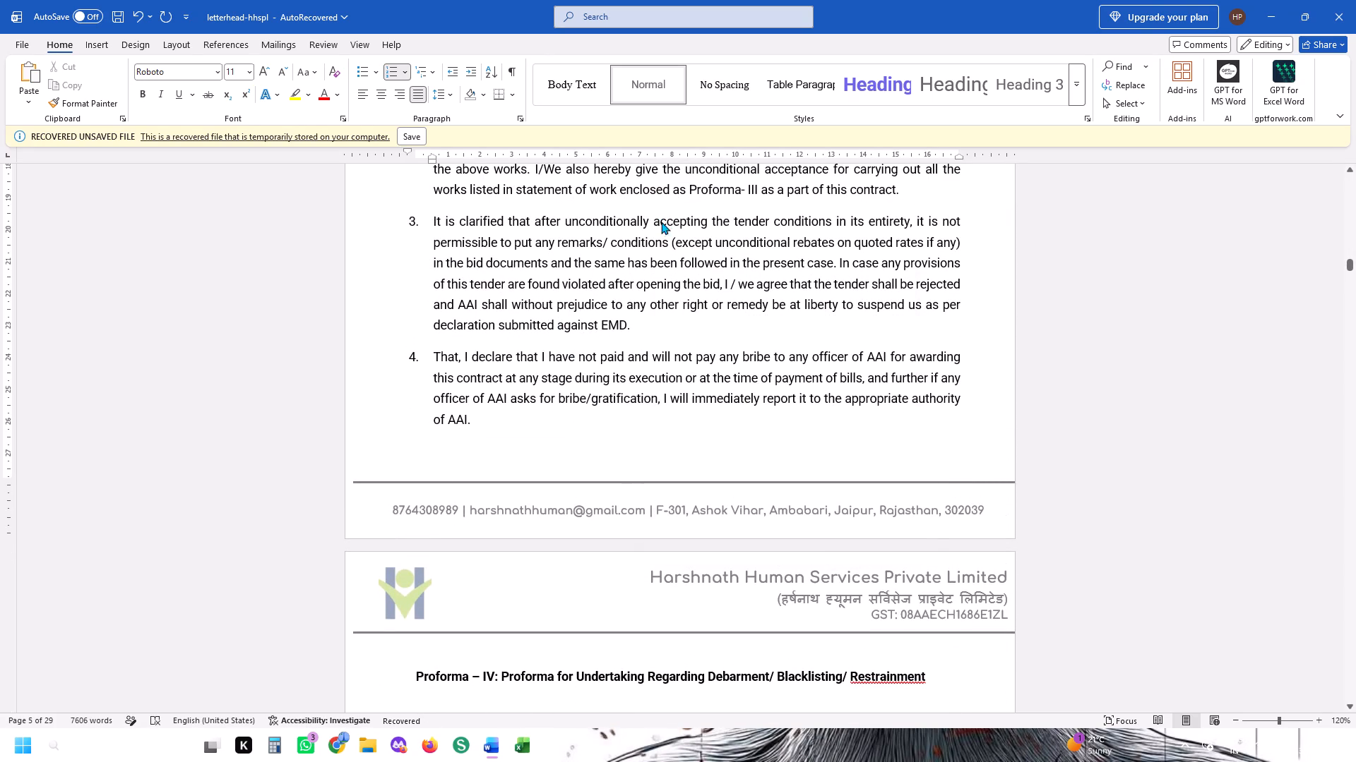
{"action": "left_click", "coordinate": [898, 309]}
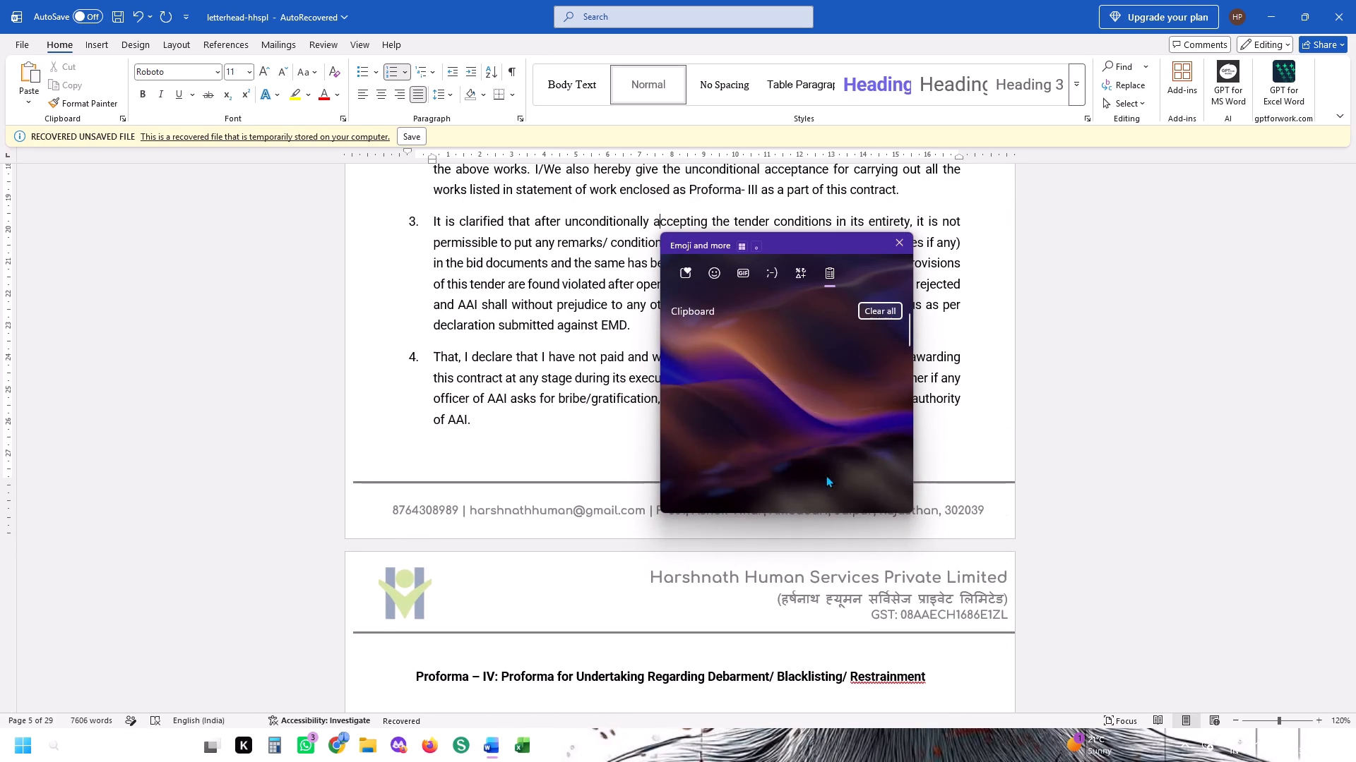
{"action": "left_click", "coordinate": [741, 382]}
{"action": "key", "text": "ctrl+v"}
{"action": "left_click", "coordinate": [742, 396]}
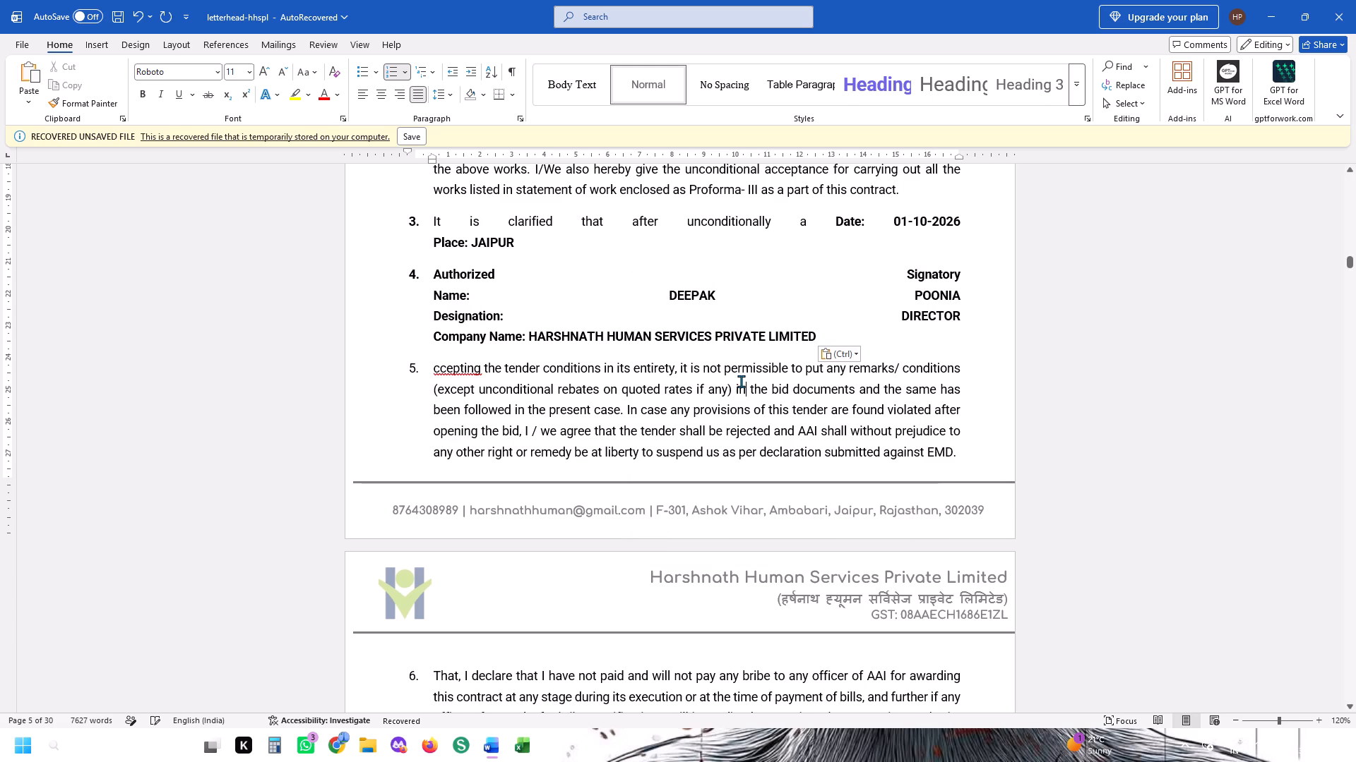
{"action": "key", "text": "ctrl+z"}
Paste the company stamp and signature image into Proforma – III, set it behind text, and move it over the end of clause 4.
{"action": "key", "text": "super+v"}
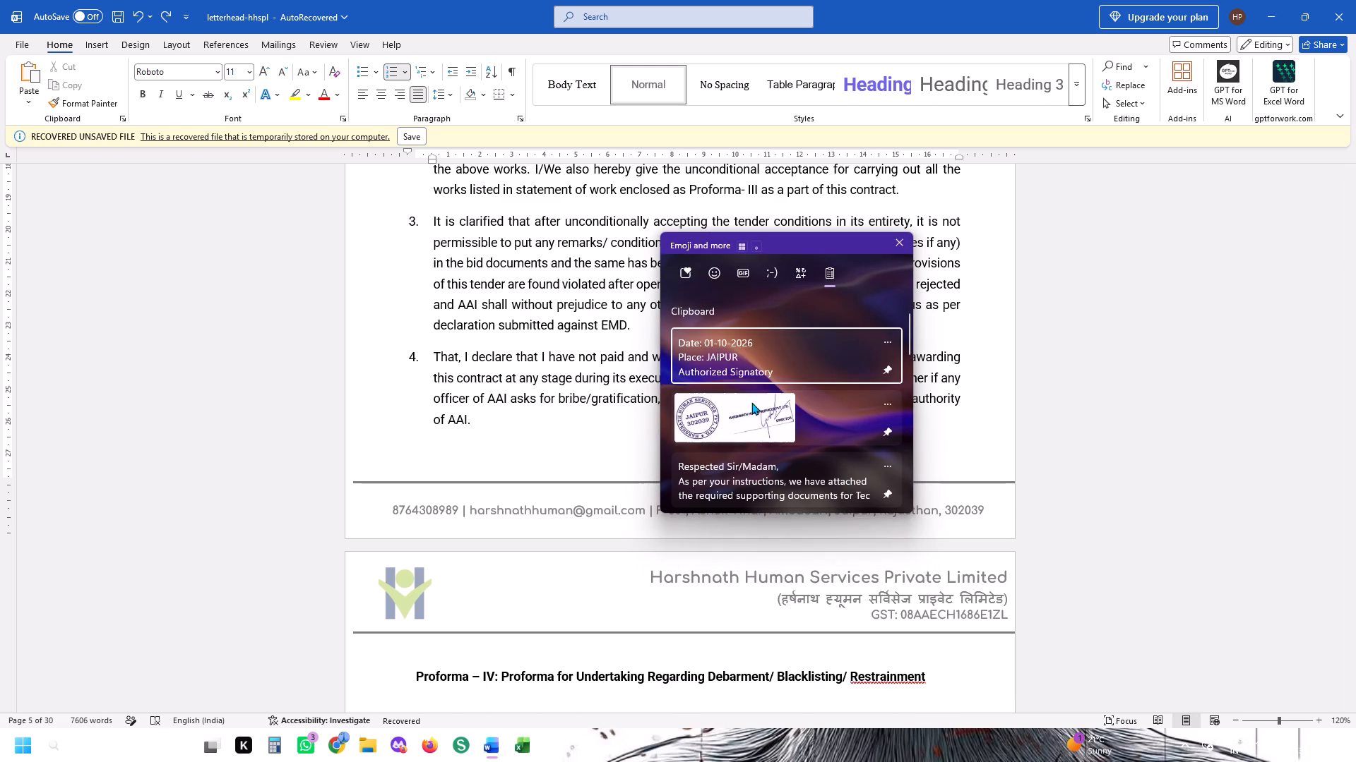
{"action": "left_click", "coordinate": [776, 429]}
{"action": "key", "text": "ctrl+v"}
{"action": "left_click", "coordinate": [788, 252]}
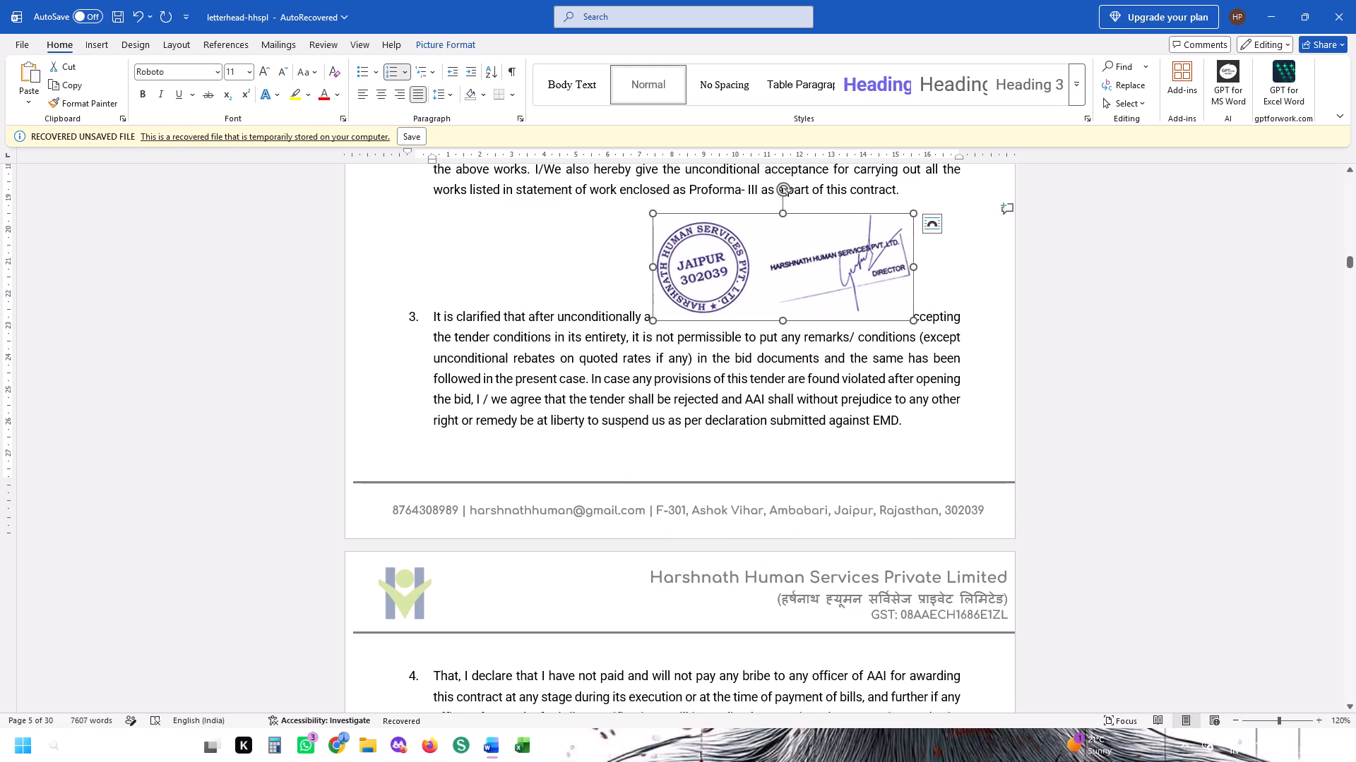
{"action": "left_click", "coordinate": [924, 231]}
{"action": "left_click", "coordinate": [997, 362]}
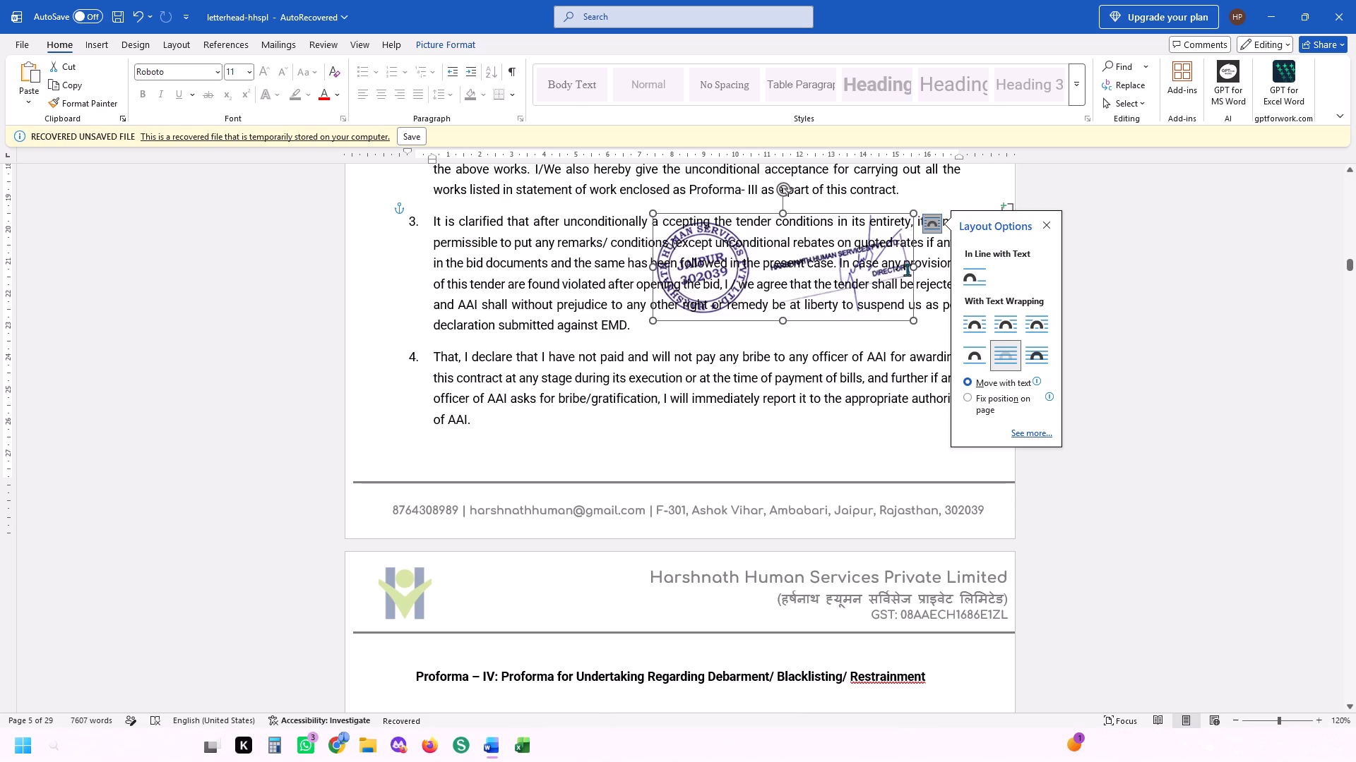
{"action": "left_click_drag", "start_coordinate": [903, 317], "coordinate": [908, 380]}
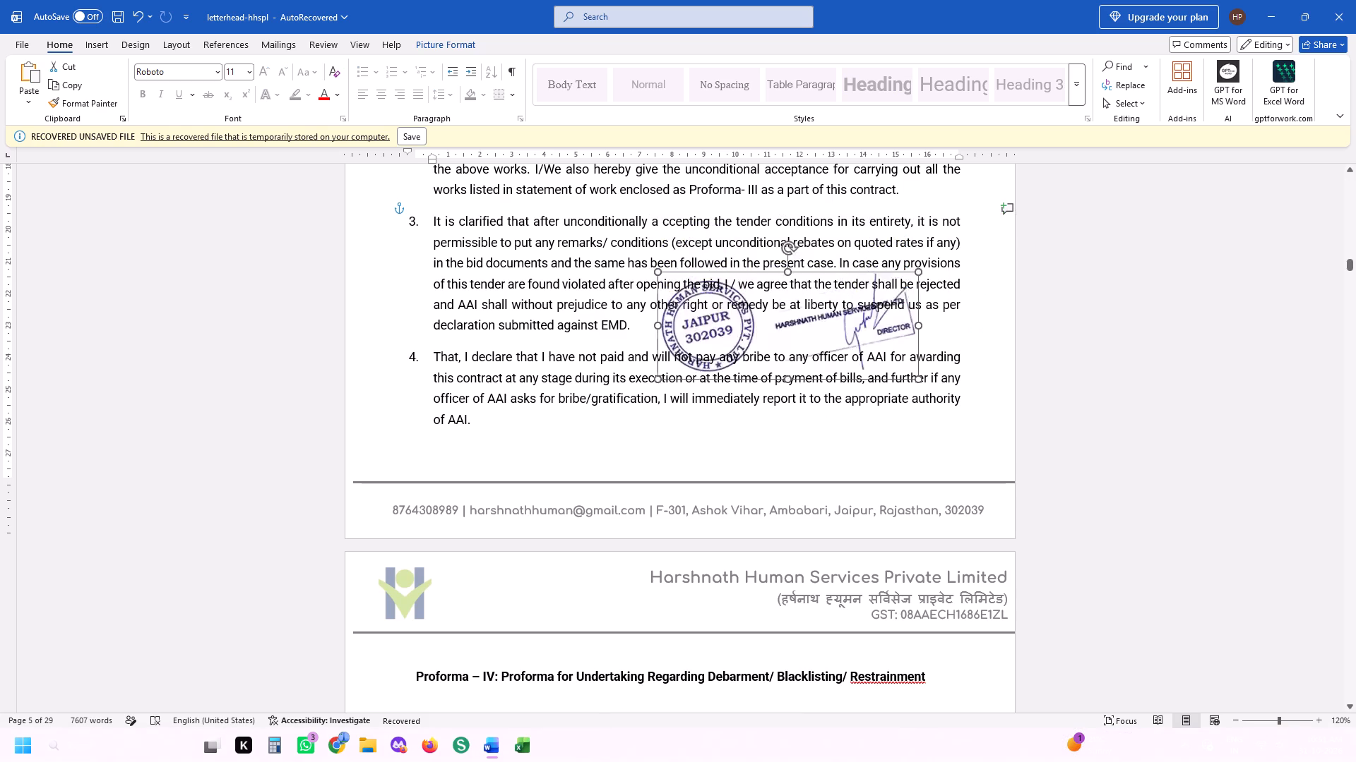
{"action": "left_click_drag", "start_coordinate": [908, 380], "coordinate": [926, 466]}
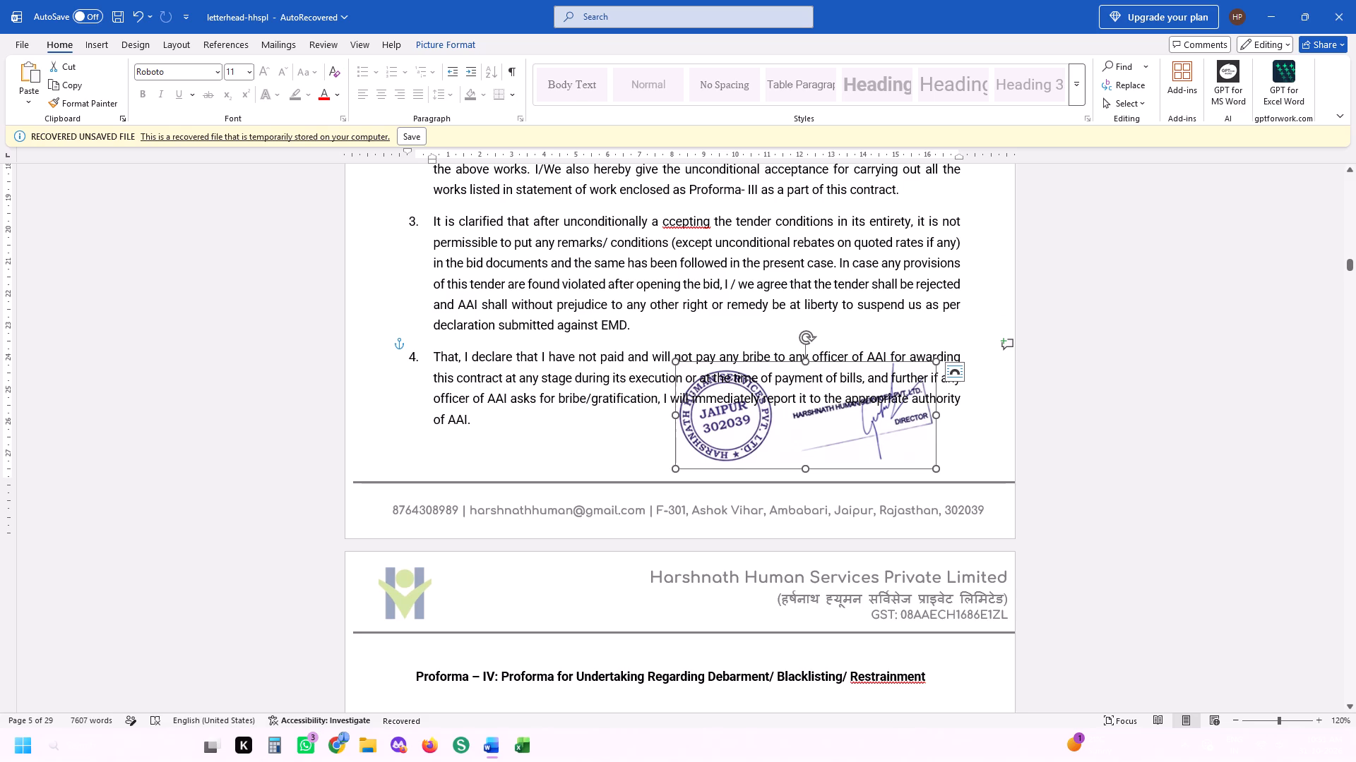
{"action": "scroll", "coordinate": [927, 466], "scroll_direction": "down", "scroll_amount": 6}
{"action": "left_click", "coordinate": [749, 428]}
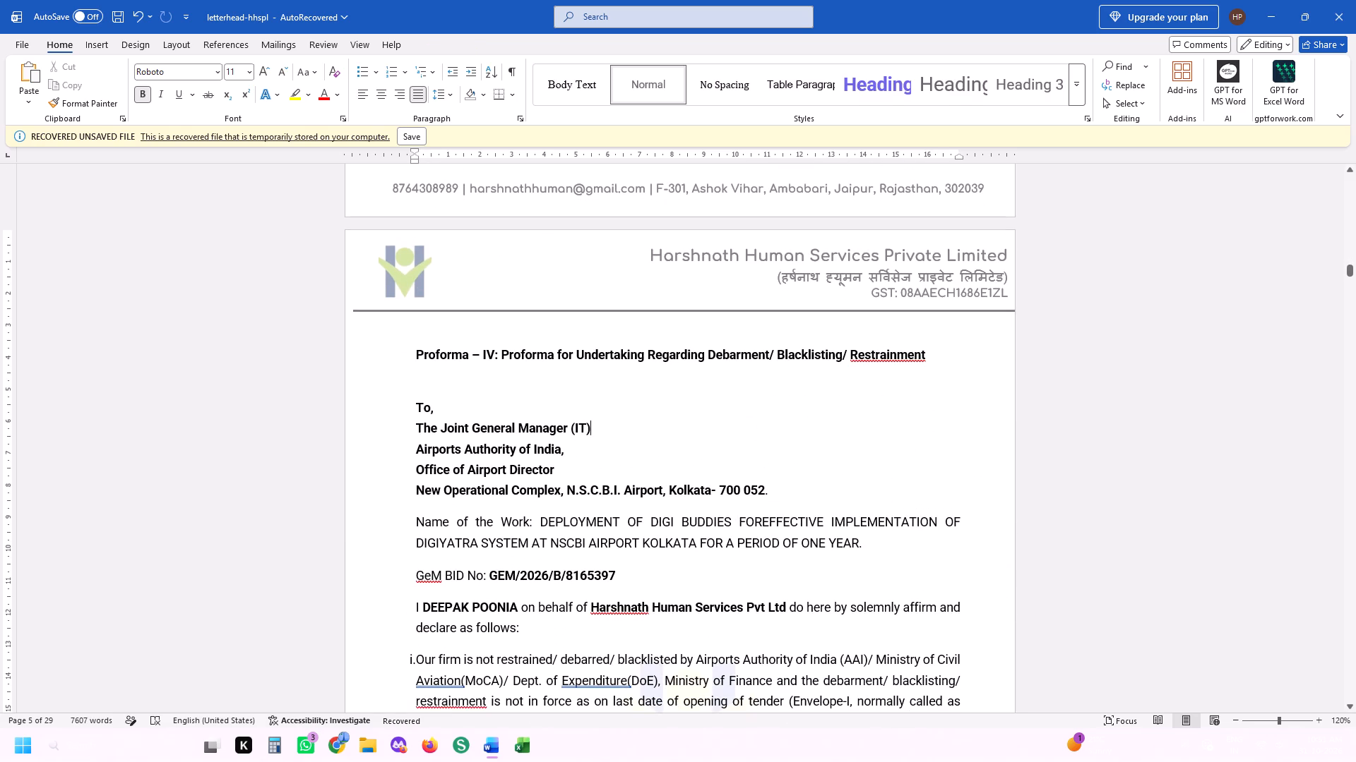
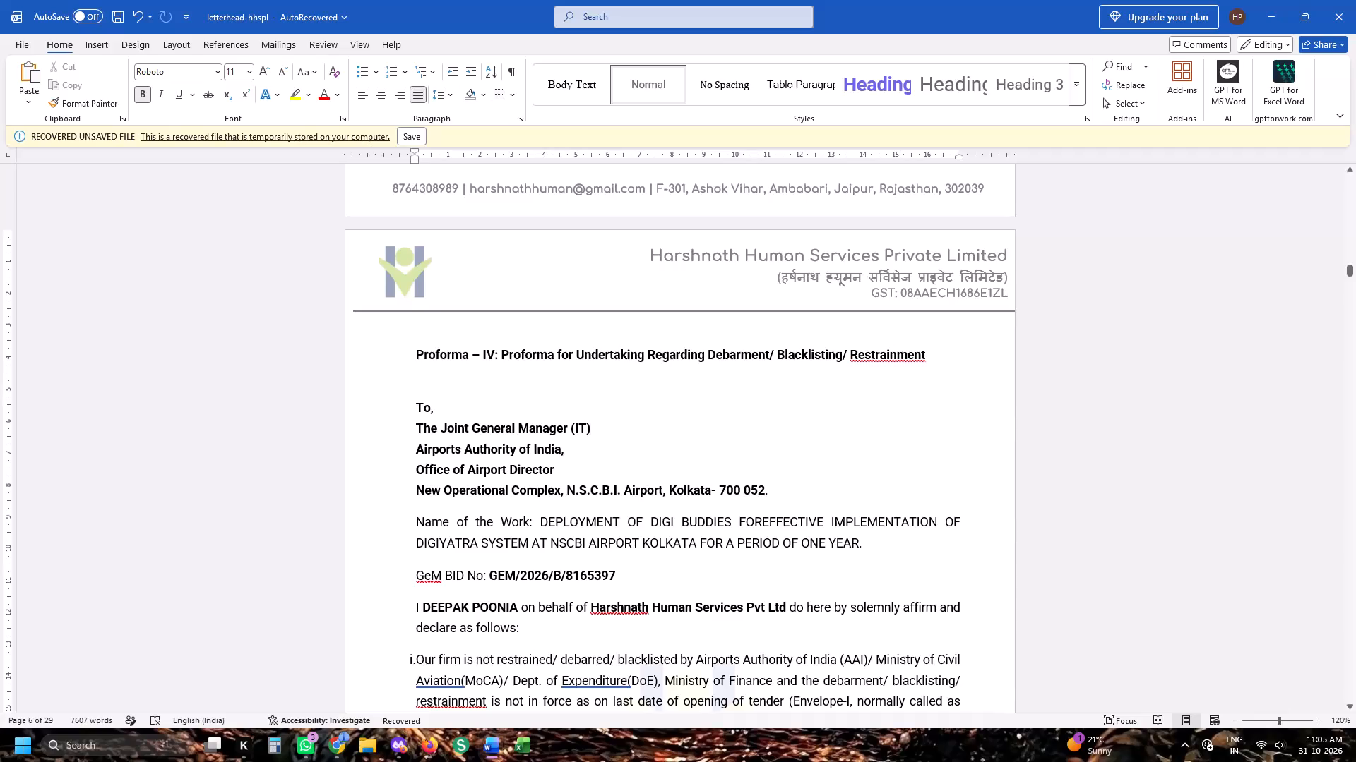
Replace the dotted blank and "(Name of firm)" in clause ii of Proforma – IV with "Harshnath Human Services Pvt Ltd" in bold.
{"action": "scroll", "coordinate": [648, 526], "scroll_direction": "down", "scroll_amount": 10}
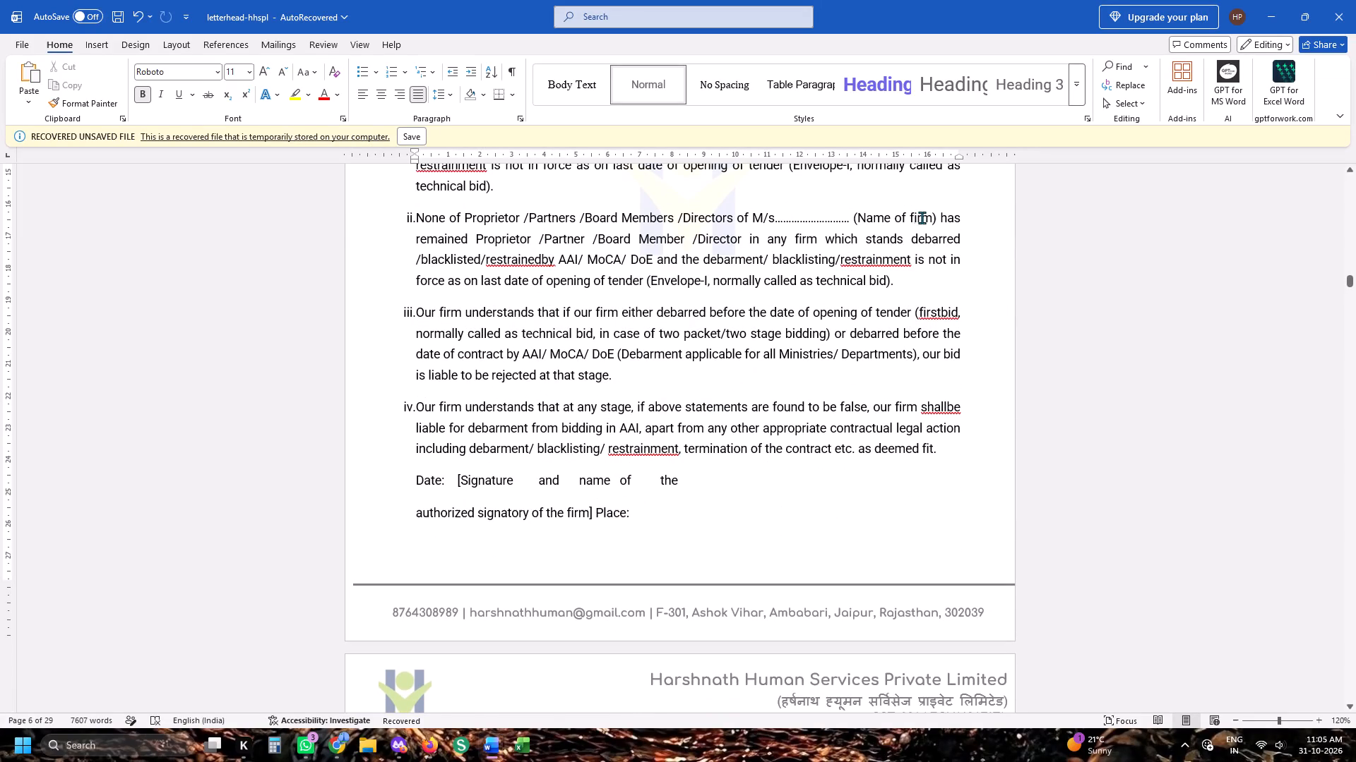
{"action": "left_click_drag", "start_coordinate": [938, 218], "coordinate": [816, 221]}
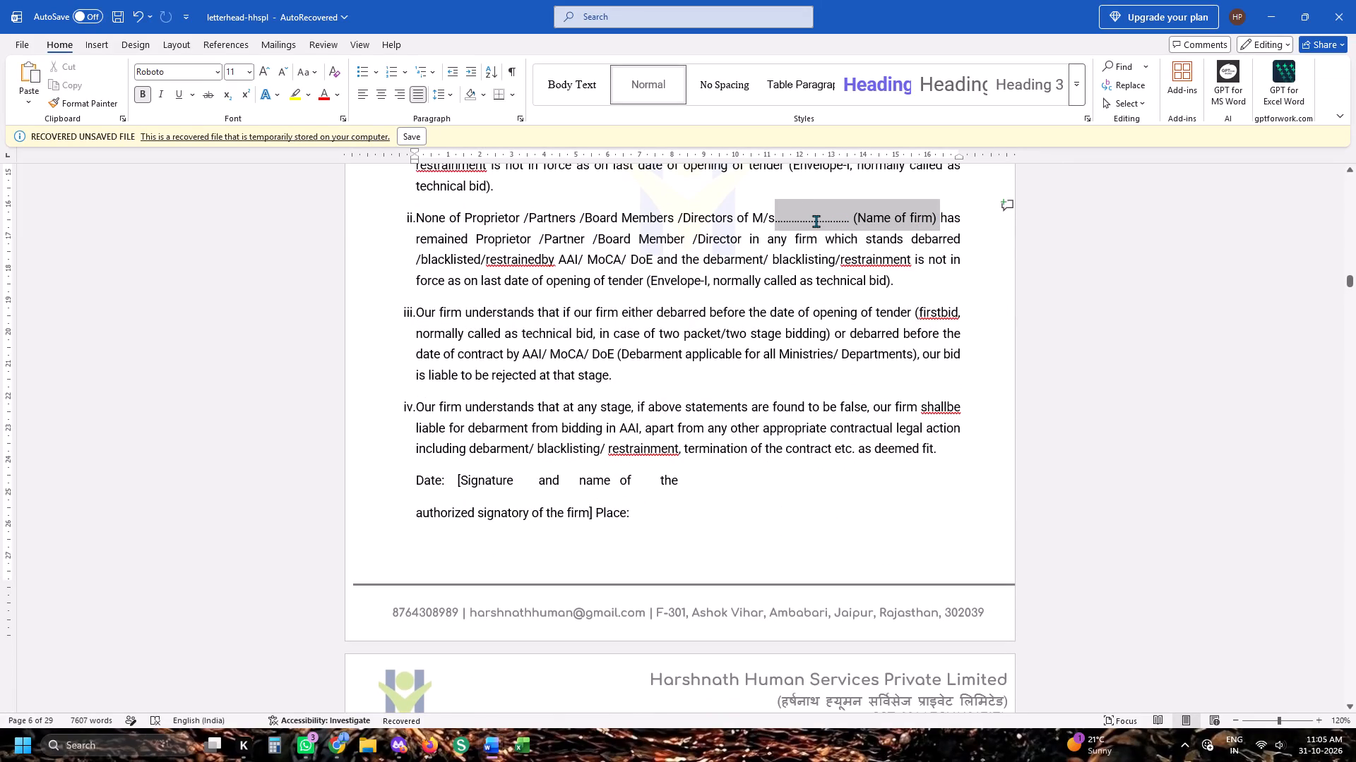
{"action": "key", "text": "super+v"}
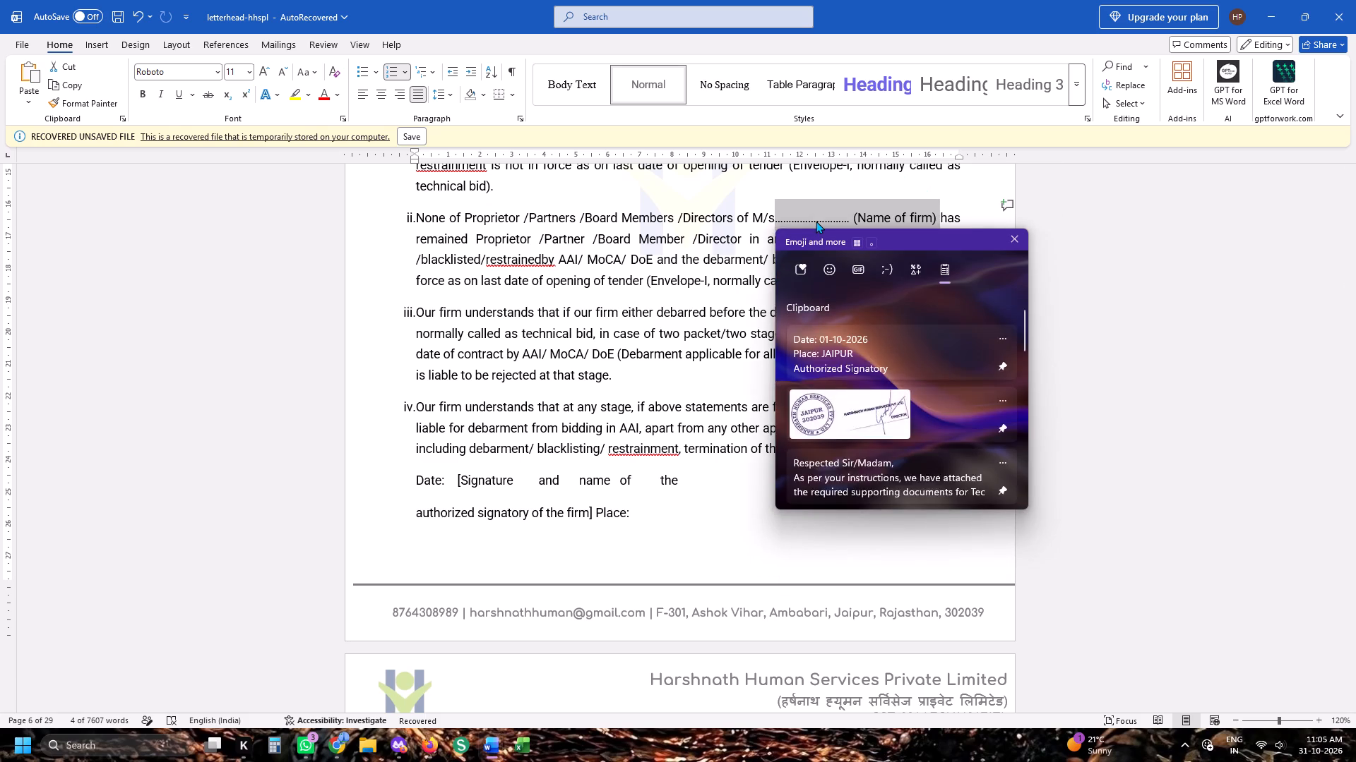
{"action": "key", "text": "End"}
{"action": "key", "text": "Return"}
{"action": "key", "text": "ctrl+v"}
Remove the paragraph break after the firm name in clause ii, rejoining "has remained Proprietor" with a single space.
{"action": "key", "text": "BackSpace"}
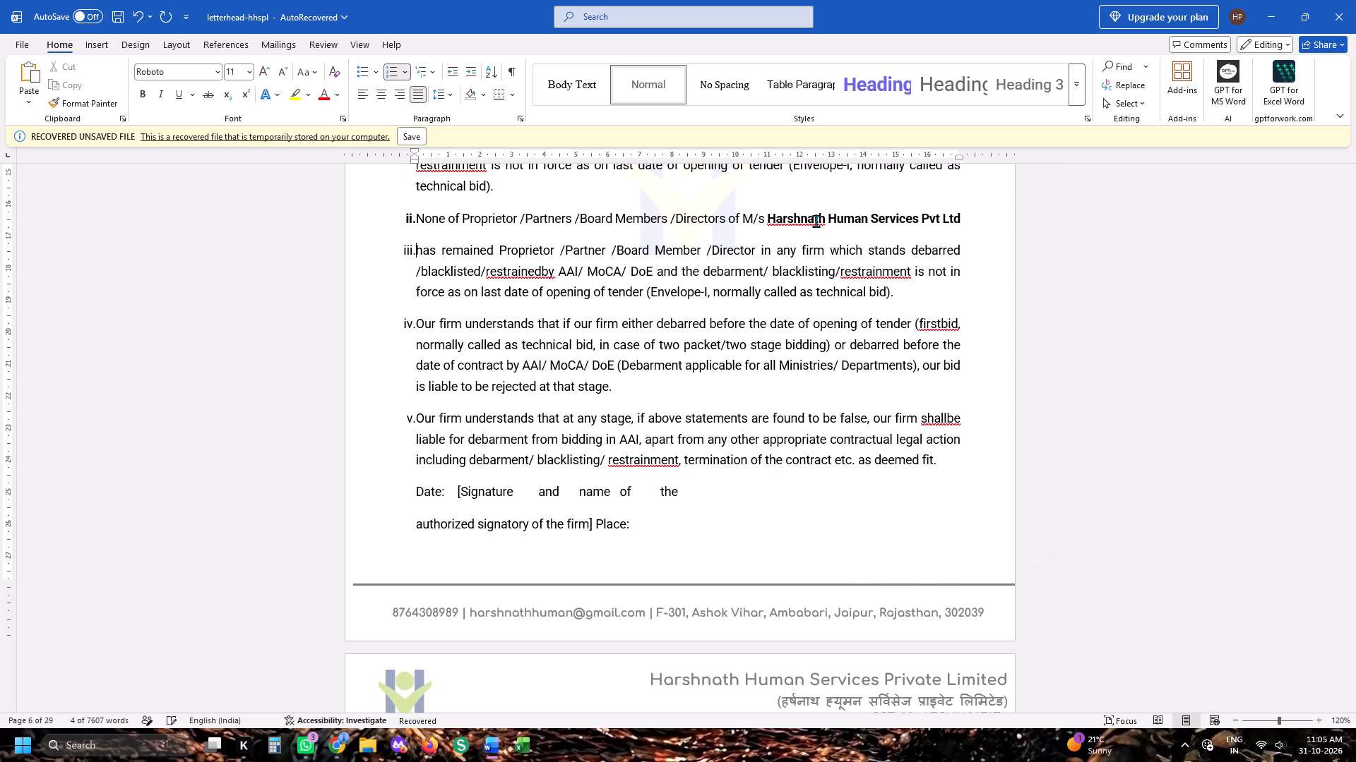
{"action": "key", "text": "BackSpace"}
{"action": "key", "text": "BackSpace"}
{"action": "key", "text": "BackSpace"}
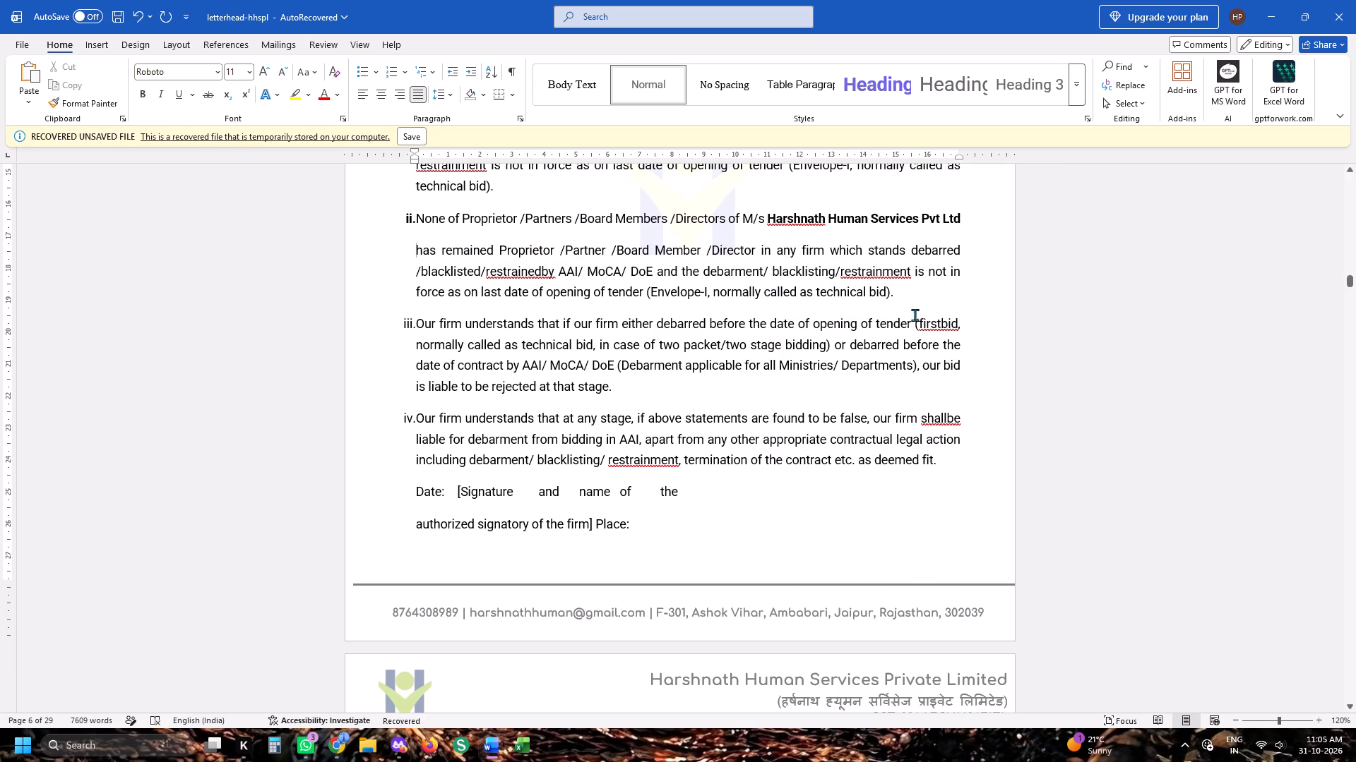
{"action": "key", "text": "BackSpace"}
{"action": "key", "text": "BackSpace"}
{"action": "key", "text": "BackSpace"}
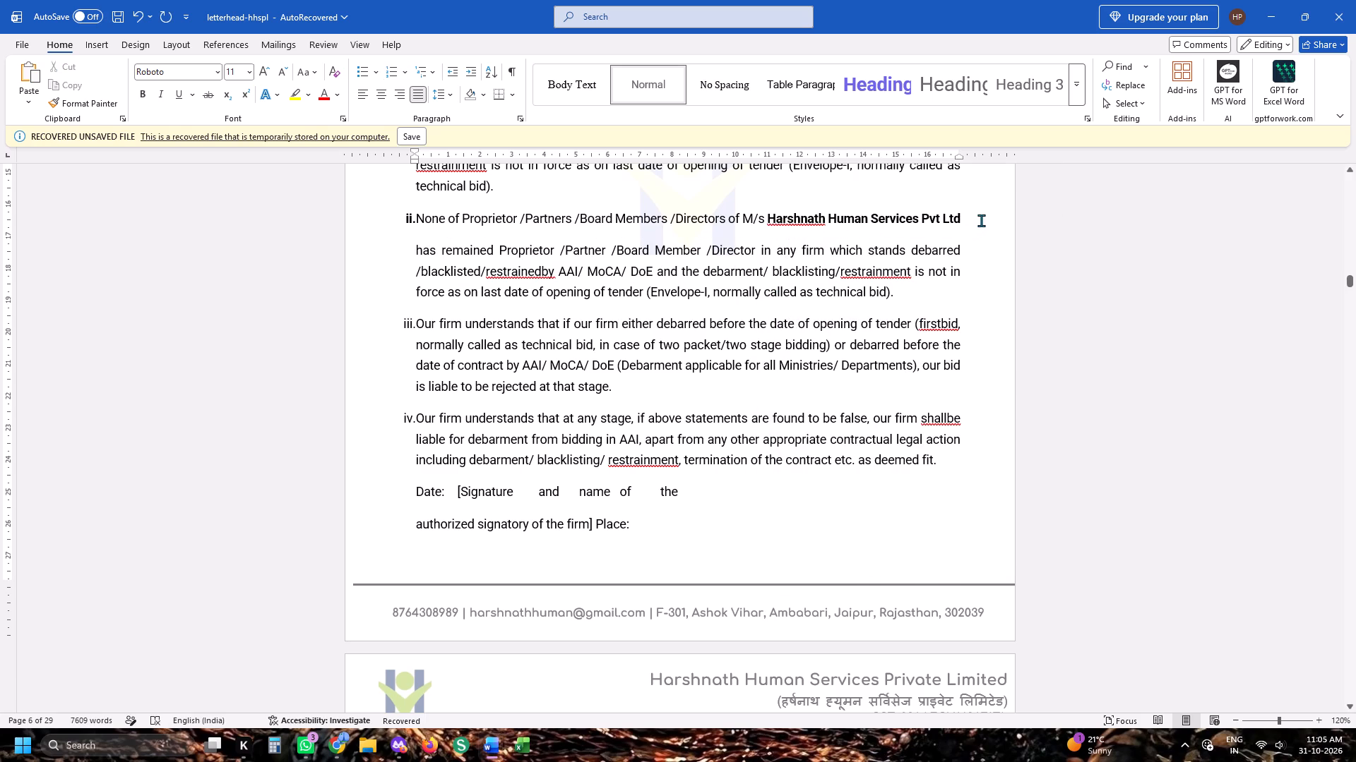
{"action": "double_click", "coordinate": [981, 220]}
{"action": "key", "text": "Delete"}
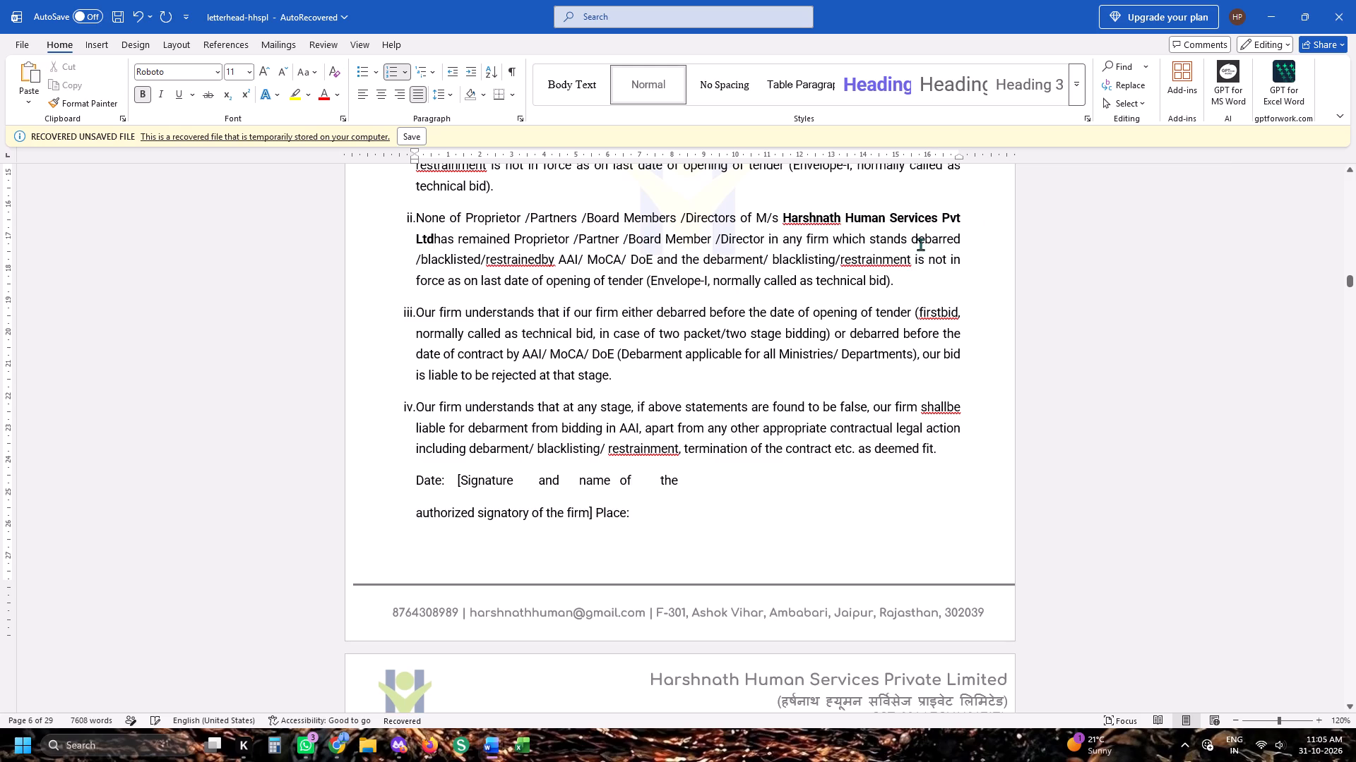
{"action": "key", "text": "space"}
Correct "firstbid" to "first bid" in clause iii of Proforma – IV.
{"action": "scroll", "coordinate": [460, 313], "scroll_direction": "up", "scroll_amount": 2}
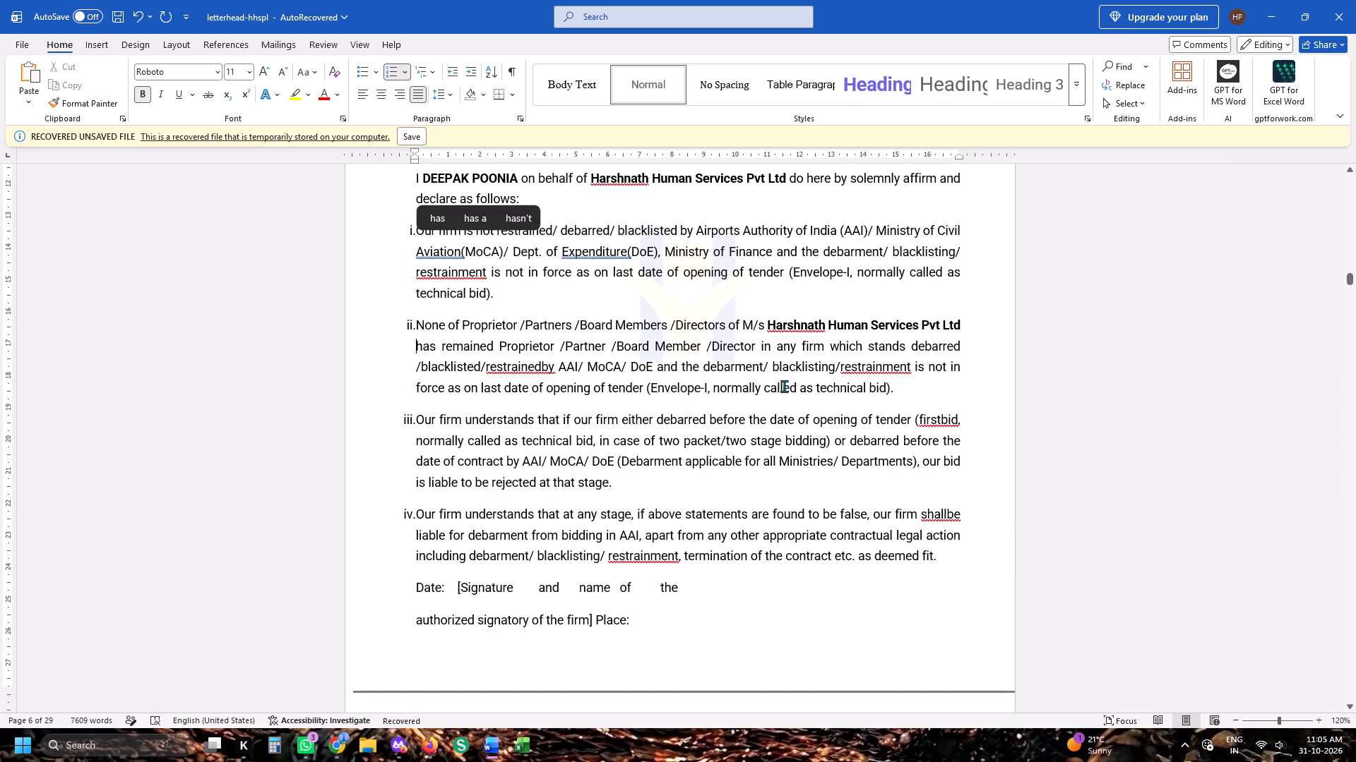
{"action": "left_click", "coordinate": [943, 423]}
{"action": "key", "text": "space"}
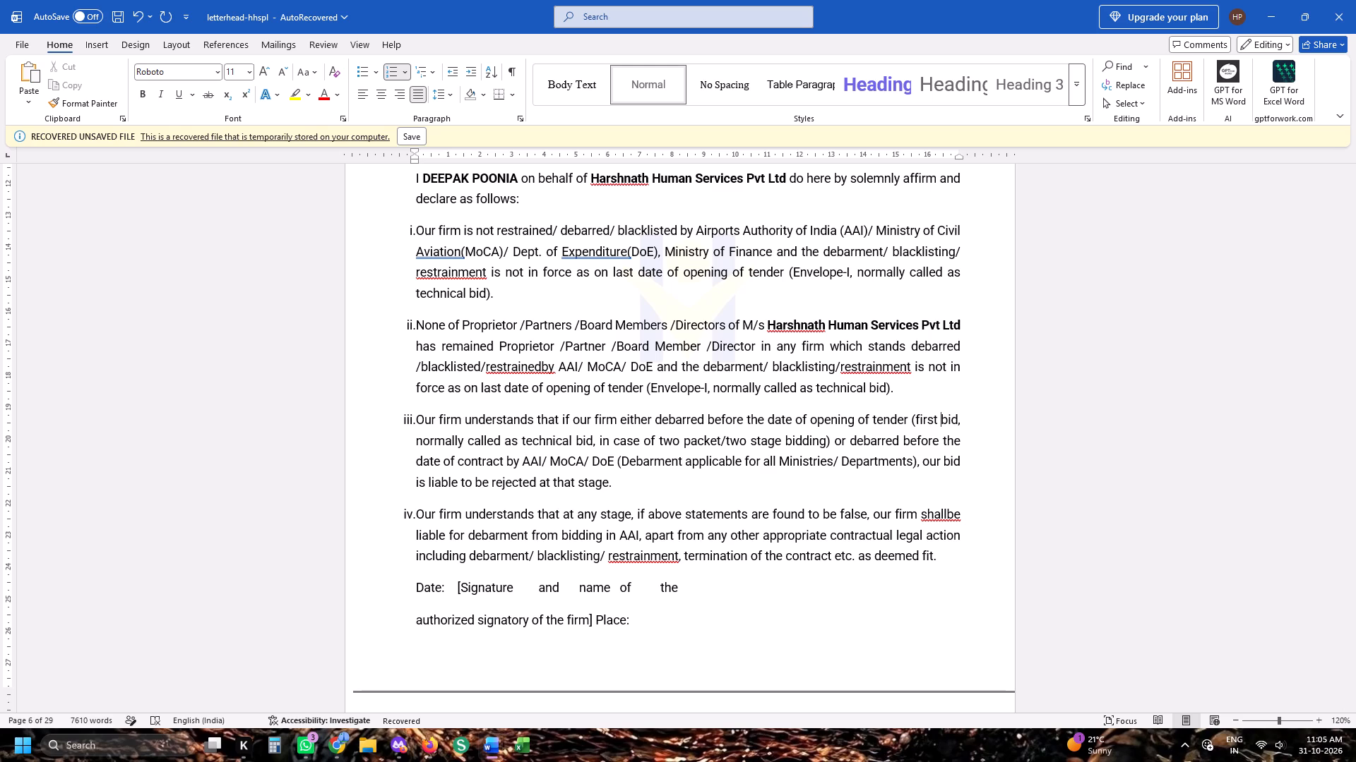
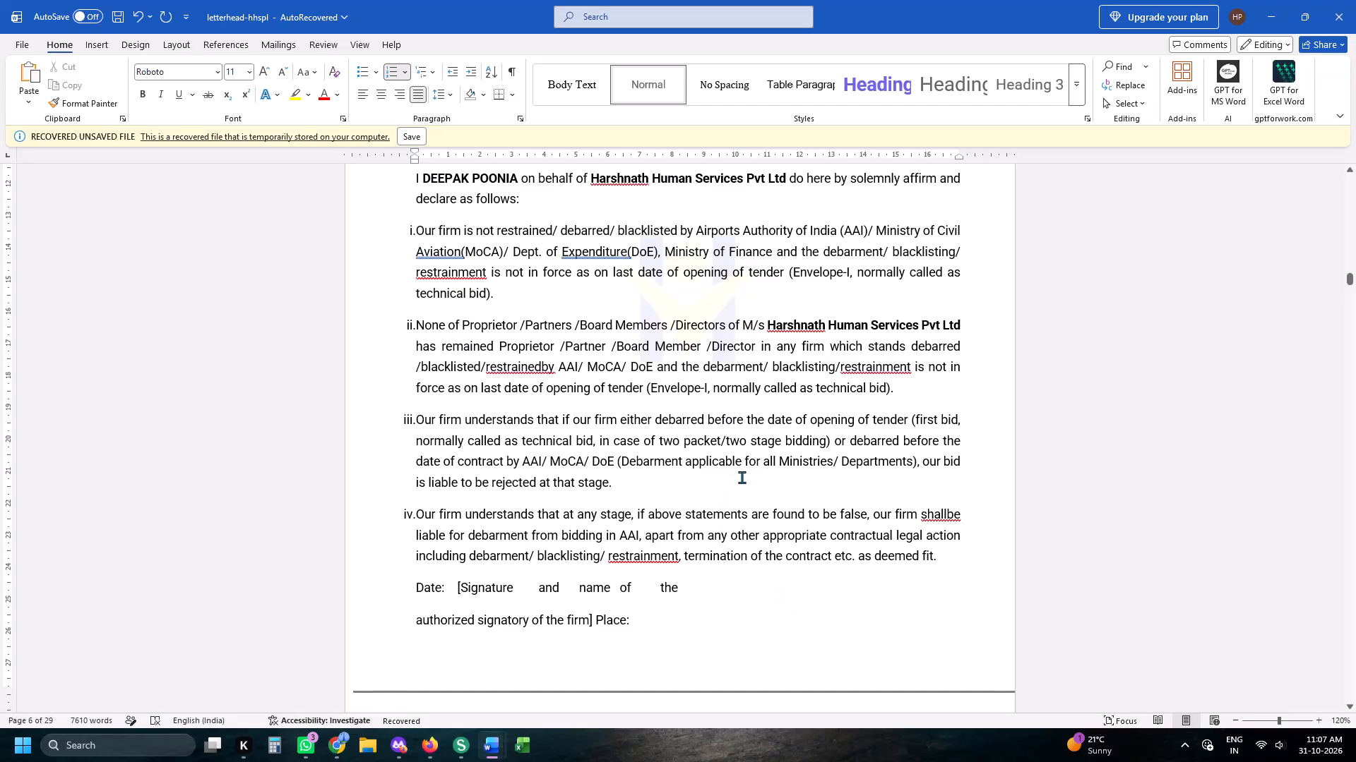
Delete the Date, "[Signature and name of the authorized signatory of the firm]" and Place lines with the blank lines ending Proforma – IV.
{"action": "scroll", "coordinate": [742, 477], "scroll_direction": "down", "scroll_amount": 2}
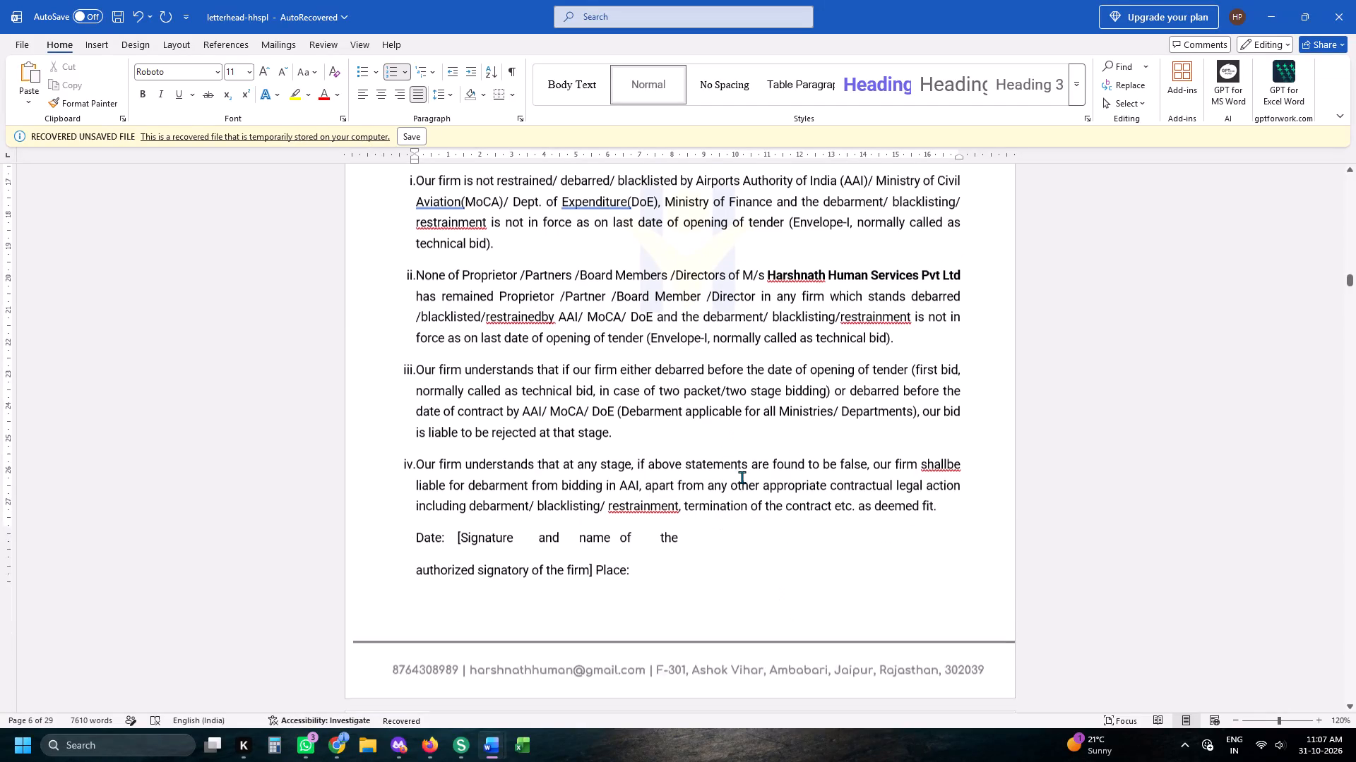
{"action": "scroll", "coordinate": [742, 477], "scroll_direction": "down", "scroll_amount": 2}
{"action": "left_click_drag", "start_coordinate": [405, 366], "coordinate": [435, 421]}
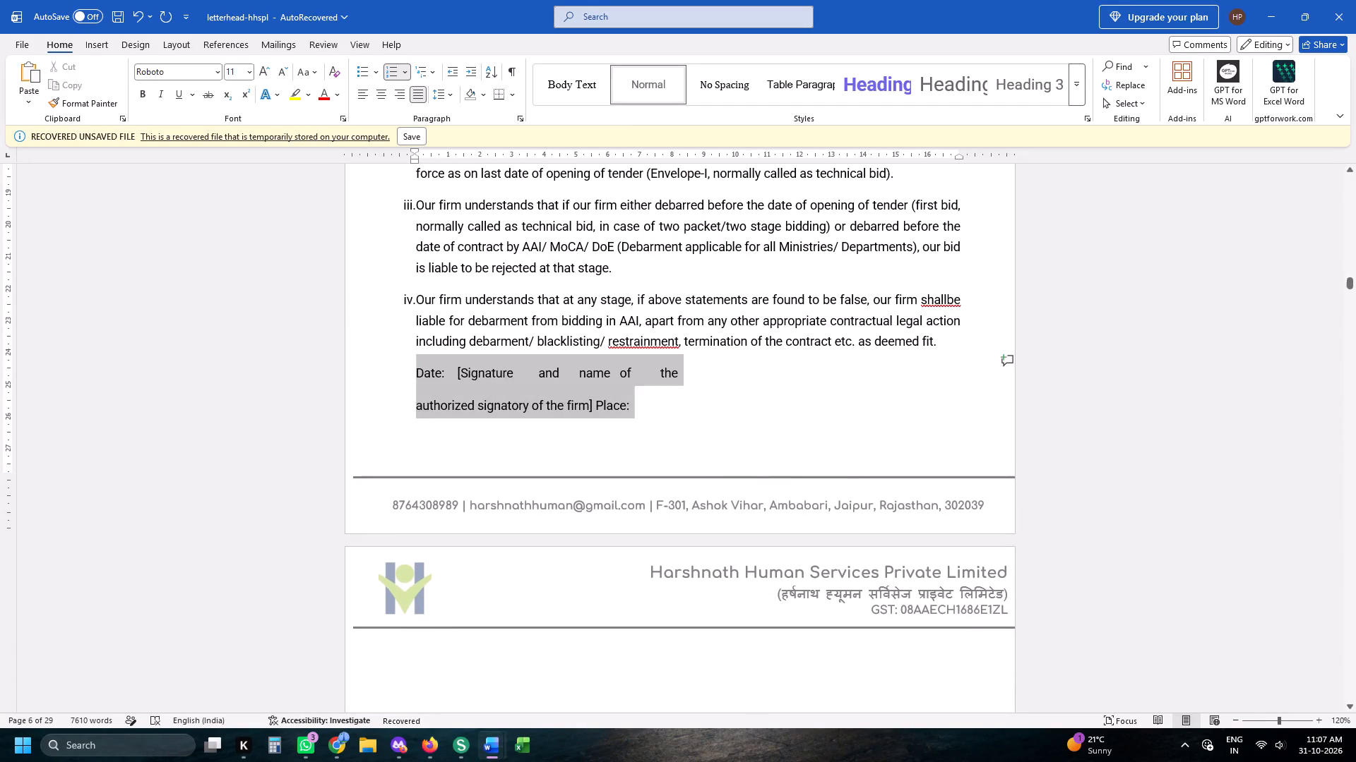
{"action": "left_click_drag", "start_coordinate": [435, 421], "coordinate": [525, 279]}
{"action": "scroll", "coordinate": [520, 561], "scroll_direction": "down", "scroll_amount": 4}
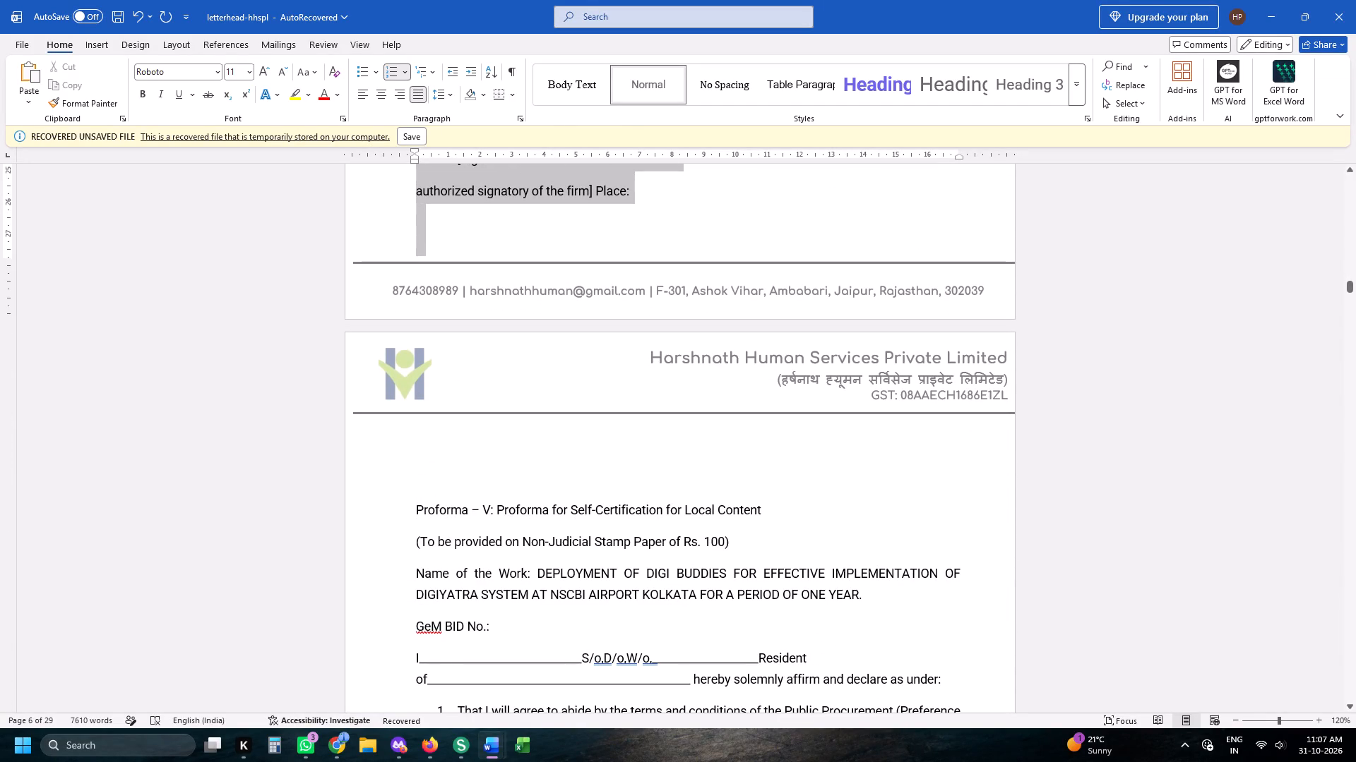
{"action": "left_click_drag", "start_coordinate": [525, 279], "coordinate": [525, 271]}
{"action": "key", "text": "Delete"}
Insert a page break before the Proforma – V heading so that it starts on a new page.
{"action": "scroll", "coordinate": [528, 322], "scroll_direction": "up", "scroll_amount": 2}
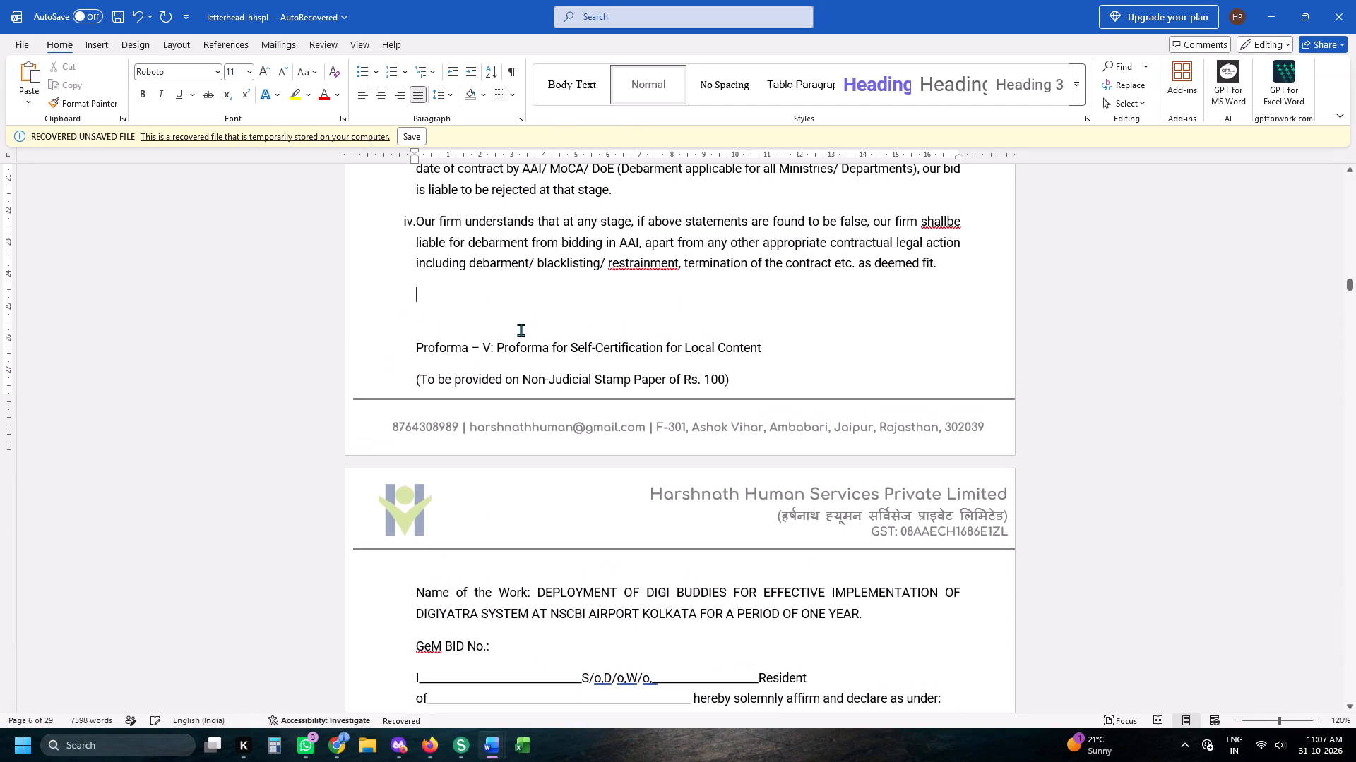
{"action": "left_click", "coordinate": [416, 345]}
{"action": "key", "text": "ctrl+Return"}
Paste the copied Authorized Signatory block below clause iv without its Date and Place lines, unnumbered and aligned with the clause text.
{"action": "scroll", "coordinate": [420, 335], "scroll_direction": "up", "scroll_amount": 2}
{"action": "left_click", "coordinate": [415, 399]}
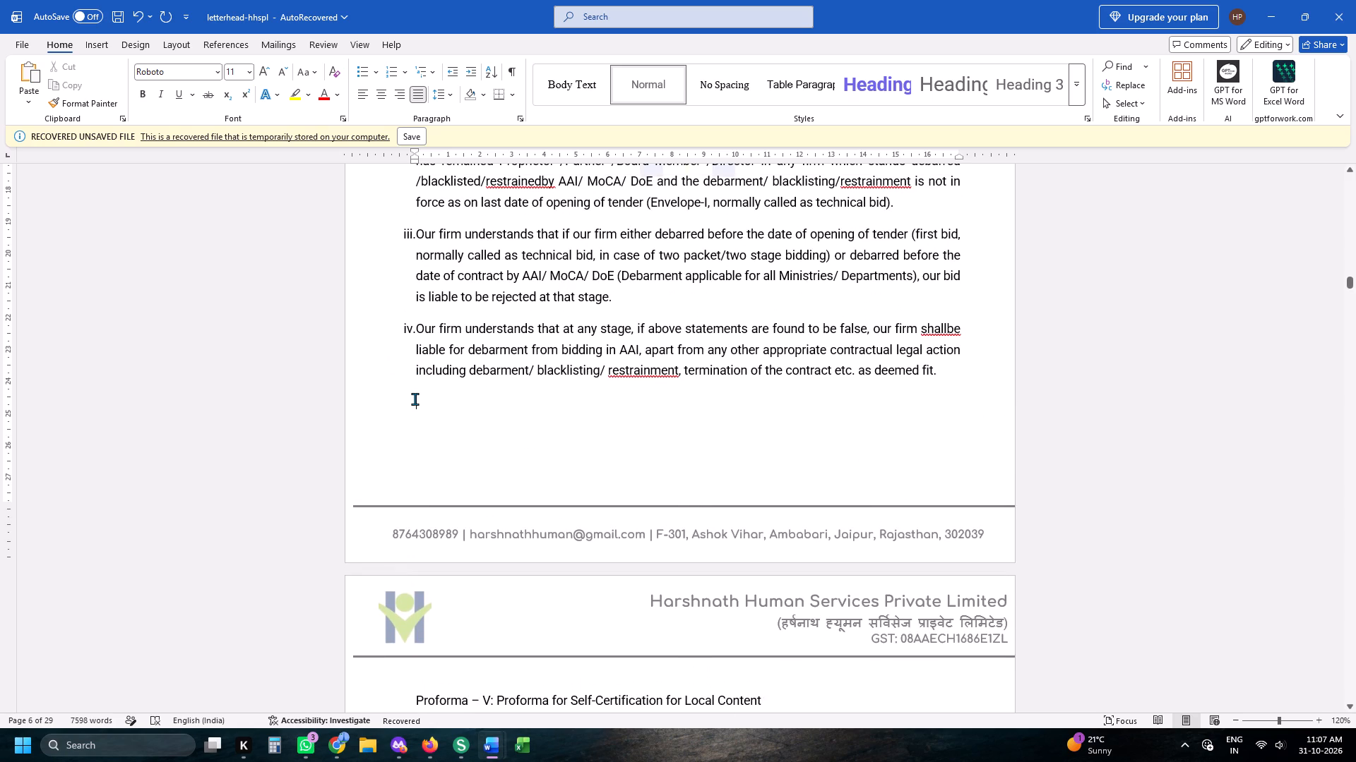
{"action": "key", "text": "super+v"}
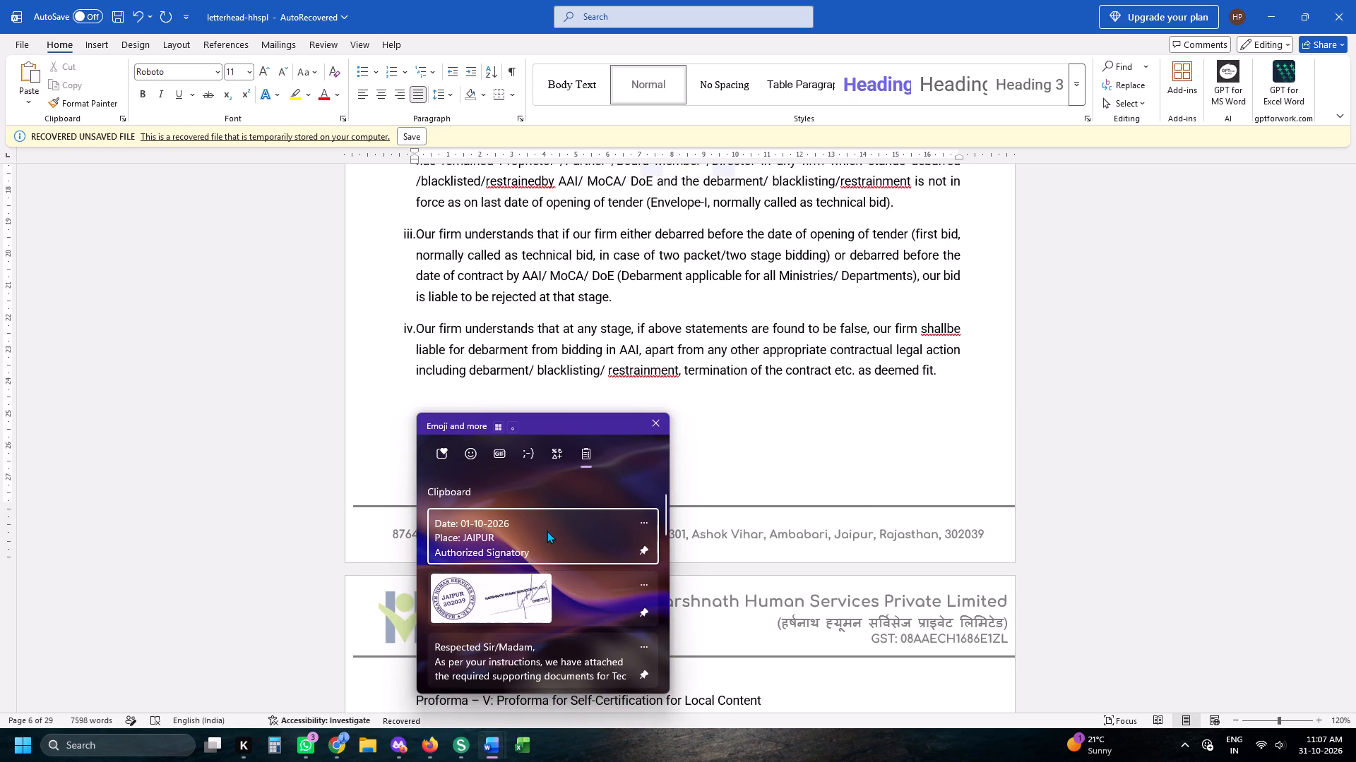
{"action": "left_click", "coordinate": [547, 531]}
{"action": "key", "text": "ctrl+v"}
{"action": "left_click_drag", "start_coordinate": [542, 406], "coordinate": [454, 386]}
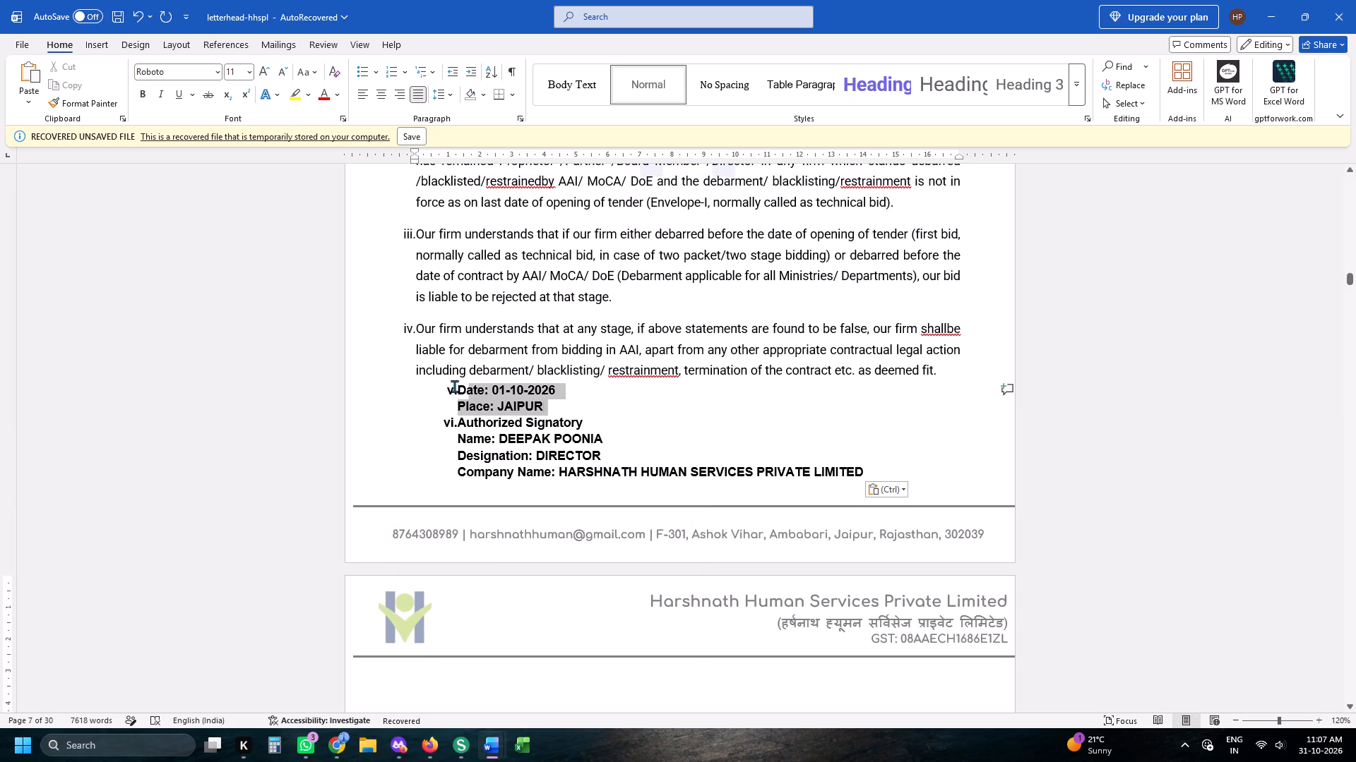
{"action": "left_click_drag", "start_coordinate": [454, 386], "coordinate": [446, 386]}
{"action": "key", "text": "Delete"}
{"action": "key", "text": "BackSpace"}
{"action": "key", "text": "BackSpace"}
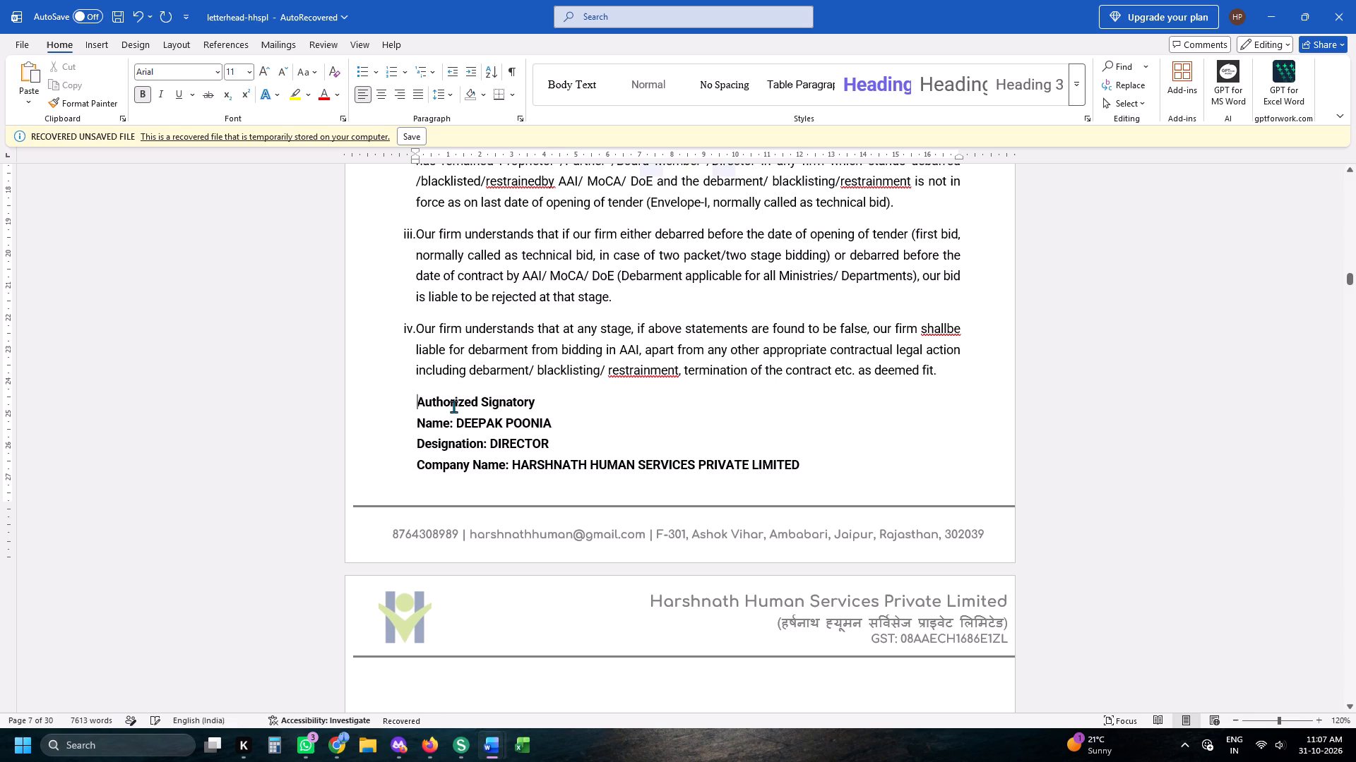
Paste the company stamp and signature image after "Authorized Signatory" and set its text wrapping to Behind Text.
{"action": "scroll", "coordinate": [605, 410], "scroll_direction": "down", "scroll_amount": 2}
{"action": "scroll", "coordinate": [627, 358], "scroll_direction": "up", "scroll_amount": 2}
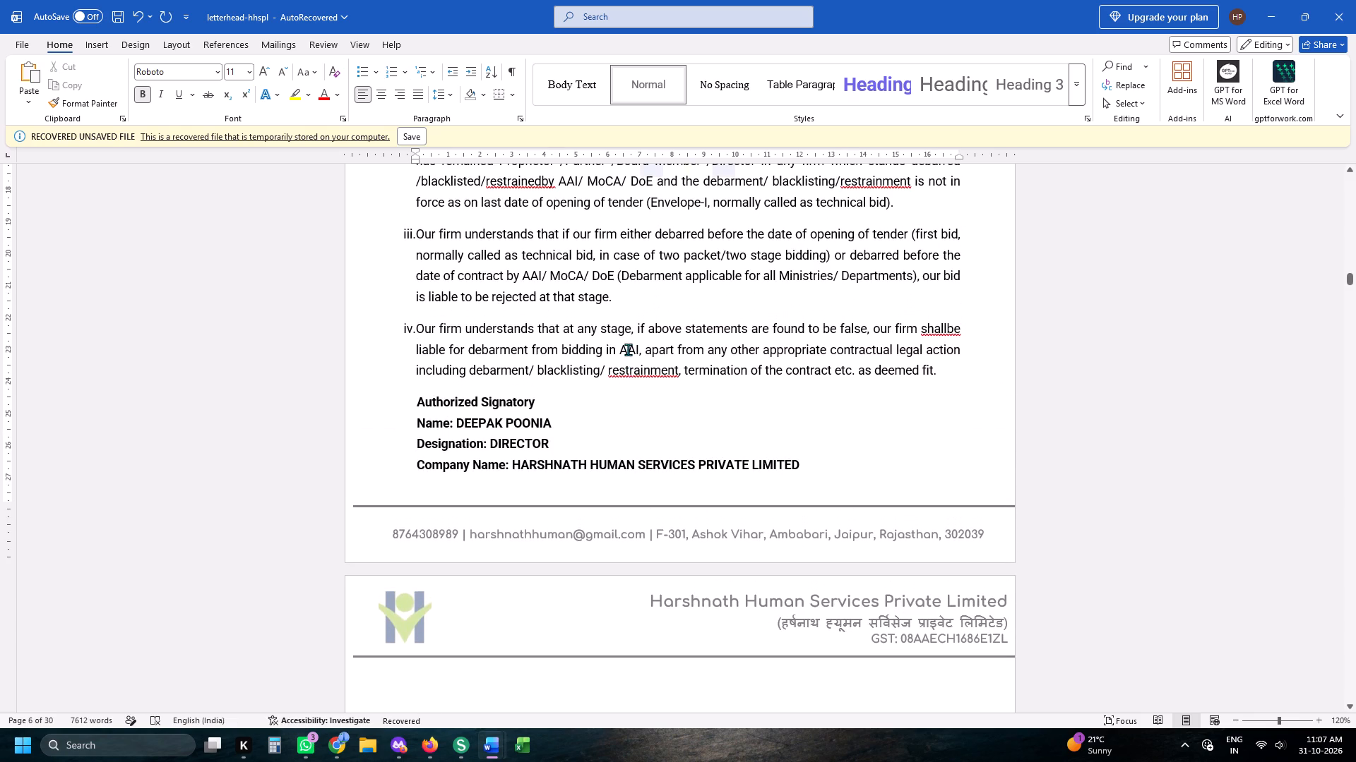
{"action": "left_click", "coordinate": [615, 380]}
{"action": "left_click", "coordinate": [614, 381]}
{"action": "left_click", "coordinate": [565, 406]}
{"action": "key", "text": "super+v"}
{"action": "left_click", "coordinate": [630, 598]}
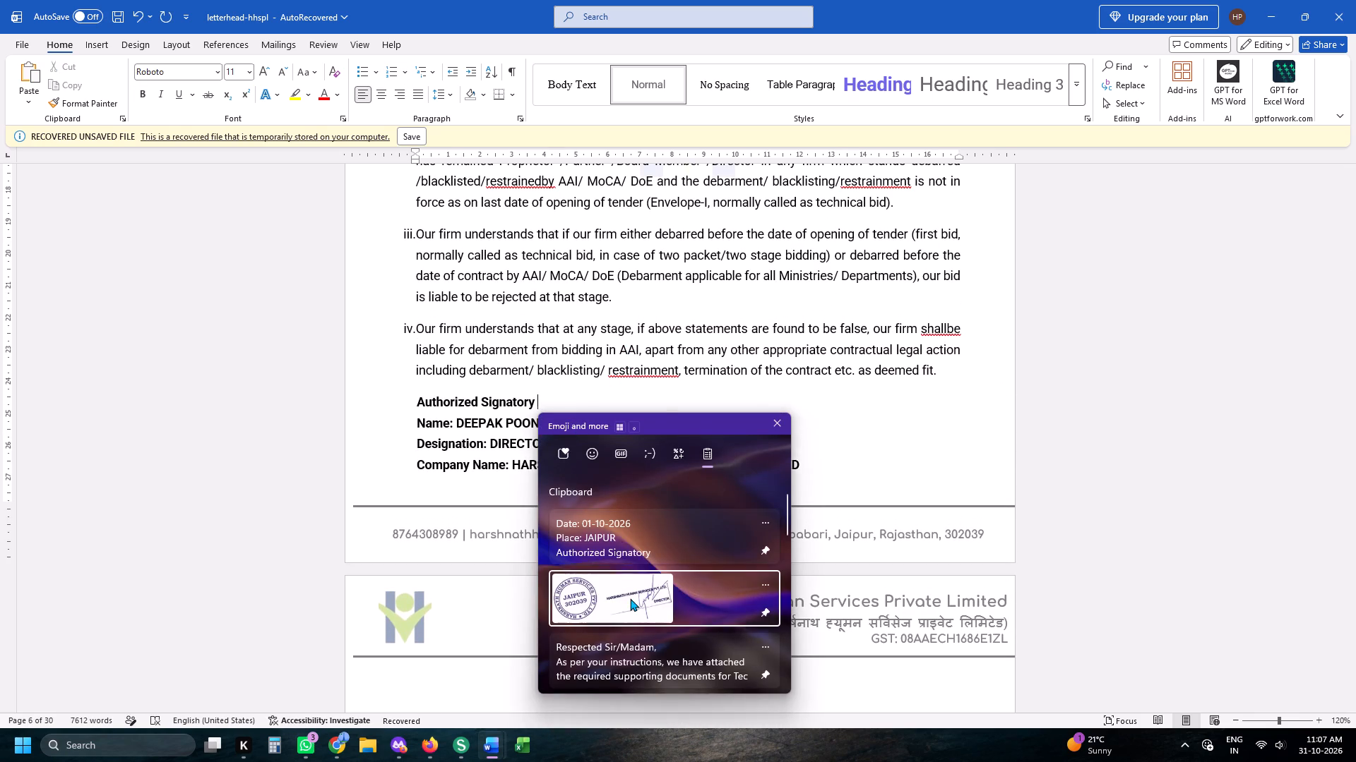
{"action": "key", "text": "ctrl+v"}
{"action": "left_click", "coordinate": [725, 635]}
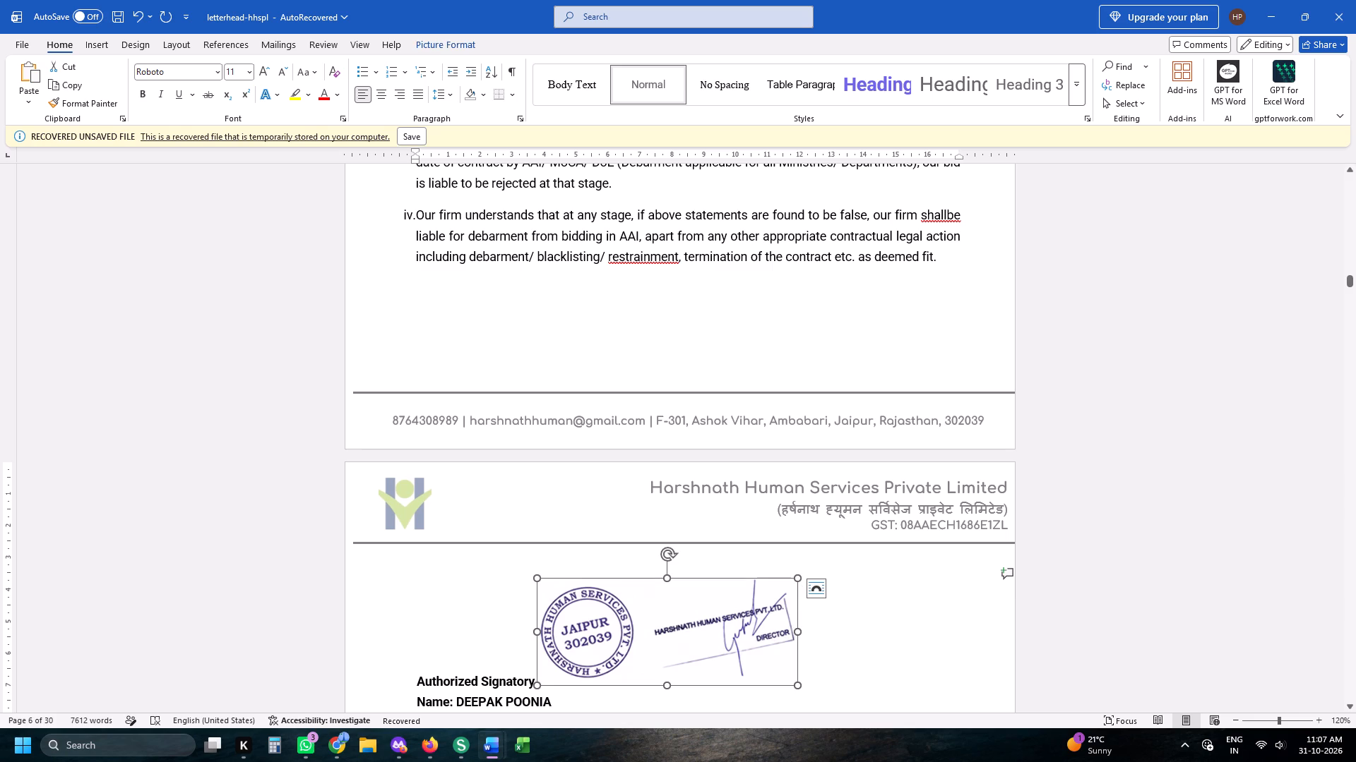
{"action": "left_click", "coordinate": [817, 586]}
{"action": "left_click", "coordinate": [883, 639]}
Move the stamp and signature image down beside the signatory details at the end of Proforma – IV.
{"action": "scroll", "coordinate": [826, 544], "scroll_direction": "up", "scroll_amount": 9}
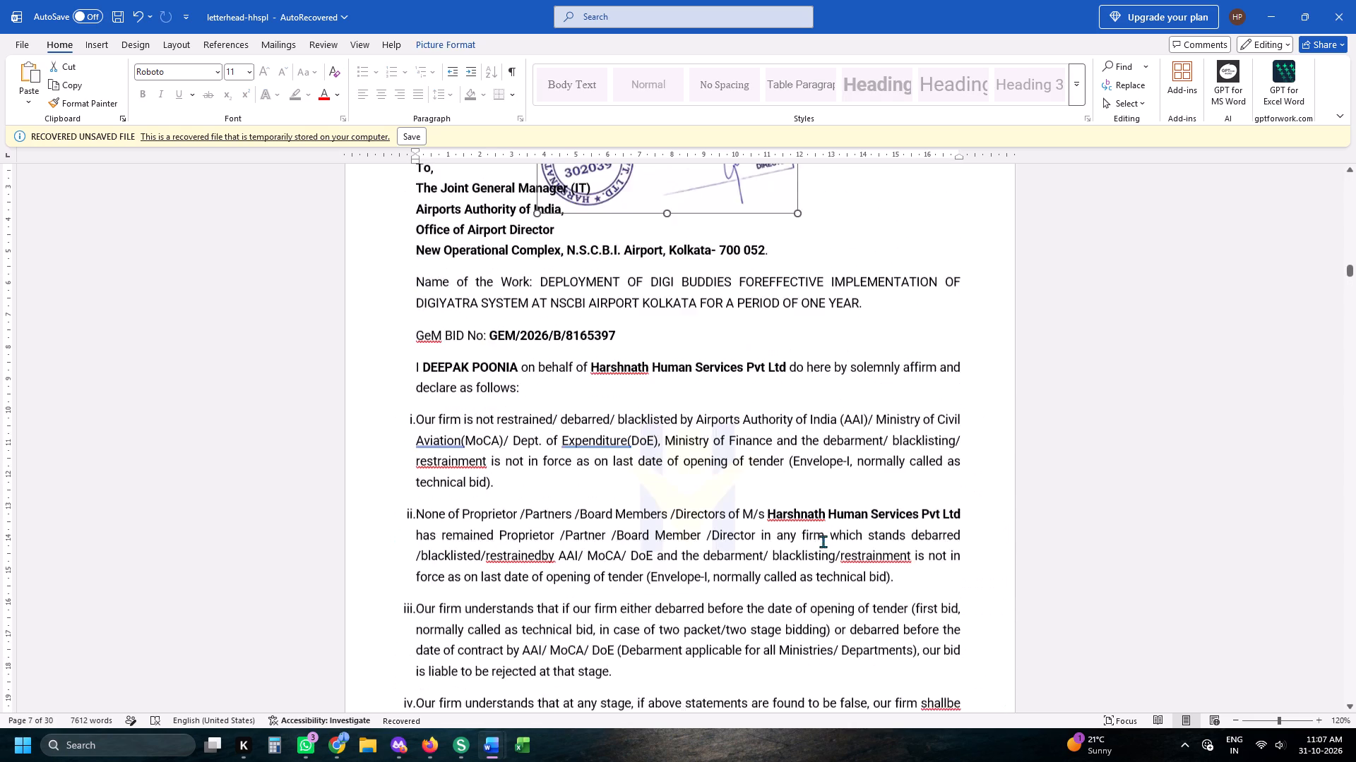
{"action": "scroll", "coordinate": [823, 541], "scroll_direction": "up", "scroll_amount": 5}
{"action": "left_click_drag", "start_coordinate": [740, 412], "coordinate": [750, 539]}
{"action": "scroll", "coordinate": [751, 539], "scroll_direction": "down", "scroll_amount": 6}
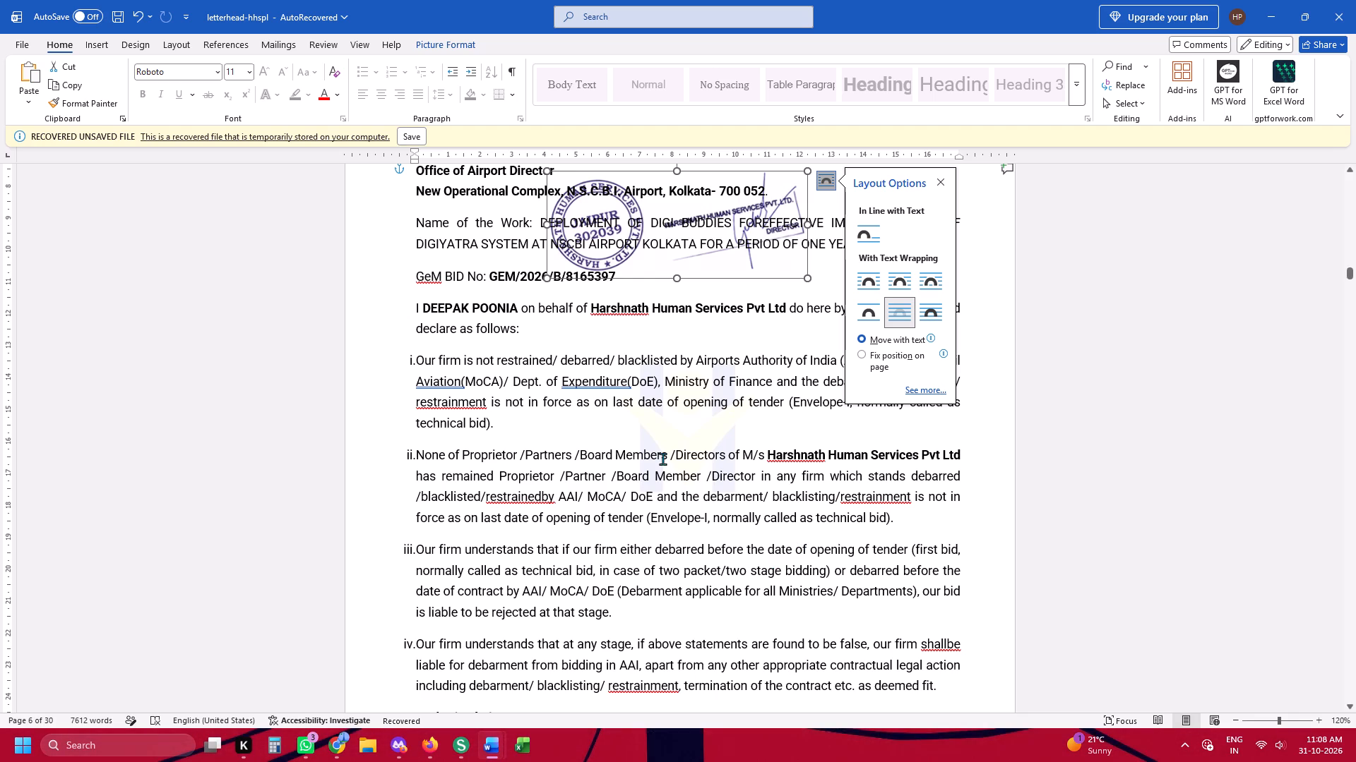
{"action": "left_click_drag", "start_coordinate": [725, 268], "coordinate": [794, 594]}
{"action": "scroll", "coordinate": [802, 579], "scroll_direction": "down", "scroll_amount": 4}
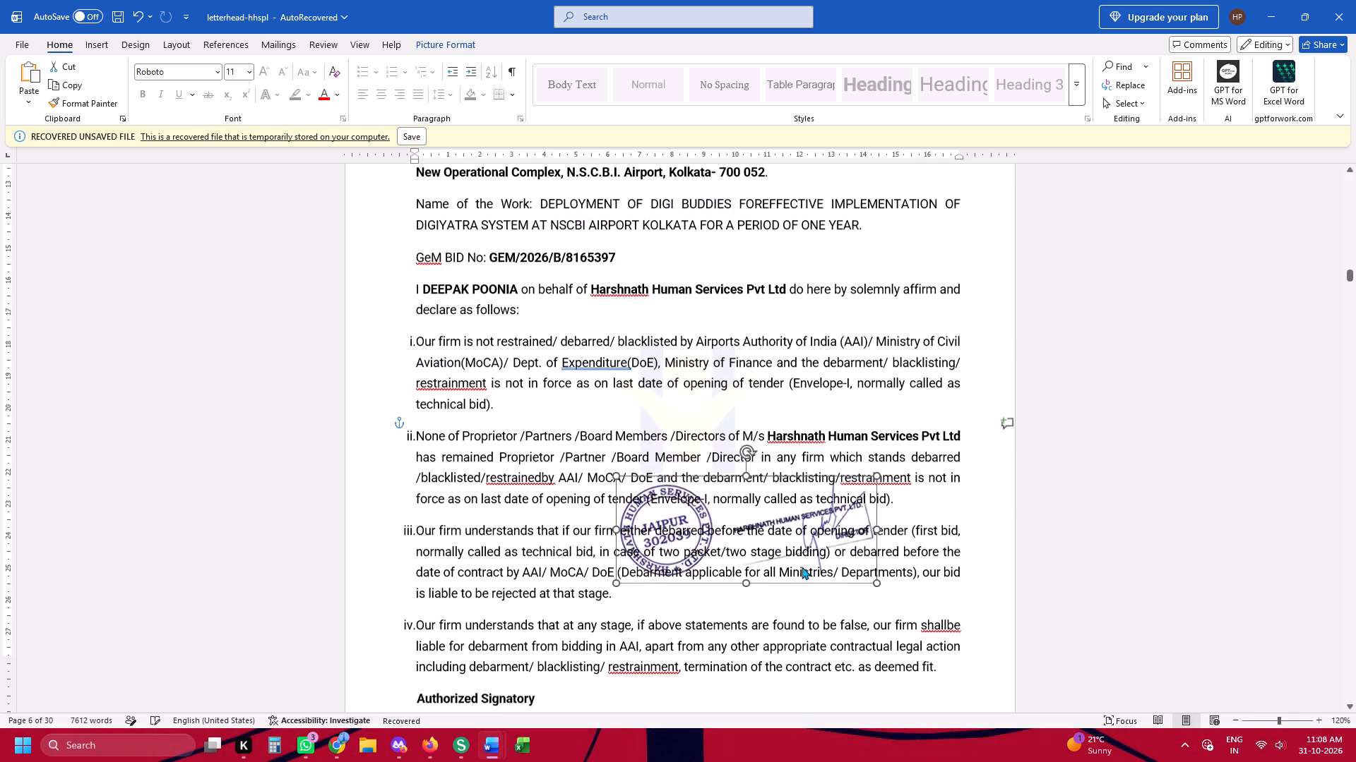
{"action": "scroll", "coordinate": [802, 567], "scroll_direction": "down", "scroll_amount": 2}
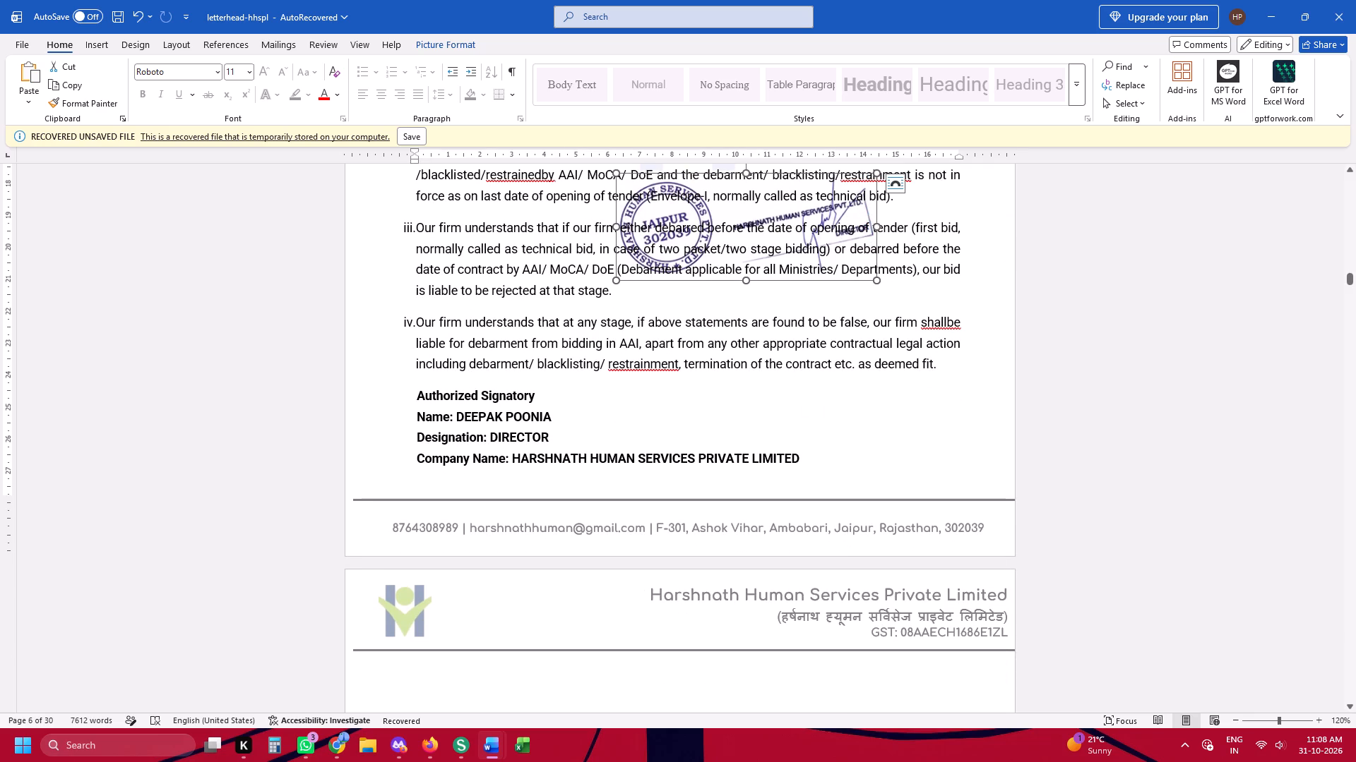
{"action": "left_click_drag", "start_coordinate": [874, 205], "coordinate": [969, 394]}
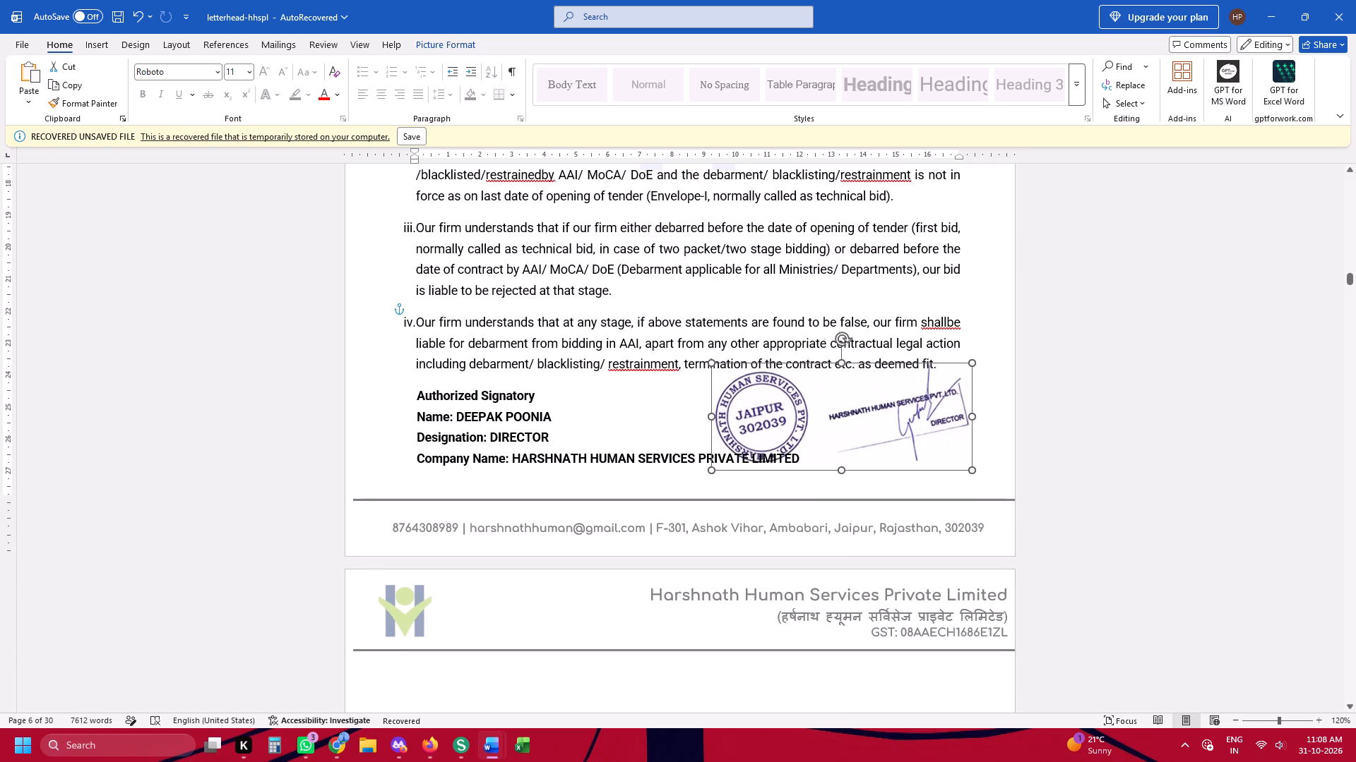
{"action": "left_click_drag", "start_coordinate": [969, 394], "coordinate": [996, 398]}
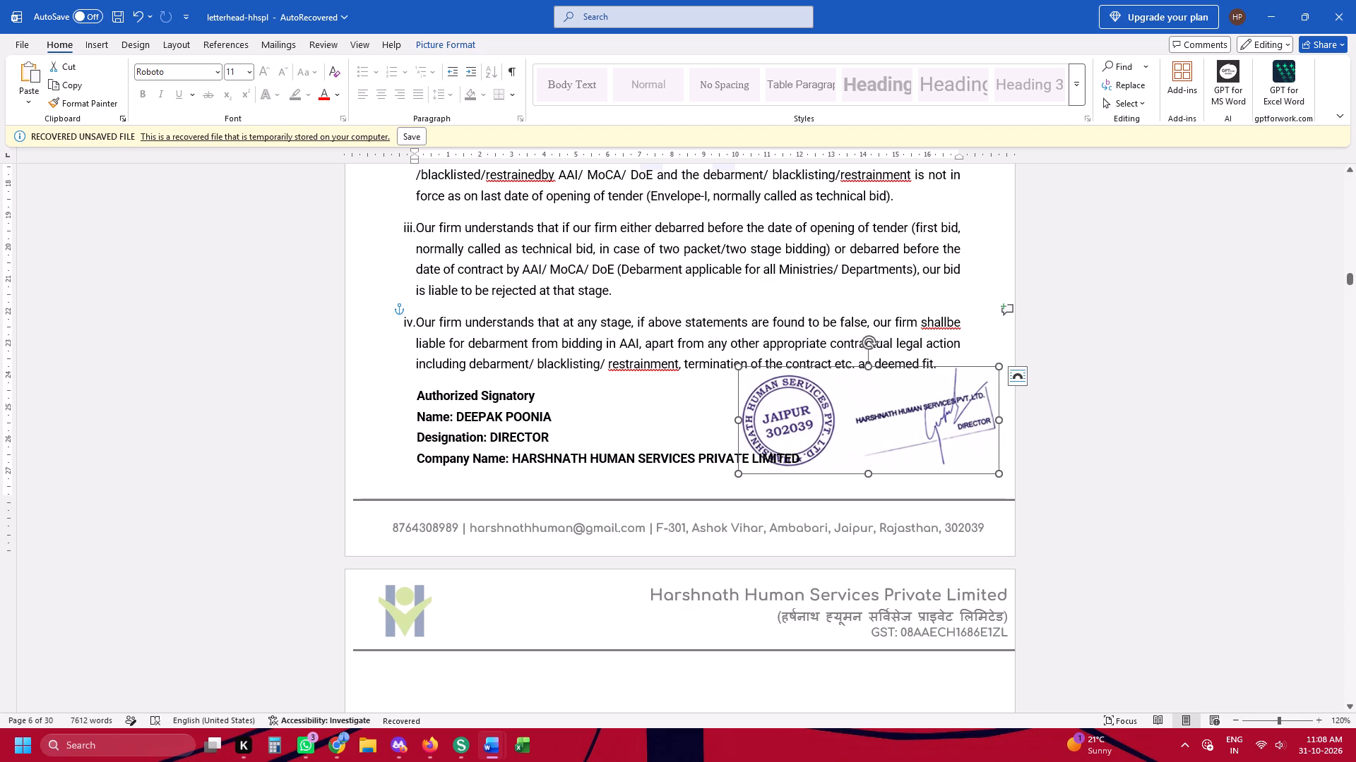
{"action": "left_click", "coordinate": [870, 342]}
{"action": "left_click", "coordinate": [697, 389]}
Delete the blank paragraphs above the Proforma – V heading on its page.
{"action": "scroll", "coordinate": [697, 389], "scroll_direction": "up", "scroll_amount": 5}
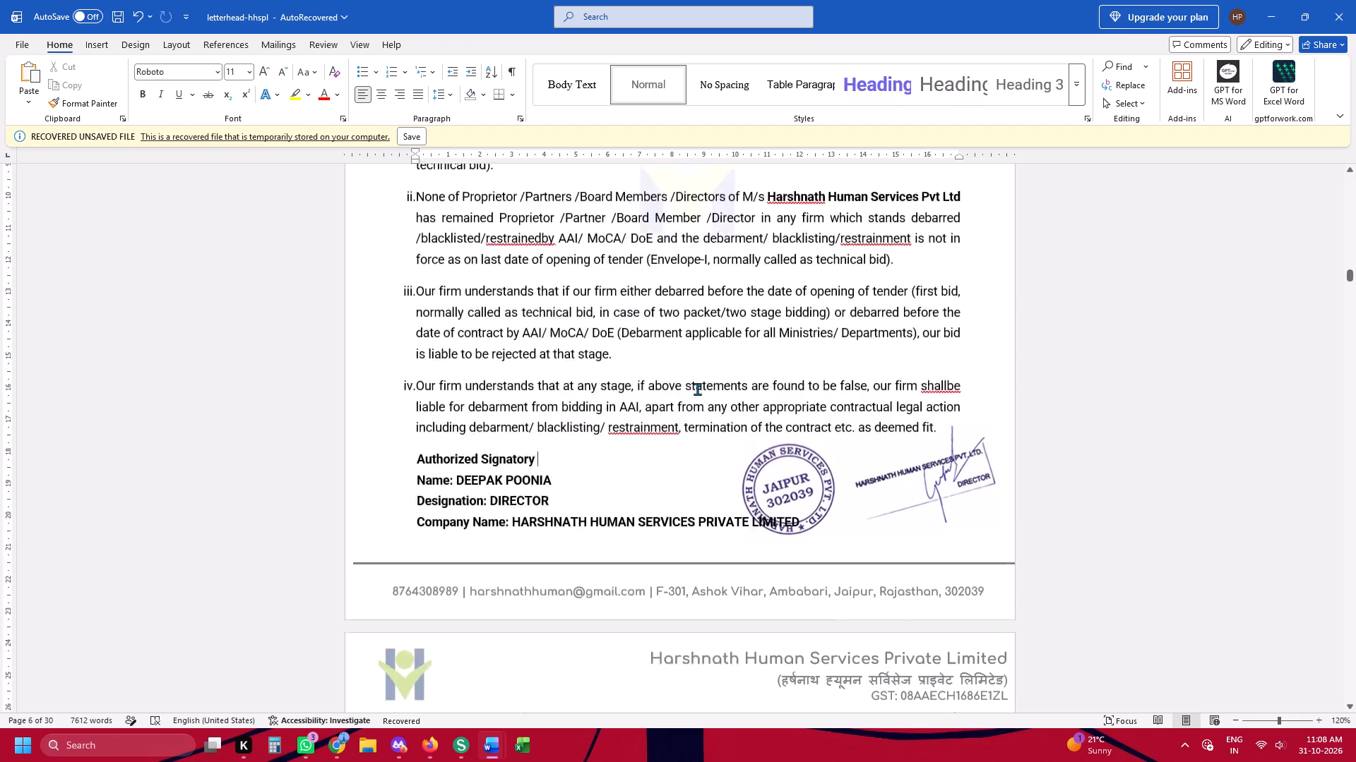
{"action": "scroll", "coordinate": [697, 389], "scroll_direction": "down", "scroll_amount": 13}
{"action": "left_click_drag", "start_coordinate": [407, 263], "coordinate": [422, 520]}
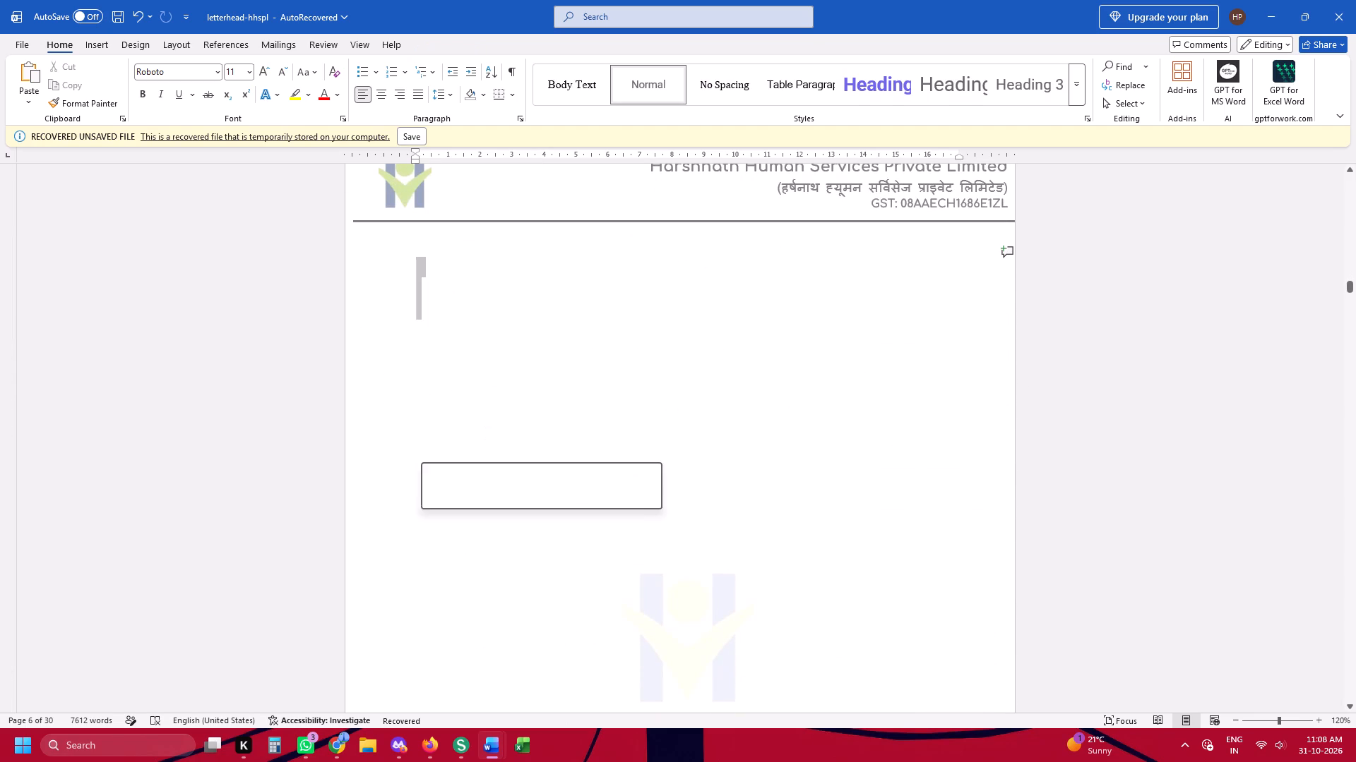
{"action": "key", "text": "Delete"}
Delete the "(To be provided on Non-Judicial Stamp Paper of Rs. 100)" line under the Proforma – V heading.
{"action": "left_click_drag", "start_coordinate": [734, 303], "coordinate": [368, 289]}
{"action": "key", "text": "Delete"}
Cut the Proforma – V text from its heading through the "<Inset Name, Designation & Contact No" line out of the letterhead document.
{"action": "left_click_drag", "start_coordinate": [412, 265], "coordinate": [503, 396]}
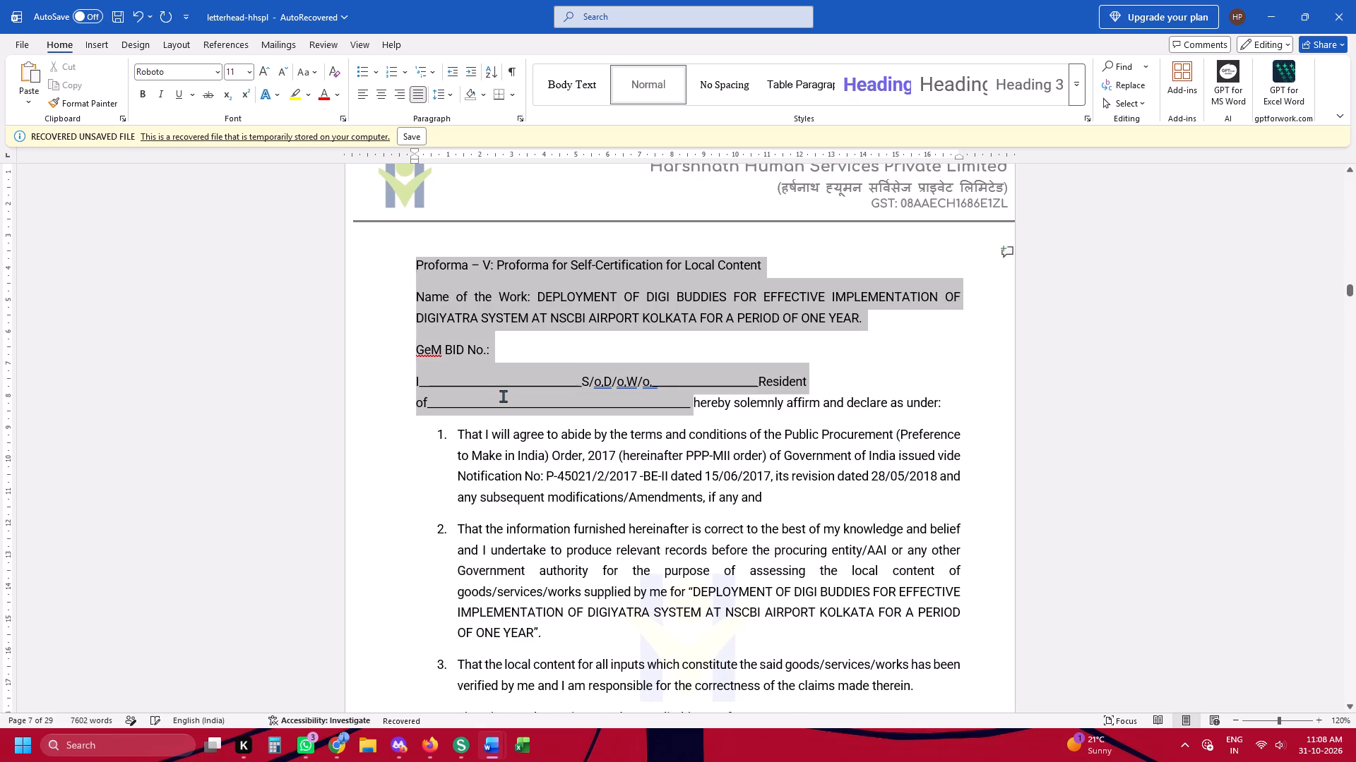
{"action": "left_click_drag", "start_coordinate": [503, 396], "coordinate": [524, 399]}
{"action": "scroll", "coordinate": [509, 396], "scroll_direction": "down", "scroll_amount": 14}
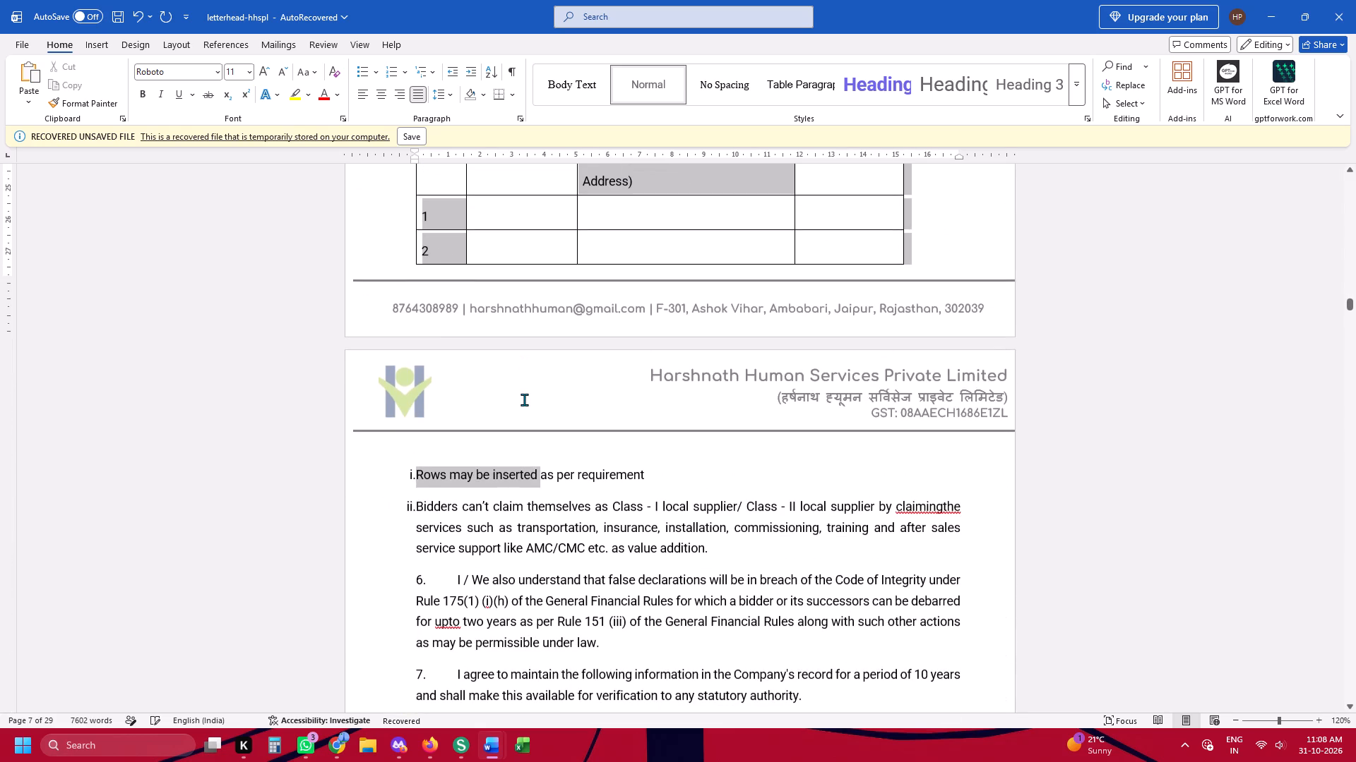
{"action": "left_click_drag", "start_coordinate": [524, 399], "coordinate": [524, 407]}
{"action": "scroll", "coordinate": [524, 399], "scroll_direction": "down", "scroll_amount": 6}
{"action": "scroll", "coordinate": [524, 407], "scroll_direction": "up", "scroll_amount": 12}
{"action": "scroll", "coordinate": [524, 407], "scroll_direction": "down", "scroll_amount": 20}
{"action": "scroll", "coordinate": [524, 407], "scroll_direction": "down", "scroll_amount": 5}
{"action": "left_click_drag", "start_coordinate": [524, 407], "coordinate": [534, 397]}
{"action": "scroll", "coordinate": [524, 407], "scroll_direction": "down", "scroll_amount": 3}
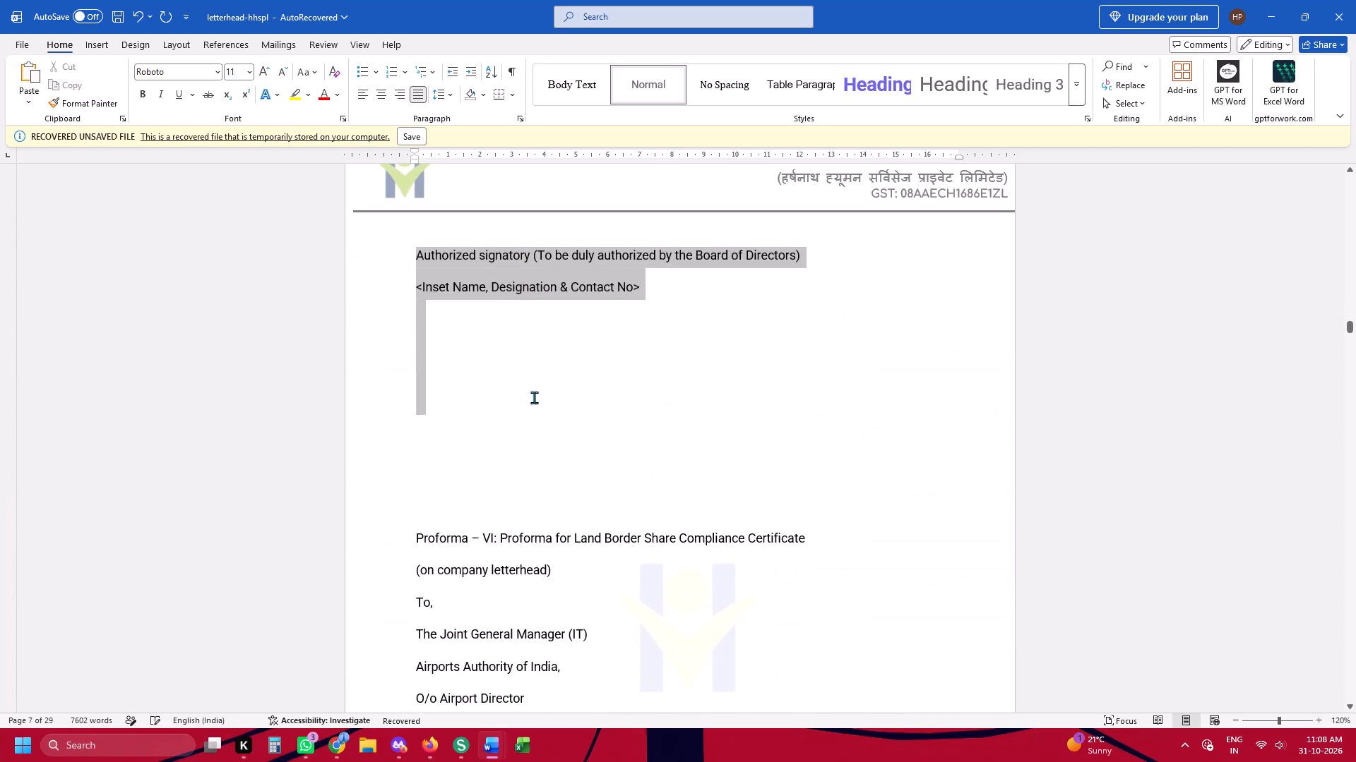
{"action": "left_click_drag", "start_coordinate": [534, 397], "coordinate": [636, 291]}
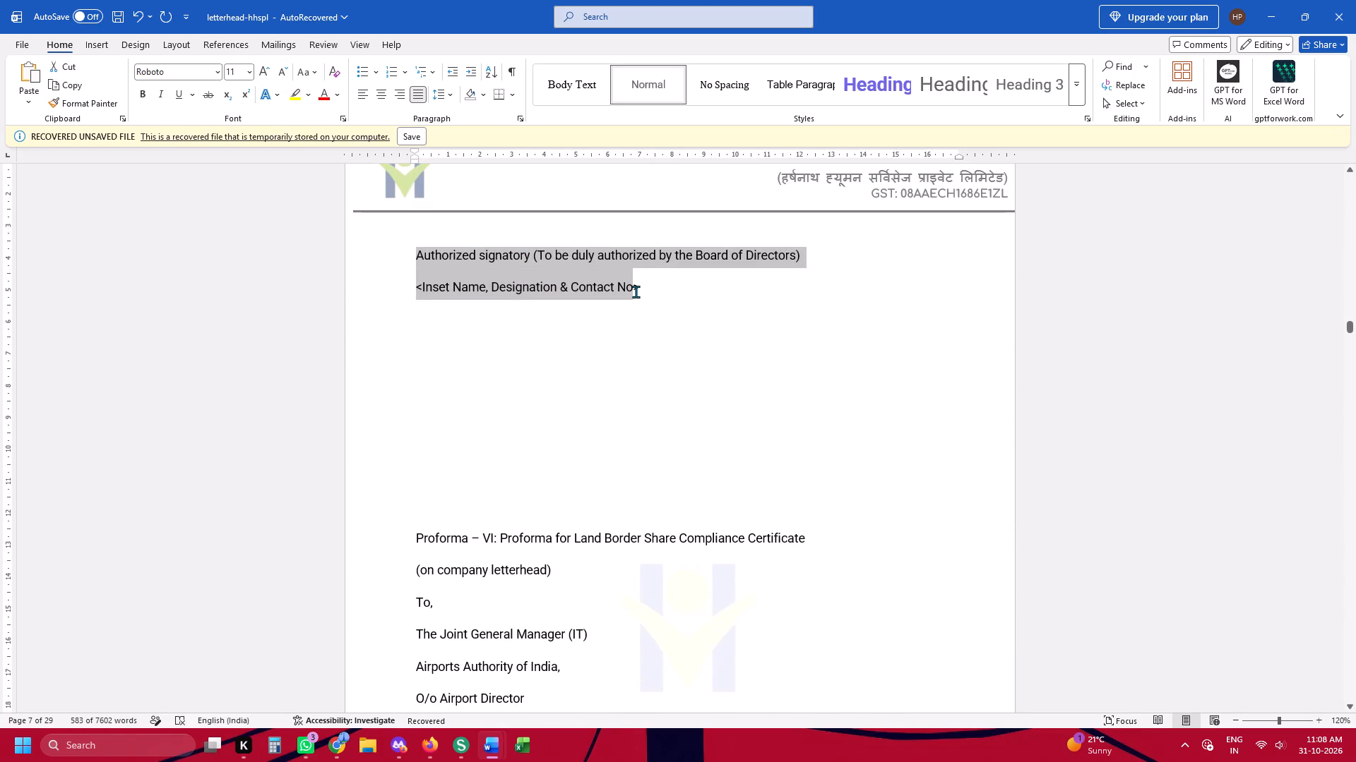
{"action": "key", "text": "ctrl+x"}
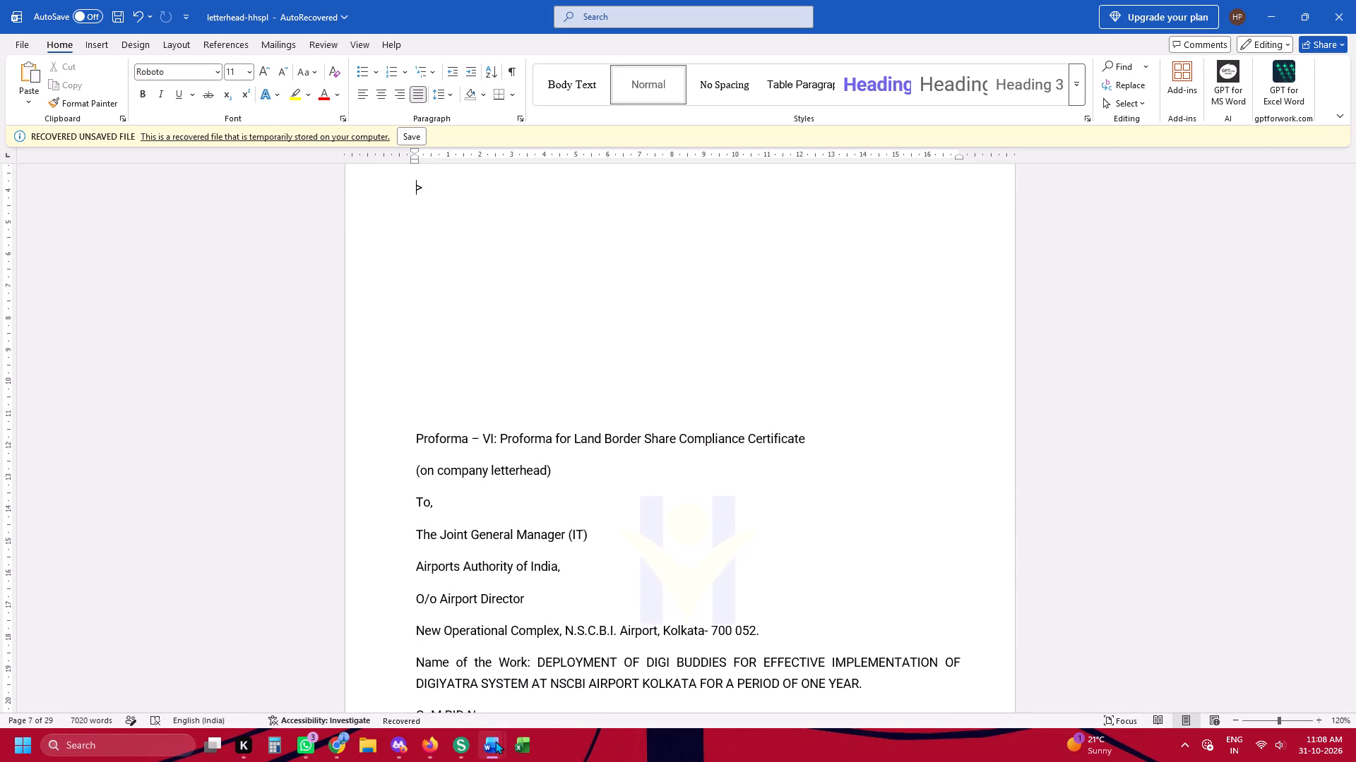
Switch to the stamp-100-1-hhspl document, enable editing, and replace all of its body text with the cut Proforma – V text.
{"action": "left_click", "coordinate": [994, 682]}
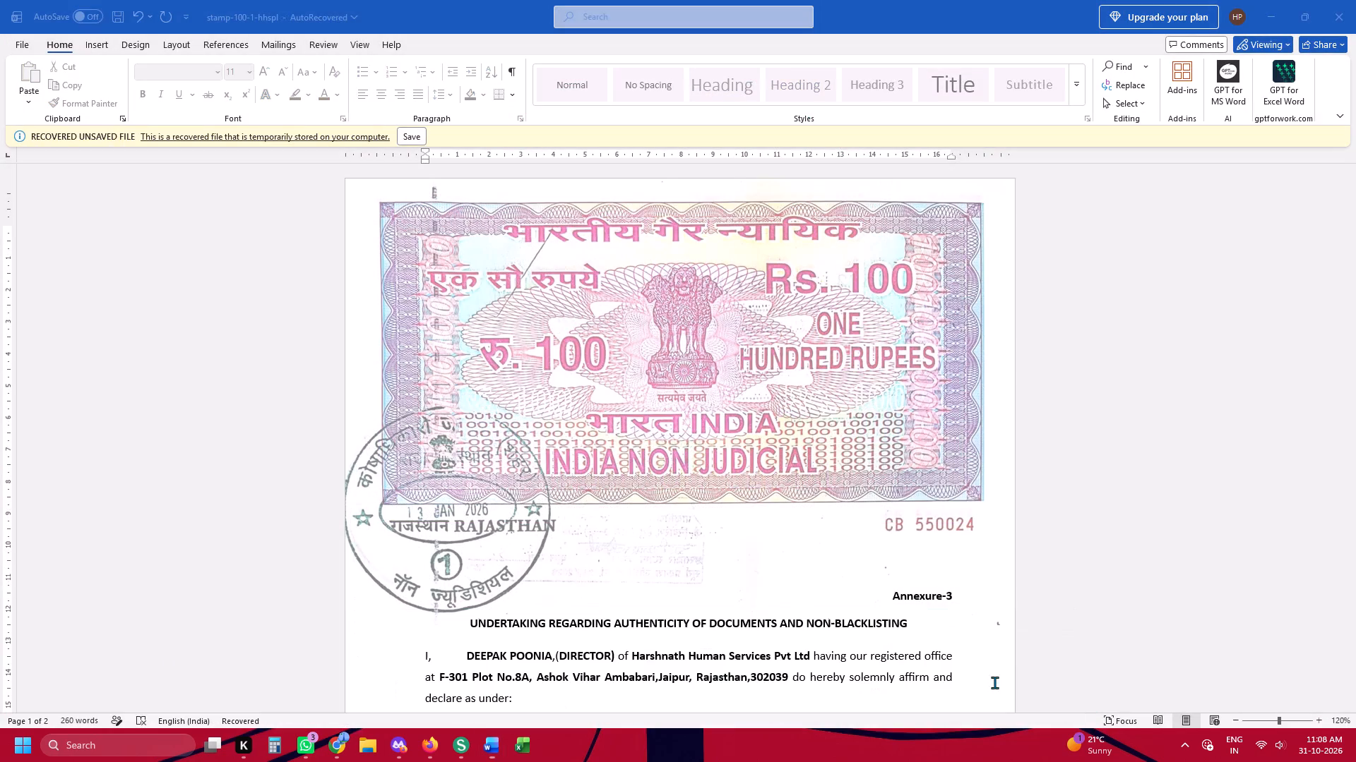
{"action": "left_click", "coordinate": [946, 655]}
{"action": "key", "text": "BackSpace"}
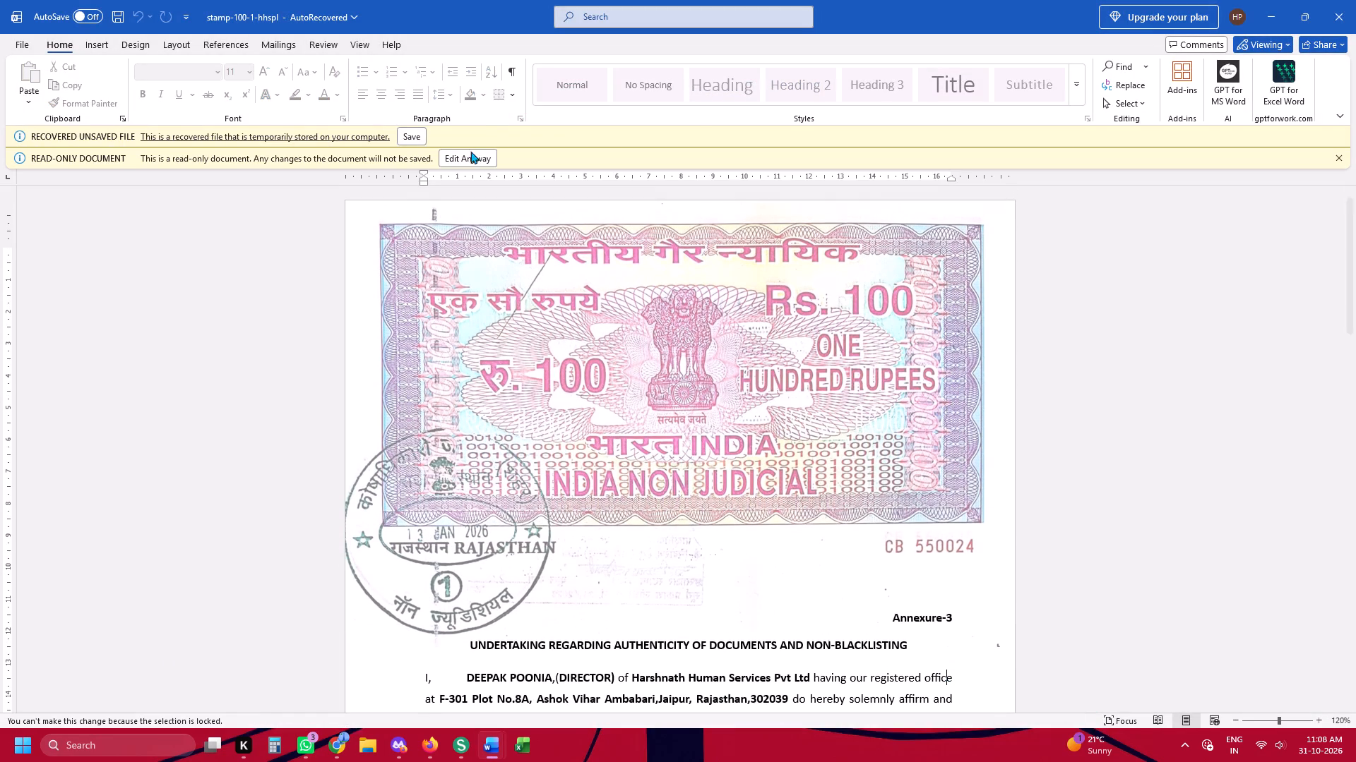
{"action": "left_click", "coordinate": [470, 156]}
{"action": "key", "text": "ctrl+a"}
{"action": "key", "text": "ctrl+v"}
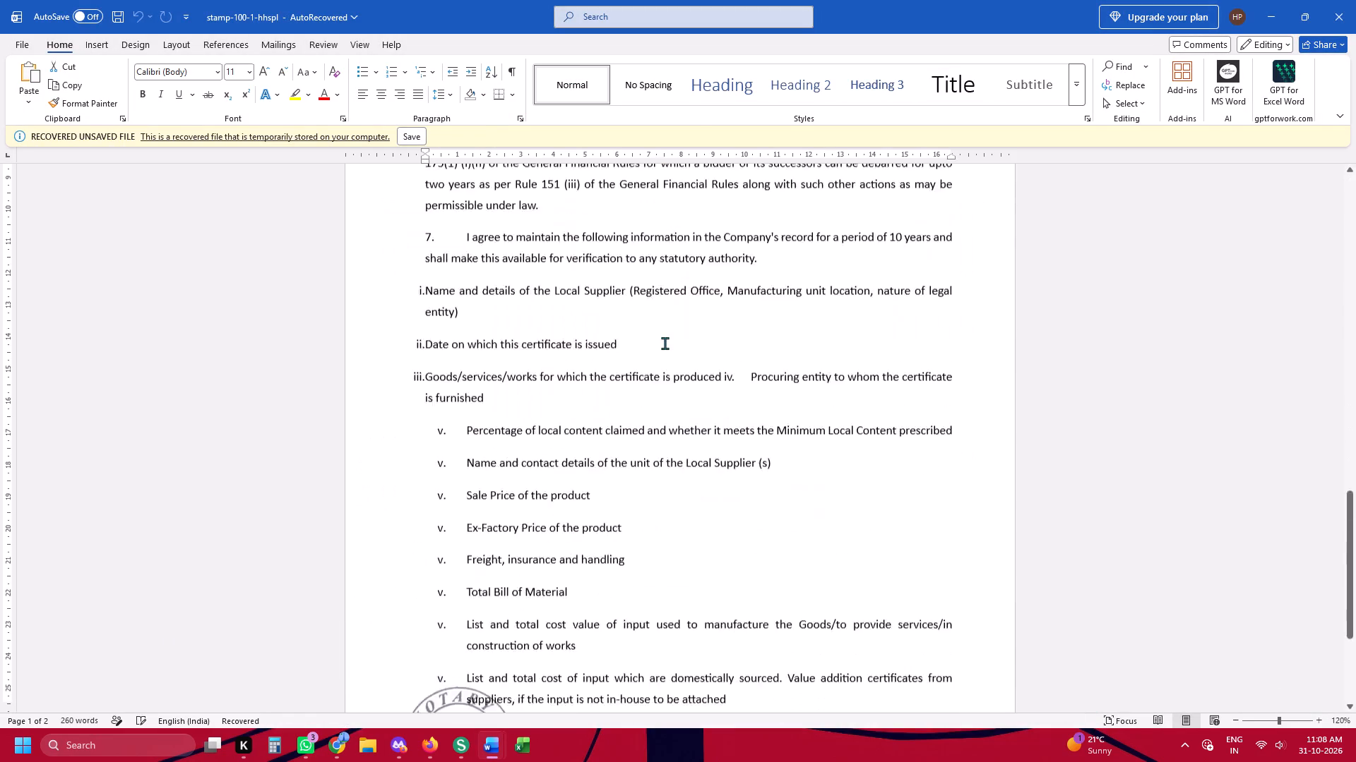
Add blank paragraphs above the Proforma – V heading to push the text below the Rs. 100 stamp paper design.
{"action": "scroll", "coordinate": [754, 465], "scroll_direction": "up", "scroll_amount": 20}
{"action": "scroll", "coordinate": [754, 465], "scroll_direction": "up", "scroll_amount": 9}
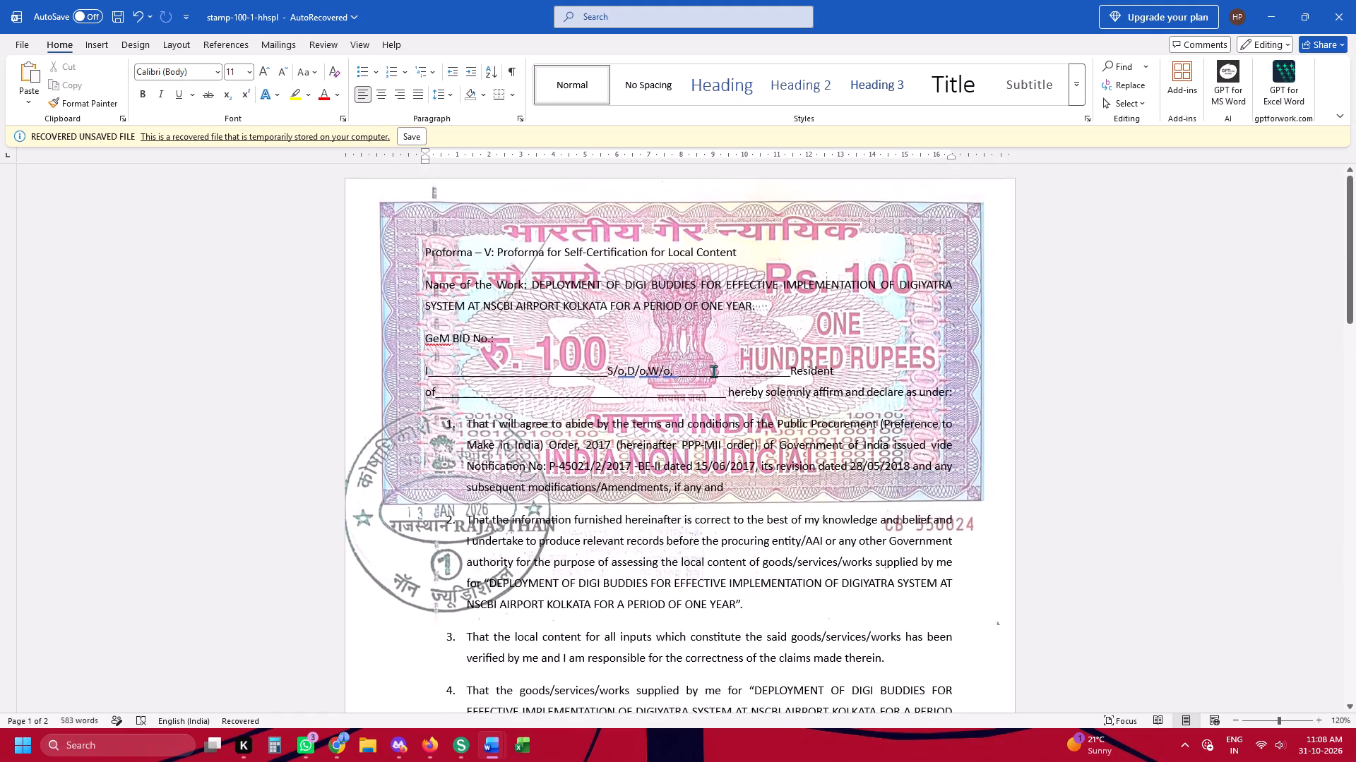
{"action": "left_click", "coordinate": [427, 257]}
{"action": "key", "text": "Return"}
{"action": "key", "text": "Return"}
{"action": "key", "text": "Return"}
{"action": "key", "text": "Return"}
{"action": "key", "text": "Return"}
{"action": "key", "text": "Return"}
{"action": "key", "text": "Return"}
{"action": "key", "text": "Return"}
{"action": "key", "text": "Return"}
{"action": "key", "text": "Return"}
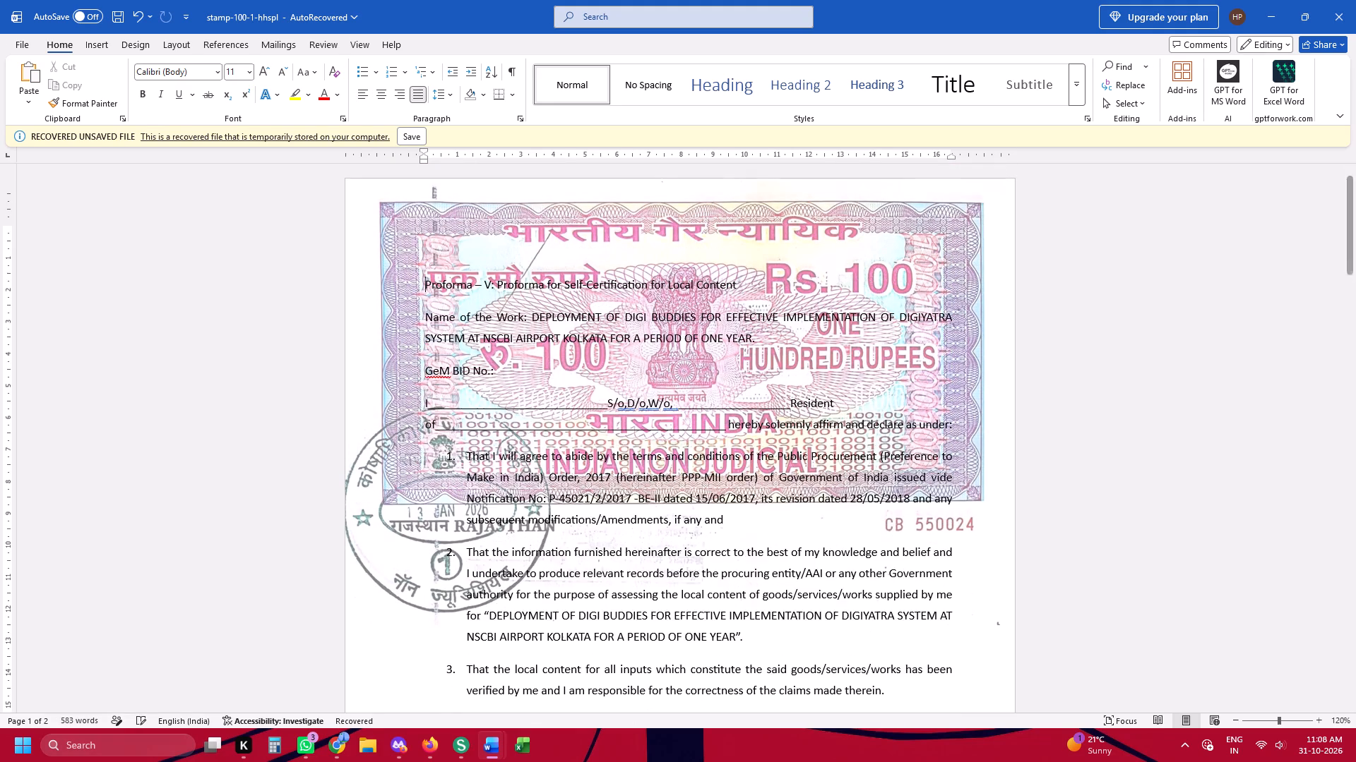
{"action": "key", "text": "Return"}
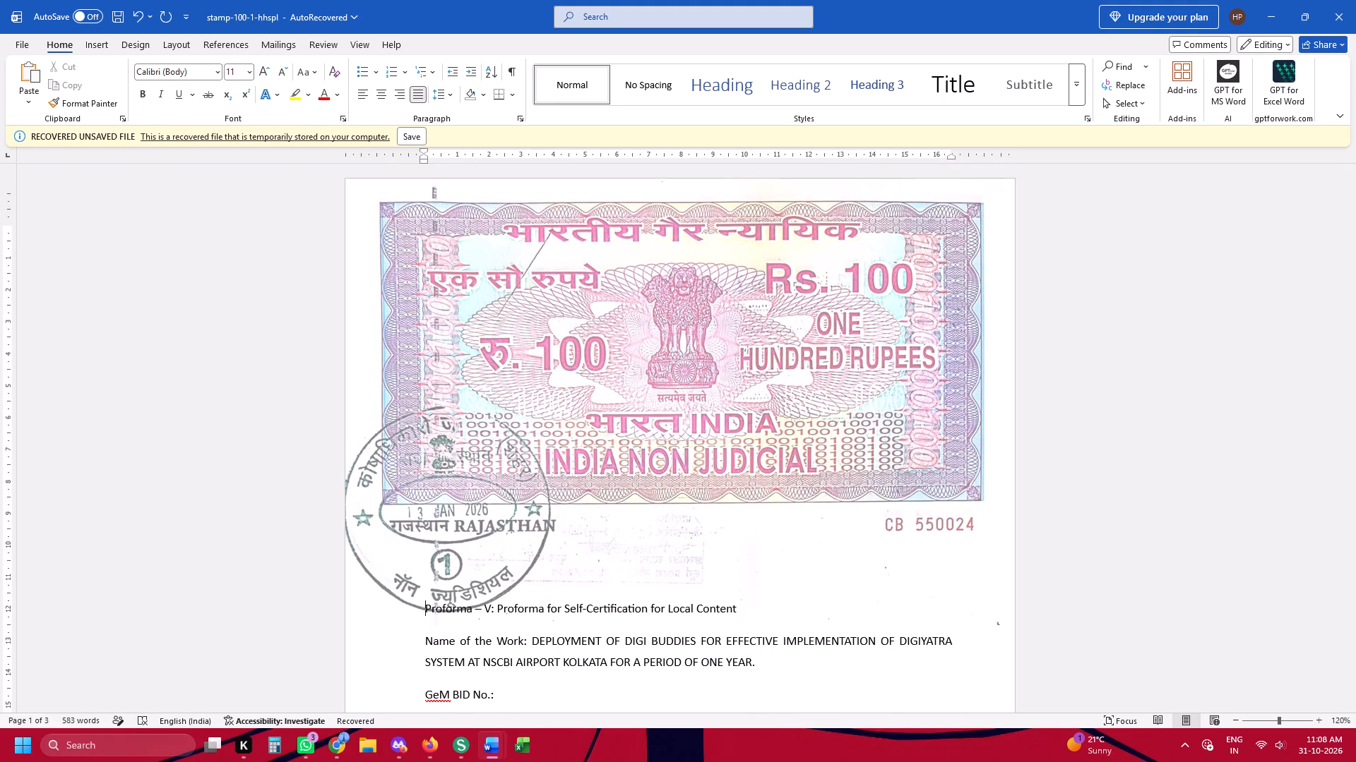
{"action": "key", "text": "BackSpace"}
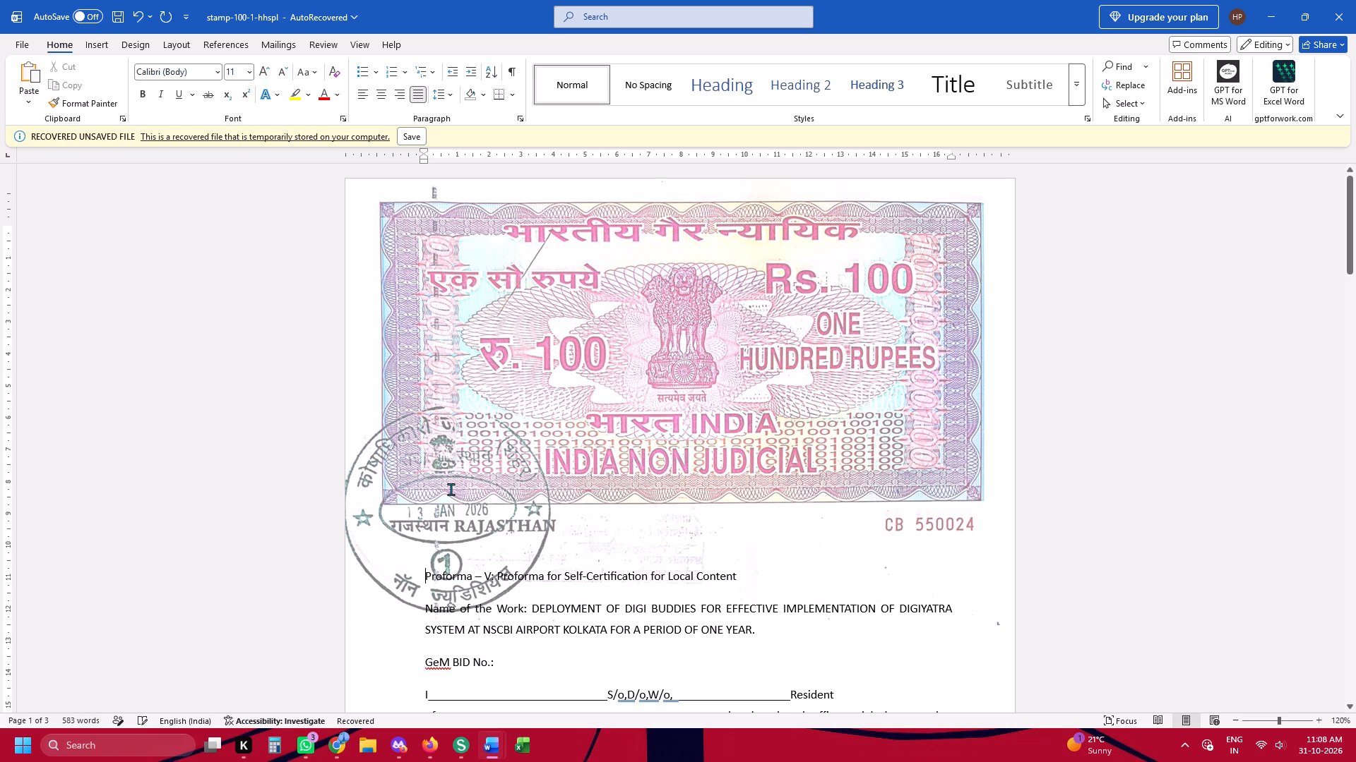
Split the heading after "Proforma – V", putting "Proforma for Self-Certification for Local Content" on its own line without the colon.
{"action": "left_click", "coordinate": [491, 571]}
{"action": "key", "text": "Return"}
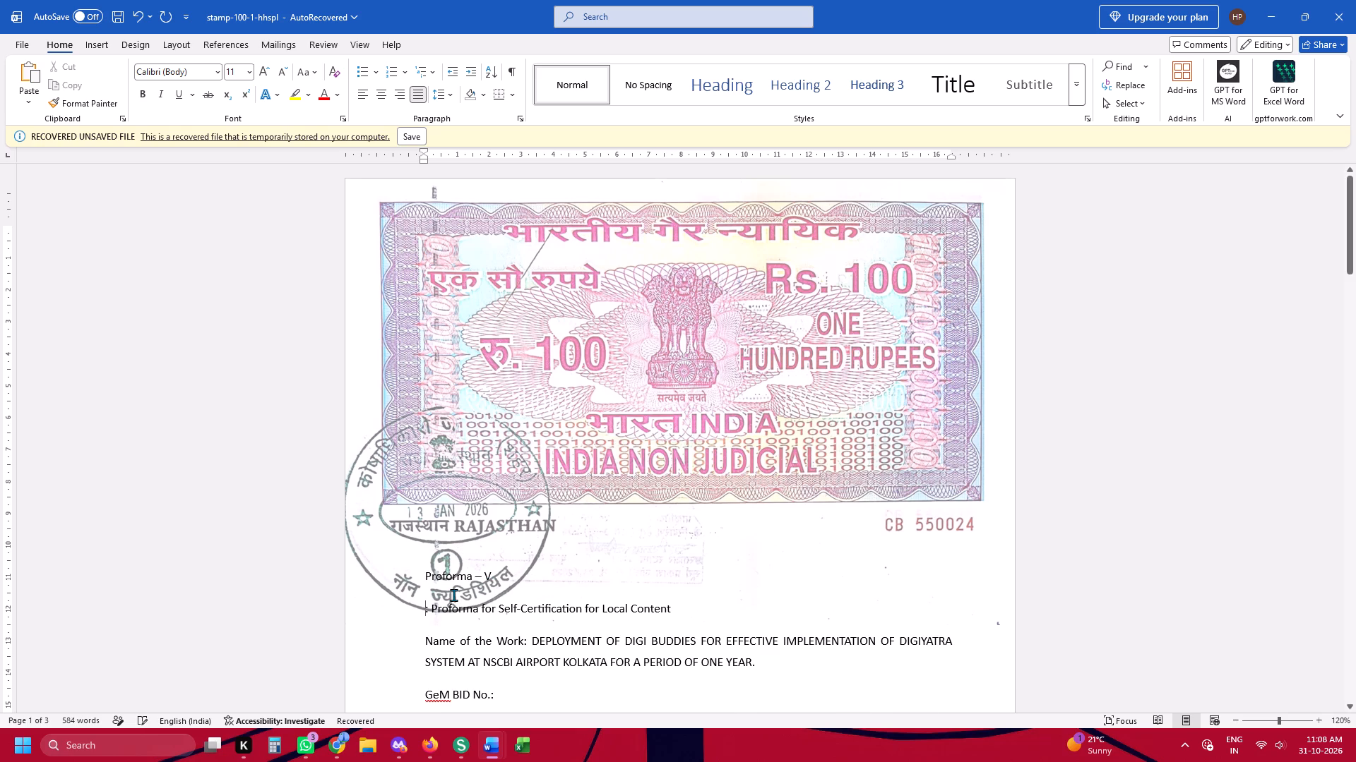
{"action": "key", "text": "Right"}
{"action": "key", "text": "BackSpace"}
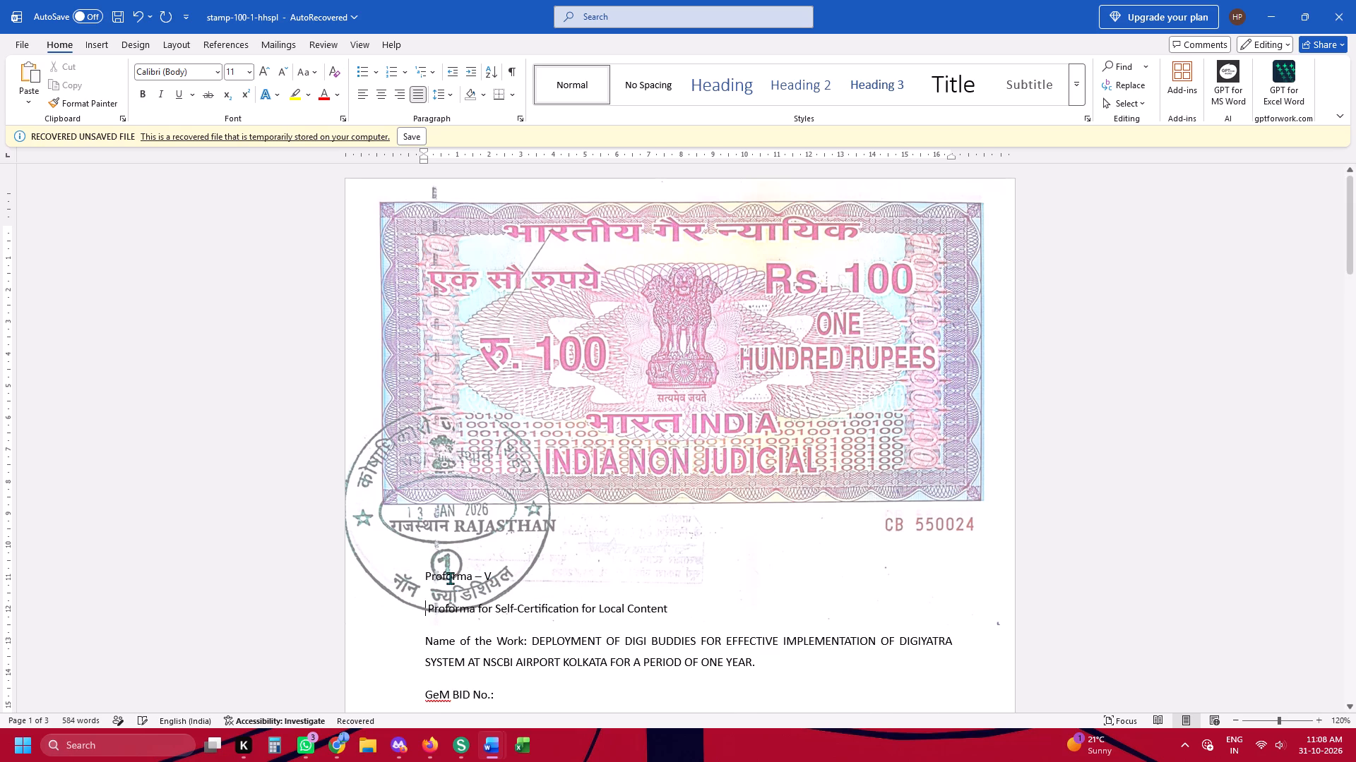
Make the "Proforma – V" heading bold and right-aligned.
{"action": "left_click_drag", "start_coordinate": [492, 571], "coordinate": [423, 575]}
{"action": "key", "text": "ctrl+b"}
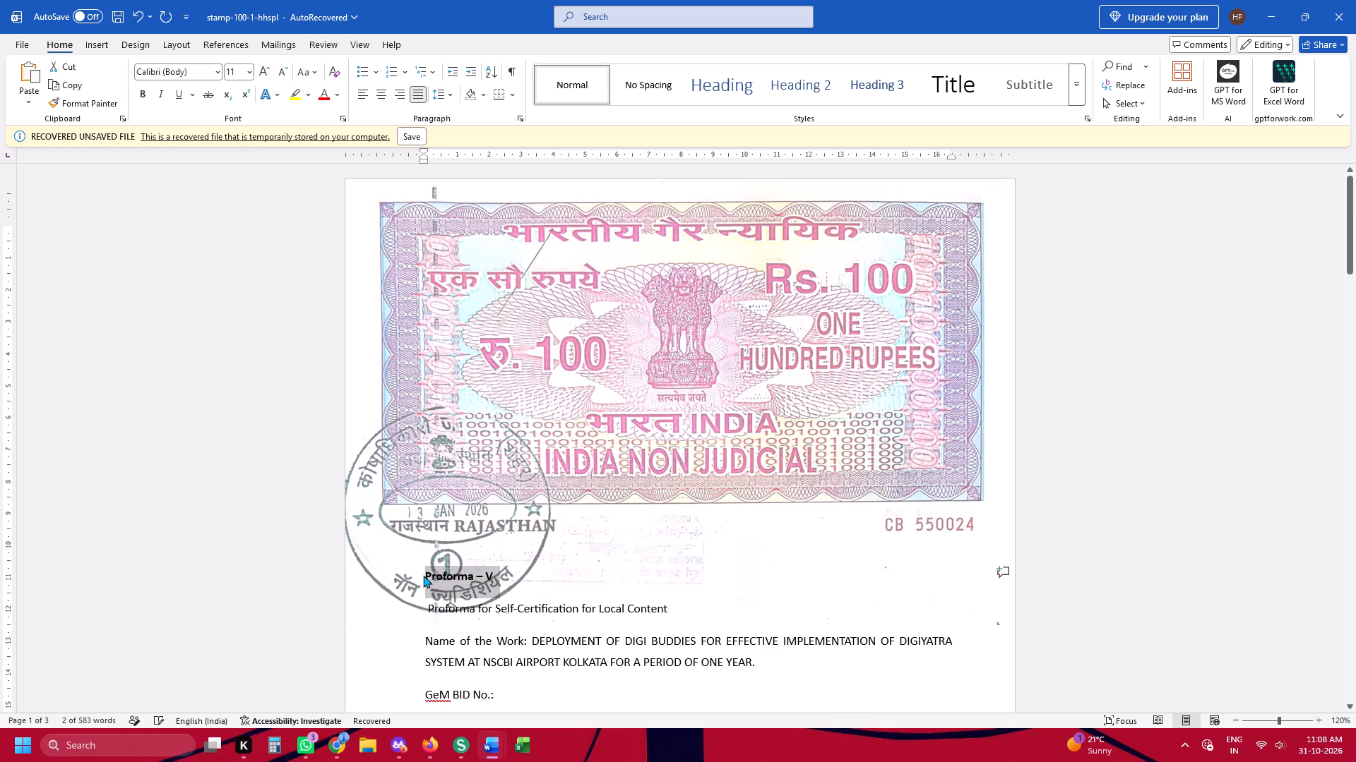
{"action": "key", "text": "ctrl+r"}
Make the "Proforma for Self-Certification for Local Content" line bold, centred and all uppercase.
{"action": "left_click", "coordinate": [587, 594]}
{"action": "left_click_drag", "start_coordinate": [683, 607], "coordinate": [429, 603]}
{"action": "key", "text": "ctrl+b"}
{"action": "key", "text": "ctrl+e"}
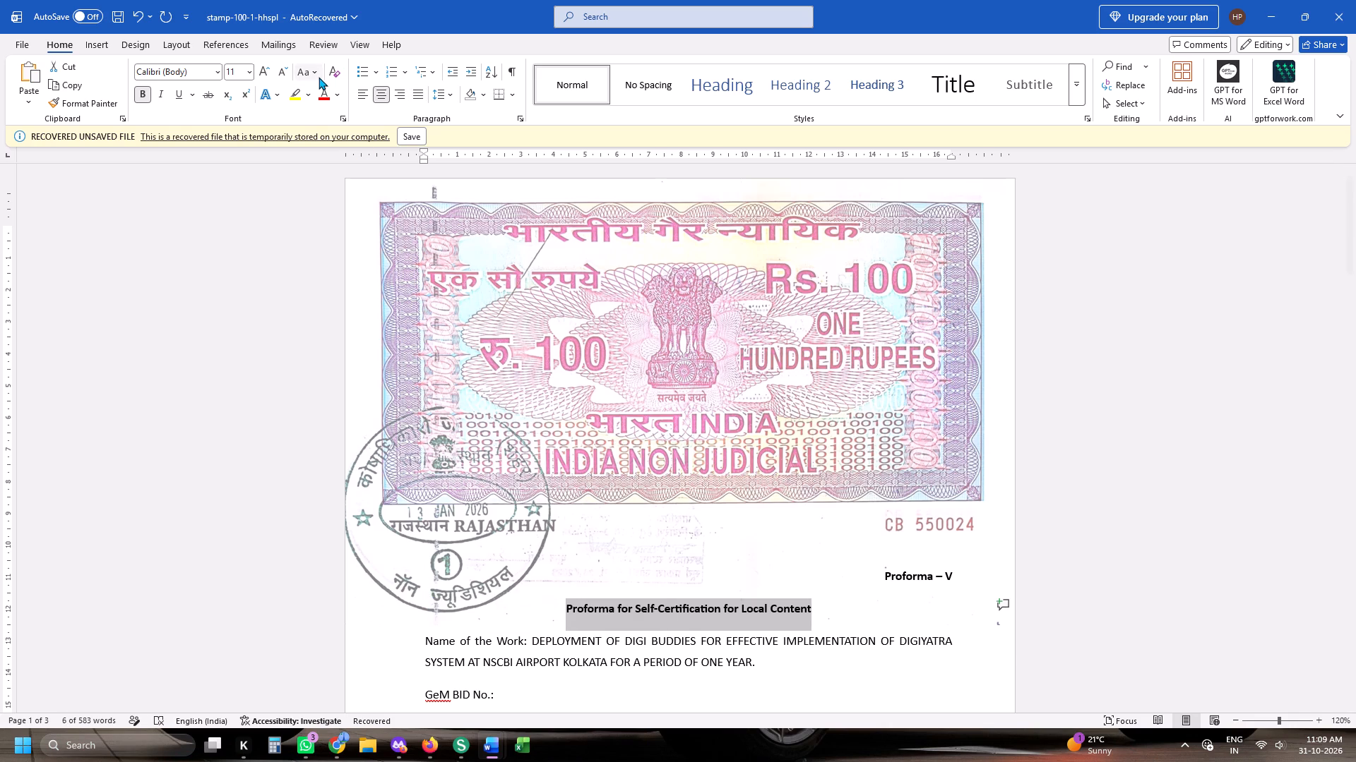
{"action": "left_click", "coordinate": [317, 77]}
{"action": "left_click", "coordinate": [333, 121]}
Copy the bid number GEM/2026/B/8165397 from the GeM bid PDF in Firefox and paste it after "GeM BID No.:" in the Word document.
{"action": "scroll", "coordinate": [456, 213], "scroll_direction": "down", "scroll_amount": 5}
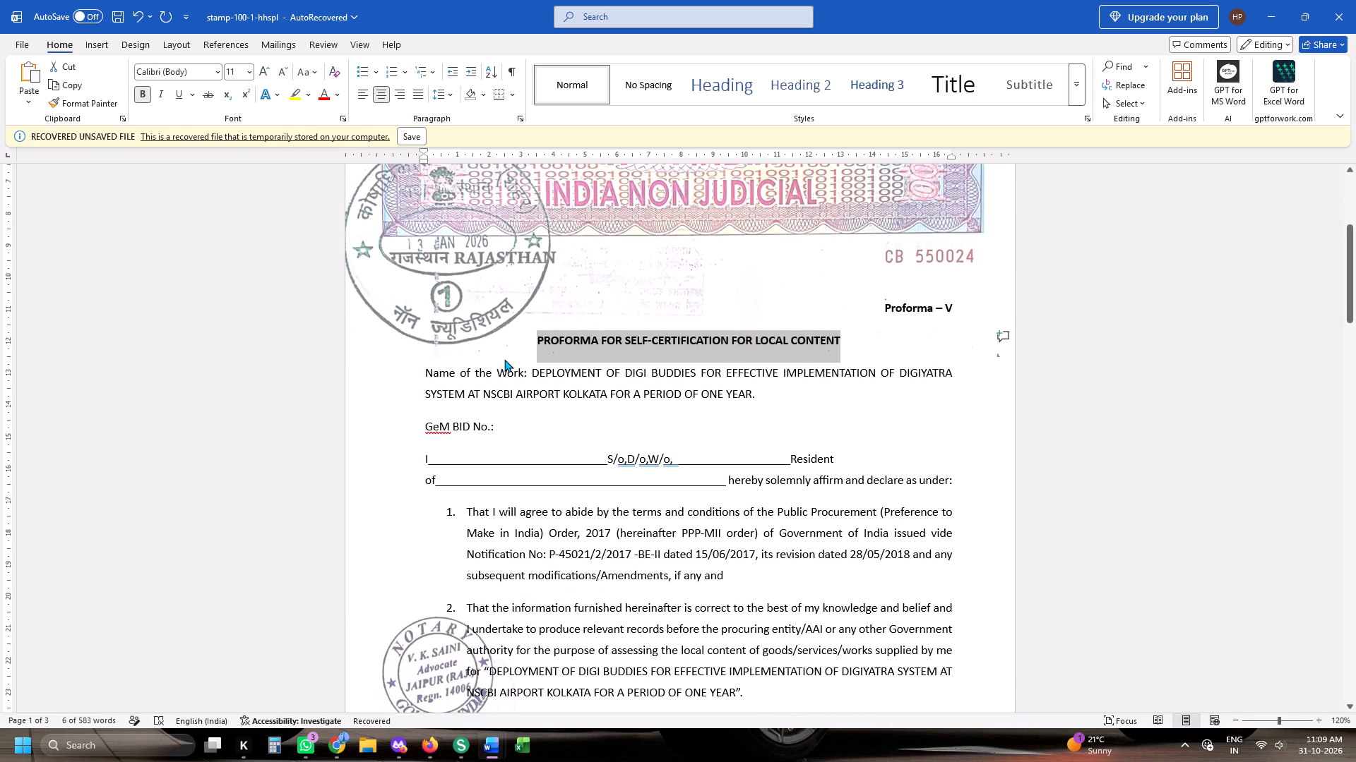
{"action": "left_click", "coordinate": [504, 359]}
{"action": "left_click", "coordinate": [490, 426]}
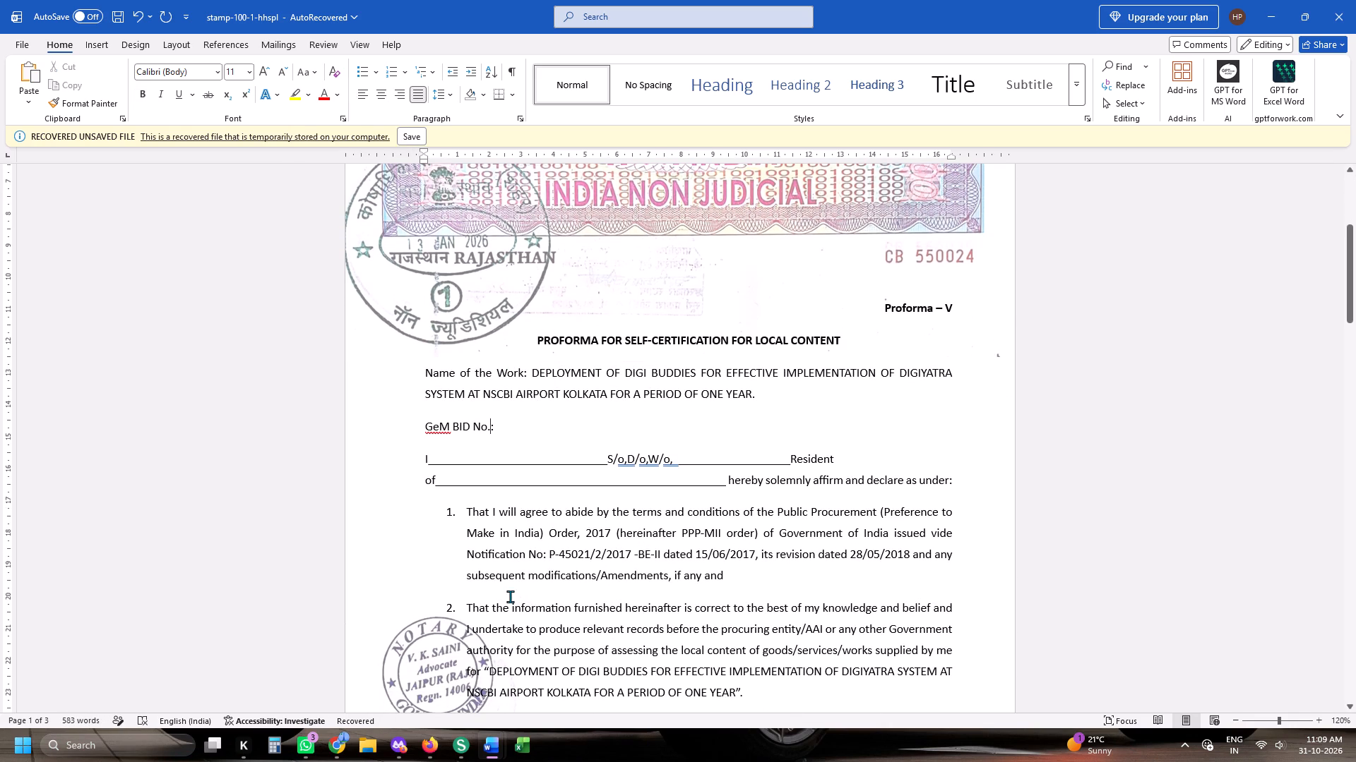
{"action": "left_click", "coordinate": [419, 756]}
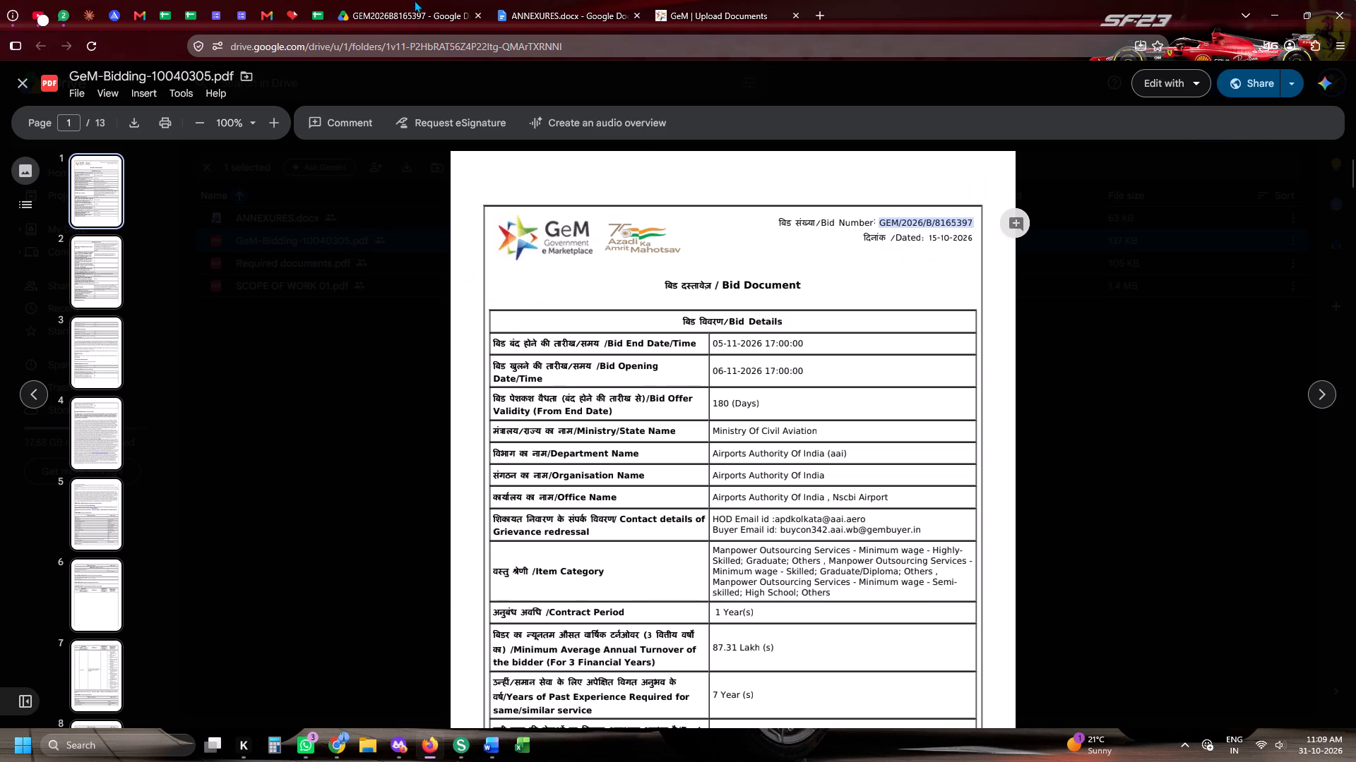
{"action": "key", "text": "ctrl+c"}
{"action": "key", "text": "ctrl+c"}
{"action": "key", "text": "ctrl+c"}
{"action": "key", "text": "ctrl+c"}
{"action": "key", "text": "alt+Tab"}
{"action": "key", "text": "Right"}
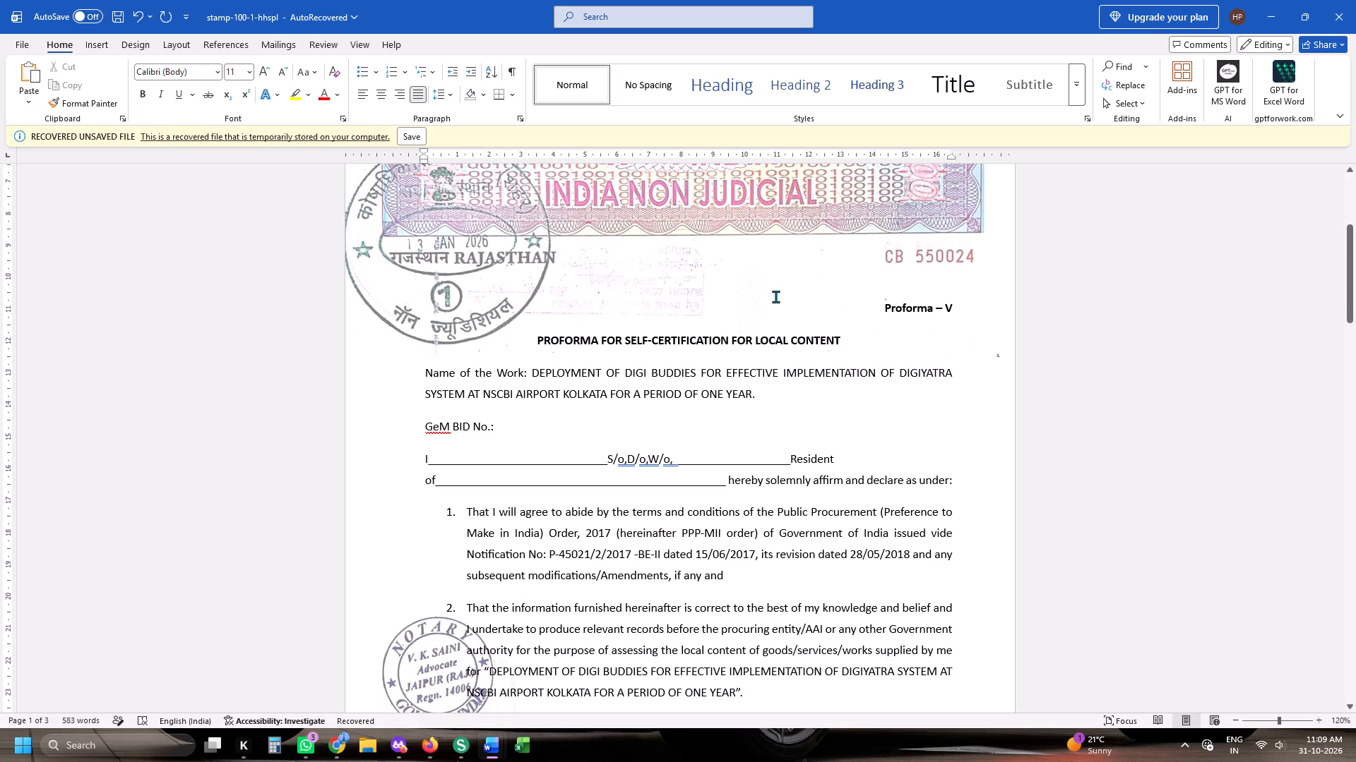
{"action": "key", "text": "ctrl+v"}
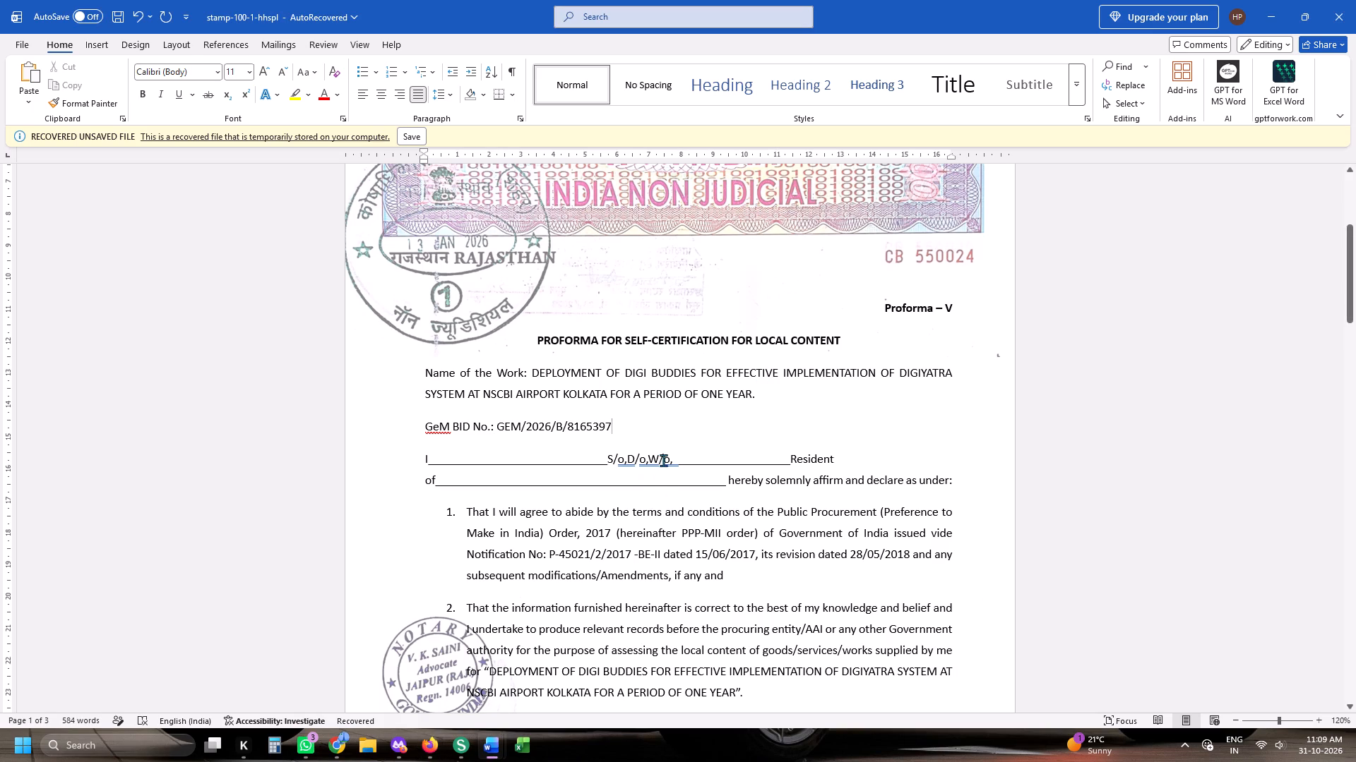
Remove the D/o and W/o alternatives from the declarant line, keeping only S/o.
{"action": "left_click", "coordinate": [663, 459]}
{"action": "key", "text": "BackSpace"}
{"action": "key", "text": "BackSpace"}
{"action": "key", "text": "BackSpace"}
{"action": "key", "text": "BackSpace"}
{"action": "key", "text": "BackSpace"}
{"action": "key", "text": "BackSpace"}
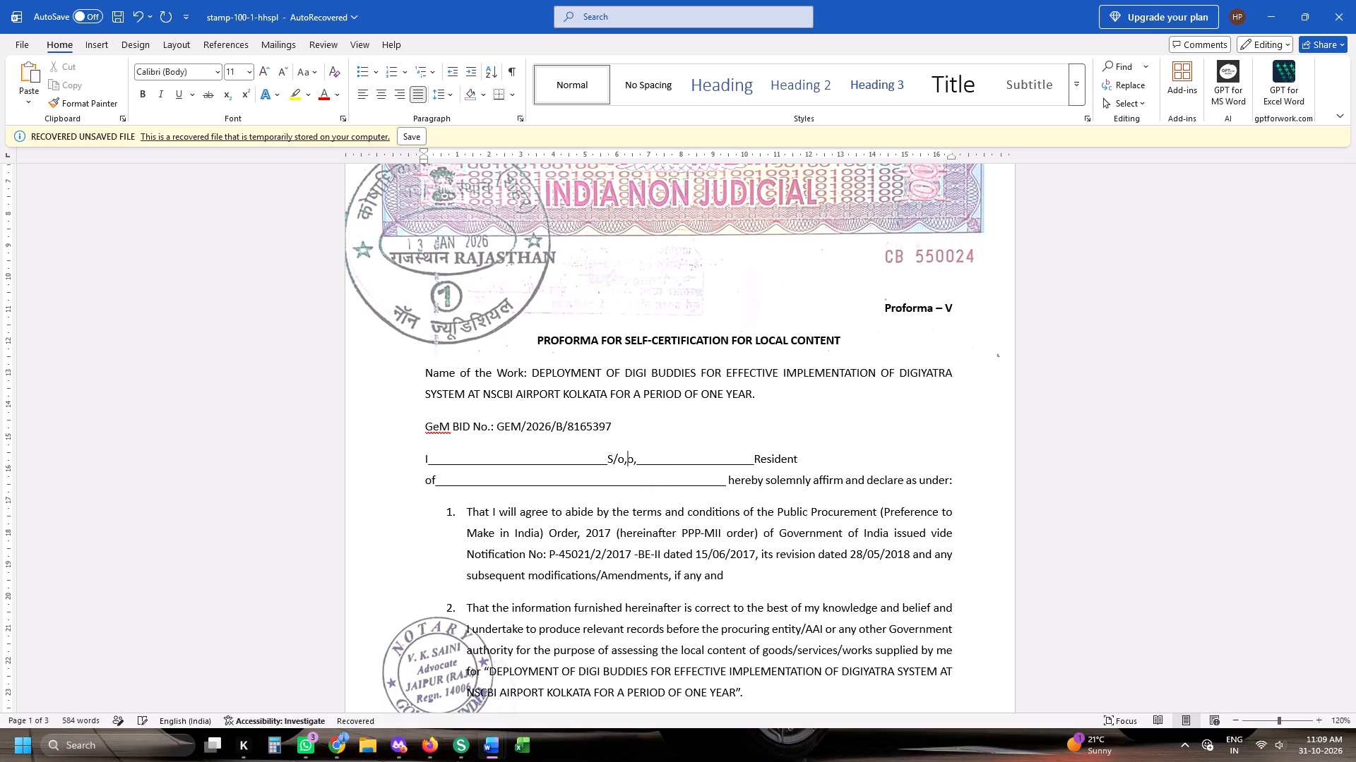
{"action": "key", "text": "BackSpace"}
{"action": "key", "text": "BackSpace"}
Fill the blank after "I" in the declarant line with the signatory's name in bold capitals.
{"action": "double_click", "coordinate": [549, 469]}
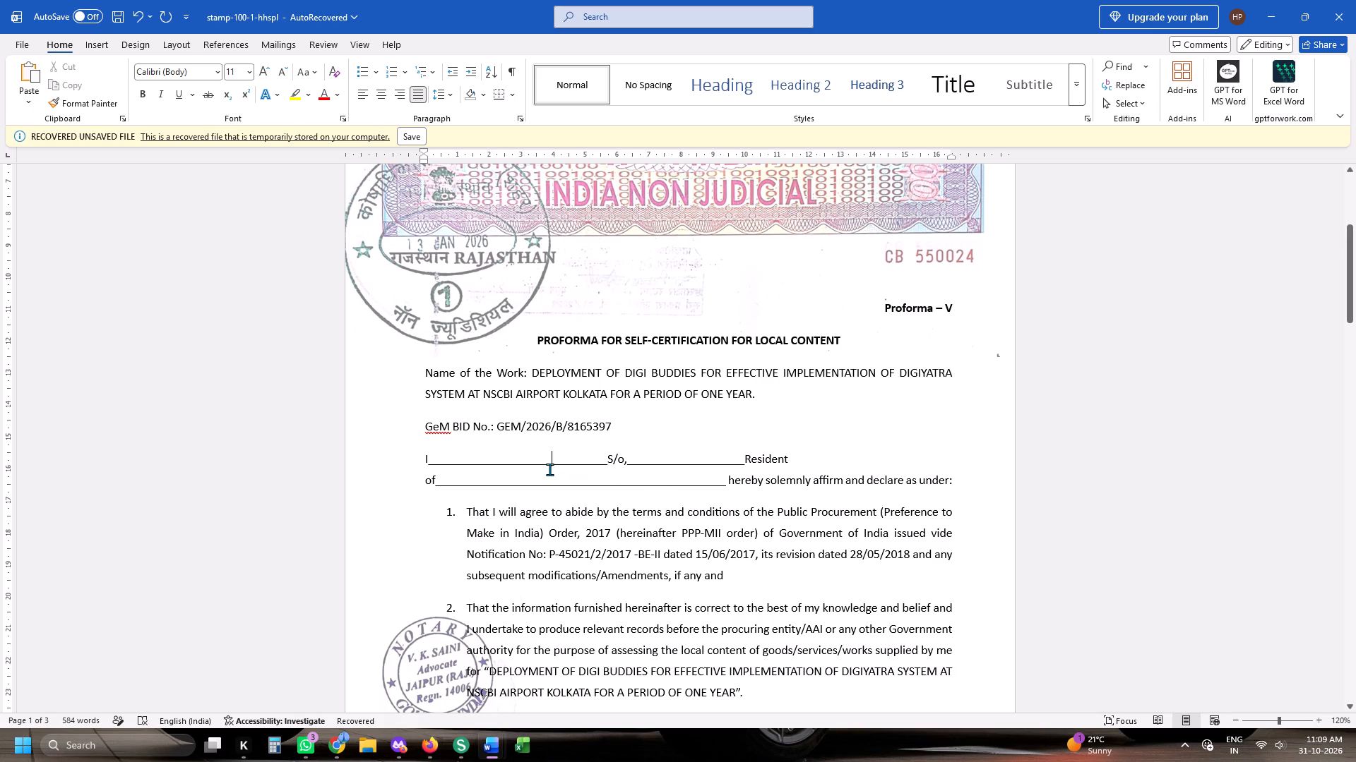
{"action": "key", "text": "ctrl+b"}
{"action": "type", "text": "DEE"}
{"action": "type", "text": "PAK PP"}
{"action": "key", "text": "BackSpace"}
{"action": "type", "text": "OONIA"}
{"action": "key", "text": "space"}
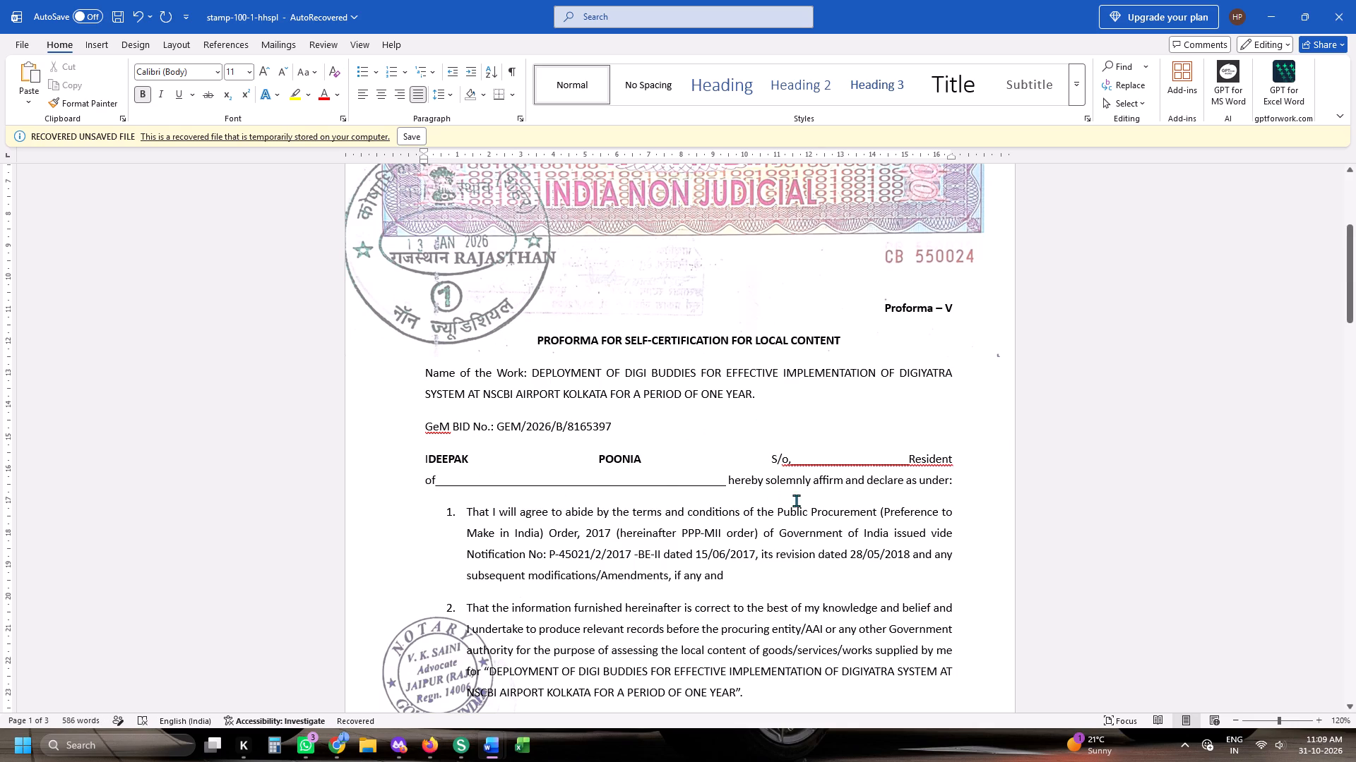
Fill the S/o blank in the declarant line with the name of the signatory's father in bold capitals.
{"action": "left_click", "coordinate": [822, 476]}
{"action": "double_click", "coordinate": [827, 467]}
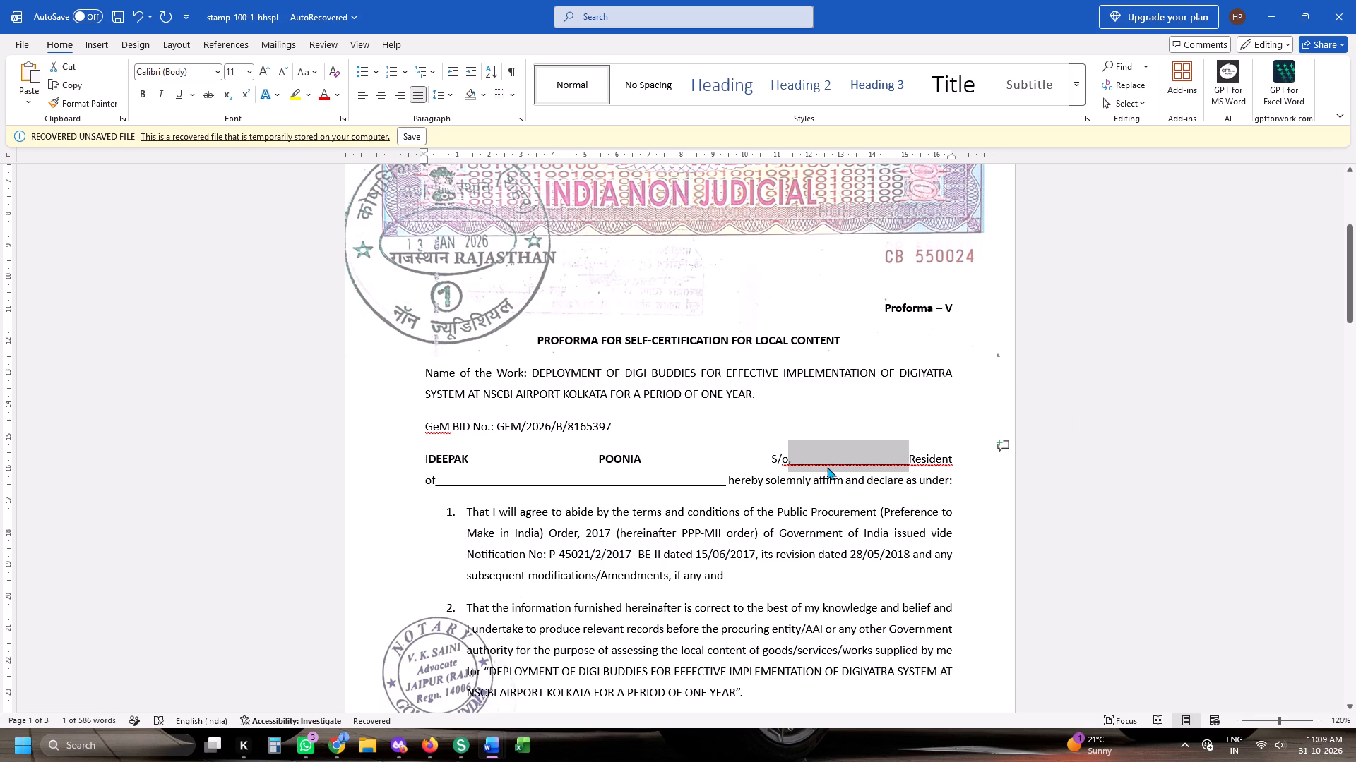
{"action": "key", "text": "ctrl+b"}
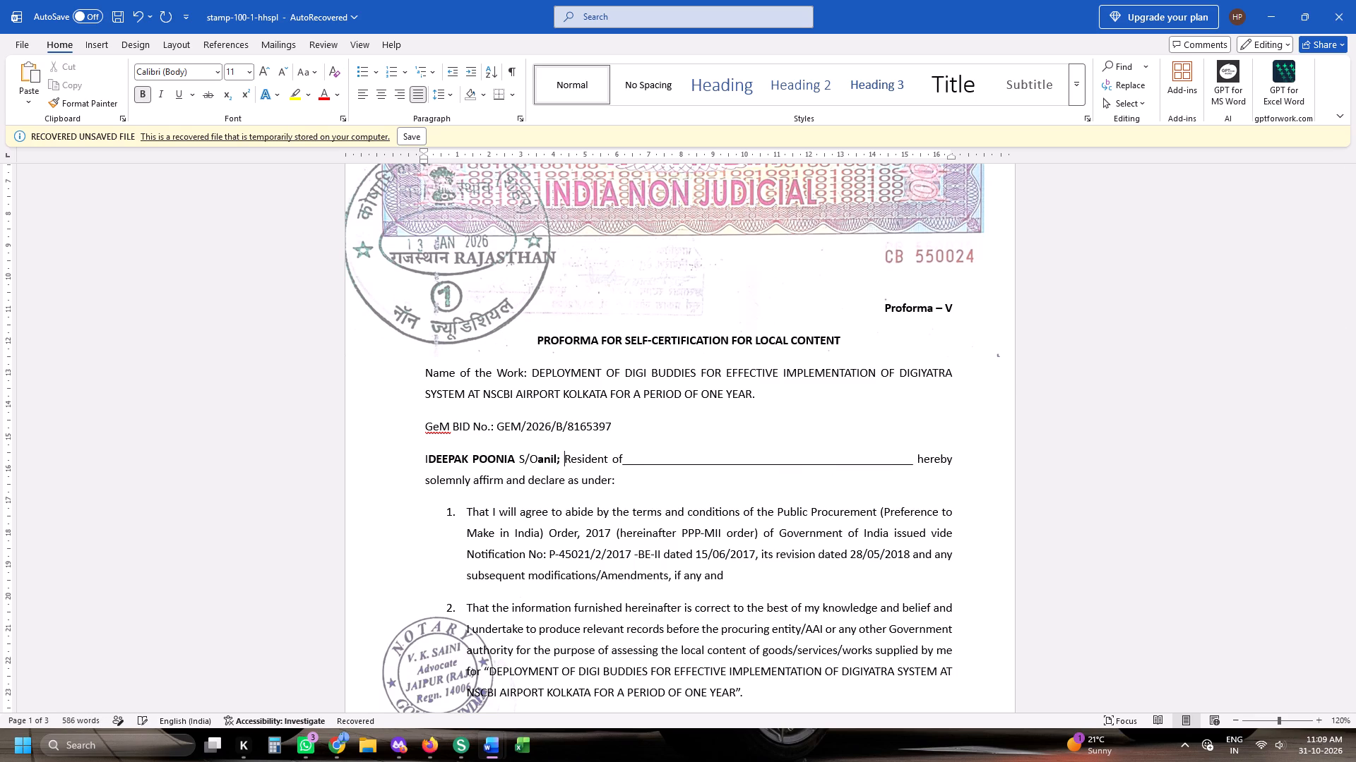
{"action": "key", "text": "BackSpace"}
{"action": "key", "text": "BackSpace"}
{"action": "key", "text": "BackSpace"}
{"action": "key", "text": "BackSpace"}
{"action": "key", "text": "BackSpace"}
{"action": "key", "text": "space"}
{"action": "key", "text": "BackSpace"}
{"action": "key", "text": "BackSpace"}
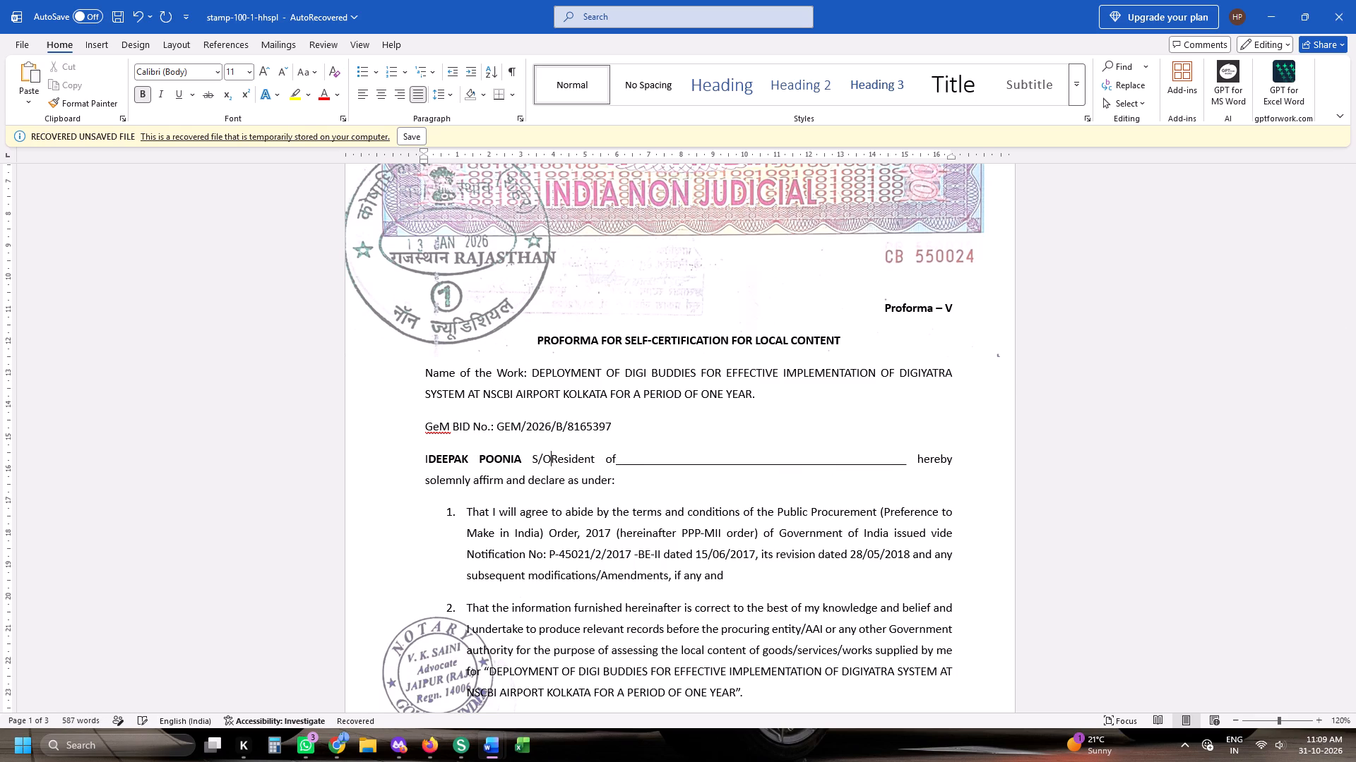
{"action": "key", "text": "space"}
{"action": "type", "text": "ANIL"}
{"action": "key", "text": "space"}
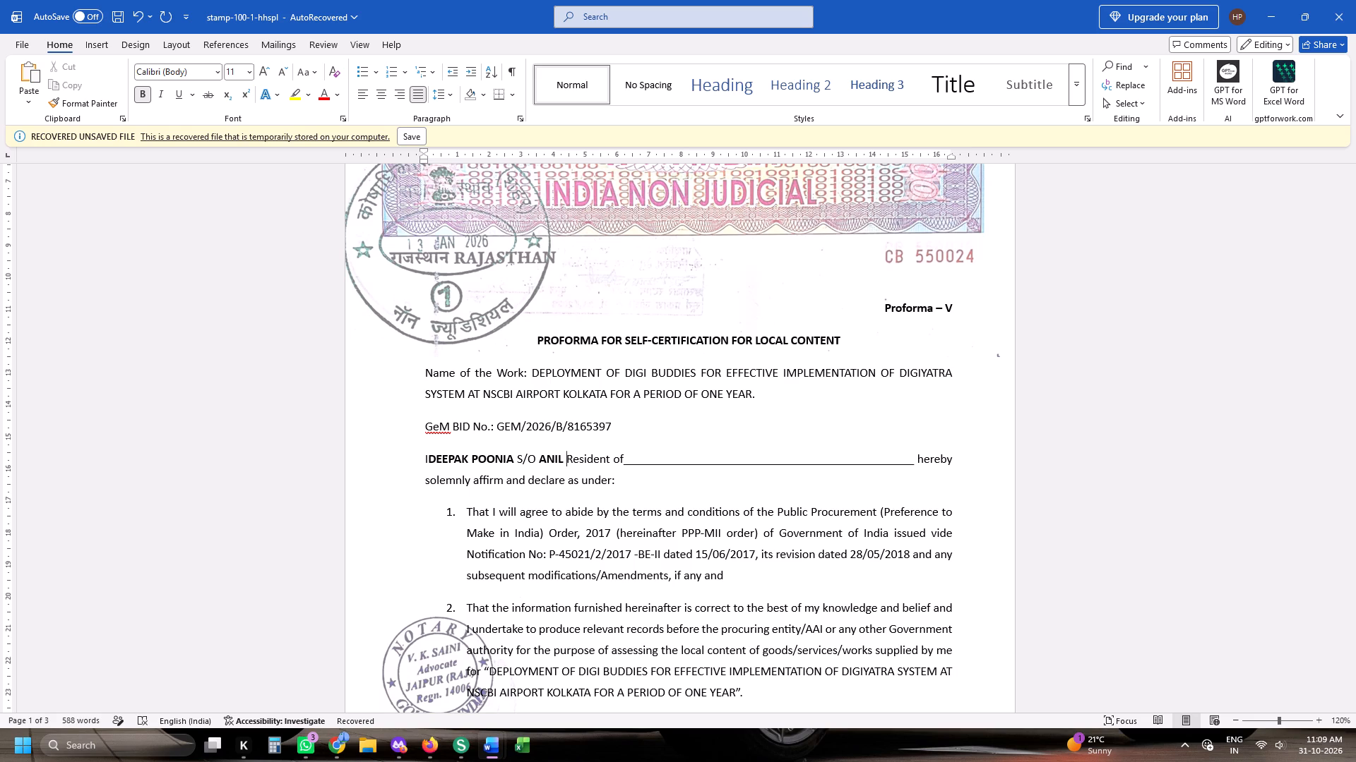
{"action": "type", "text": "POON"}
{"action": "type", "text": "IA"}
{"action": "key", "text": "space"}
Fill the "Resident of" blank with the address saved in the clipboard history, in bold, keeping "hereby solemnly affirm" in the same paragraph.
{"action": "double_click", "coordinate": [559, 484]}
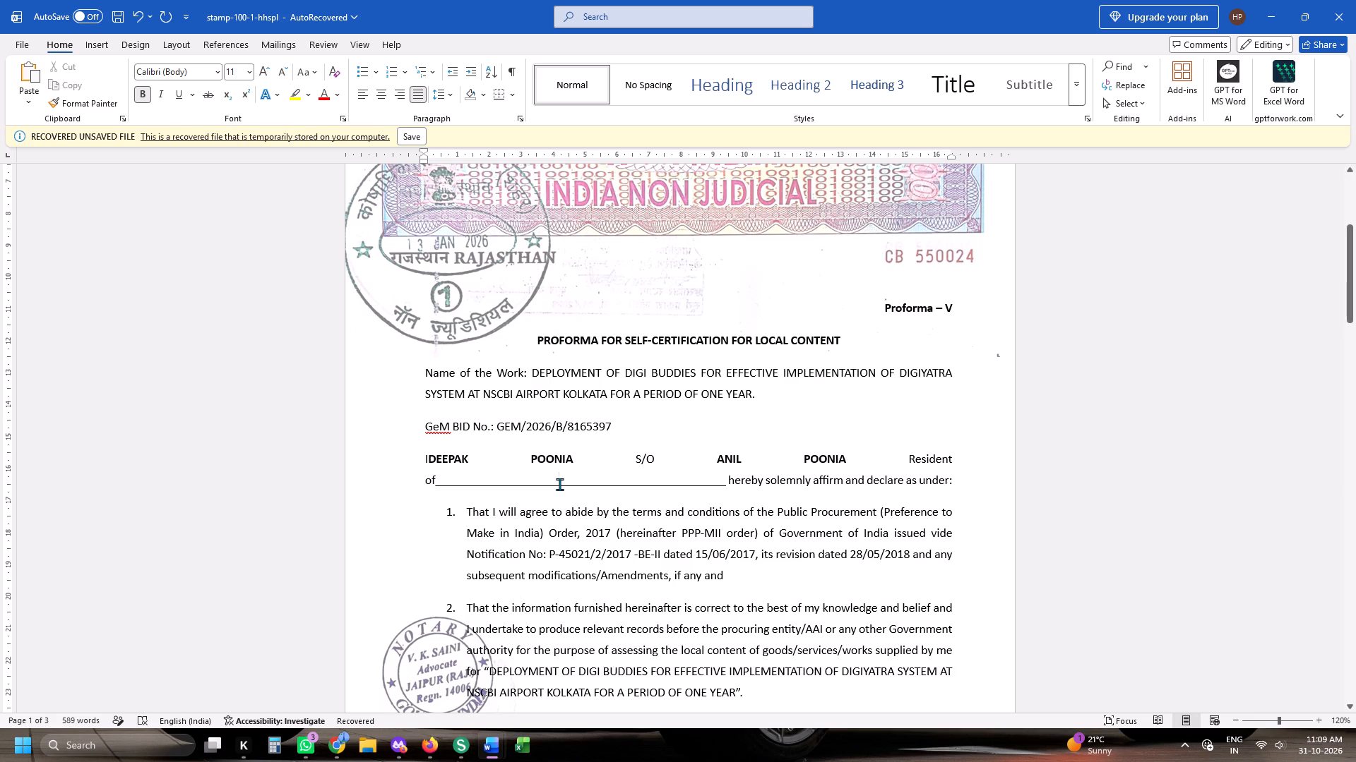
{"action": "key", "text": "super+v"}
{"action": "key", "text": "End"}
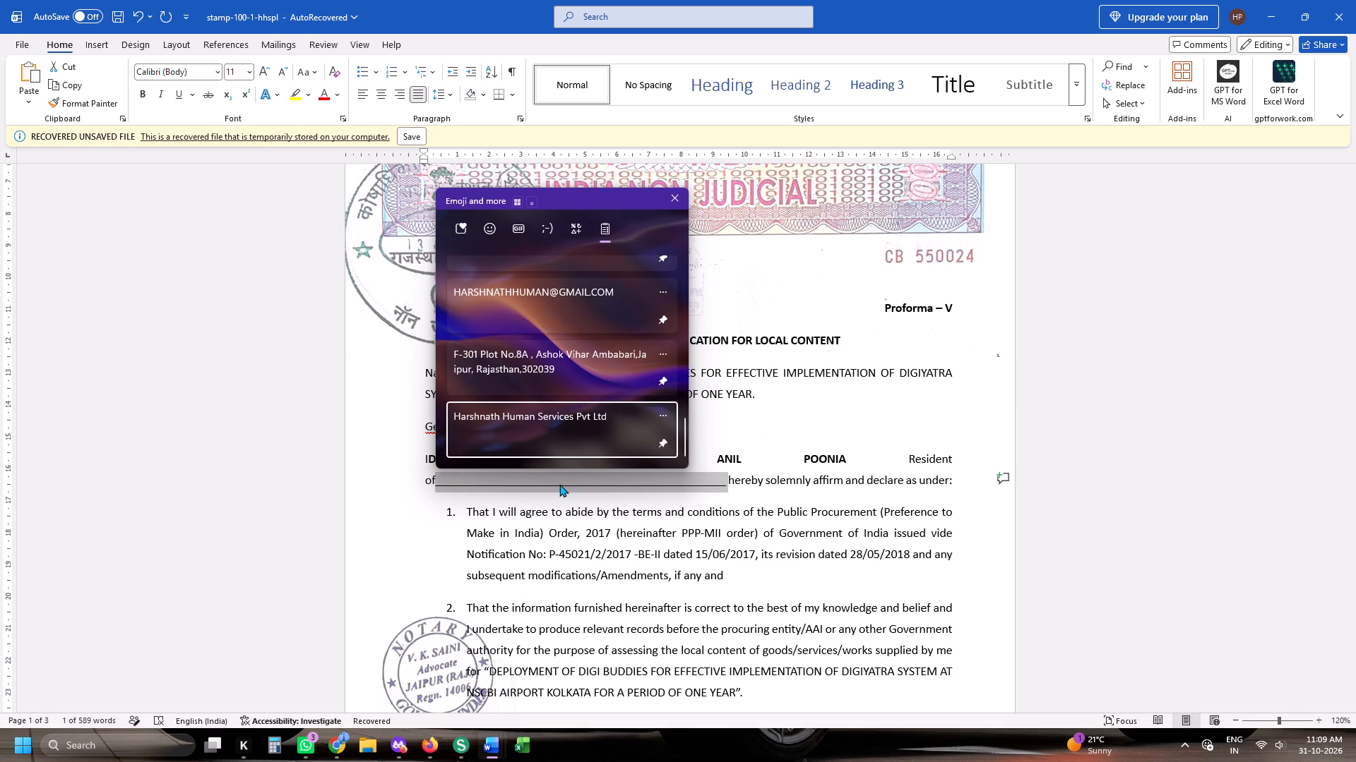
{"action": "key", "text": "Up"}
{"action": "key", "text": "Return"}
{"action": "key", "text": "ctrl+v"}
{"action": "key", "text": "BackSpace"}
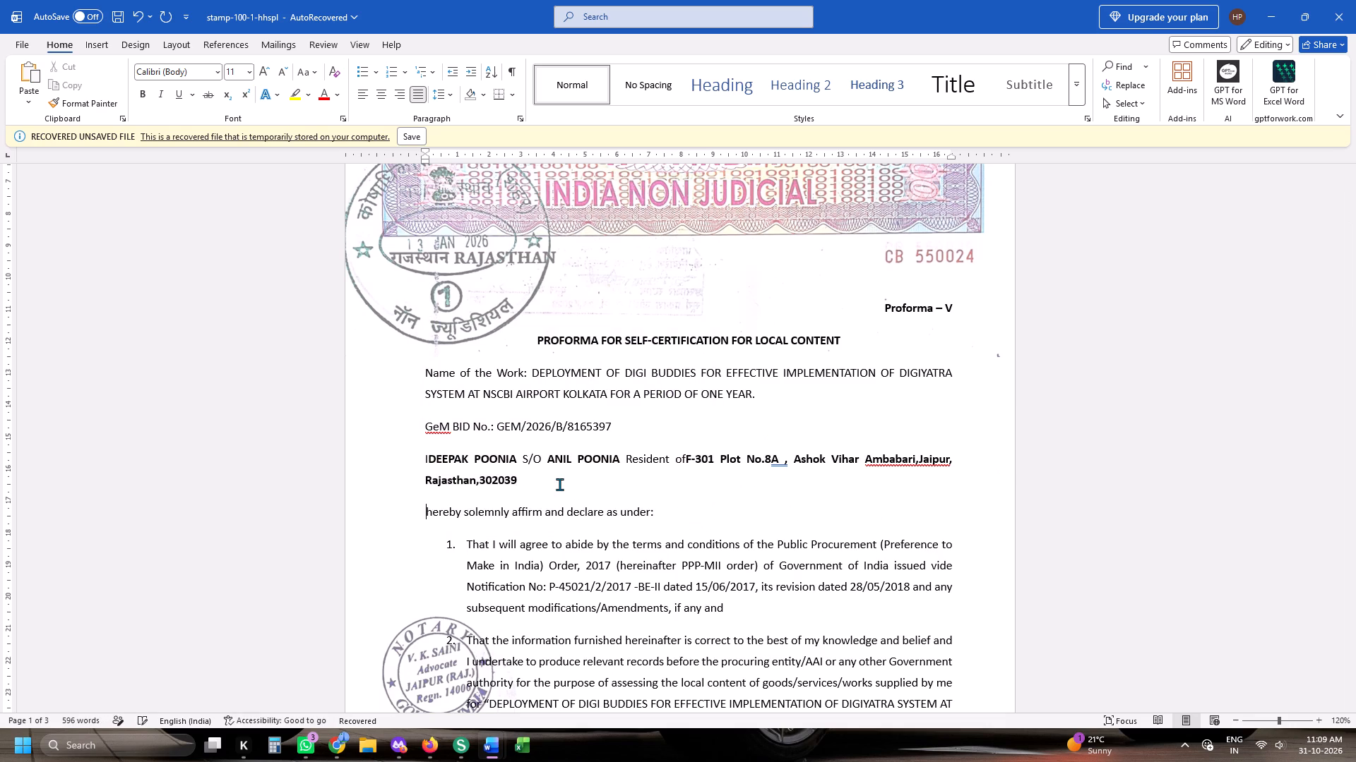
{"action": "key", "text": "BackSpace"}
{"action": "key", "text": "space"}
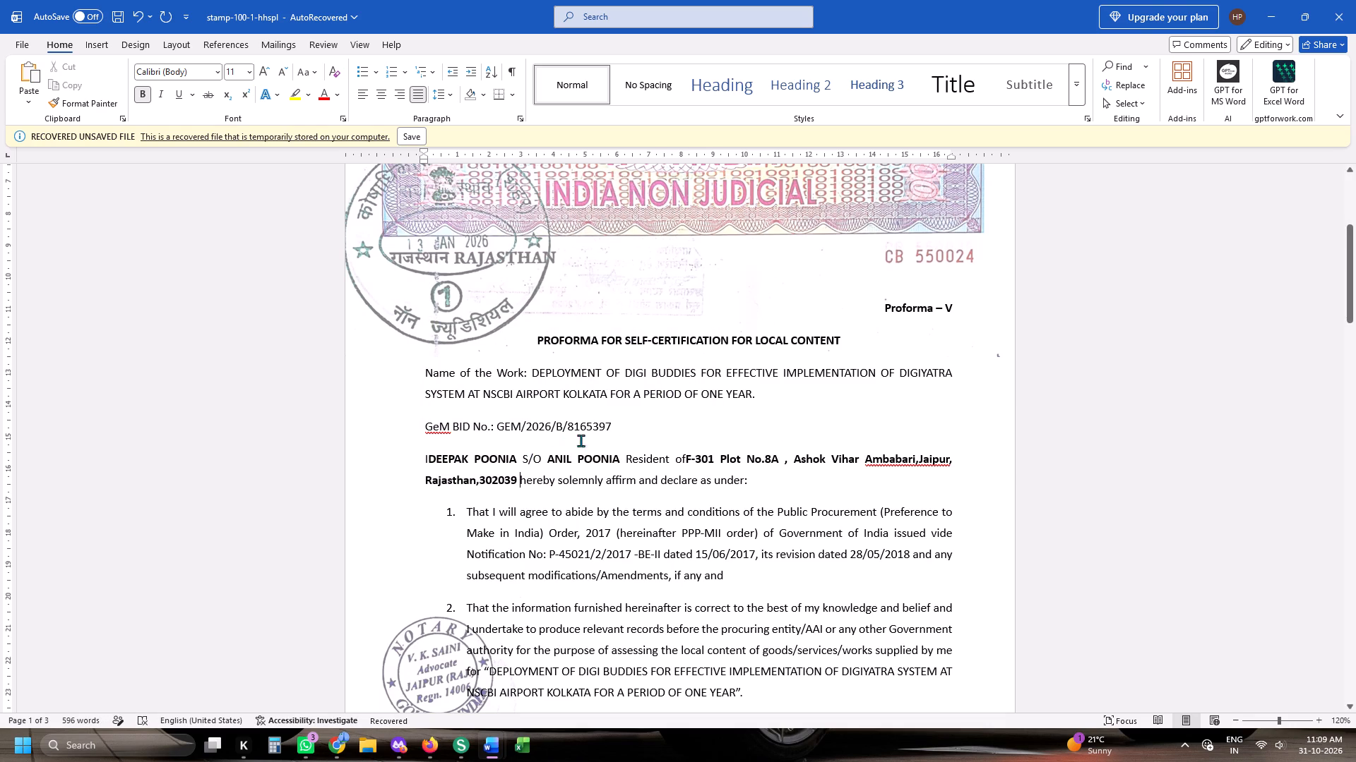
Make the bid number GEM/2026/B/8165397 after "GeM BID No.:" bold.
{"action": "left_click_drag", "start_coordinate": [609, 427], "coordinate": [499, 423]}
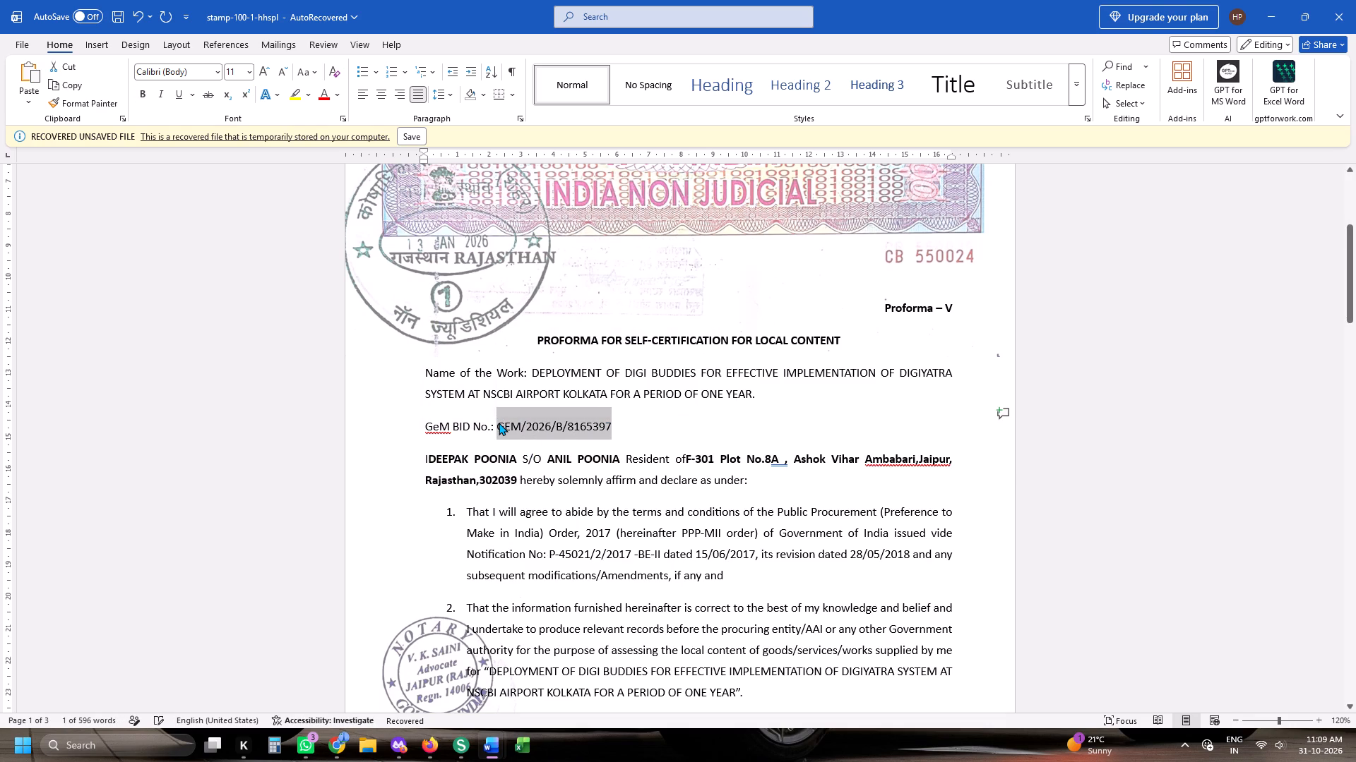
{"action": "key", "text": "ctrl+b"}
{"action": "left_click", "coordinate": [723, 412]}
Fill the overall Local Content blank in point 4 with "3%." in bold.
{"action": "scroll", "coordinate": [503, 373], "scroll_direction": "down", "scroll_amount": 4}
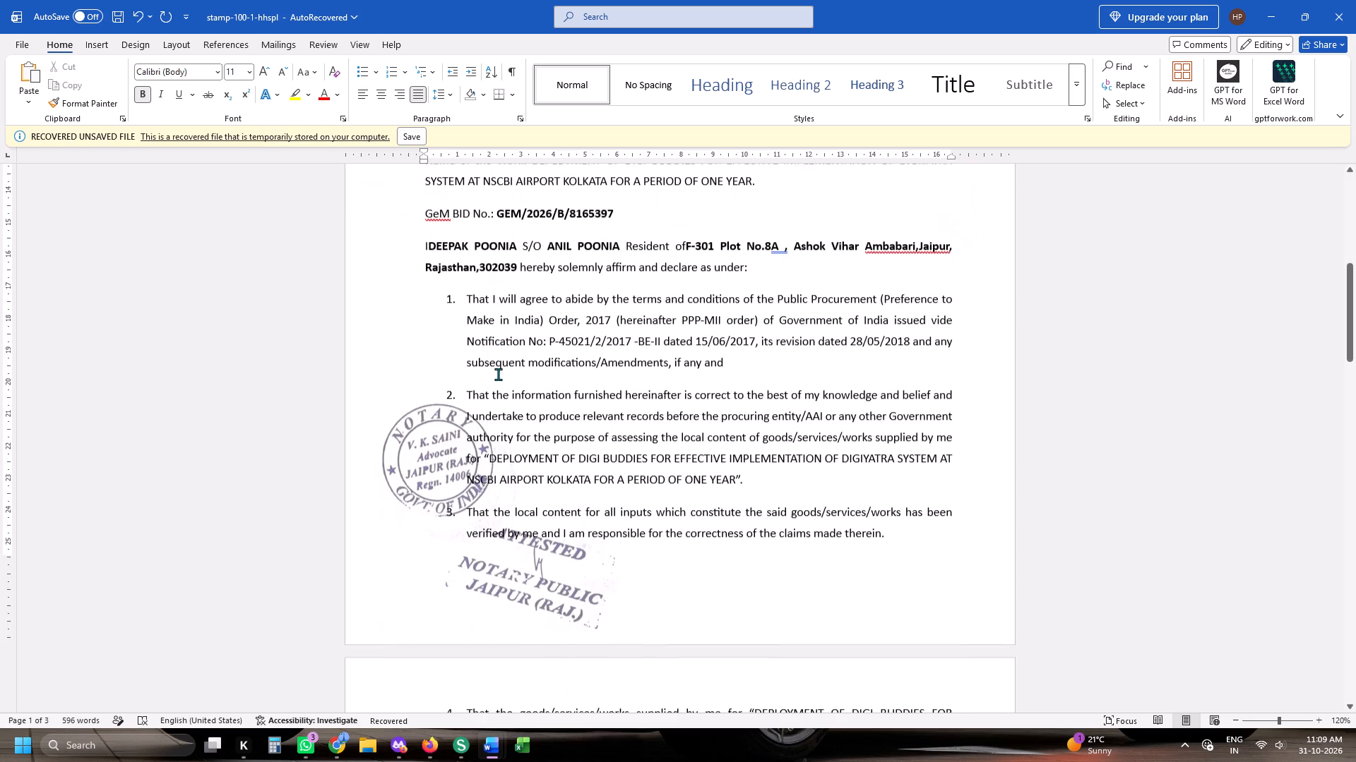
{"action": "scroll", "coordinate": [547, 337], "scroll_direction": "down", "scroll_amount": 2}
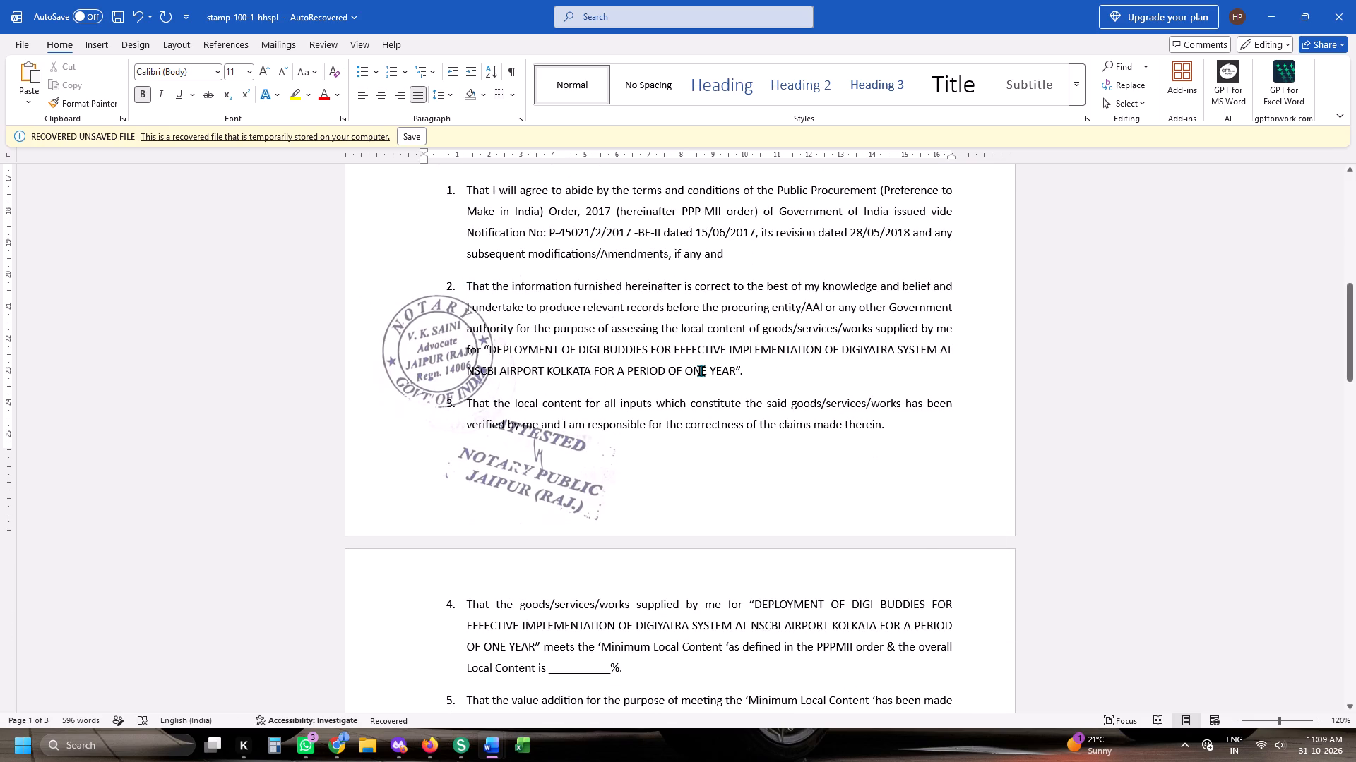
{"action": "scroll", "coordinate": [701, 370], "scroll_direction": "down", "scroll_amount": 6}
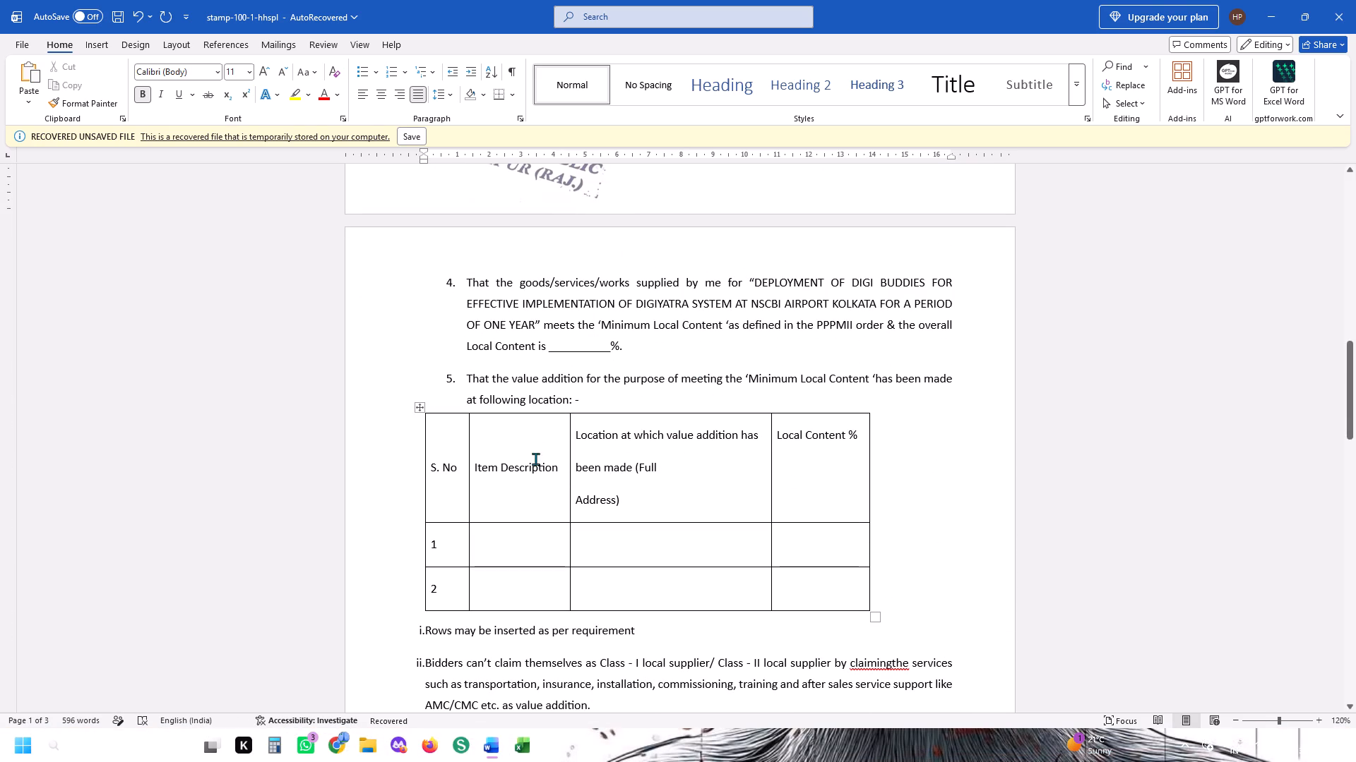
{"action": "double_click", "coordinate": [571, 349]}
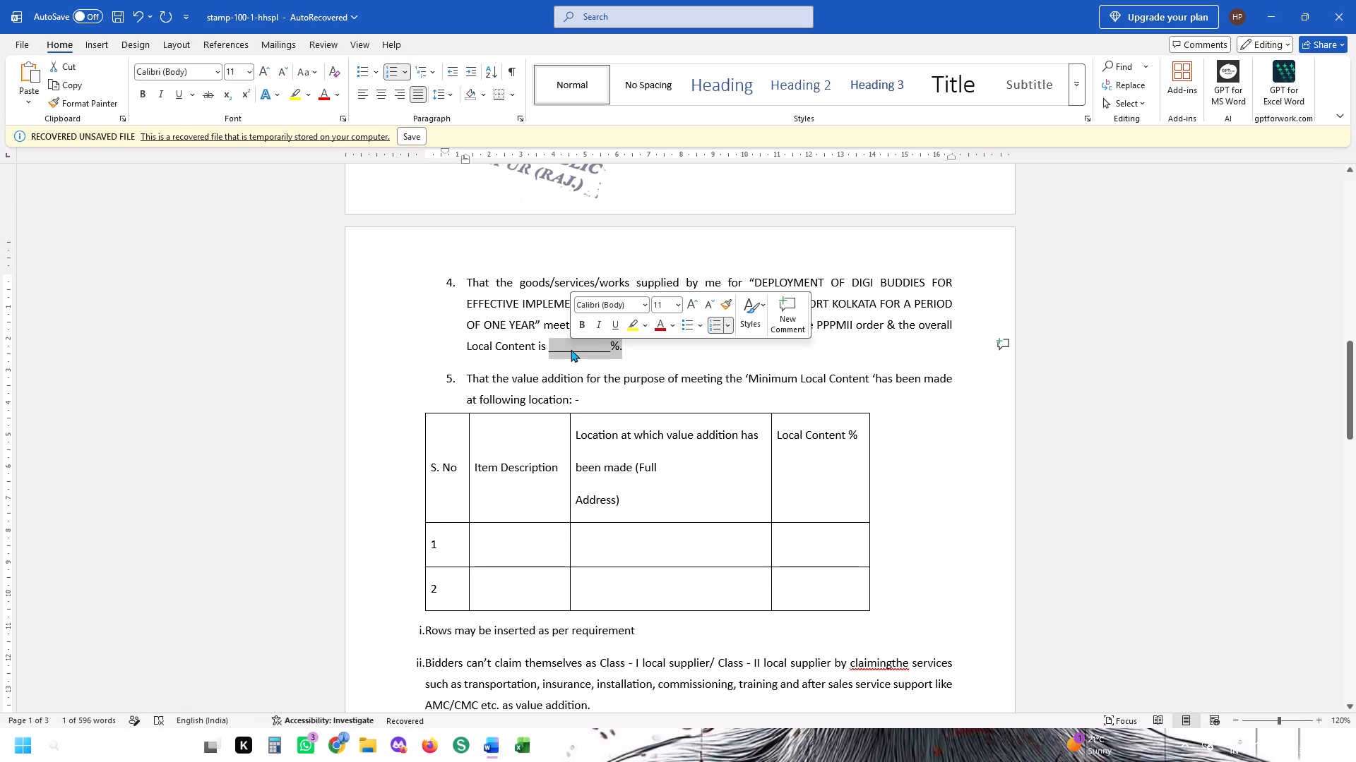
{"action": "key", "text": "ctrl+b"}
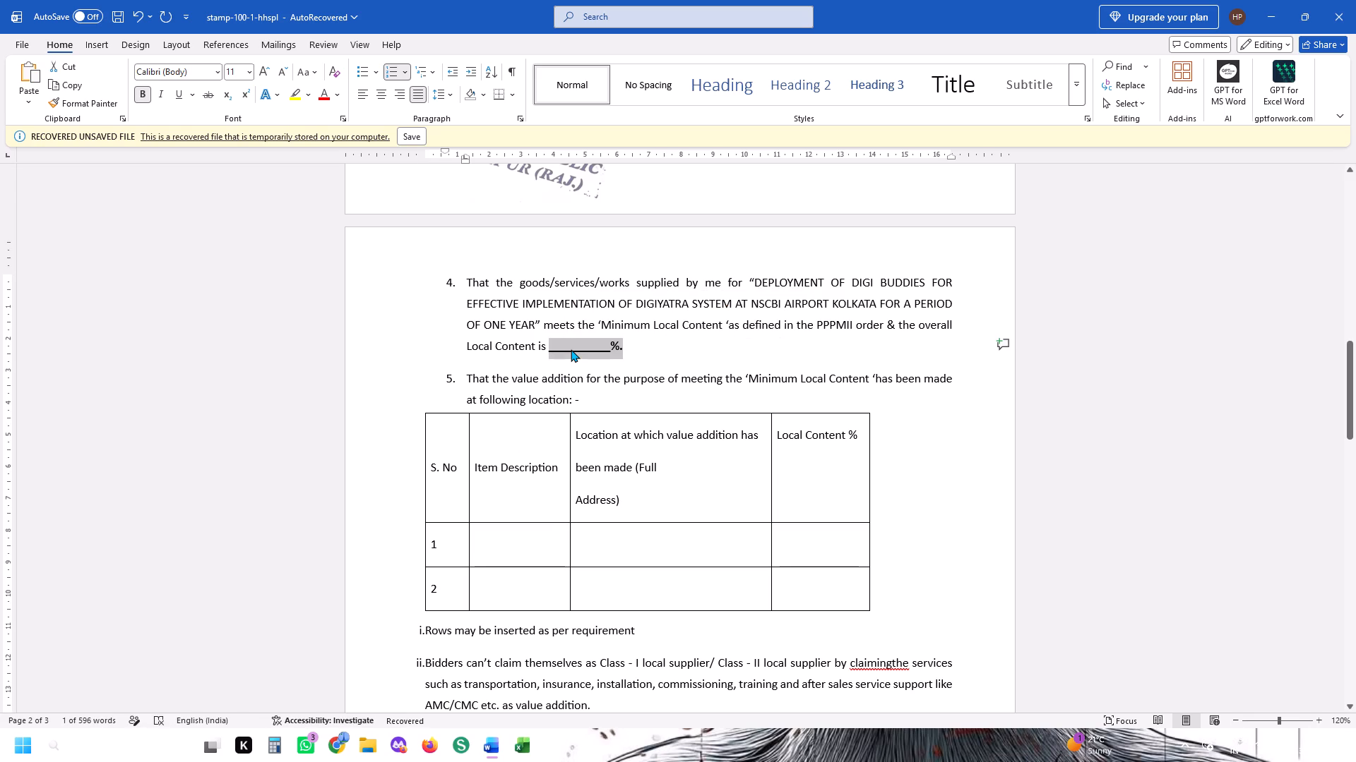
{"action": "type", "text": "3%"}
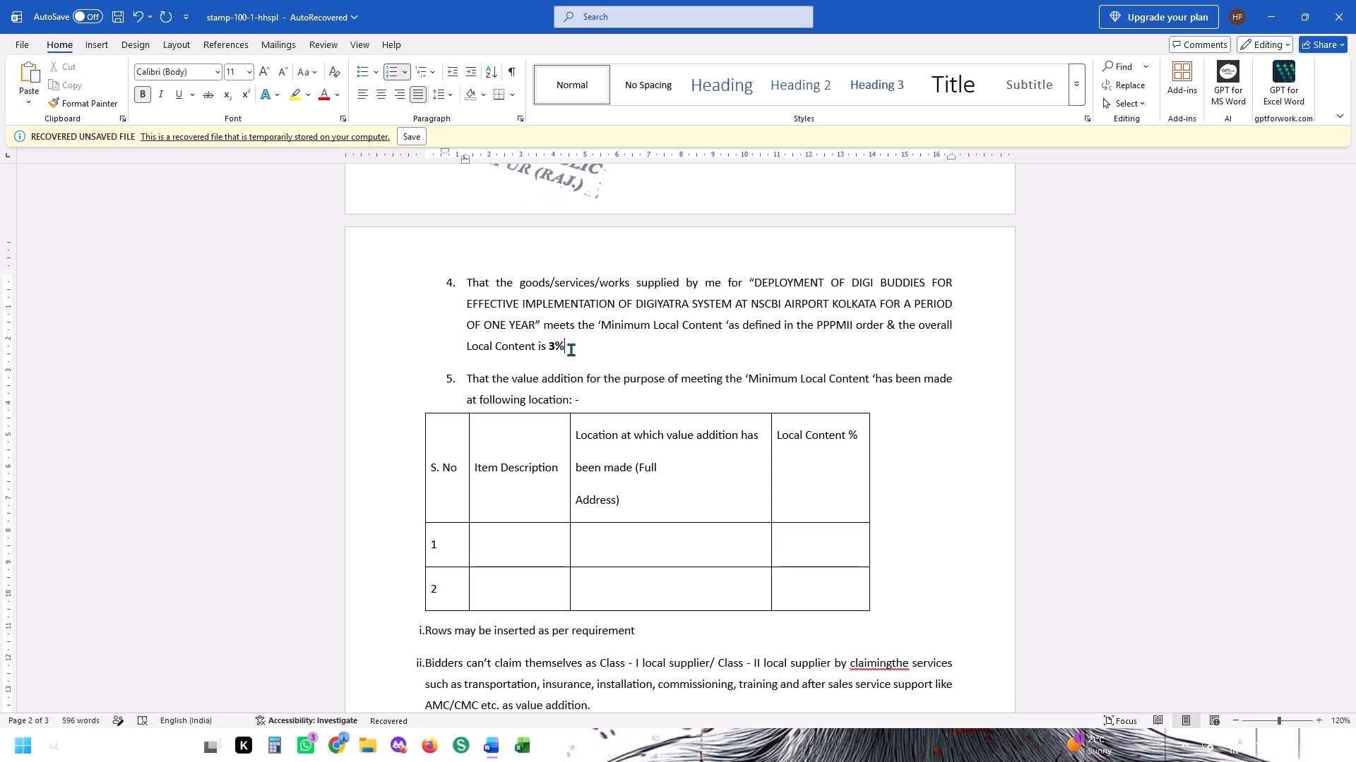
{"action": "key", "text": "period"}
Delete the whole value addition location table below point 5.
{"action": "scroll", "coordinate": [614, 405], "scroll_direction": "down", "scroll_amount": 3}
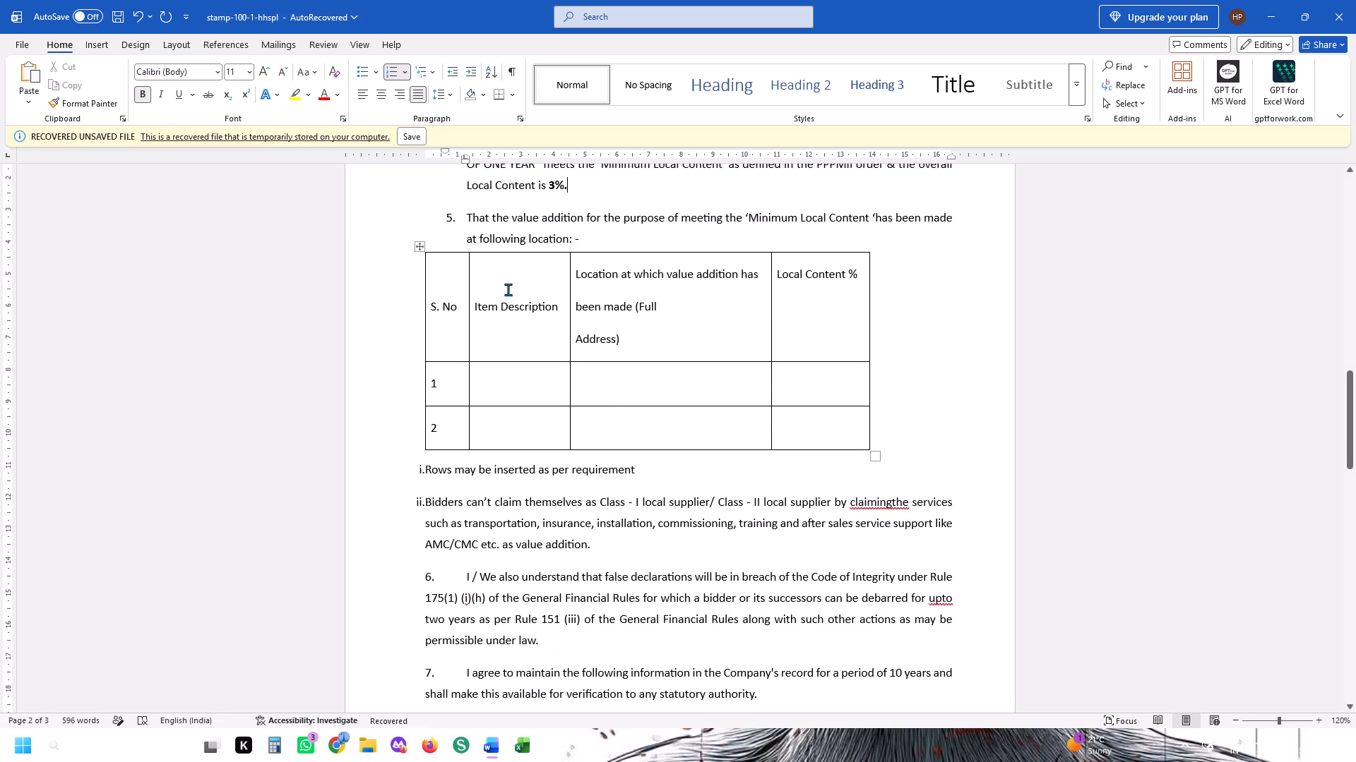
{"action": "left_click_drag", "start_coordinate": [508, 289], "coordinate": [594, 381]}
{"action": "left_click", "coordinate": [682, 306]}
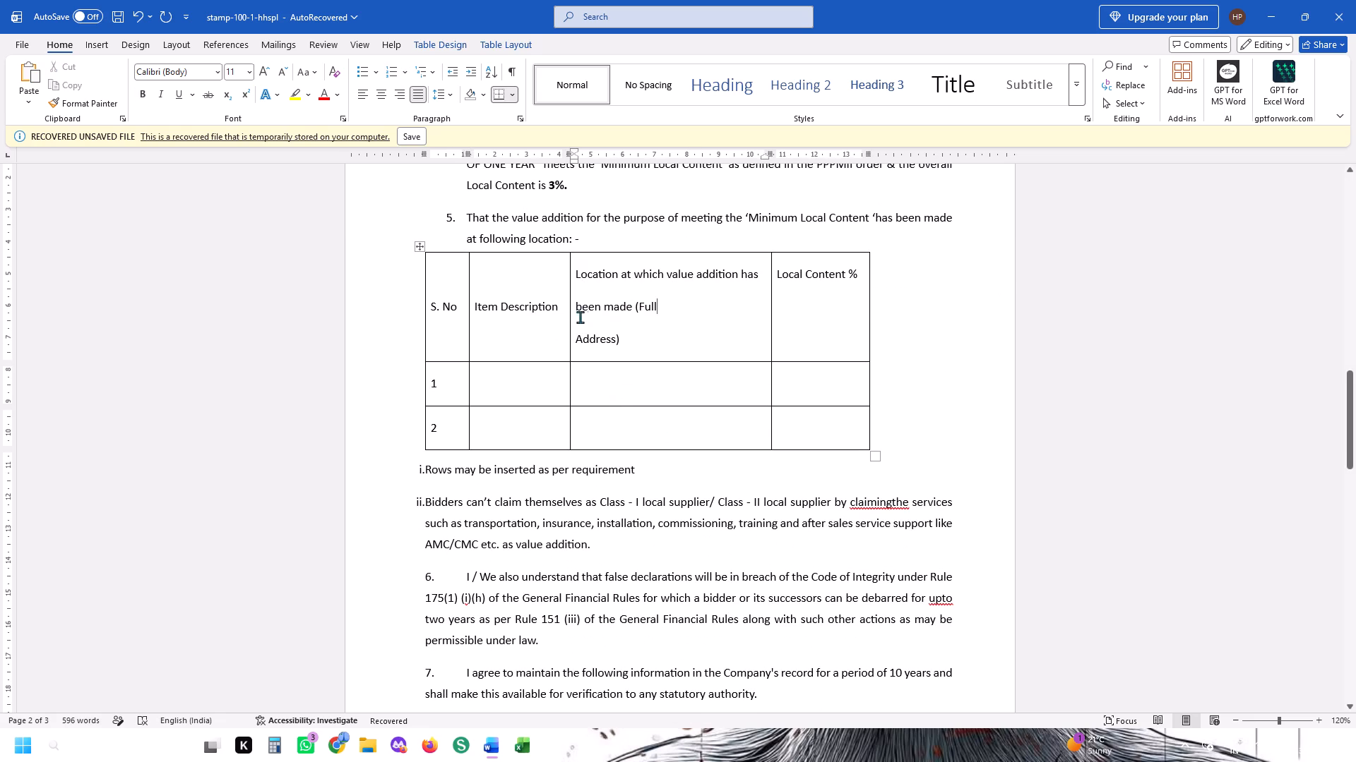
{"action": "left_click_drag", "start_coordinate": [526, 313], "coordinate": [564, 429]}
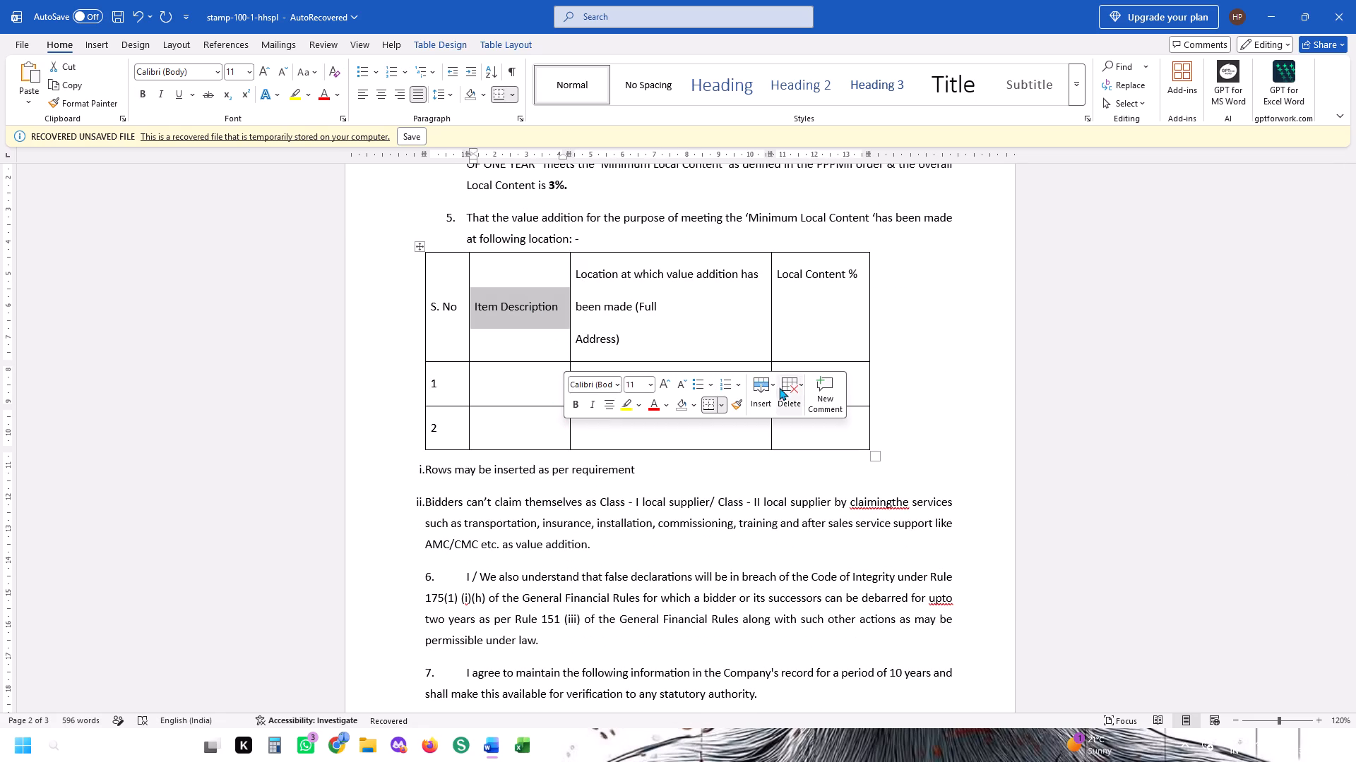
{"action": "left_click", "coordinate": [783, 387]}
{"action": "left_click", "coordinate": [790, 485]}
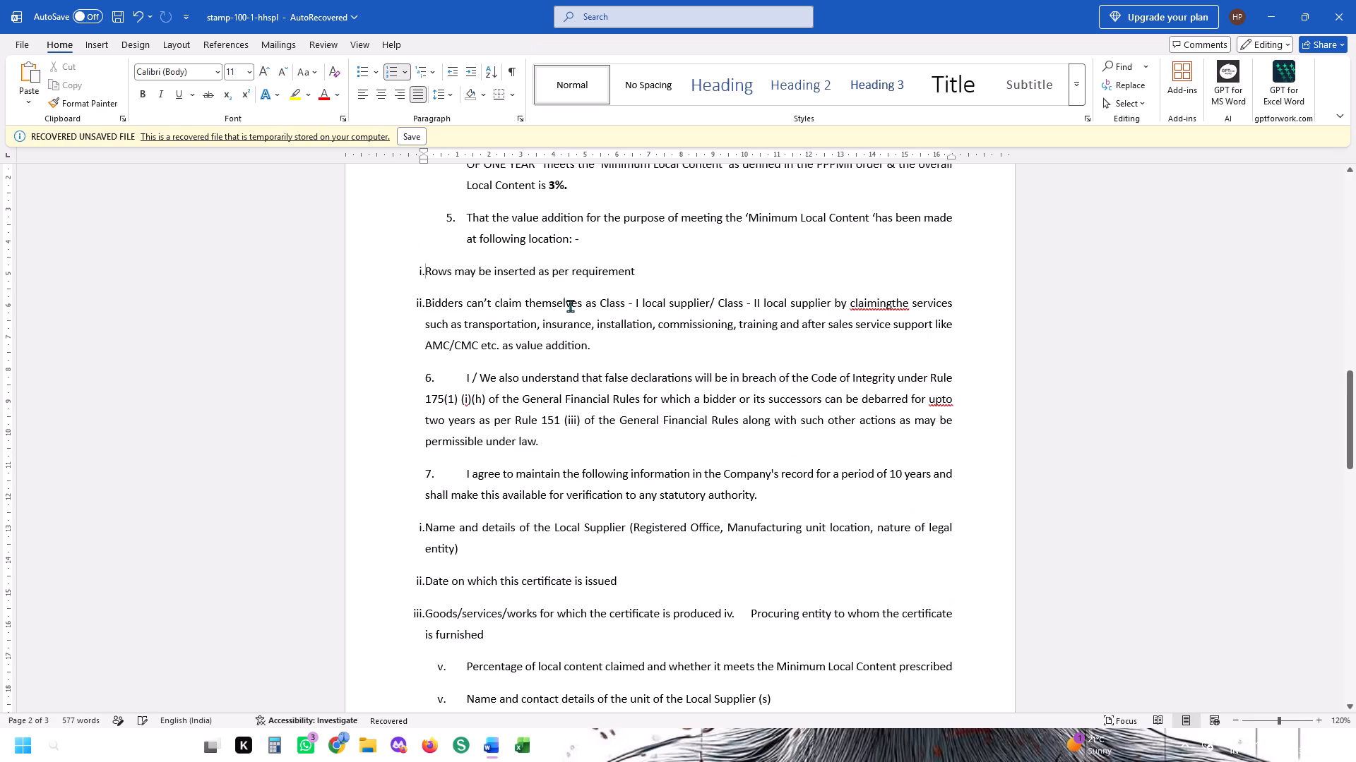
Remove the space before the paragraphs from "Percentage of local content claimed" through "List and cost of inputs which are imported".
{"action": "scroll", "coordinate": [599, 389], "scroll_direction": "up", "scroll_amount": 2}
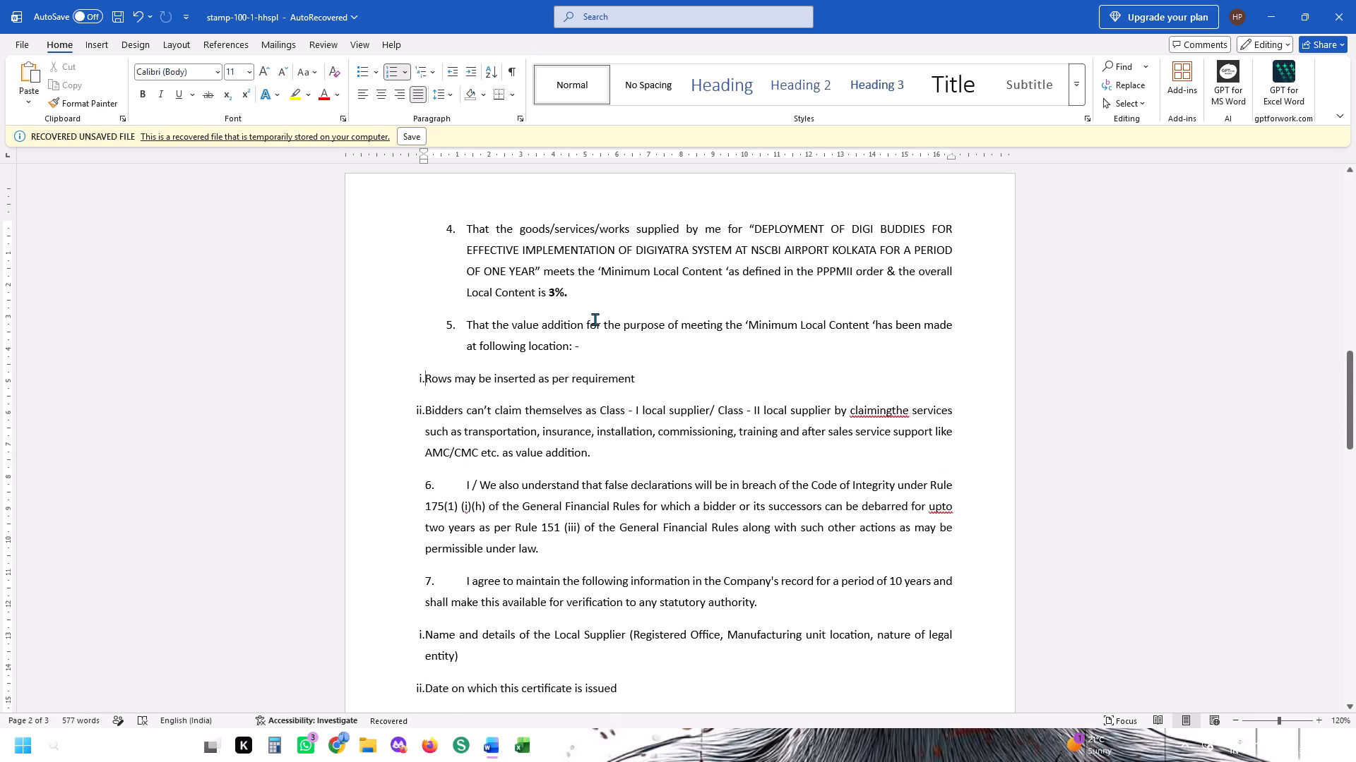
{"action": "scroll", "coordinate": [595, 319], "scroll_direction": "down", "scroll_amount": 4}
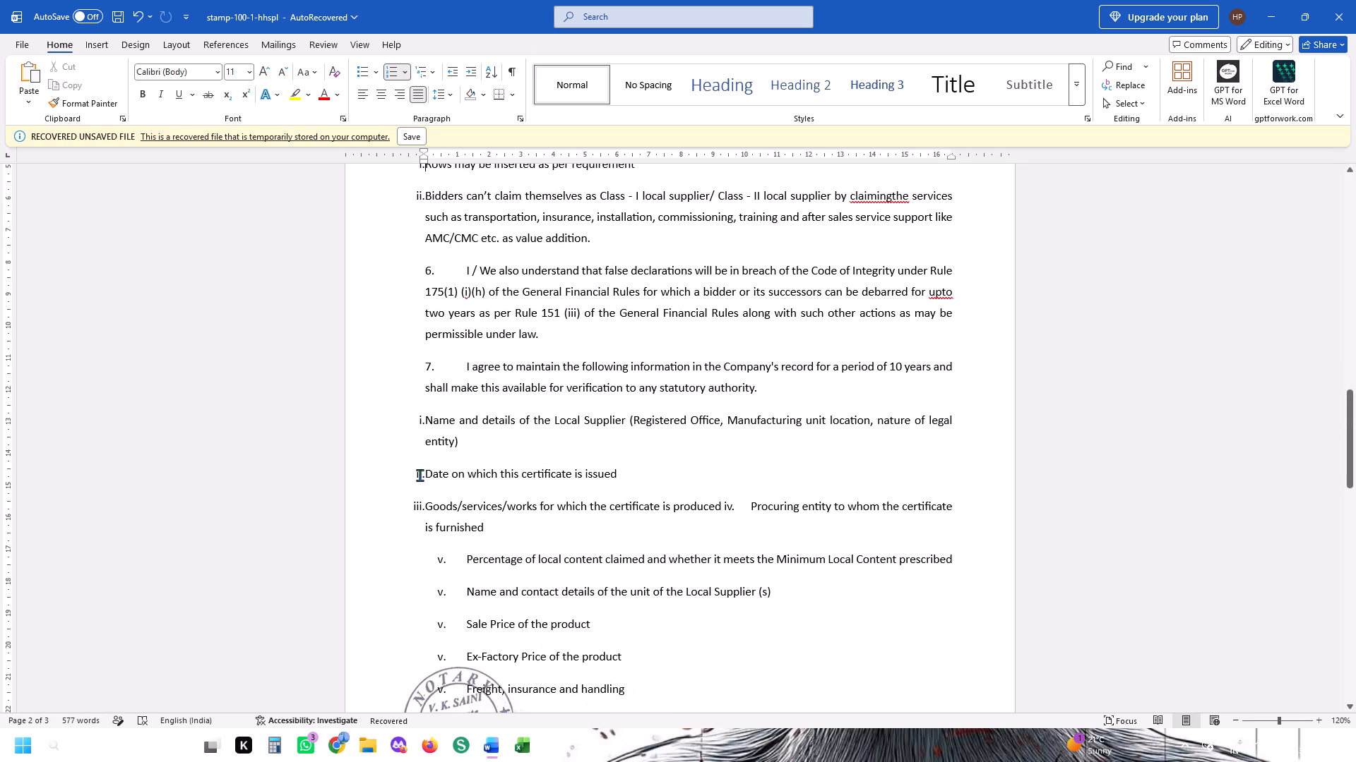
{"action": "scroll", "coordinate": [509, 471], "scroll_direction": "down", "scroll_amount": 5}
{"action": "left_click_drag", "start_coordinate": [462, 296], "coordinate": [487, 322]}
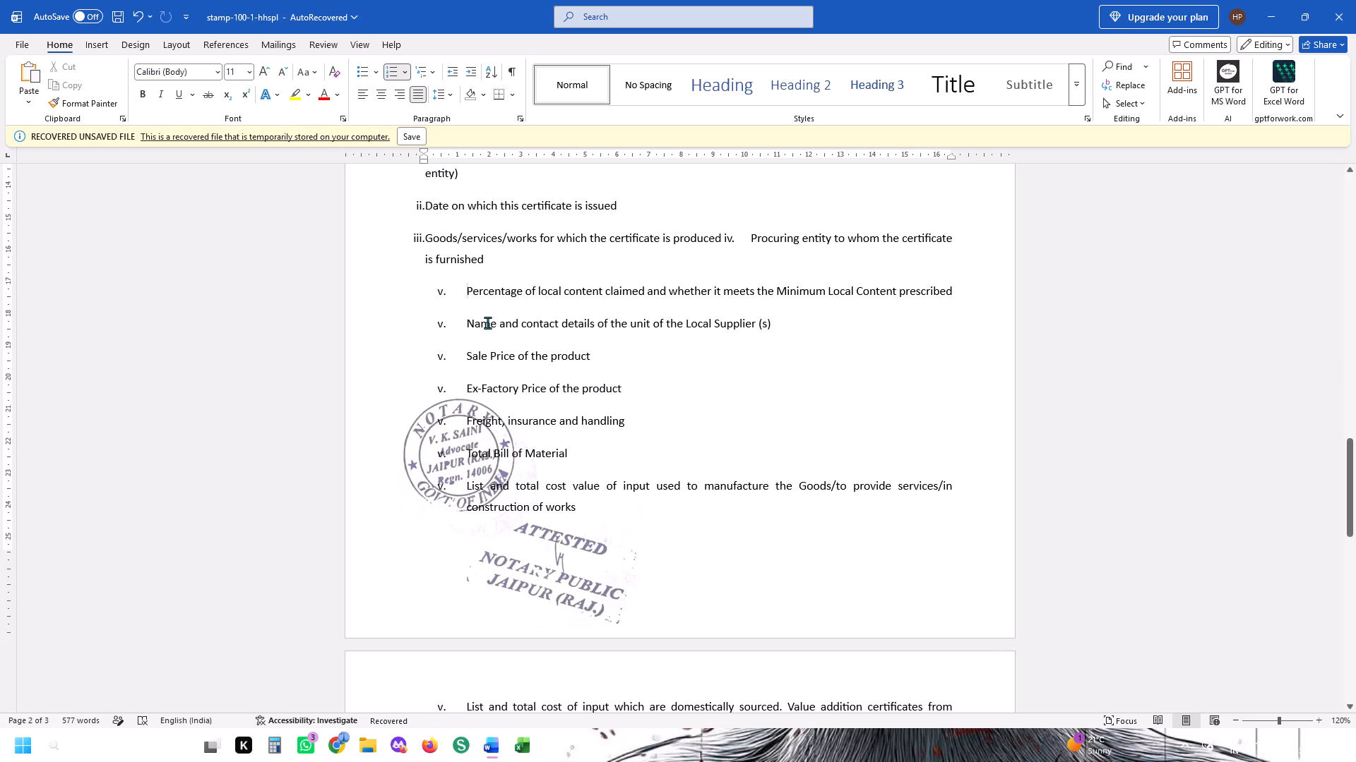
{"action": "left_click_drag", "start_coordinate": [487, 322], "coordinate": [804, 600]}
{"action": "scroll", "coordinate": [593, 443], "scroll_direction": "down", "scroll_amount": 3}
{"action": "left_click", "coordinate": [449, 92]}
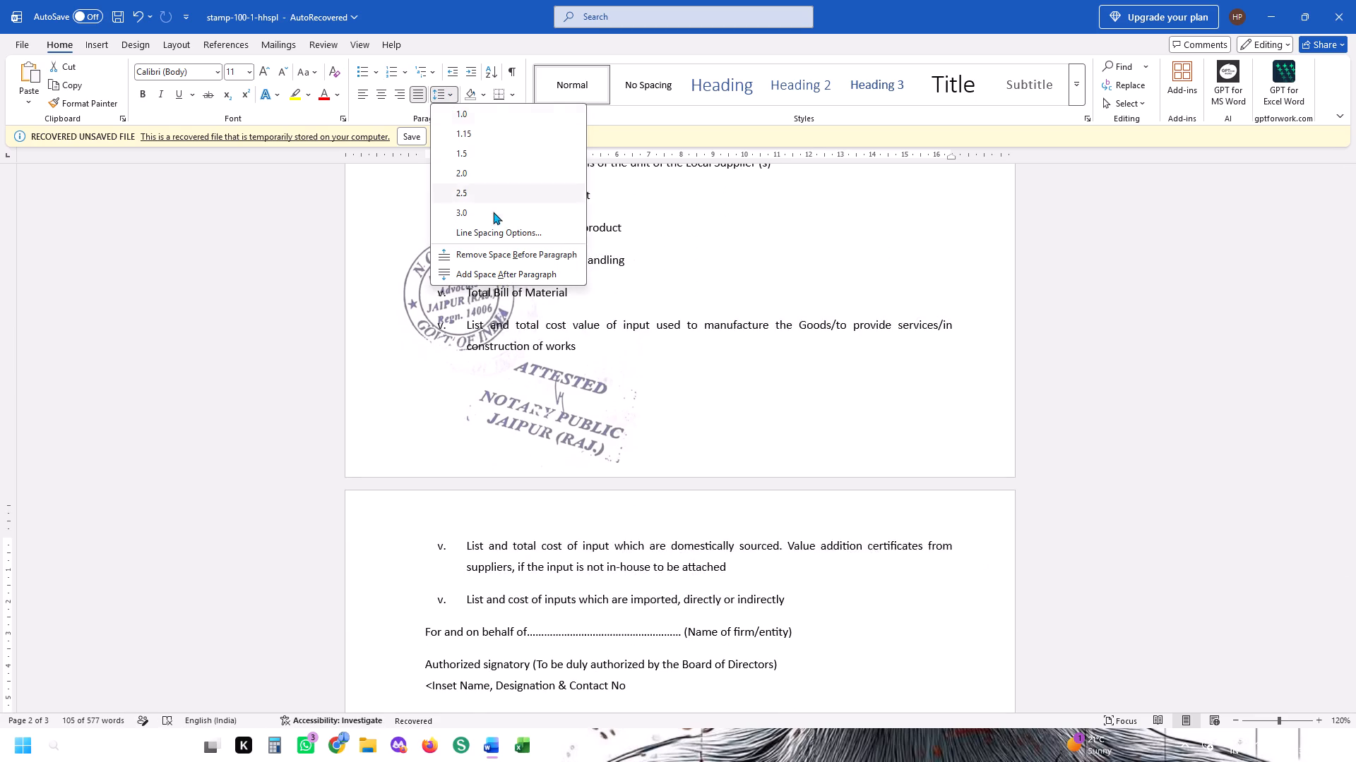
{"action": "left_click", "coordinate": [498, 253]}
{"action": "scroll", "coordinate": [499, 354], "scroll_direction": "up", "scroll_amount": 3}
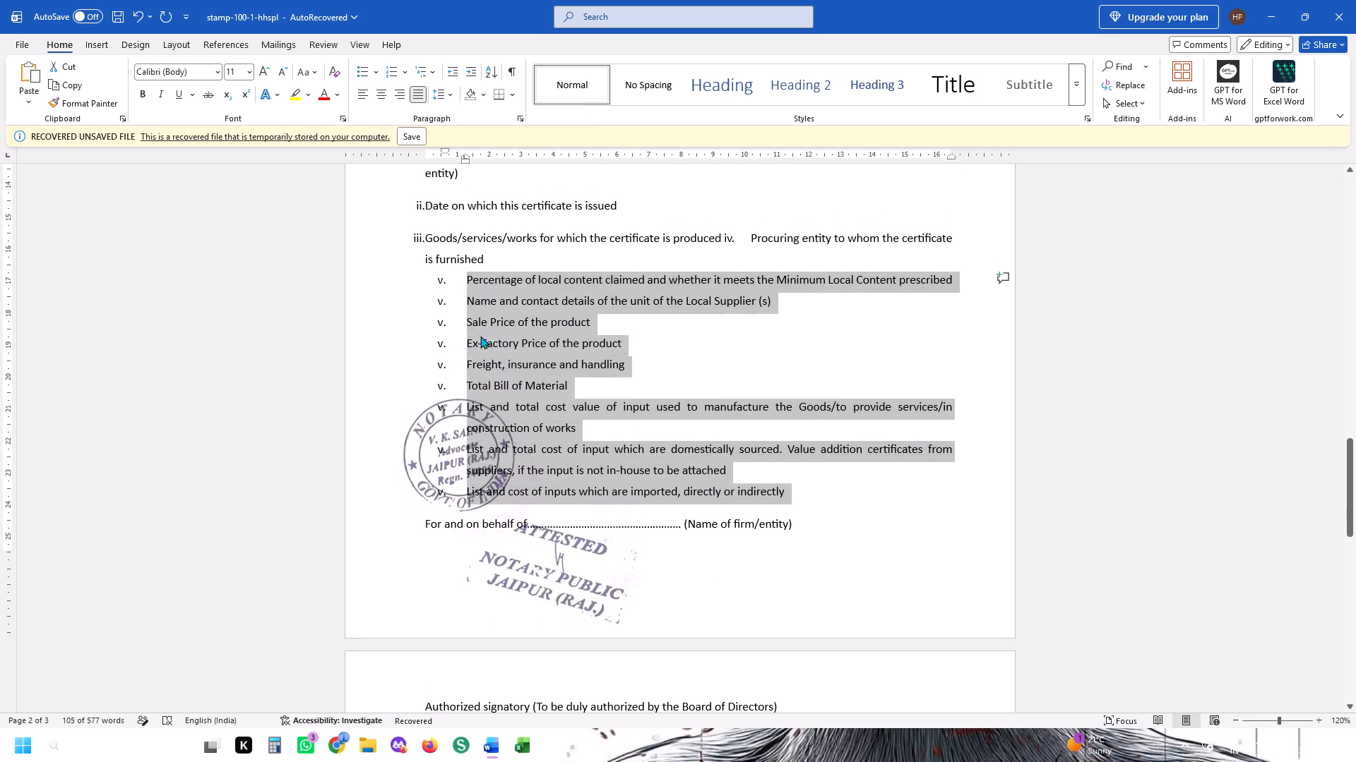
Renumber the nine items from "Percentage of local content claimed" to "List and cost of inputs which are imported" as a 1–9 numbered list.
{"action": "scroll", "coordinate": [474, 334], "scroll_direction": "up", "scroll_amount": 2}
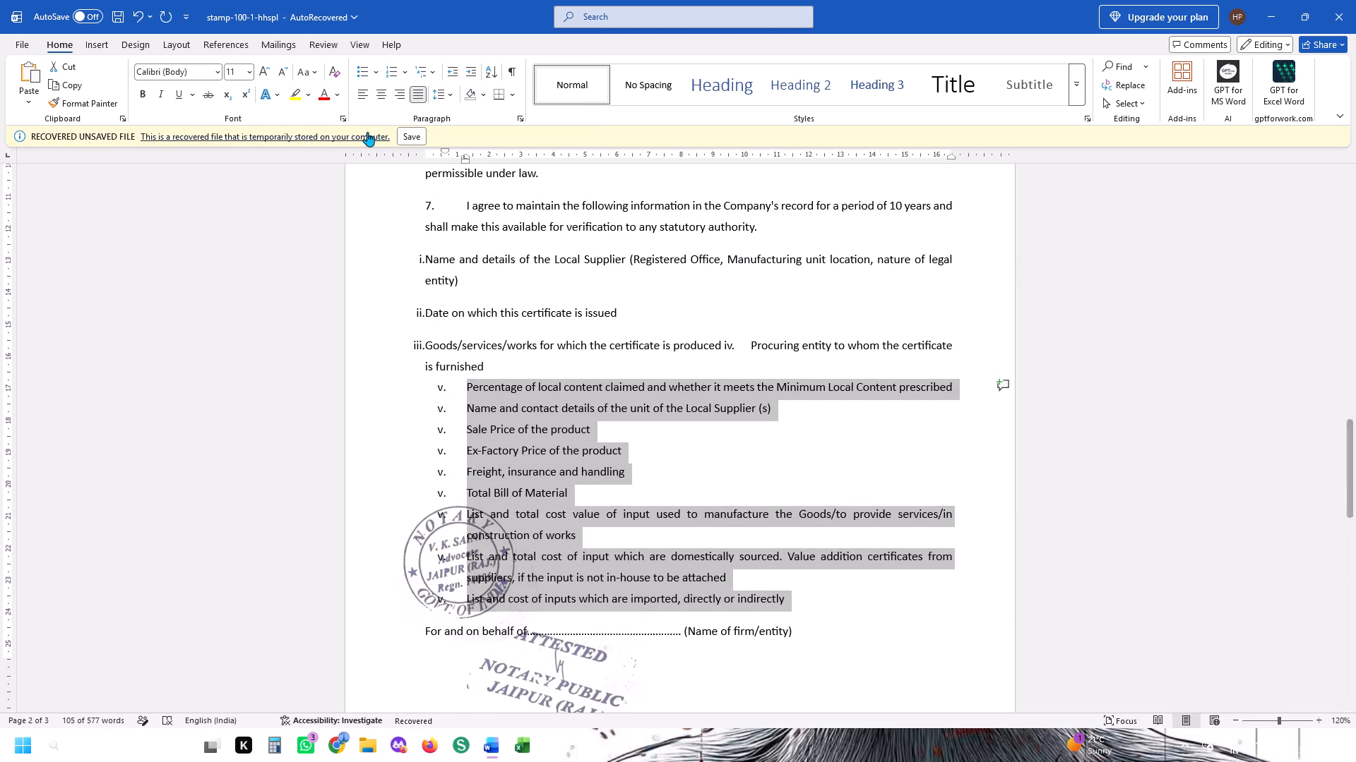
{"action": "left_click", "coordinate": [361, 76]}
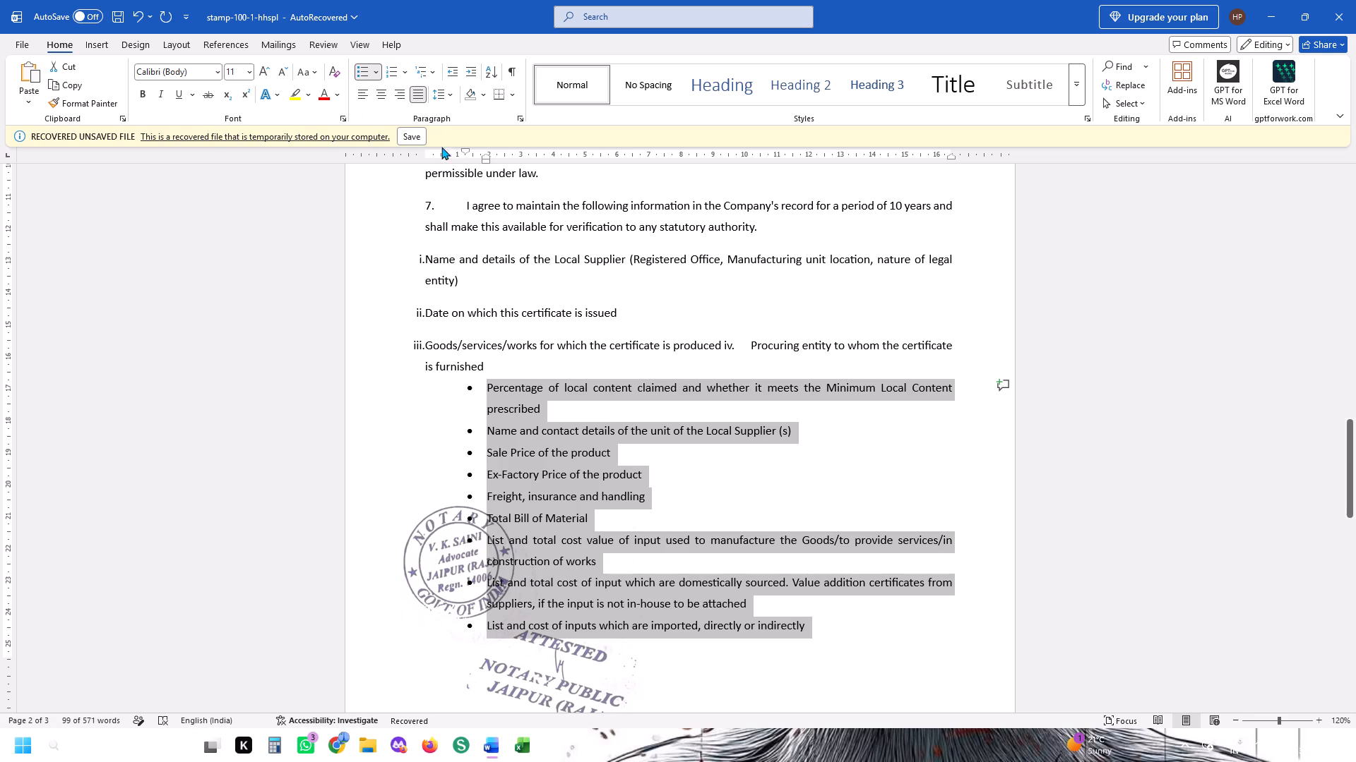
{"action": "left_click", "coordinate": [390, 72]}
{"action": "left_click", "coordinate": [505, 437]}
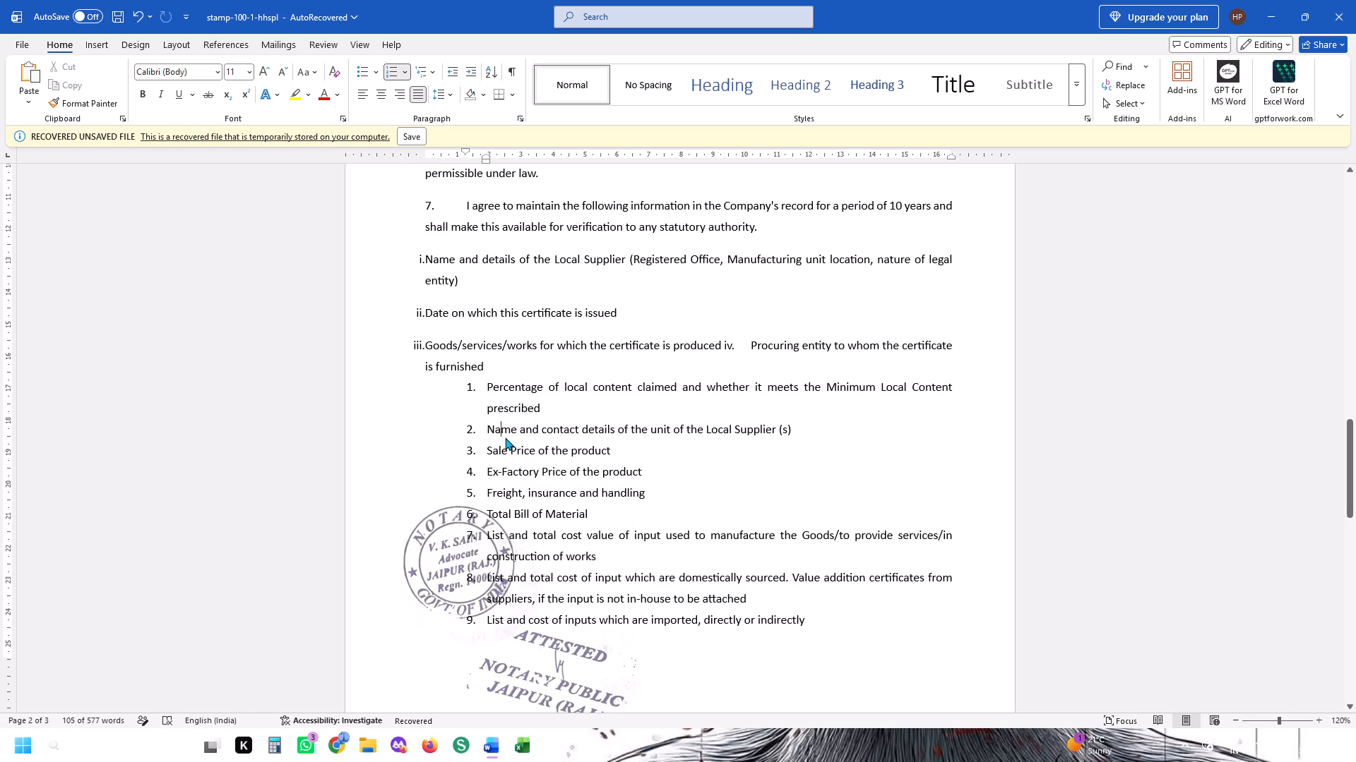
Reduce the left indent of the nine numbered items so their text lines up with the body text margin.
{"action": "left_click_drag", "start_coordinate": [489, 392], "coordinate": [566, 473]}
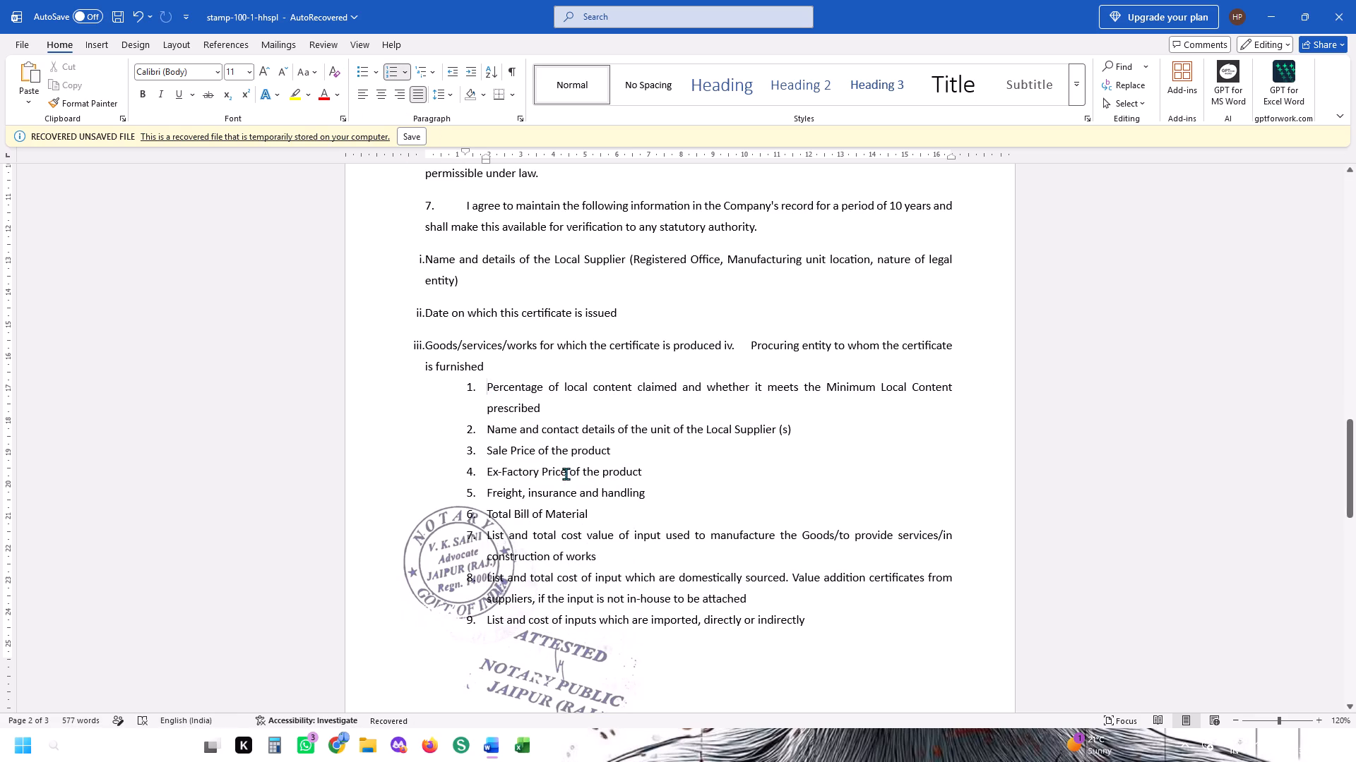
{"action": "left_click_drag", "start_coordinate": [566, 473], "coordinate": [794, 628]}
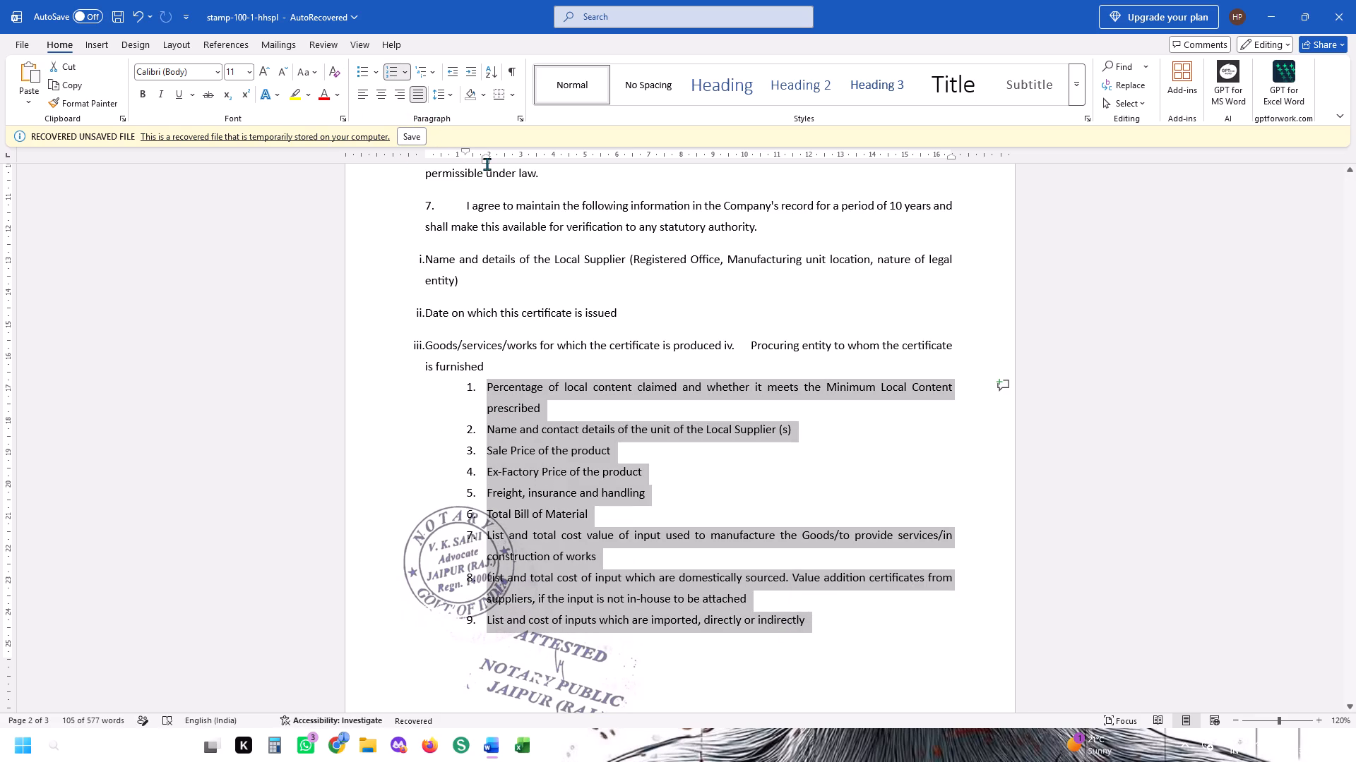
{"action": "left_click_drag", "start_coordinate": [486, 159], "coordinate": [451, 171]}
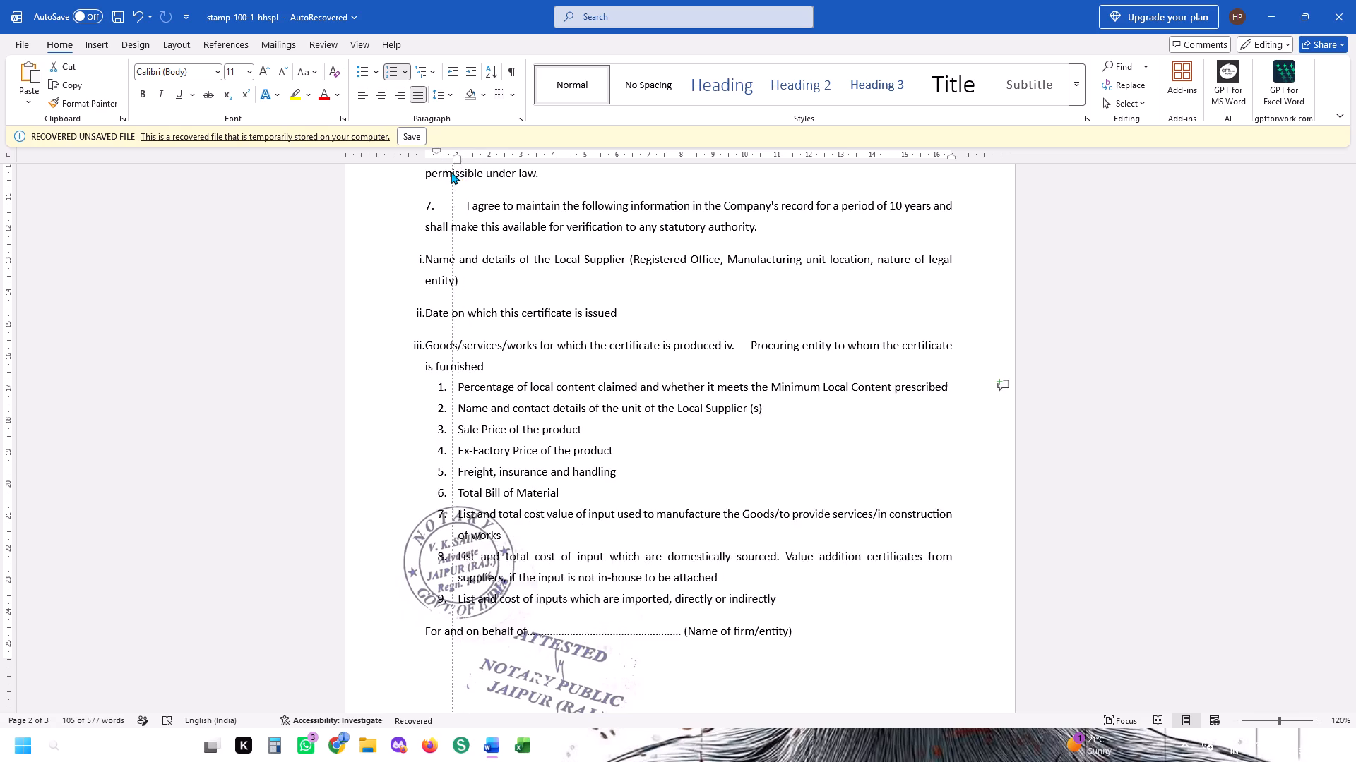
{"action": "left_click_drag", "start_coordinate": [451, 171], "coordinate": [423, 175]}
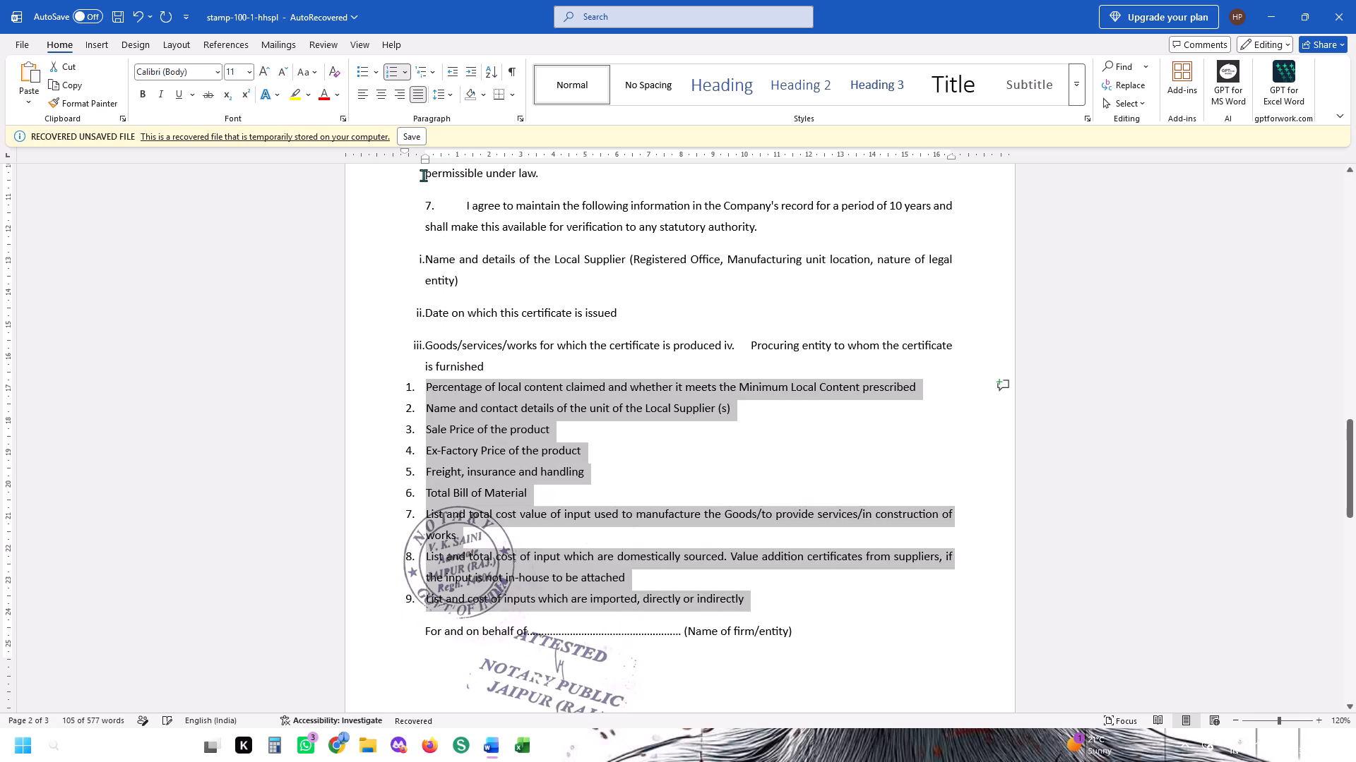
Delete the closing lines from "For and on behalf of" through "<Inset Name, Designation & Contact No".
{"action": "scroll", "coordinate": [485, 284], "scroll_direction": "down", "scroll_amount": 5}
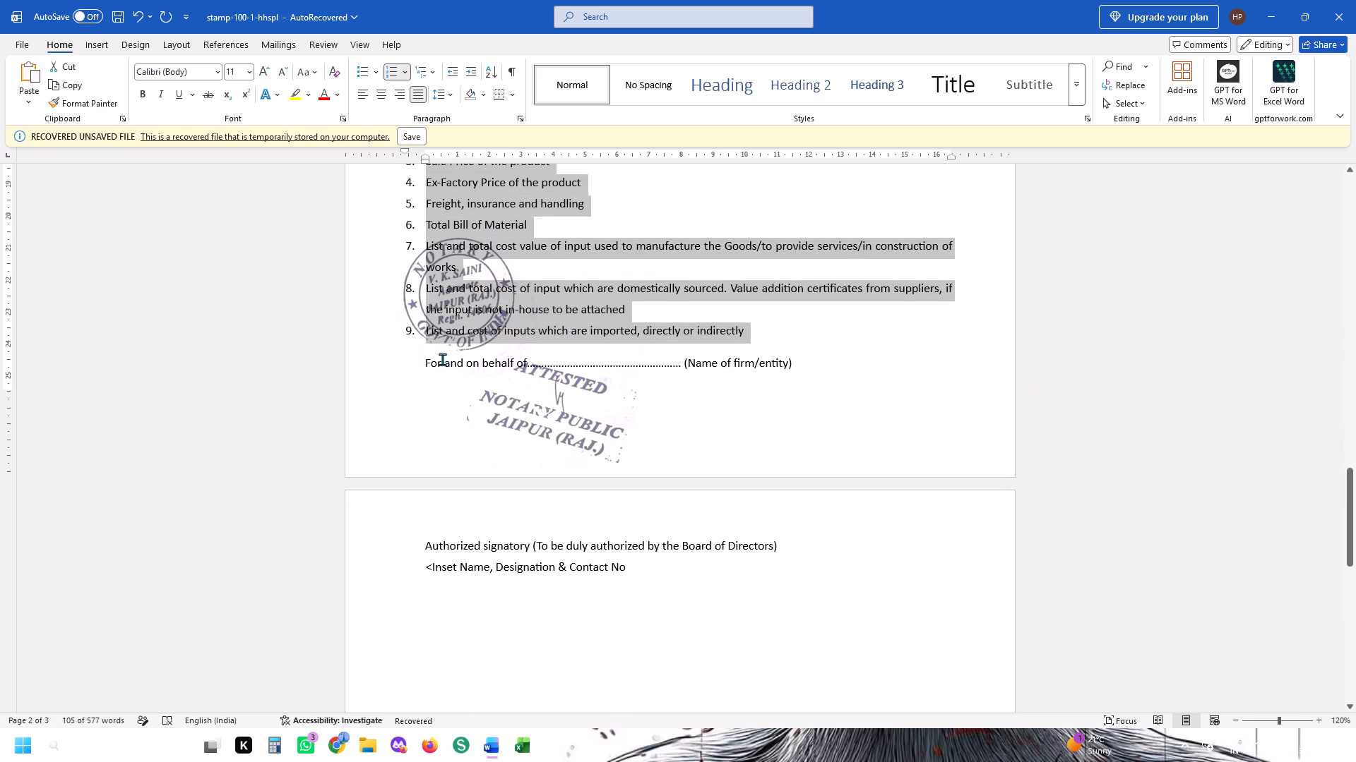
{"action": "left_click_drag", "start_coordinate": [424, 361], "coordinate": [639, 624]}
{"action": "scroll", "coordinate": [639, 624], "scroll_direction": "down", "scroll_amount": 5}
{"action": "key", "text": "Delete"}
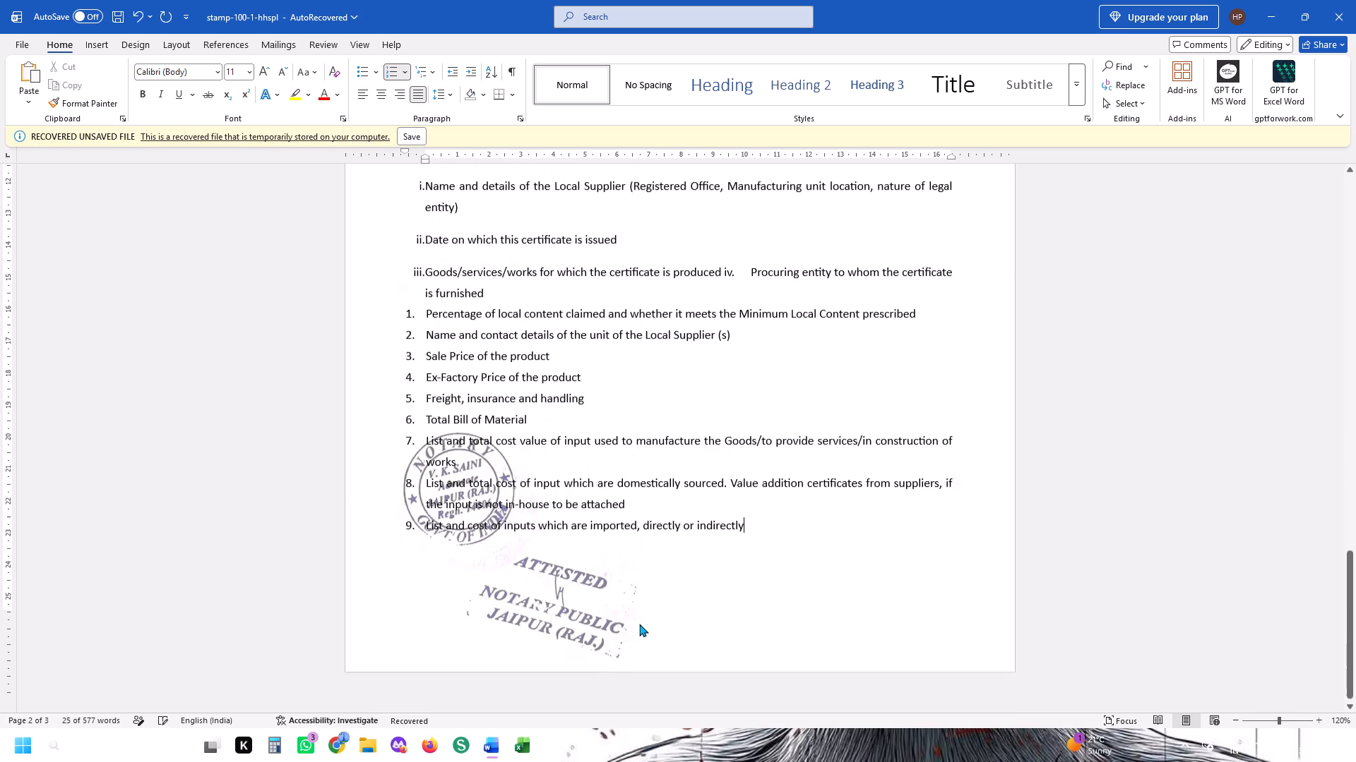
End list item 9 with a full stop and add blank unnumbered lines below the list.
{"action": "key", "text": "Return"}
{"action": "key", "text": "BackSpace"}
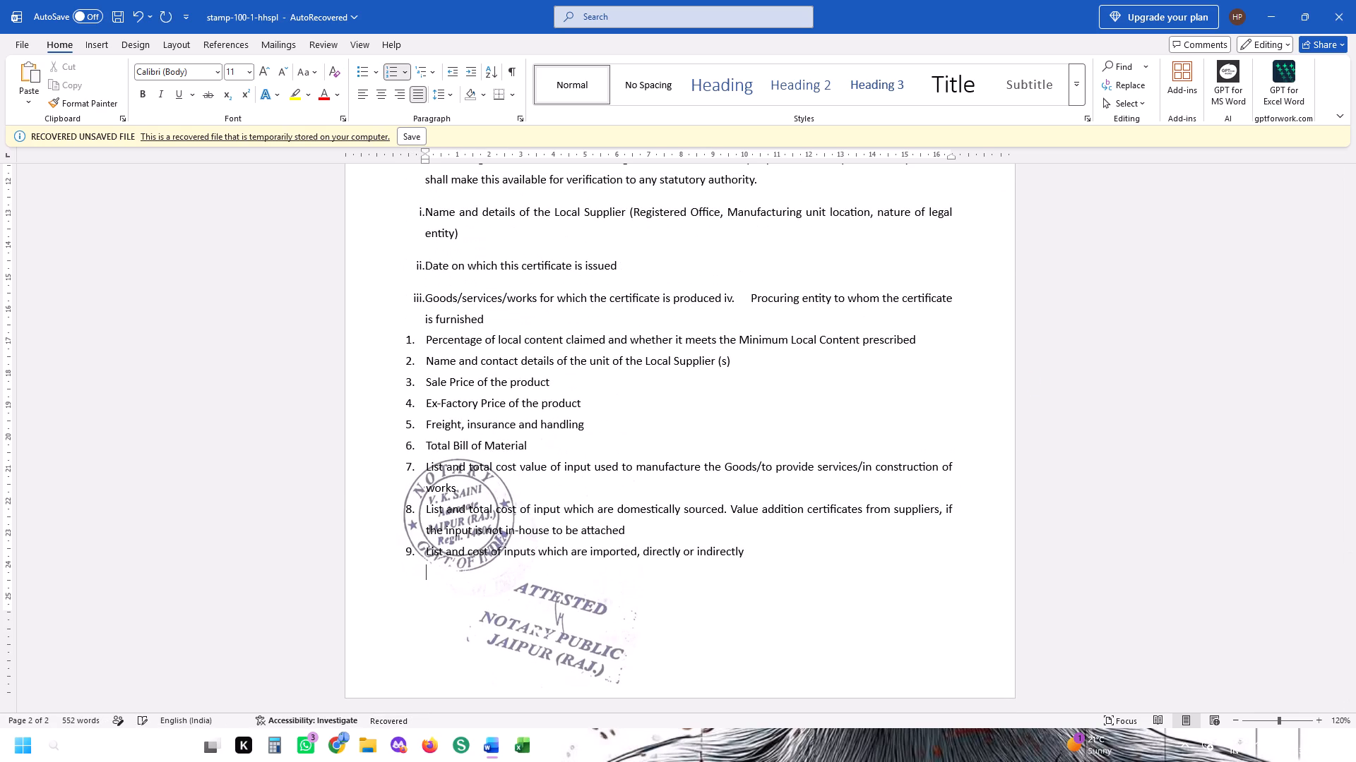
{"action": "key", "text": "BackSpace"}
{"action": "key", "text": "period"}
{"action": "key", "text": "Return"}
{"action": "key", "text": "Return"}
{"action": "key", "text": "Return"}
{"action": "key", "text": "Return"}
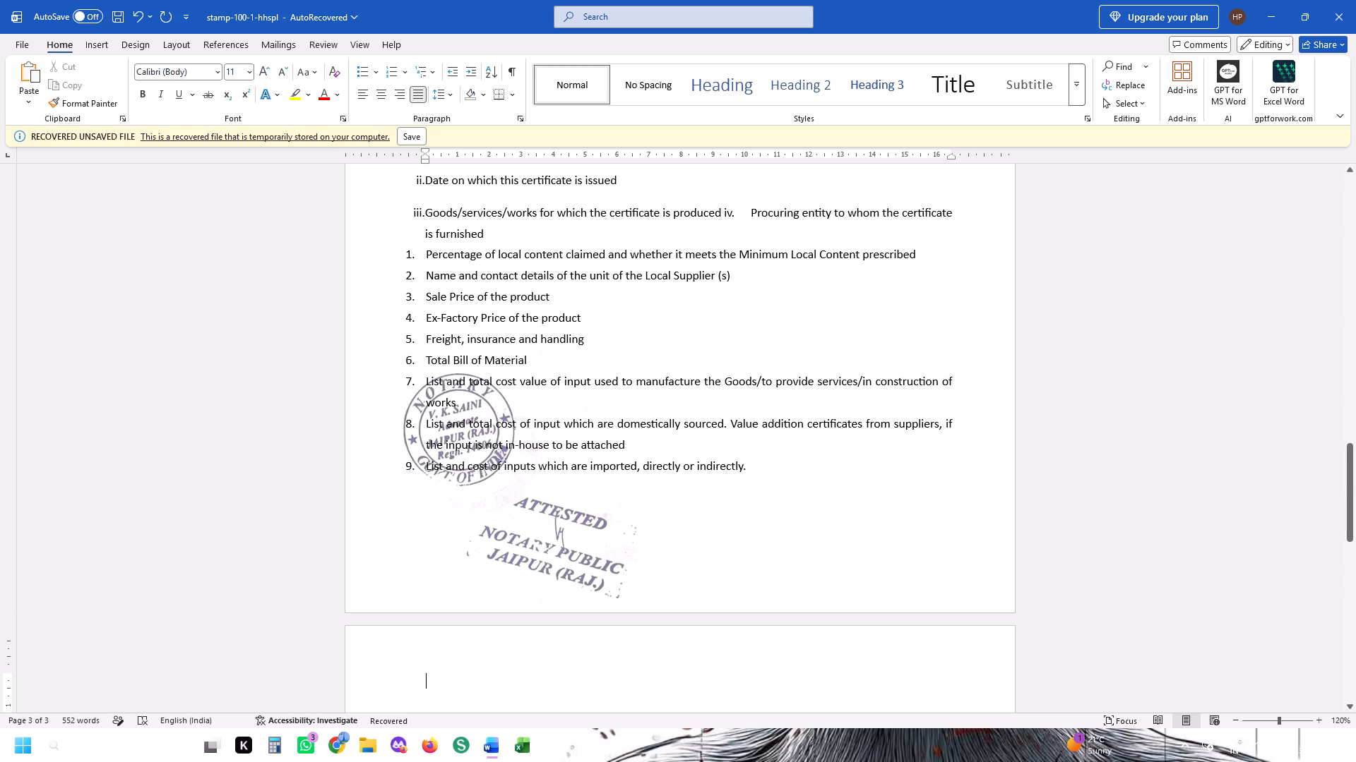
Clear the unpinned entries from the clipboard history.
{"action": "key", "text": "super+v"}
{"action": "left_click", "coordinate": [636, 468]}
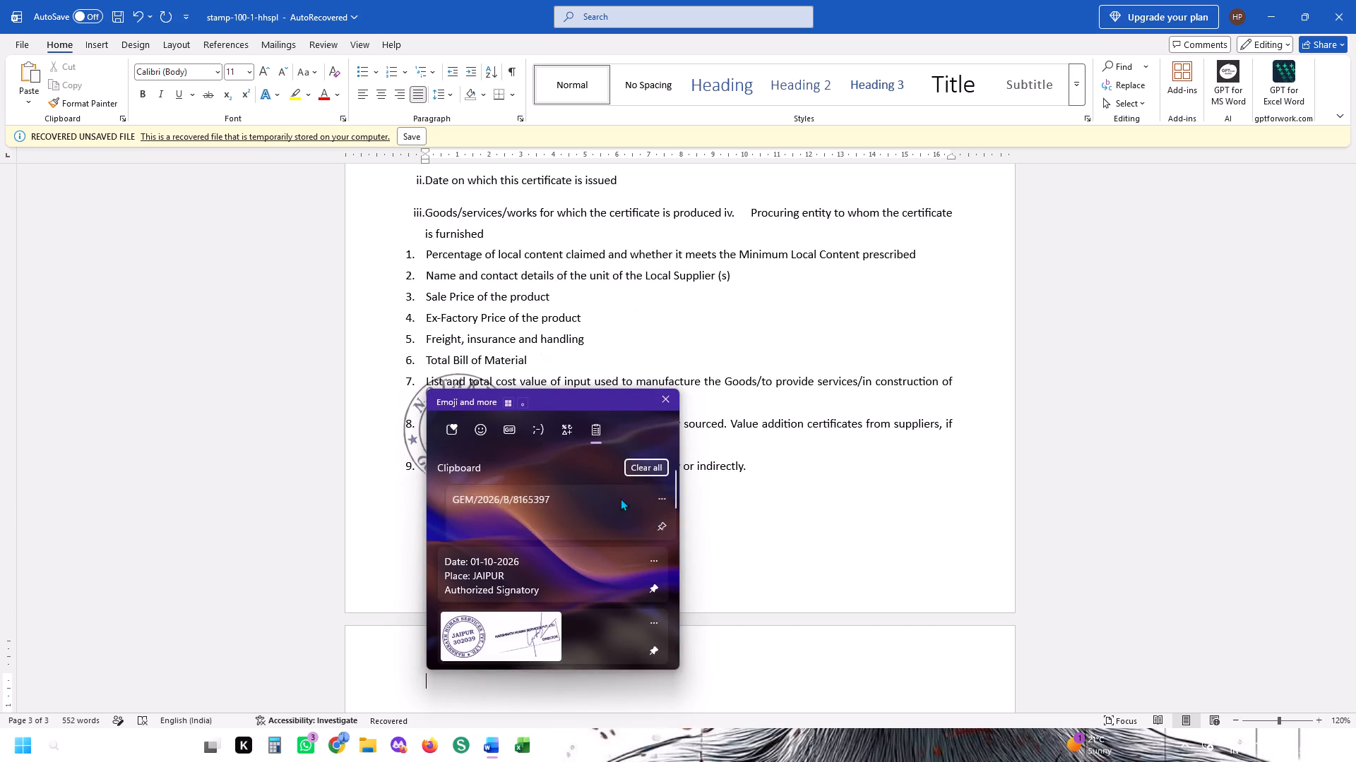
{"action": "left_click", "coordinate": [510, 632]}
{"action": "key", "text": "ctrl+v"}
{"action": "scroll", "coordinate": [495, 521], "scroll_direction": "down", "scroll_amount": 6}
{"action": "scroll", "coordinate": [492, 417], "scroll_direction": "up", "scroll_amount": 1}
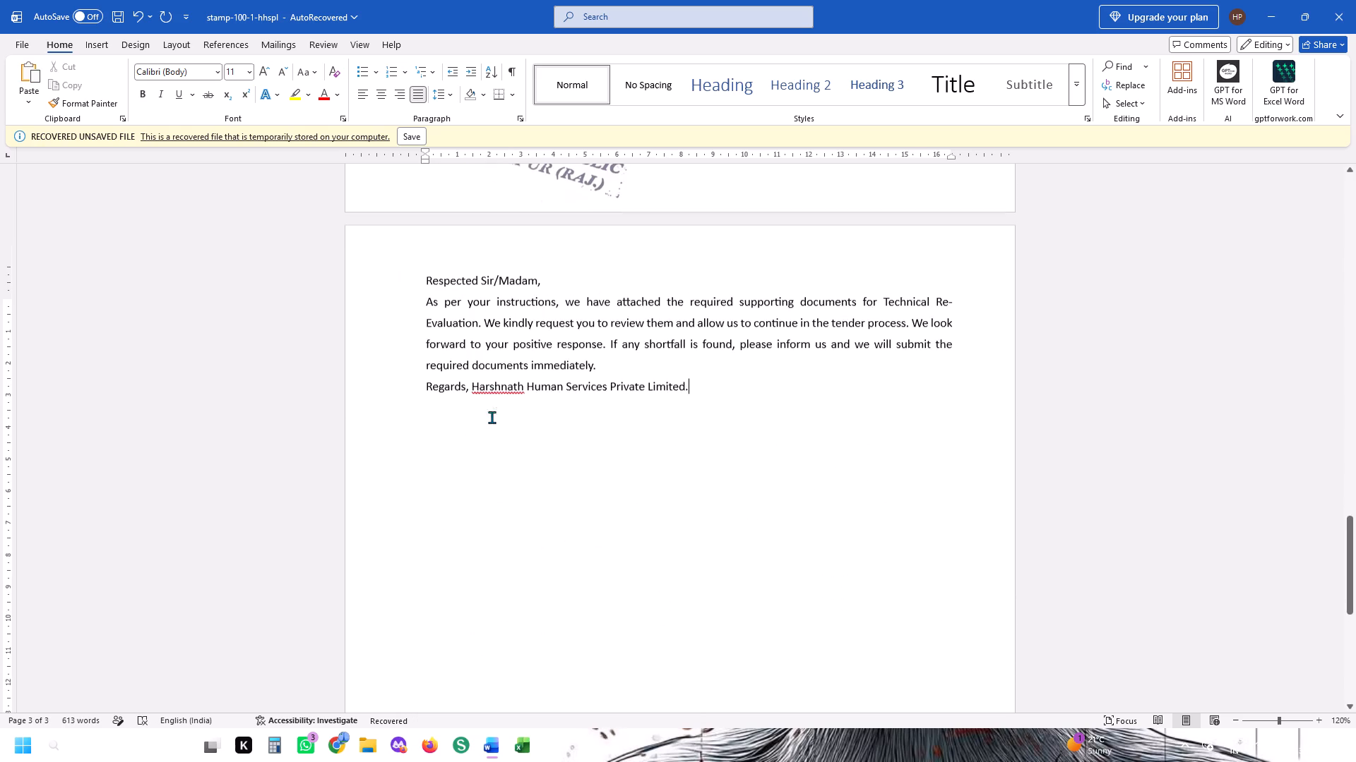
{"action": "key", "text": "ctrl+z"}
Put "iv. Procuring entity to whom the certificate is furnished" on its own line below item iii of point 7.
{"action": "scroll", "coordinate": [499, 406], "scroll_direction": "up", "scroll_amount": 5}
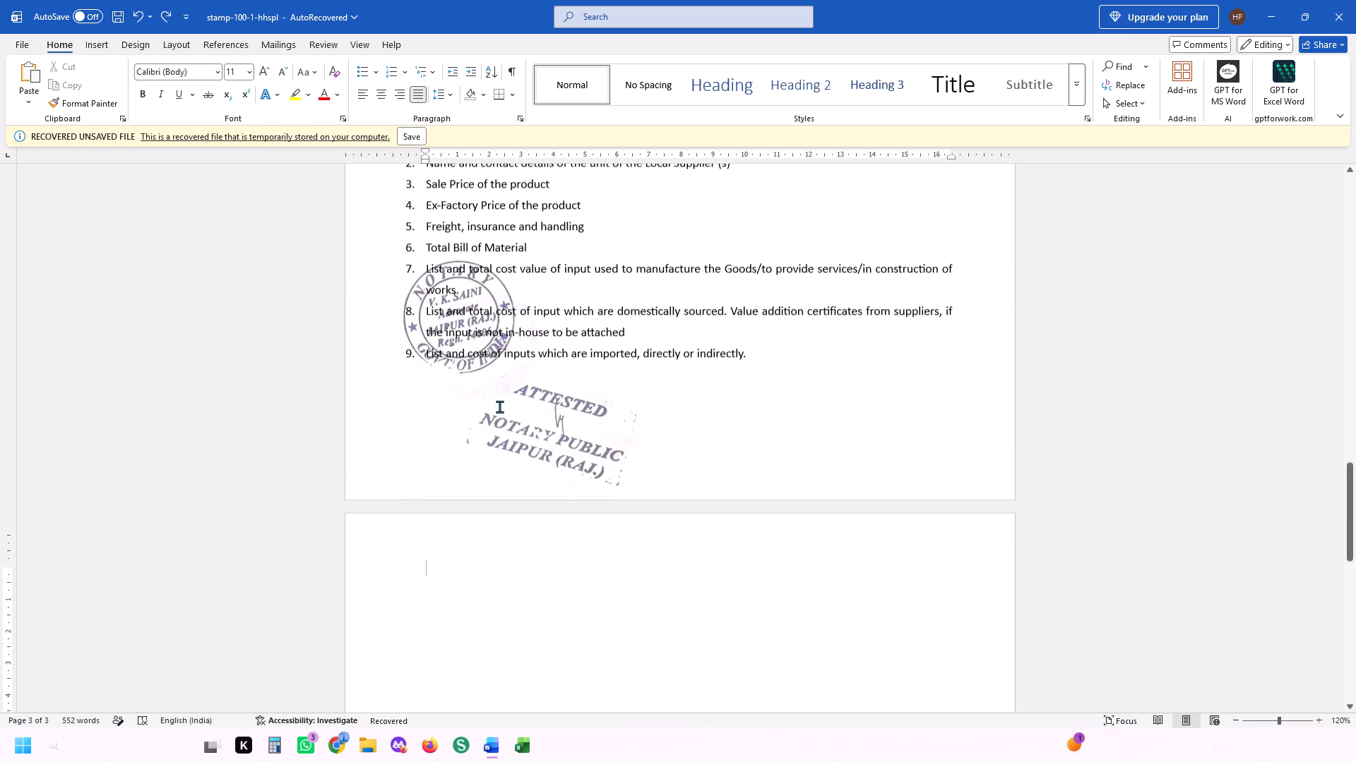
{"action": "scroll", "coordinate": [499, 406], "scroll_direction": "up", "scroll_amount": 10}
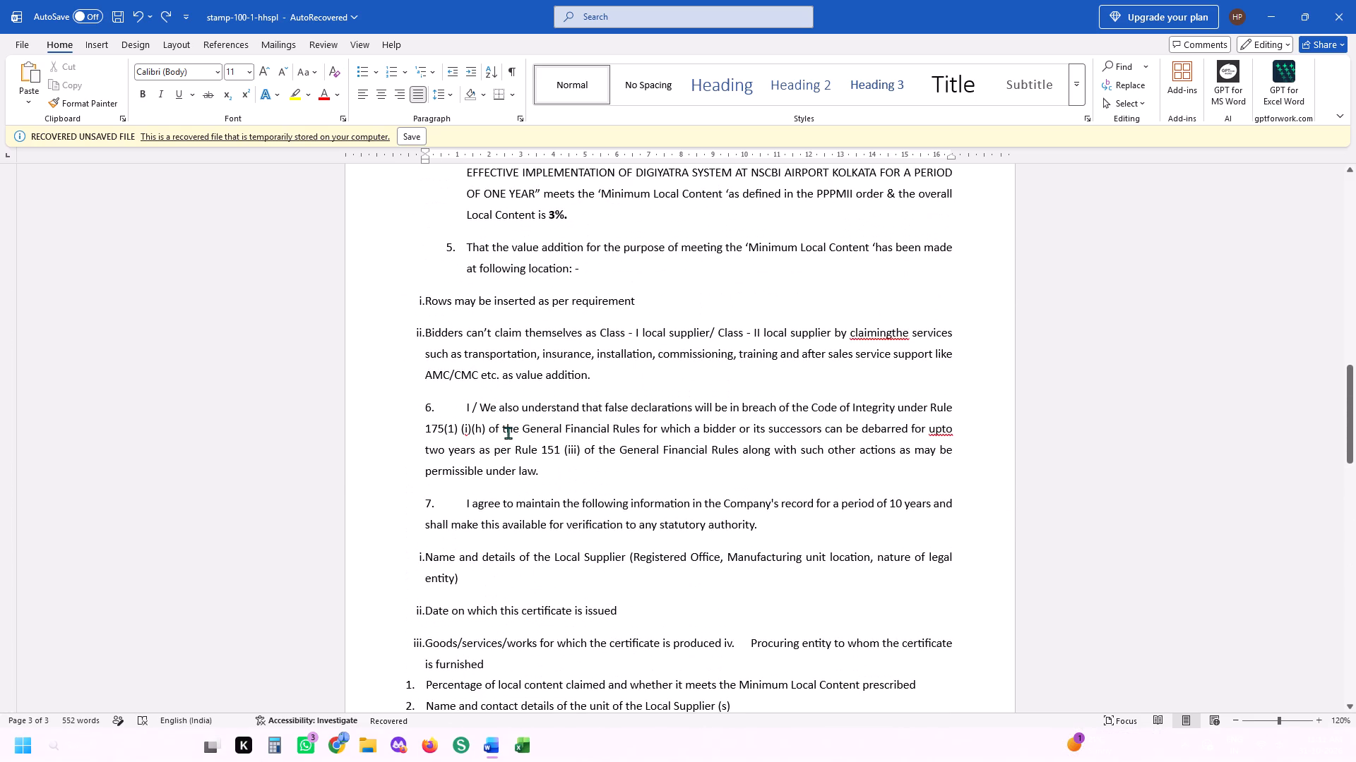
{"action": "left_click", "coordinate": [720, 635]}
{"action": "key", "text": "Right"}
{"action": "key", "text": "Return"}
{"action": "key", "text": "BackSpace"}
{"action": "key", "text": "BackSpace"}
{"action": "key", "text": "BackSpace"}
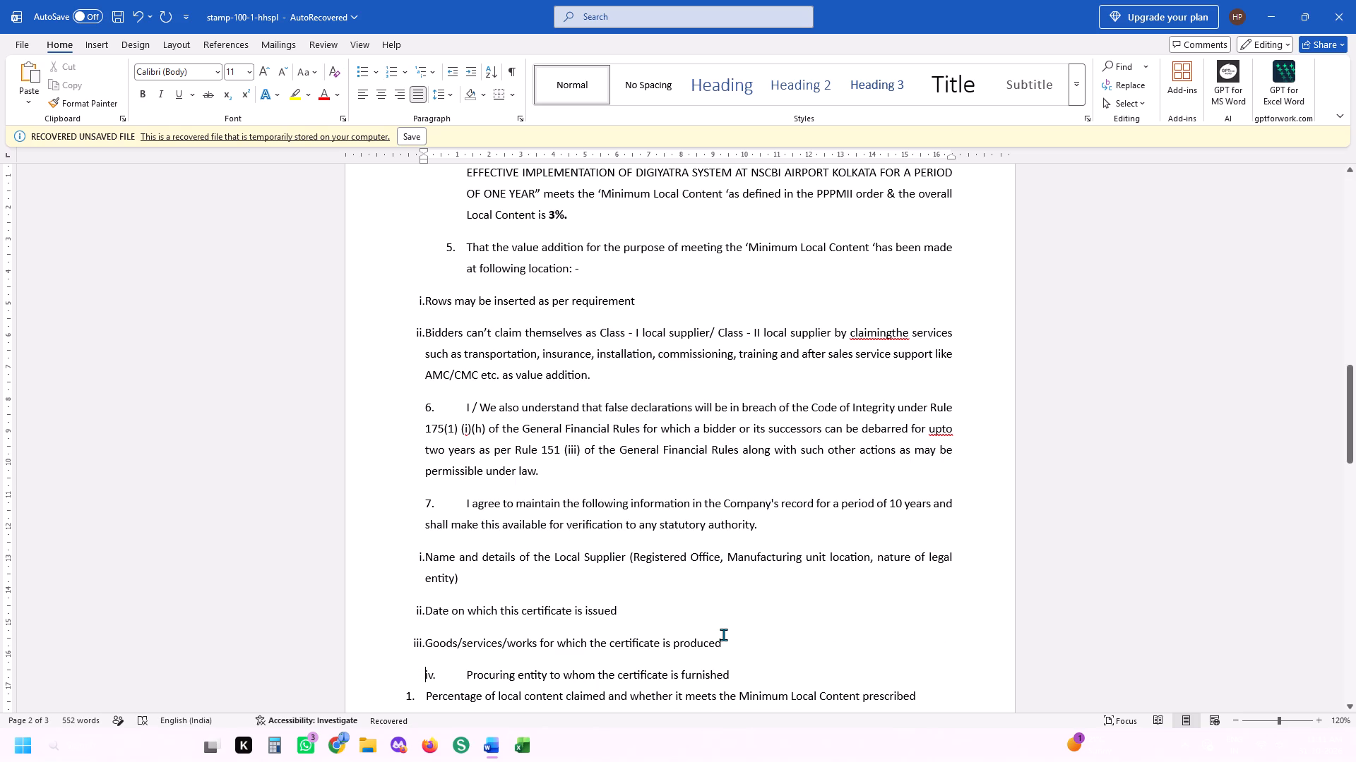
Remove the extra paragraph spacing from "Name of the Work" through the last item of the numbered list.
{"action": "scroll", "coordinate": [490, 550], "scroll_direction": "up", "scroll_amount": 2}
{"action": "scroll", "coordinate": [473, 388], "scroll_direction": "up", "scroll_amount": 5}
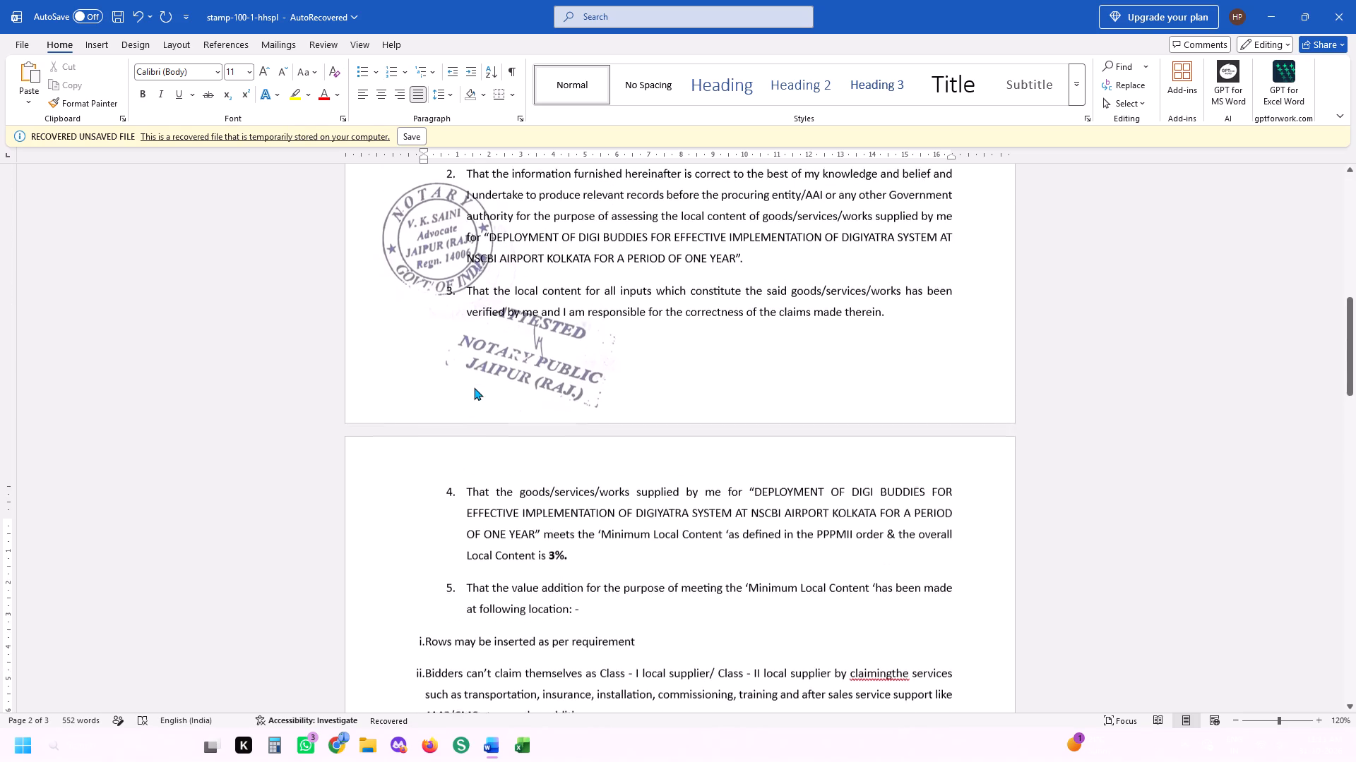
{"action": "scroll", "coordinate": [474, 387], "scroll_direction": "up", "scroll_amount": 9}
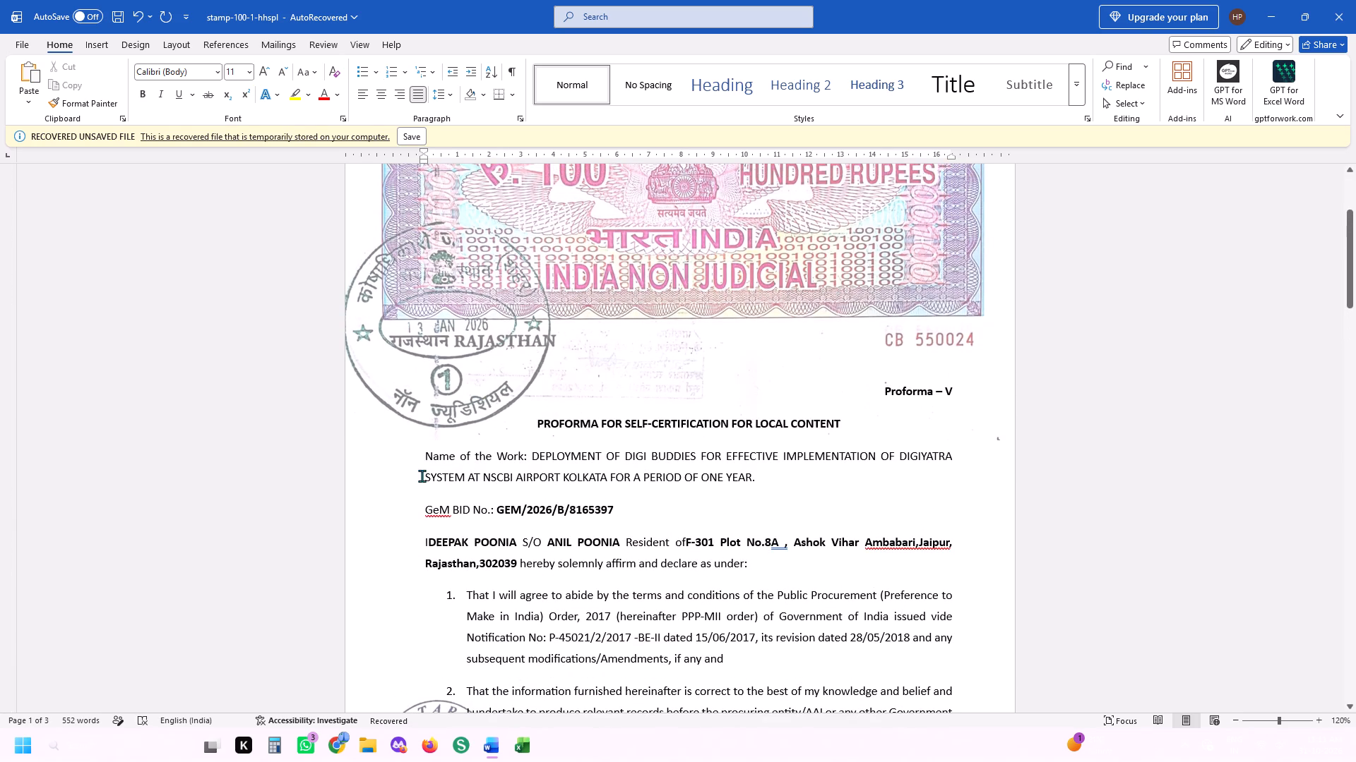
{"action": "left_click_drag", "start_coordinate": [417, 456], "coordinate": [924, 615]}
{"action": "scroll", "coordinate": [819, 761], "scroll_direction": "down", "scroll_amount": 7}
{"action": "scroll", "coordinate": [944, 500], "scroll_direction": "down", "scroll_amount": 20}
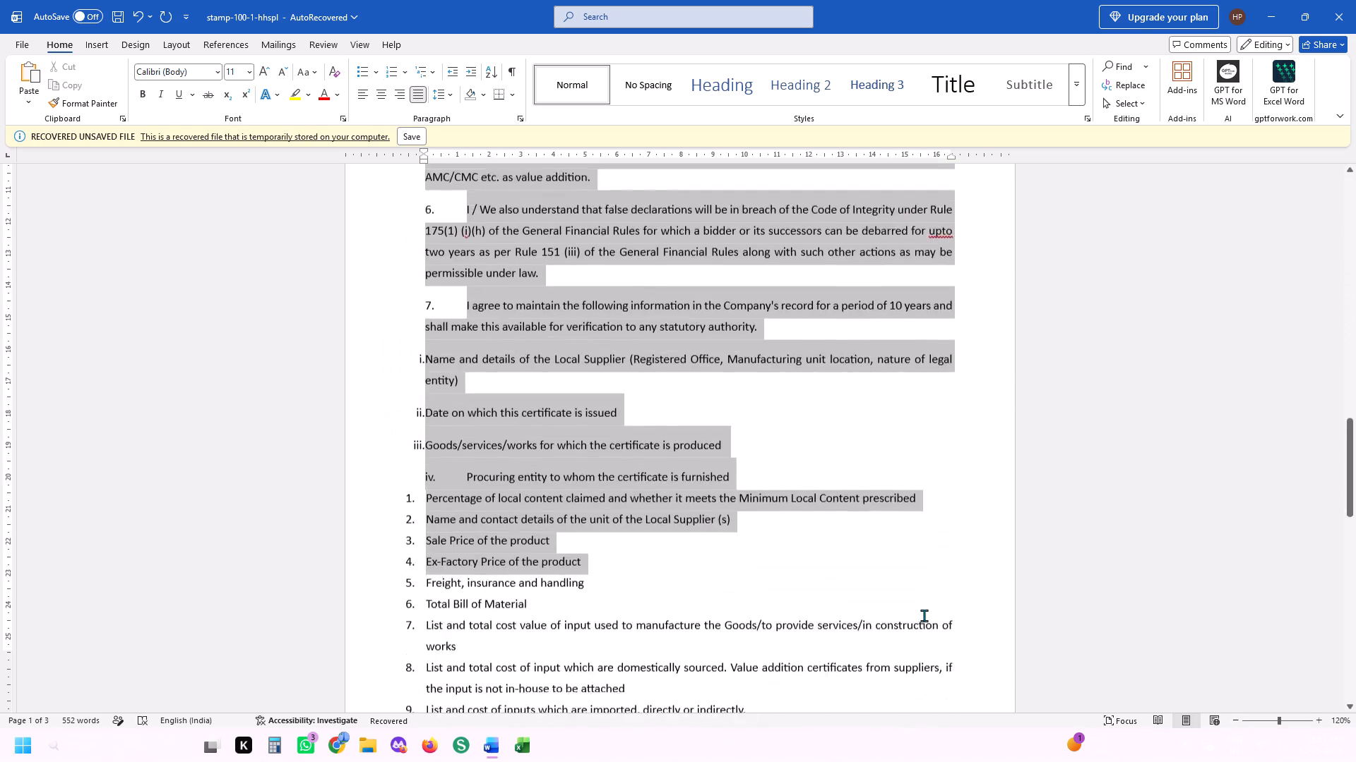
{"action": "left_click_drag", "start_coordinate": [924, 615], "coordinate": [530, 300]}
{"action": "scroll", "coordinate": [891, 567], "scroll_direction": "down", "scroll_amount": 1}
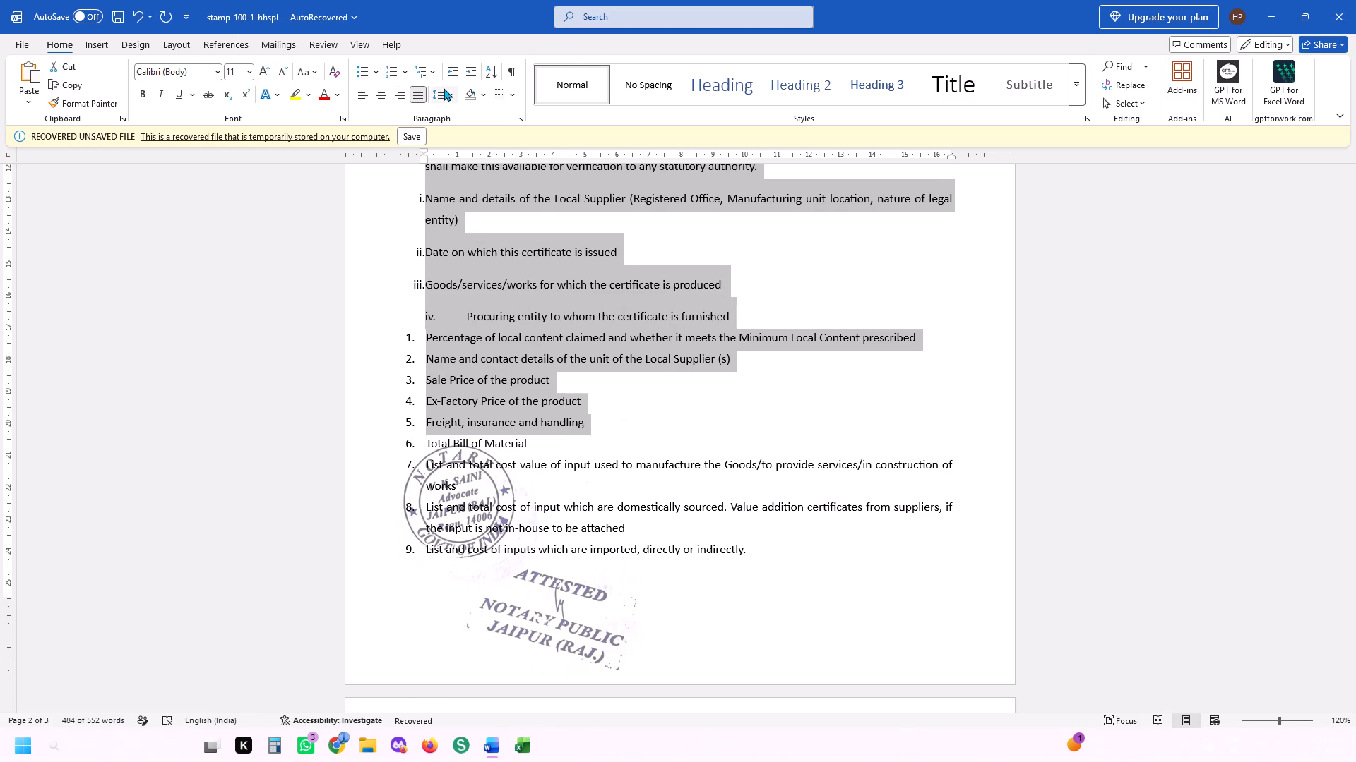
{"action": "left_click_drag", "start_coordinate": [756, 551], "coordinate": [465, 345]}
{"action": "scroll", "coordinate": [492, 364], "scroll_direction": "up", "scroll_amount": 12}
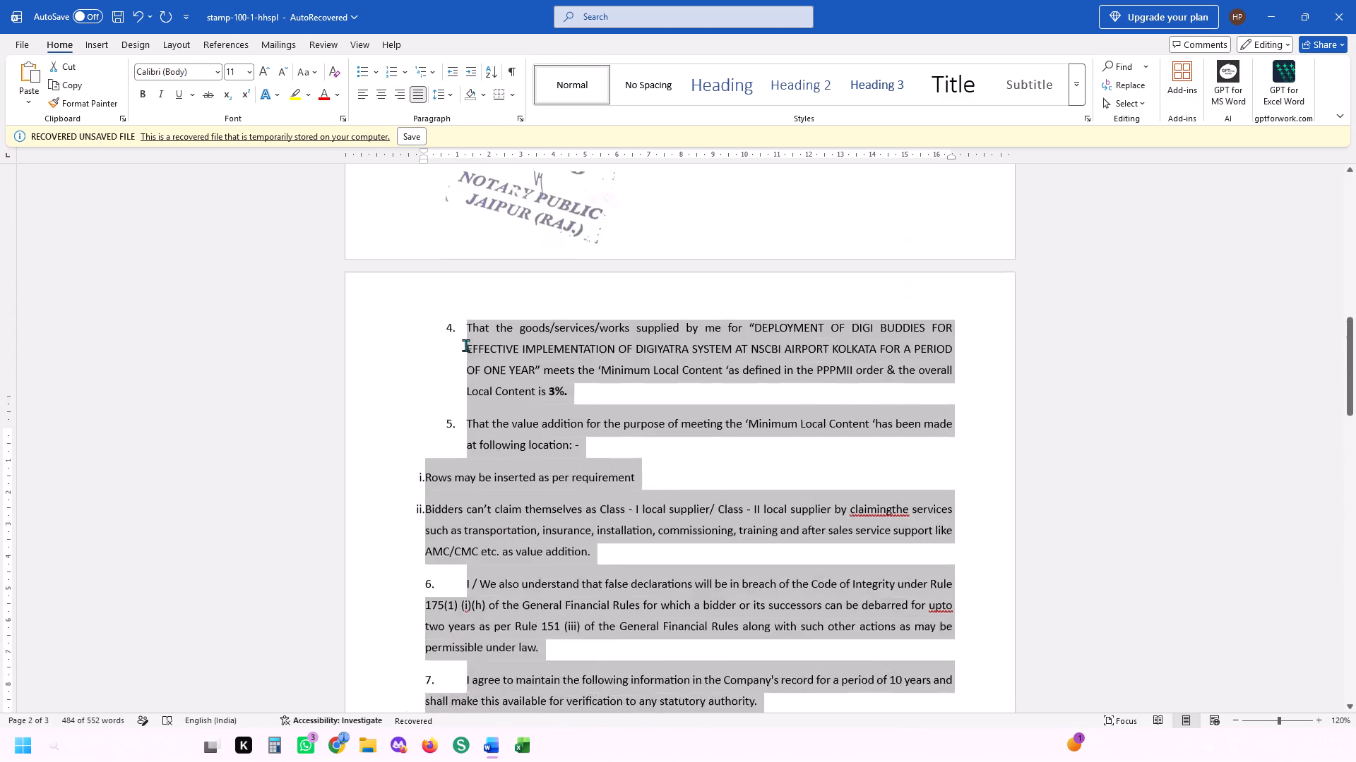
{"action": "left_click_drag", "start_coordinate": [465, 345], "coordinate": [411, 232]}
{"action": "scroll", "coordinate": [463, 342], "scroll_direction": "up", "scroll_amount": 5}
{"action": "scroll", "coordinate": [411, 232], "scroll_direction": "up", "scroll_amount": 3}
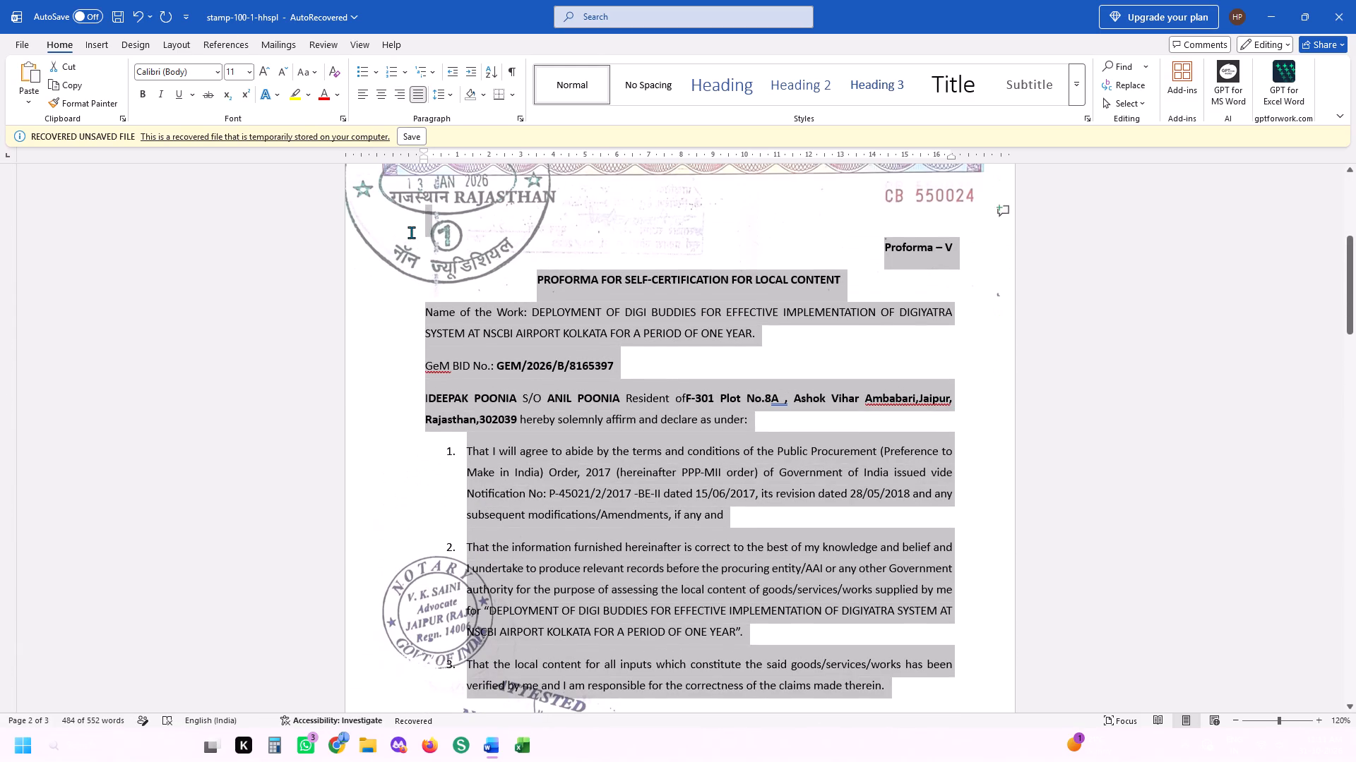
{"action": "left_click_drag", "start_coordinate": [411, 232], "coordinate": [429, 322]}
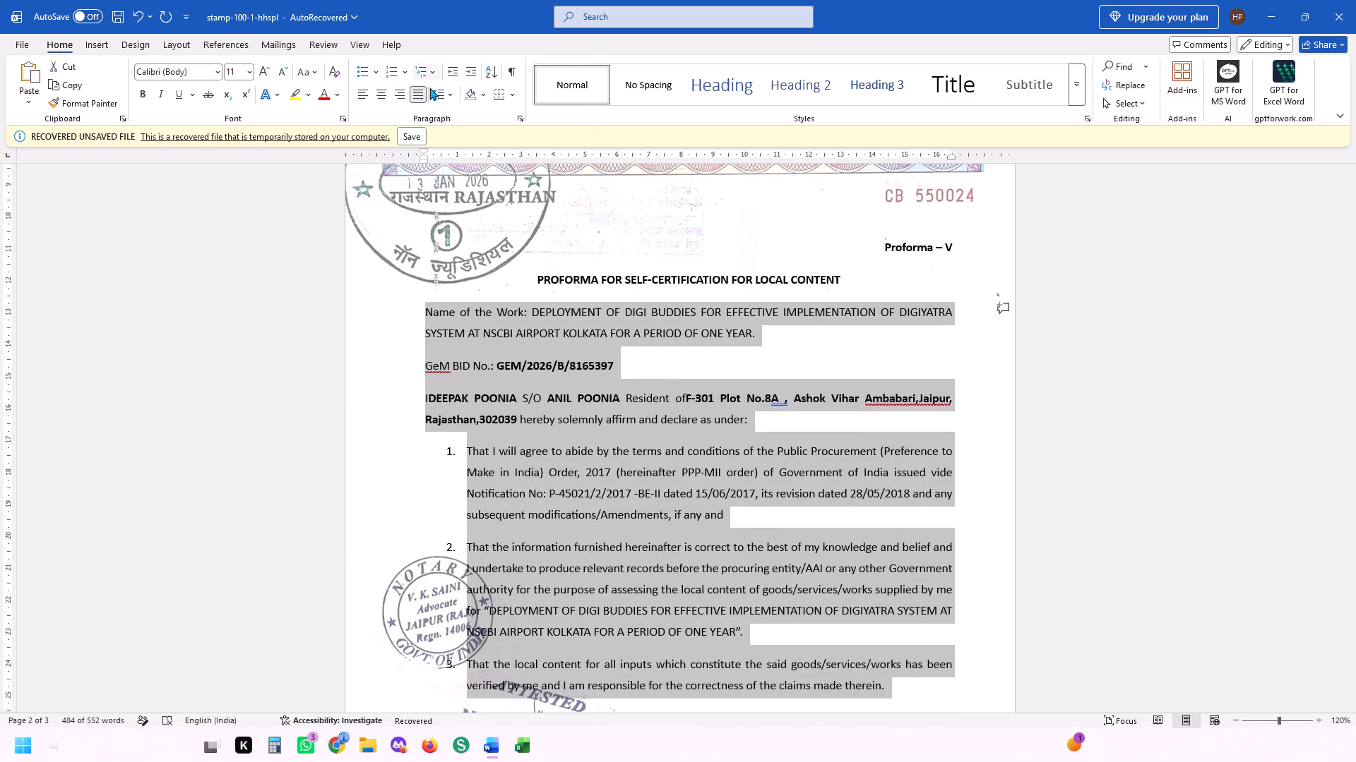
{"action": "left_click", "coordinate": [440, 100]}
{"action": "left_click", "coordinate": [442, 260]}
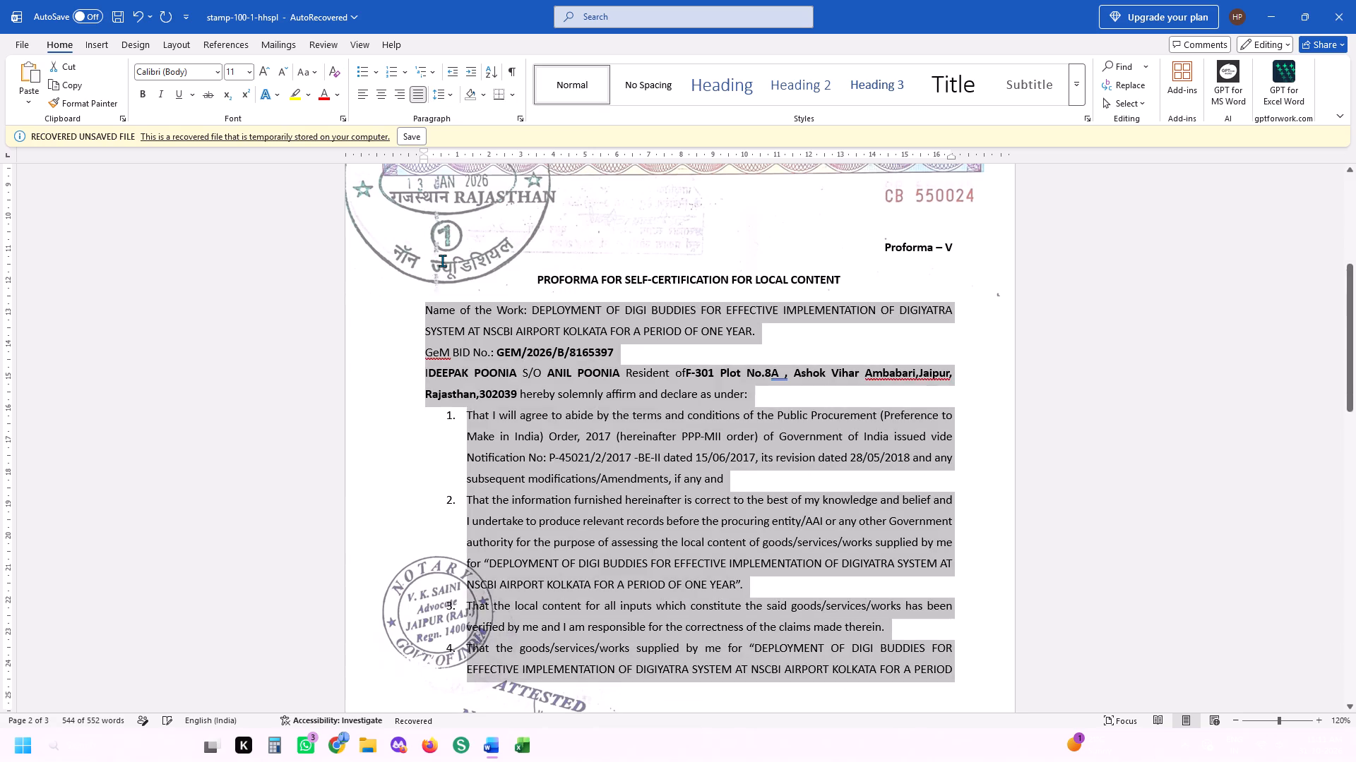
Insert the saved date, place and authorized signatory block below list item 9 and left-align it.
{"action": "scroll", "coordinate": [499, 449], "scroll_direction": "down", "scroll_amount": 19}
{"action": "left_click", "coordinate": [500, 500]}
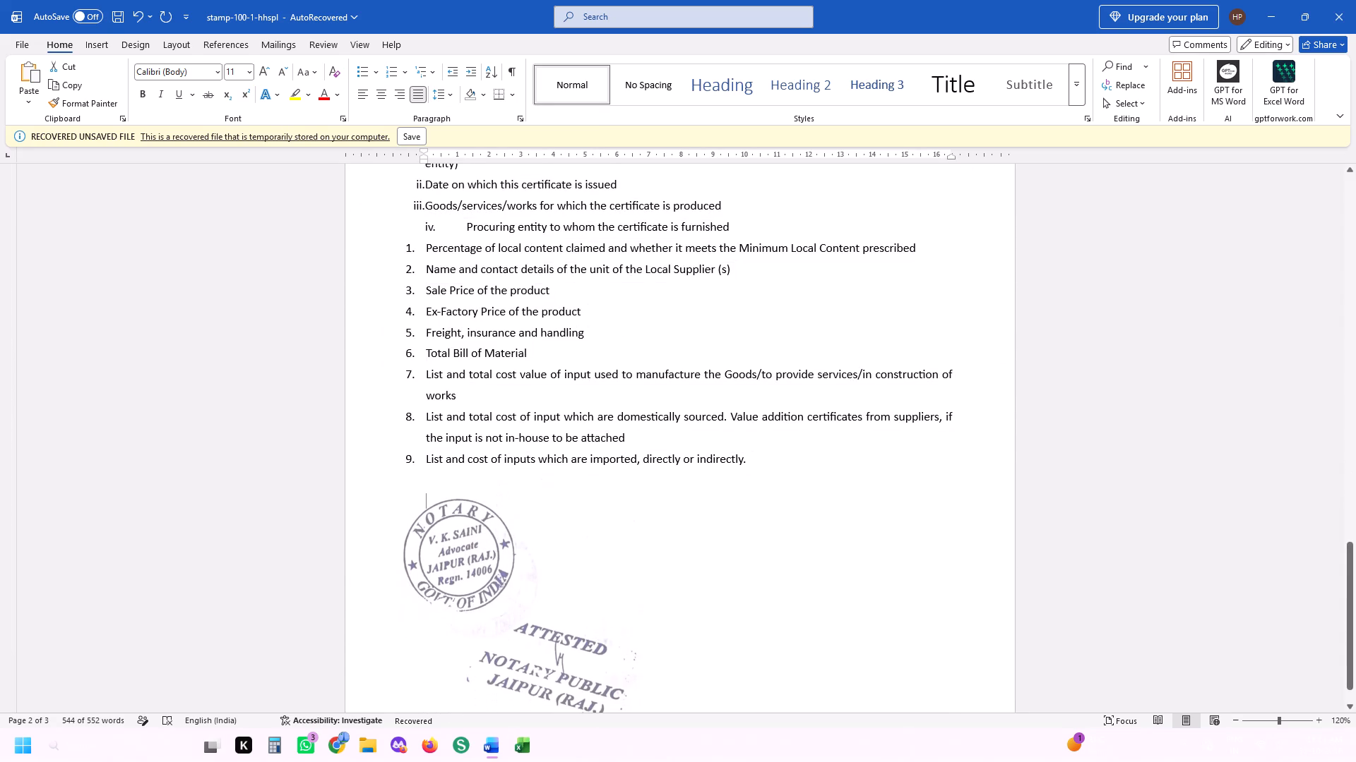
{"action": "key", "text": "super+v"}
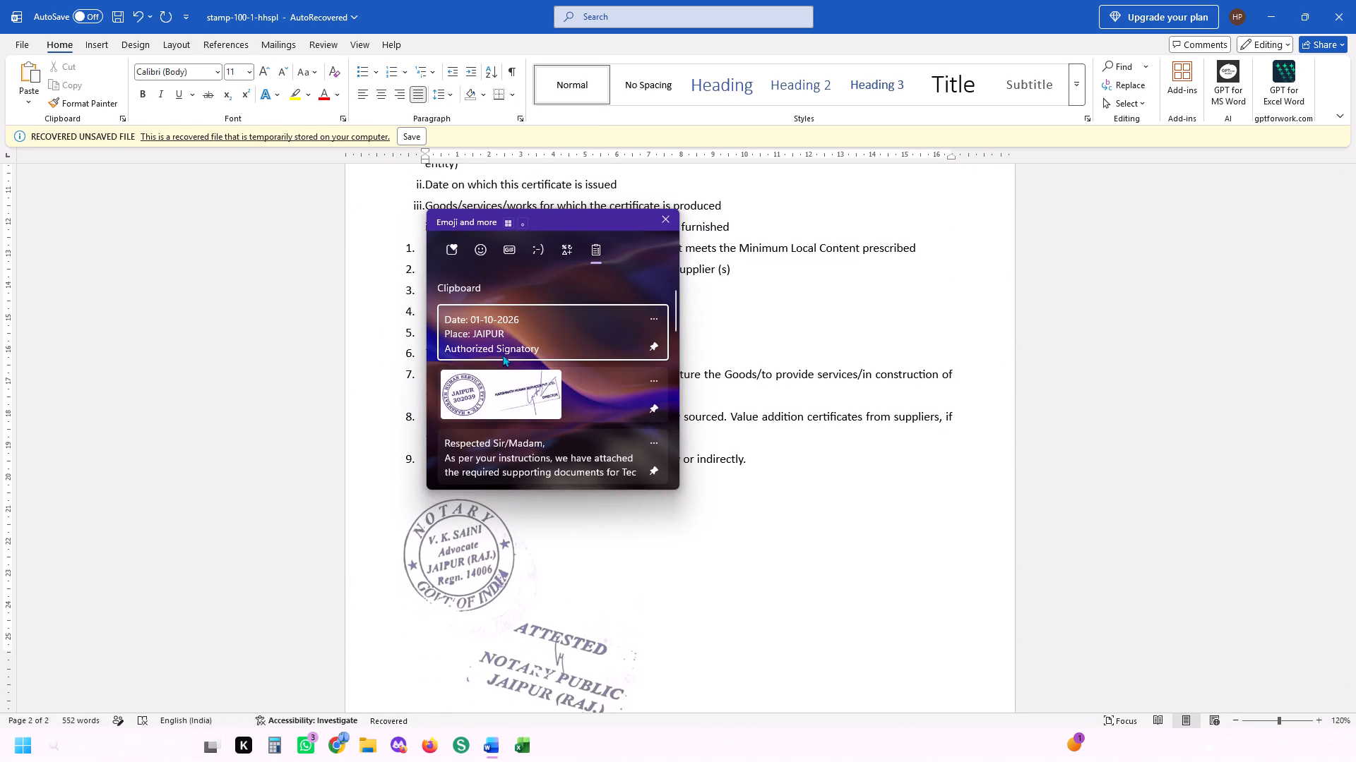
{"action": "left_click", "coordinate": [500, 327]}
{"action": "key", "text": "ctrl+v"}
{"action": "left_click_drag", "start_coordinate": [420, 498], "coordinate": [802, 624]}
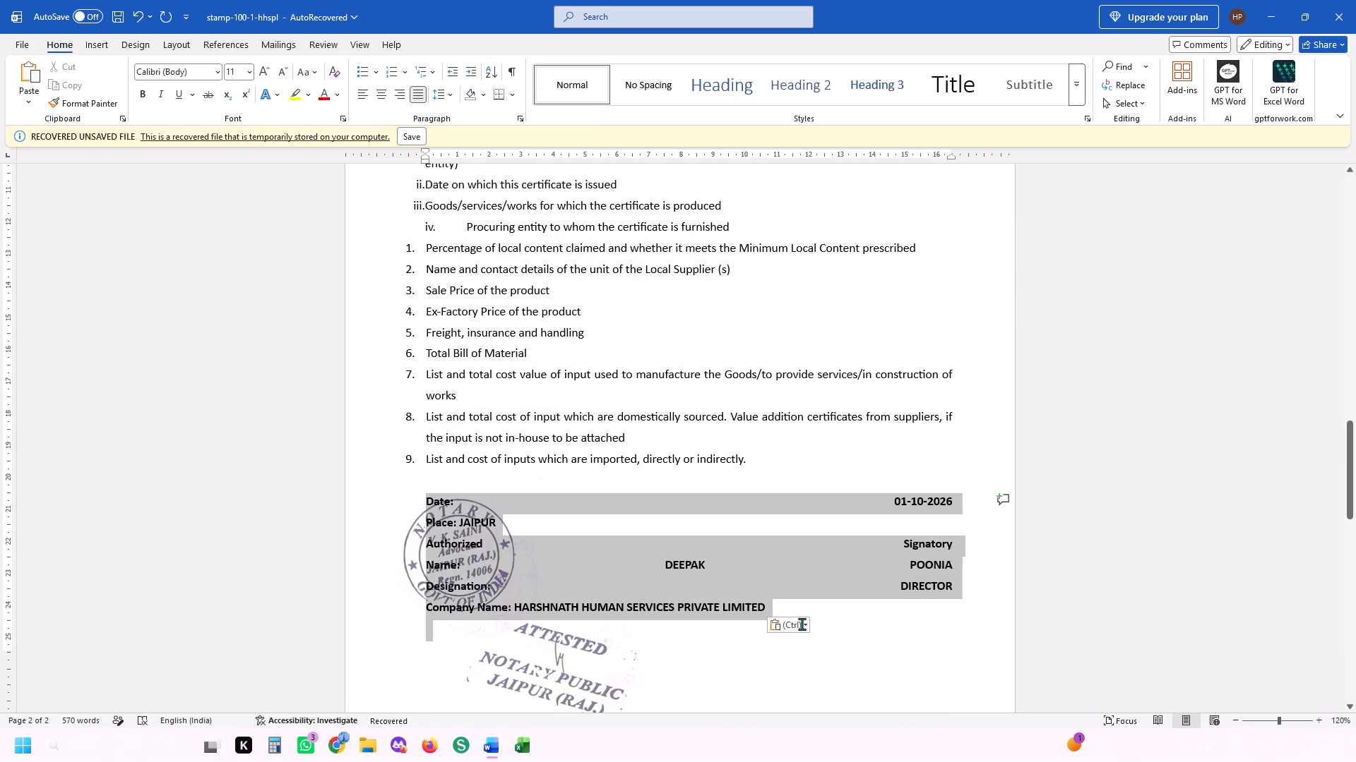
{"action": "left_click_drag", "start_coordinate": [802, 624], "coordinate": [802, 619]}
{"action": "key", "text": "ctrl+j"}
Change the day in the signatory block's date so it reads 31-10-2026.
{"action": "left_click", "coordinate": [465, 497]}
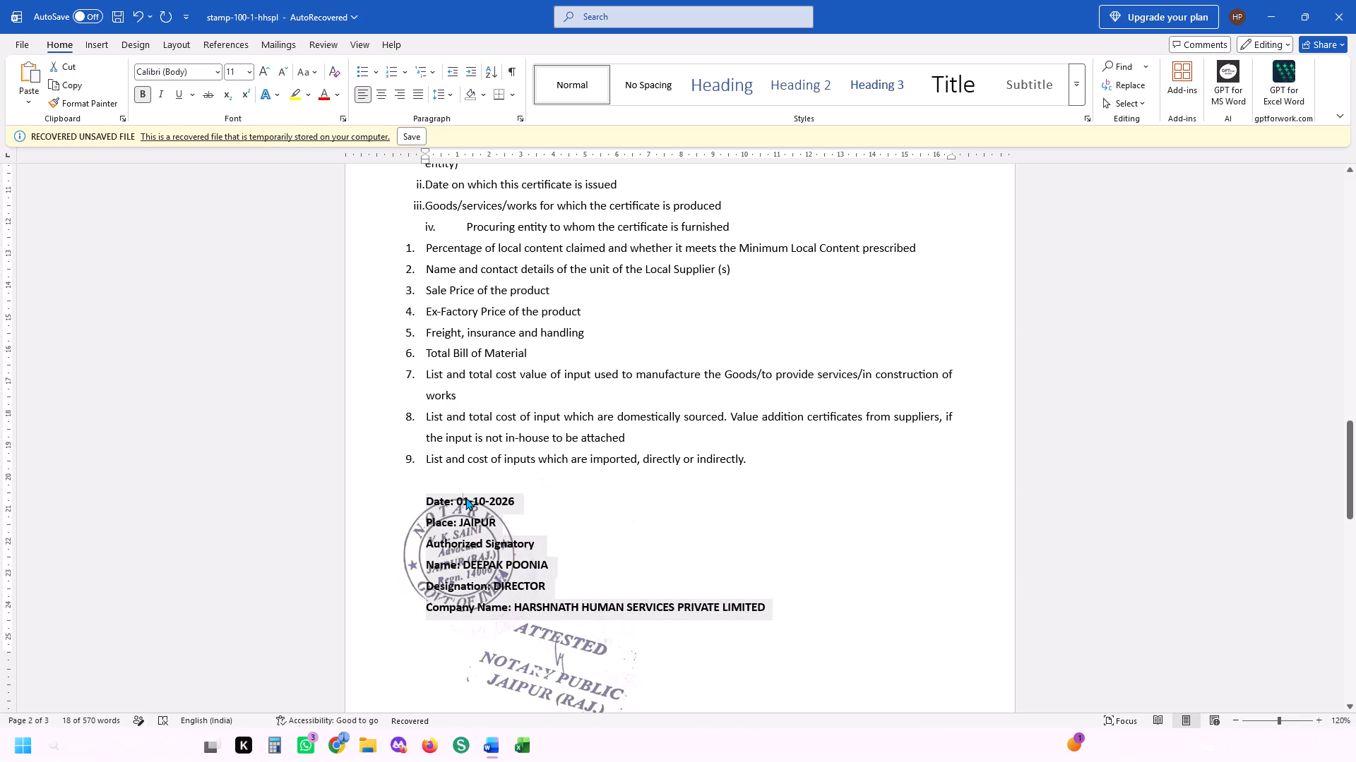
{"action": "key", "text": "Right"}
{"action": "key", "text": "BackSpace"}
{"action": "key", "text": "BackSpace"}
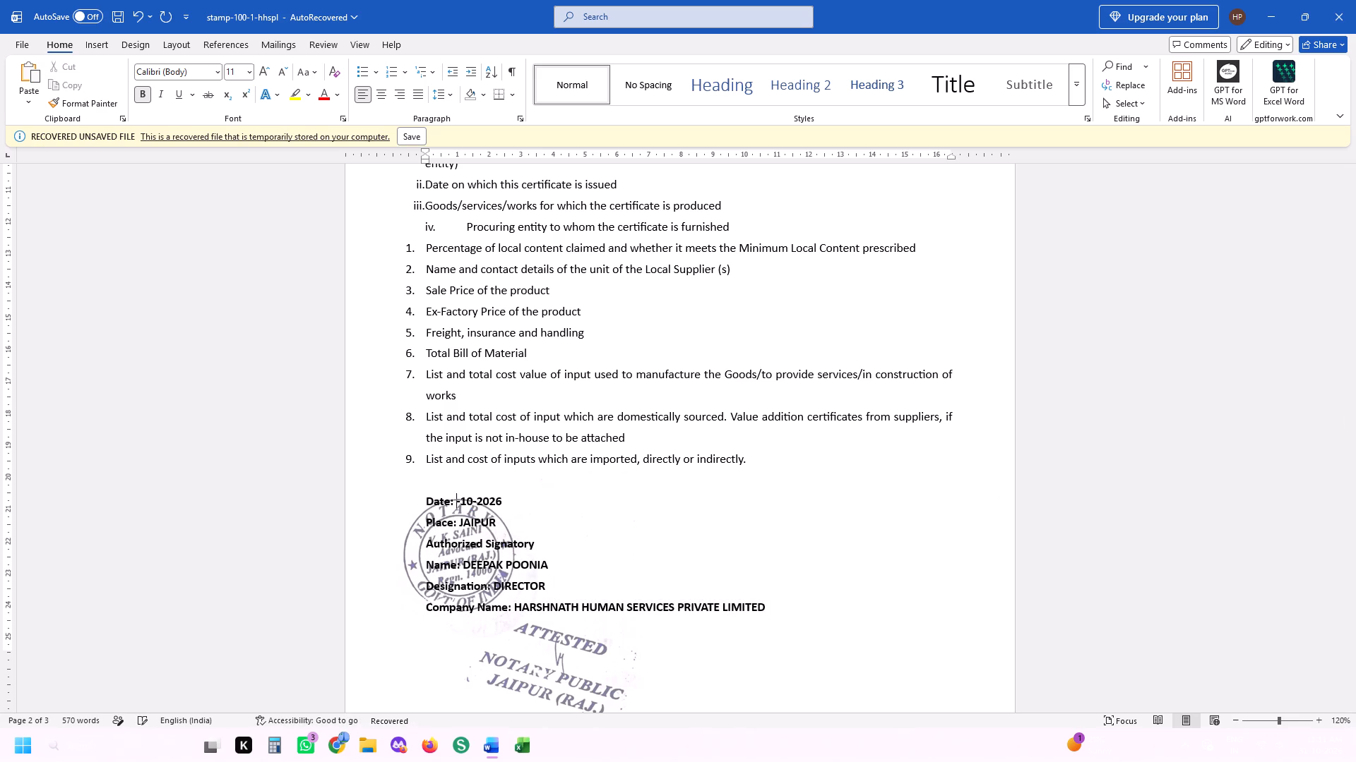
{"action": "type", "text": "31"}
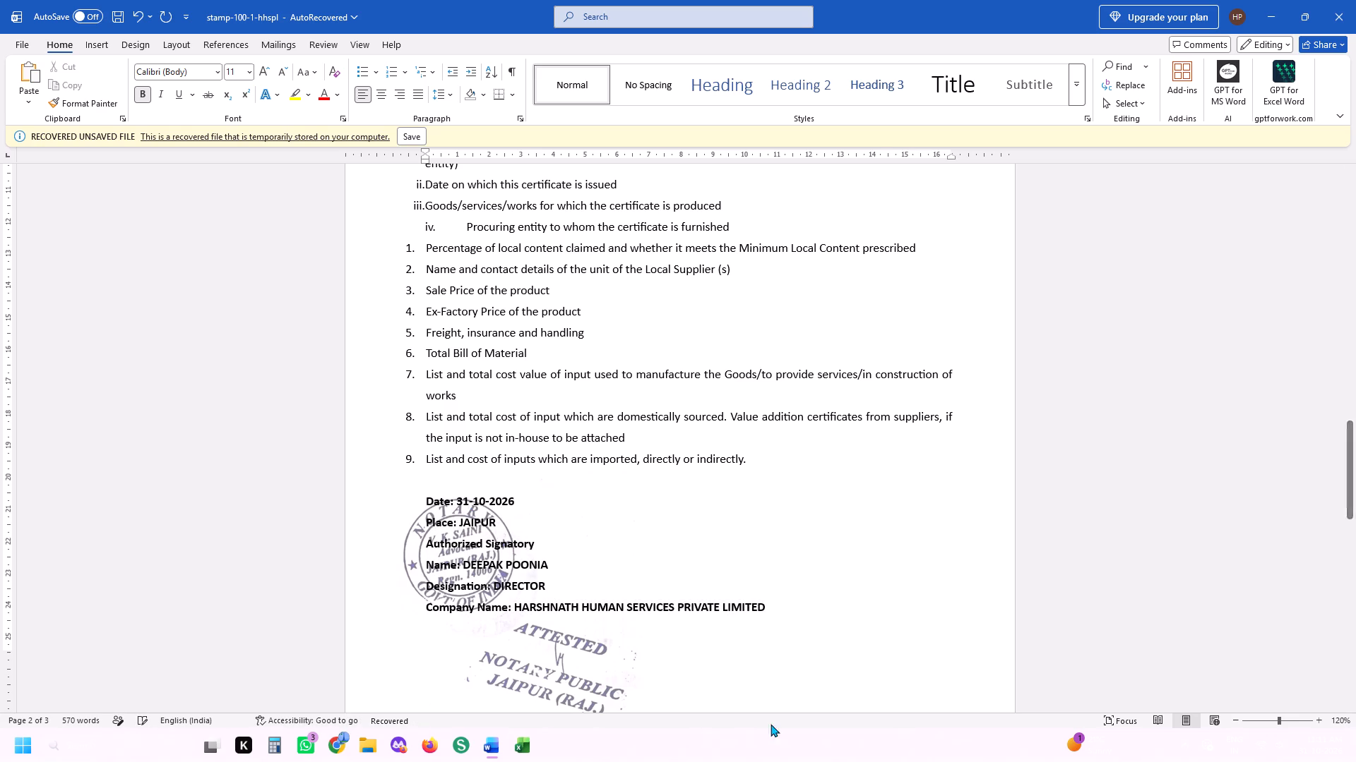
Right-align the whole signatory block from the date through the company name.
{"action": "left_click_drag", "start_coordinate": [771, 605], "coordinate": [397, 485]}
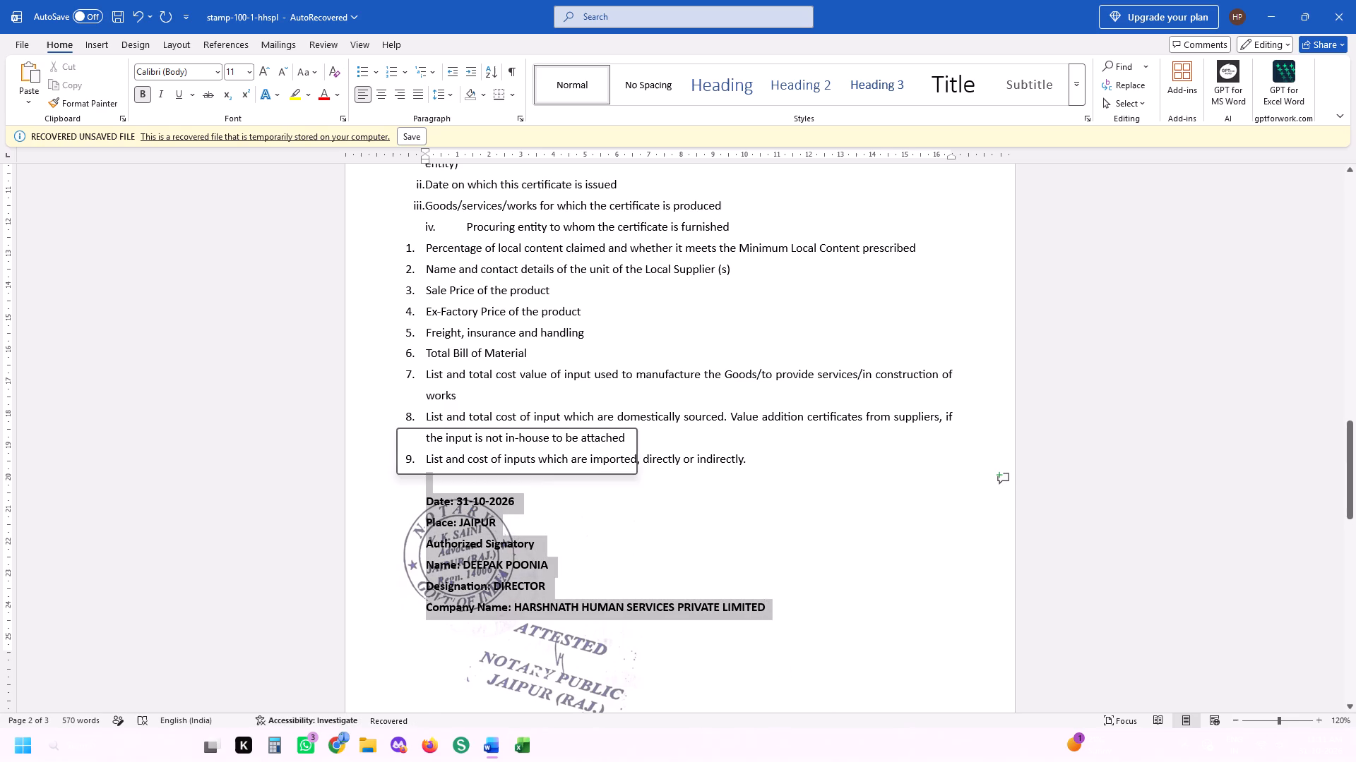
{"action": "key", "text": "ctrl+r"}
{"action": "left_click", "coordinate": [706, 552]}
Delete the empty paragraph on the blank last page.
{"action": "scroll", "coordinate": [706, 552], "scroll_direction": "down", "scroll_amount": 7}
{"action": "left_click", "coordinate": [451, 433]}
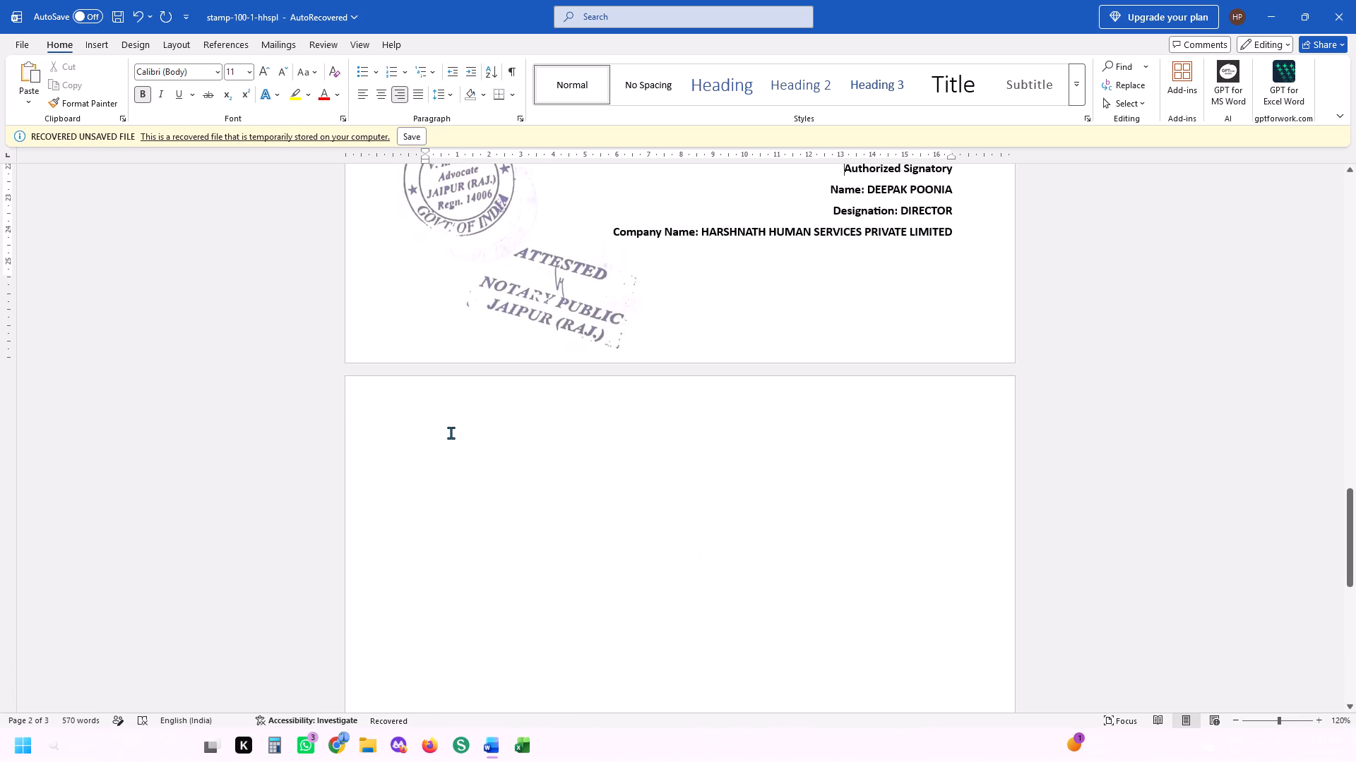
{"action": "key", "text": "BackSpace"}
Export the Rs. 100 stamp paper document as a PDF named PART53 in the Downloads folder.
{"action": "scroll", "coordinate": [451, 433], "scroll_direction": "up", "scroll_amount": 5}
{"action": "key", "text": "alt+f"}
{"action": "key", "text": "alt+e"}
{"action": "key", "text": "alt+a"}
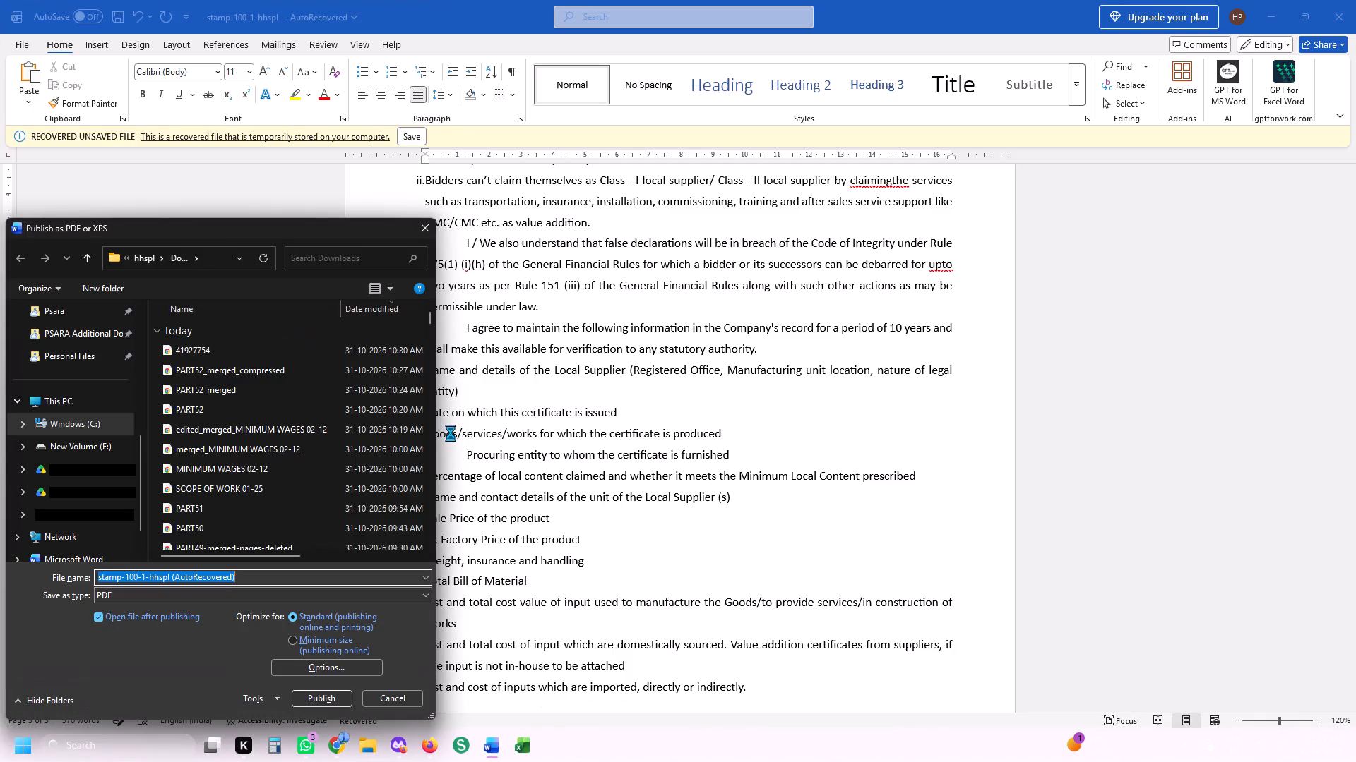
{"action": "scroll", "coordinate": [127, 636], "scroll_direction": "up", "scroll_amount": 5}
{"action": "scroll", "coordinate": [0, 392], "scroll_direction": "up", "scroll_amount": 6}
{"action": "scroll", "coordinate": [74, 461], "scroll_direction": "up", "scroll_amount": 6}
{"action": "left_click", "coordinate": [52, 409]}
{"action": "left_click", "coordinate": [206, 403]}
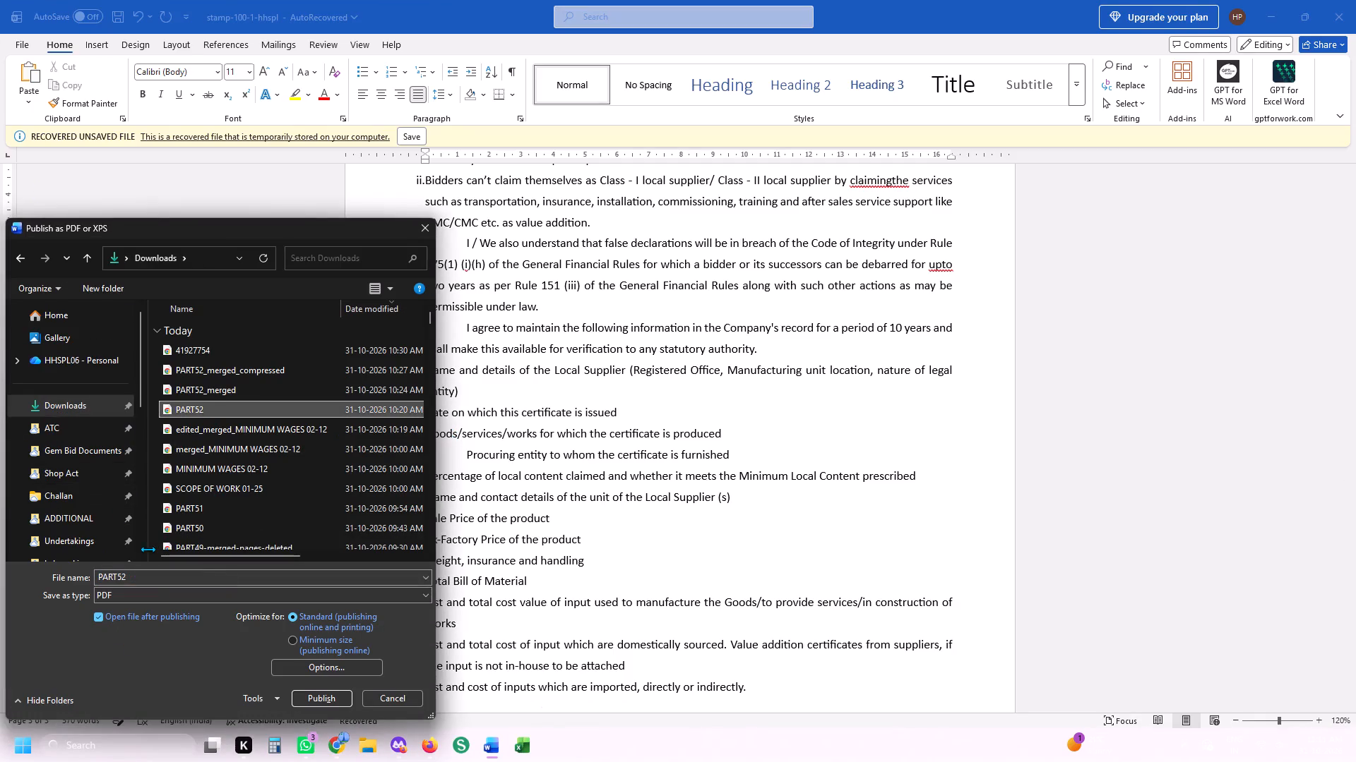
{"action": "triple_click", "coordinate": [152, 578]}
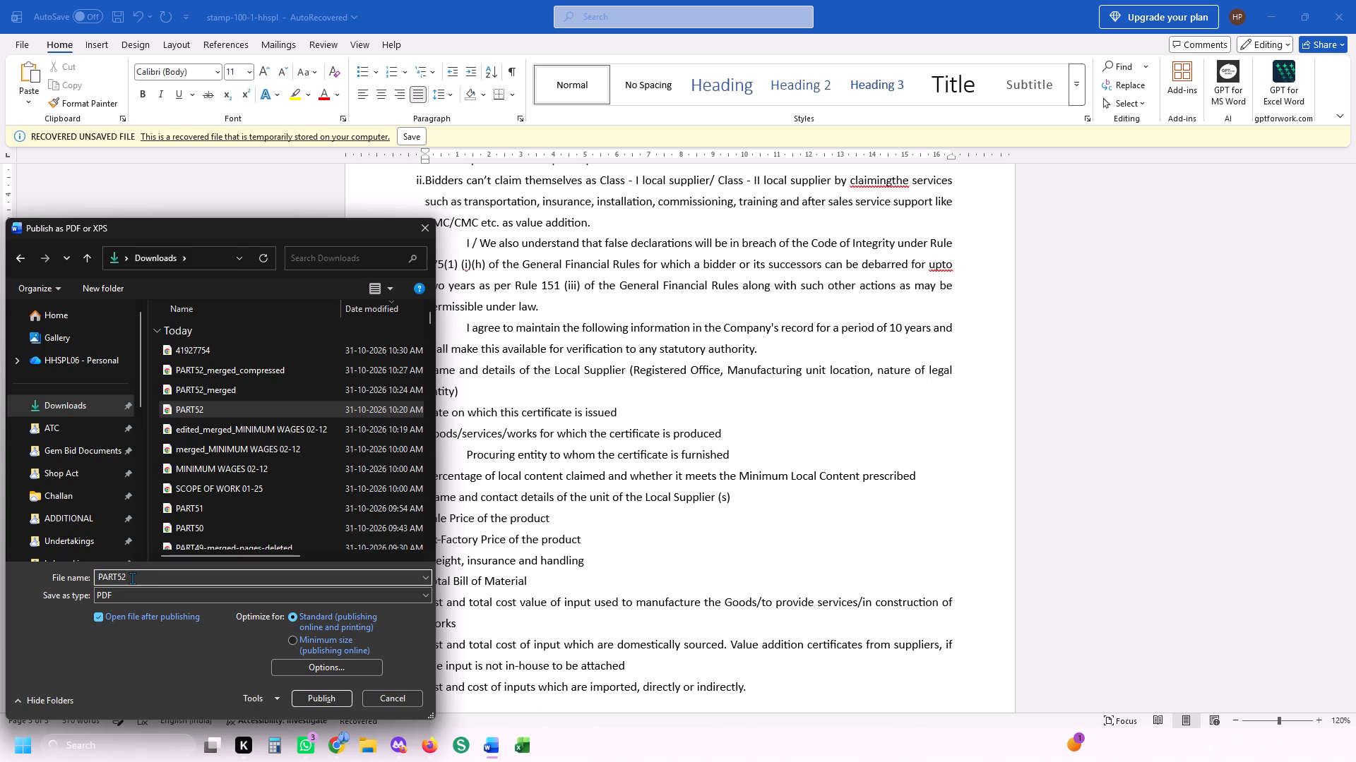
{"action": "key", "text": "BackSpace"}
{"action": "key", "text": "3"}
{"action": "key", "text": "Return"}
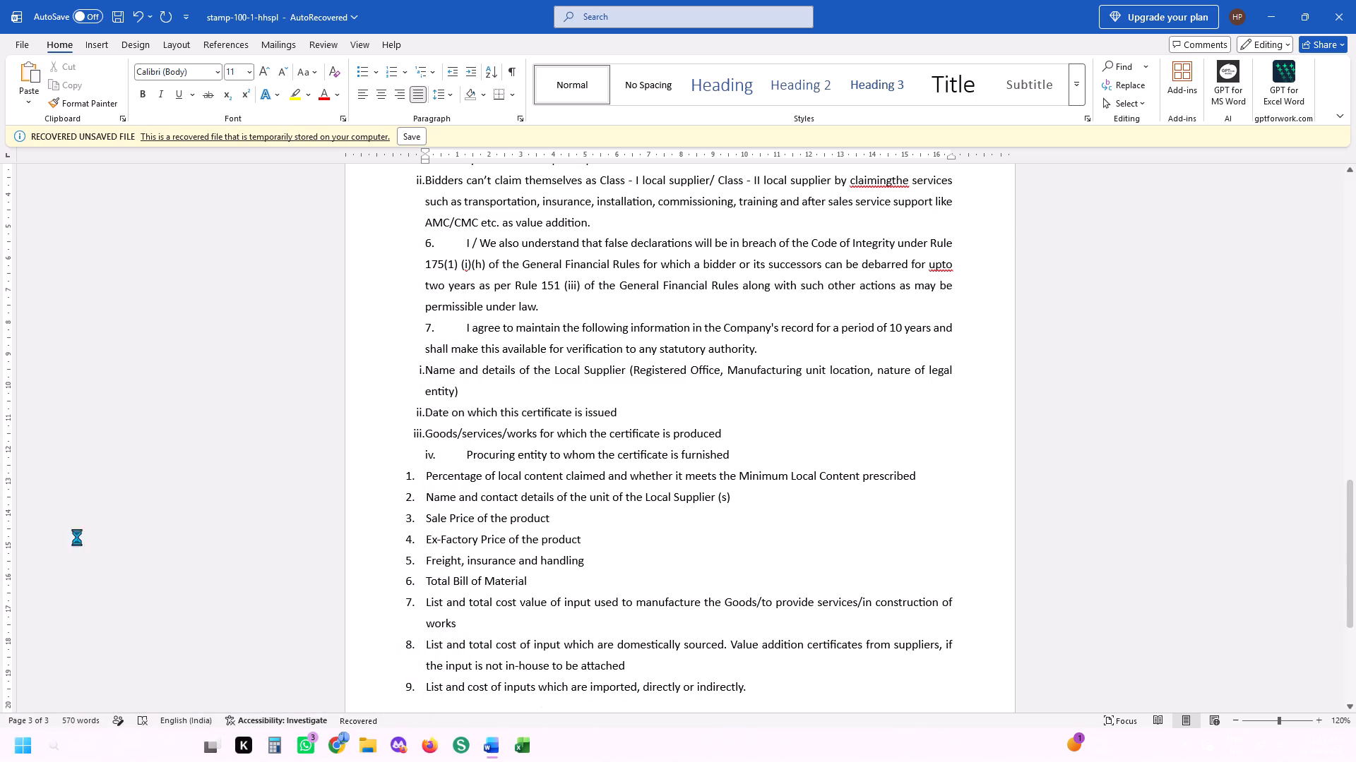
Switch to Firefox and load PART53 from Downloads into the iLovePDF Merge PDF tool.
{"action": "left_click", "coordinate": [427, 760]}
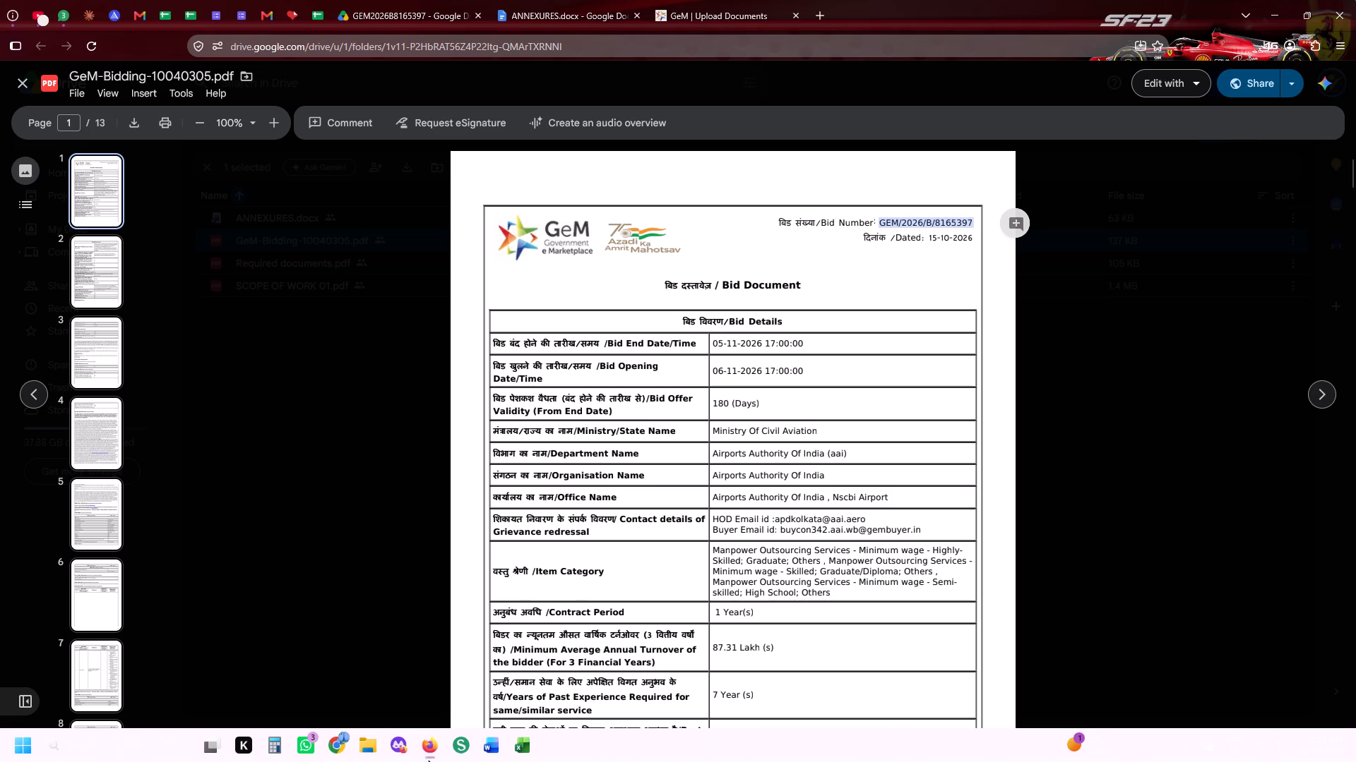
{"action": "left_click", "coordinate": [299, 0]}
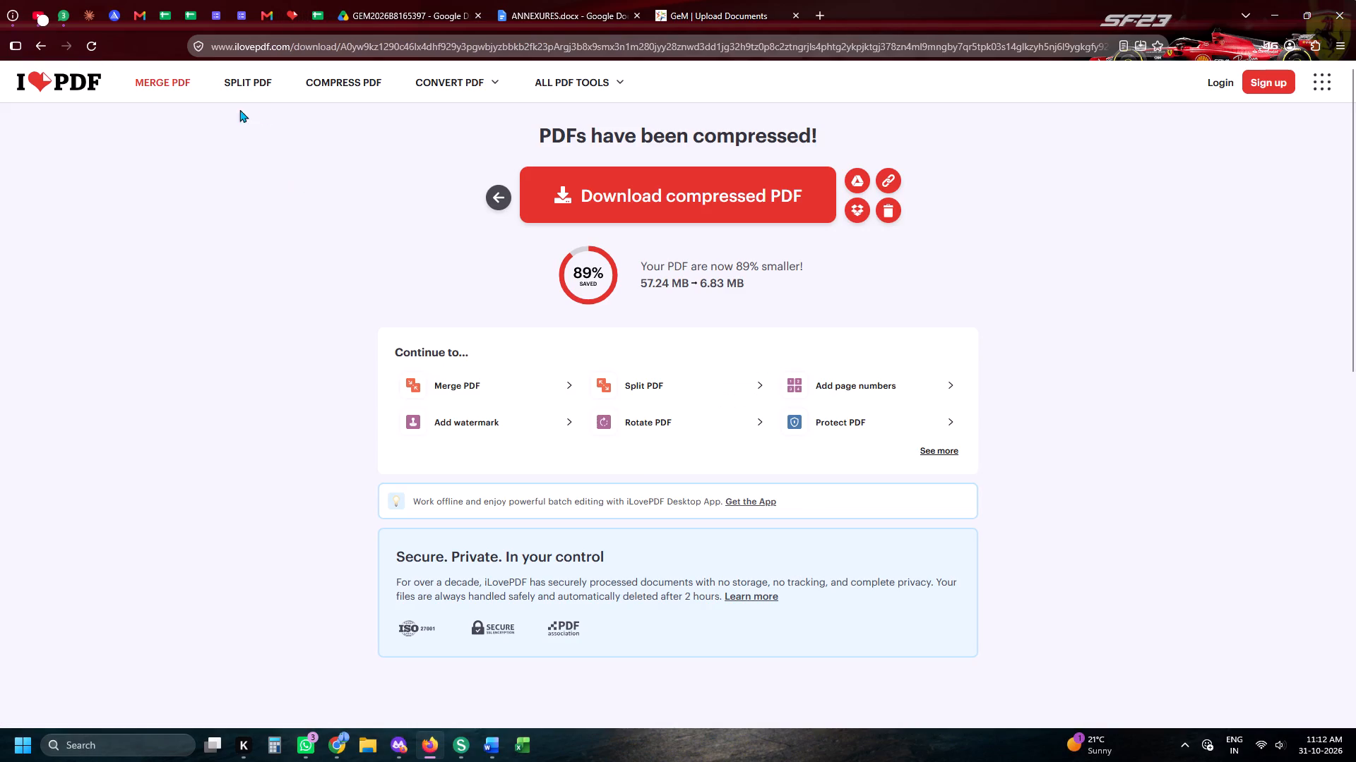
{"action": "left_click", "coordinate": [151, 88]}
{"action": "left_click", "coordinate": [151, 83]}
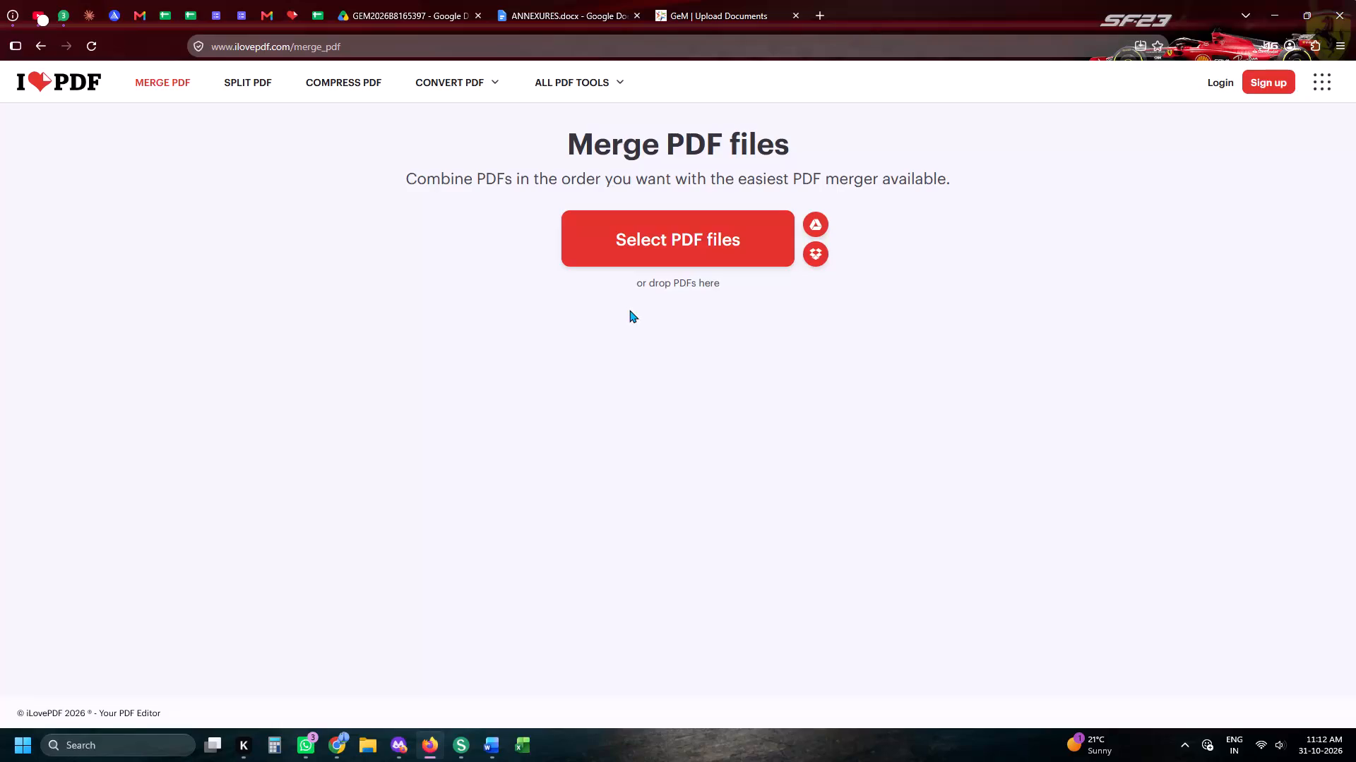
{"action": "left_click", "coordinate": [735, 237]}
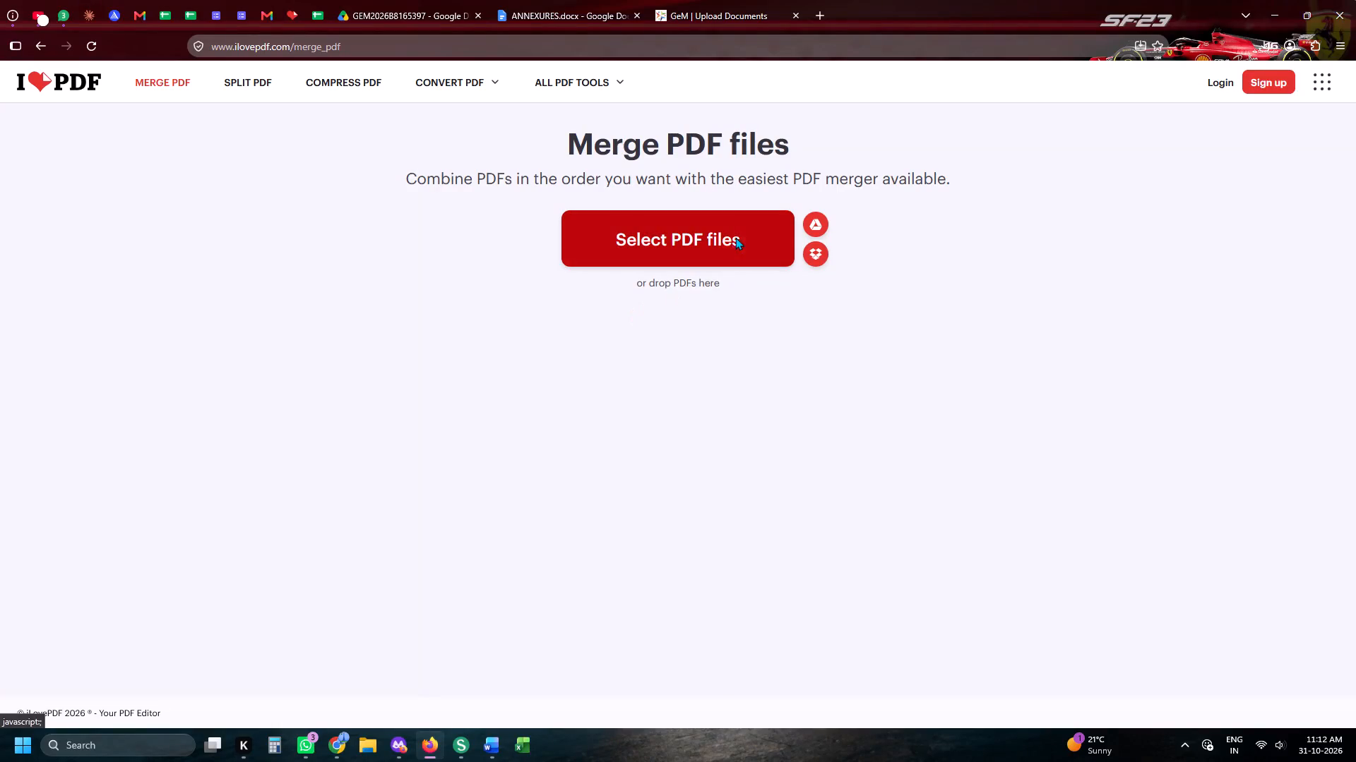
{"action": "scroll", "coordinate": [1033, 356], "scroll_direction": "up", "scroll_amount": 4}
{"action": "left_click", "coordinate": [999, 252]}
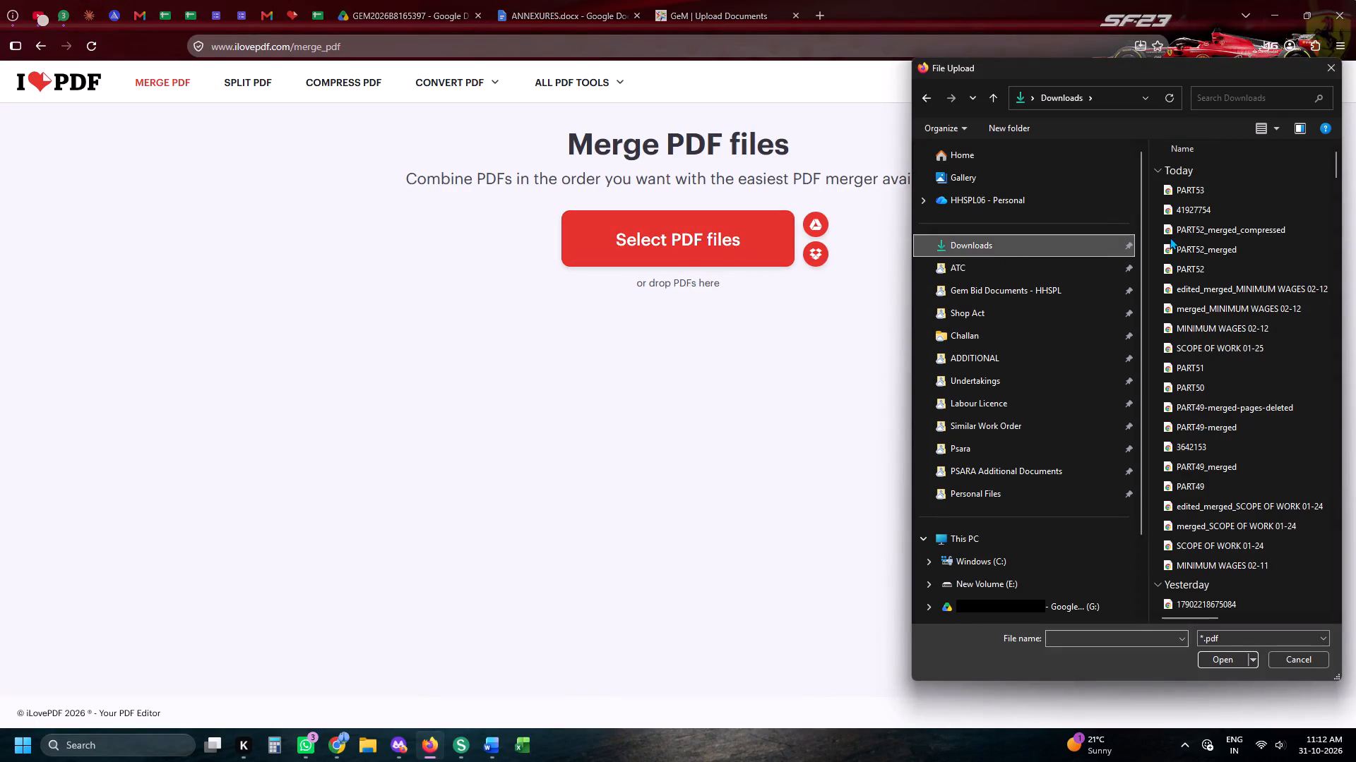
{"action": "double_click", "coordinate": [1221, 190]}
Switch to the letterhead-hhspl document in Word and delete the stray ">" and blank lines above the Proforma – VI heading.
{"action": "left_click", "coordinate": [547, 0]}
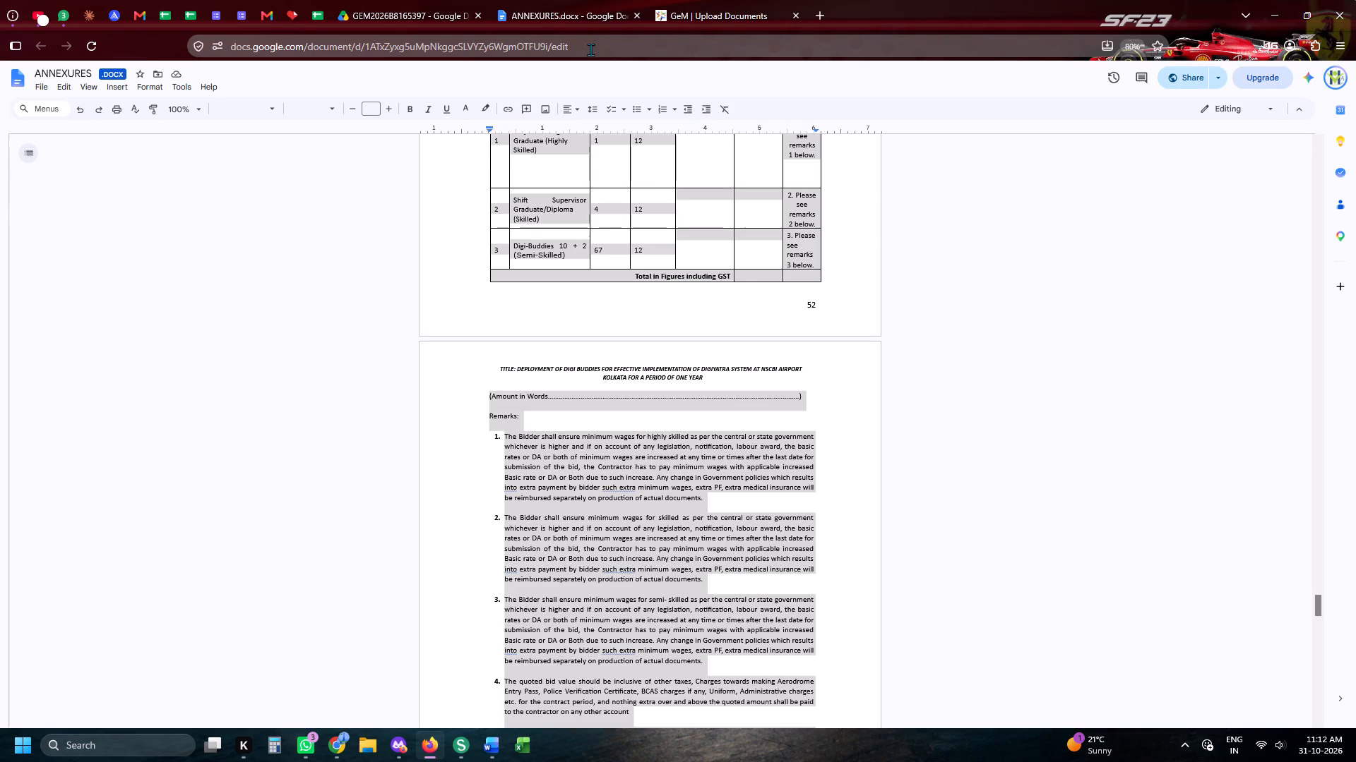
{"action": "left_click", "coordinate": [417, 0]}
{"action": "key", "text": "alt+Tab"}
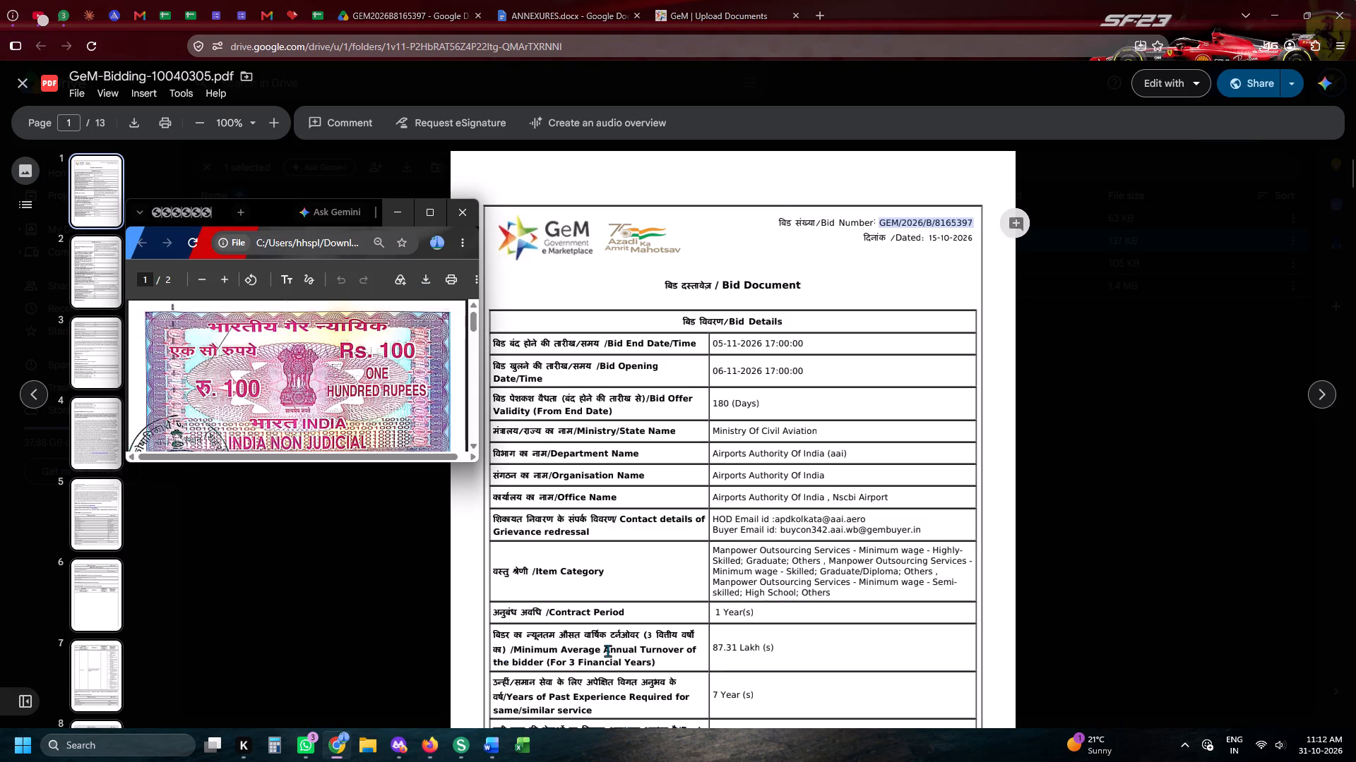
{"action": "key", "text": "alt+Tab"}
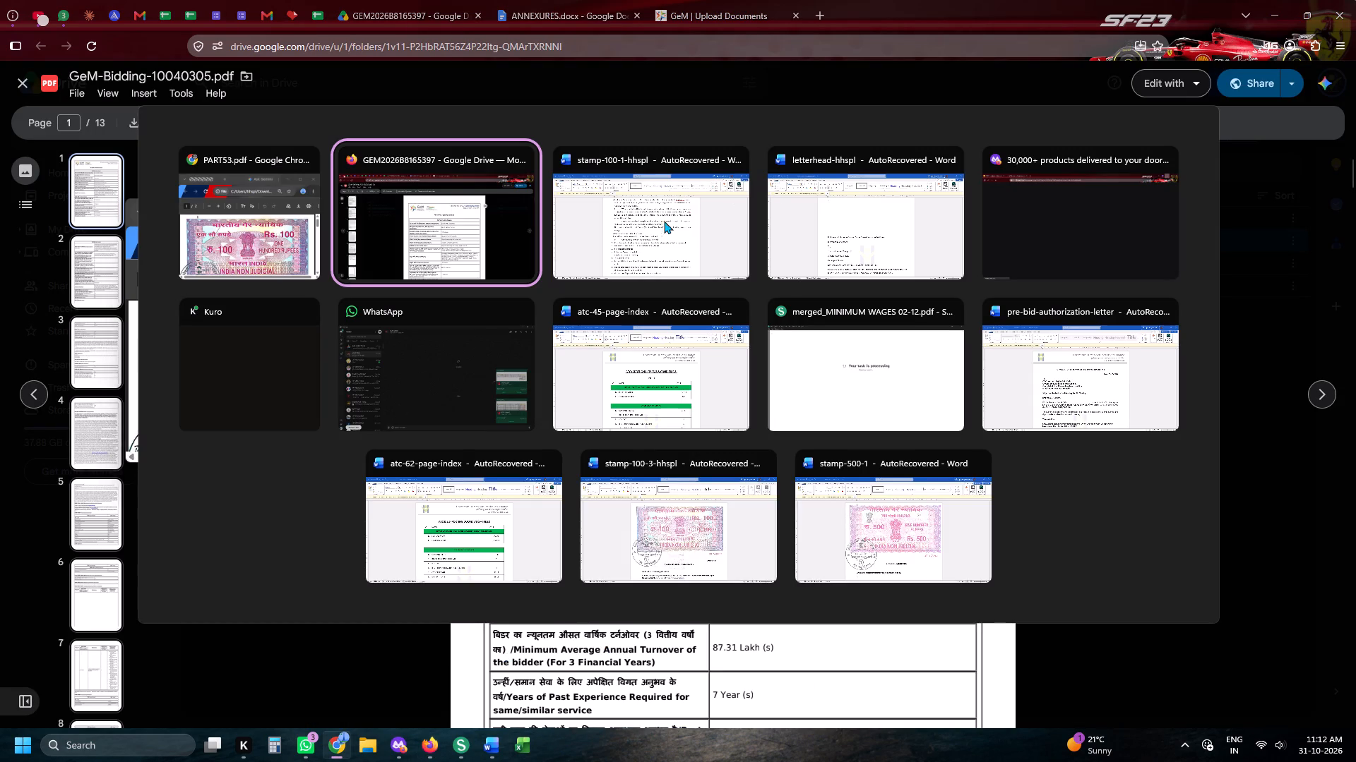
{"action": "key", "text": "Tab"}
{"action": "key", "text": "Tab"}
{"action": "key", "text": "Return"}
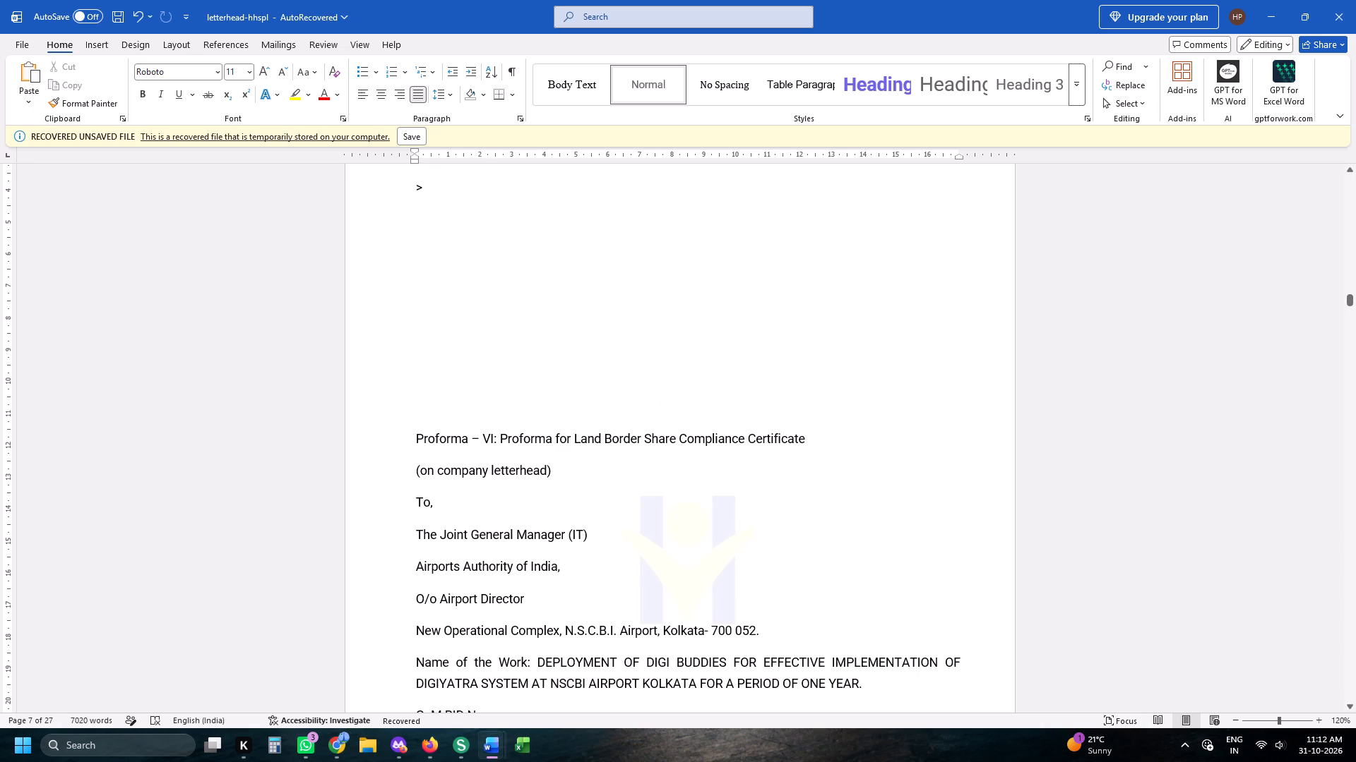
{"action": "scroll", "coordinate": [434, 348], "scroll_direction": "up", "scroll_amount": 2}
{"action": "left_click_drag", "start_coordinate": [430, 274], "coordinate": [459, 515]}
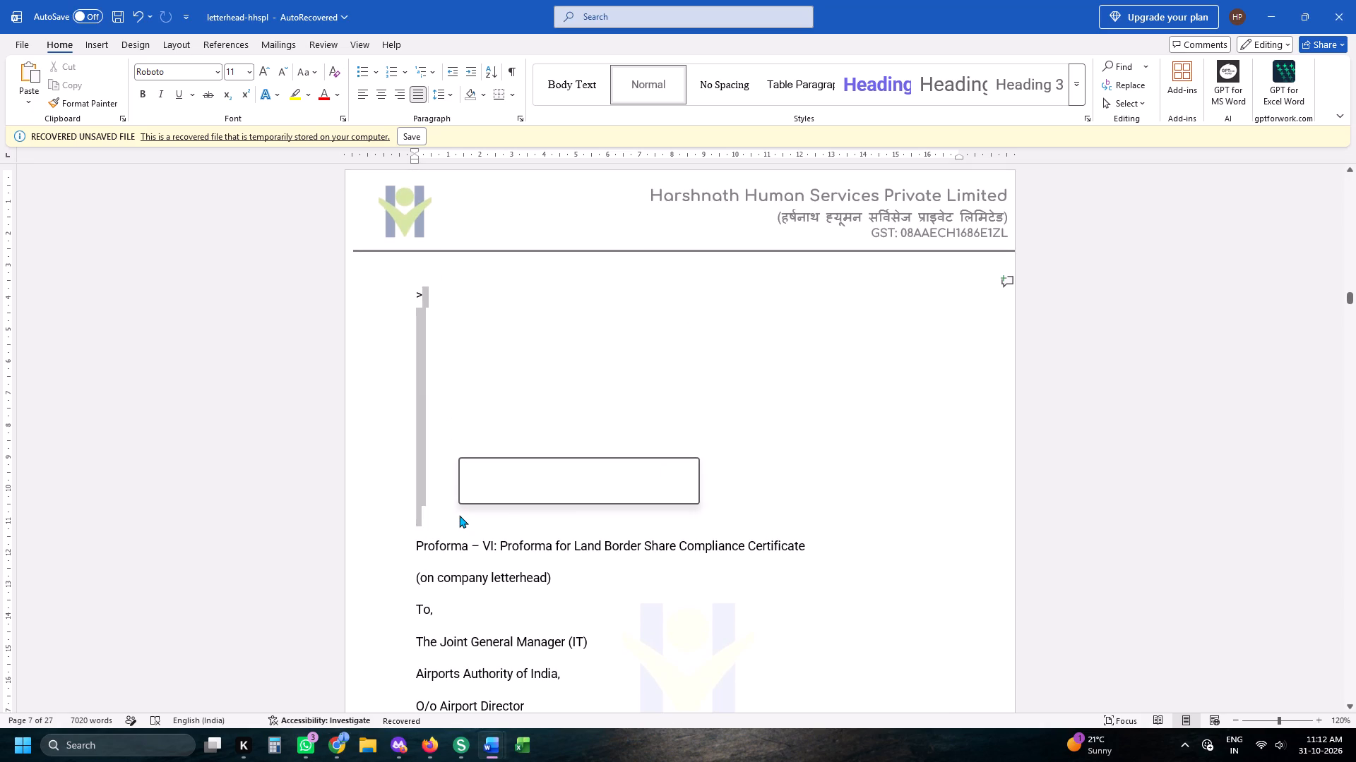
{"action": "key", "text": "Delete"}
{"action": "key", "text": "BackSpace"}
{"action": "key", "text": "BackSpace"}
{"action": "key", "text": "BackSpace"}
{"action": "key", "text": "BackSpace"}
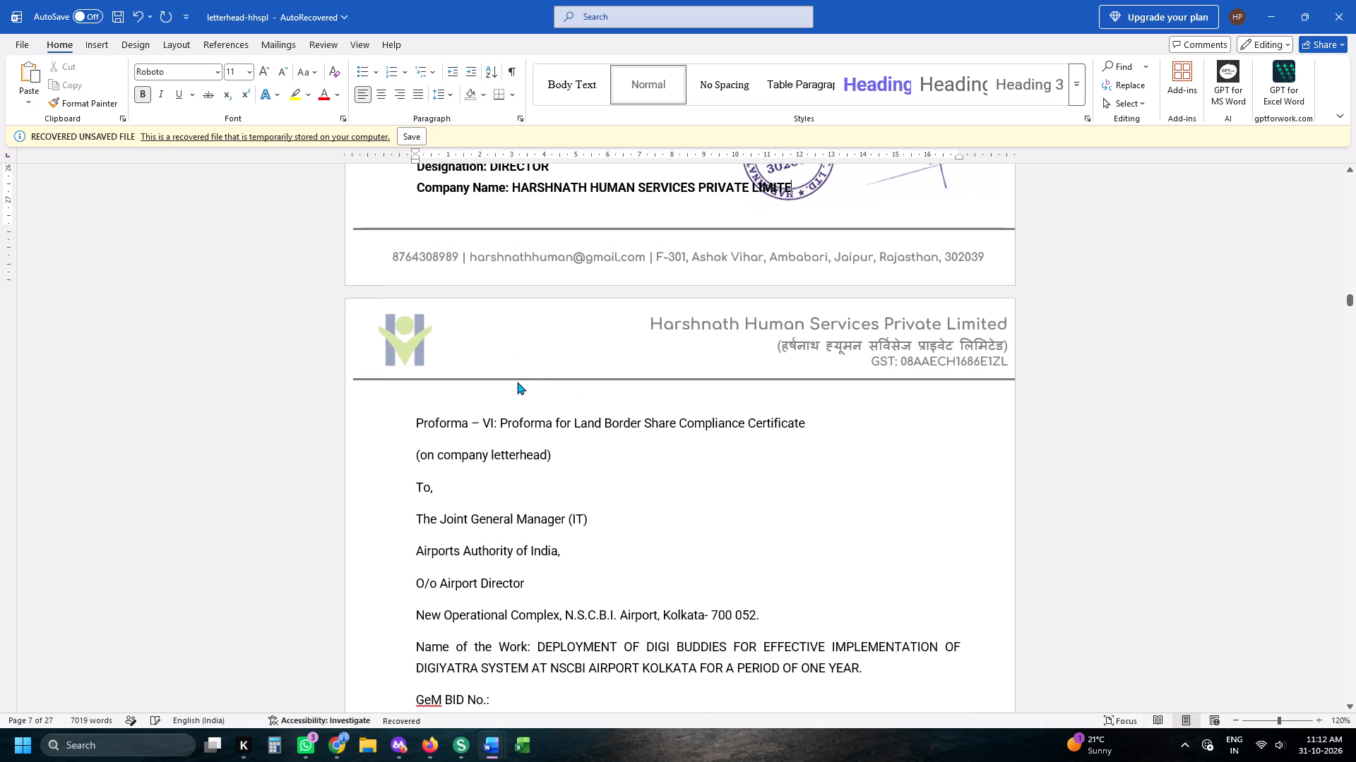
Make the Proforma – VI heading for the Land Border Share Compliance Certificate bold.
{"action": "left_click_drag", "start_coordinate": [828, 416], "coordinate": [324, 411]}
{"action": "key", "text": "ctrl+b"}
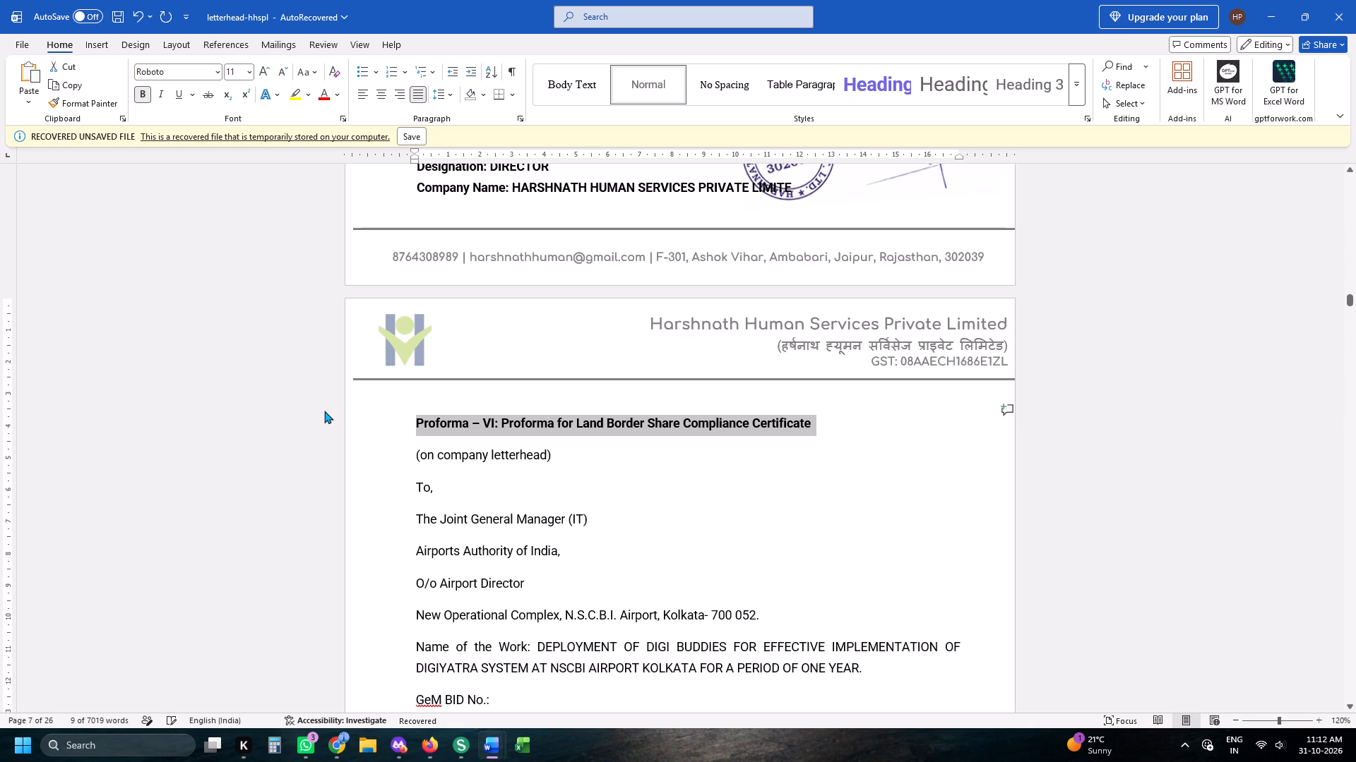
Delete the "(on company letterhead)" line below the Proforma – VI heading.
{"action": "left_click", "coordinate": [436, 476]}
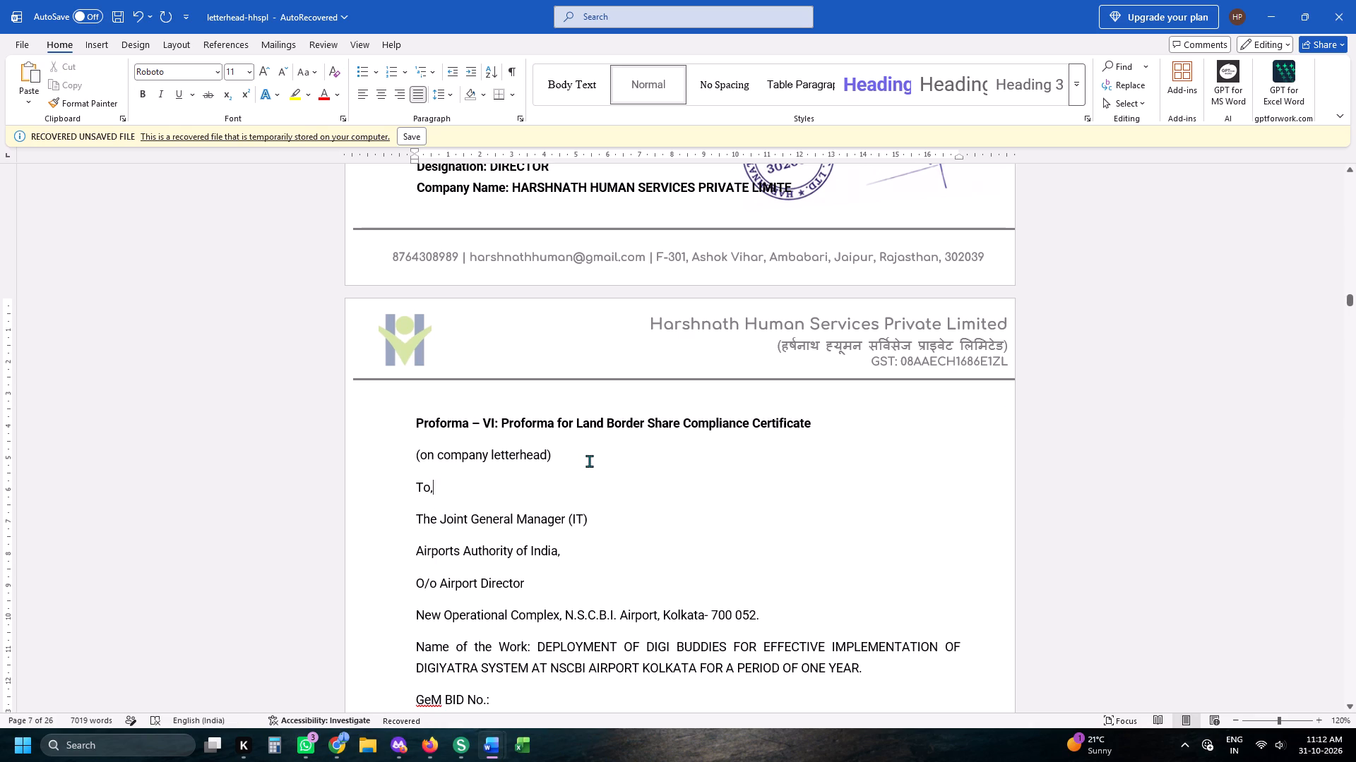
{"action": "left_click_drag", "start_coordinate": [585, 461], "coordinate": [357, 453]}
{"action": "key", "text": "Delete"}
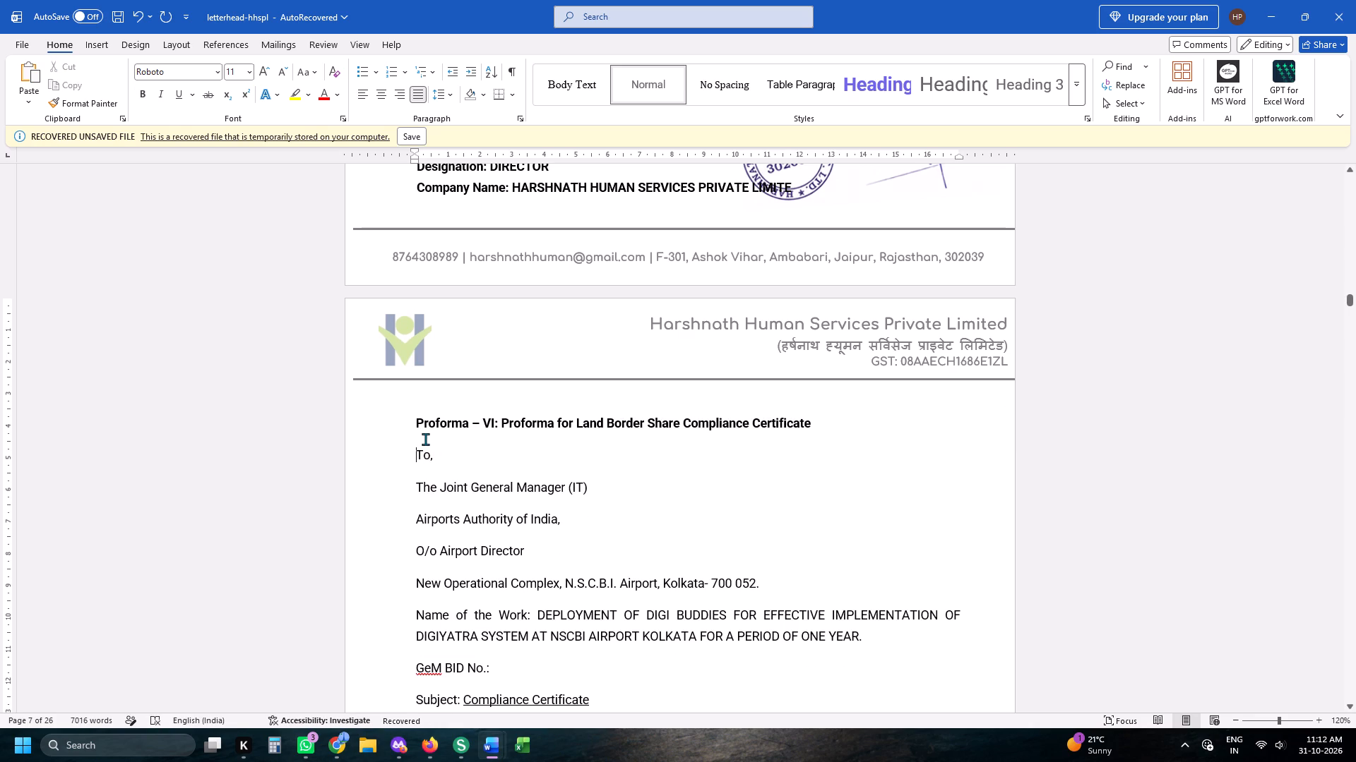
Remove the extra paragraph spacing in the address block from "To," through "Kolkata- 700 052." and make it bold.
{"action": "left_click_drag", "start_coordinate": [419, 442], "coordinate": [776, 574]}
{"action": "left_click", "coordinate": [448, 104]}
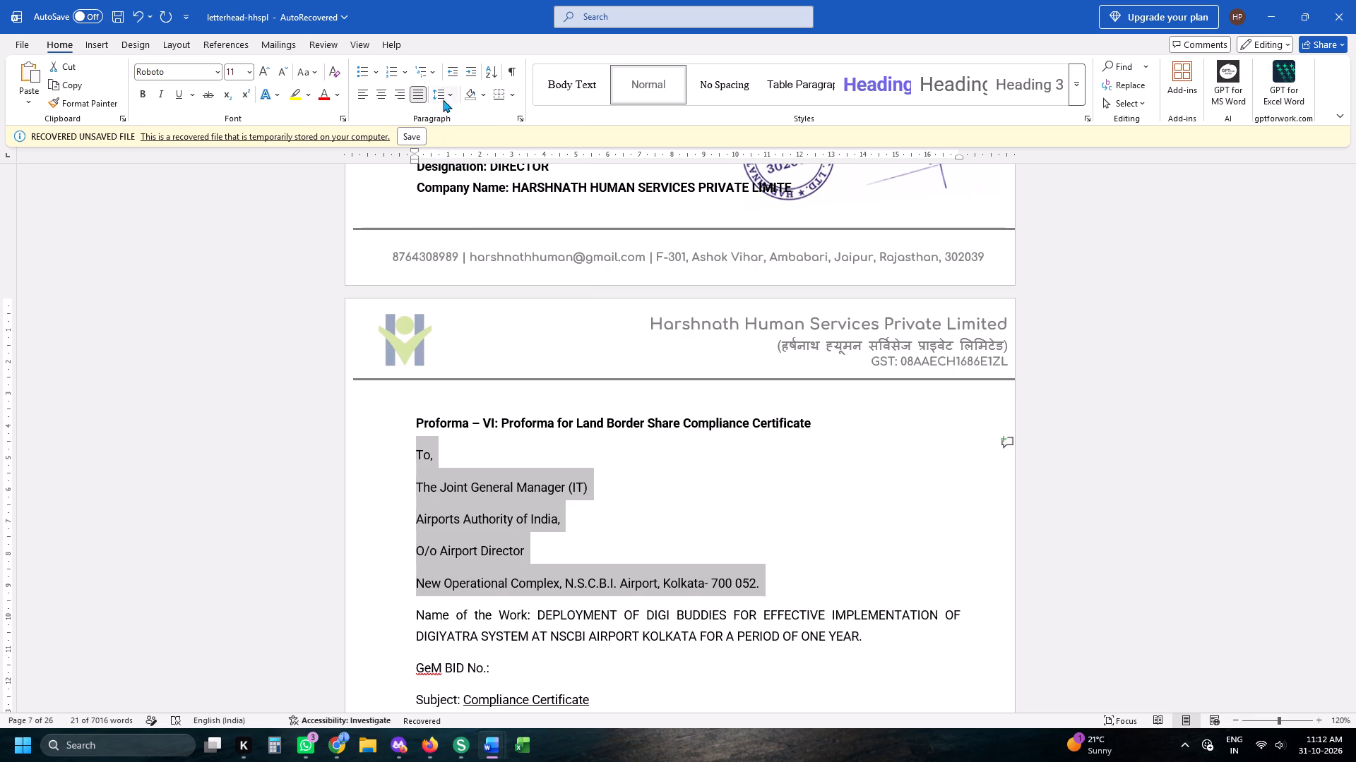
{"action": "left_click", "coordinate": [443, 98]}
{"action": "left_click", "coordinate": [453, 255]}
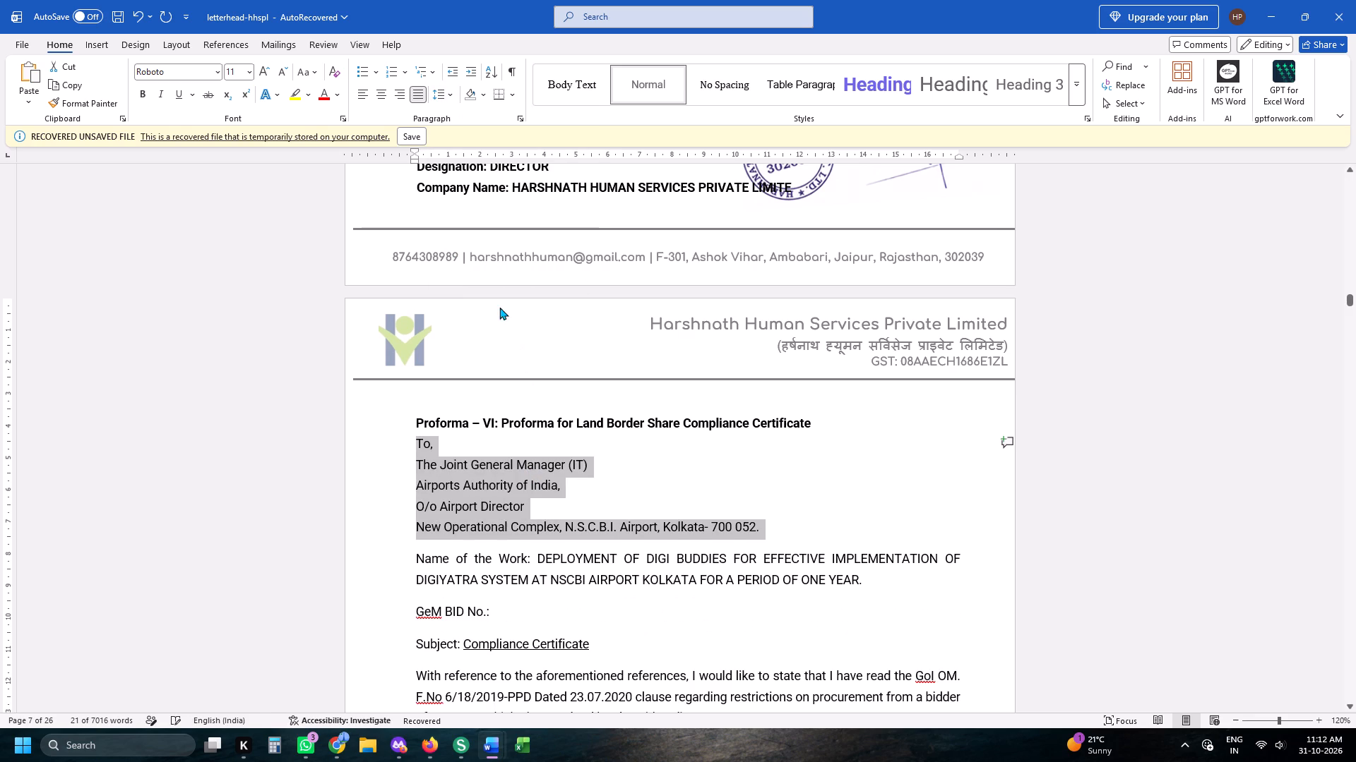
{"action": "key", "text": "ctrl+b"}
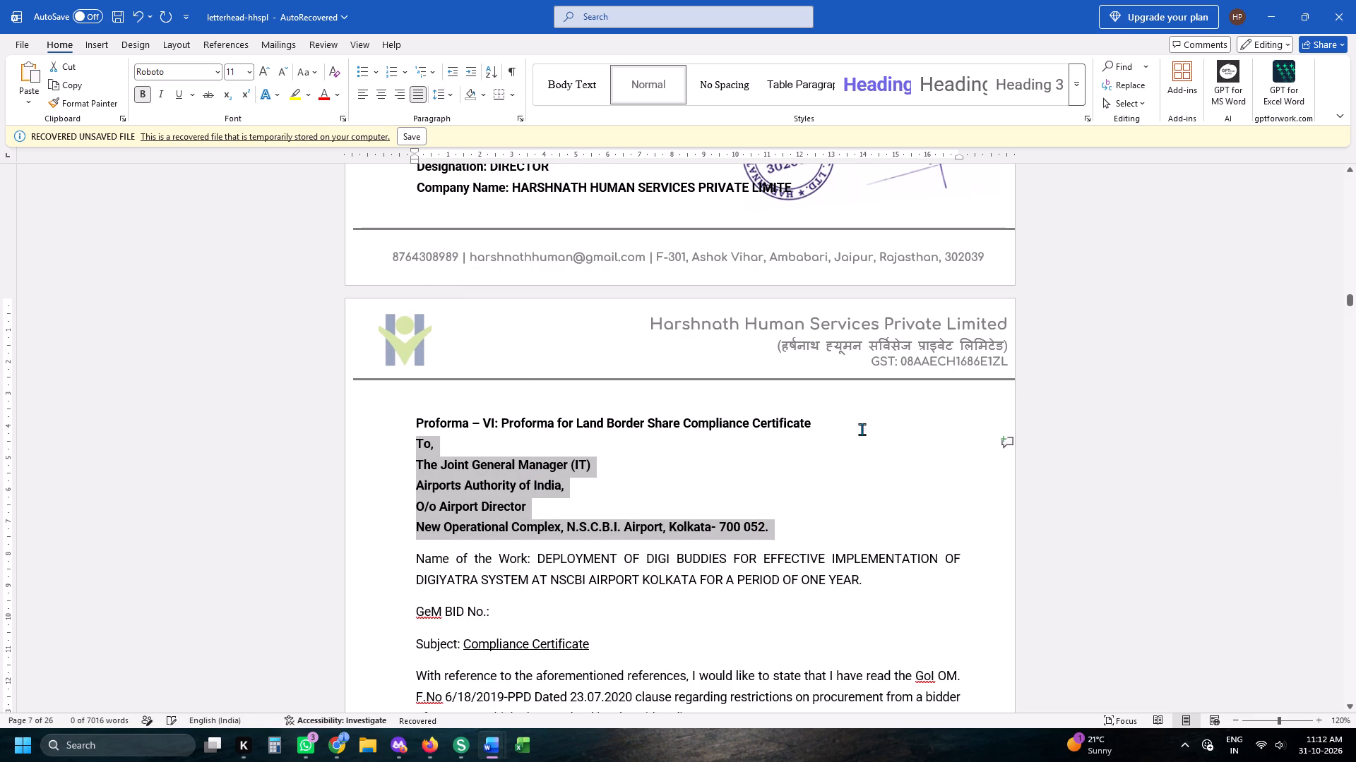
Centre the Proforma – VI heading on the page and select its full text.
{"action": "left_click", "coordinate": [849, 411]}
{"action": "left_click", "coordinate": [410, 417]}
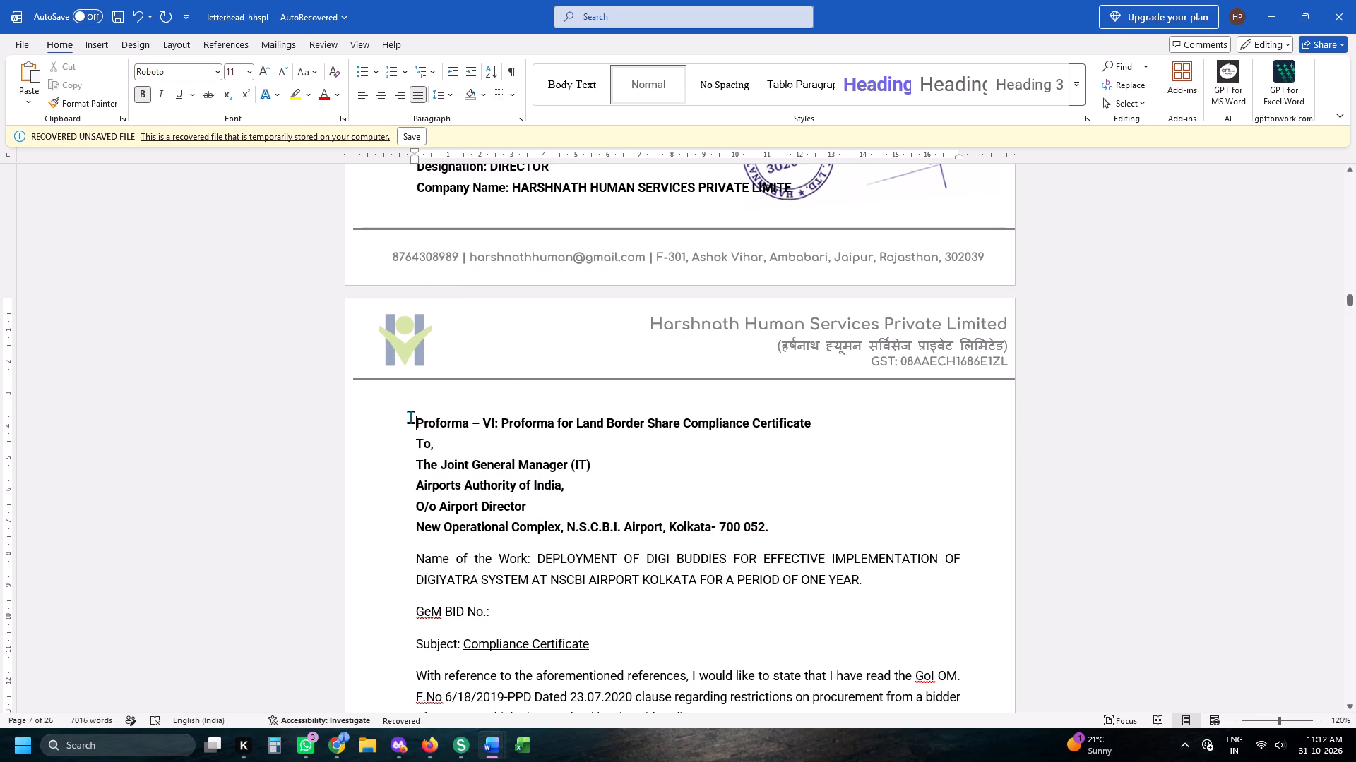
{"action": "key", "text": "ctrl+e"}
{"action": "left_click_drag", "start_coordinate": [496, 413], "coordinate": [704, 419]}
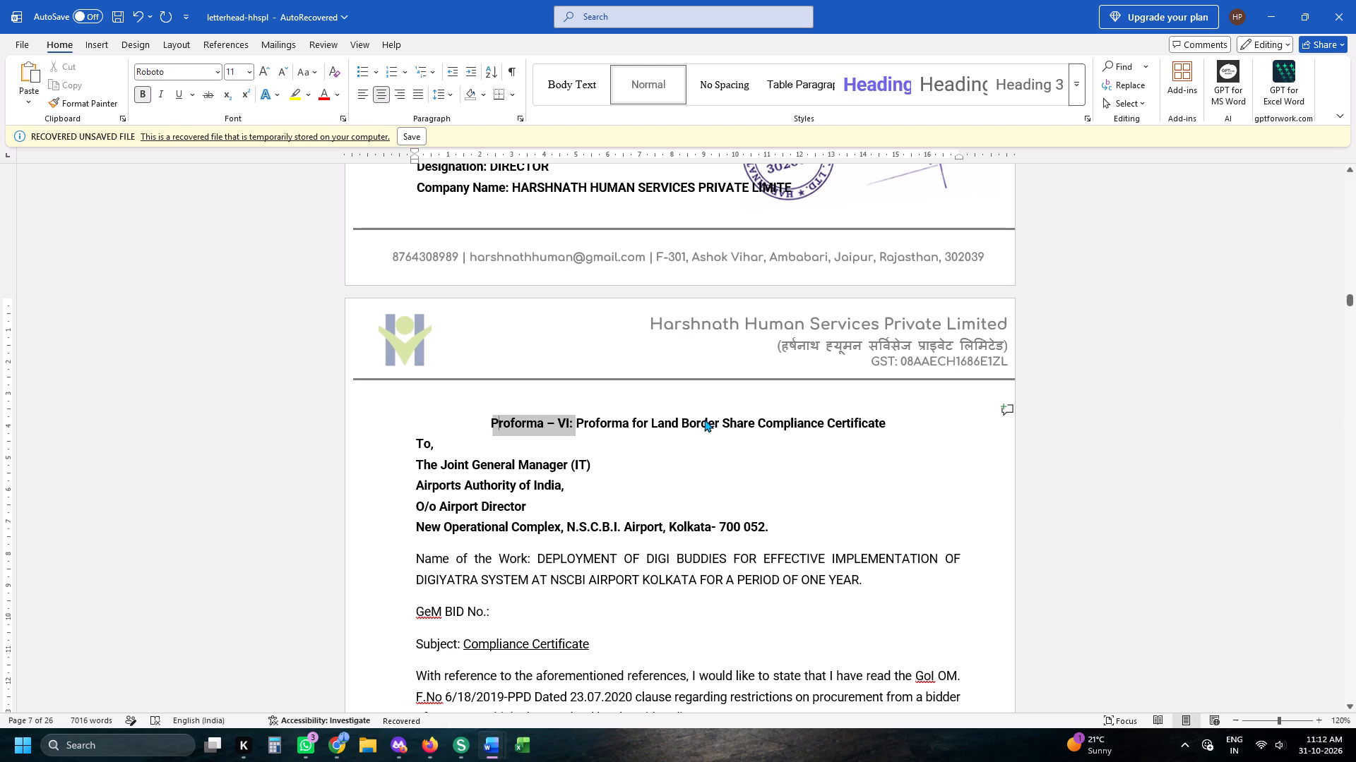
{"action": "left_click_drag", "start_coordinate": [704, 419], "coordinate": [846, 406]}
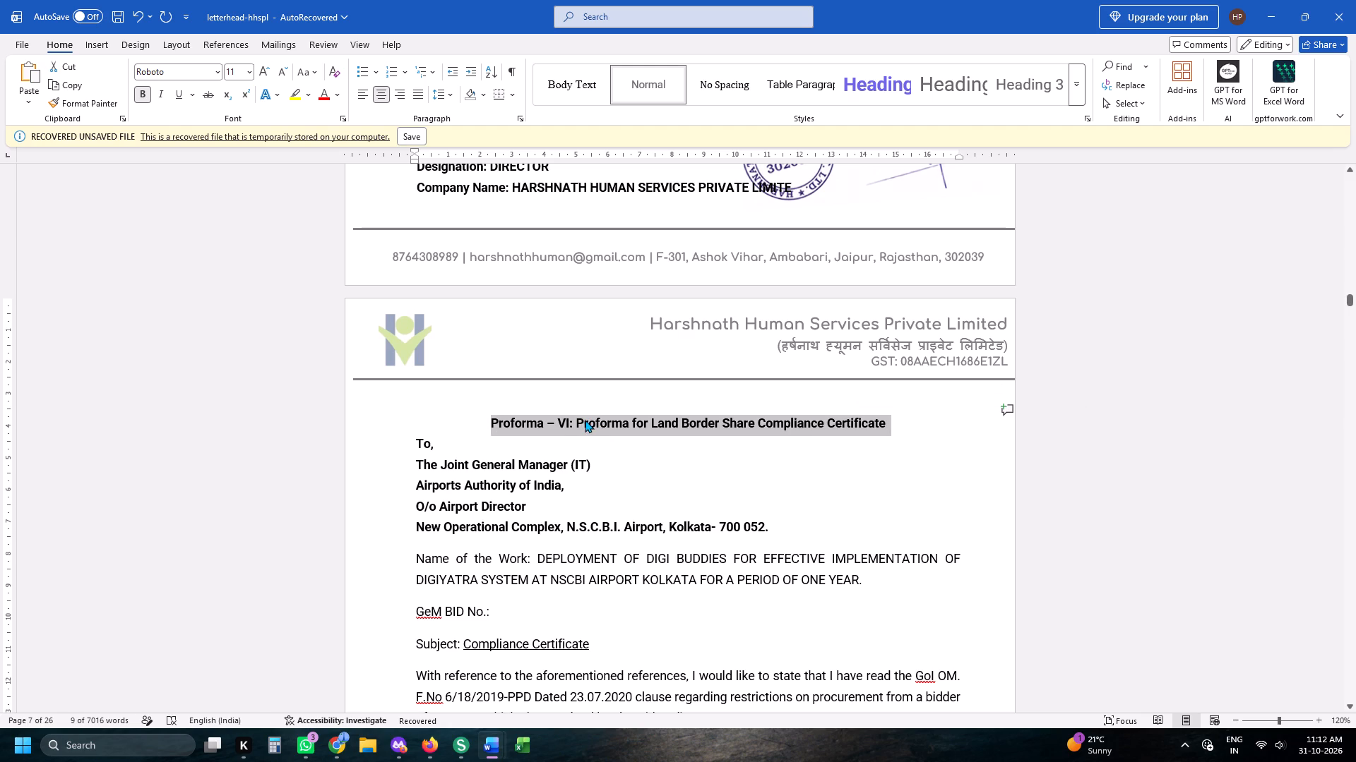
Replace the date, signature and place placeholder and the blank lines below it with a page break before Proforma – VII.
{"action": "scroll", "coordinate": [585, 420], "scroll_direction": "down", "scroll_amount": 8}
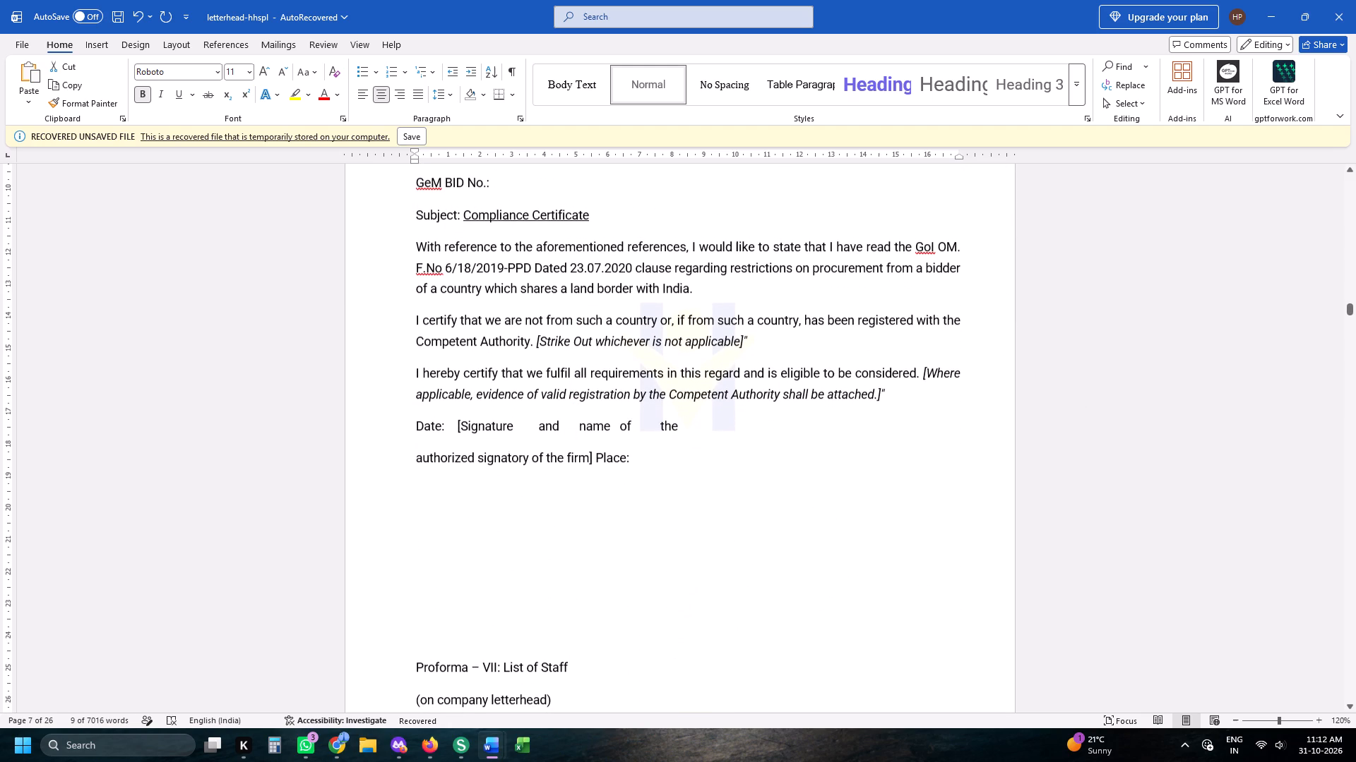
{"action": "left_click_drag", "start_coordinate": [415, 421], "coordinate": [571, 522]}
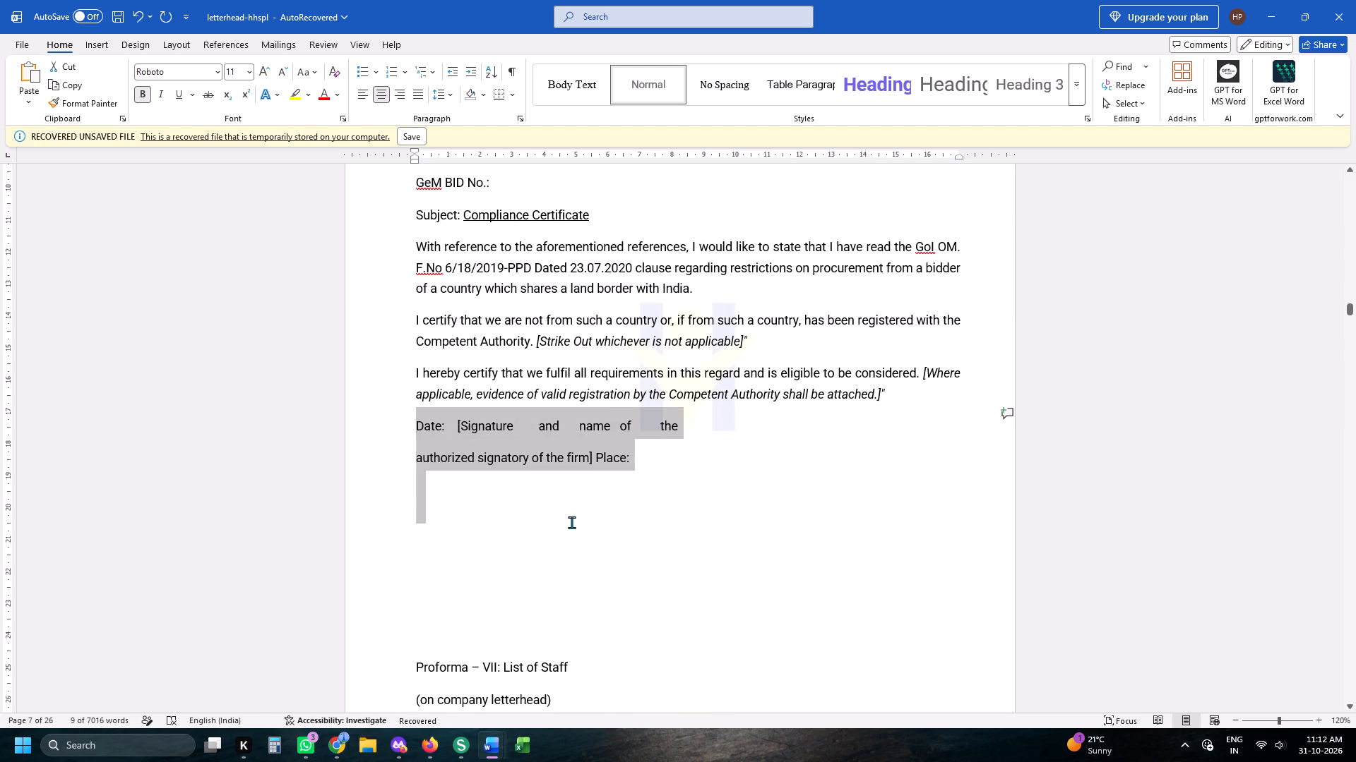
{"action": "left_click_drag", "start_coordinate": [571, 522], "coordinate": [585, 622]}
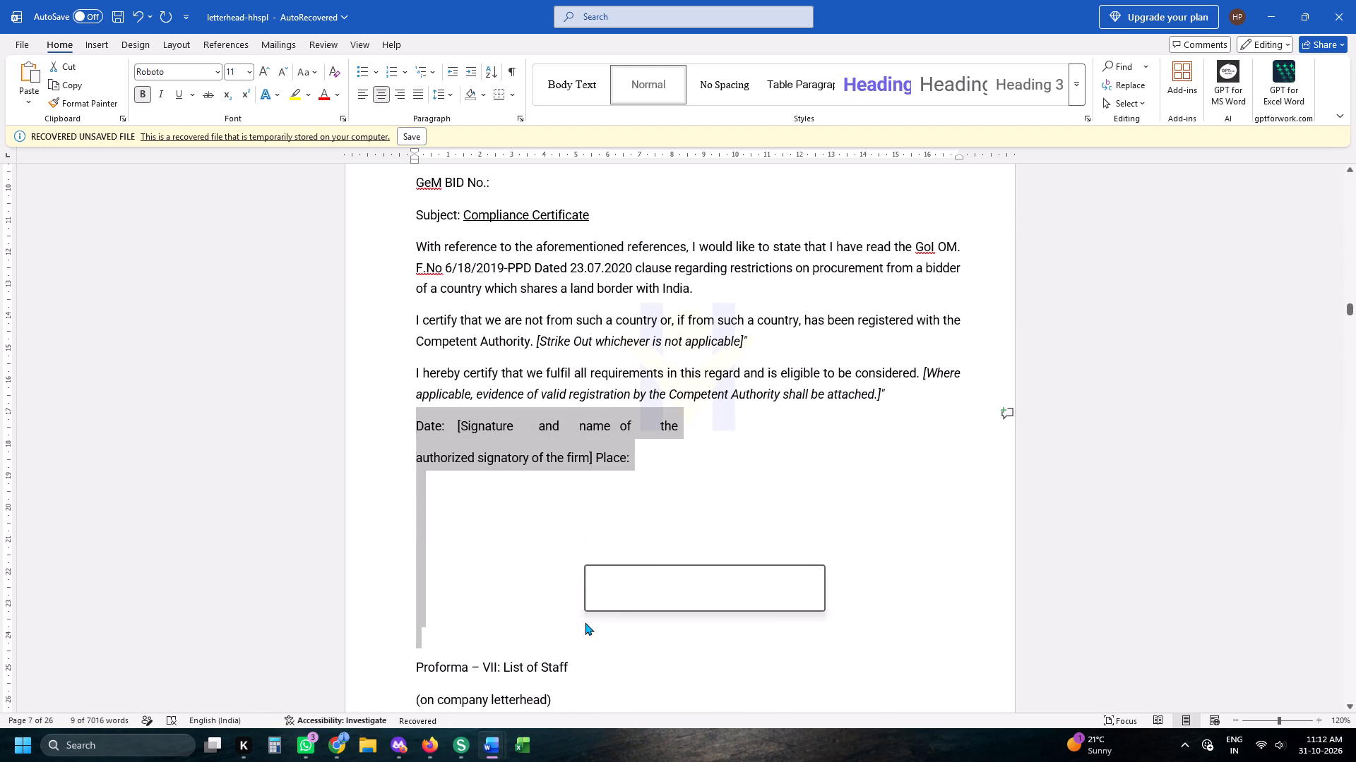
{"action": "key", "text": "Delete"}
{"action": "key", "text": "ctrl+Return"}
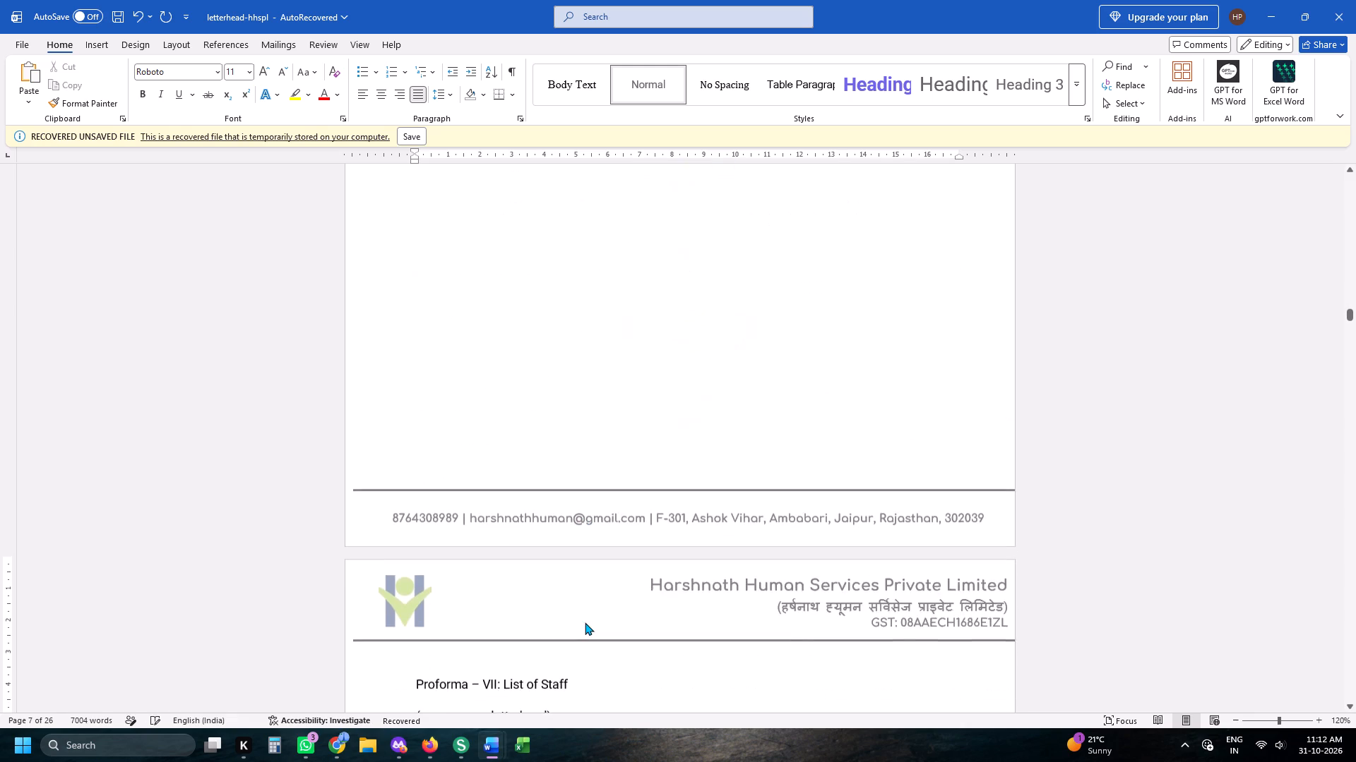
Delete the italic bracketed notes about striking out and attaching registration evidence from the two certification paragraphs of Proforma – VI.
{"action": "scroll", "coordinate": [594, 614], "scroll_direction": "up", "scroll_amount": 6}
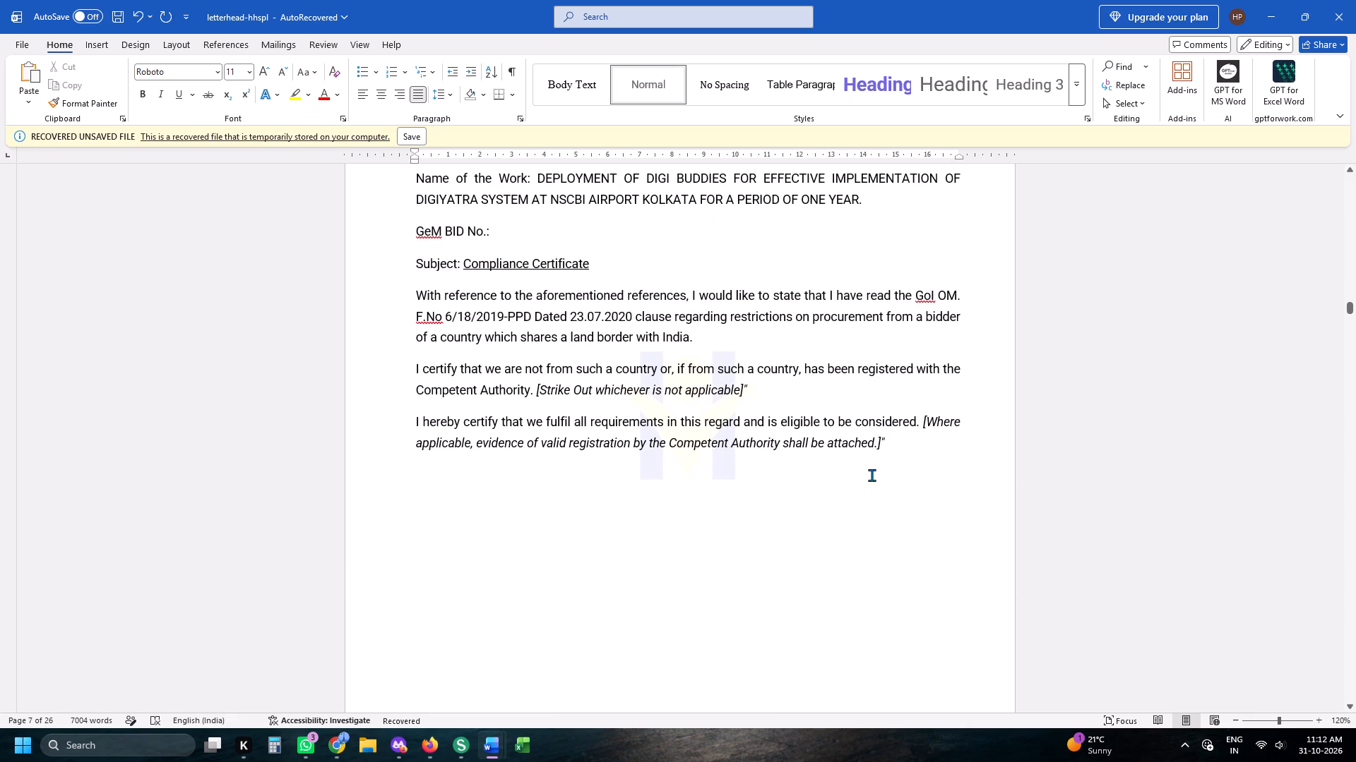
{"action": "left_click_drag", "start_coordinate": [752, 396], "coordinate": [540, 389]}
{"action": "key", "text": "Delete"}
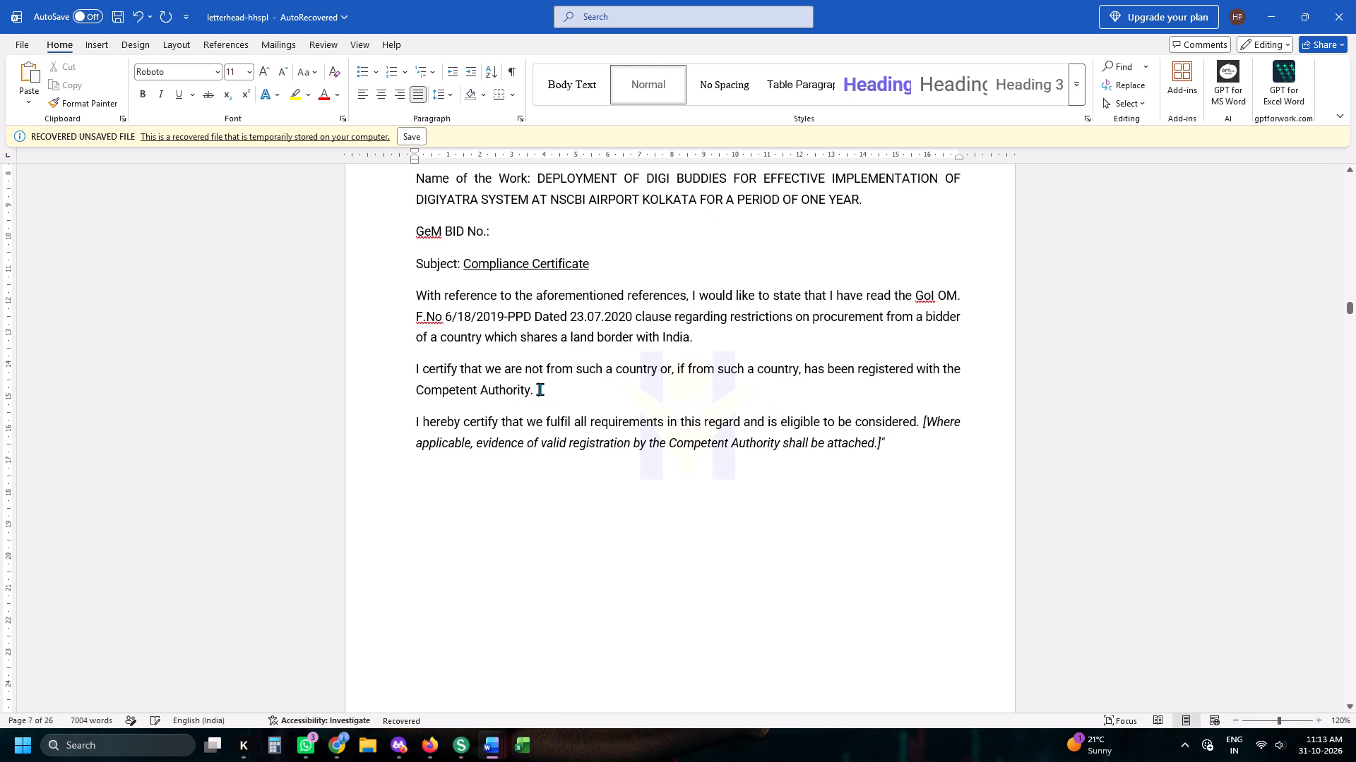
{"action": "key", "text": "BackSpace"}
{"action": "left_click", "coordinate": [876, 442]}
{"action": "left_click_drag", "start_coordinate": [888, 440], "coordinate": [557, 454]}
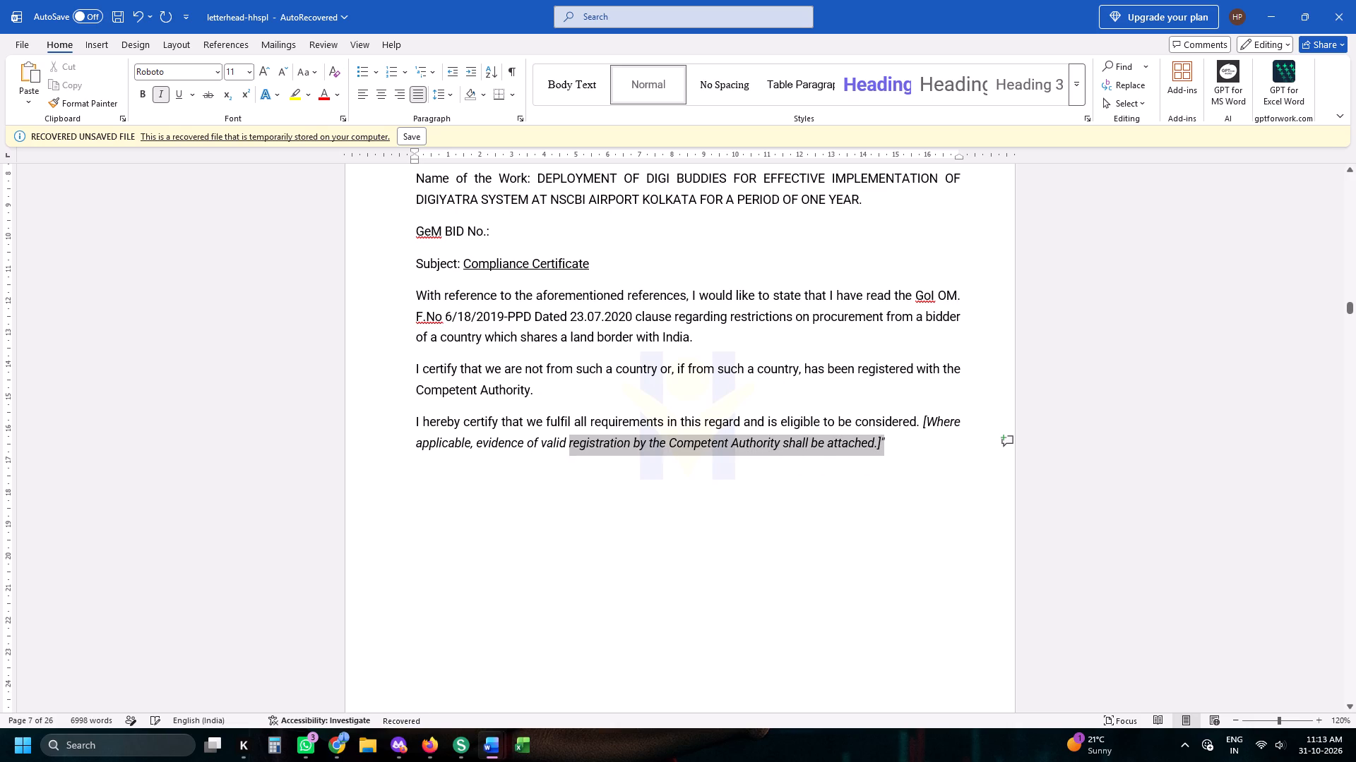
{"action": "left_click_drag", "start_coordinate": [557, 454], "coordinate": [929, 428]}
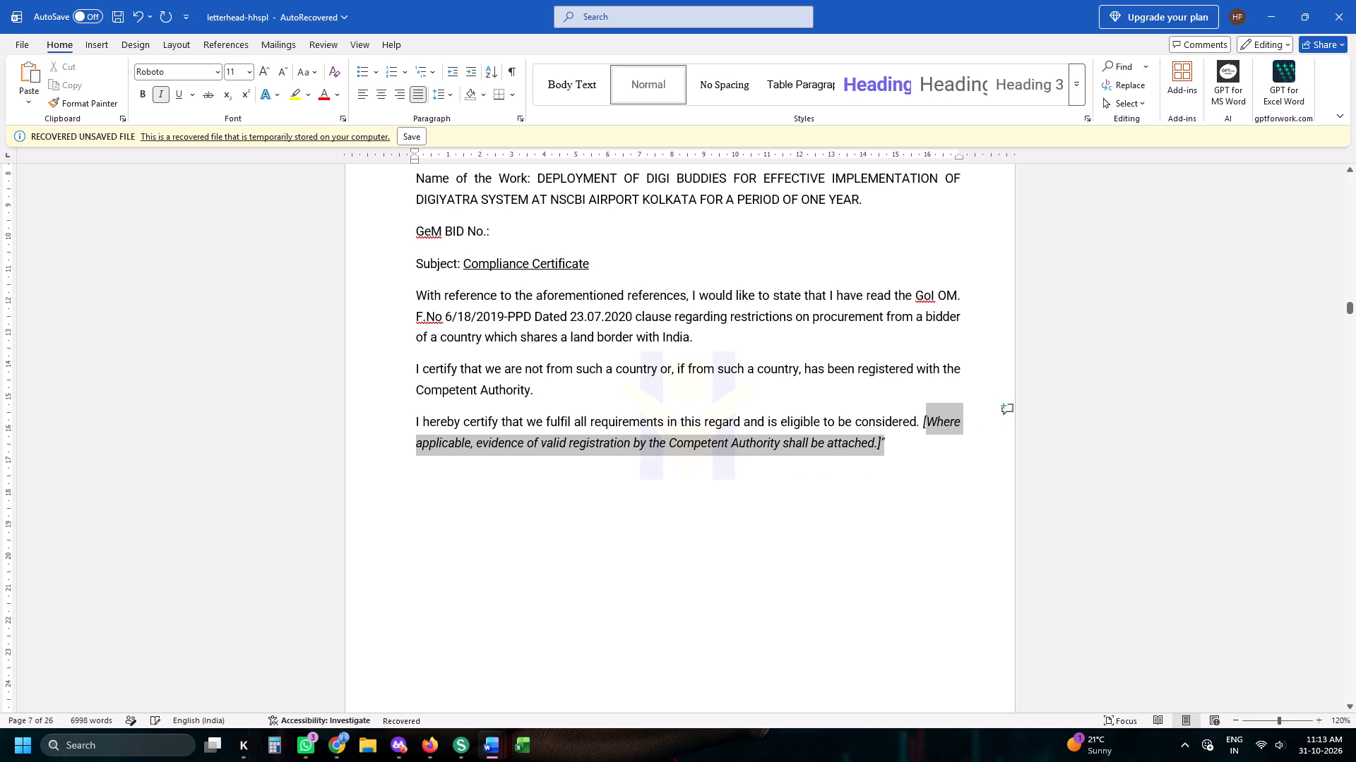
{"action": "left_click_drag", "start_coordinate": [929, 428], "coordinate": [922, 428]}
{"action": "key", "text": "Delete"}
Insert the copied date, place and authorized signatory block below the last certification paragraph of Proforma – VI and left-align it.
{"action": "key", "text": "Return"}
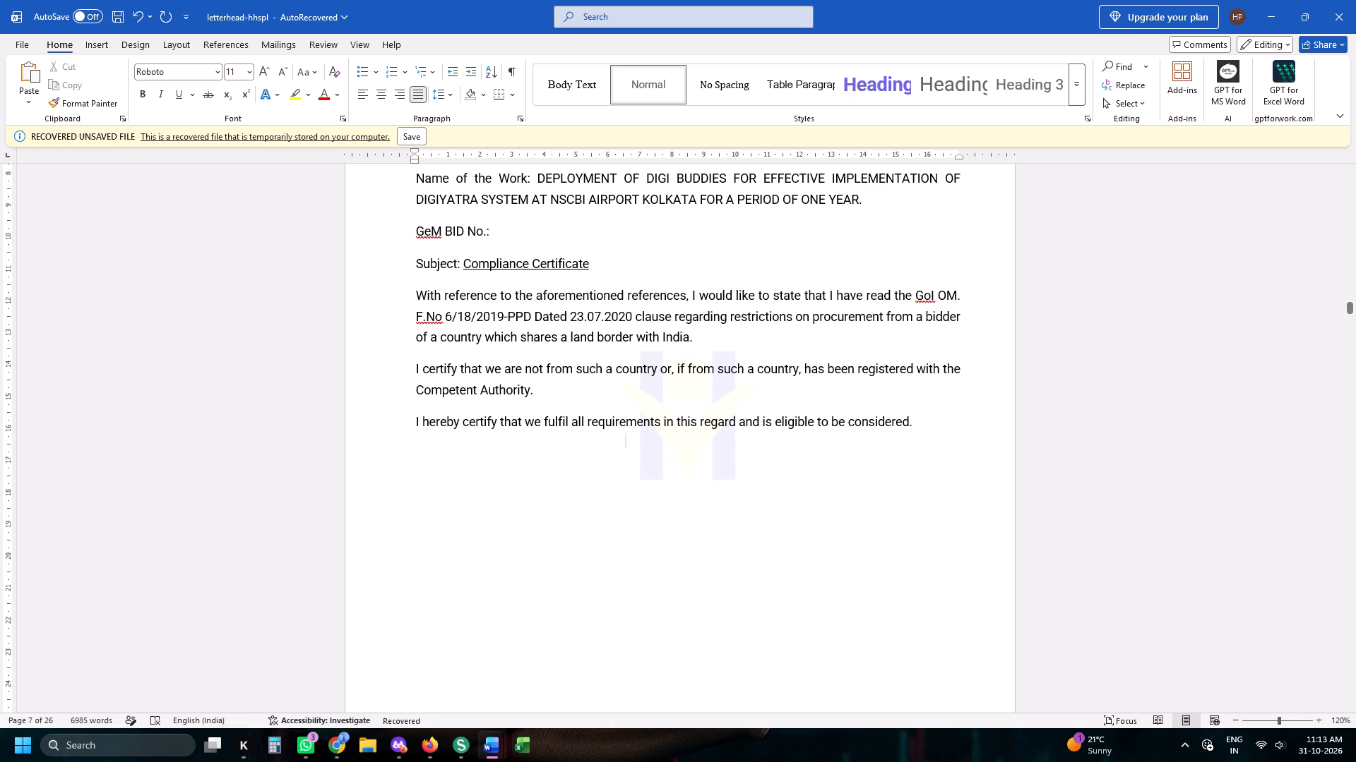
{"action": "key", "text": "Return"}
{"action": "key", "text": "super+v"}
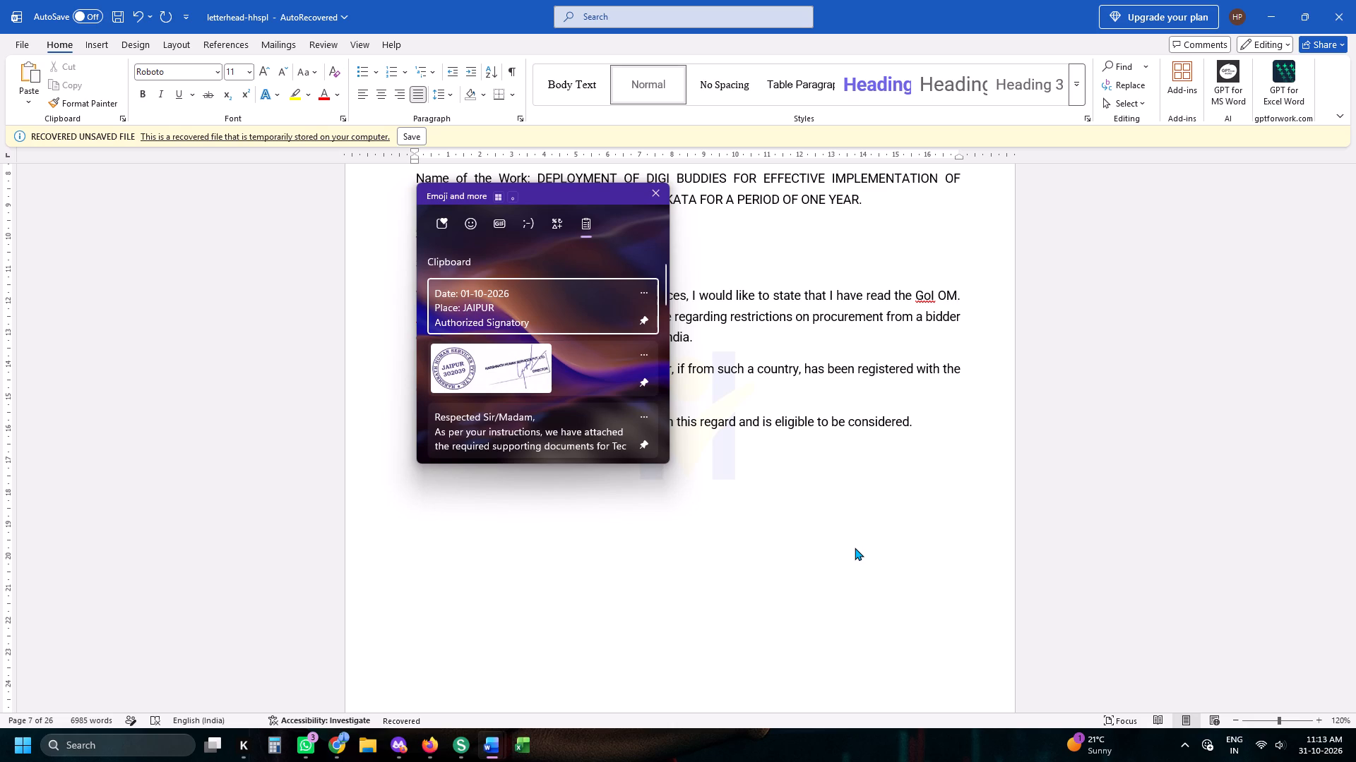
{"action": "left_click", "coordinate": [517, 294]}
{"action": "key", "text": "ctrl+v"}
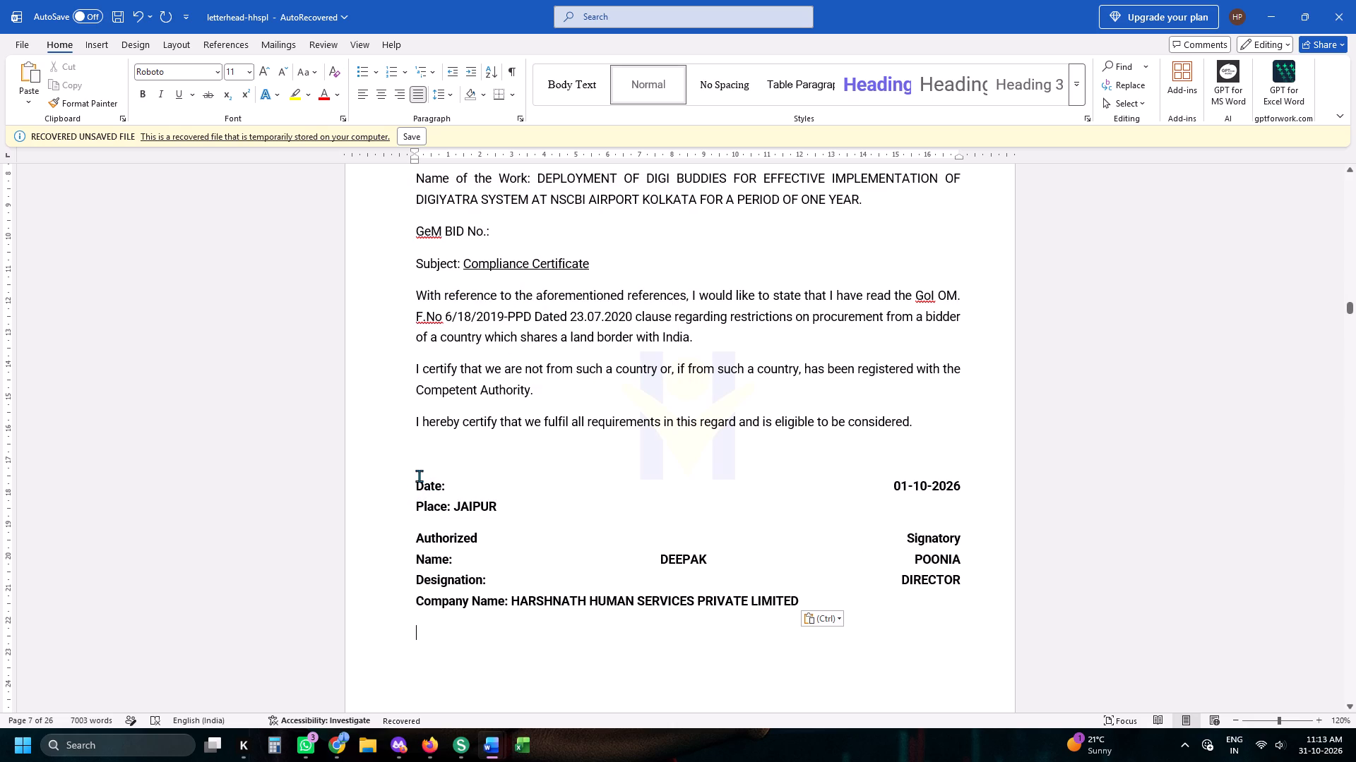
{"action": "left_click_drag", "start_coordinate": [408, 488], "coordinate": [602, 621]}
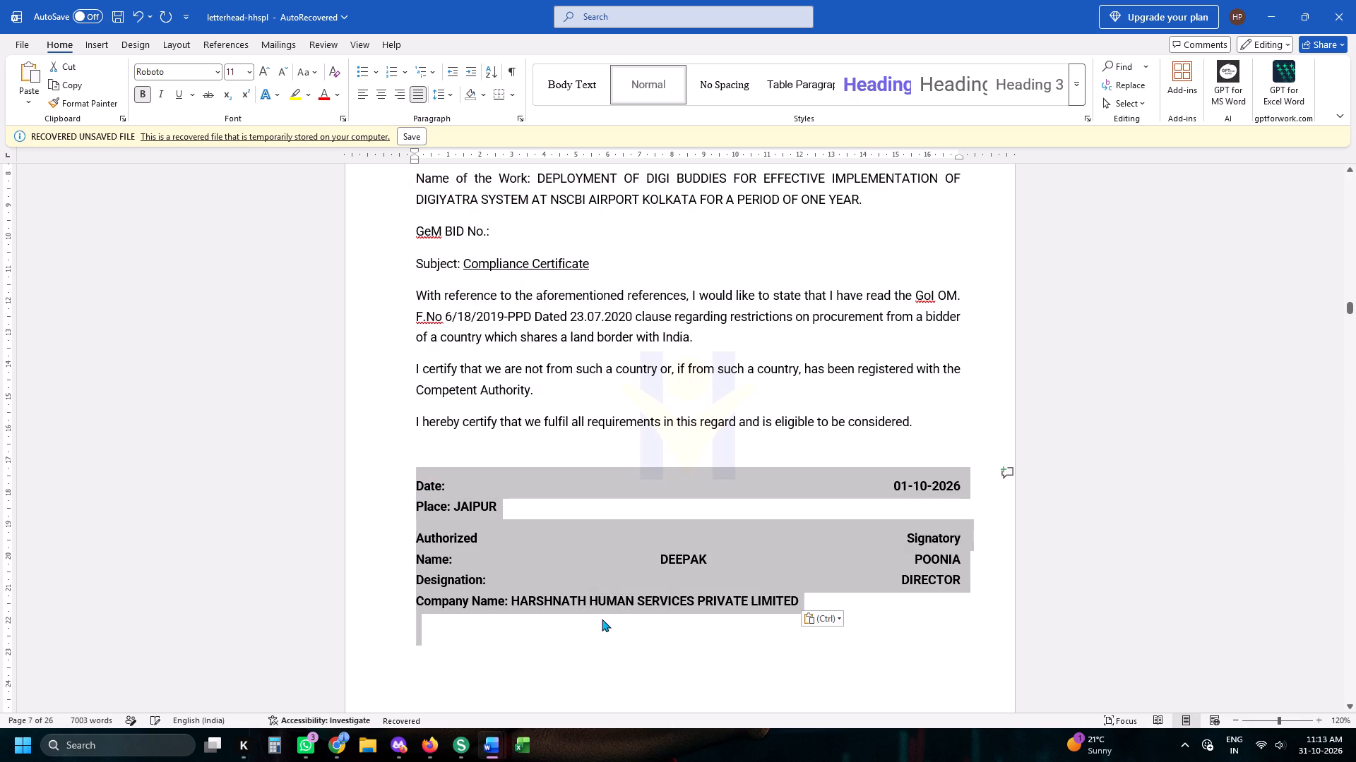
{"action": "key", "text": "ctrl+j"}
Set the date in the Proforma – VI signatory block to 31-10-2026.
{"action": "left_click", "coordinate": [460, 486]}
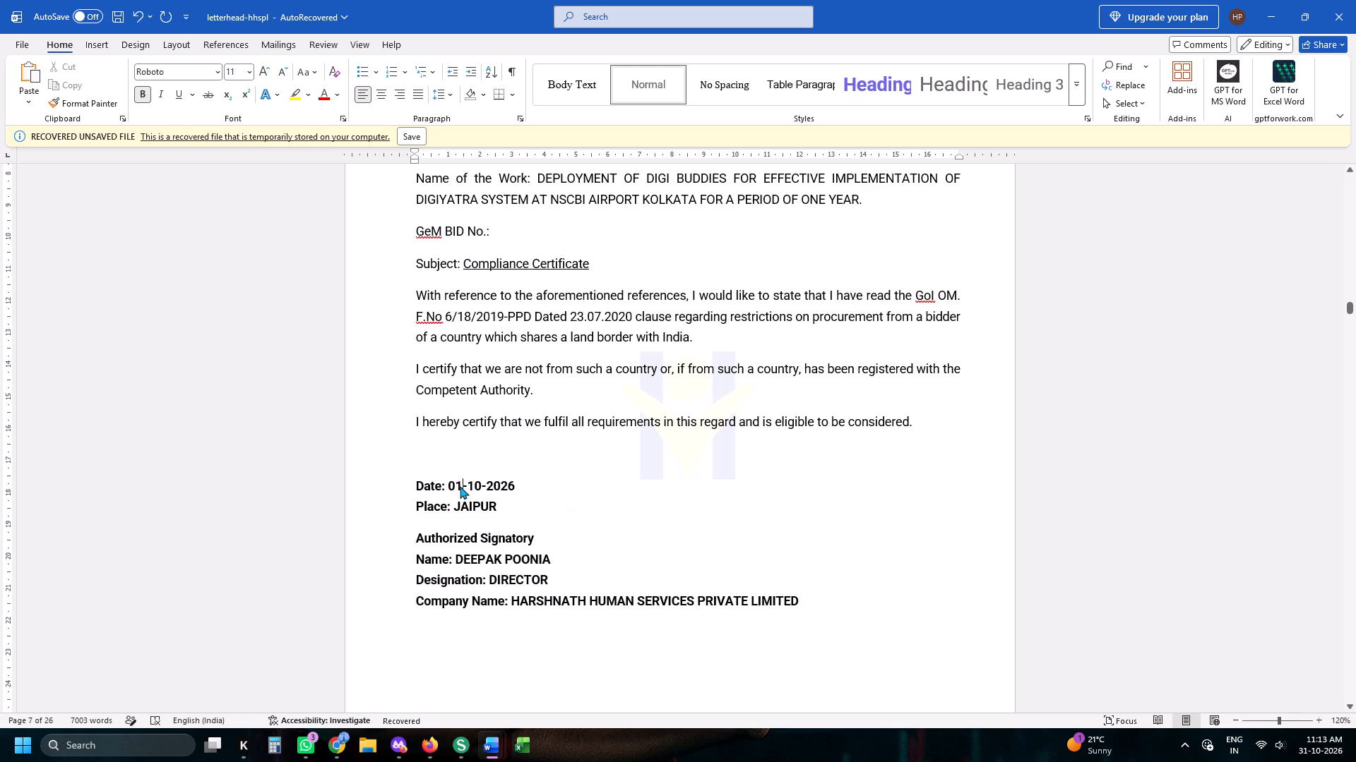
{"action": "key", "text": "BackSpace"}
{"action": "key", "text": "BackSpace"}
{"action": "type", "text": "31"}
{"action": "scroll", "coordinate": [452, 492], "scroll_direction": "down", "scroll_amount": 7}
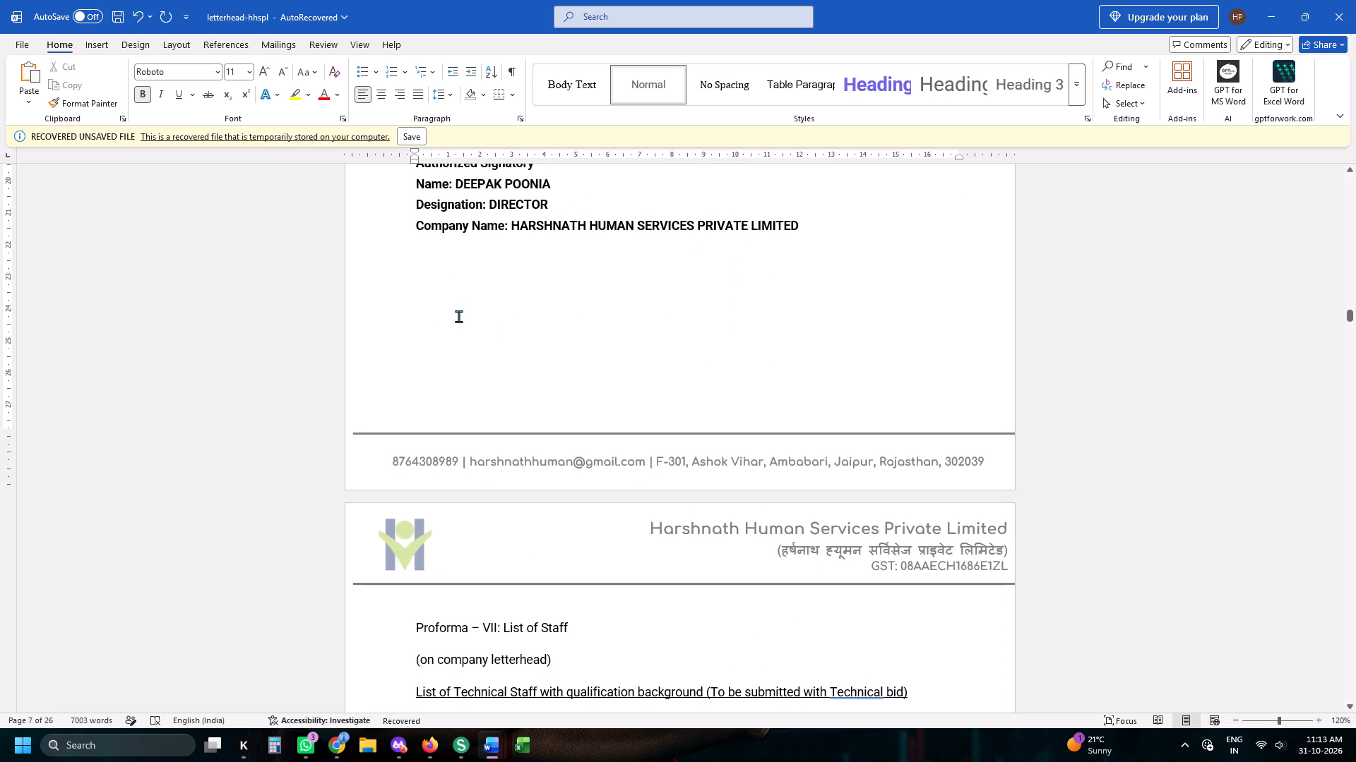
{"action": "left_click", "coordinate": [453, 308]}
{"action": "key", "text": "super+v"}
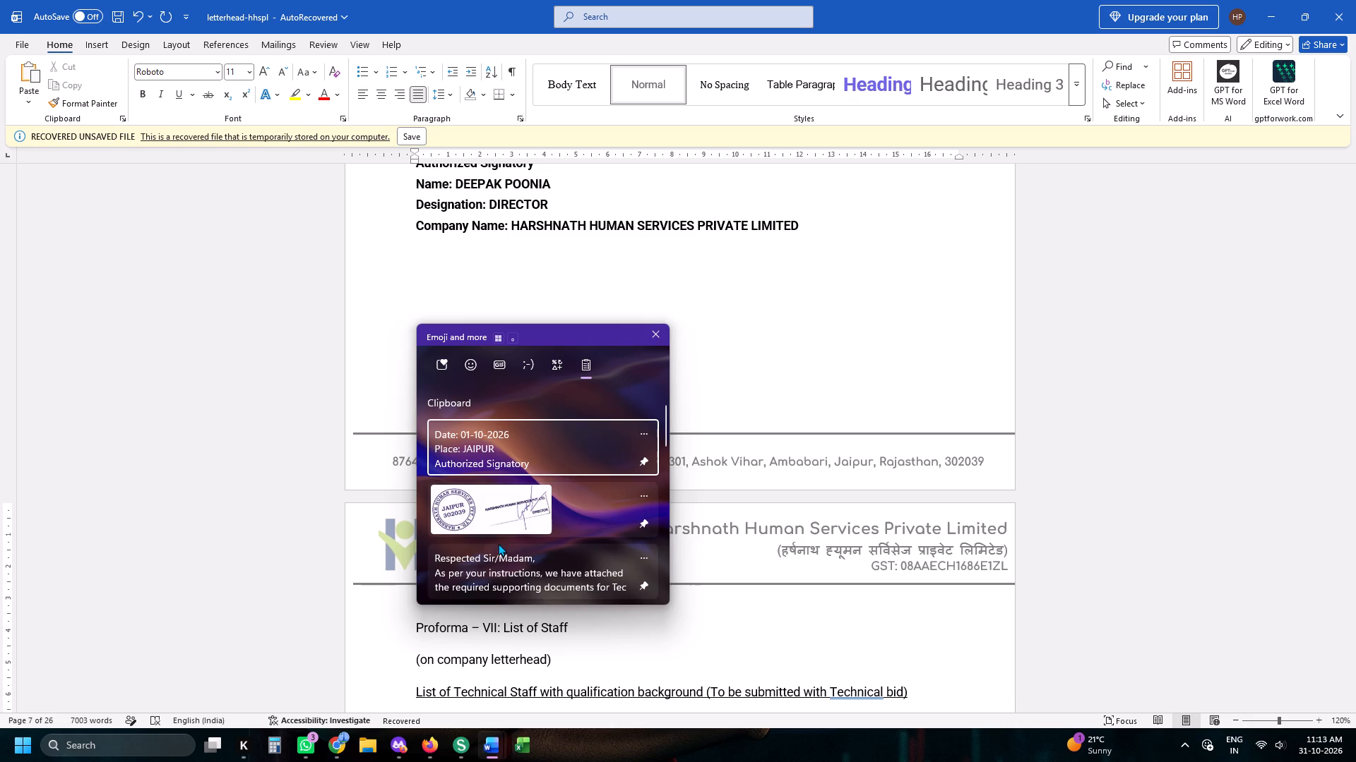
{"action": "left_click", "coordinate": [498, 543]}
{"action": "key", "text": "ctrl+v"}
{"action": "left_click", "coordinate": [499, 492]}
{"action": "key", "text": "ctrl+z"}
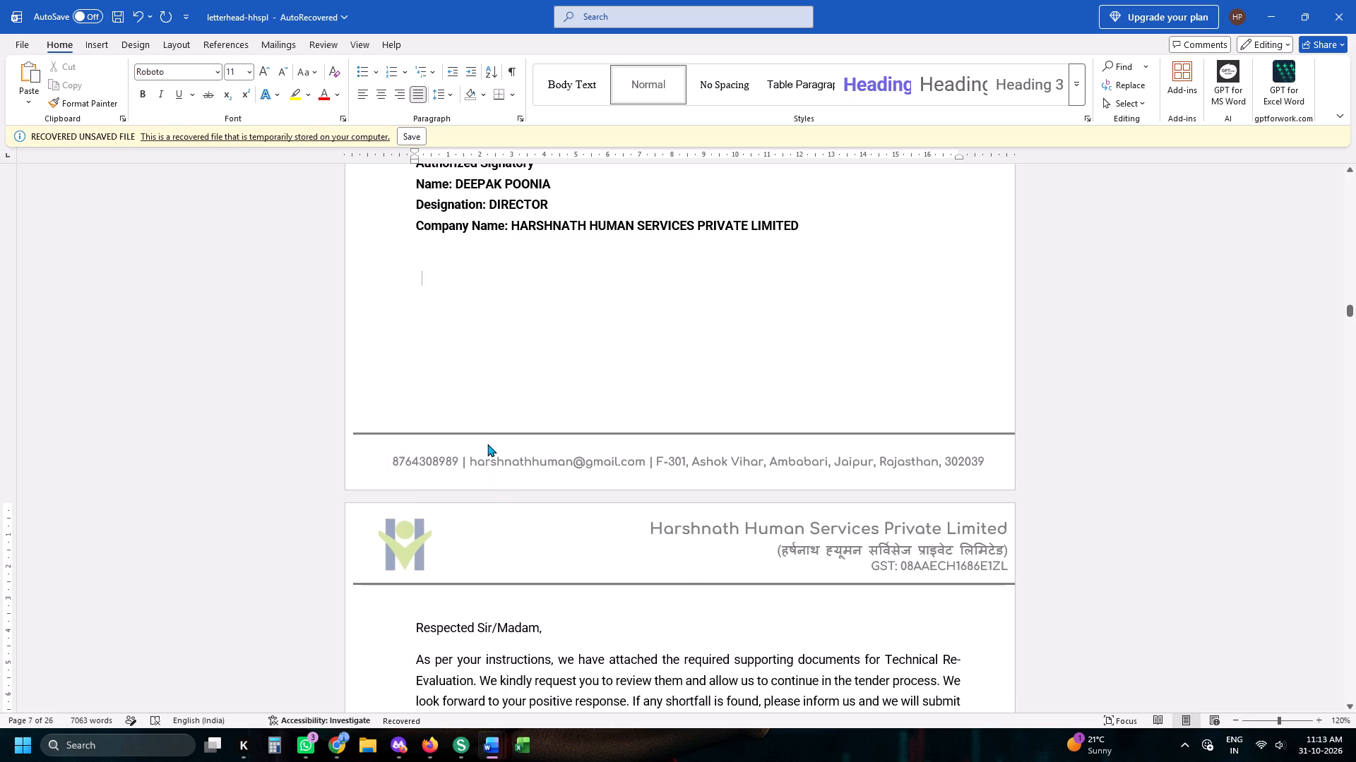
Insert the copied company stamp and signature image, set it behind text, and place it below the signatory block of Proforma – VI.
{"action": "left_click", "coordinate": [461, 291]}
{"action": "key", "text": "super+v"}
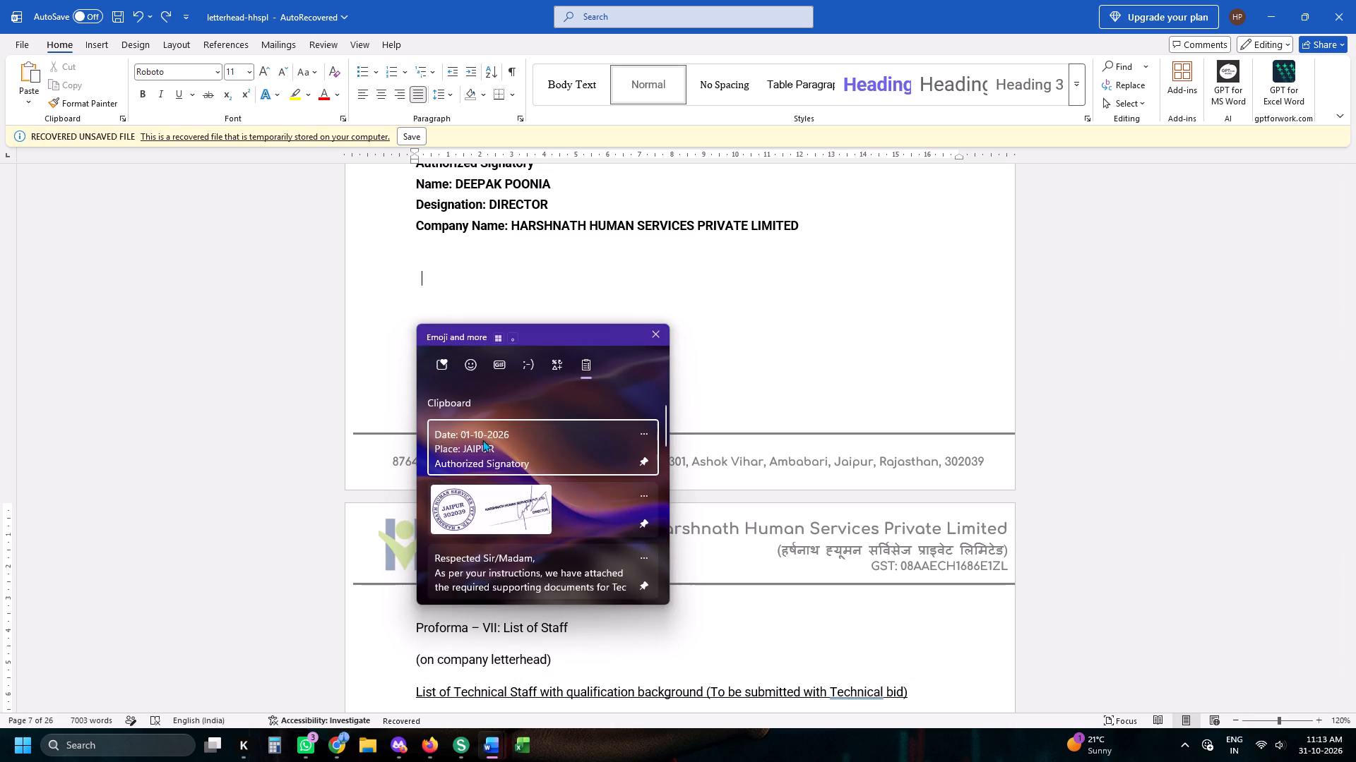
{"action": "left_click", "coordinate": [521, 518]}
{"action": "key", "text": "ctrl+v"}
{"action": "left_click", "coordinate": [568, 265]}
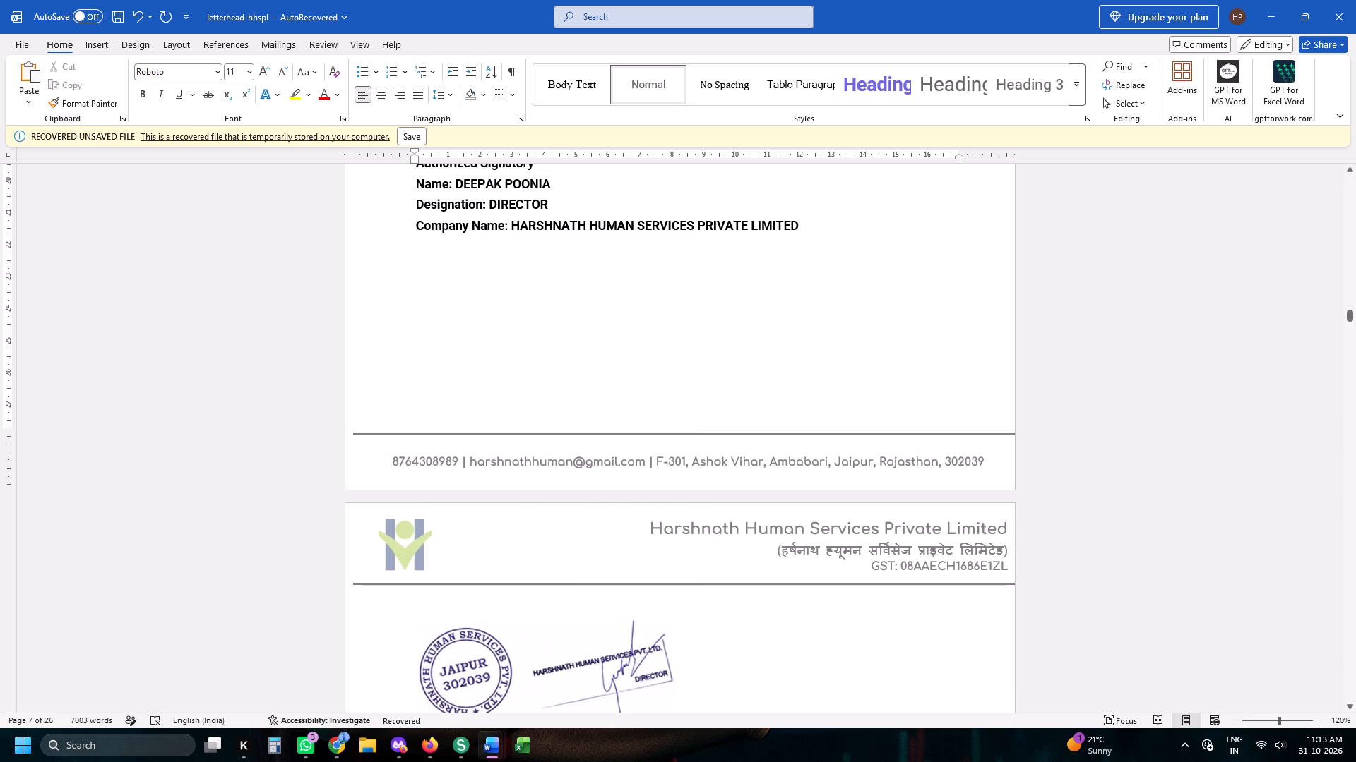
{"action": "left_click", "coordinate": [583, 651]}
{"action": "left_click", "coordinate": [694, 625]}
{"action": "left_click", "coordinate": [756, 635]}
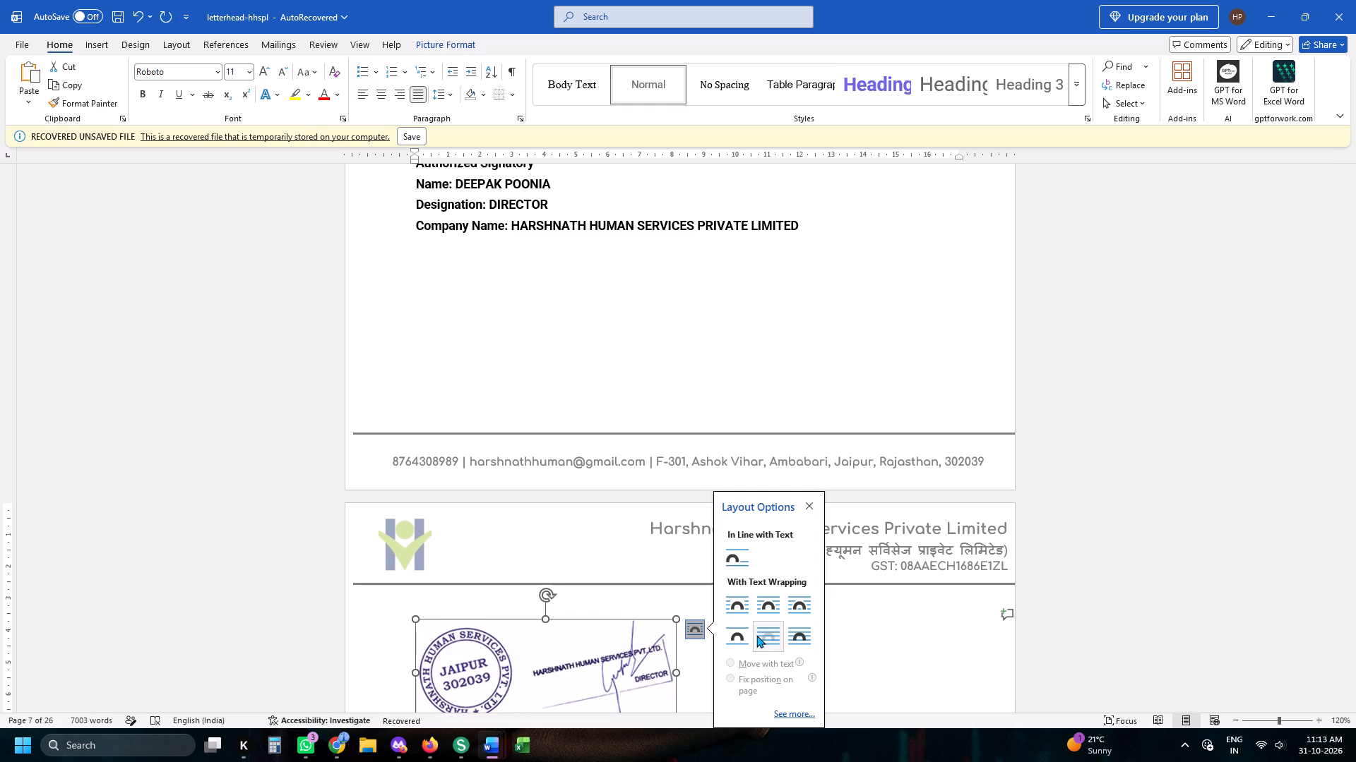
{"action": "left_click_drag", "start_coordinate": [639, 641], "coordinate": [866, 294]}
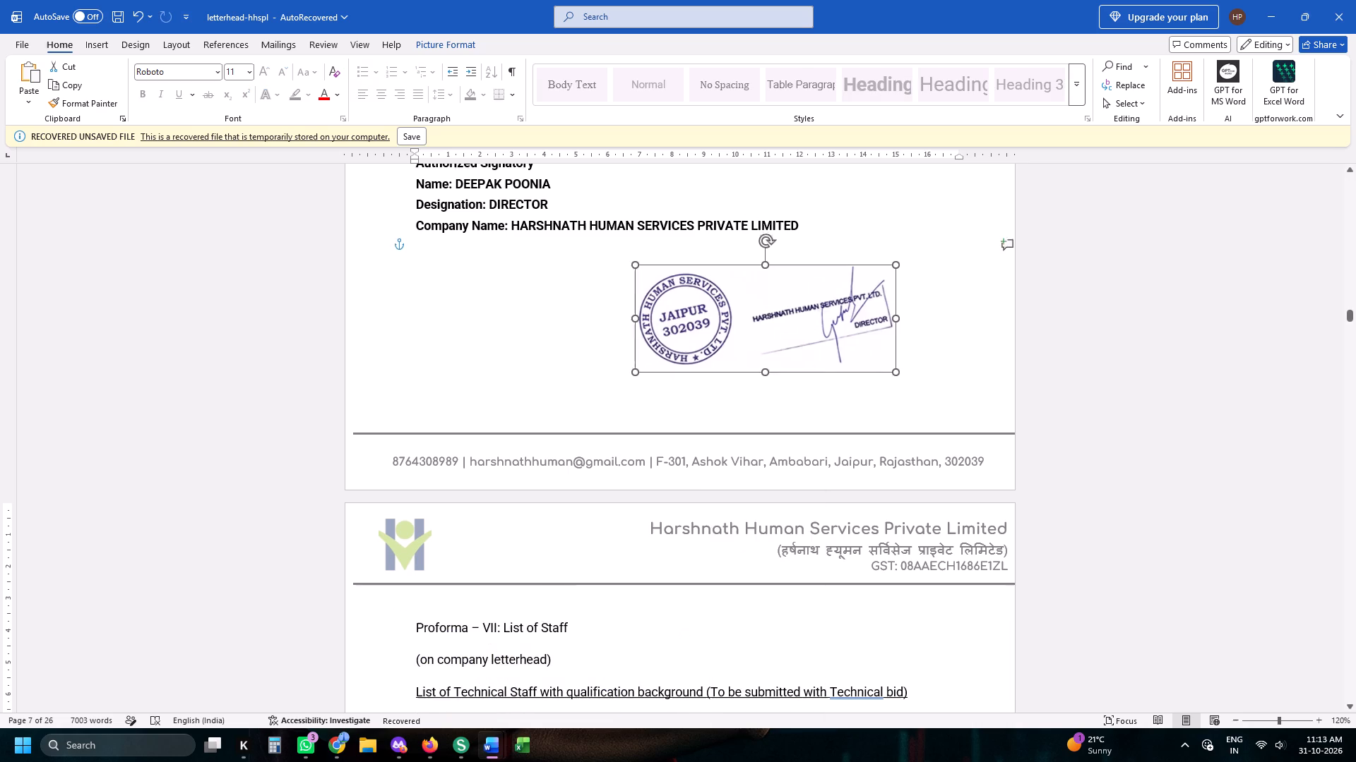
{"action": "left_click_drag", "start_coordinate": [866, 294], "coordinate": [886, 324]}
Add a blank line between the Proforma – VI heading and the address block.
{"action": "scroll", "coordinate": [886, 324], "scroll_direction": "up", "scroll_amount": 4}
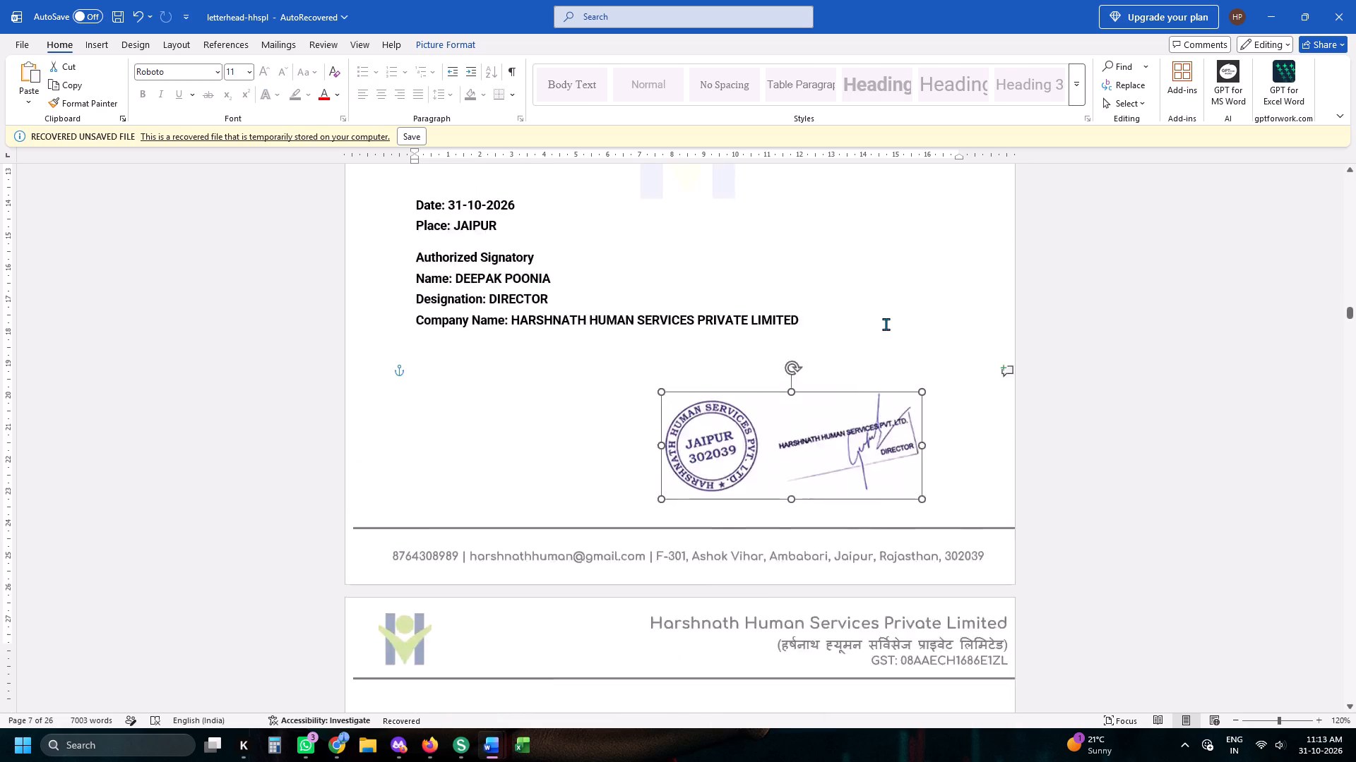
{"action": "scroll", "coordinate": [886, 324], "scroll_direction": "up", "scroll_amount": 4}
{"action": "scroll", "coordinate": [415, 451], "scroll_direction": "up", "scroll_amount": 5}
{"action": "scroll", "coordinate": [503, 426], "scroll_direction": "down", "scroll_amount": 7}
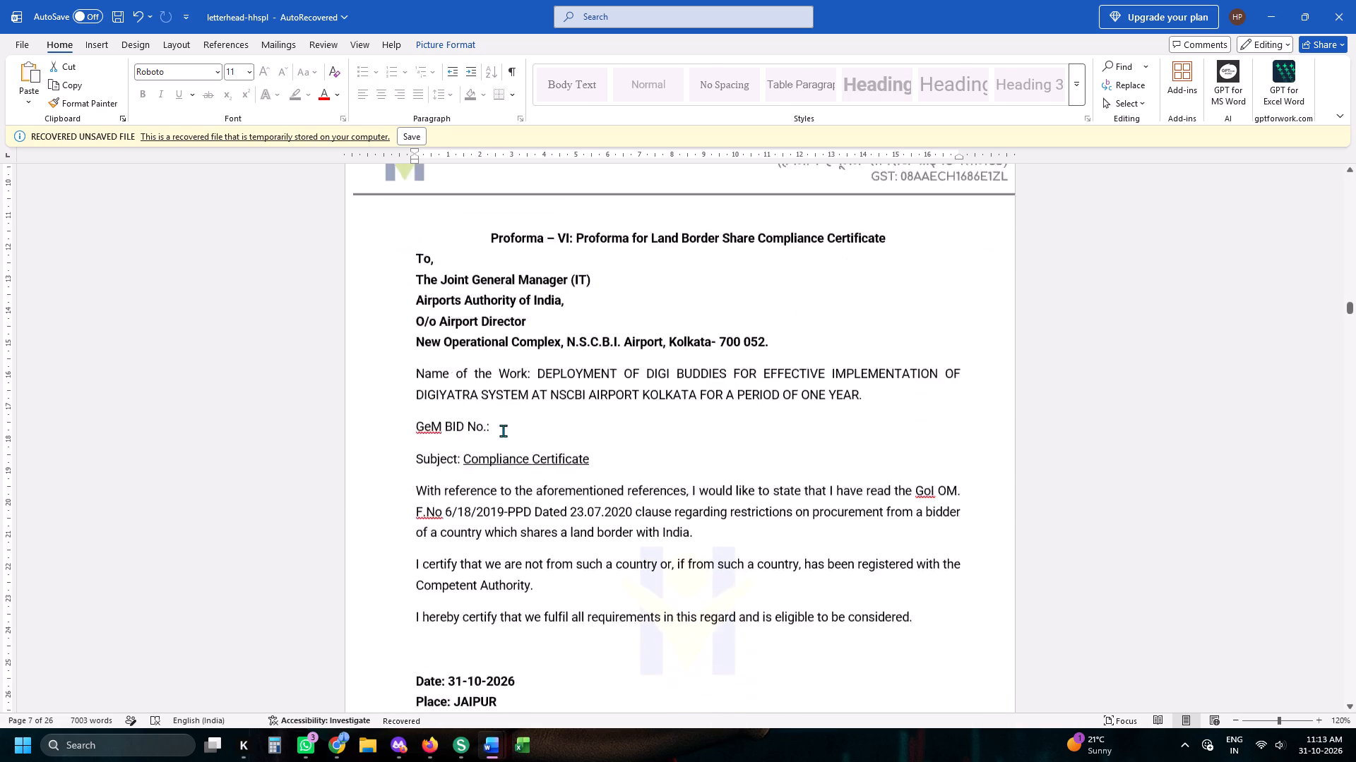
{"action": "scroll", "coordinate": [722, 373], "scroll_direction": "up", "scroll_amount": 5}
{"action": "left_click", "coordinate": [912, 260]}
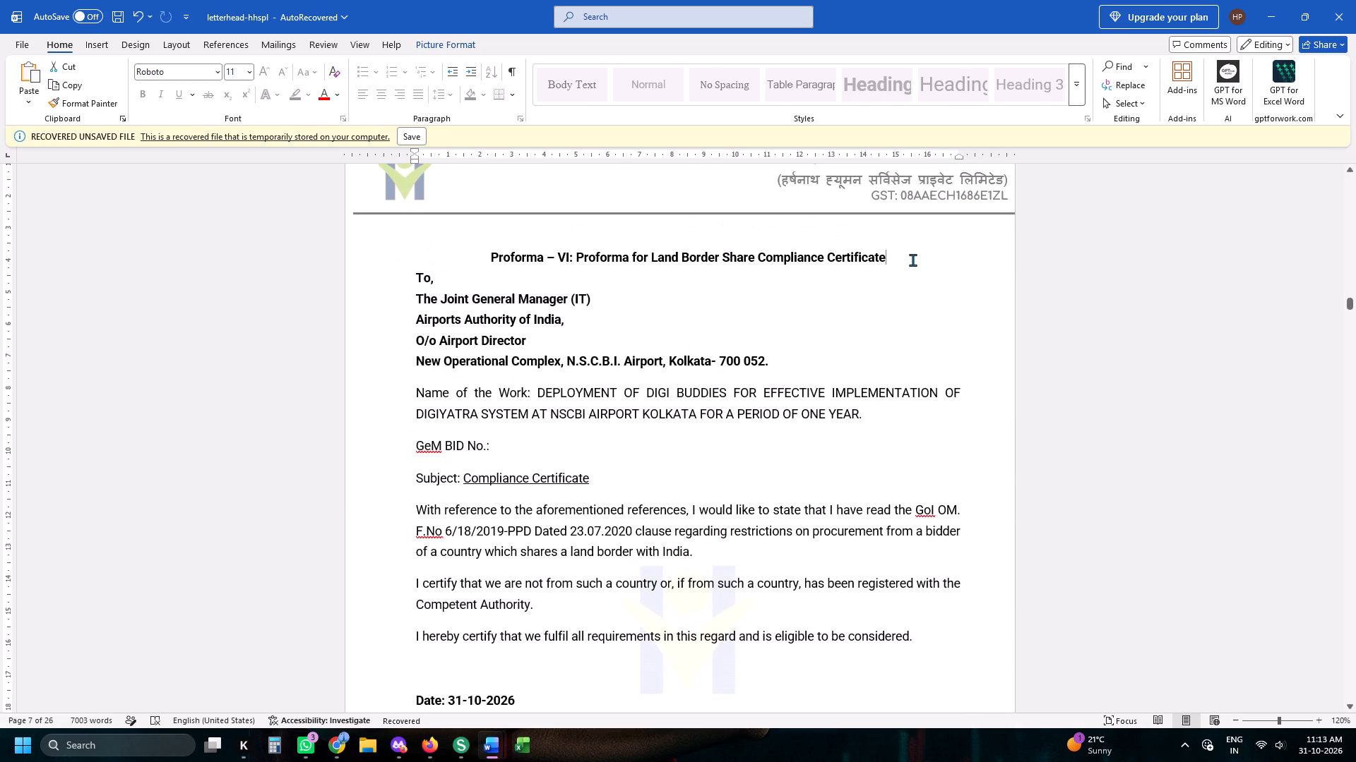
{"action": "key", "text": "Return"}
Move the Proforma – VI stamp and signature image up clear of the footer line and tilt it slightly counter-clockwise.
{"action": "scroll", "coordinate": [840, 347], "scroll_direction": "down", "scroll_amount": 11}
{"action": "left_click_drag", "start_coordinate": [820, 393], "coordinate": [840, 375]}
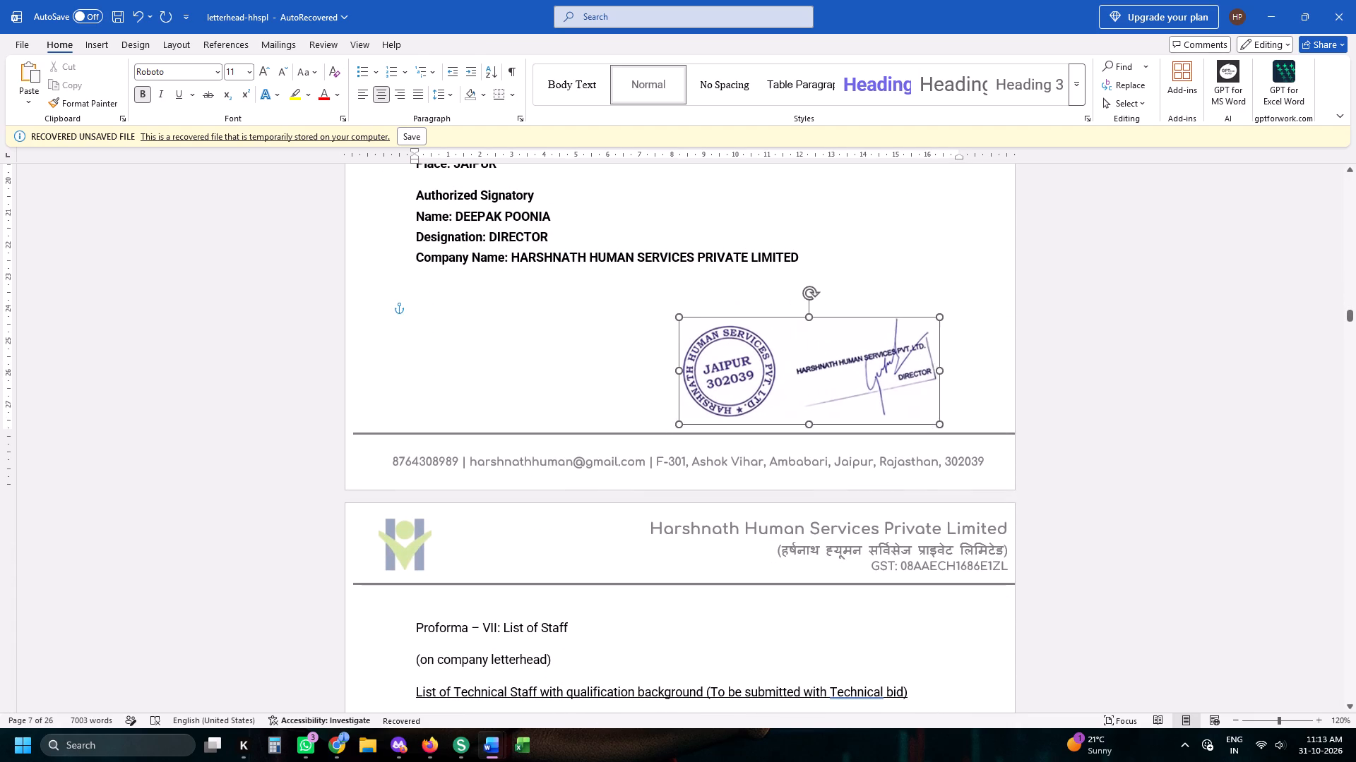
{"action": "left_click_drag", "start_coordinate": [840, 375], "coordinate": [848, 355]}
{"action": "left_click_drag", "start_coordinate": [822, 265], "coordinate": [804, 268]}
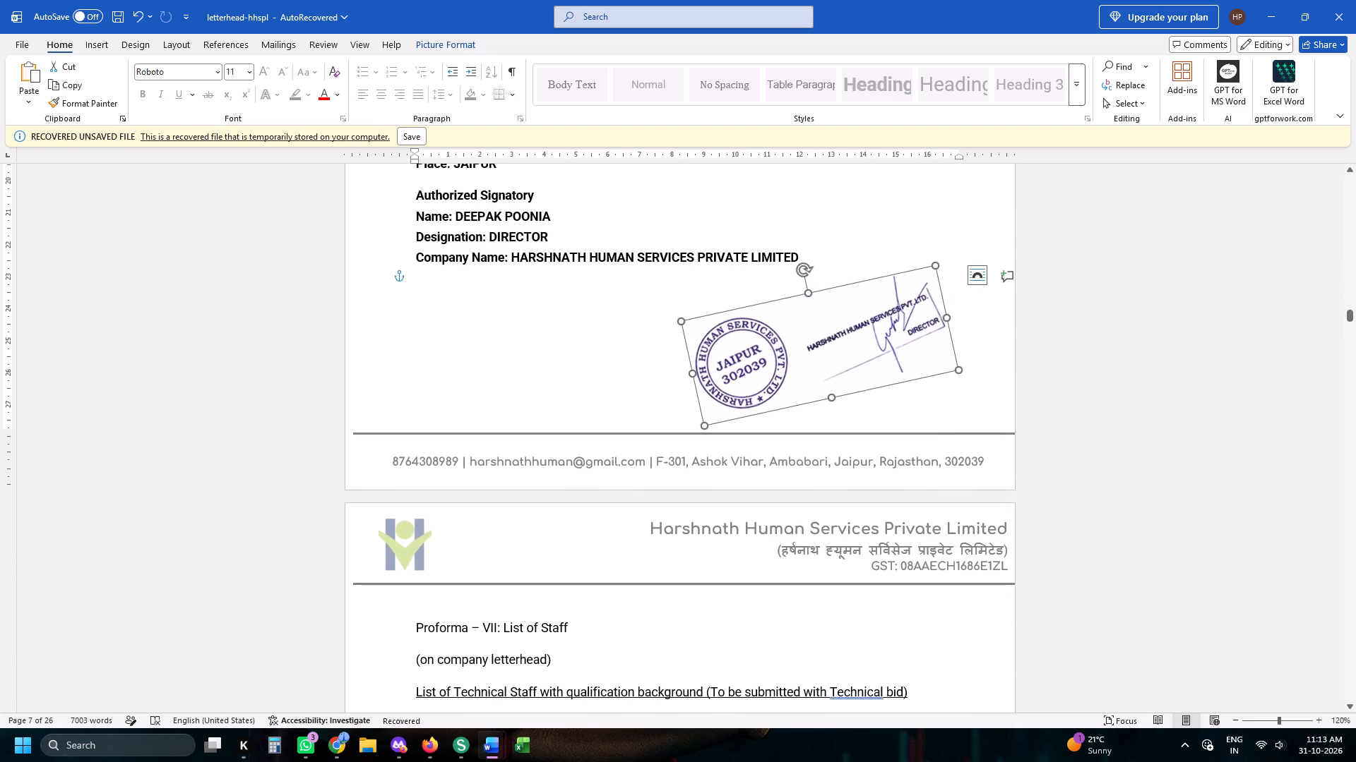
{"action": "left_click_drag", "start_coordinate": [831, 322], "coordinate": [831, 298]}
{"action": "left_click", "coordinate": [642, 338]}
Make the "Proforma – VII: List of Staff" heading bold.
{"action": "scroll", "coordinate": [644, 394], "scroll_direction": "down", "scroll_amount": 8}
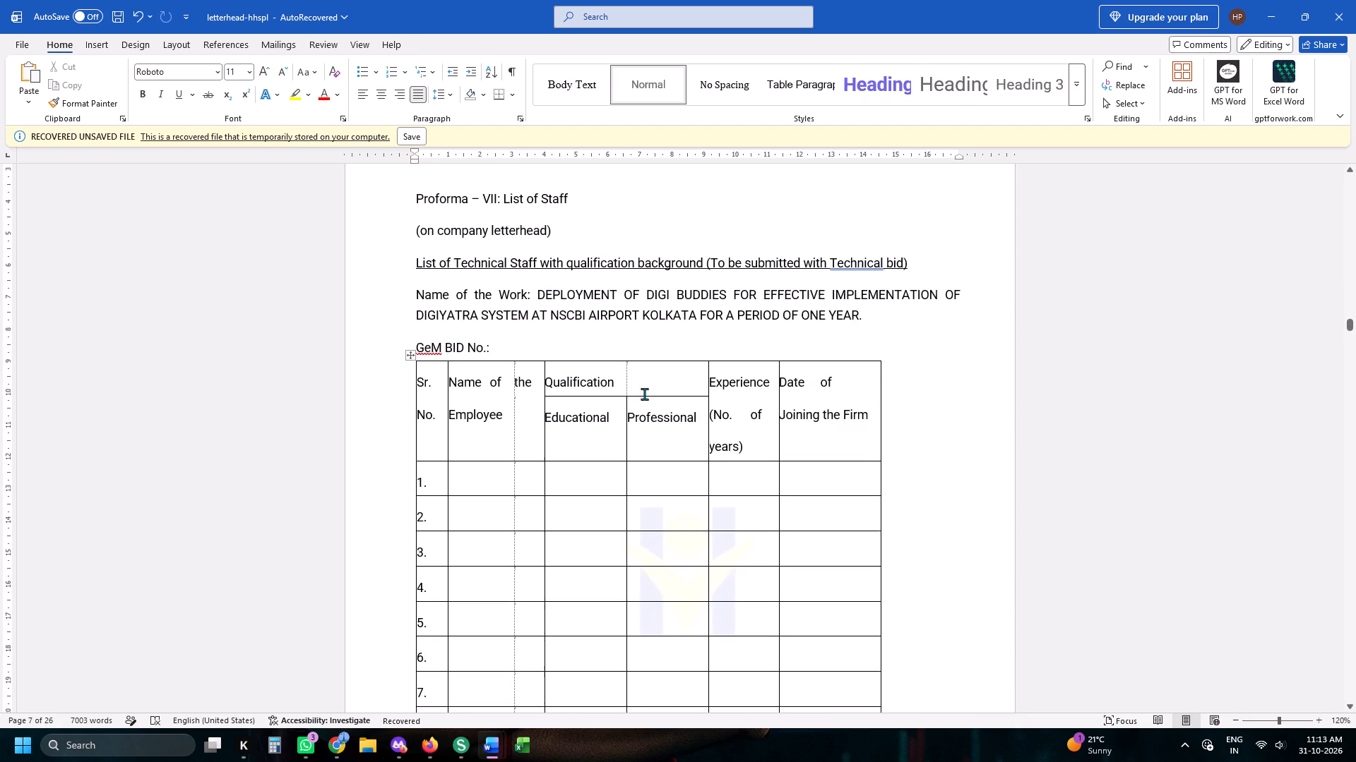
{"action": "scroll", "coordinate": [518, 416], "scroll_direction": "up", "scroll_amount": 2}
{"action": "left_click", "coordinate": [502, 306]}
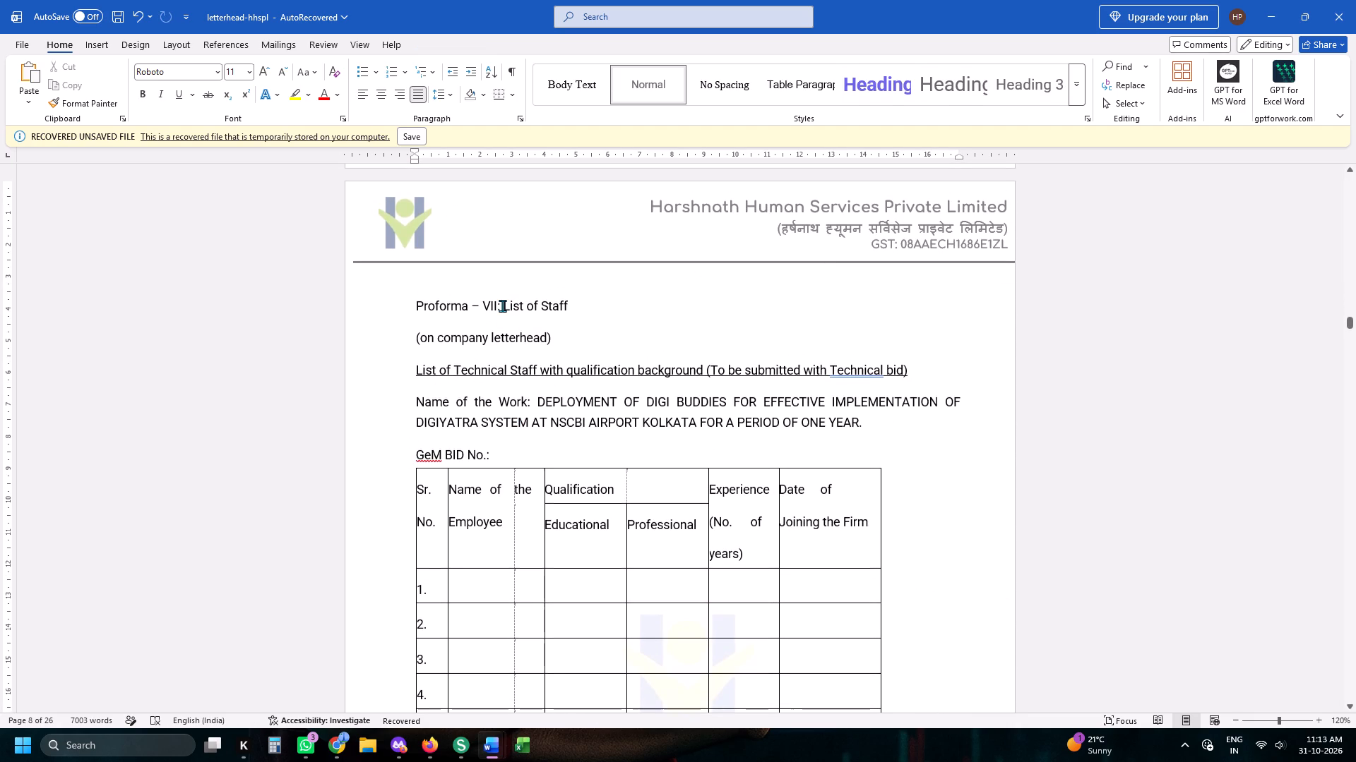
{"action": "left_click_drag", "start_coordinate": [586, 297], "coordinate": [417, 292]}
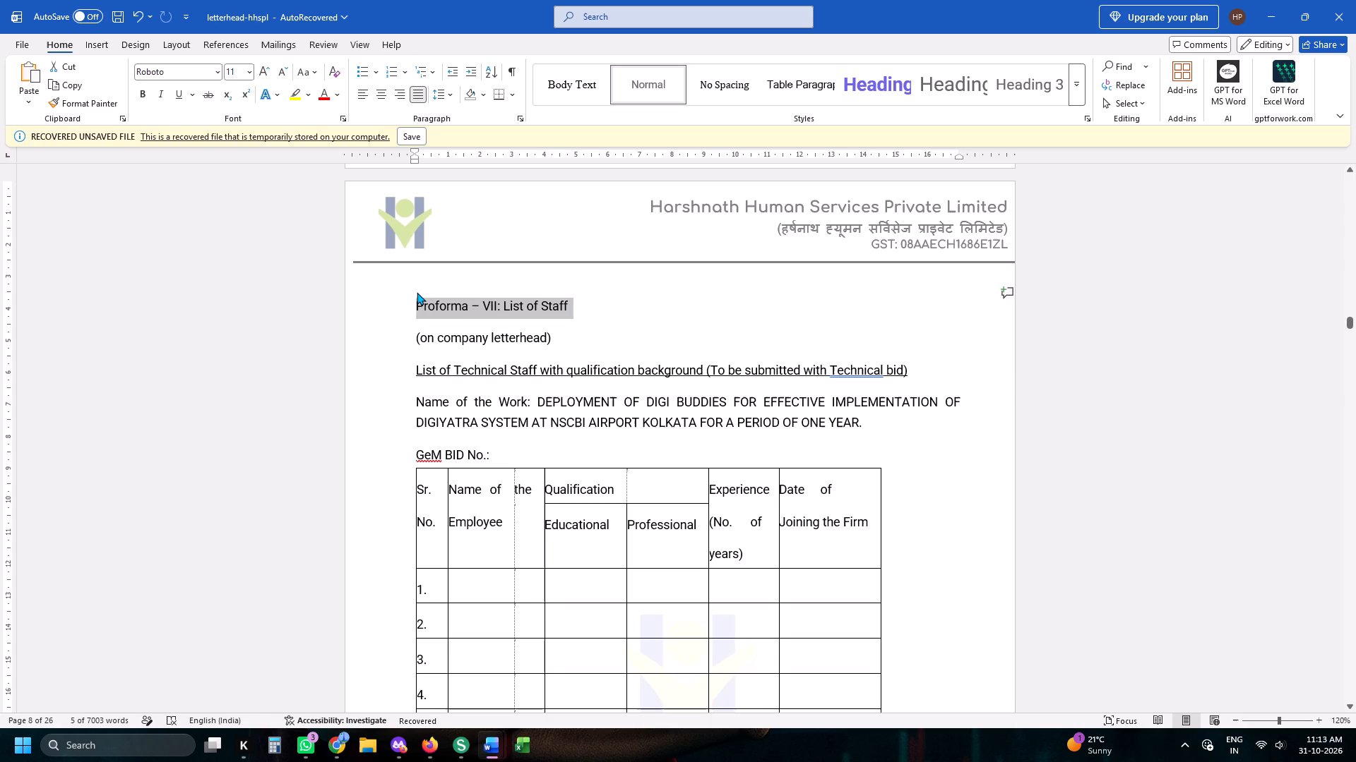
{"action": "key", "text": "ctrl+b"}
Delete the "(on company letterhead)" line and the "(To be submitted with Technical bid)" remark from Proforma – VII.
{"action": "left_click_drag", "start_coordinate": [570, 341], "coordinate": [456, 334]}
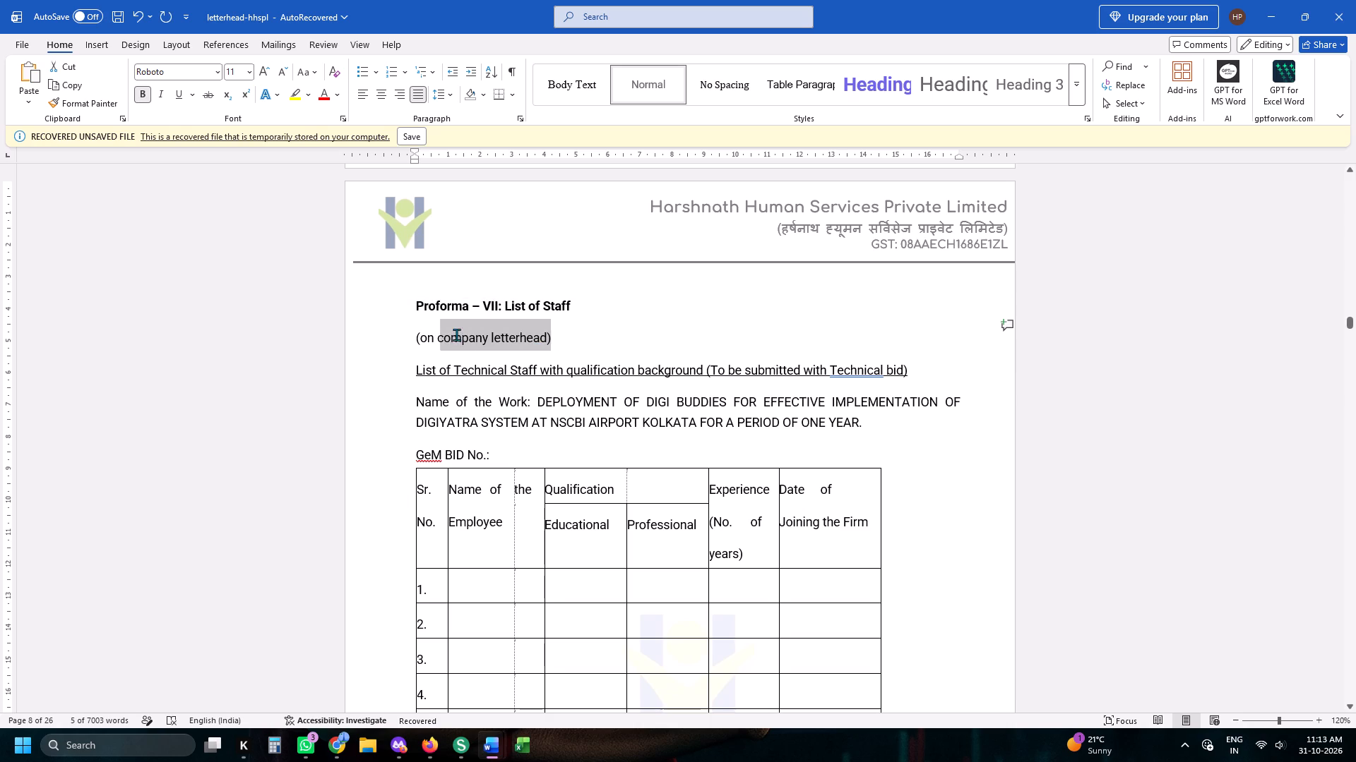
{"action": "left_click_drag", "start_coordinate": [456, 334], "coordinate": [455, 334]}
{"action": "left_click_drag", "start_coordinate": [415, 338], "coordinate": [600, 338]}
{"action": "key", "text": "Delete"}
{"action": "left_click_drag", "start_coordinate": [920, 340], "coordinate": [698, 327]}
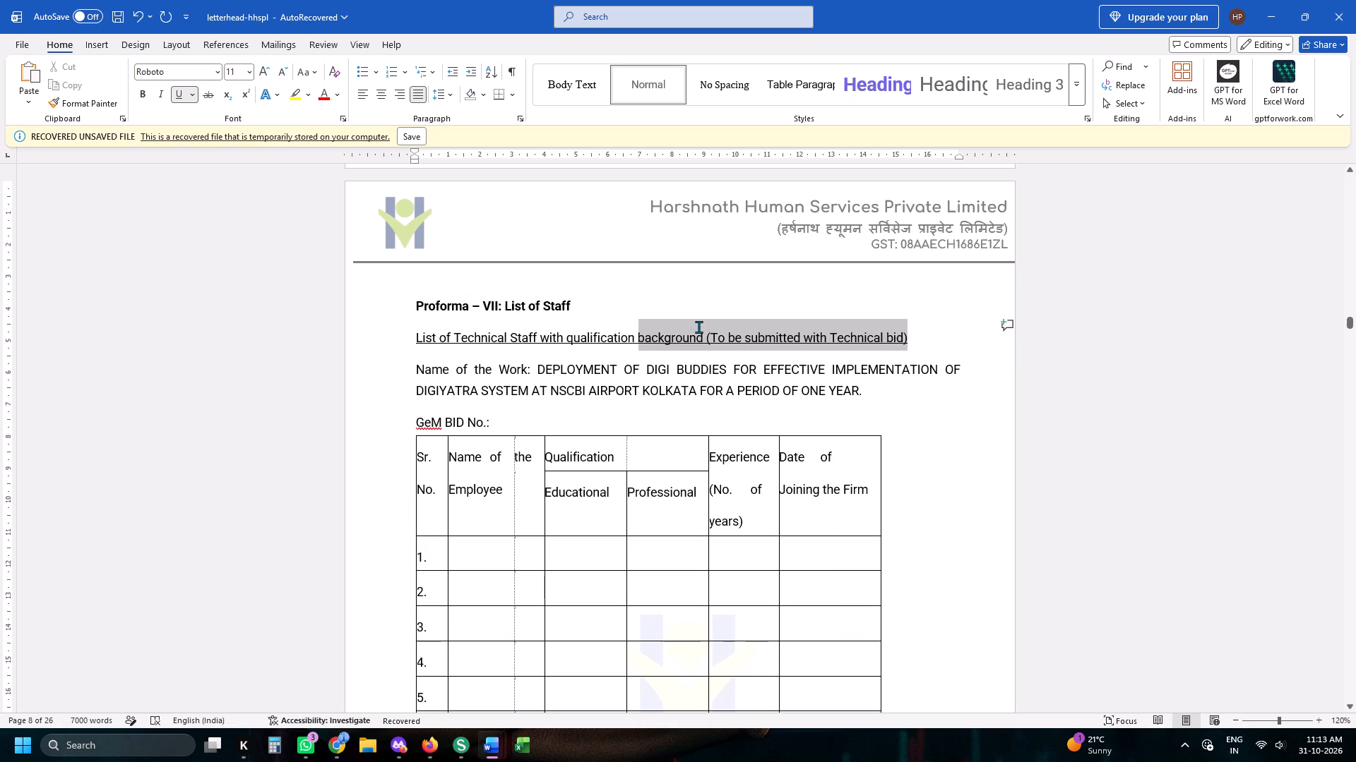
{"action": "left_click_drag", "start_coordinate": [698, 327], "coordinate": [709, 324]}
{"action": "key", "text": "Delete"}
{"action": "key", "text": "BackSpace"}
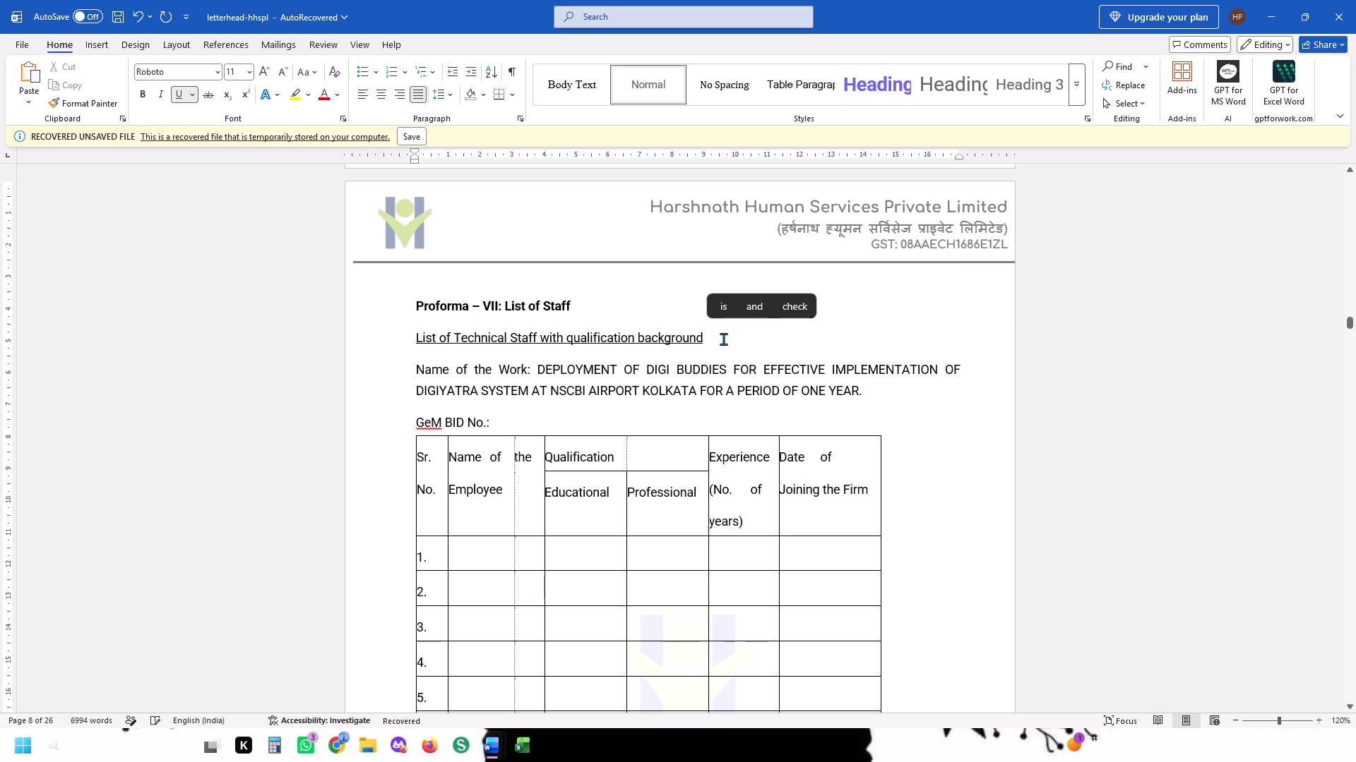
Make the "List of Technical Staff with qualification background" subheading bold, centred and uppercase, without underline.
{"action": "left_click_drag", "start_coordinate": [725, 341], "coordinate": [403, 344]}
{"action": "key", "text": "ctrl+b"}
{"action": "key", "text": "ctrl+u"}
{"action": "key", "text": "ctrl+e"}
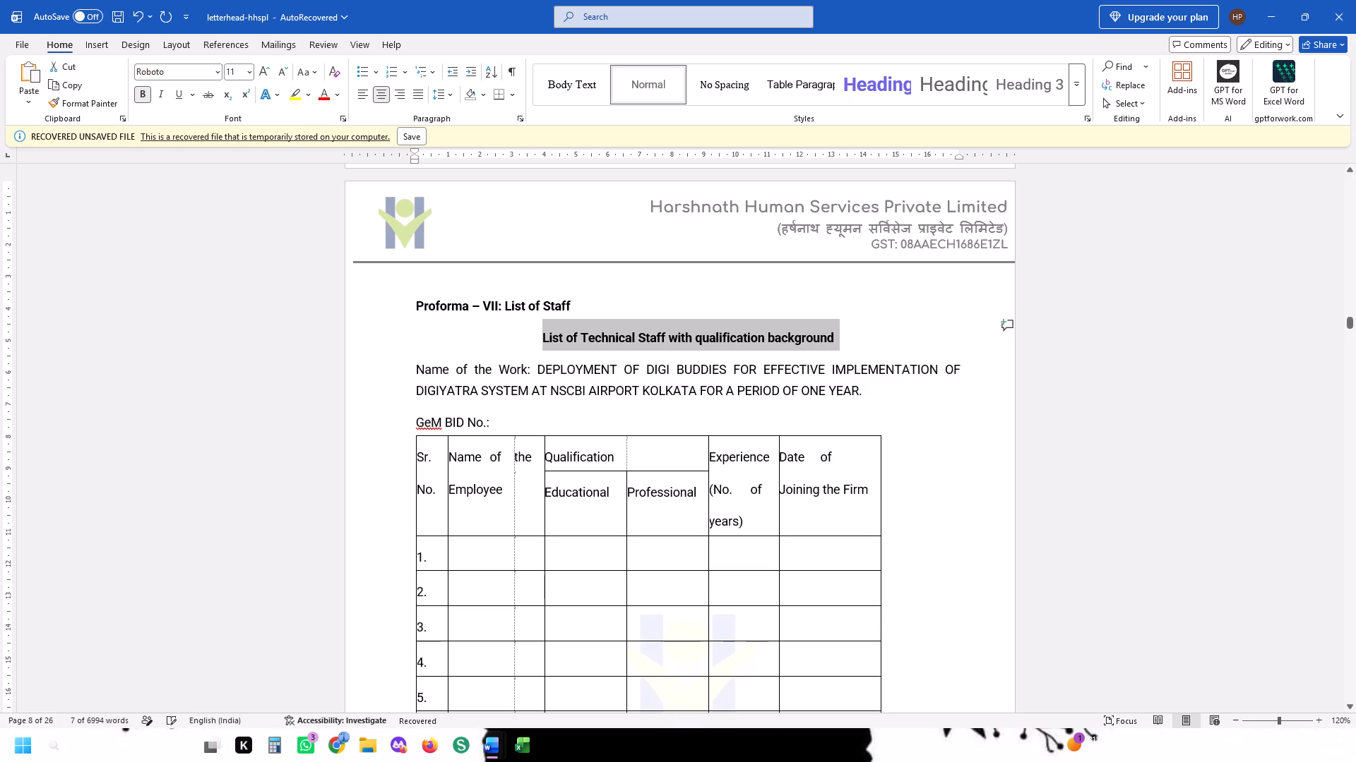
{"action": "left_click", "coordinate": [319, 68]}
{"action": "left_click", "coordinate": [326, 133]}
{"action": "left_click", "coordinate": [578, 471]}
Delete the whole Proforma – VII section, from its heading through the staff table, up to Proforma – VIII.
{"action": "scroll", "coordinate": [577, 468], "scroll_direction": "down", "scroll_amount": 3}
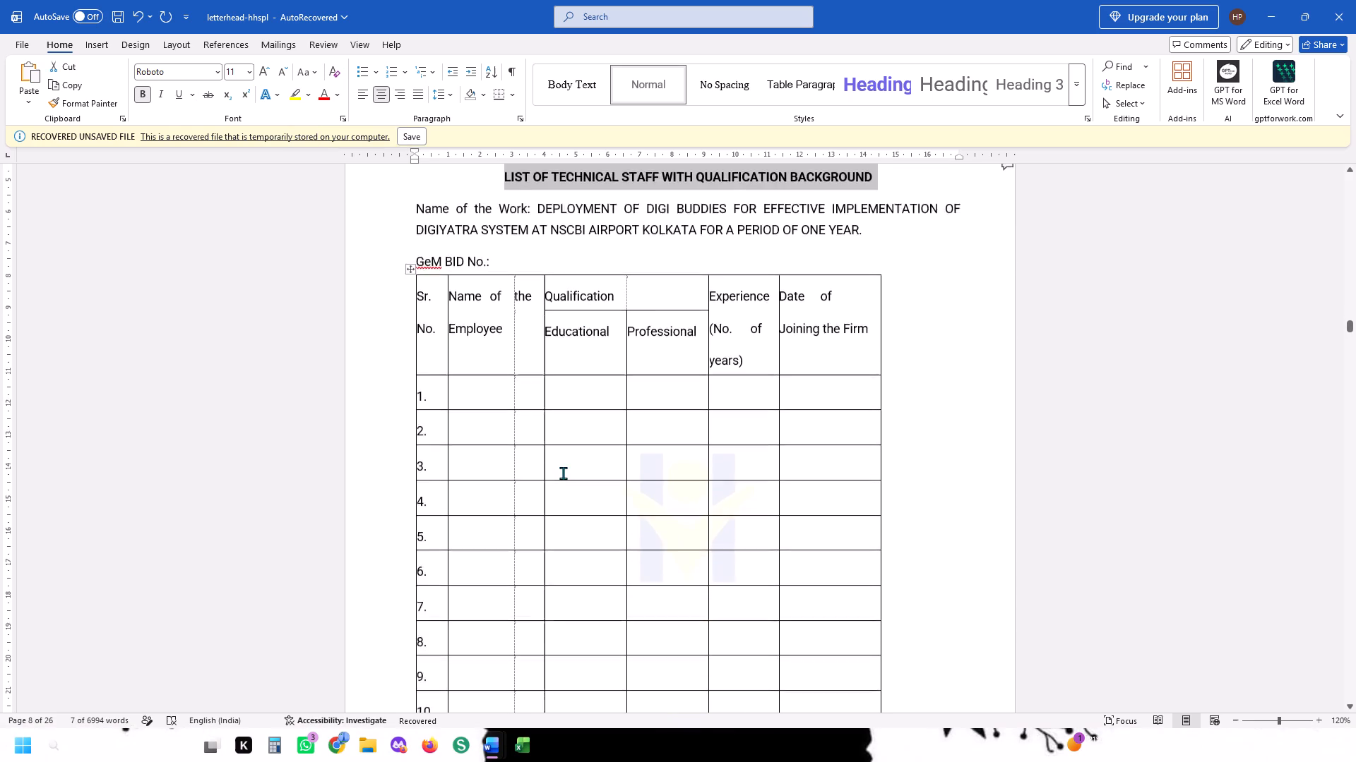
{"action": "scroll", "coordinate": [563, 473], "scroll_direction": "down", "scroll_amount": 6}
{"action": "scroll", "coordinate": [569, 487], "scroll_direction": "up", "scroll_amount": 6}
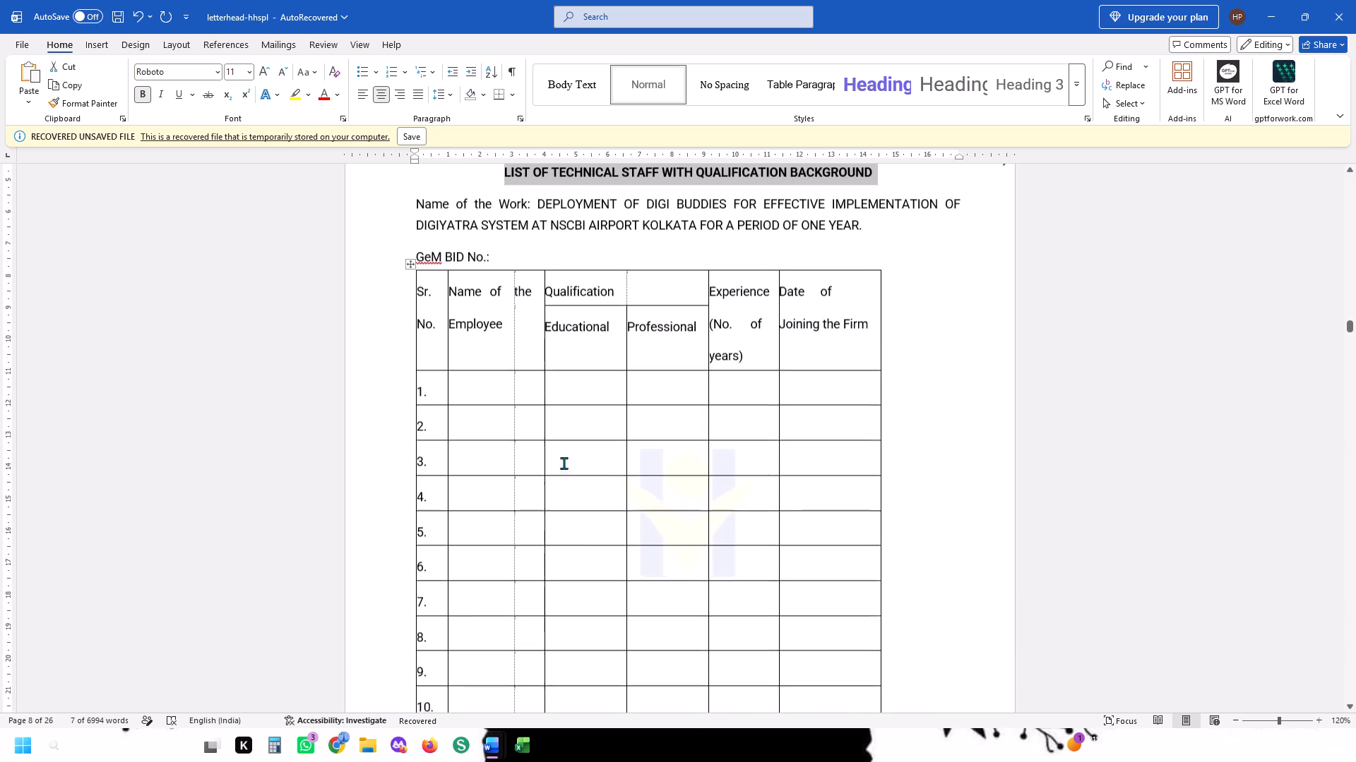
{"action": "scroll", "coordinate": [545, 365], "scroll_direction": "up", "scroll_amount": 4}
{"action": "left_click_drag", "start_coordinate": [413, 364], "coordinate": [464, 426]}
{"action": "scroll", "coordinate": [452, 422], "scroll_direction": "down", "scroll_amount": 14}
{"action": "key", "text": "Delete"}
Make the "Proforma – VIII: Proforma of Affidavit for Minimum Wages" heading bold.
{"action": "scroll", "coordinate": [464, 426], "scroll_direction": "up", "scroll_amount": 2}
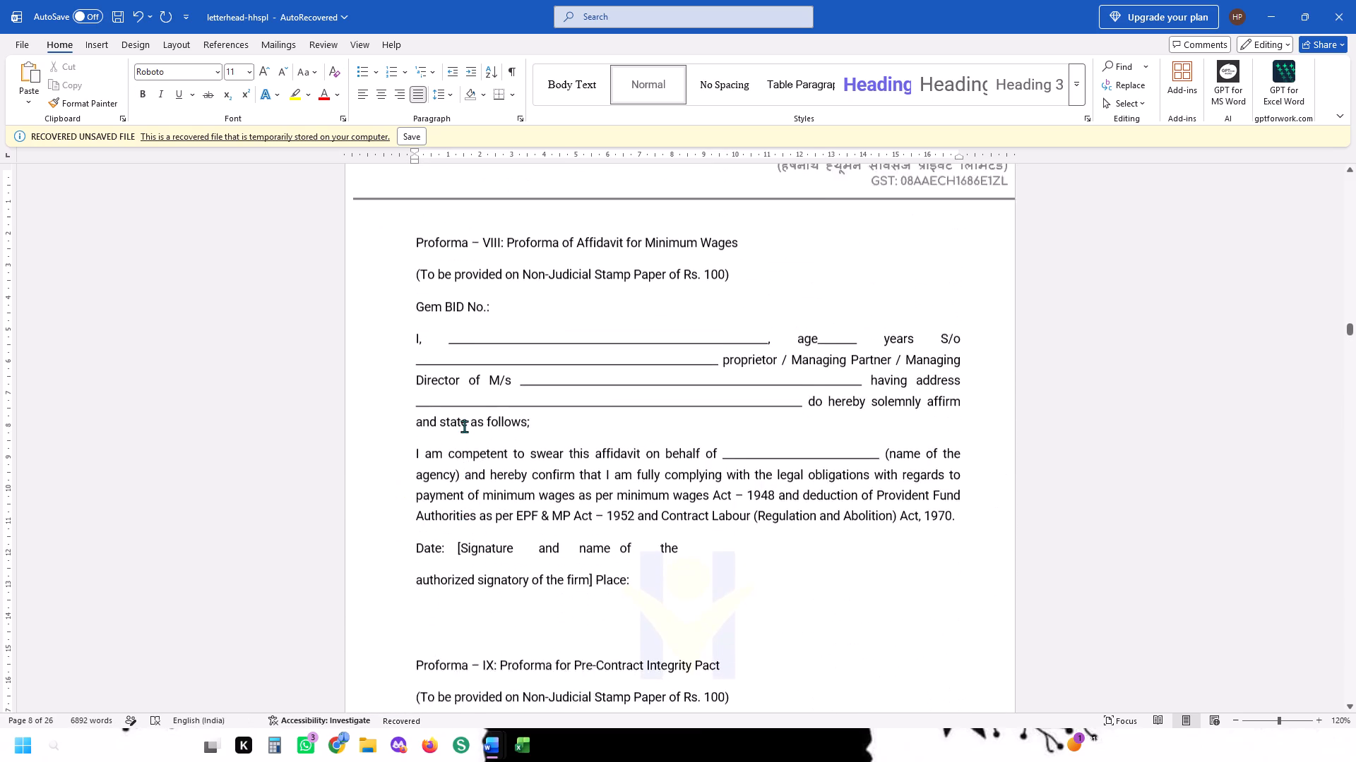
{"action": "left_click_drag", "start_coordinate": [759, 287], "coordinate": [275, 288]}
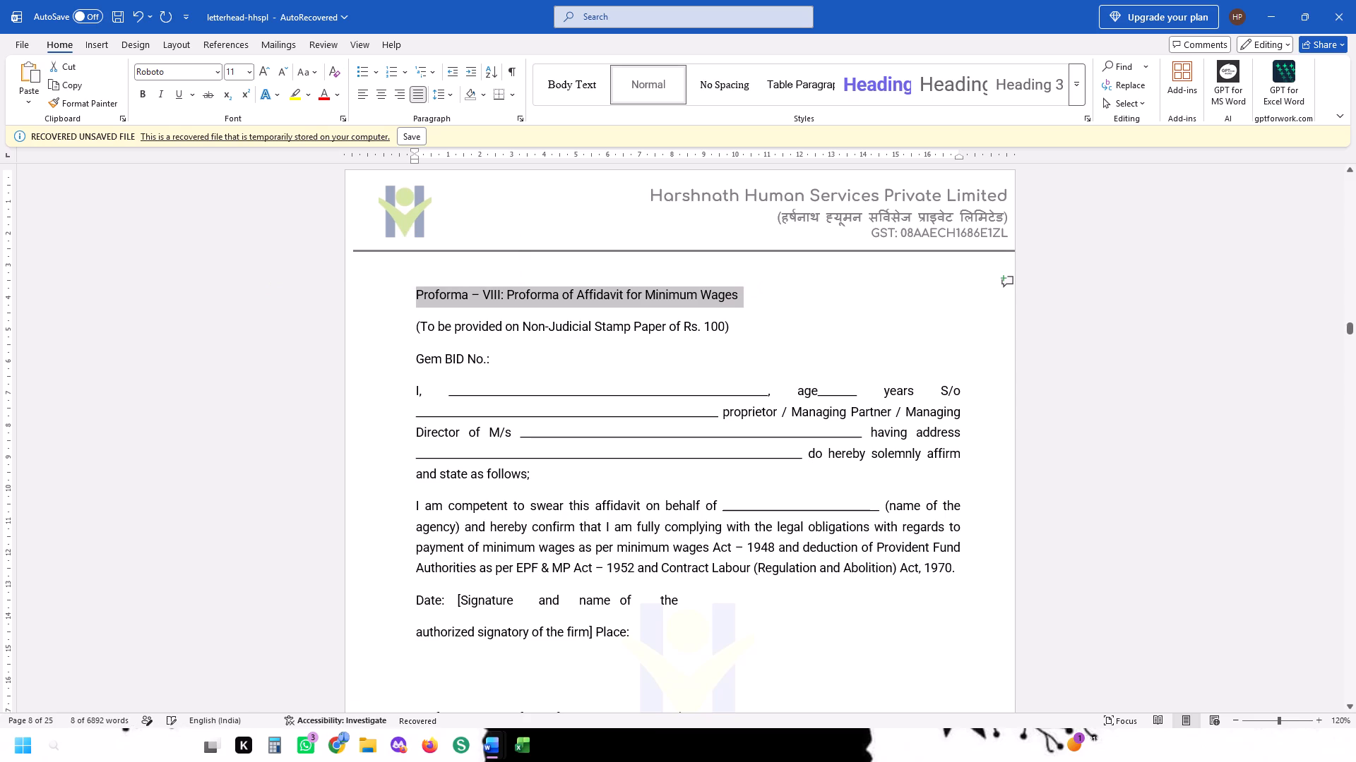
{"action": "key", "text": "ctrl+b"}
Delete the "(To be provided on Non-Judicial Stamp Paper of Rs. 100)" line below the Proforma – VIII heading.
{"action": "left_click", "coordinate": [620, 325]}
{"action": "left_click_drag", "start_coordinate": [692, 333], "coordinate": [322, 328]}
{"action": "key", "text": "Delete"}
{"action": "key", "text": "Right"}
{"action": "key", "text": "Right"}
{"action": "key", "text": "Right"}
{"action": "key", "text": "Right"}
{"action": "key", "text": "Down"}
{"action": "key", "text": "Right"}
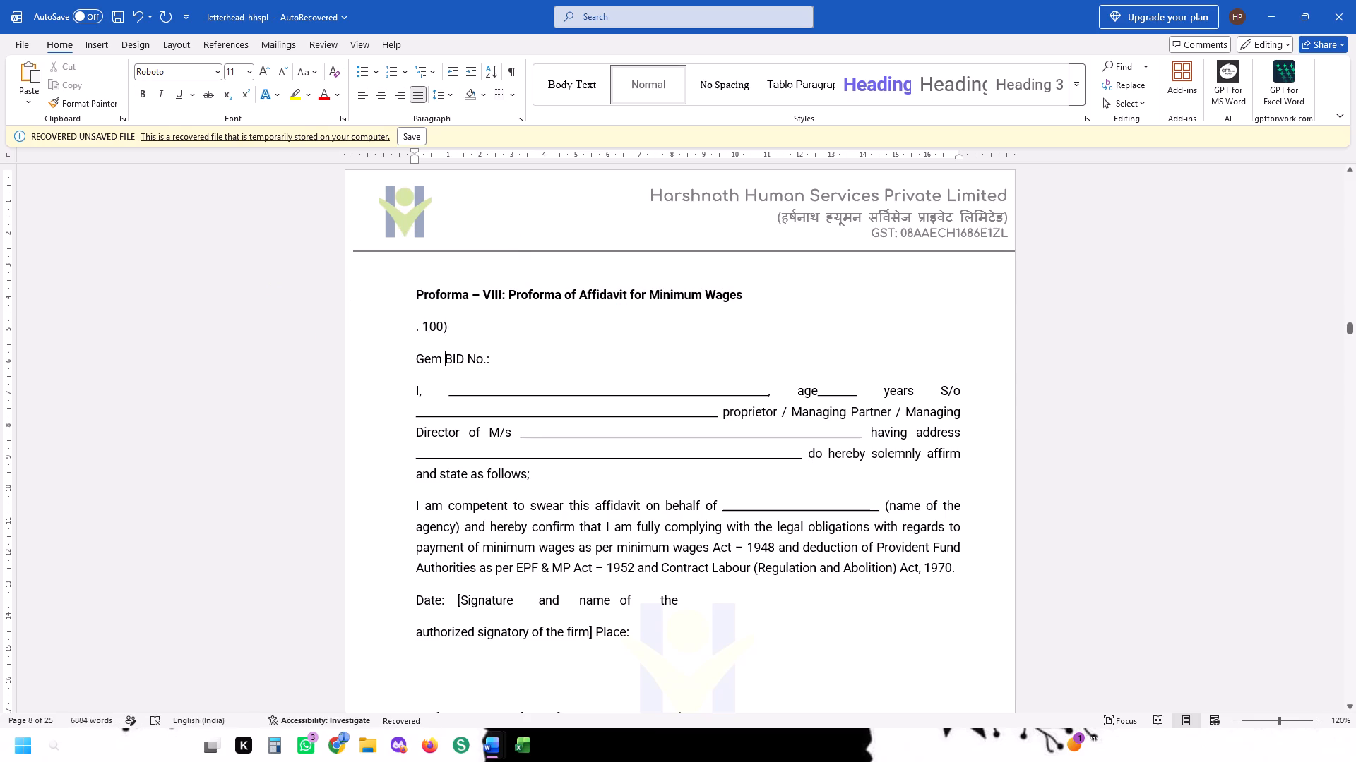
{"action": "left_click_drag", "start_coordinate": [455, 329], "coordinate": [401, 327]}
{"action": "key", "text": "Delete"}
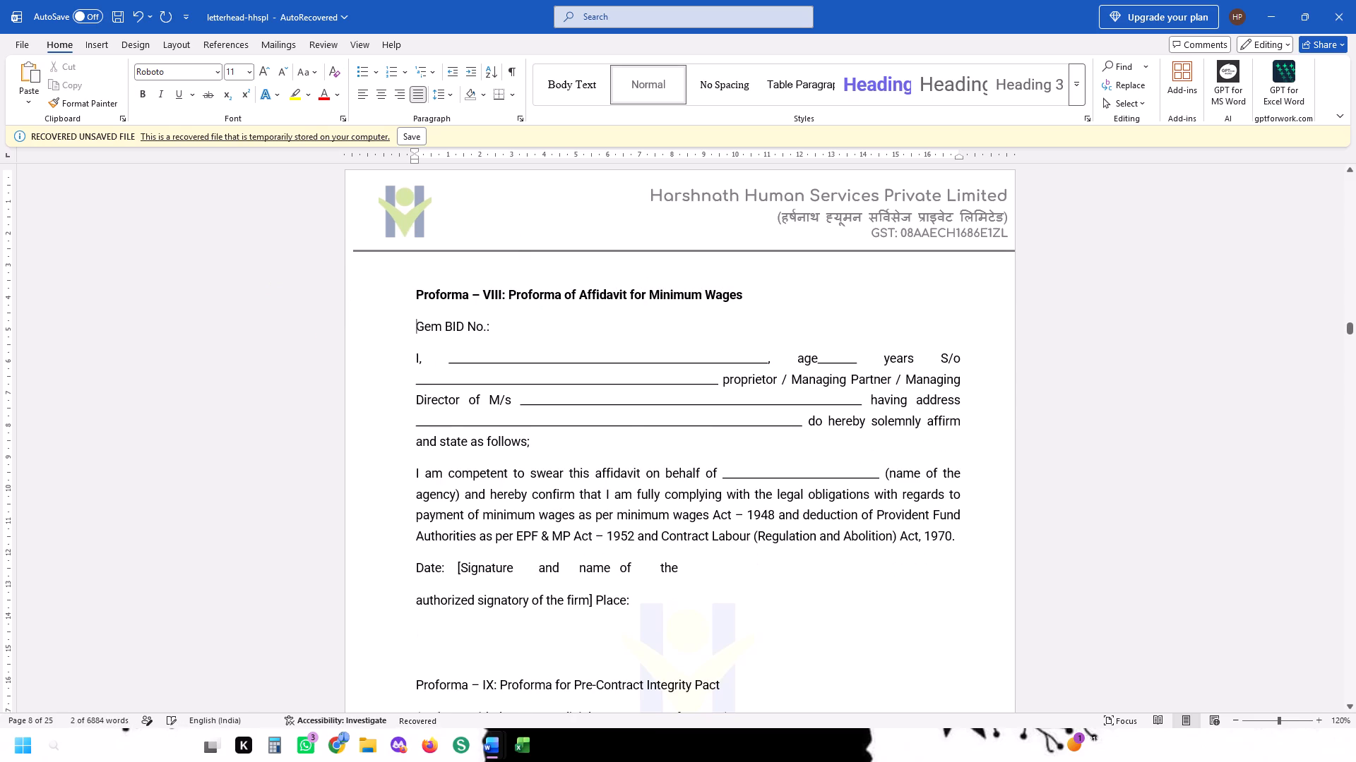
Cut the whole Proforma – IX Pre-Contract Integrity Pact section, from its heading through the signature table, up to the Proforma – X heading.
{"action": "scroll", "coordinate": [629, 537], "scroll_direction": "down", "scroll_amount": 15}
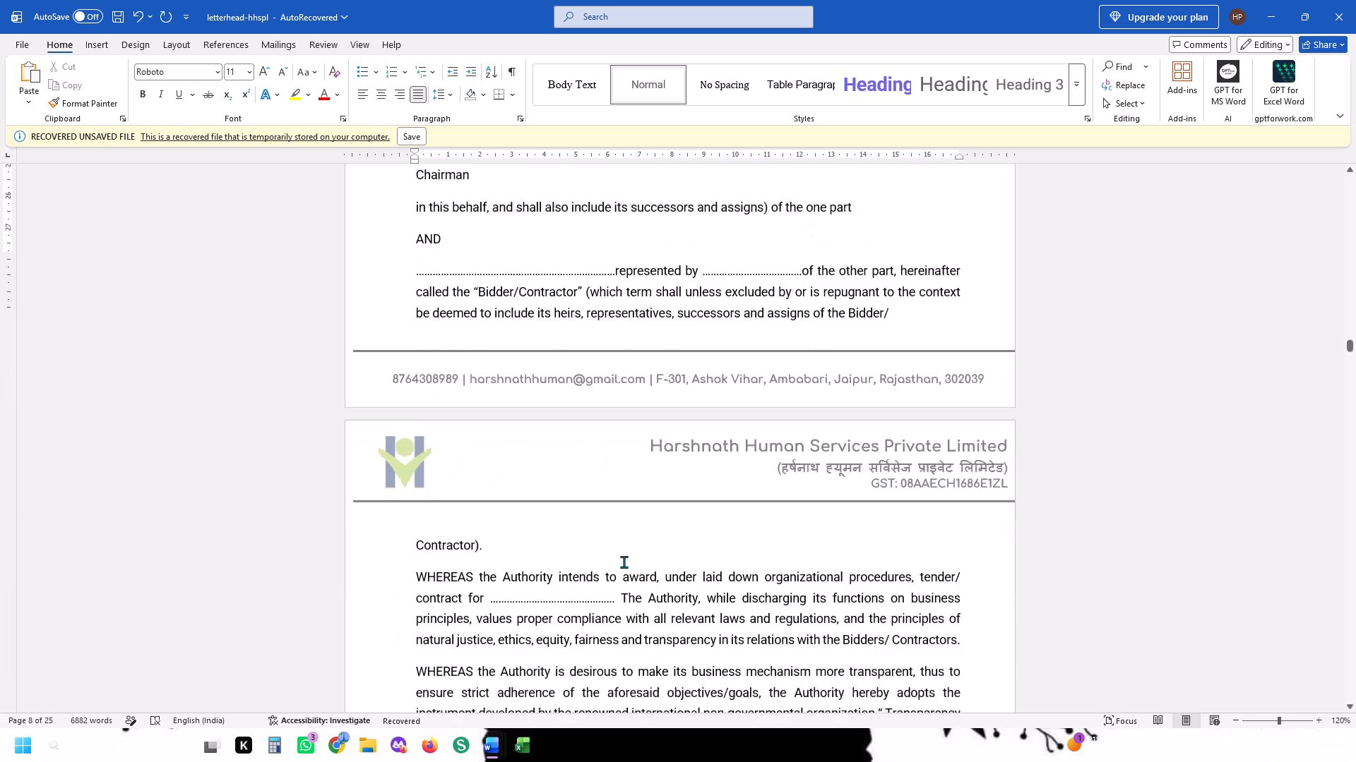
{"action": "scroll", "coordinate": [624, 562], "scroll_direction": "up", "scroll_amount": 6}
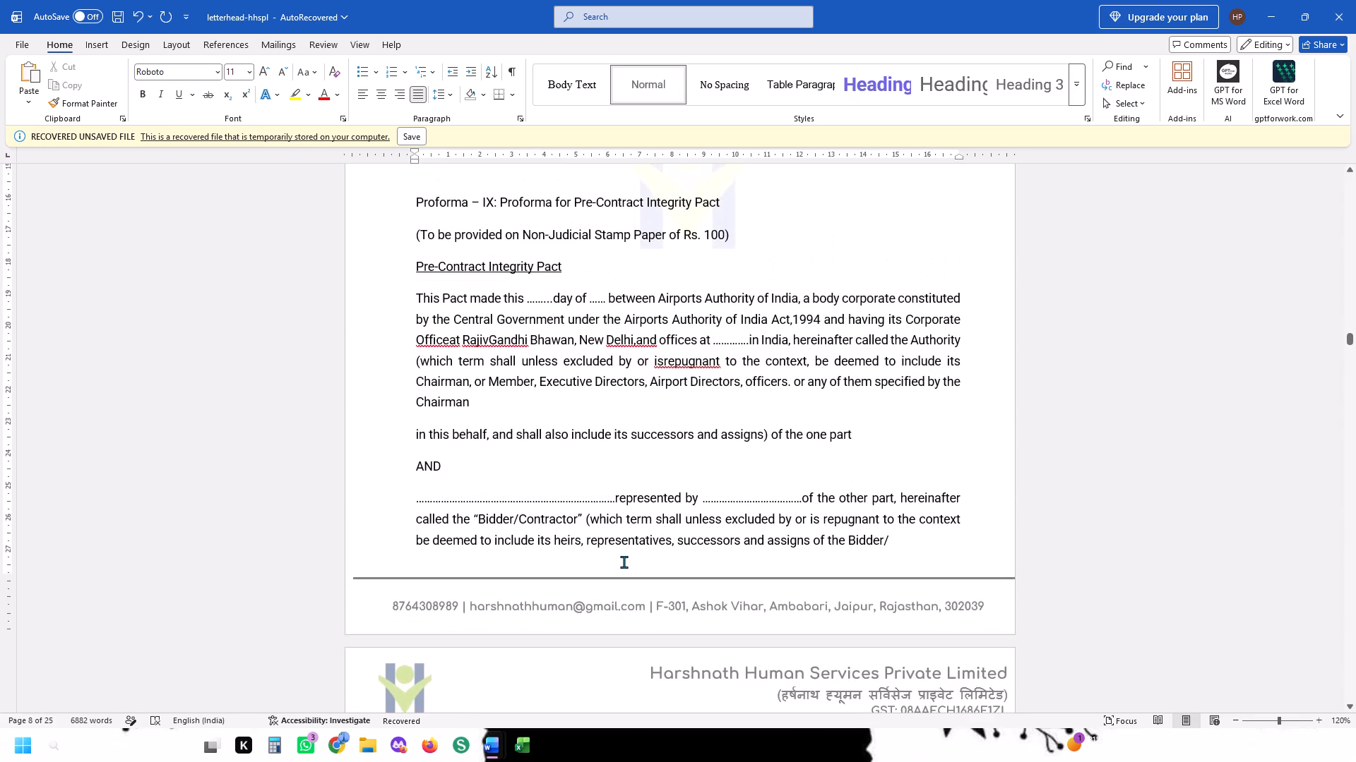
{"action": "scroll", "coordinate": [624, 562], "scroll_direction": "down", "scroll_amount": 19}
{"action": "scroll", "coordinate": [612, 606], "scroll_direction": "down", "scroll_amount": 7}
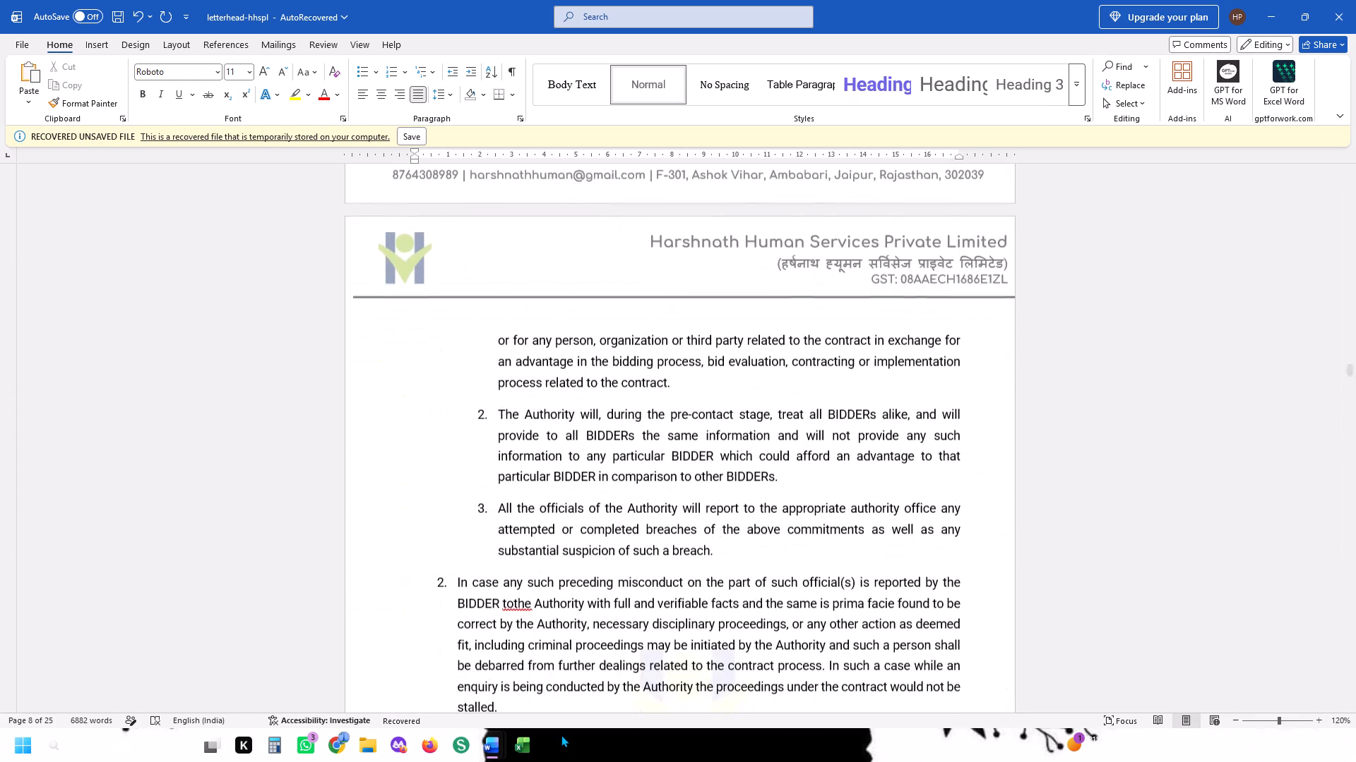
{"action": "scroll", "coordinate": [561, 734], "scroll_direction": "up", "scroll_amount": 14}
{"action": "scroll", "coordinate": [547, 623], "scroll_direction": "up", "scroll_amount": 13}
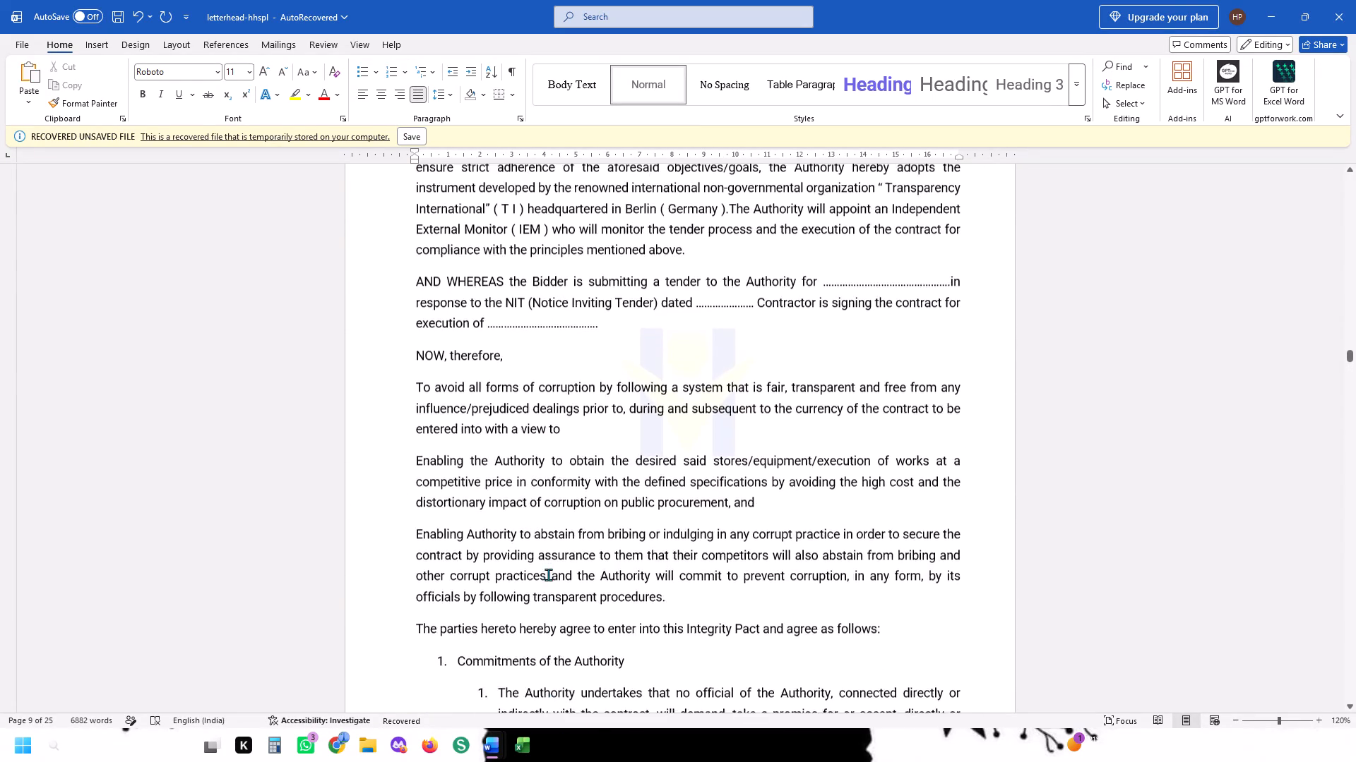
{"action": "scroll", "coordinate": [548, 574], "scroll_direction": "up", "scroll_amount": 16}
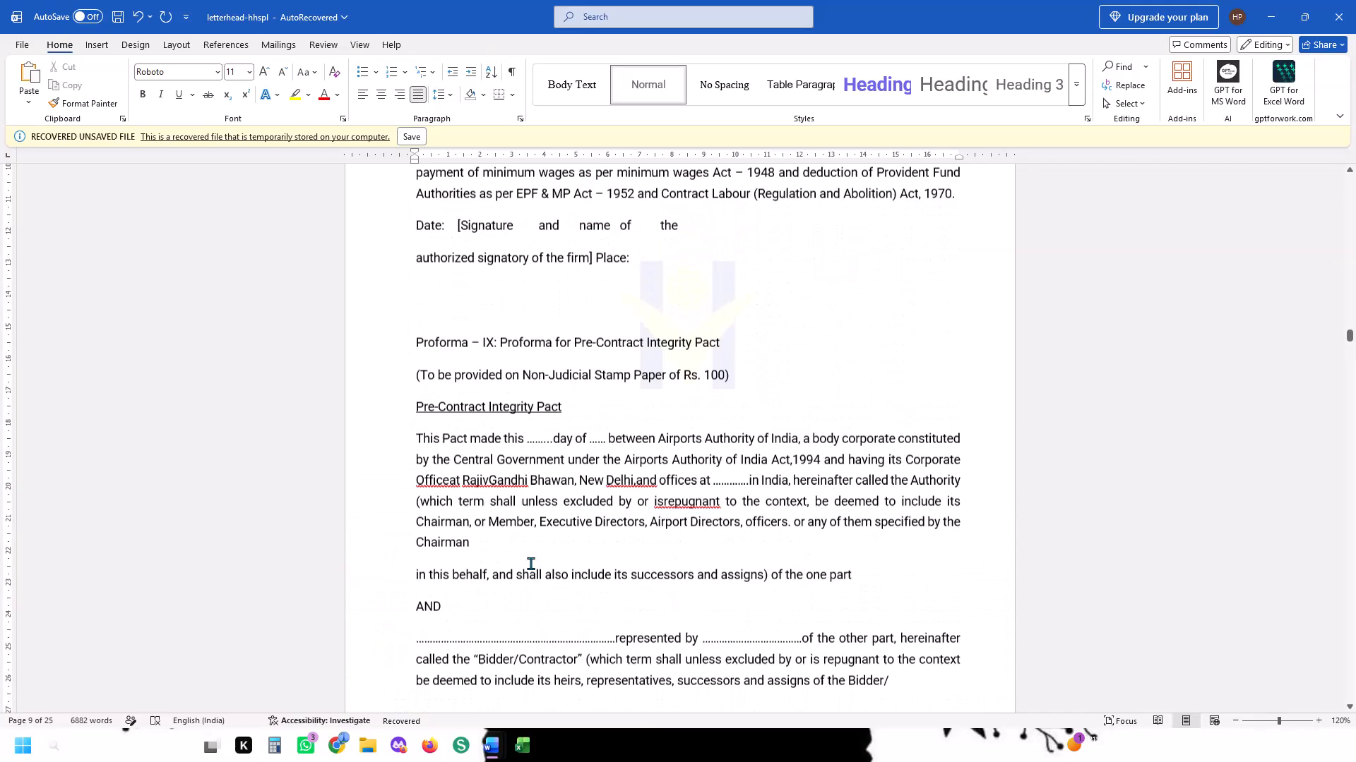
{"action": "left_click_drag", "start_coordinate": [417, 359], "coordinate": [597, 480]}
{"action": "scroll", "coordinate": [569, 467], "scroll_direction": "down", "scroll_amount": 4}
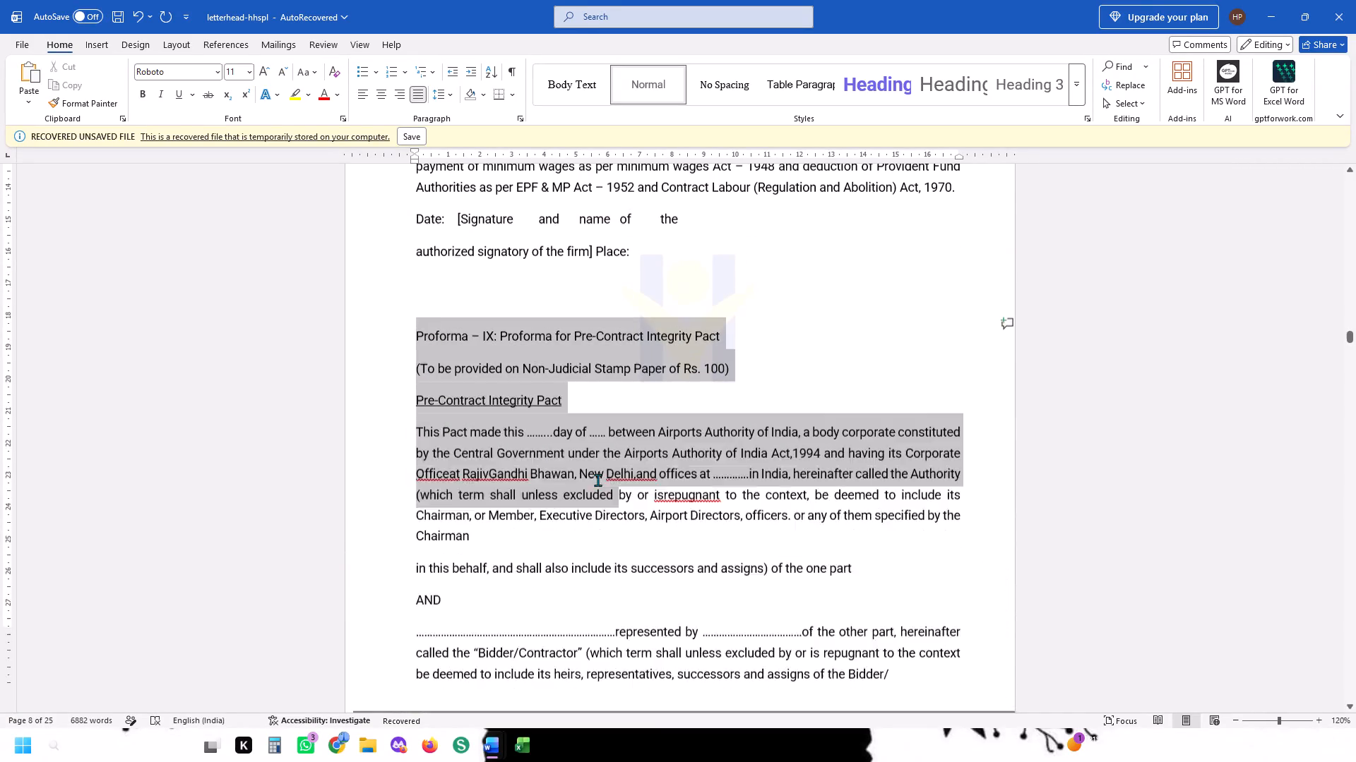
{"action": "scroll", "coordinate": [597, 480], "scroll_direction": "down", "scroll_amount": 3}
{"action": "left_click_drag", "start_coordinate": [597, 480], "coordinate": [615, 539]}
{"action": "scroll", "coordinate": [614, 486], "scroll_direction": "down", "scroll_amount": 20}
{"action": "scroll", "coordinate": [614, 486], "scroll_direction": "down", "scroll_amount": 15}
{"action": "scroll", "coordinate": [621, 502], "scroll_direction": "down", "scroll_amount": 8}
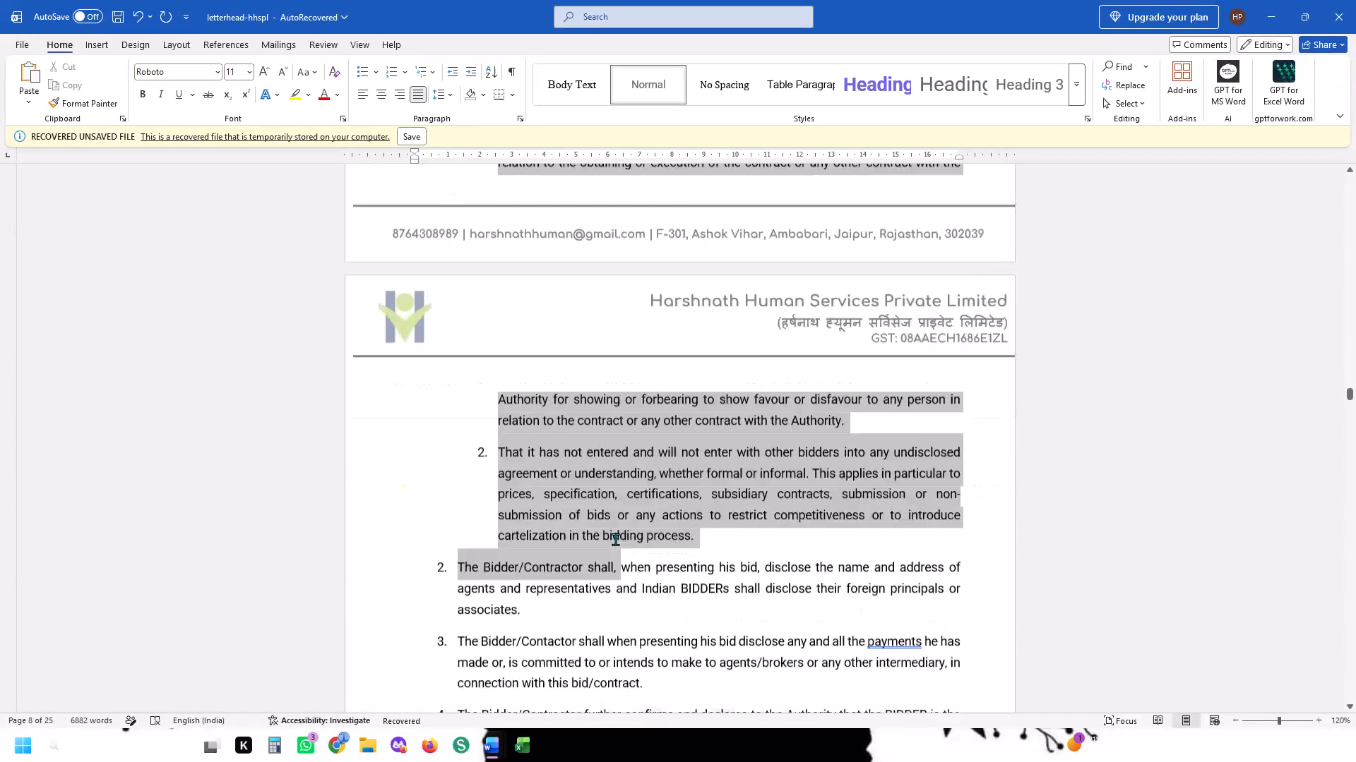
{"action": "scroll", "coordinate": [615, 539], "scroll_direction": "down", "scroll_amount": 2}
{"action": "left_click_drag", "start_coordinate": [615, 539], "coordinate": [612, 561]}
{"action": "scroll", "coordinate": [615, 552], "scroll_direction": "down", "scroll_amount": 18}
{"action": "scroll", "coordinate": [612, 561], "scroll_direction": "down", "scroll_amount": 16}
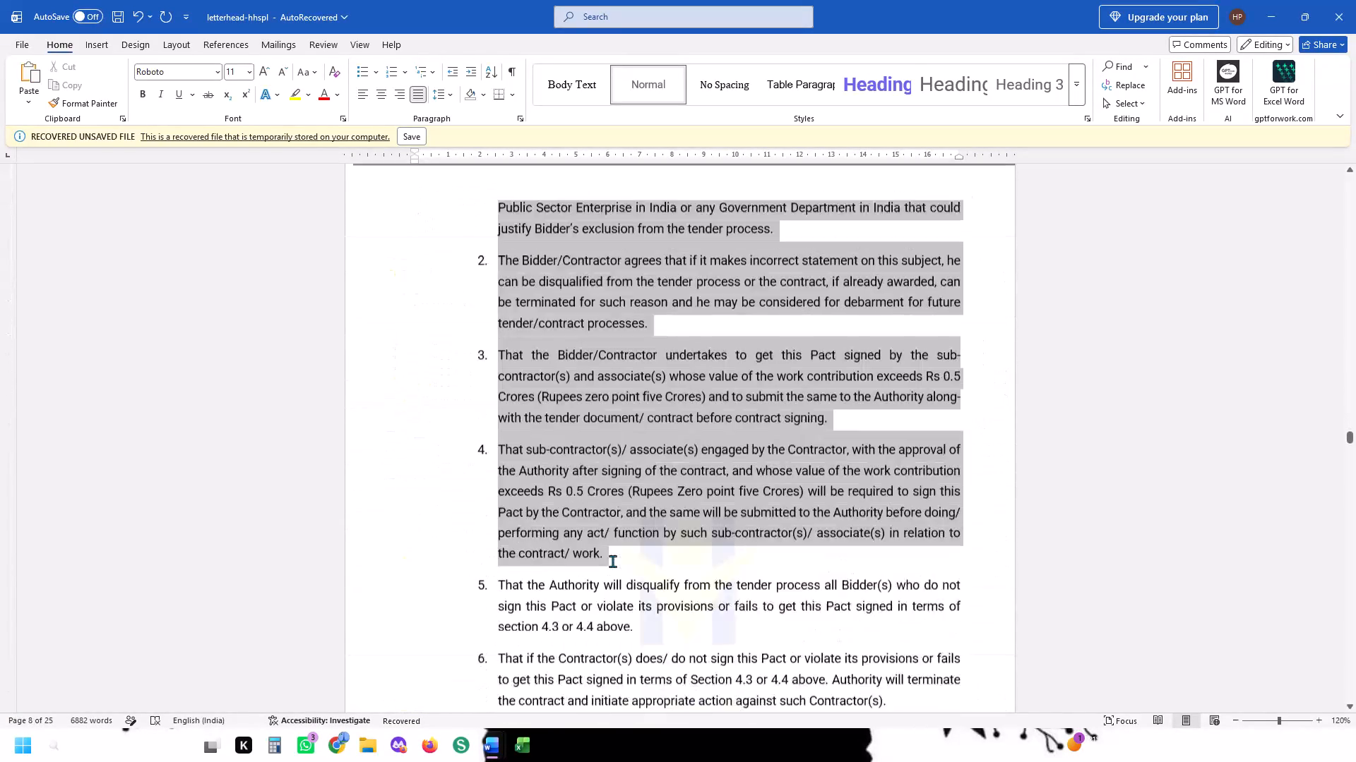
{"action": "scroll", "coordinate": [612, 561], "scroll_direction": "down", "scroll_amount": 10}
{"action": "left_click_drag", "start_coordinate": [612, 561], "coordinate": [605, 569]}
{"action": "scroll", "coordinate": [607, 563], "scroll_direction": "down", "scroll_amount": 19}
{"action": "scroll", "coordinate": [605, 575], "scroll_direction": "down", "scroll_amount": 9}
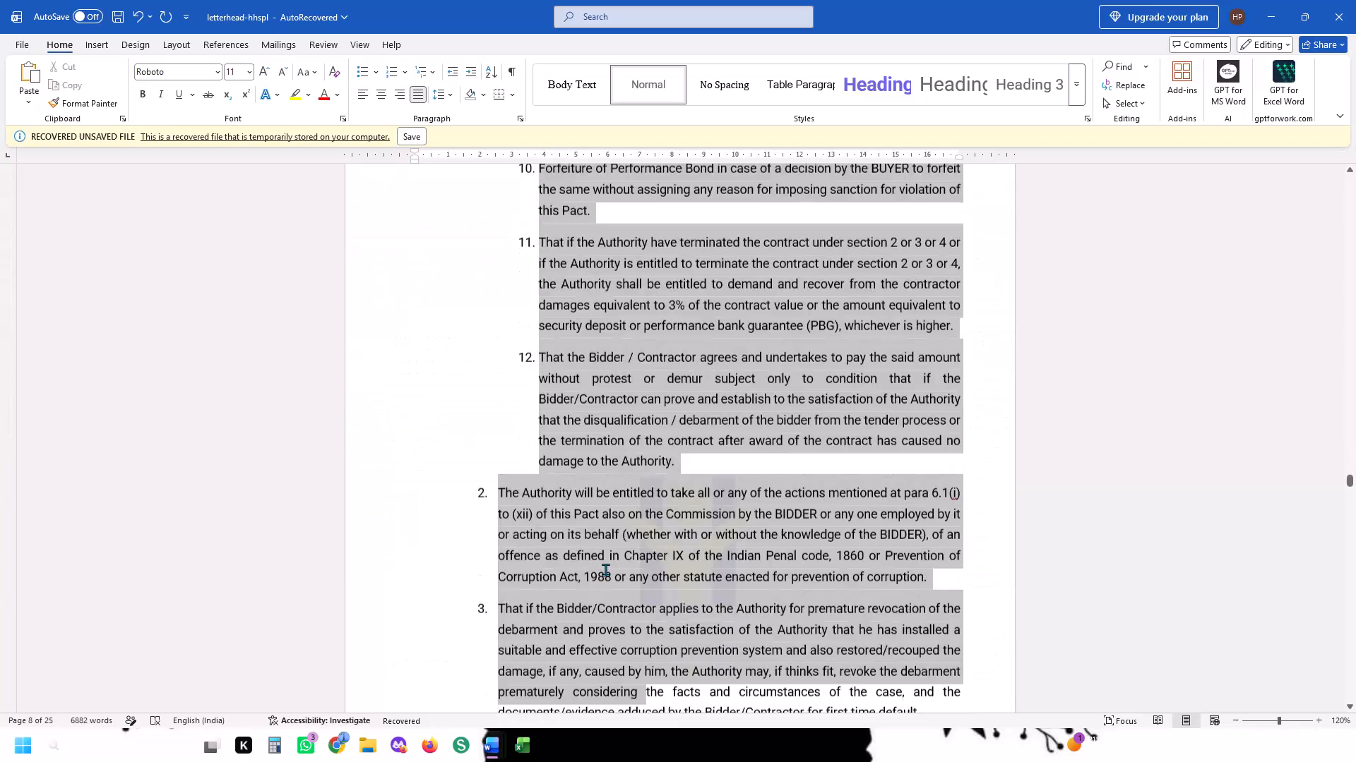
{"action": "left_click_drag", "start_coordinate": [605, 569], "coordinate": [605, 570]}
{"action": "scroll", "coordinate": [605, 569], "scroll_direction": "down", "scroll_amount": 17}
{"action": "scroll", "coordinate": [605, 569], "scroll_direction": "down", "scroll_amount": 17}
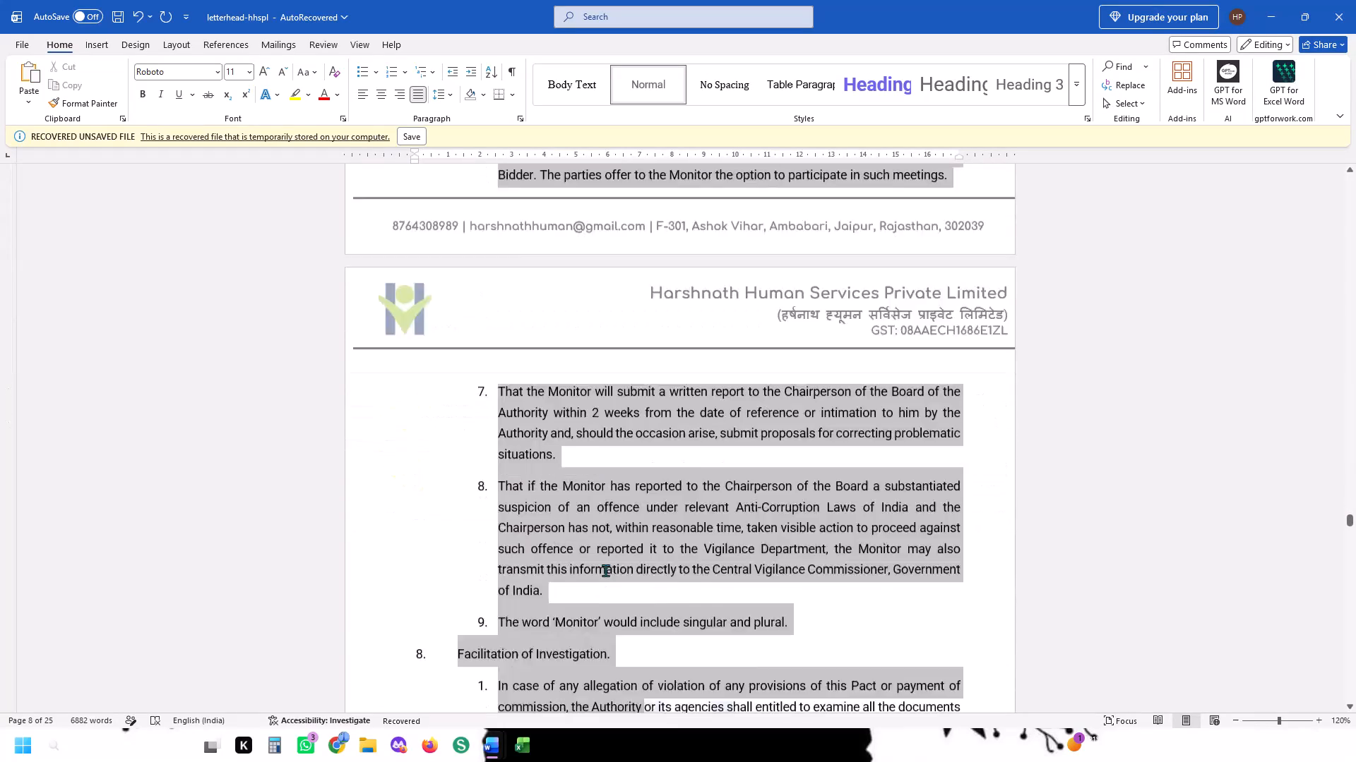
{"action": "left_click_drag", "start_coordinate": [605, 570], "coordinate": [600, 591]}
{"action": "scroll", "coordinate": [605, 572], "scroll_direction": "down", "scroll_amount": 17}
{"action": "scroll", "coordinate": [600, 600], "scroll_direction": "down", "scroll_amount": 8}
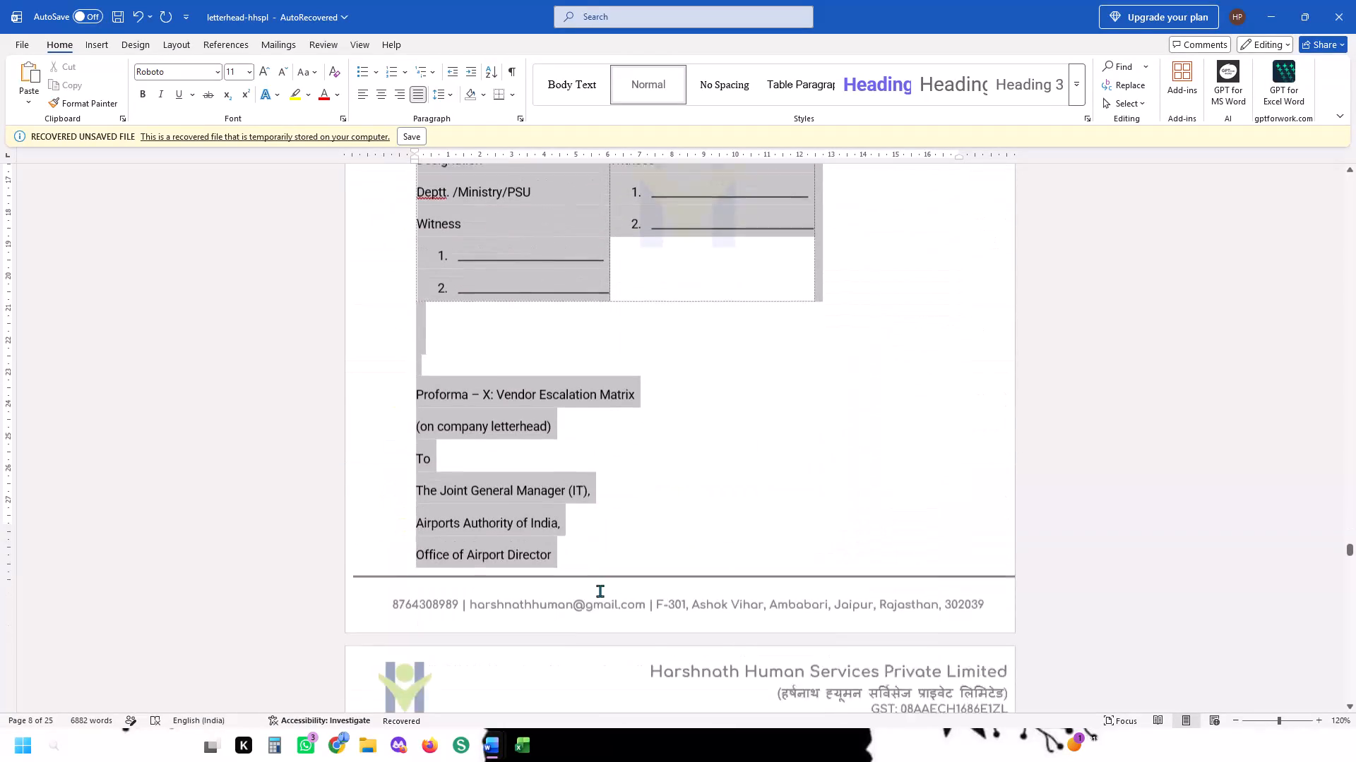
{"action": "left_click_drag", "start_coordinate": [600, 591], "coordinate": [635, 326]}
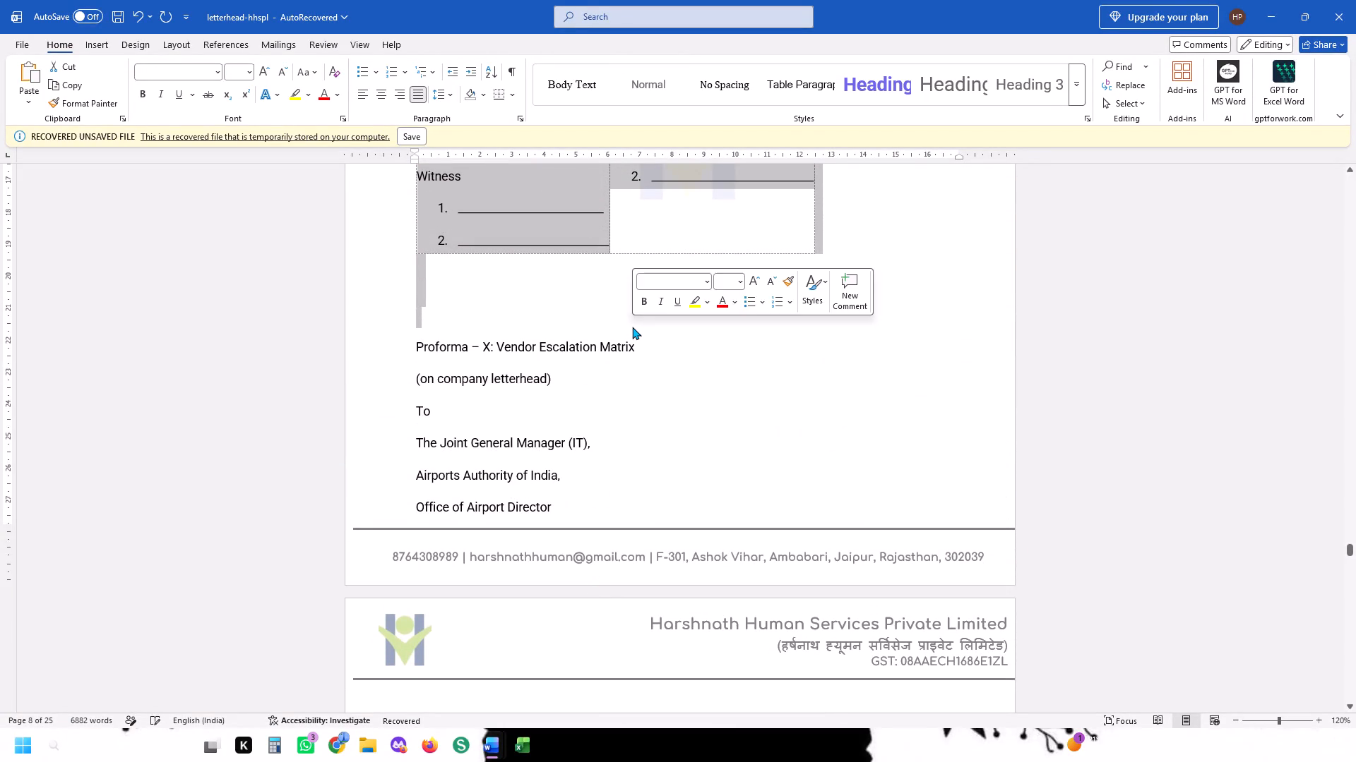
{"action": "key", "text": "ctrl+x"}
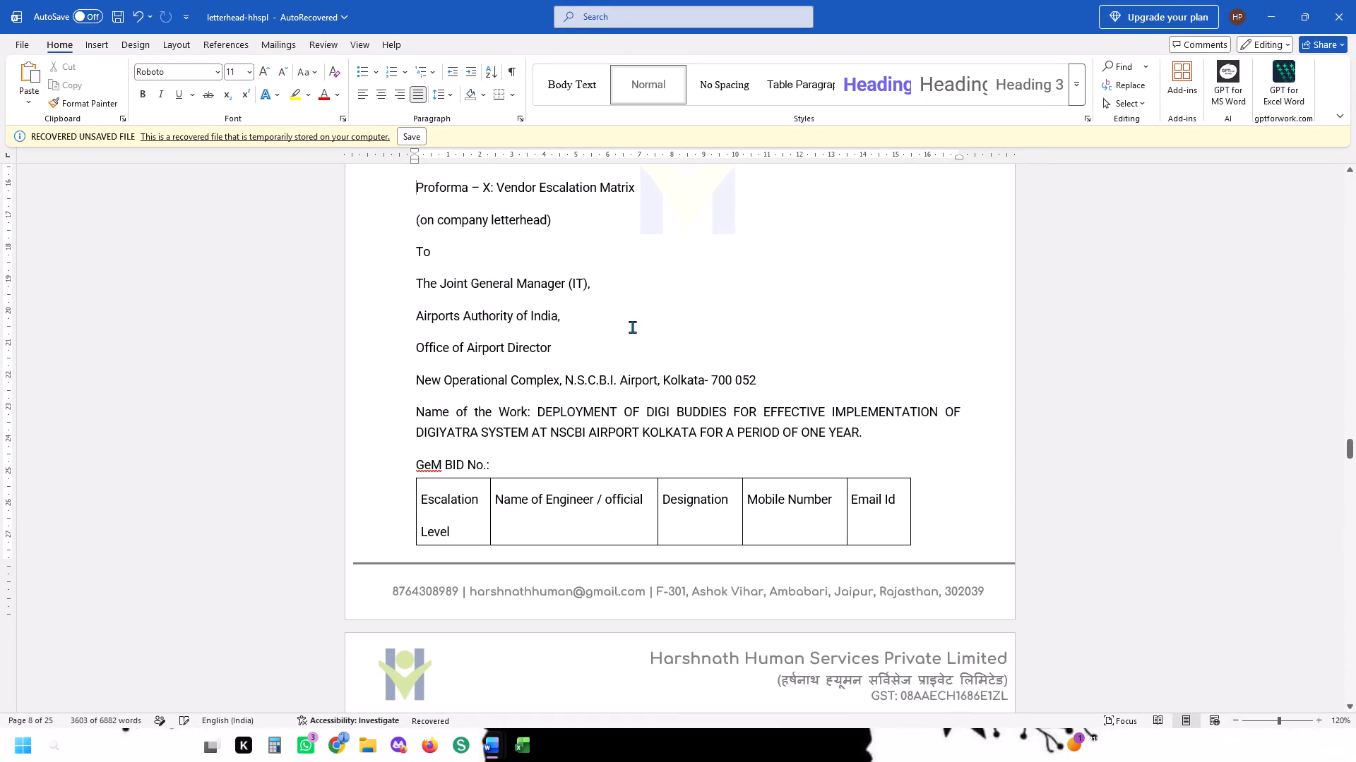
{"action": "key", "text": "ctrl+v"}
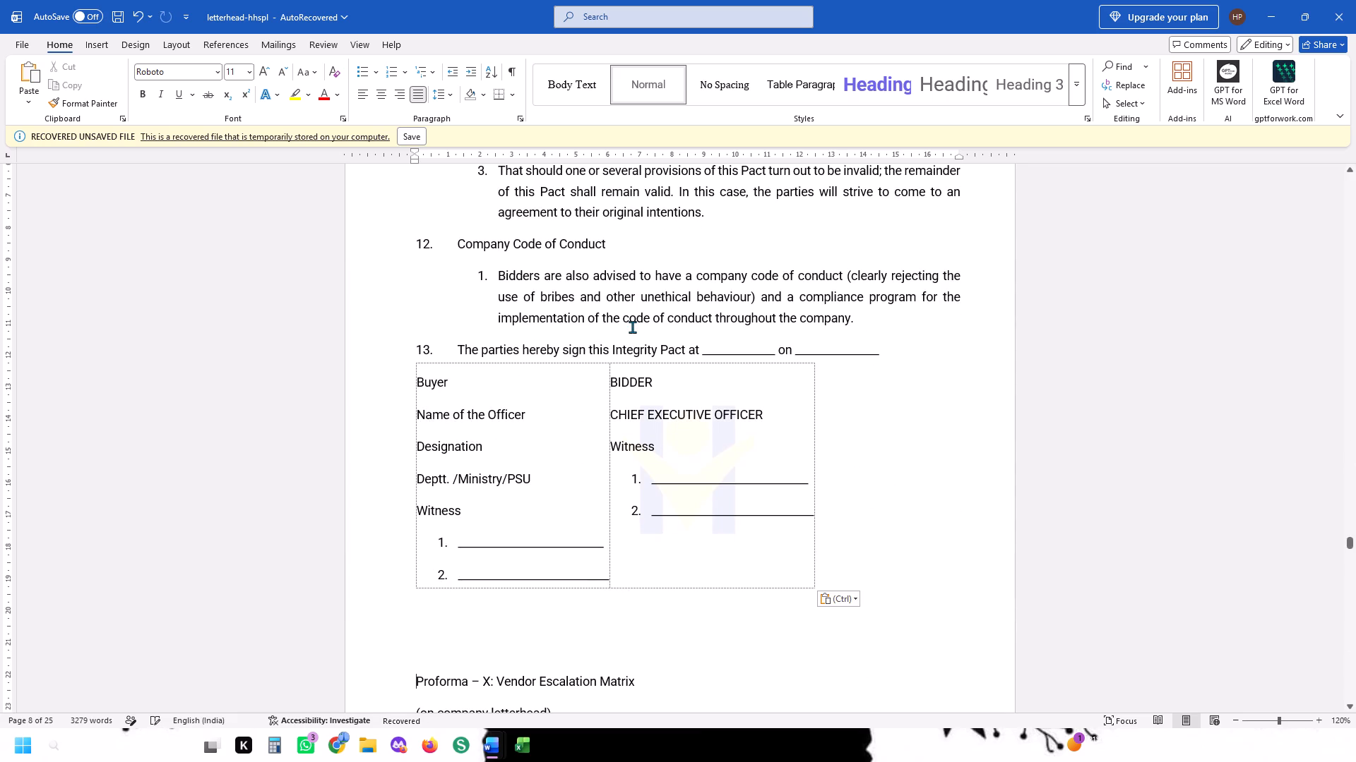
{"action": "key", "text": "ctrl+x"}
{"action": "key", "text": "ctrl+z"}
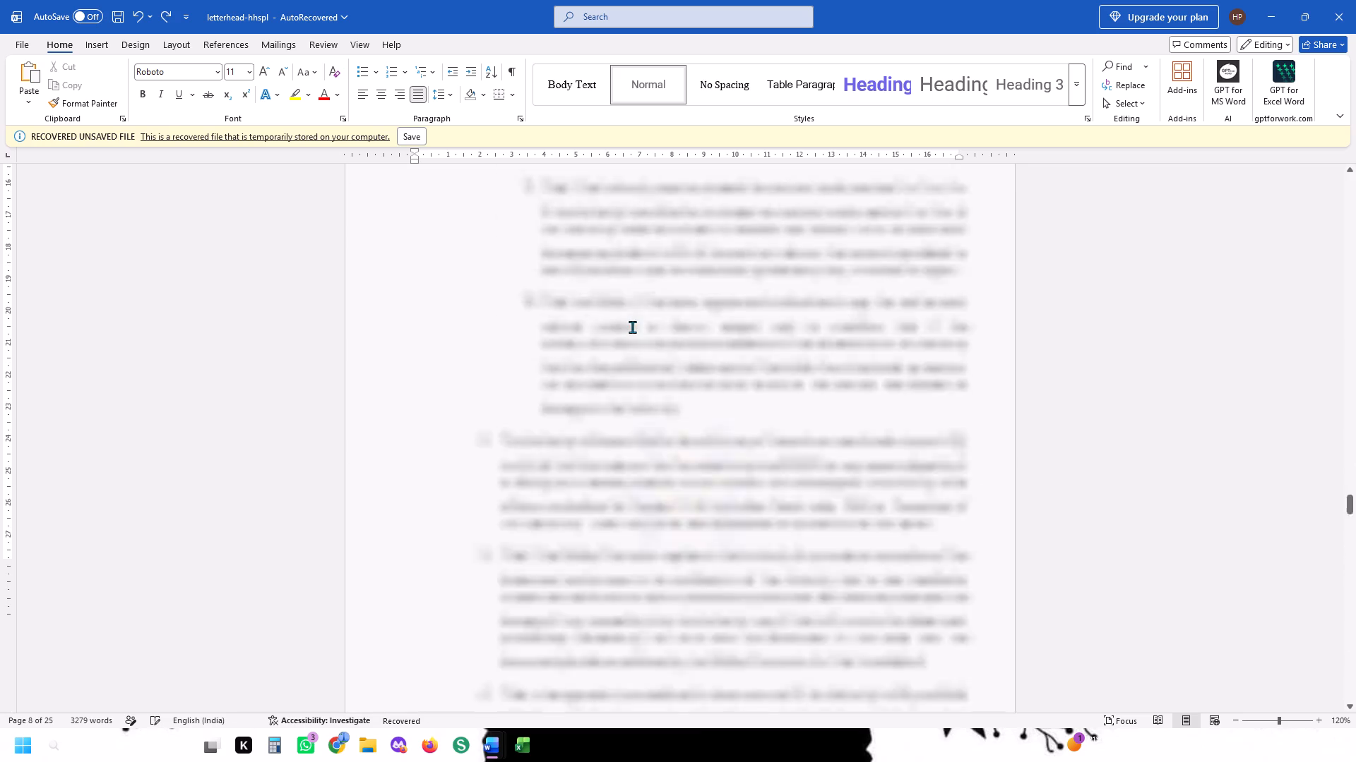
Paste the cut Proforma – IX Integrity Pact section into a new blank document.
{"action": "key", "text": "ctrl+n"}
{"action": "key", "text": "ctrl+v"}
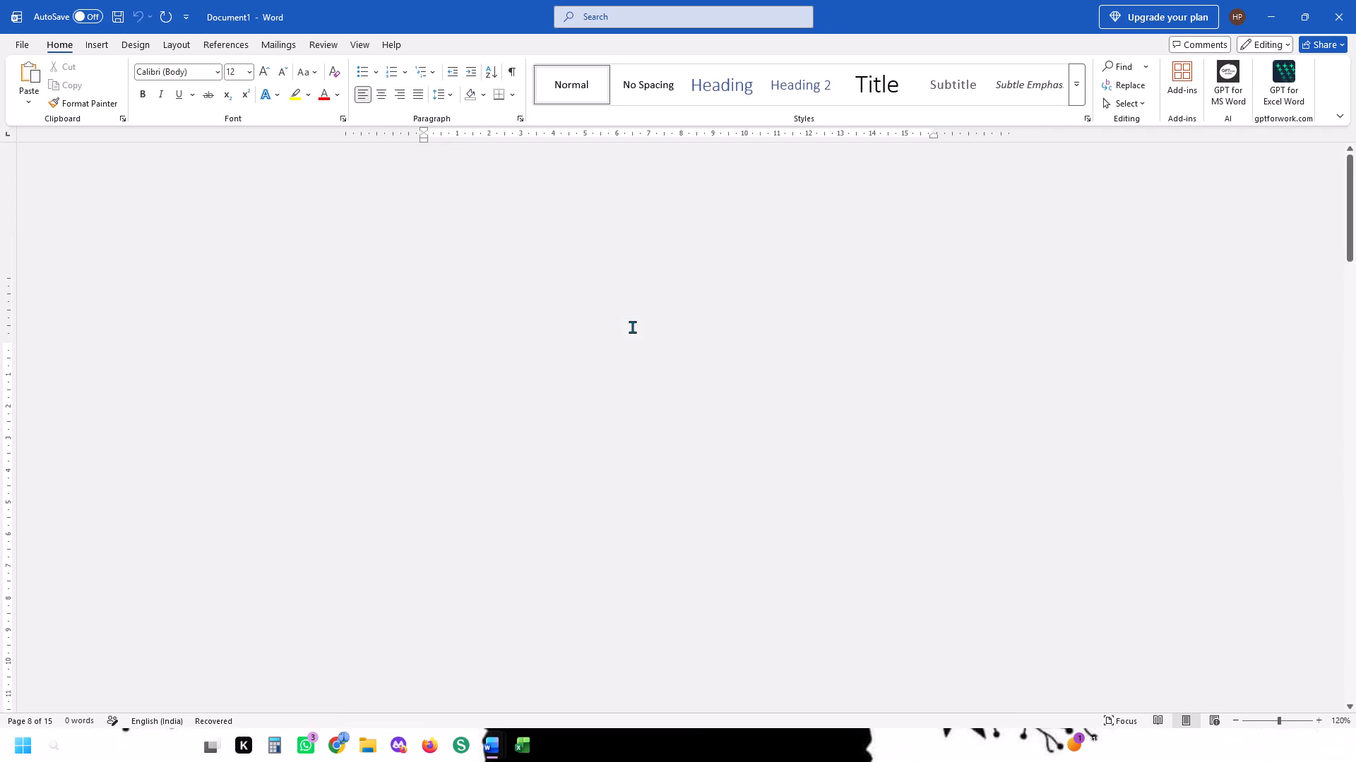
{"action": "scroll", "coordinate": [631, 348], "scroll_direction": "up", "scroll_amount": 20}
{"action": "scroll", "coordinate": [631, 348], "scroll_direction": "up", "scroll_amount": 10}
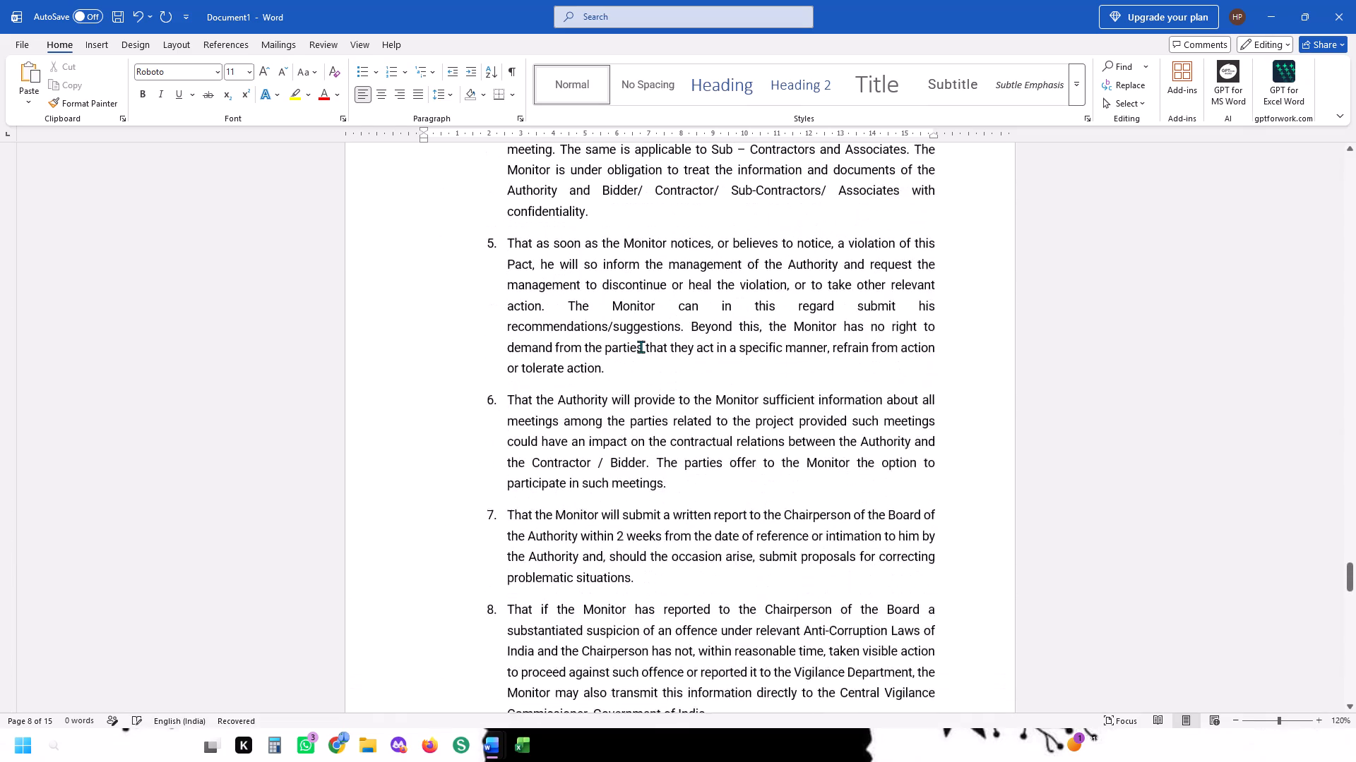
Switch back to the letterhead document and check the passage from Proforma – VIII to Proforma – X.
{"action": "key", "text": "alt+Tab"}
{"action": "scroll", "coordinate": [501, 491], "scroll_direction": "up", "scroll_amount": 2}
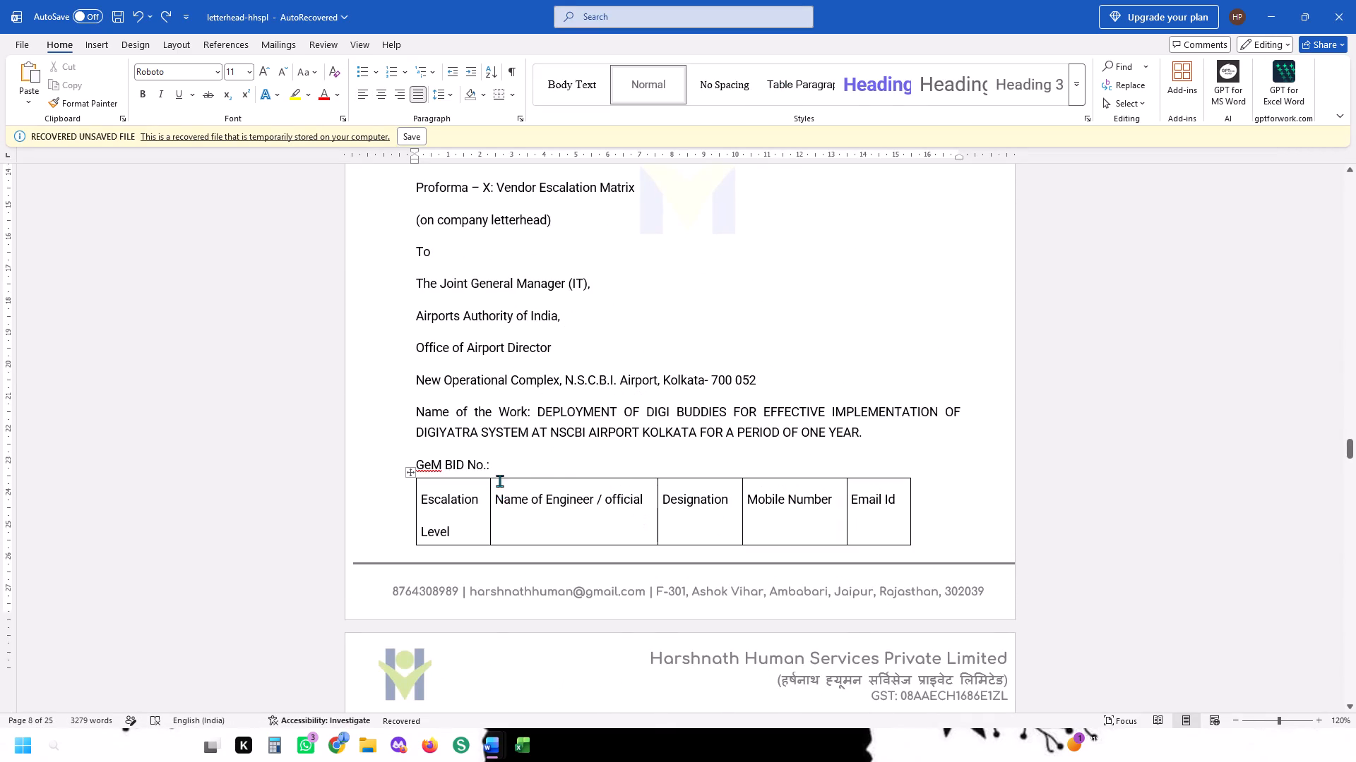
{"action": "scroll", "coordinate": [499, 480], "scroll_direction": "up", "scroll_amount": 2}
{"action": "scroll", "coordinate": [664, 421], "scroll_direction": "up", "scroll_amount": 3}
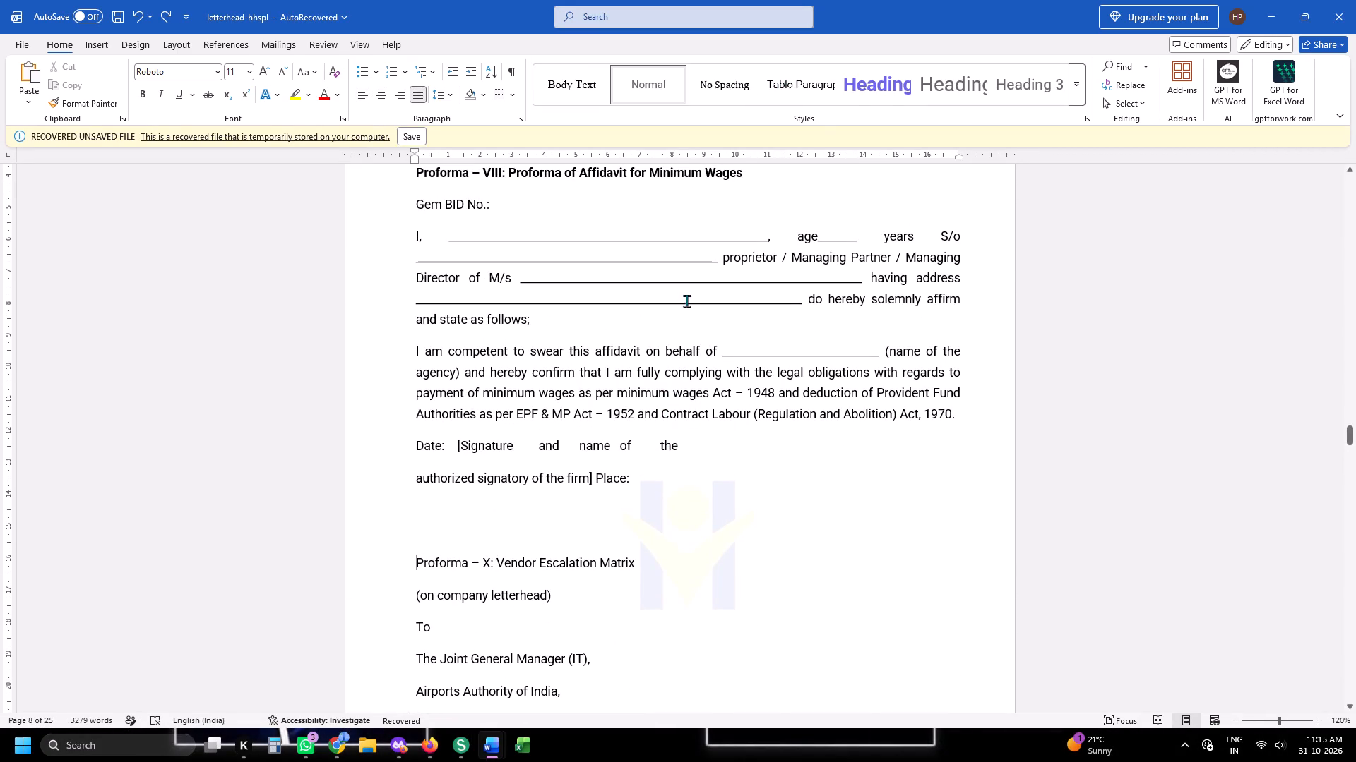
In the new document, reduce the indents of points 1–8 under "Independent External Monitor(s)", with the text's left indent at about 0.5 cm.
{"action": "key", "text": "alt+Tab"}
{"action": "scroll", "coordinate": [639, 428], "scroll_direction": "up", "scroll_amount": 4}
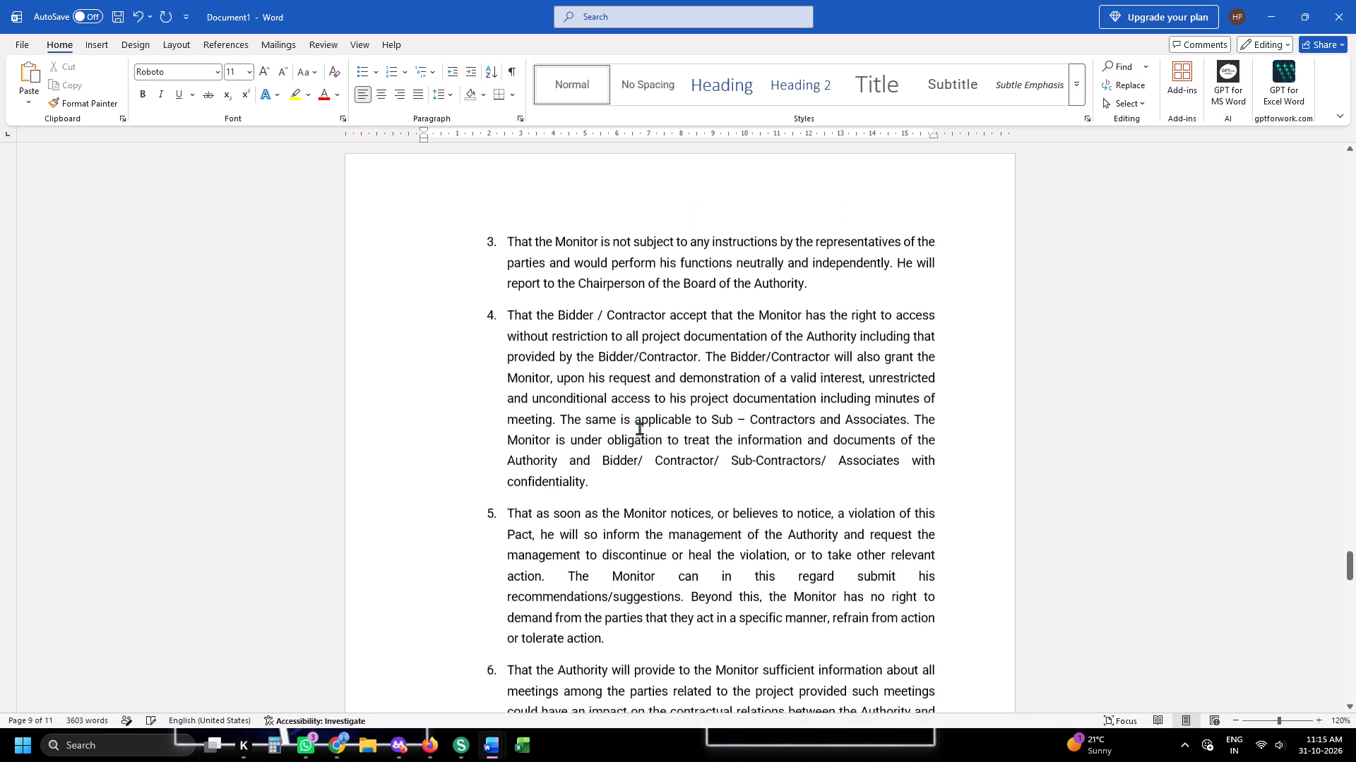
{"action": "scroll", "coordinate": [639, 428], "scroll_direction": "up", "scroll_amount": 8}
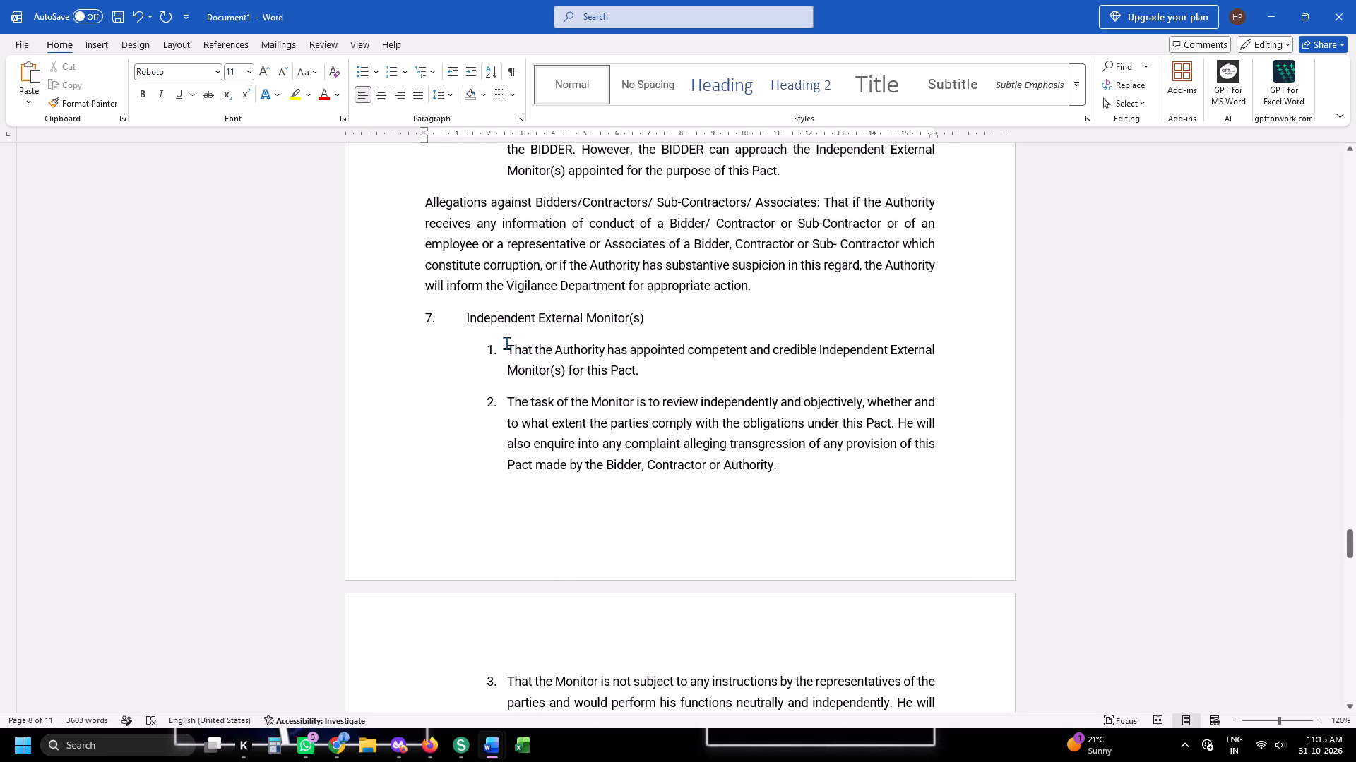
{"action": "left_click_drag", "start_coordinate": [506, 343], "coordinate": [897, 542]}
{"action": "scroll", "coordinate": [571, 473], "scroll_direction": "down", "scroll_amount": 7}
{"action": "scroll", "coordinate": [641, 456], "scroll_direction": "down", "scroll_amount": 5}
{"action": "scroll", "coordinate": [828, 495], "scroll_direction": "down", "scroll_amount": 6}
{"action": "scroll", "coordinate": [896, 531], "scroll_direction": "down", "scroll_amount": 4}
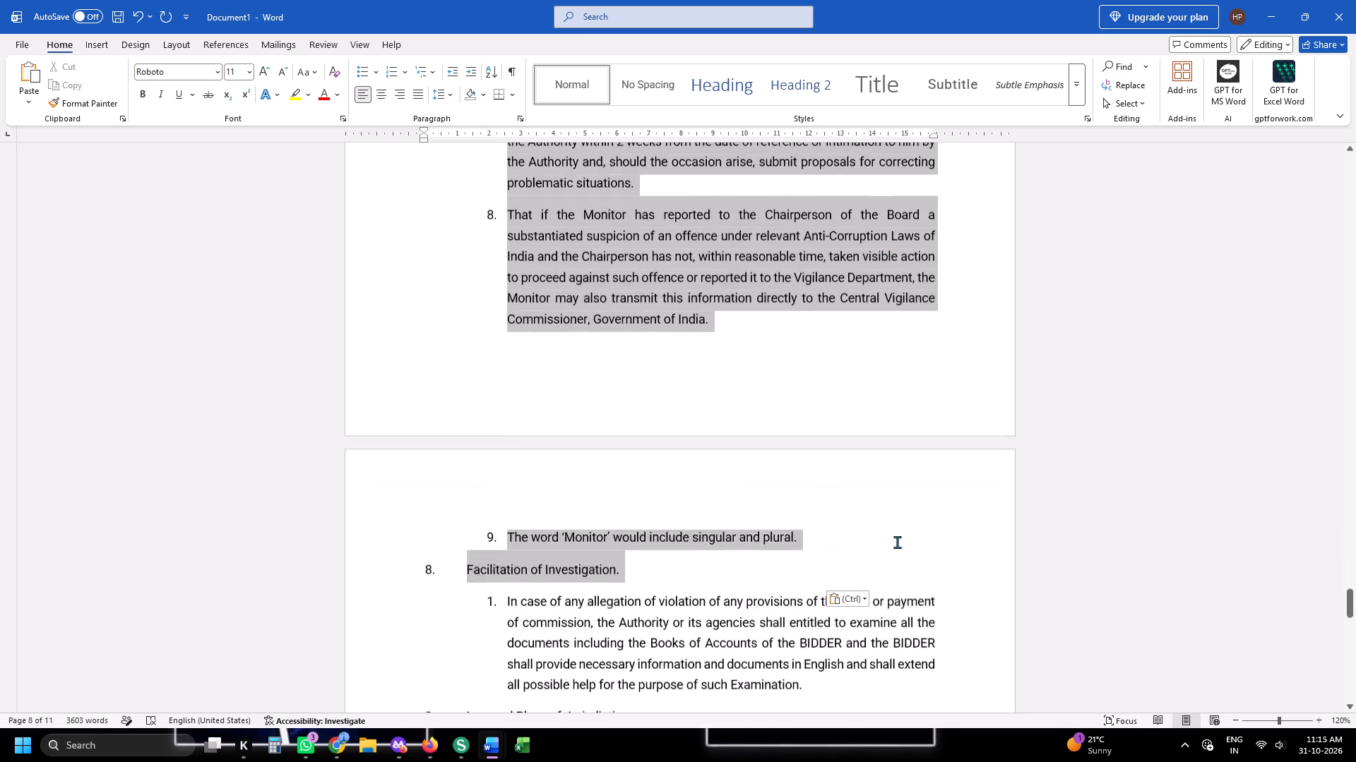
{"action": "left_click_drag", "start_coordinate": [897, 542], "coordinate": [913, 399]}
{"action": "scroll", "coordinate": [886, 569], "scroll_direction": "down", "scroll_amount": 14}
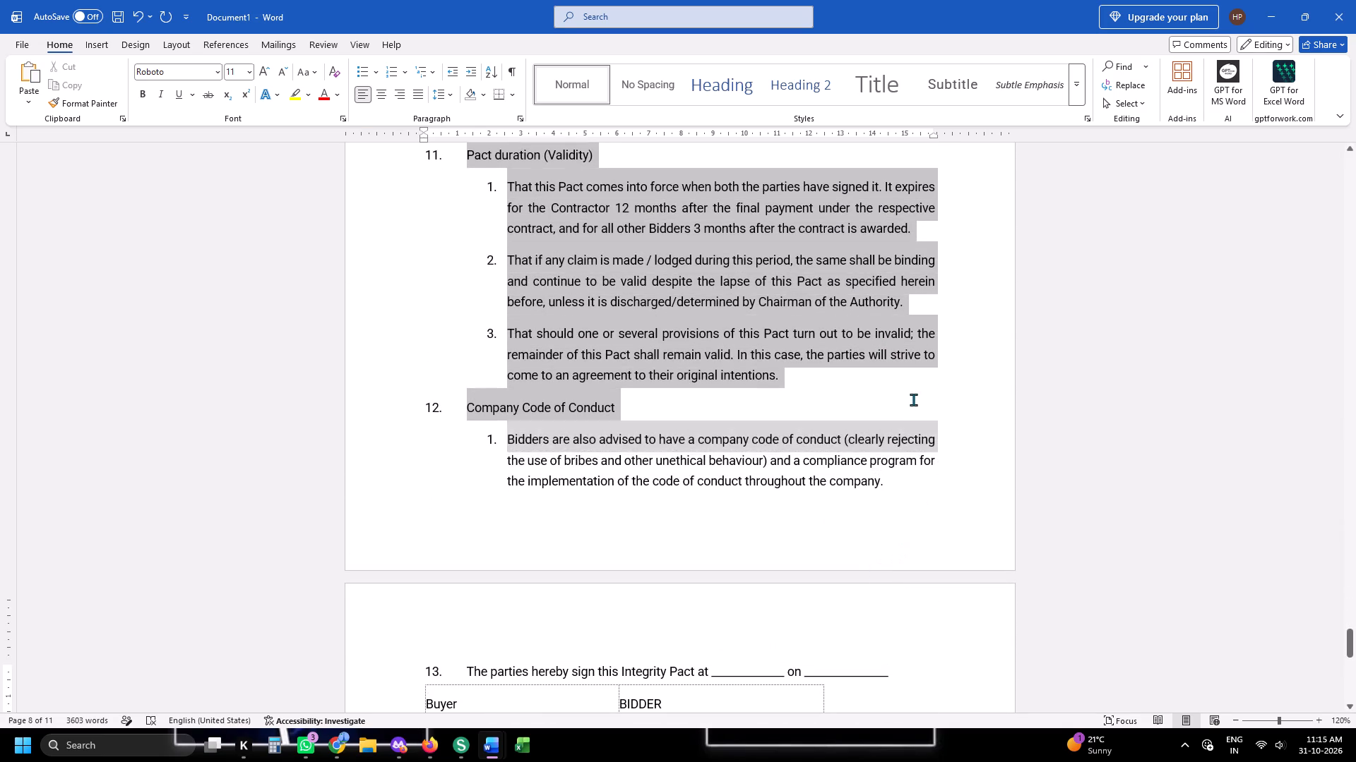
{"action": "left_click_drag", "start_coordinate": [913, 399], "coordinate": [886, 495]}
{"action": "scroll", "coordinate": [912, 465], "scroll_direction": "up", "scroll_amount": 17}
{"action": "scroll", "coordinate": [585, 425], "scroll_direction": "up", "scroll_amount": 7}
{"action": "scroll", "coordinate": [499, 280], "scroll_direction": "up", "scroll_amount": 2}
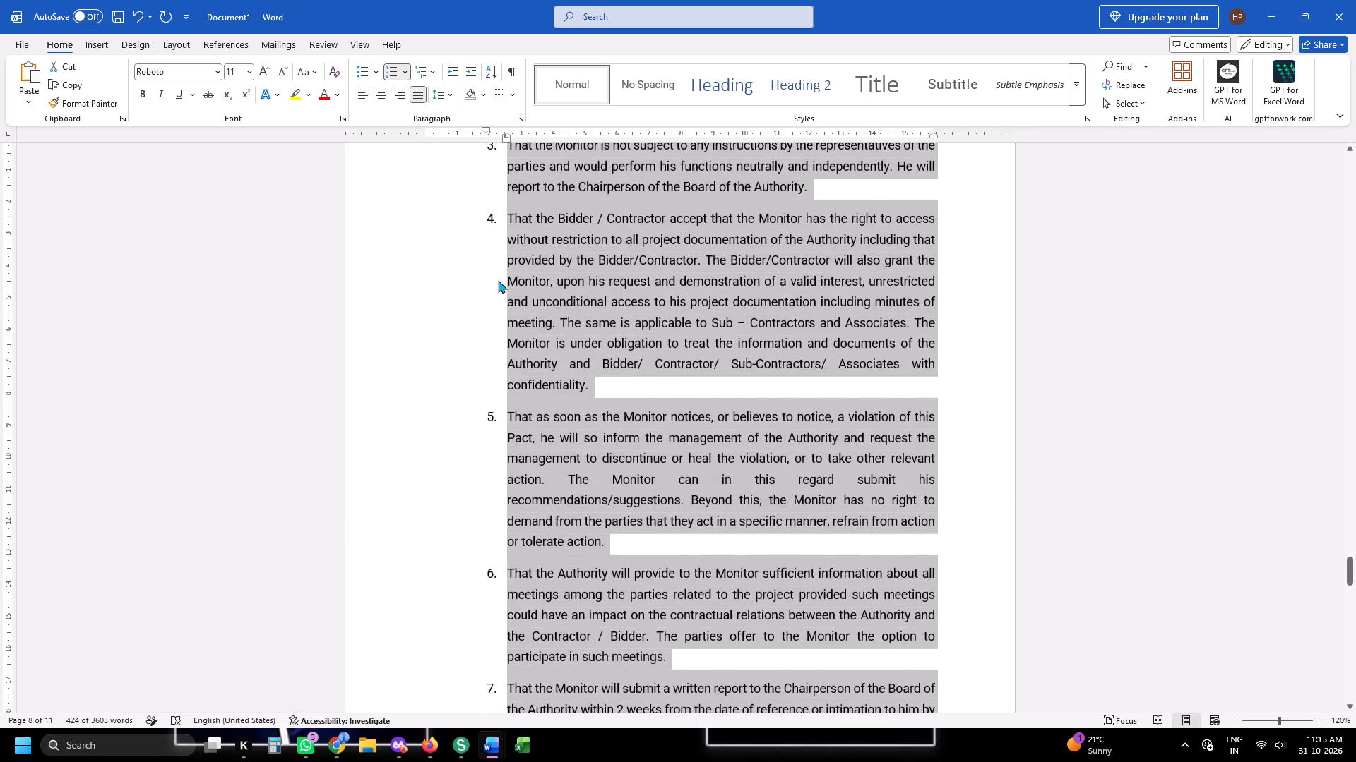
{"action": "scroll", "coordinate": [494, 265], "scroll_direction": "up", "scroll_amount": 2}
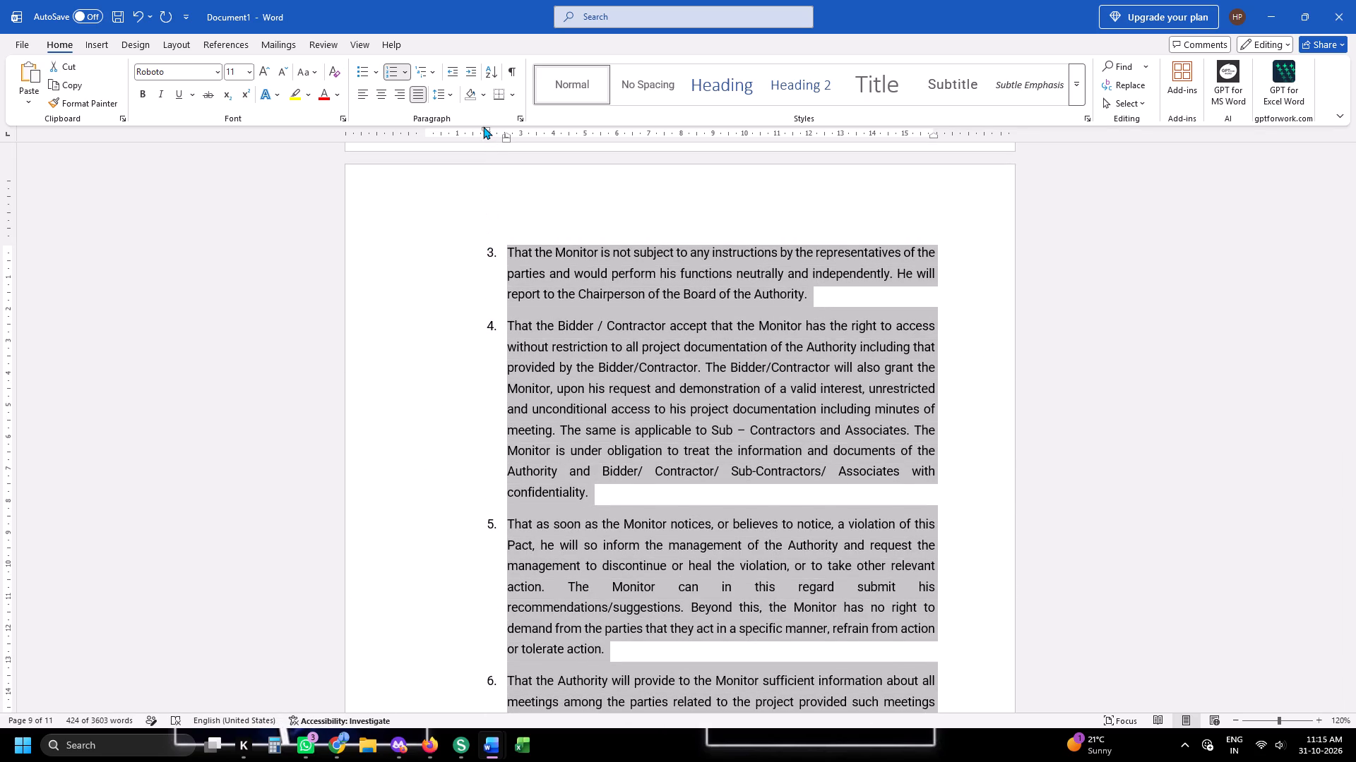
{"action": "left_click_drag", "start_coordinate": [483, 126], "coordinate": [413, 130]}
{"action": "scroll", "coordinate": [470, 292], "scroll_direction": "up", "scroll_amount": 5}
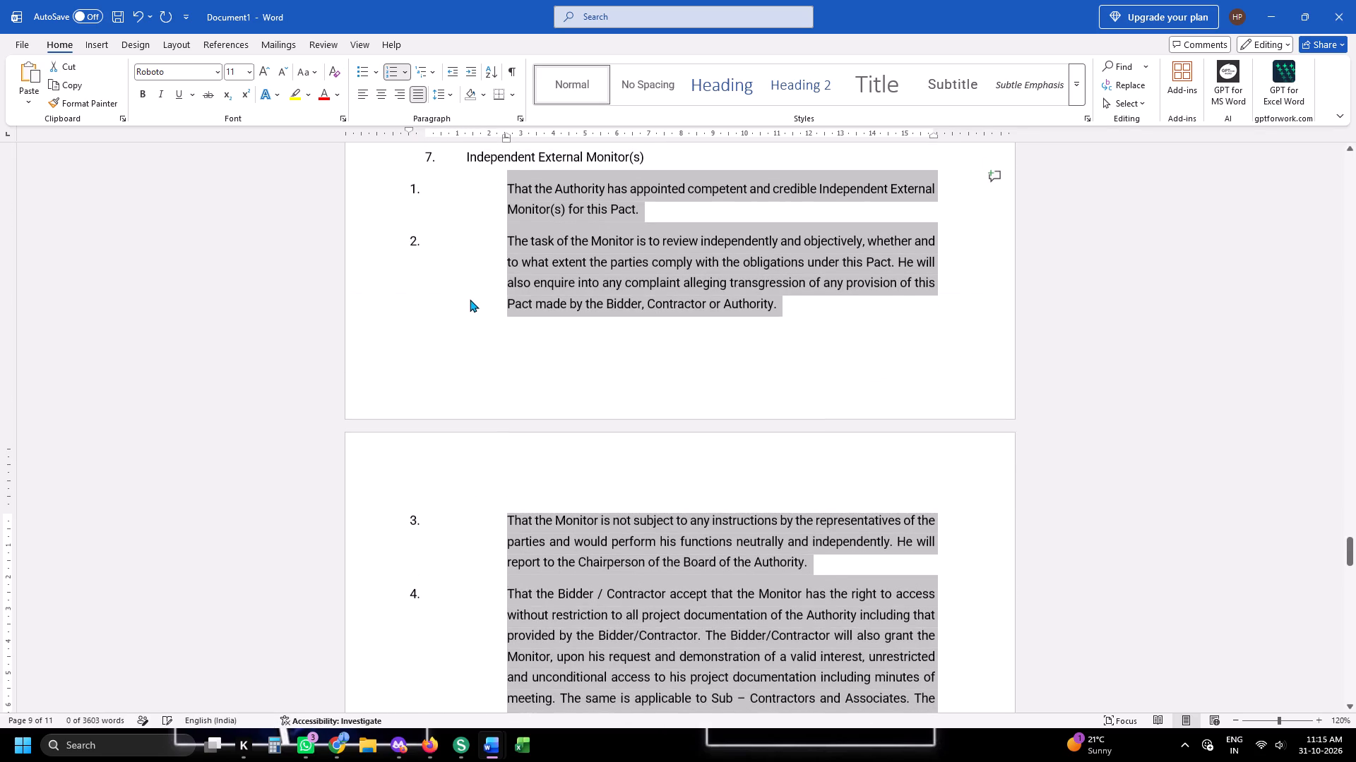
{"action": "left_click_drag", "start_coordinate": [506, 141], "coordinate": [487, 145]}
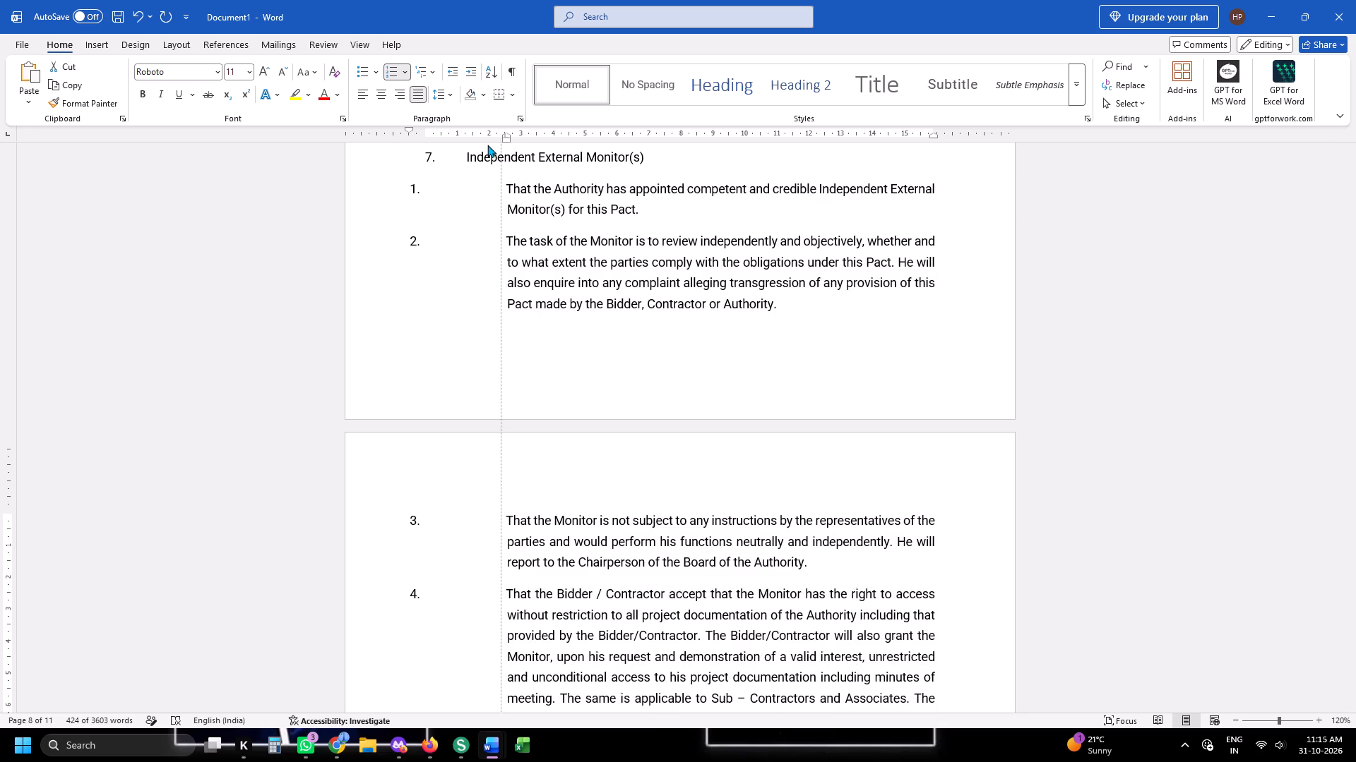
{"action": "left_click_drag", "start_coordinate": [487, 145], "coordinate": [442, 138]}
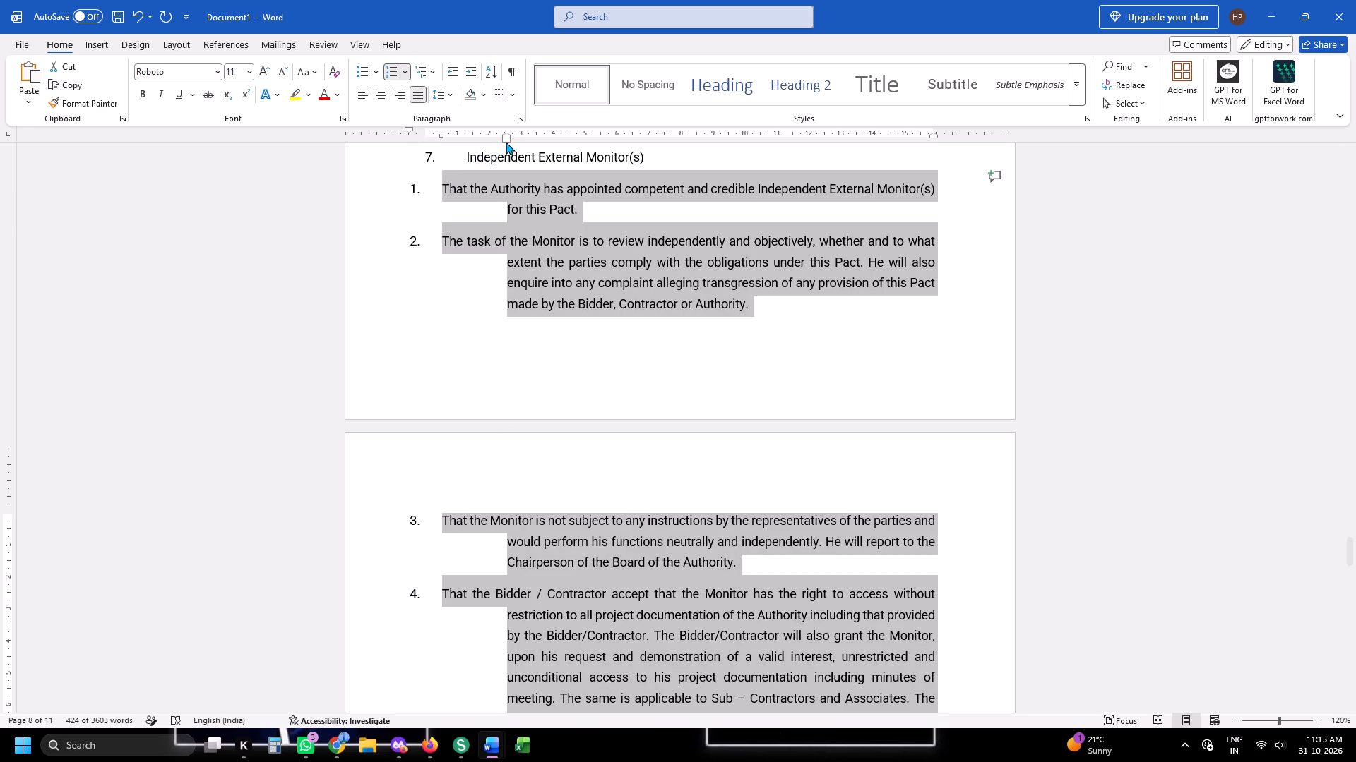
{"action": "left_click_drag", "start_coordinate": [506, 140], "coordinate": [439, 143]}
{"action": "left_click_drag", "start_coordinate": [343, 131], "coordinate": [434, 128]}
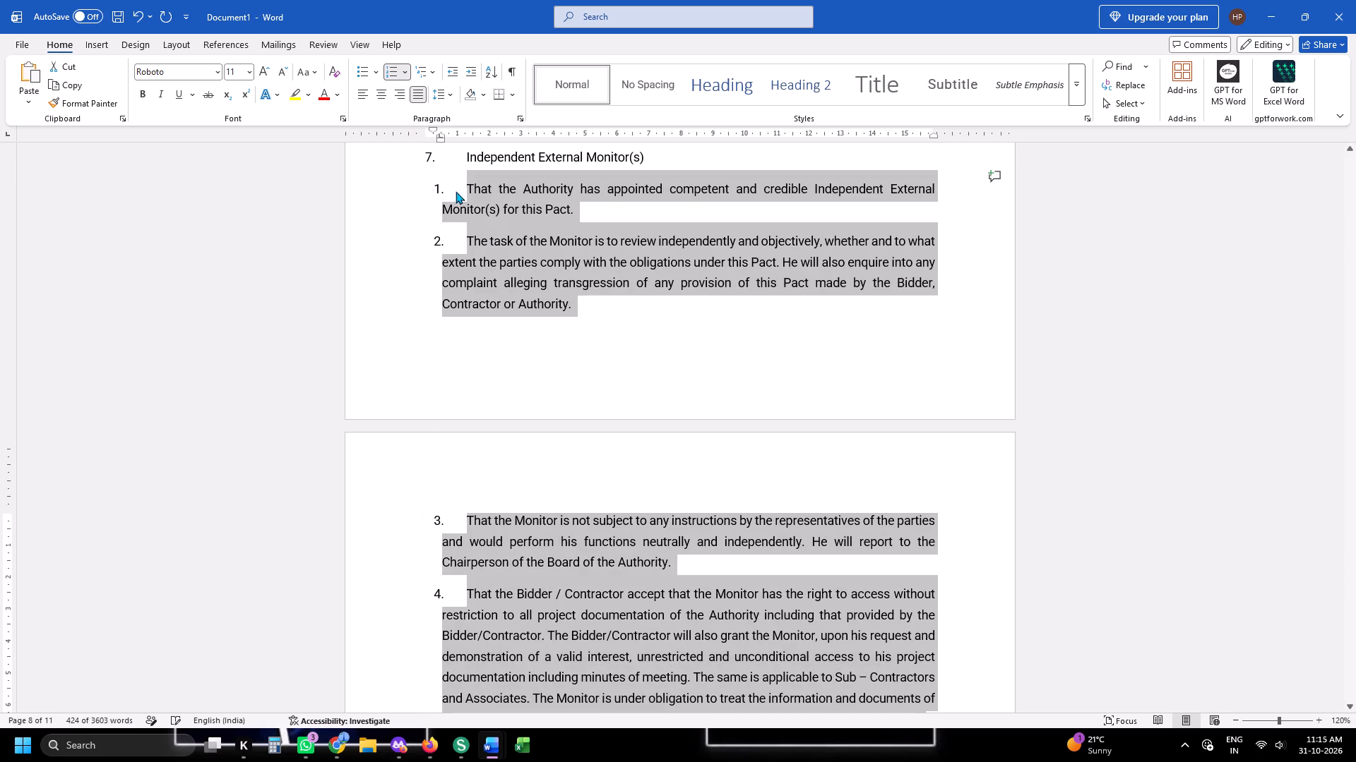
Examine the rest of the pact from the Independent External Monitor(s) clauses down to the signature table.
{"action": "scroll", "coordinate": [529, 542], "scroll_direction": "down", "scroll_amount": 18}
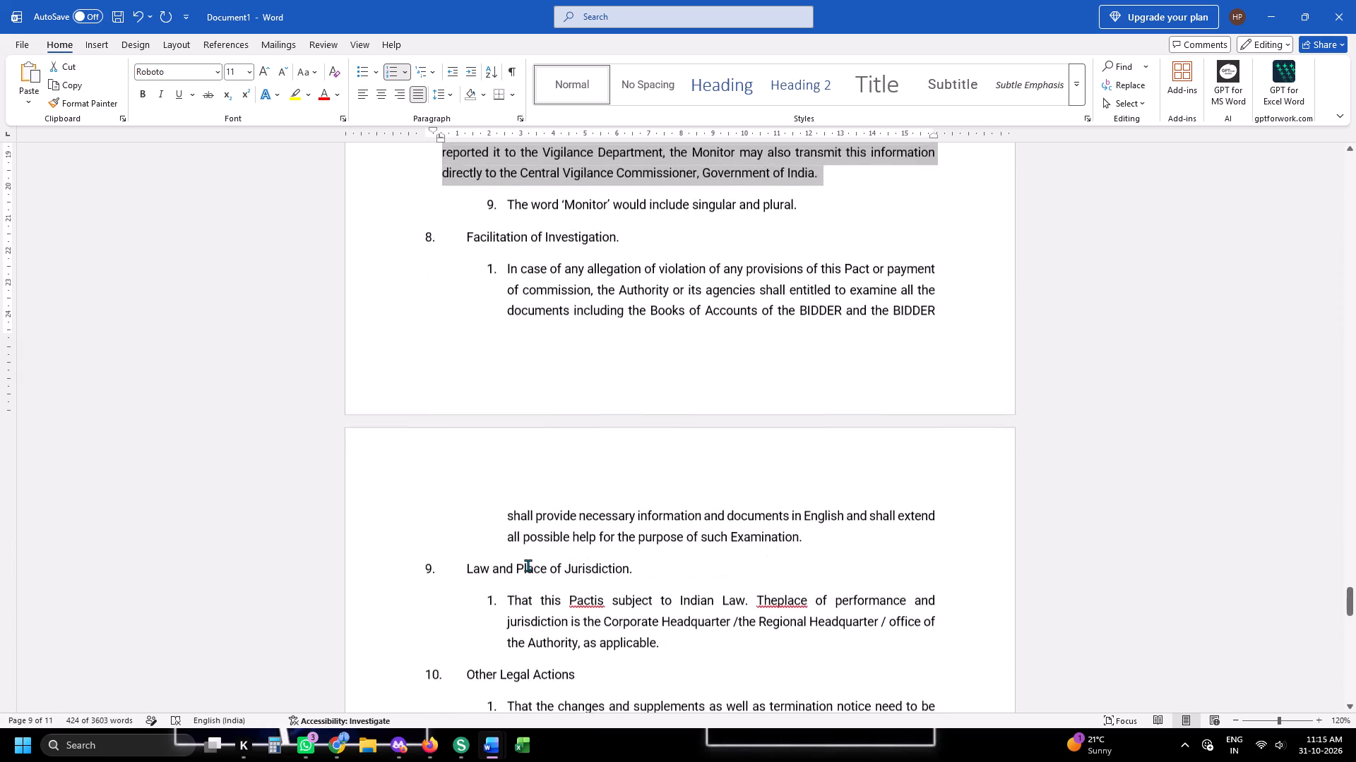
{"action": "scroll", "coordinate": [528, 565], "scroll_direction": "down", "scroll_amount": 19}
{"action": "scroll", "coordinate": [528, 565], "scroll_direction": "down", "scroll_amount": 6}
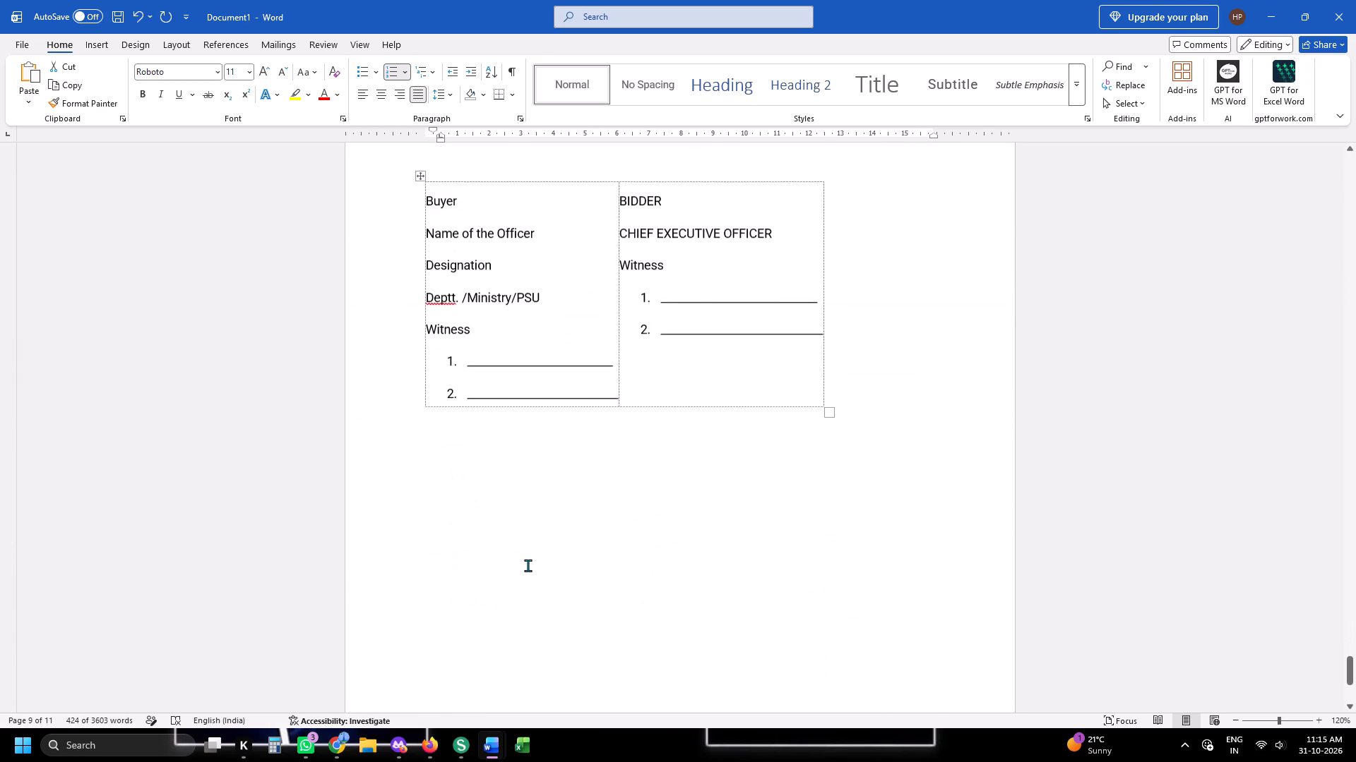
Reduce the indents of all points under section 6, Sanctions for Violations, with numbers at the margin and text at about 0.5 cm.
{"action": "scroll", "coordinate": [528, 565], "scroll_direction": "up", "scroll_amount": 20}
{"action": "scroll", "coordinate": [528, 565], "scroll_direction": "up", "scroll_amount": 19}
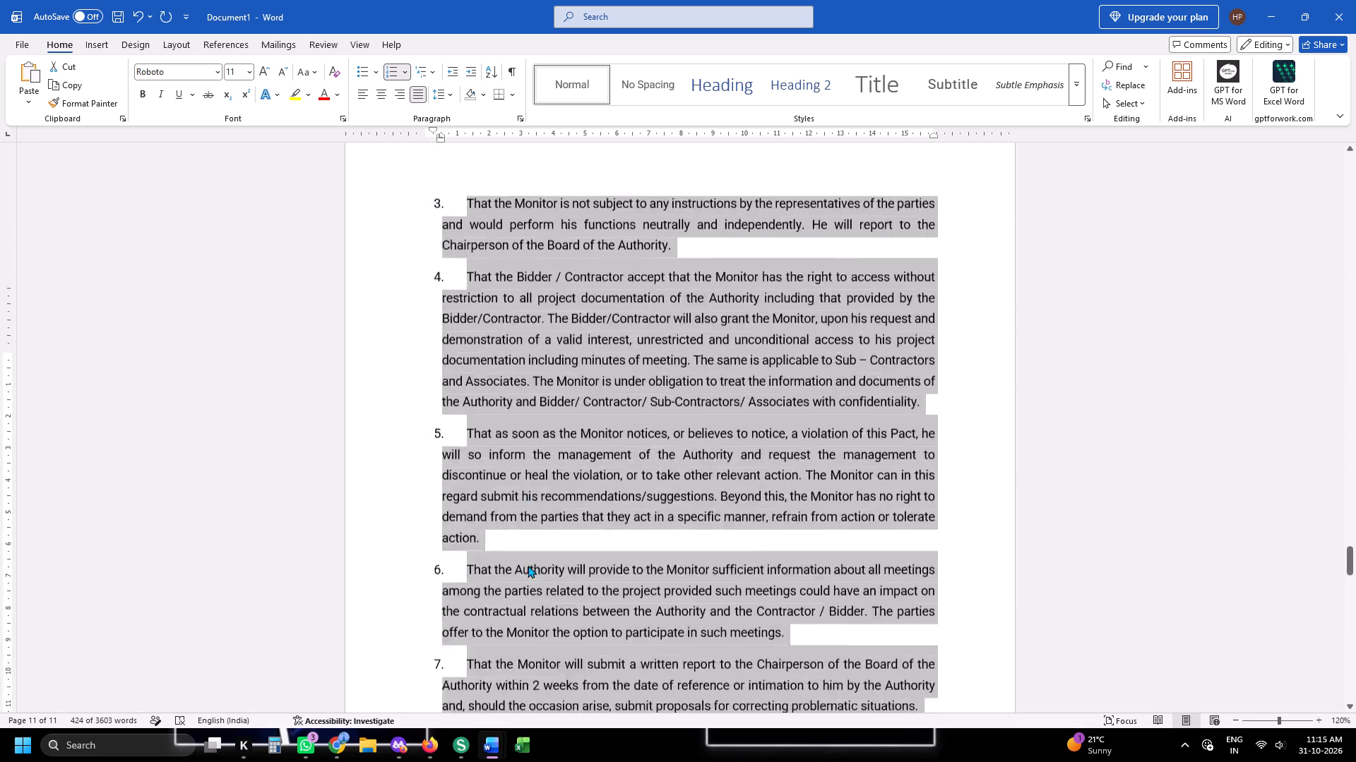
{"action": "scroll", "coordinate": [528, 565], "scroll_direction": "up", "scroll_amount": 20}
{"action": "scroll", "coordinate": [528, 565], "scroll_direction": "up", "scroll_amount": 19}
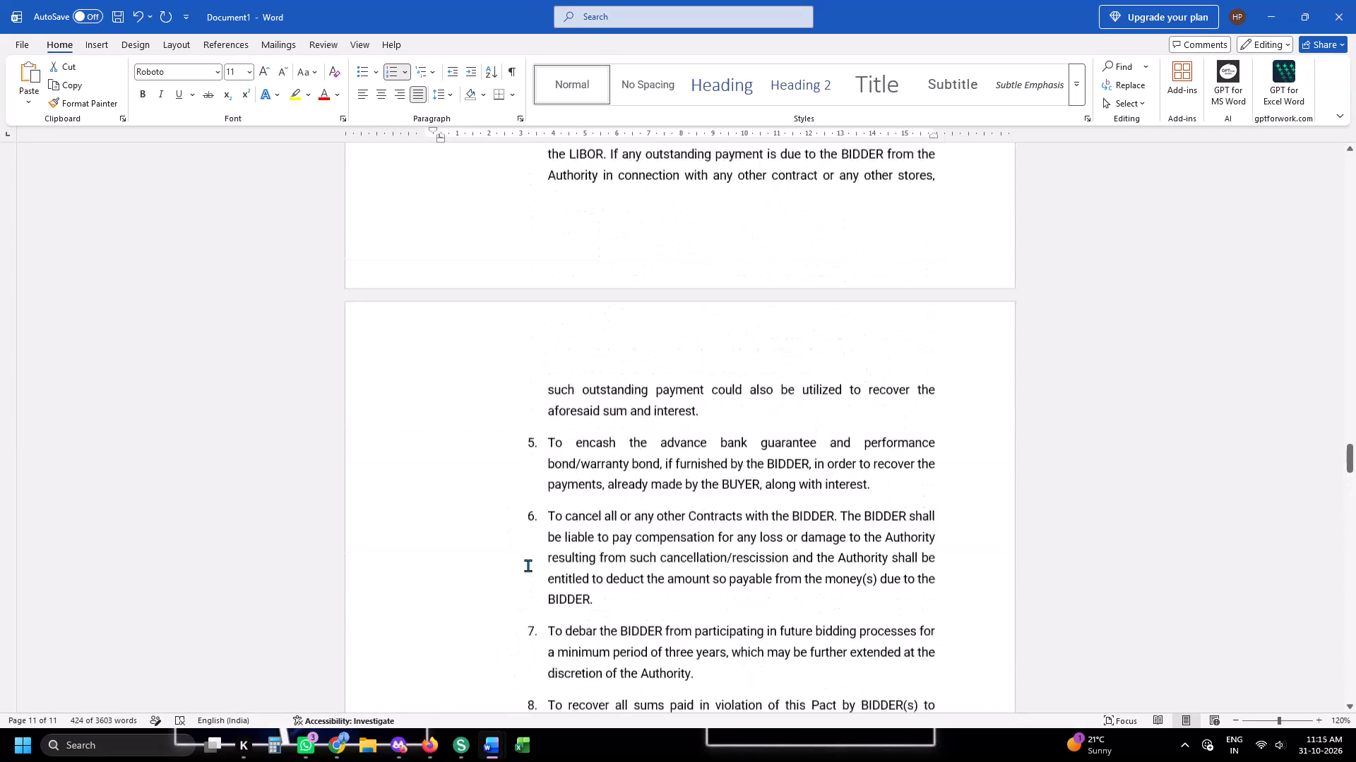
{"action": "scroll", "coordinate": [528, 565], "scroll_direction": "up", "scroll_amount": 10}
{"action": "left_click_drag", "start_coordinate": [509, 399], "coordinate": [552, 488]}
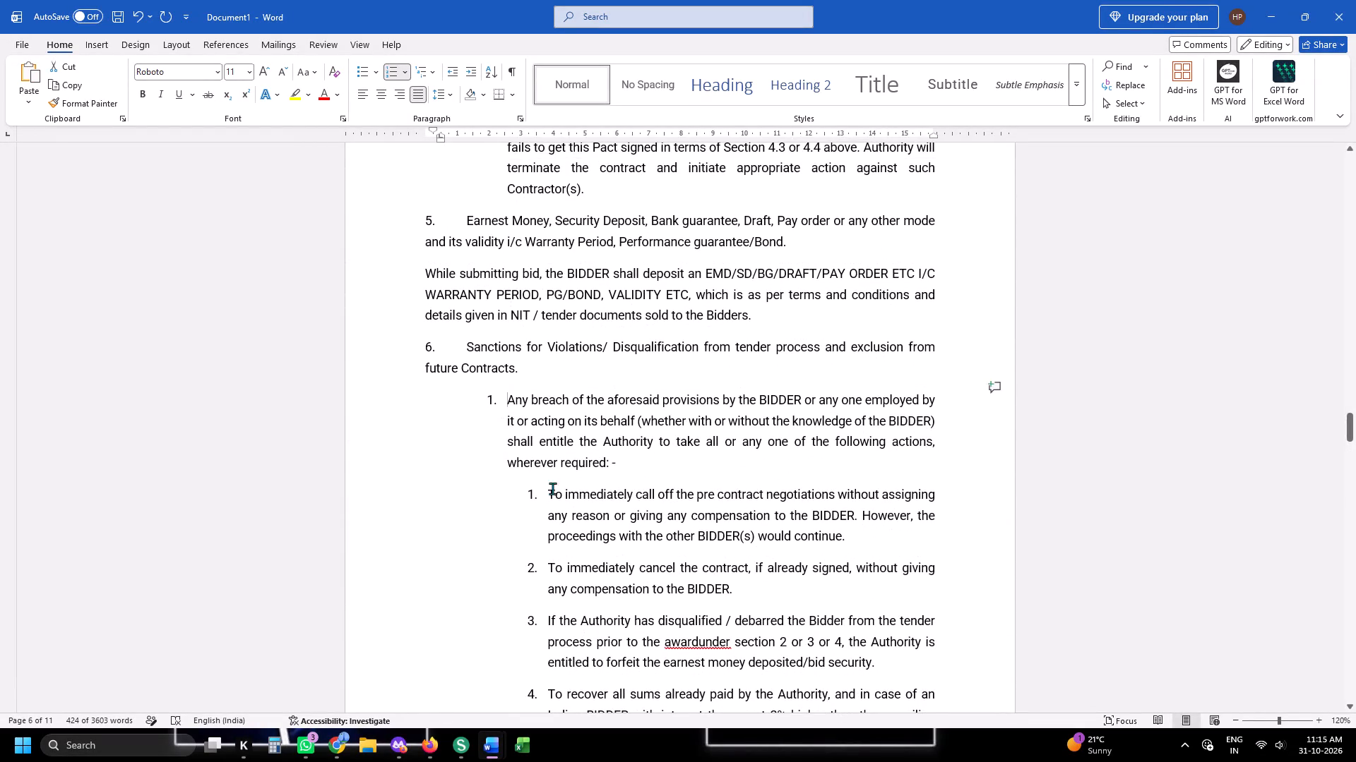
{"action": "left_click_drag", "start_coordinate": [552, 488], "coordinate": [691, 622]}
{"action": "scroll", "coordinate": [589, 547], "scroll_direction": "down", "scroll_amount": 20}
{"action": "scroll", "coordinate": [589, 547], "scroll_direction": "down", "scroll_amount": 20}
{"action": "scroll", "coordinate": [589, 547], "scroll_direction": "down", "scroll_amount": 4}
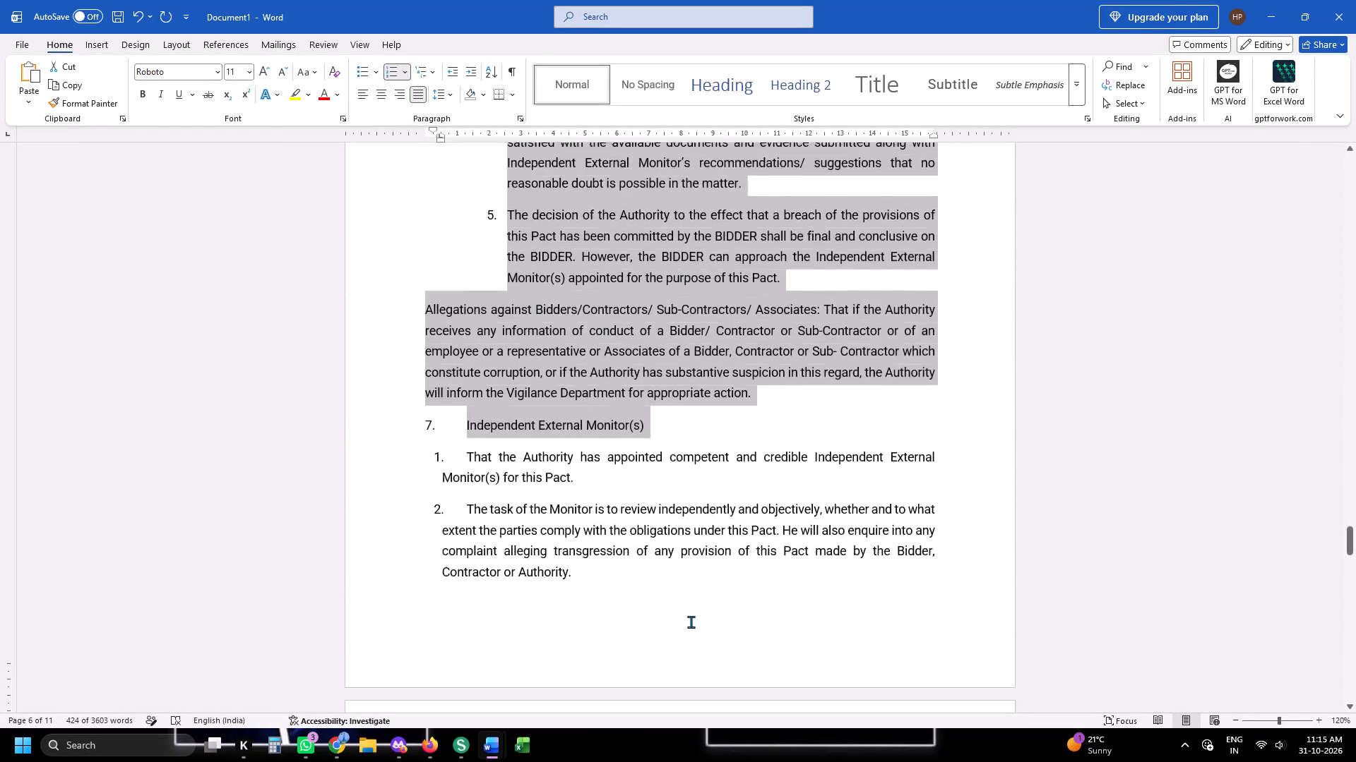
{"action": "scroll", "coordinate": [691, 622], "scroll_direction": "down", "scroll_amount": 4}
{"action": "left_click_drag", "start_coordinate": [691, 622], "coordinate": [818, 523]}
{"action": "scroll", "coordinate": [680, 594], "scroll_direction": "up", "scroll_amount": 12}
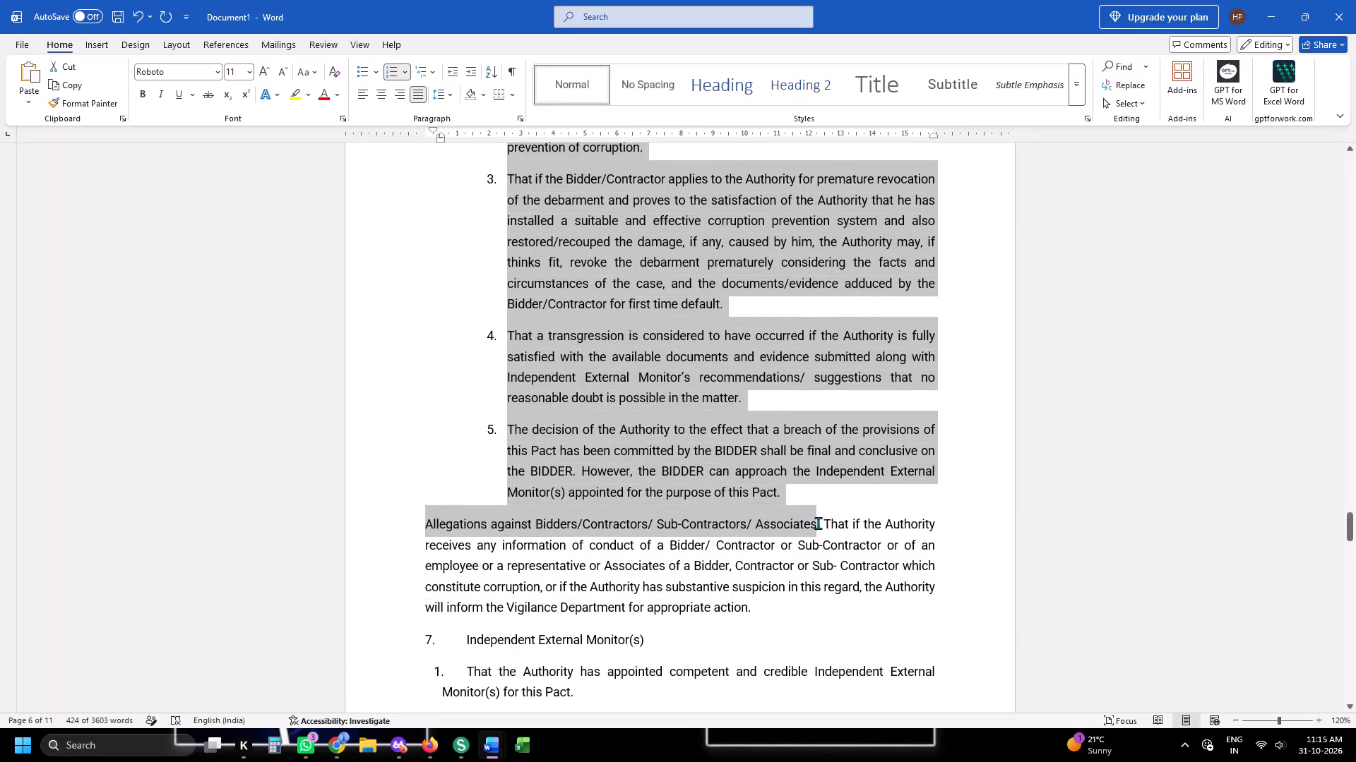
{"action": "left_click_drag", "start_coordinate": [818, 523], "coordinate": [800, 485]}
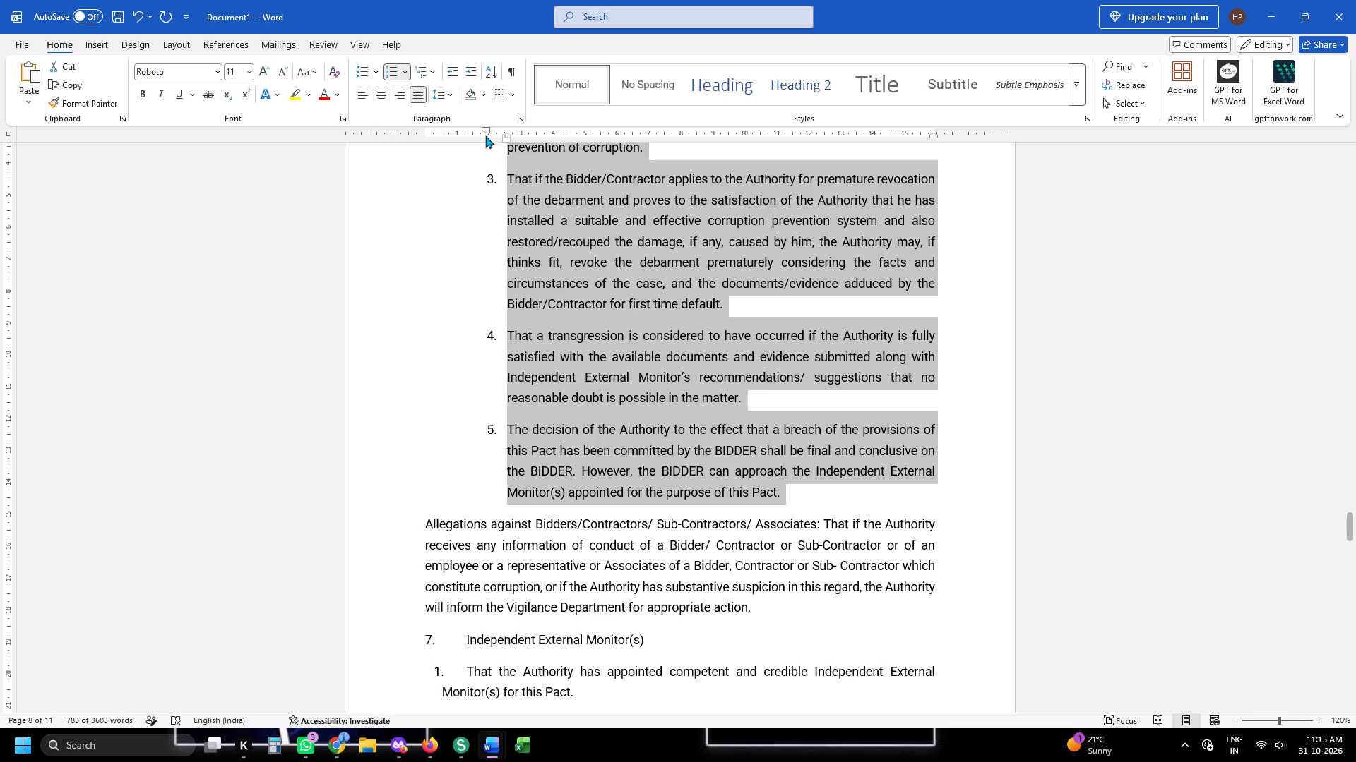
{"action": "left_click_drag", "start_coordinate": [485, 130], "coordinate": [422, 123]}
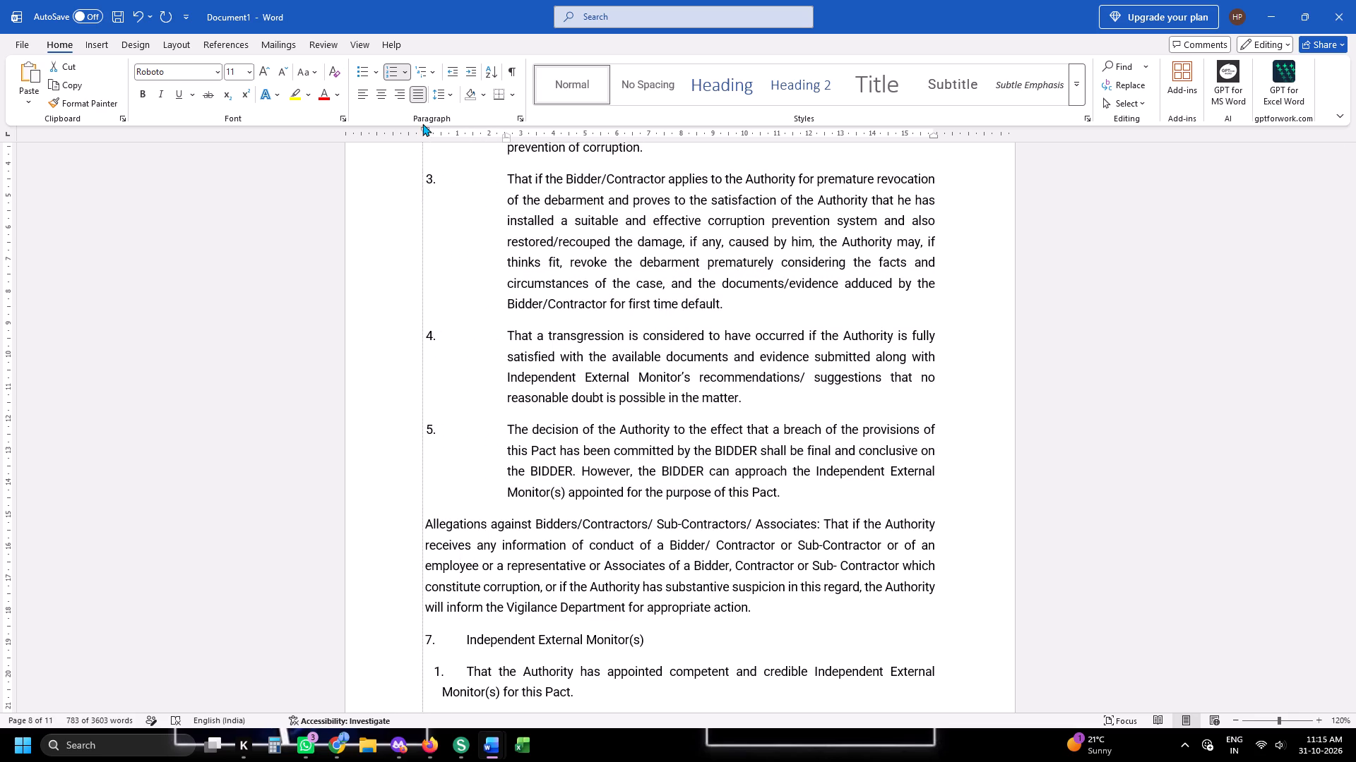
{"action": "left_click_drag", "start_coordinate": [422, 123], "coordinate": [412, 124]}
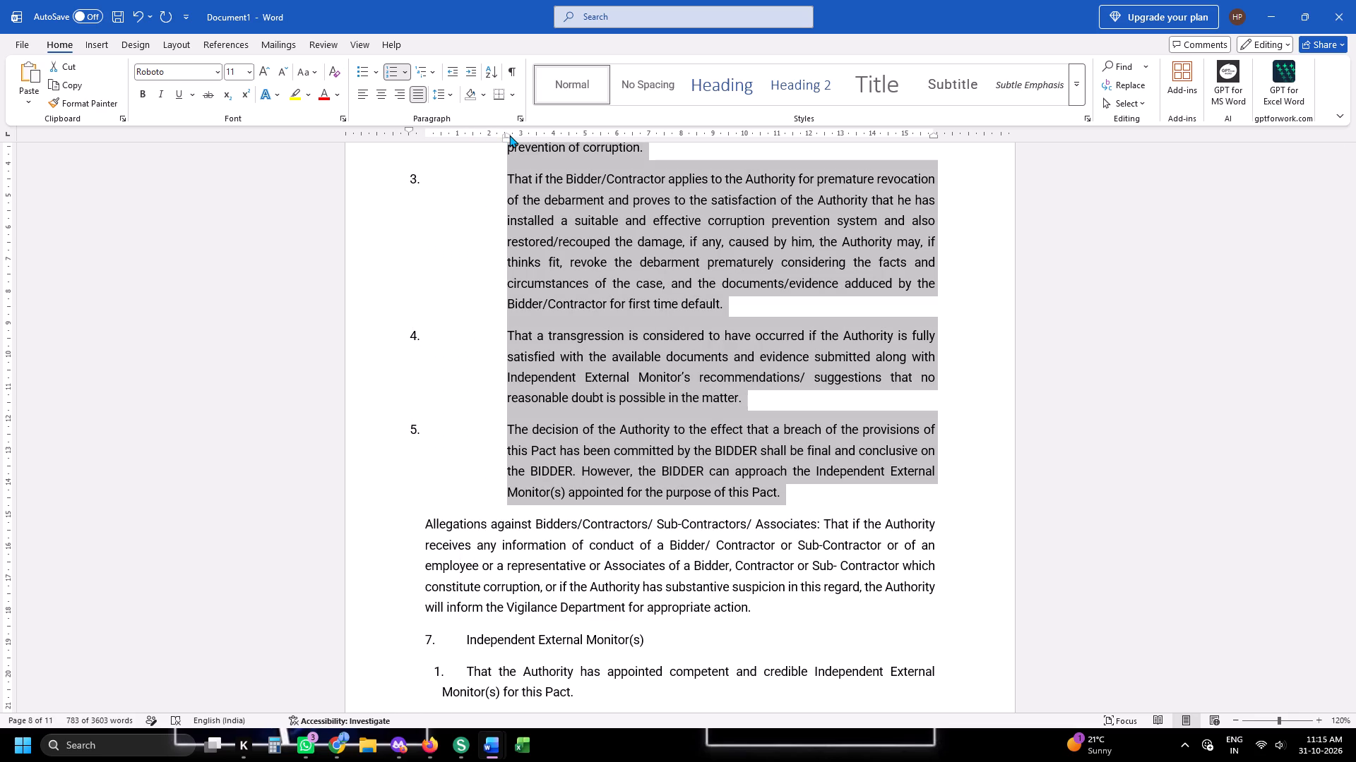
{"action": "left_click_drag", "start_coordinate": [506, 139], "coordinate": [448, 143]}
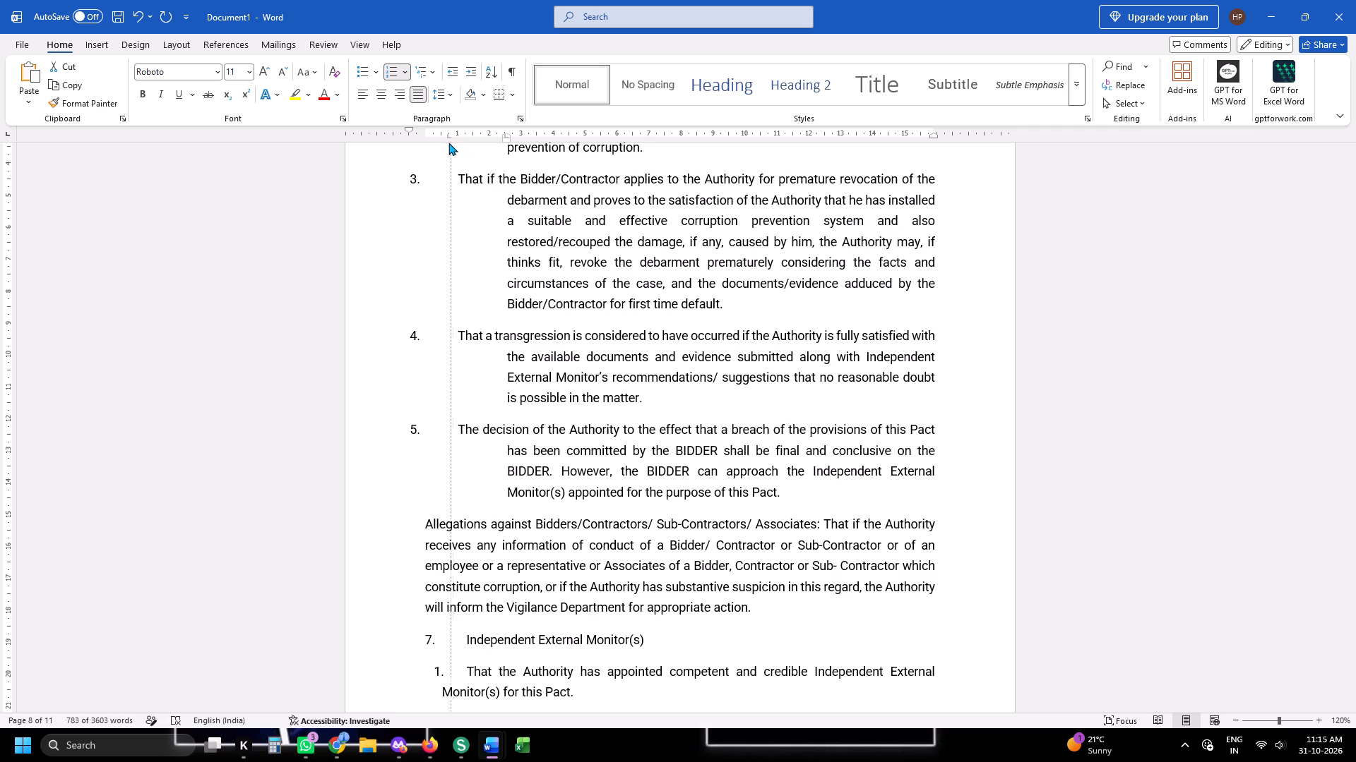
{"action": "left_click_drag", "start_coordinate": [448, 143], "coordinate": [448, 143]}
{"action": "left_click_drag", "start_coordinate": [506, 140], "coordinate": [464, 141]}
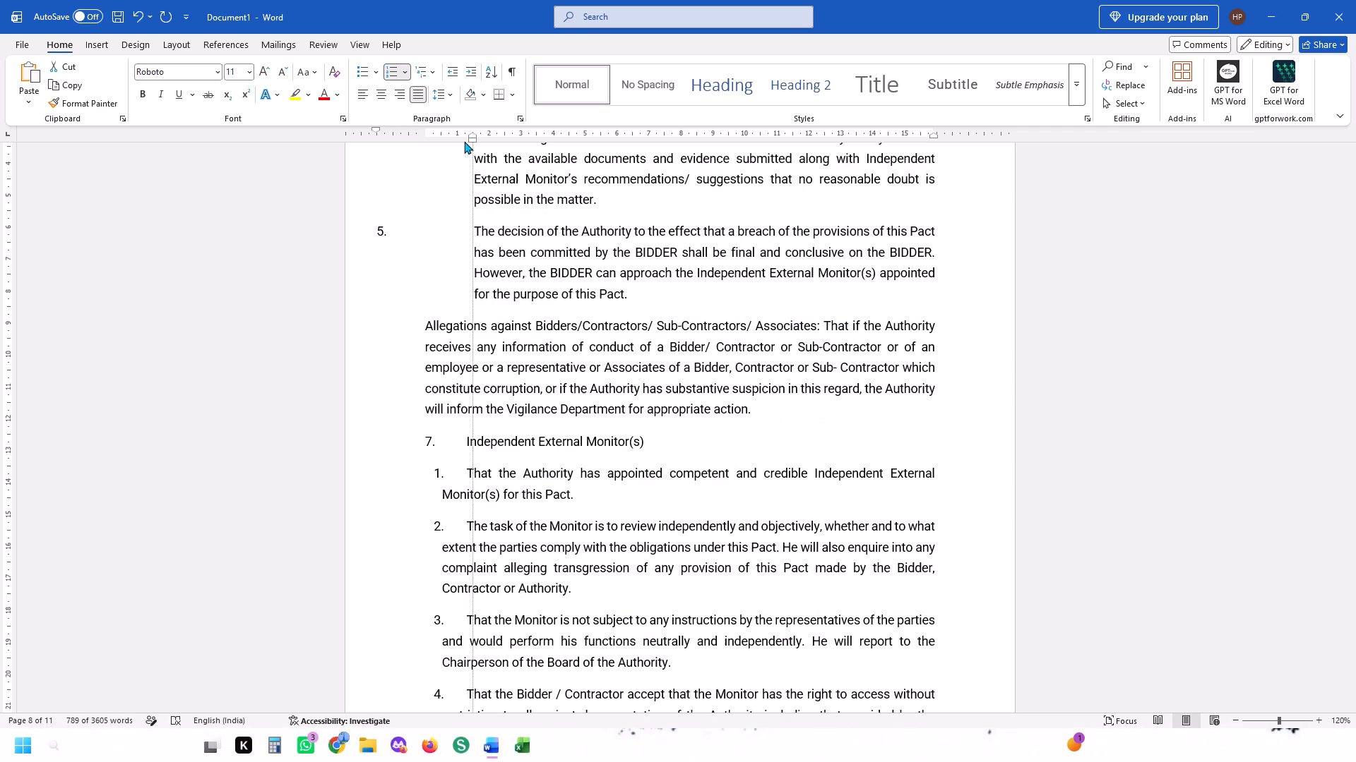
{"action": "left_click_drag", "start_coordinate": [464, 141], "coordinate": [426, 142]}
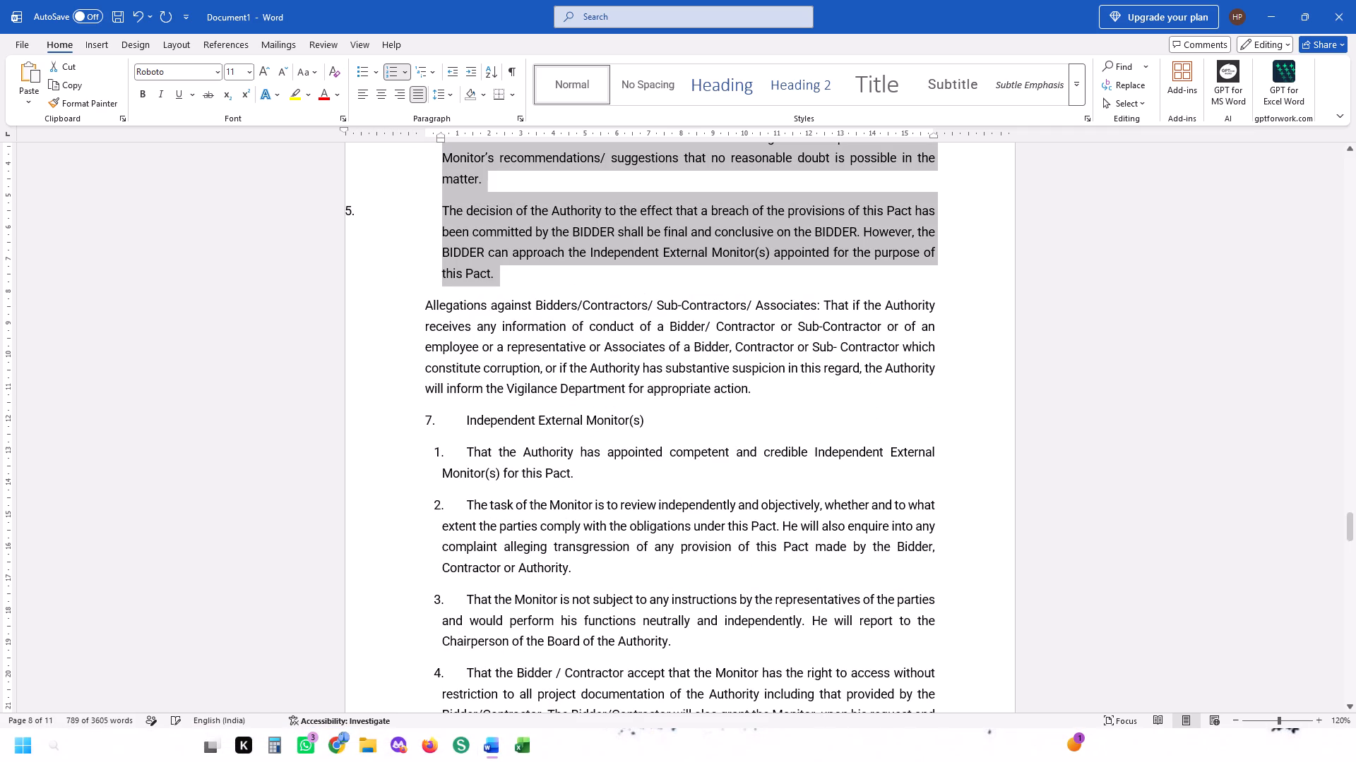
{"action": "left_click_drag", "start_coordinate": [343, 130], "coordinate": [424, 154]}
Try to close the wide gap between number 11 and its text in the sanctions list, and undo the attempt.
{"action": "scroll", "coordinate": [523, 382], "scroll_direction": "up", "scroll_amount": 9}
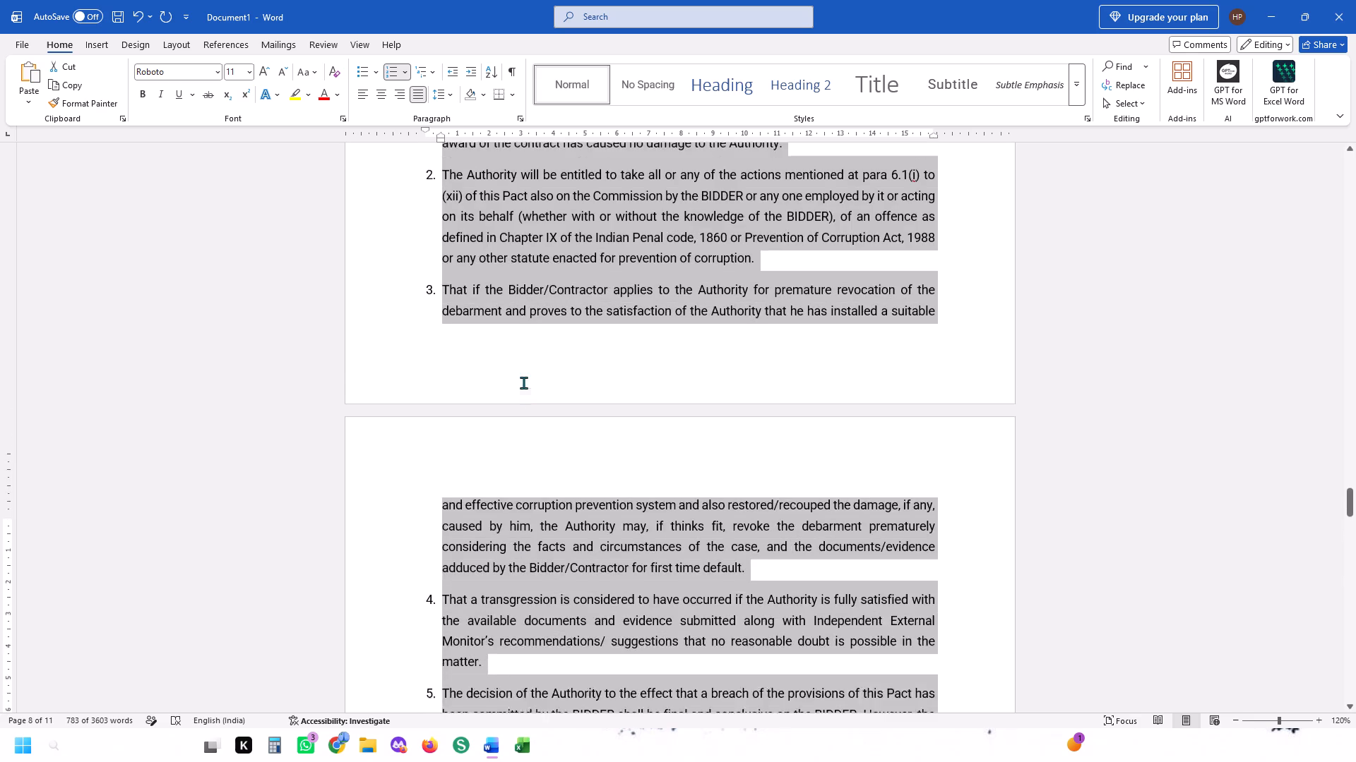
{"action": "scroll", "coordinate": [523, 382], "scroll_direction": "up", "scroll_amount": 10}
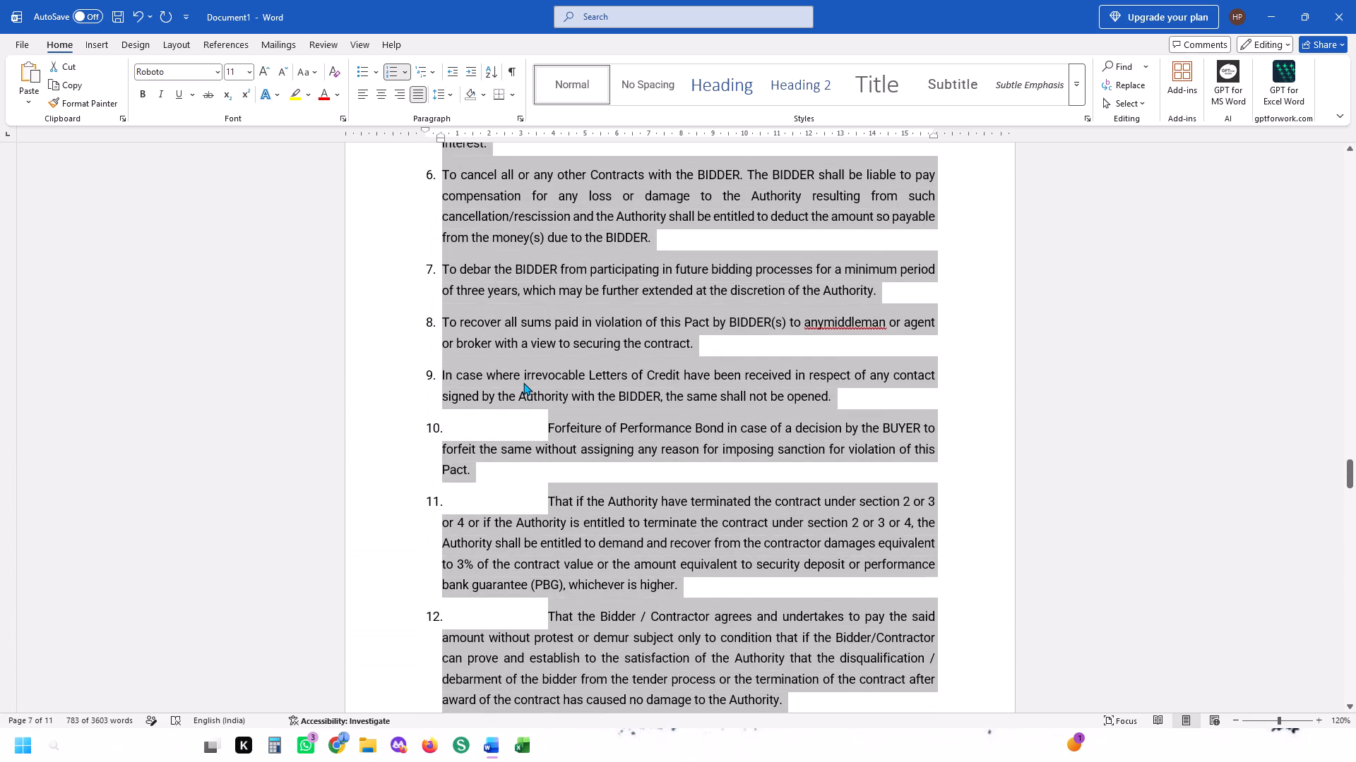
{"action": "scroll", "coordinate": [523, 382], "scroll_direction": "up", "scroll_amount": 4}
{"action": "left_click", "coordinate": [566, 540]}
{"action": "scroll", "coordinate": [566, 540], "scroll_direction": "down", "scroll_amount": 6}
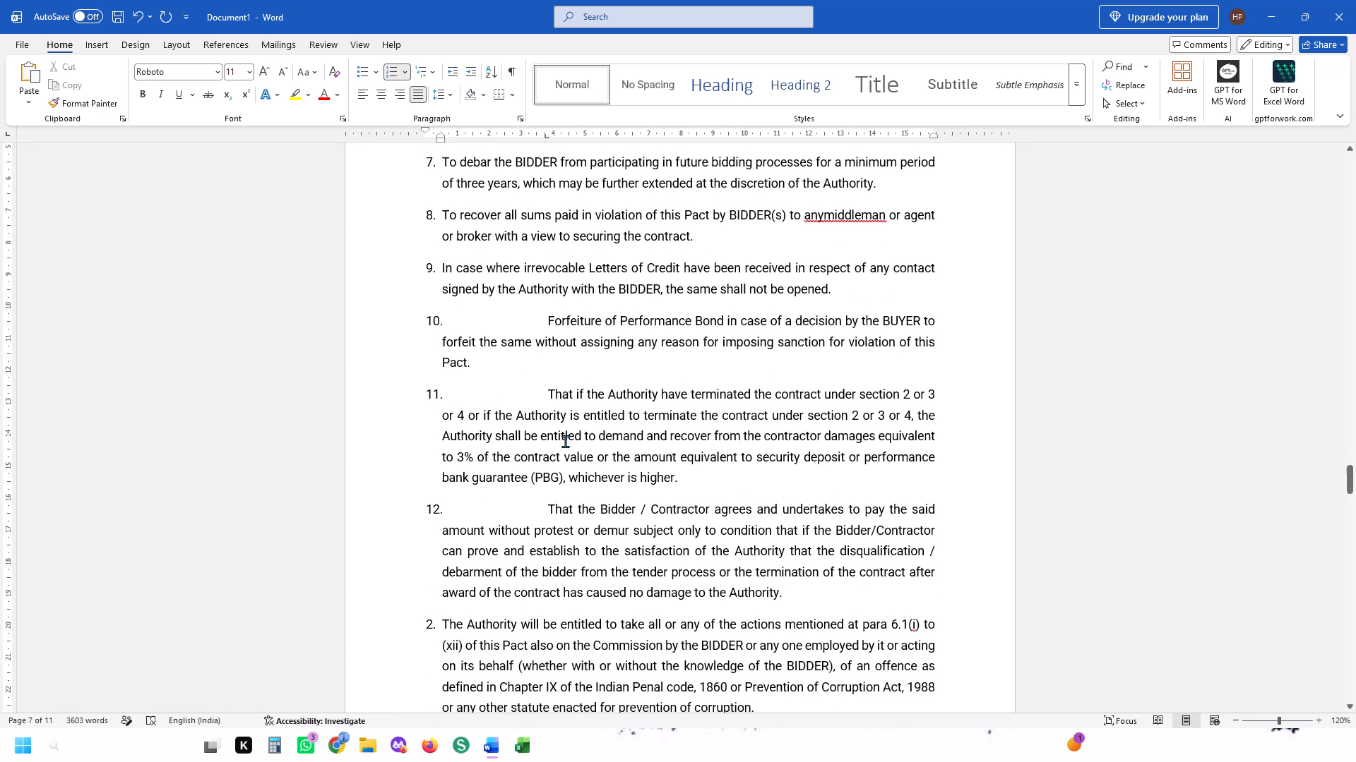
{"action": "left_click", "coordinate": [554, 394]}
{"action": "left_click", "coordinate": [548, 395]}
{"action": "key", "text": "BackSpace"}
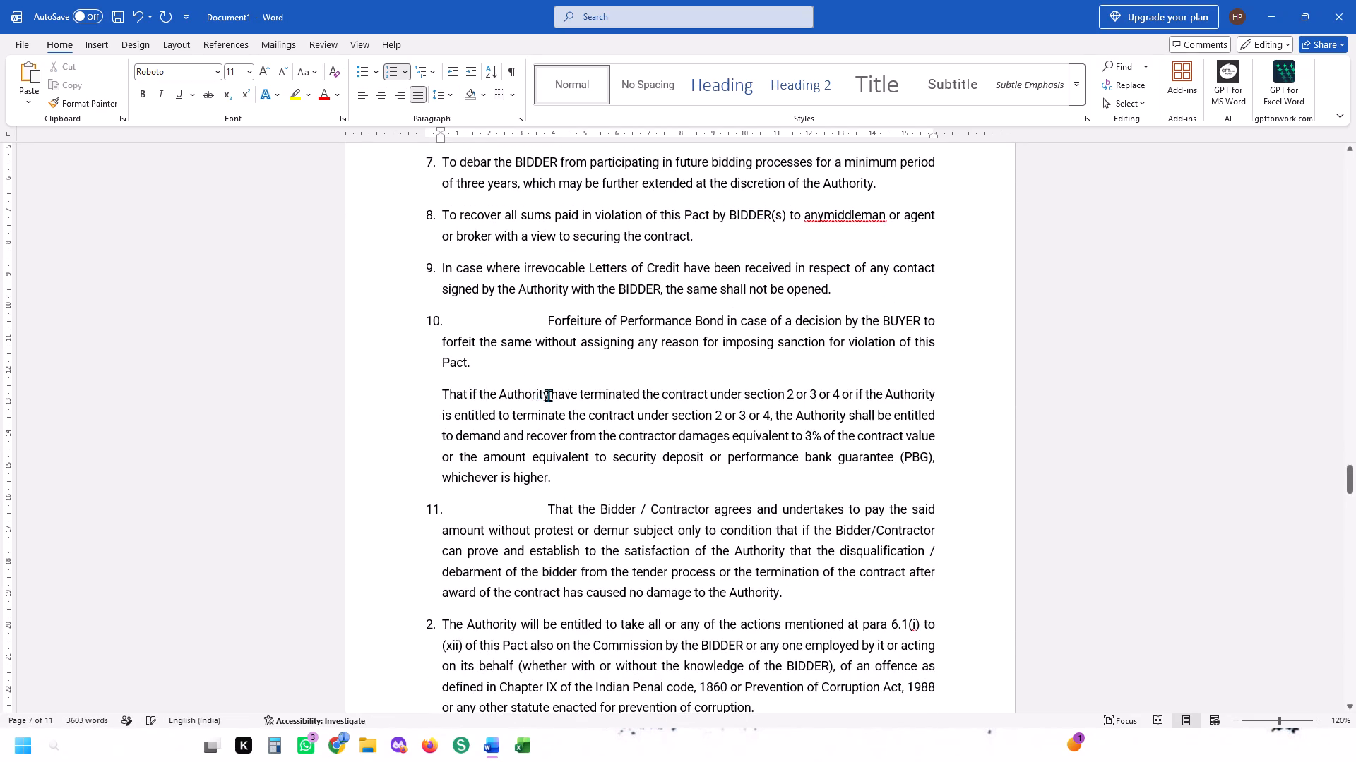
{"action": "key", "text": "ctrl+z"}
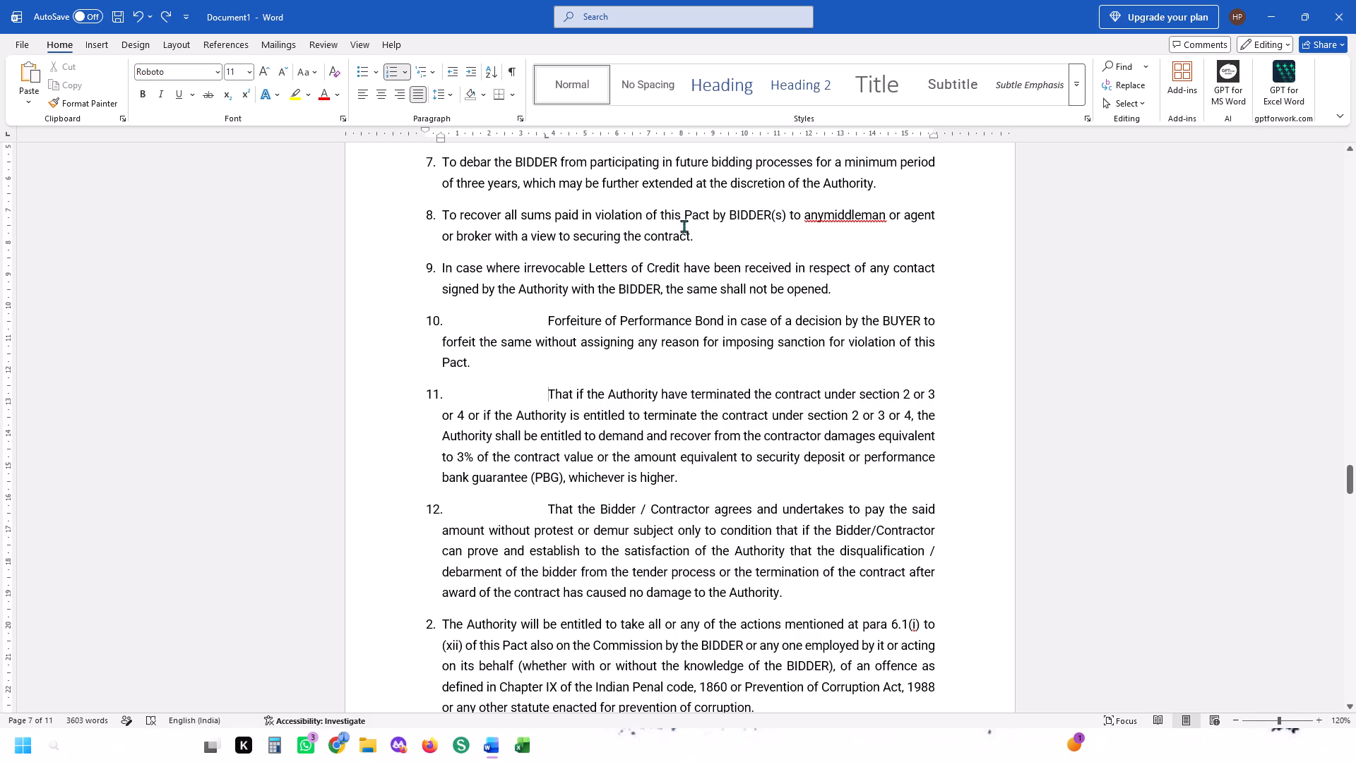
Correct "anymiddleman" to "any middleman" in point 8 of the sanctions list.
{"action": "left_click", "coordinate": [824, 215]}
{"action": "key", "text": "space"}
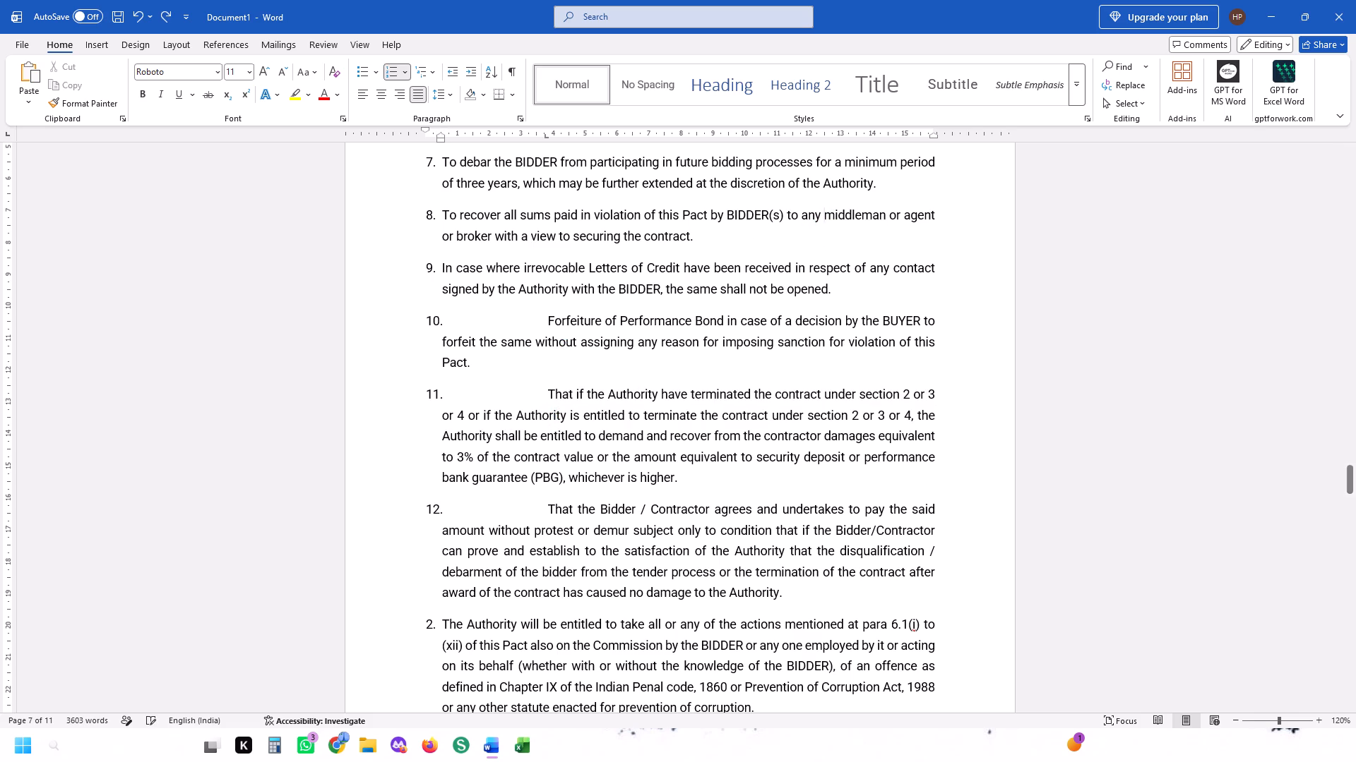
Reduce the indents of points 1–6 under "Previous Transgression", with numbers at the margin and text at about 0.5 cm.
{"action": "scroll", "coordinate": [802, 320], "scroll_direction": "up", "scroll_amount": 20}
{"action": "scroll", "coordinate": [802, 320], "scroll_direction": "up", "scroll_amount": 2}
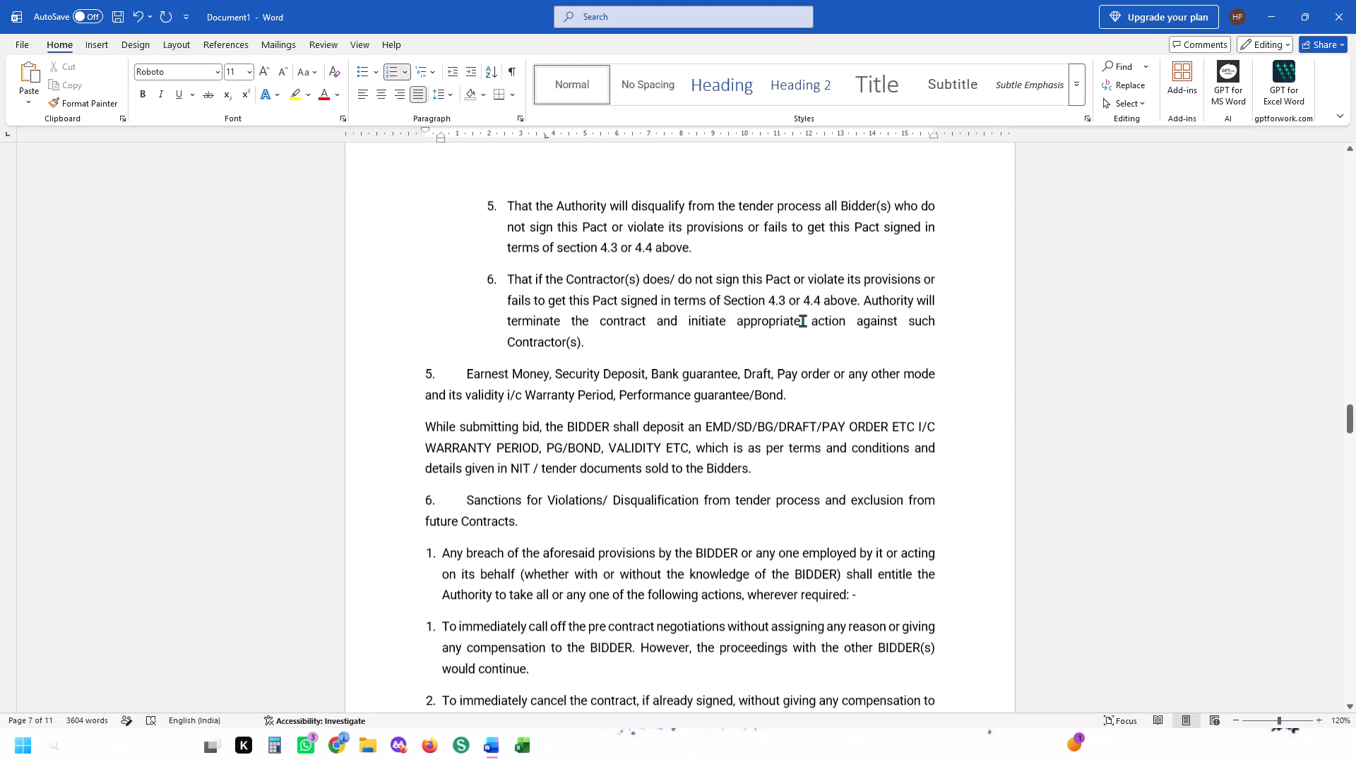
{"action": "scroll", "coordinate": [791, 316], "scroll_direction": "up", "scroll_amount": 13}
{"action": "scroll", "coordinate": [614, 390], "scroll_direction": "up", "scroll_amount": 2}
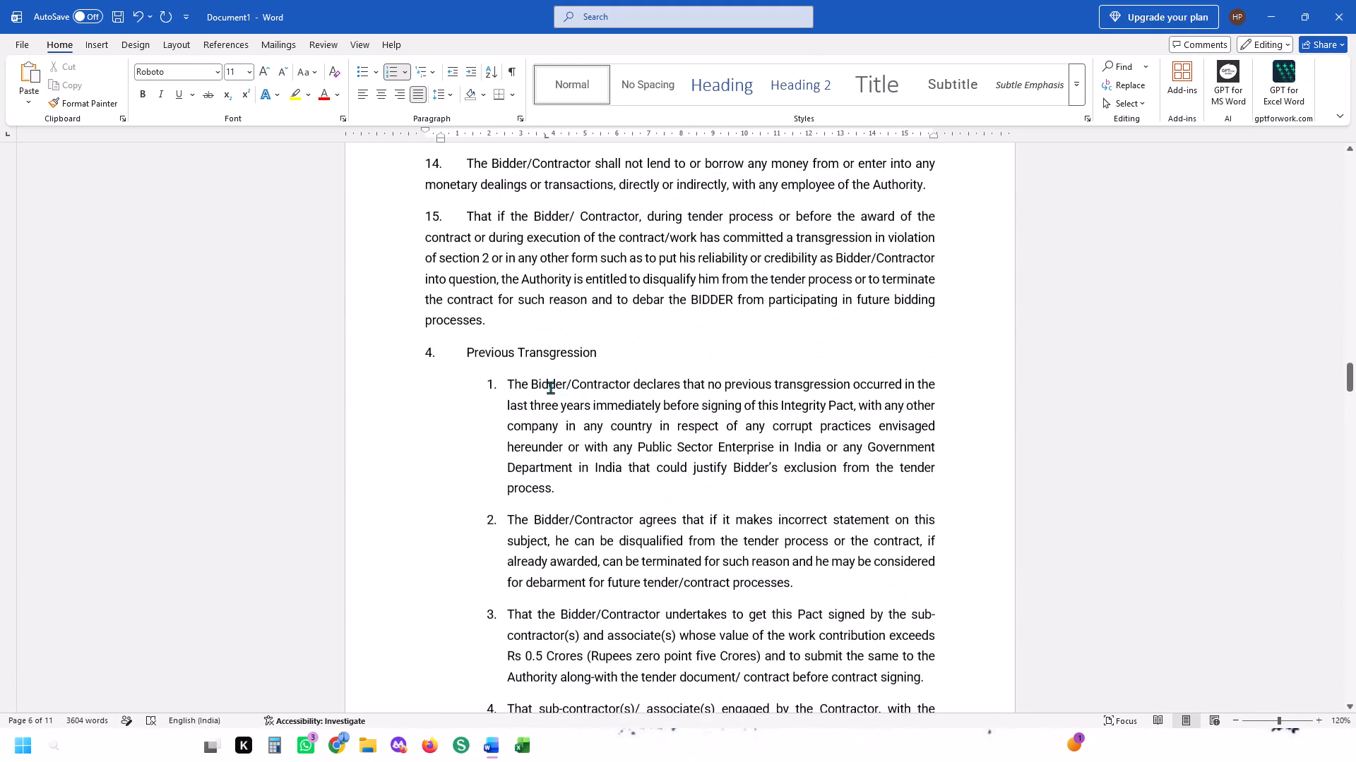
{"action": "left_click", "coordinate": [513, 385]}
{"action": "left_click_drag", "start_coordinate": [504, 382], "coordinate": [538, 455]}
{"action": "scroll", "coordinate": [533, 453], "scroll_direction": "down", "scroll_amount": 5}
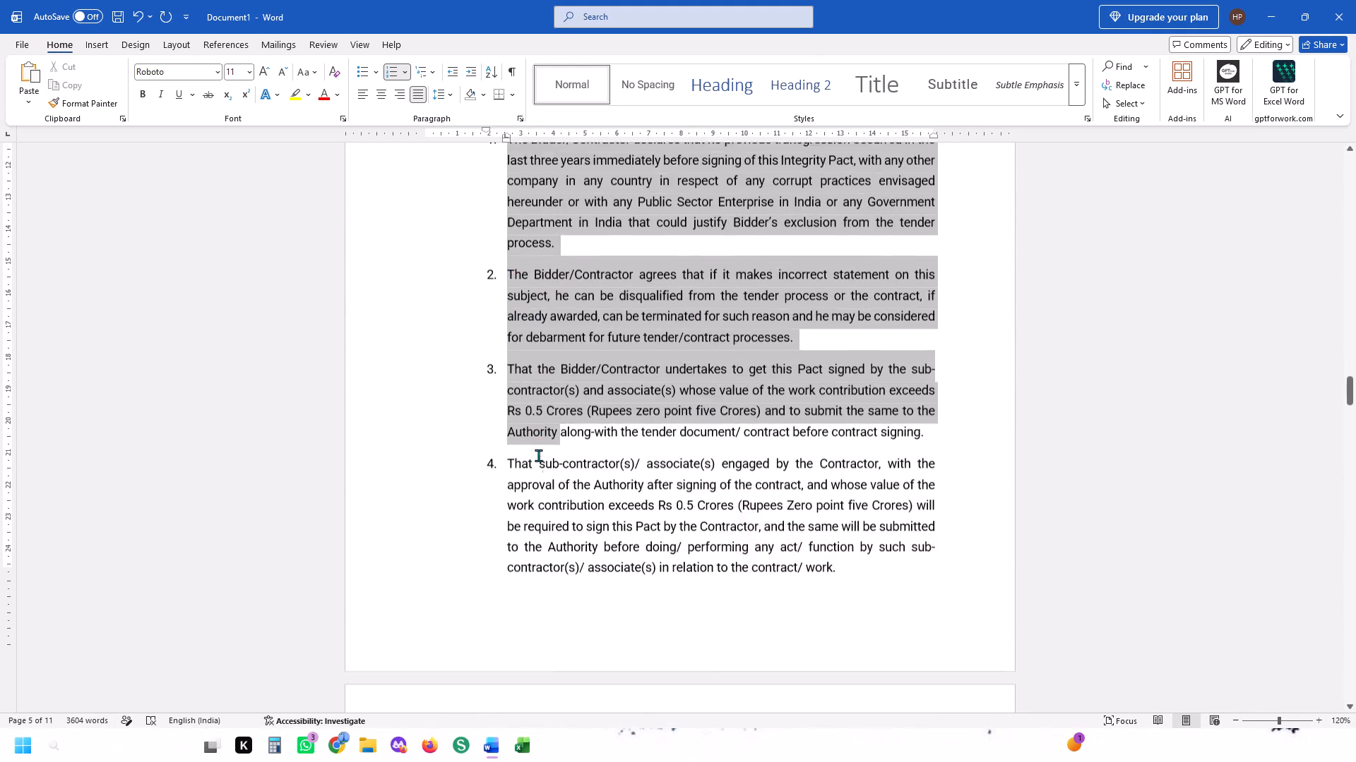
{"action": "left_click_drag", "start_coordinate": [538, 455], "coordinate": [734, 565]}
{"action": "scroll", "coordinate": [623, 436], "scroll_direction": "down", "scroll_amount": 6}
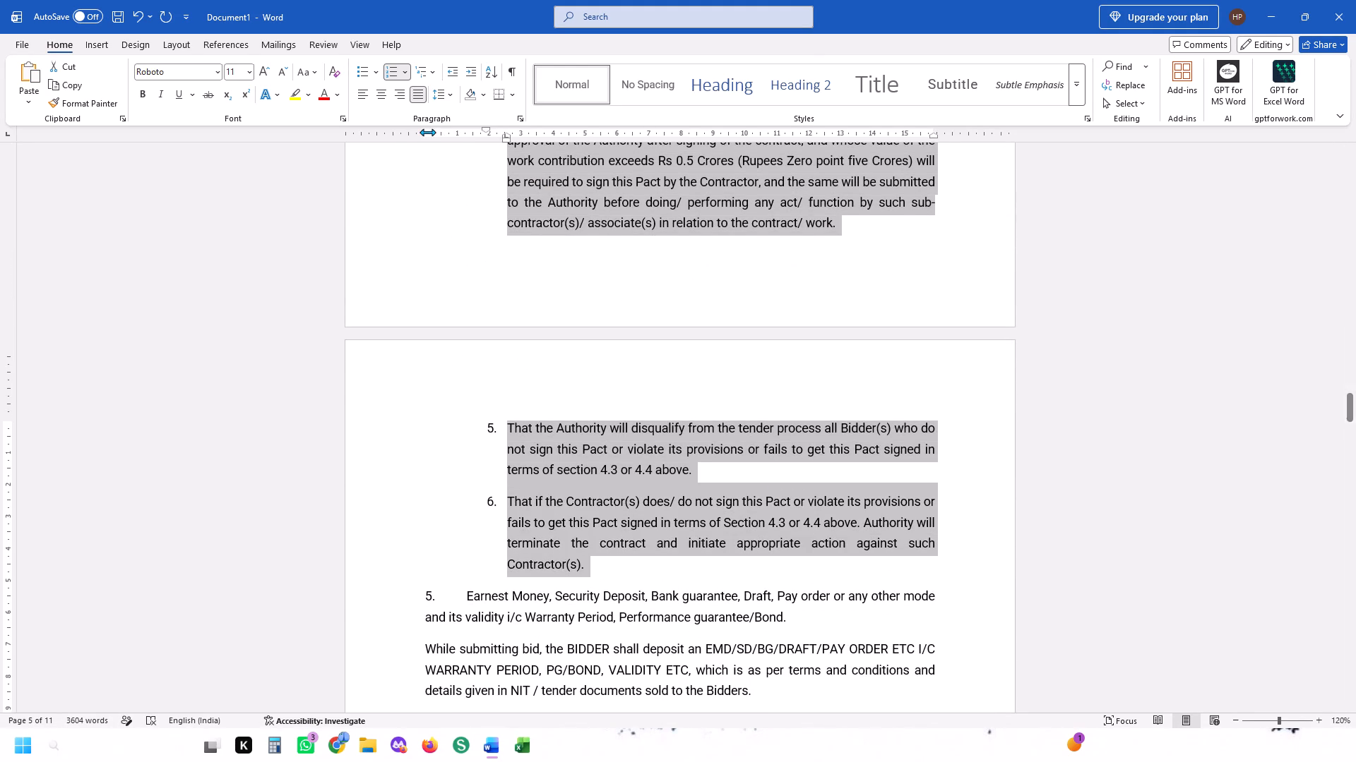
{"action": "left_click_drag", "start_coordinate": [506, 142], "coordinate": [446, 143]}
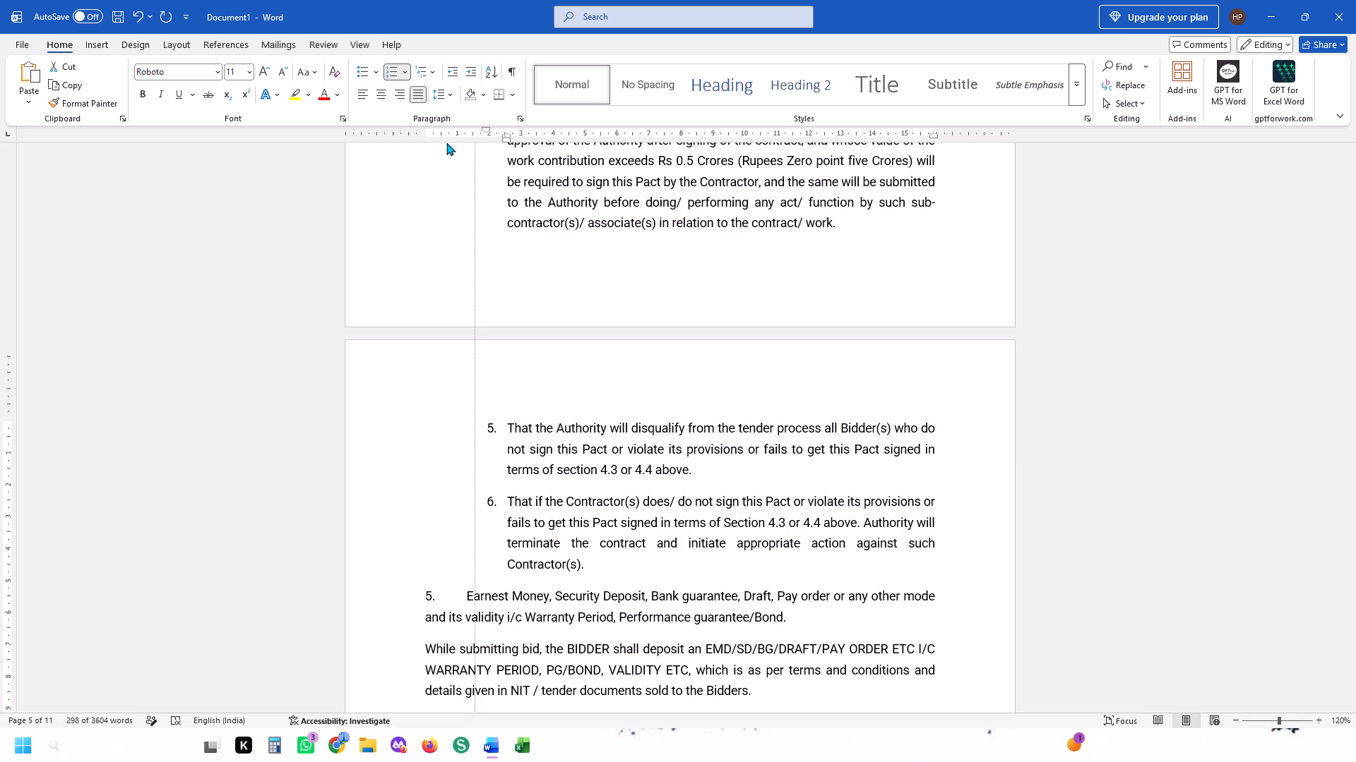
{"action": "left_click_drag", "start_coordinate": [482, 130], "coordinate": [424, 128]}
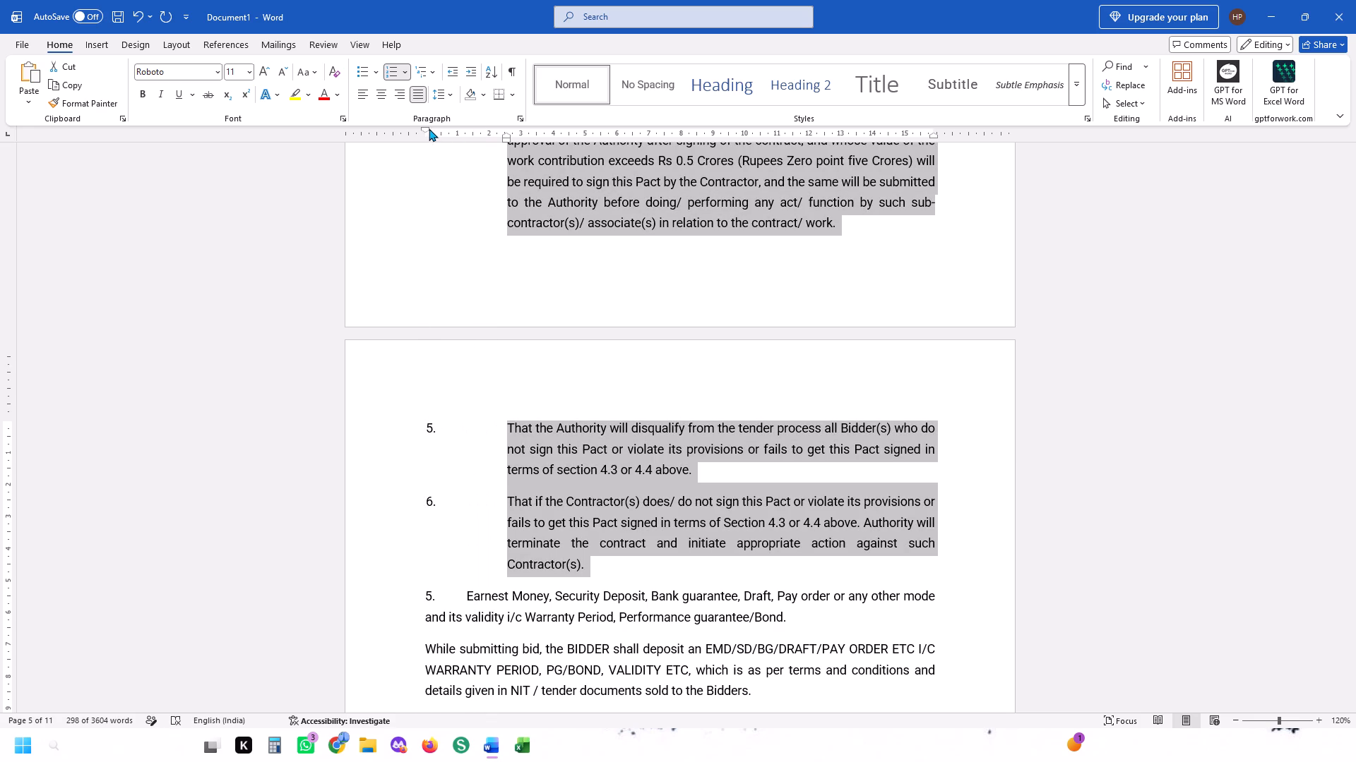
{"action": "left_click_drag", "start_coordinate": [505, 141], "coordinate": [444, 140]}
{"action": "left_click_drag", "start_coordinate": [360, 129], "coordinate": [410, 151]}
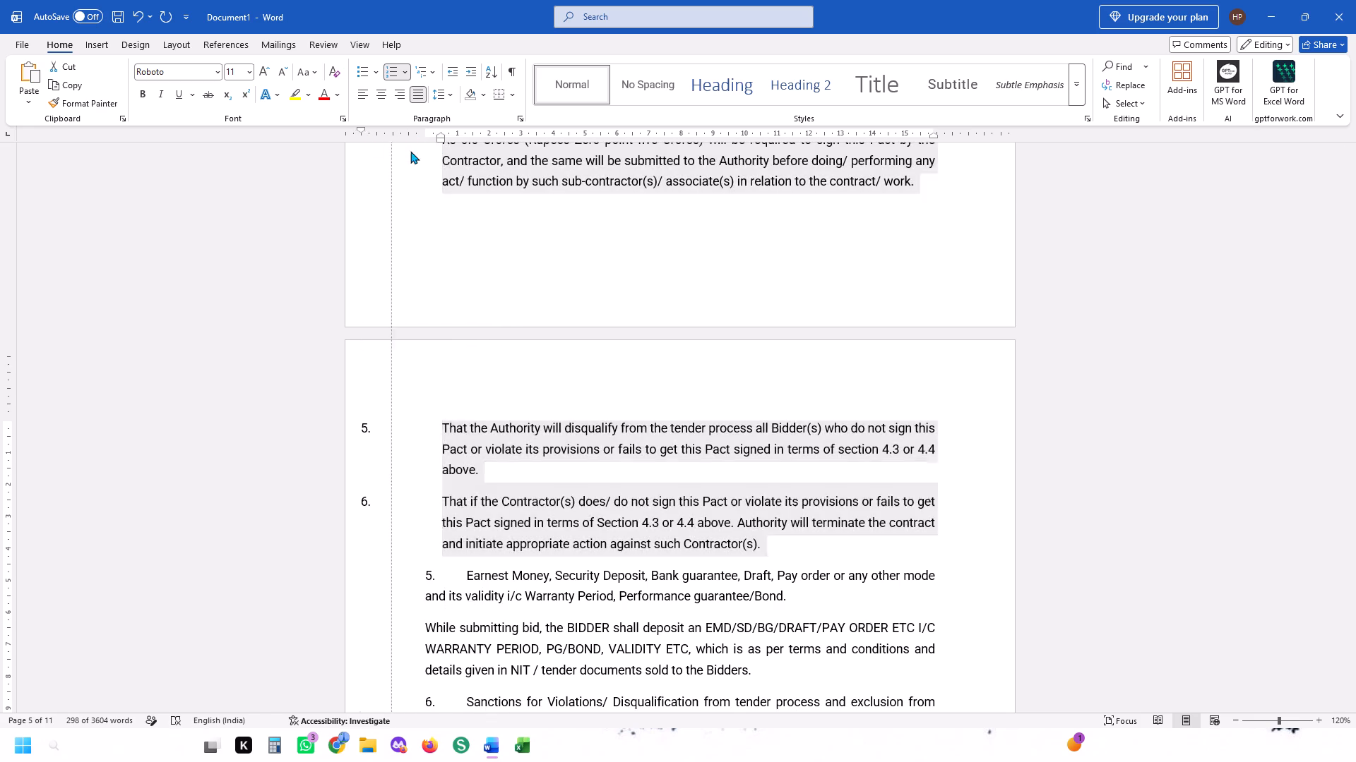
{"action": "left_click_drag", "start_coordinate": [410, 151], "coordinate": [427, 161]}
Add the missing space between "carrier." and "The" in point 8 of the Bidder/Contractor commitments.
{"action": "scroll", "coordinate": [516, 327], "scroll_direction": "up", "scroll_amount": 11}
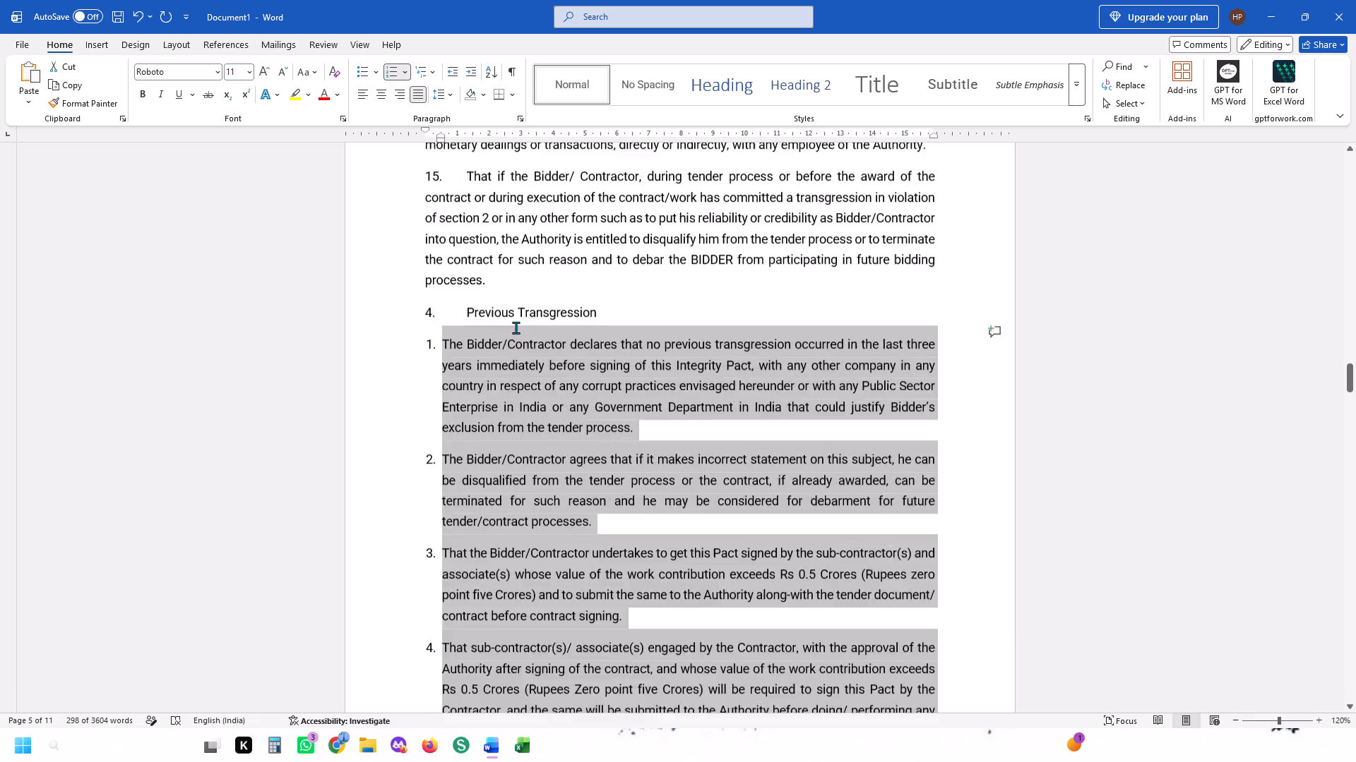
{"action": "scroll", "coordinate": [516, 327], "scroll_direction": "up", "scroll_amount": 13}
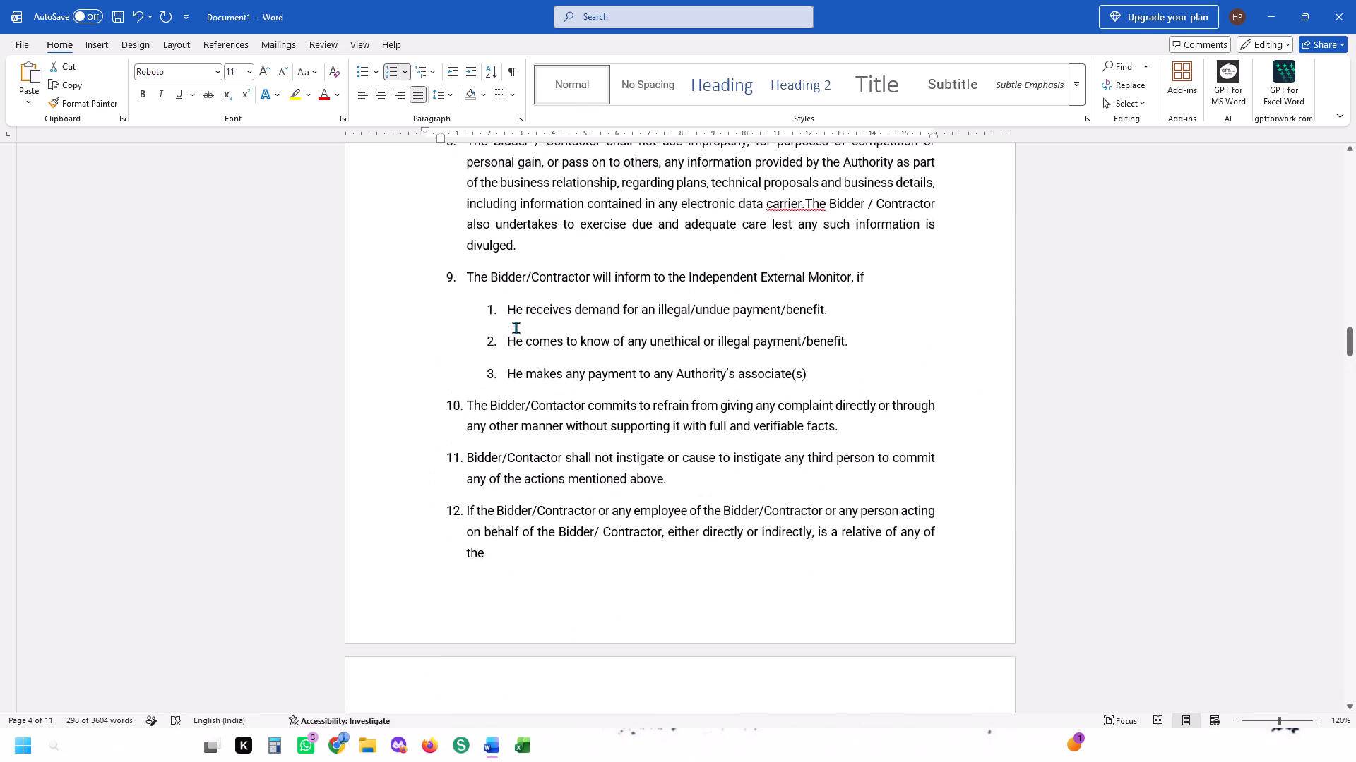
{"action": "scroll", "coordinate": [518, 404], "scroll_direction": "up", "scroll_amount": 4}
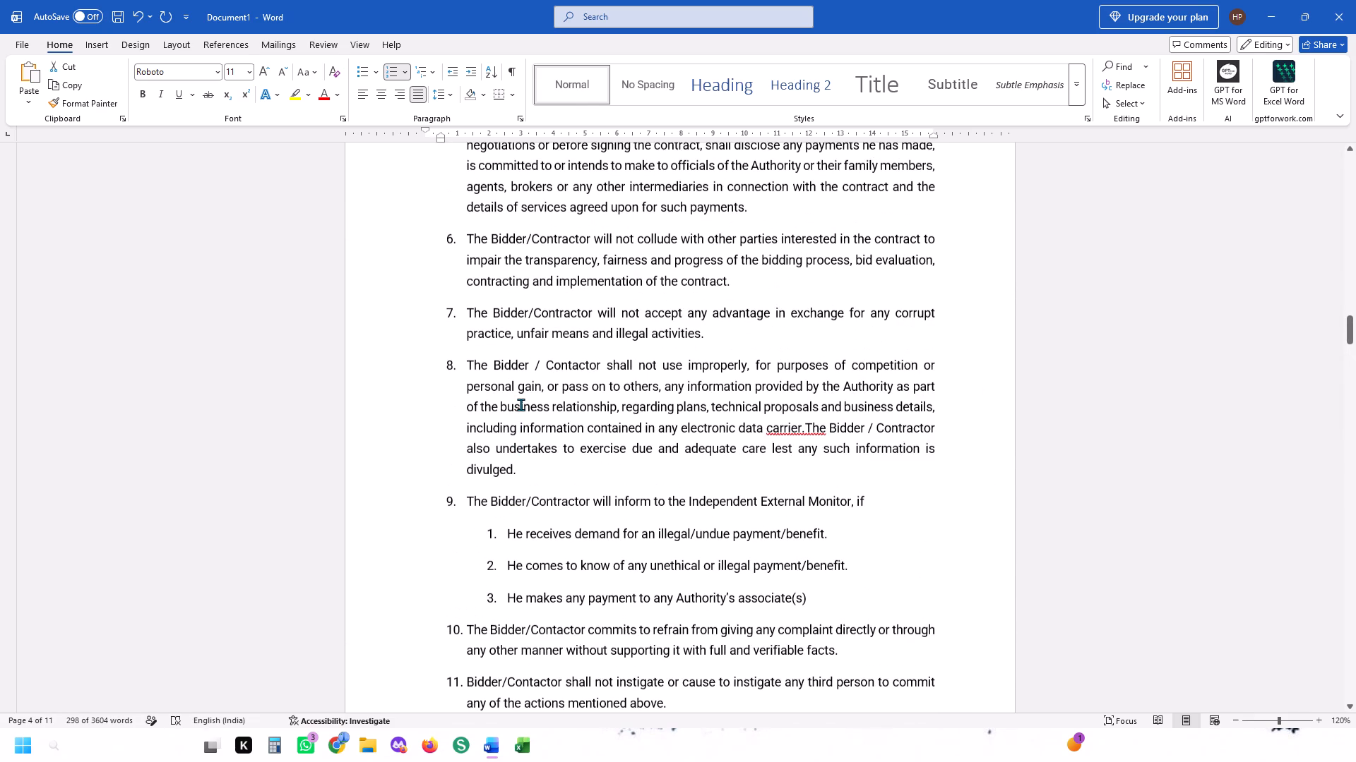
{"action": "left_click", "coordinate": [805, 433]}
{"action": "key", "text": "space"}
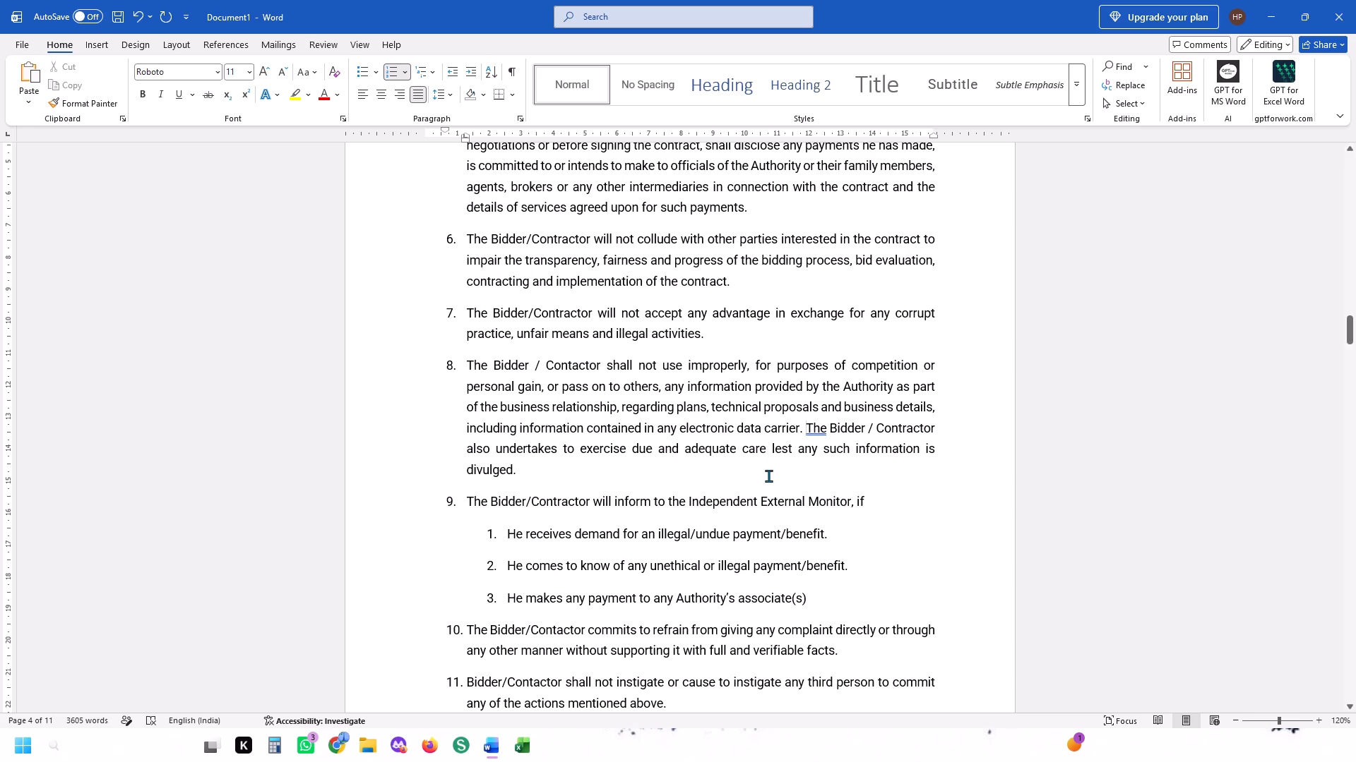
Split the document's opening heading after "Proforma – IX:" so "Proforma for Pre-Contract Integrity Pact" starts on its own line.
{"action": "scroll", "coordinate": [749, 476], "scroll_direction": "up", "scroll_amount": 20}
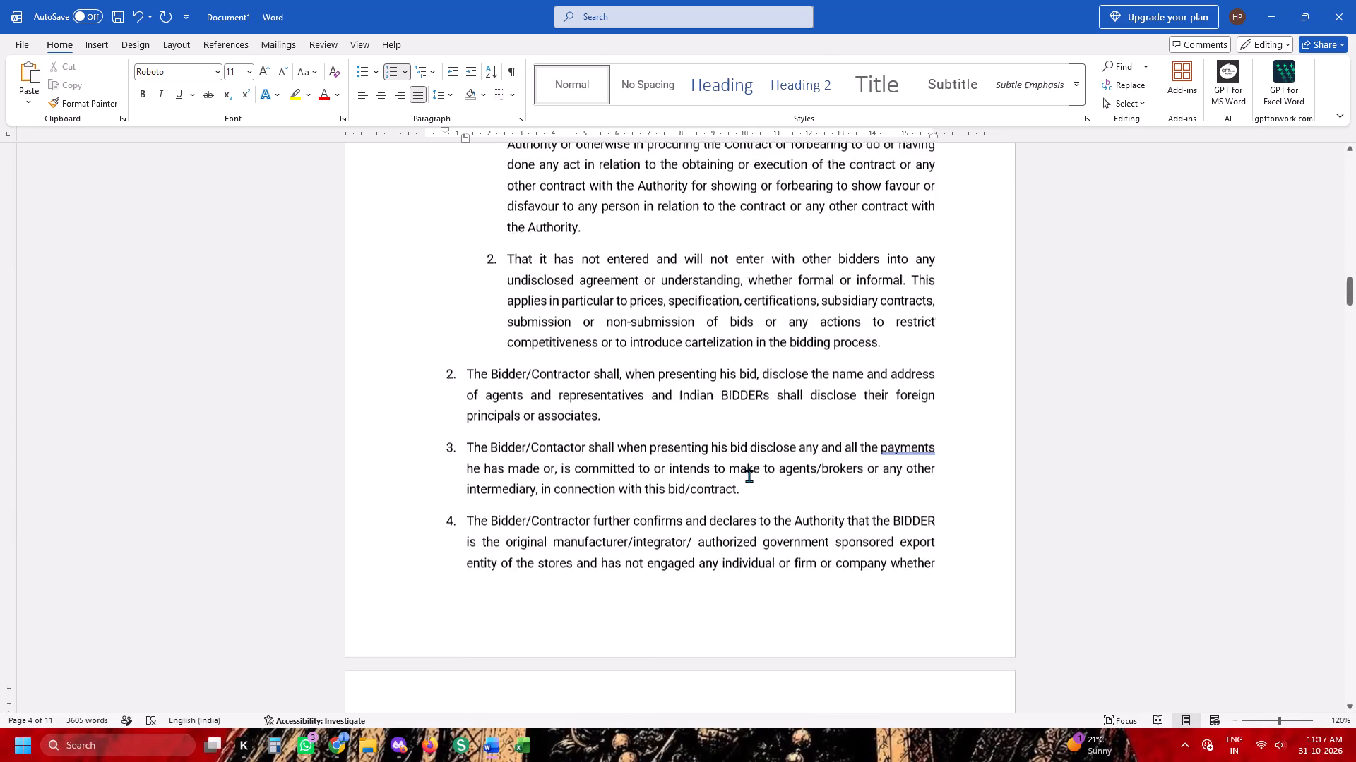
{"action": "scroll", "coordinate": [749, 476], "scroll_direction": "up", "scroll_amount": 19}
{"action": "scroll", "coordinate": [749, 476], "scroll_direction": "down", "scroll_amount": 8}
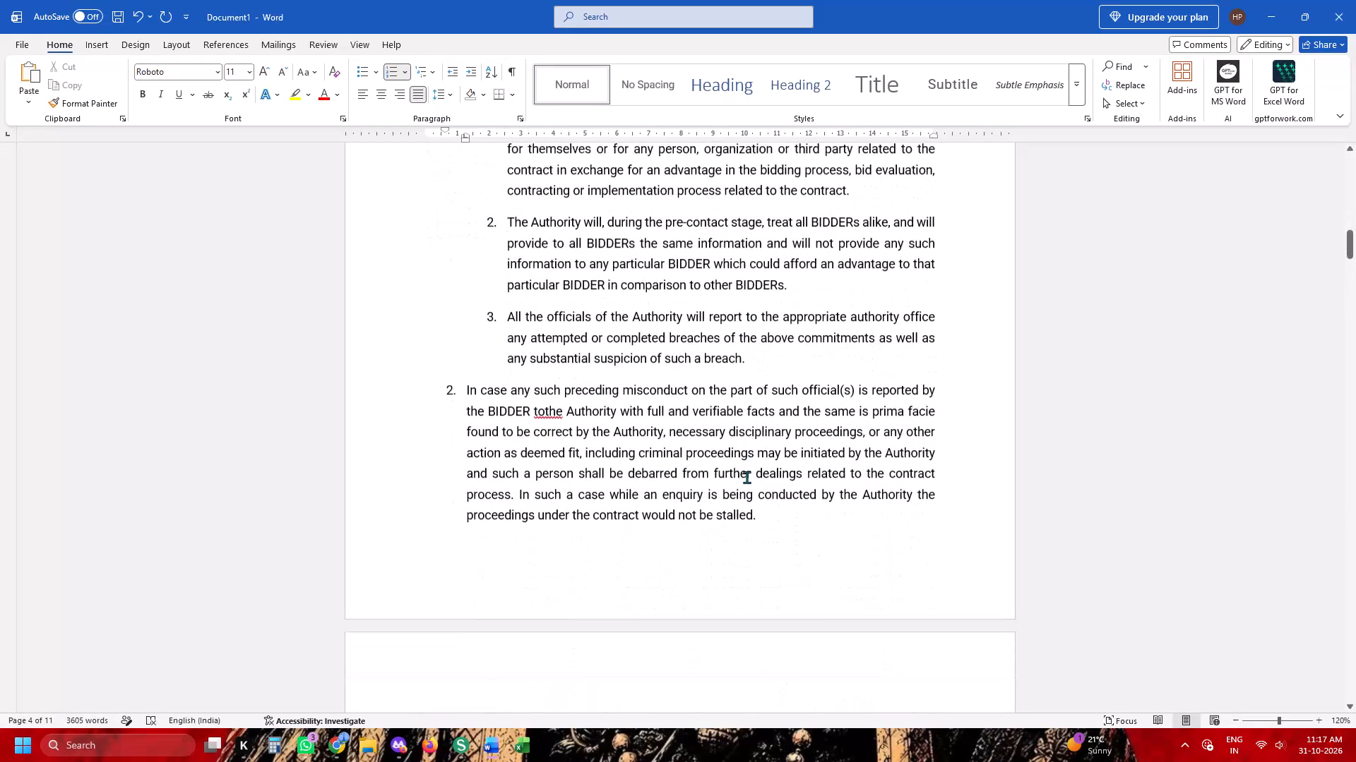
{"action": "scroll", "coordinate": [694, 508], "scroll_direction": "up", "scroll_amount": 20}
{"action": "scroll", "coordinate": [694, 508], "scroll_direction": "up", "scroll_amount": 1}
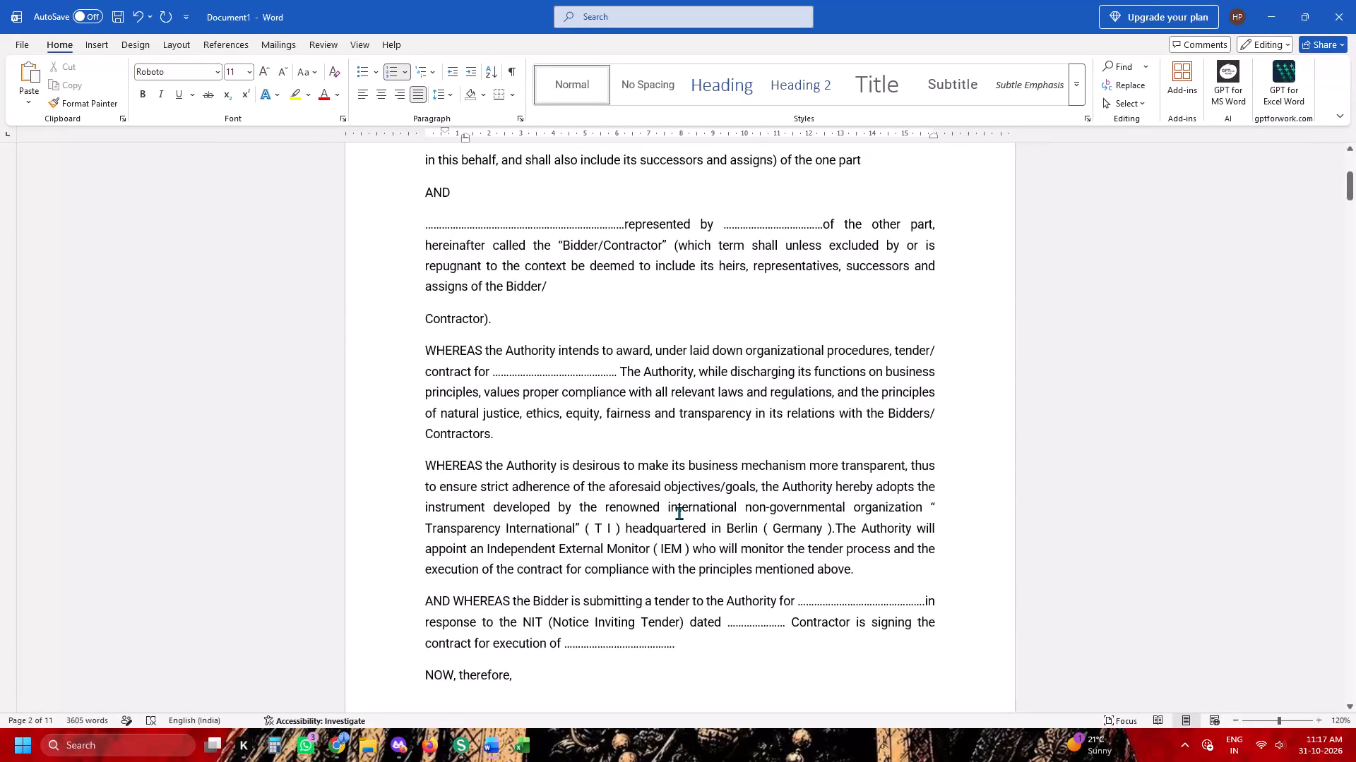
{"action": "scroll", "coordinate": [679, 513], "scroll_direction": "up", "scroll_amount": 8}
{"action": "left_click", "coordinate": [564, 219]}
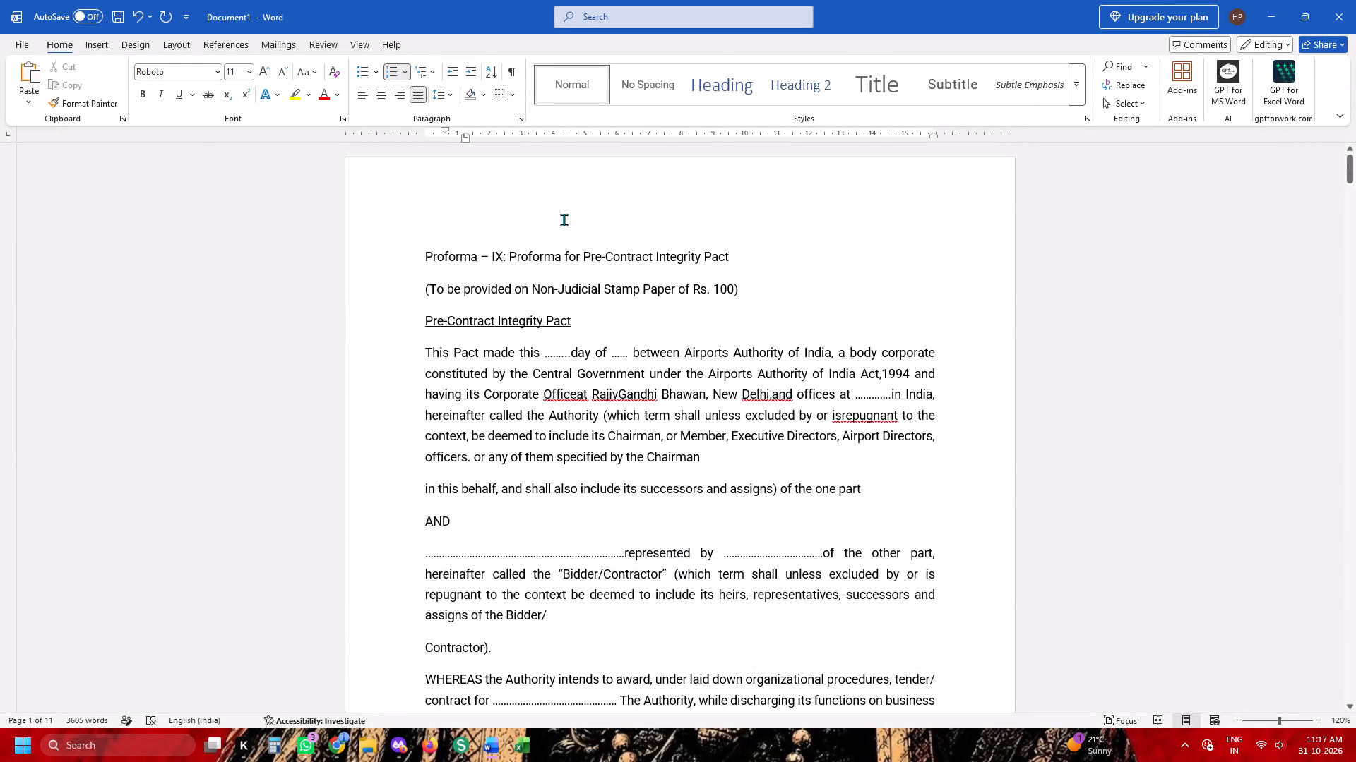
{"action": "left_click", "coordinate": [721, 251]}
{"action": "left_click_drag", "start_coordinate": [730, 250], "coordinate": [515, 248]}
{"action": "key", "text": "Left"}
{"action": "key", "text": "Return"}
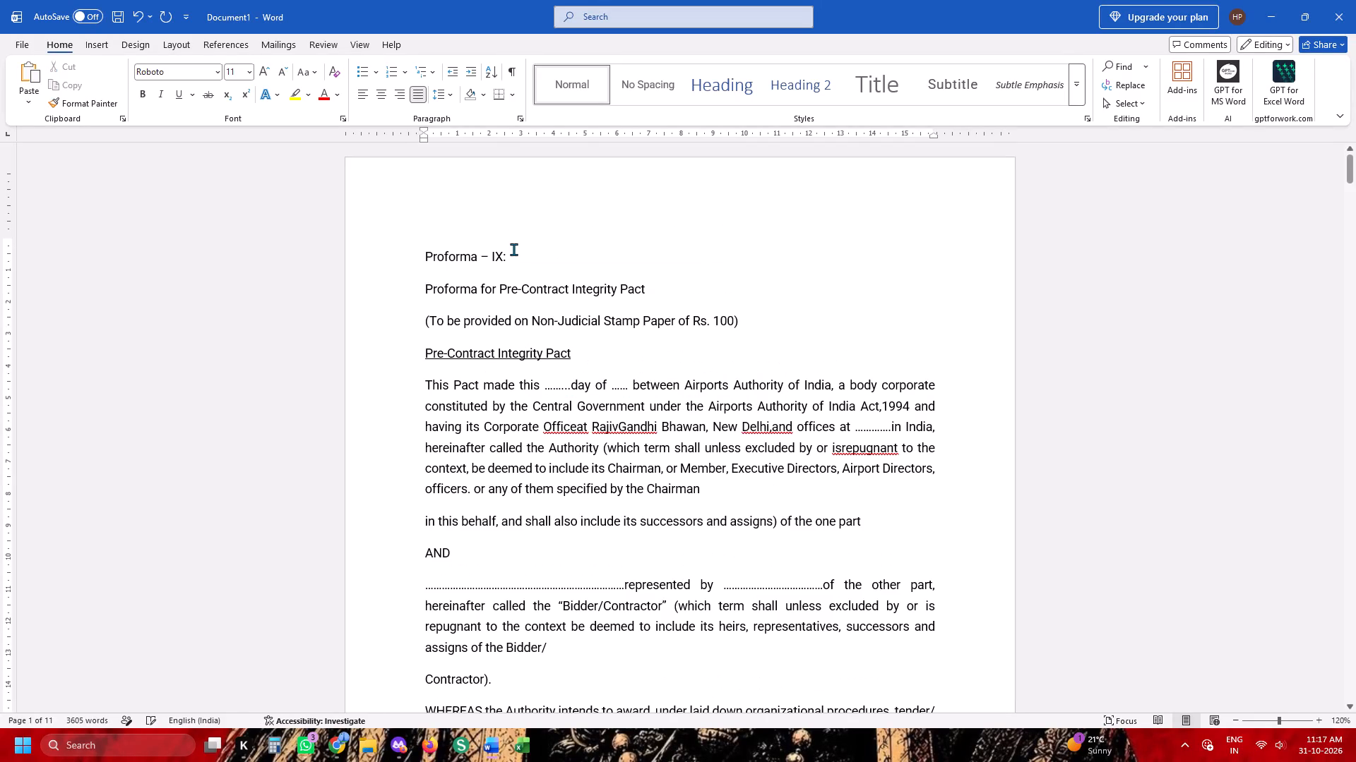
Remove the colon after "Proforma – IX" and make that line bold and right-aligned.
{"action": "left_click", "coordinate": [513, 248]}
{"action": "key", "text": "BackSpace"}
{"action": "key", "text": "BackSpace"}
{"action": "left_click_drag", "start_coordinate": [515, 258], "coordinate": [381, 231]}
{"action": "key", "text": "ctrl+b"}
{"action": "key", "text": "ctrl+r"}
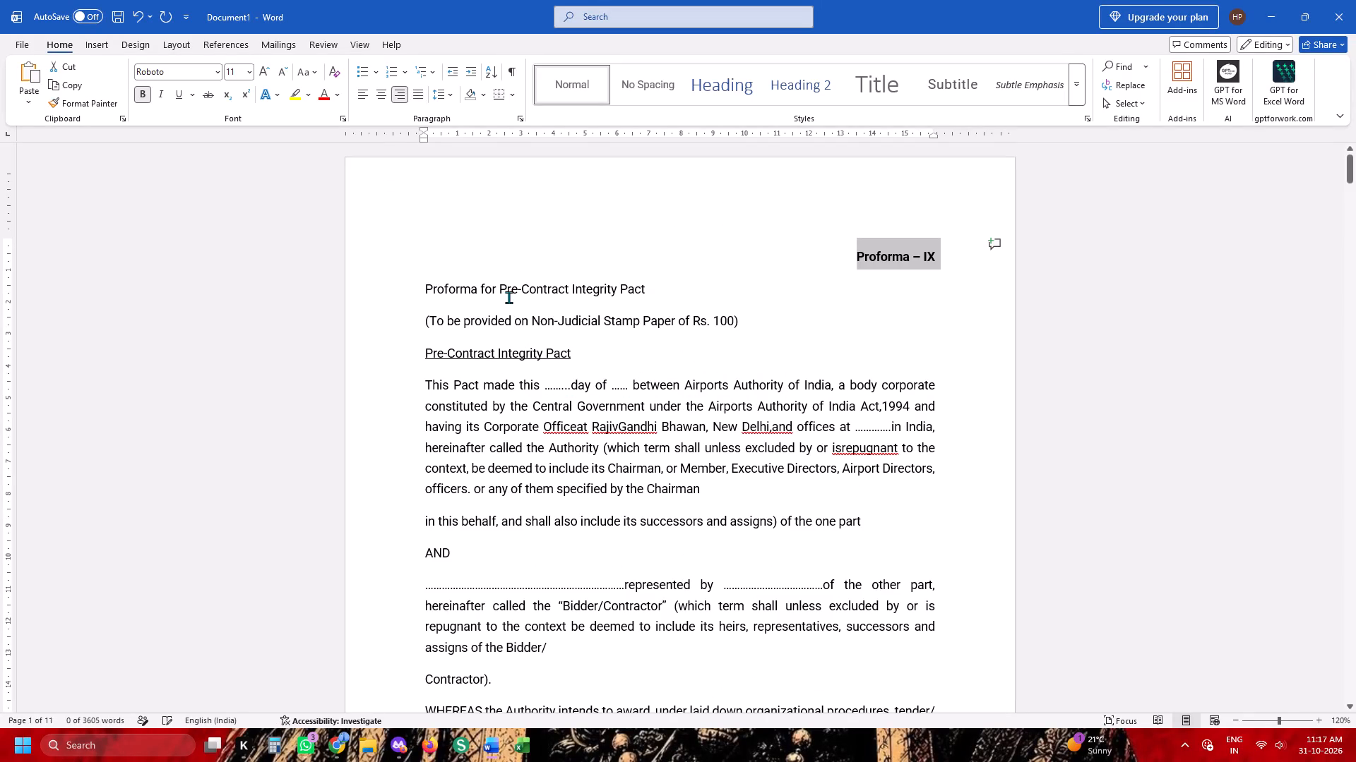
Make the "Proforma for Pre-Contract Integrity Pact" title bold, centred and all uppercase.
{"action": "left_click", "coordinate": [508, 297]}
{"action": "left_click_drag", "start_coordinate": [655, 289], "coordinate": [434, 295]}
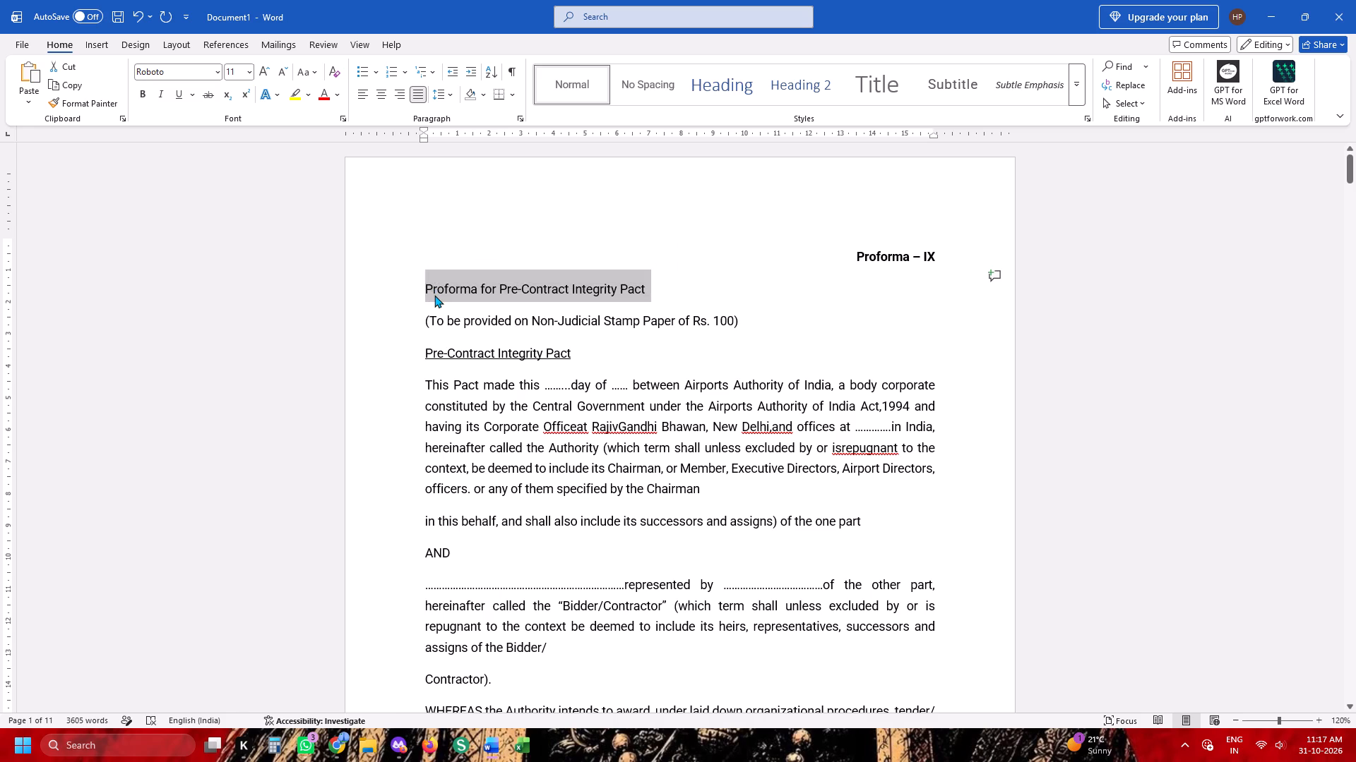
{"action": "key", "text": "ctrl+b"}
{"action": "key", "text": "ctrl+e"}
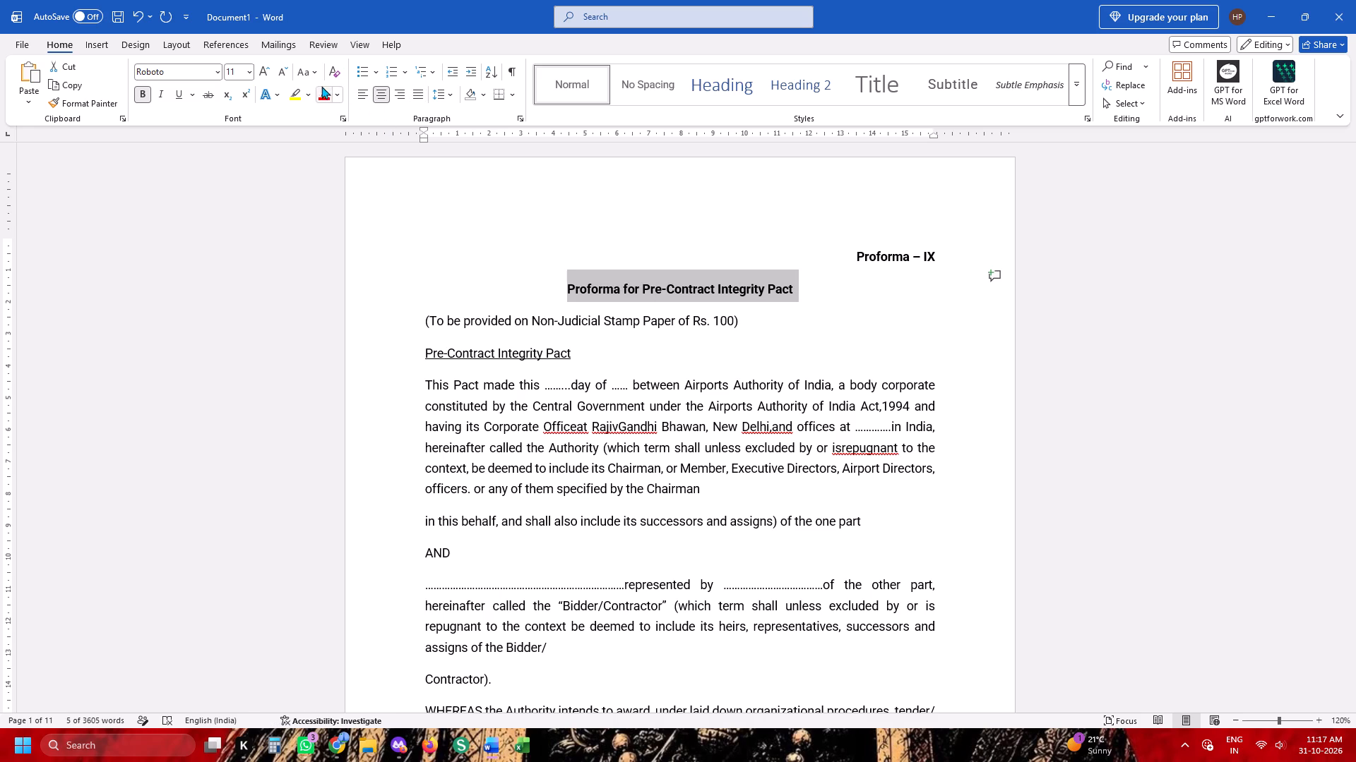
{"action": "left_click", "coordinate": [309, 72]}
{"action": "left_click", "coordinate": [331, 137]}
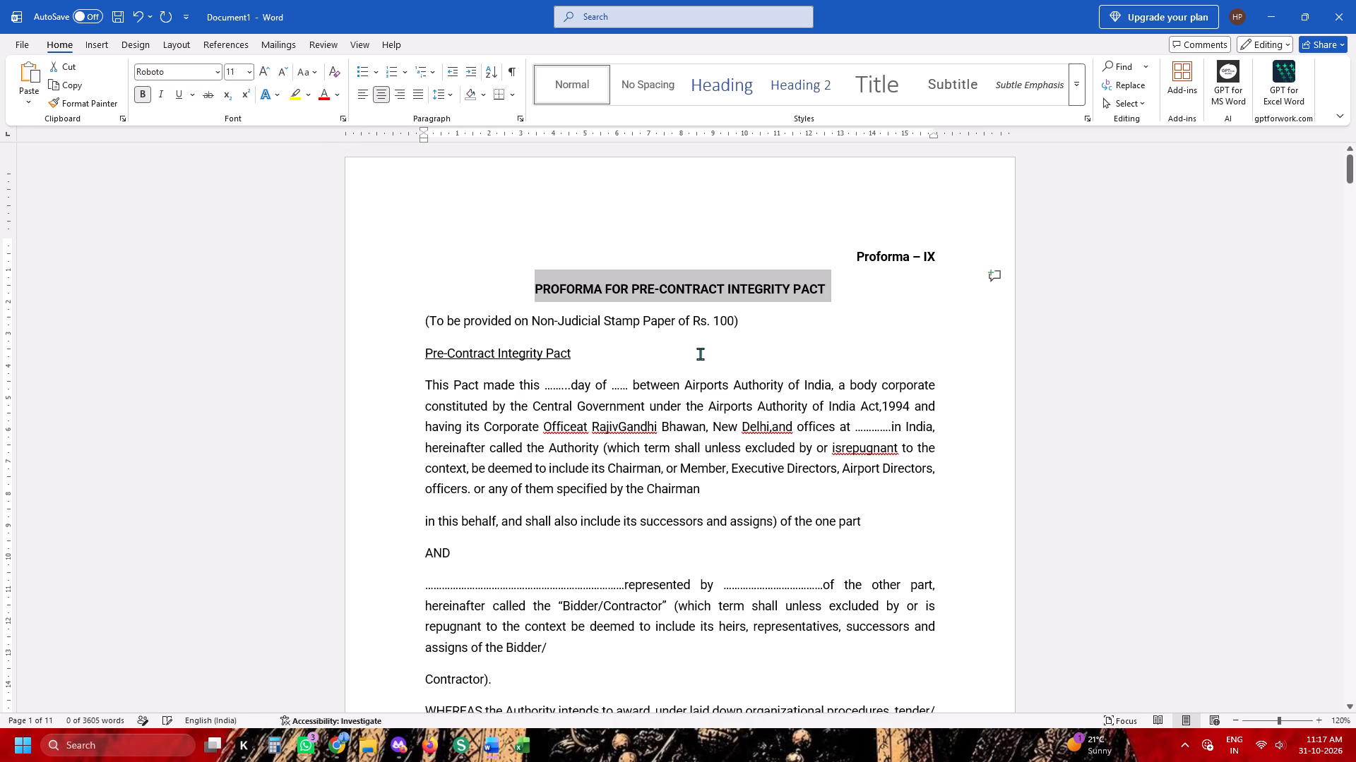
{"action": "left_click", "coordinate": [729, 349]}
Delete the "(To be provided on Non-Judicial Stamp Paper of Rs. 100)" line below the title.
{"action": "left_click_drag", "start_coordinate": [760, 301], "coordinate": [751, 303]}
{"action": "left_click", "coordinate": [744, 308]}
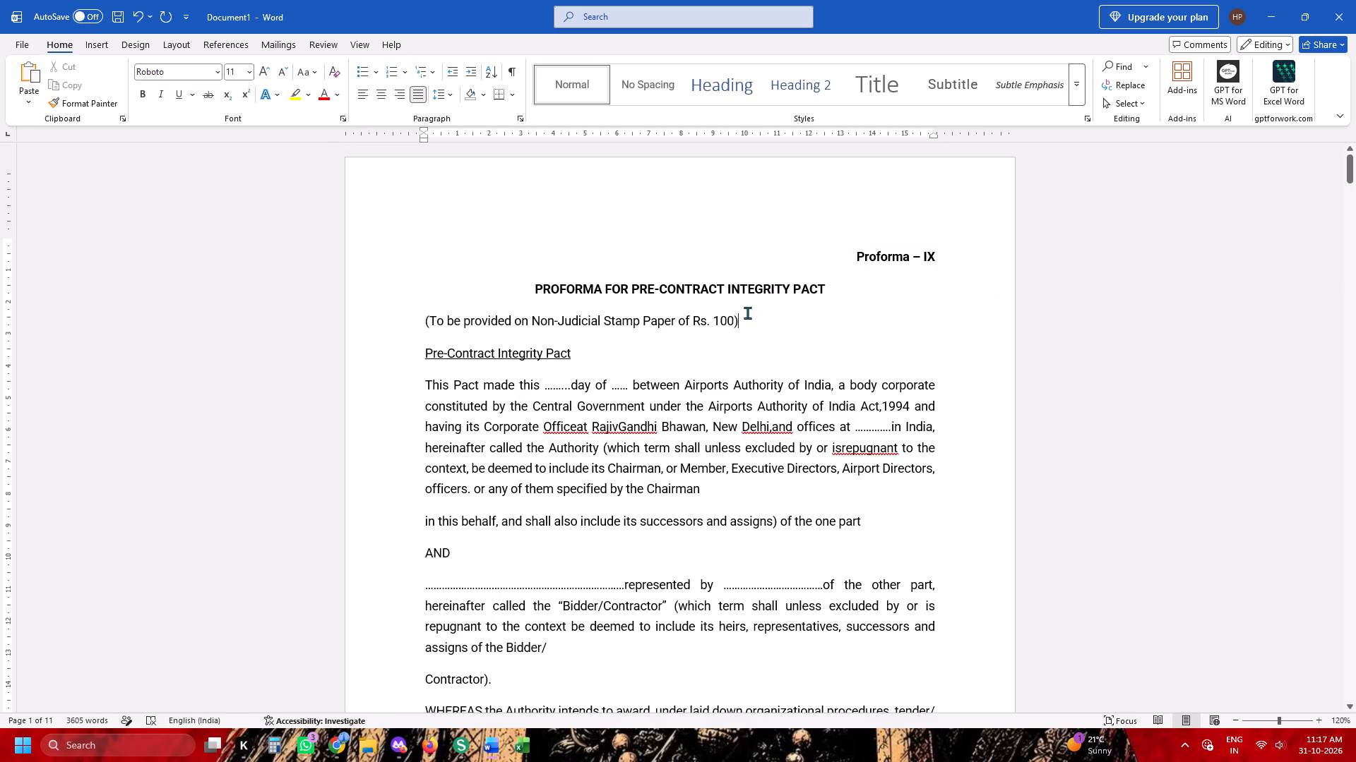
{"action": "left_click_drag", "start_coordinate": [747, 313], "coordinate": [426, 317]}
{"action": "key", "text": "Delete"}
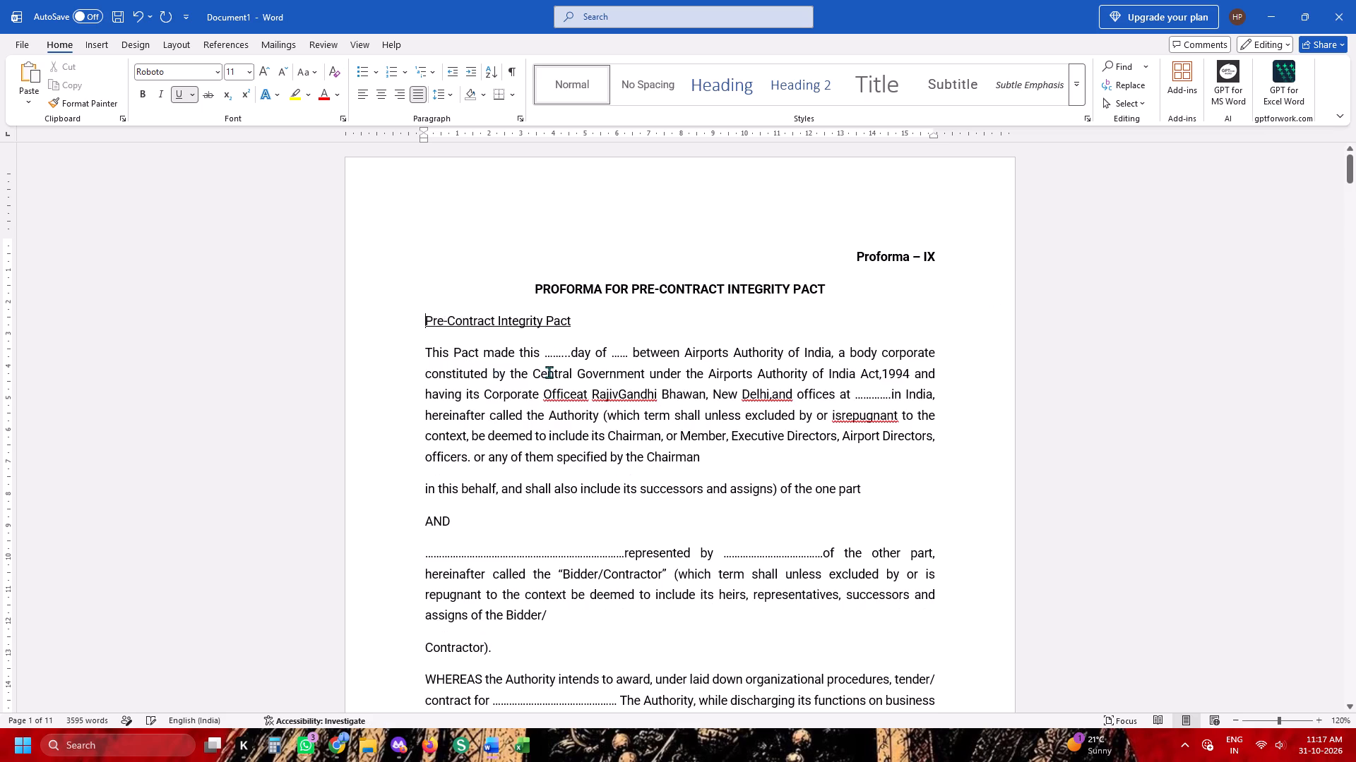
Make the "Pre-Contract Integrity Pact" subheading bold and remove its underline.
{"action": "left_click_drag", "start_coordinate": [582, 322], "coordinate": [366, 322]}
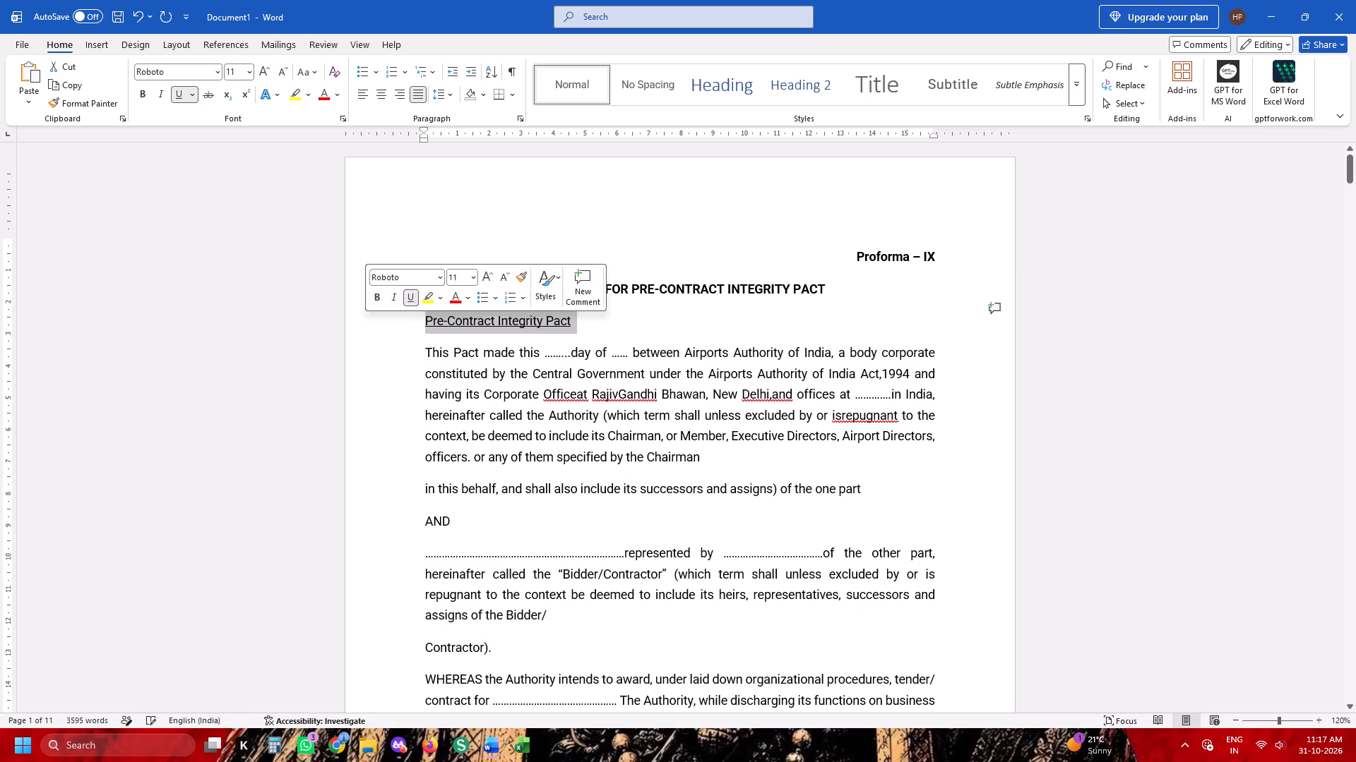
{"action": "key", "text": "ctrl+b"}
{"action": "key", "text": "ctrl+u"}
Fill the date blanks in the opening paragraph with a bold "31" for the day and "Oct." for the month.
{"action": "double_click", "coordinate": [548, 337]}
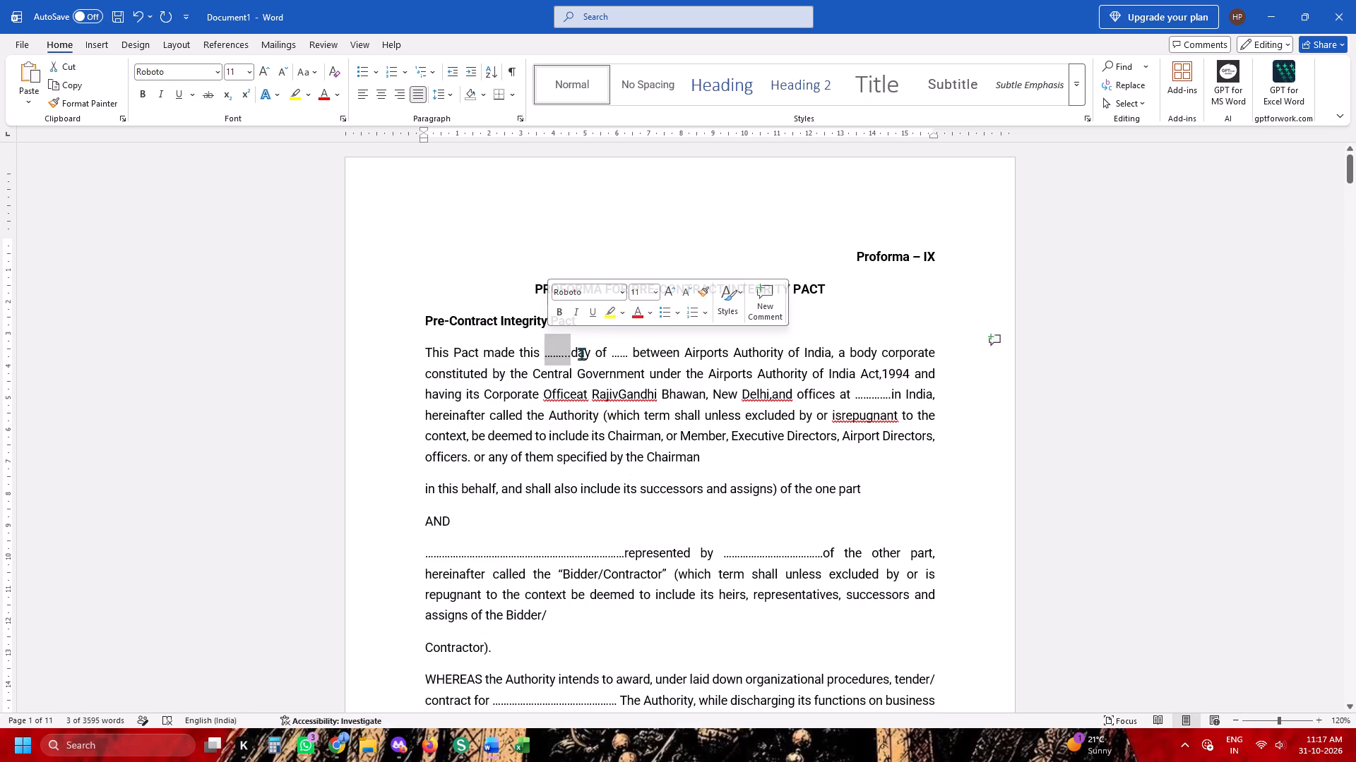
{"action": "key", "text": "ctrl+b"}
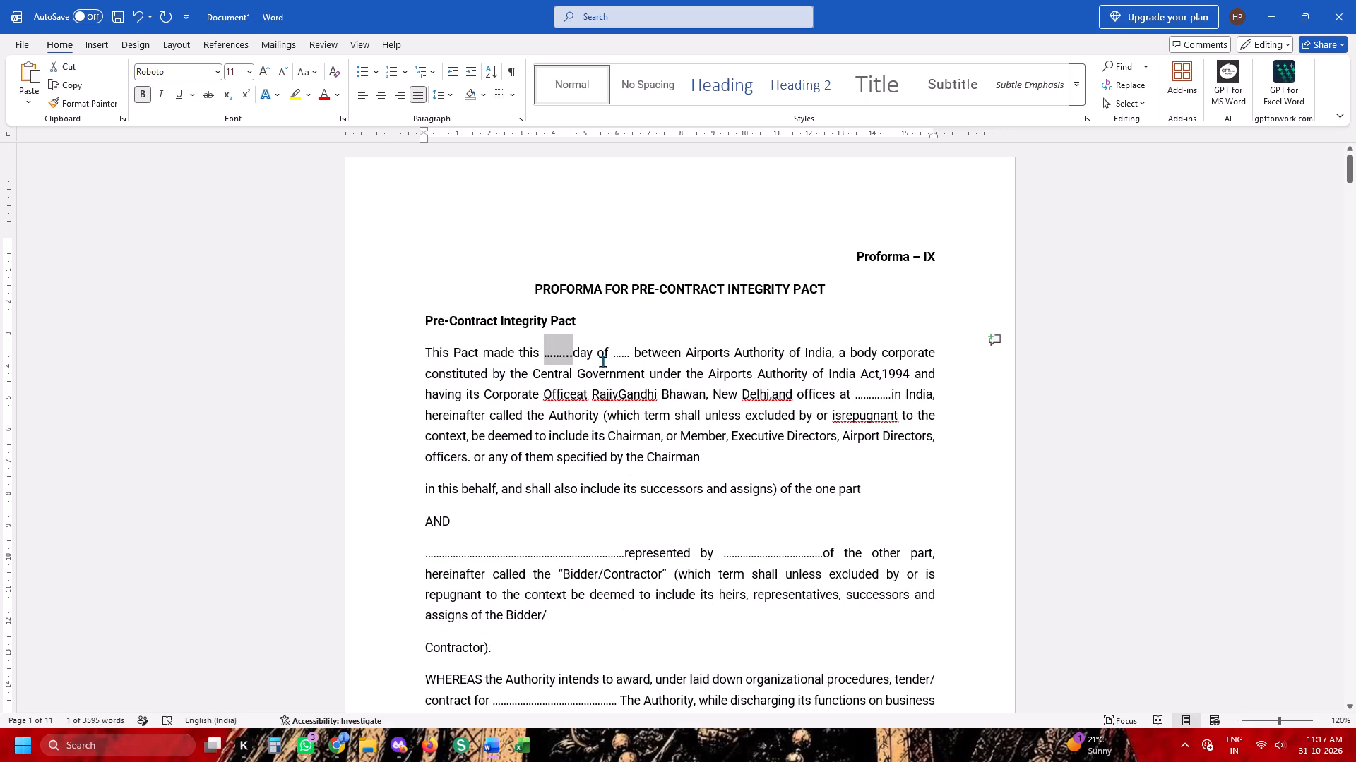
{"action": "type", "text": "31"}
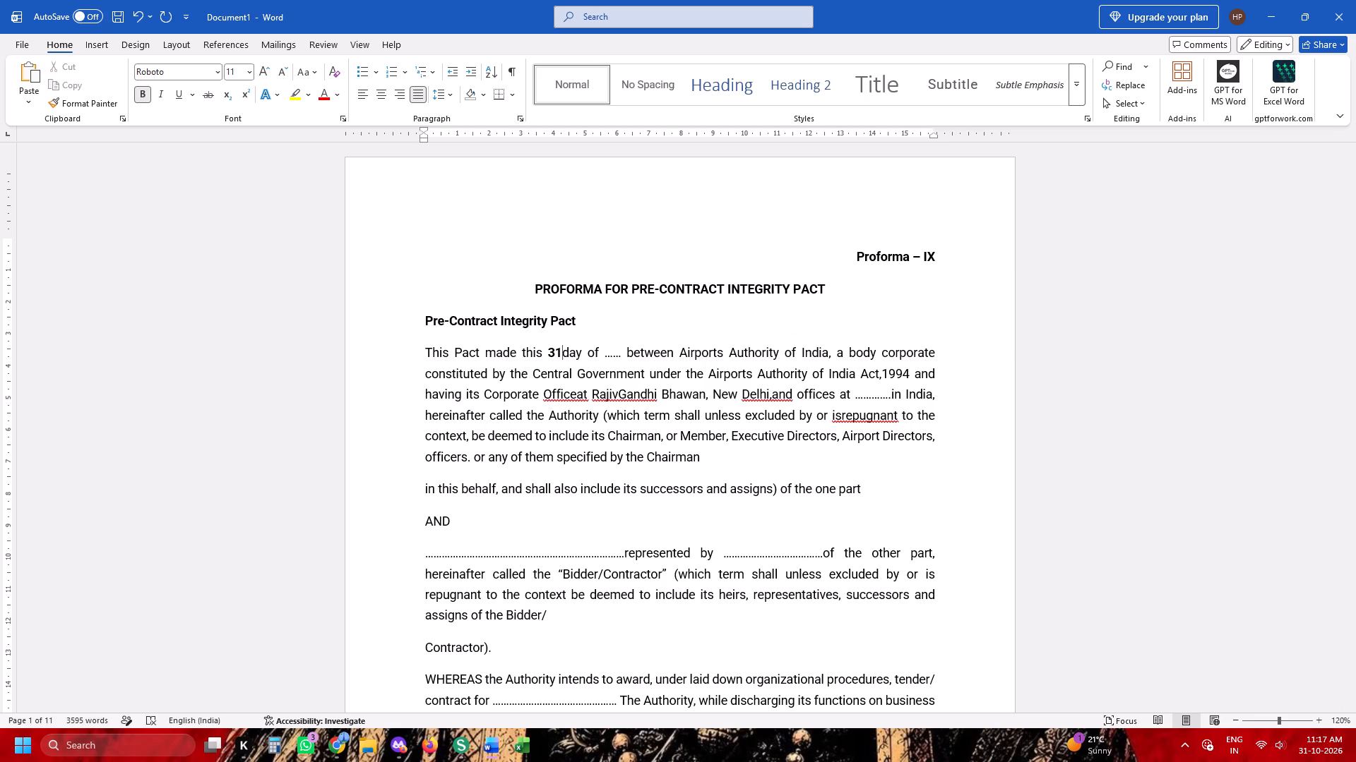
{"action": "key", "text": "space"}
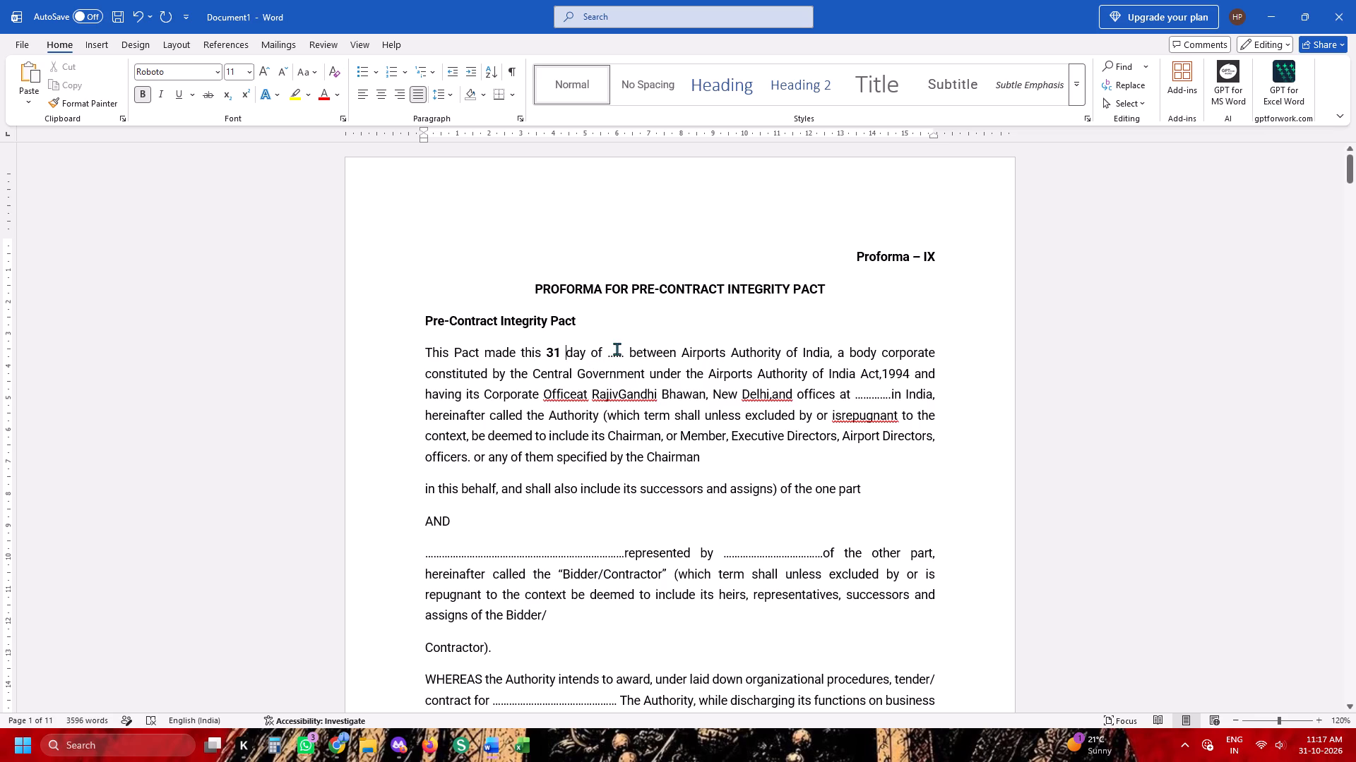
{"action": "double_click", "coordinate": [609, 356]}
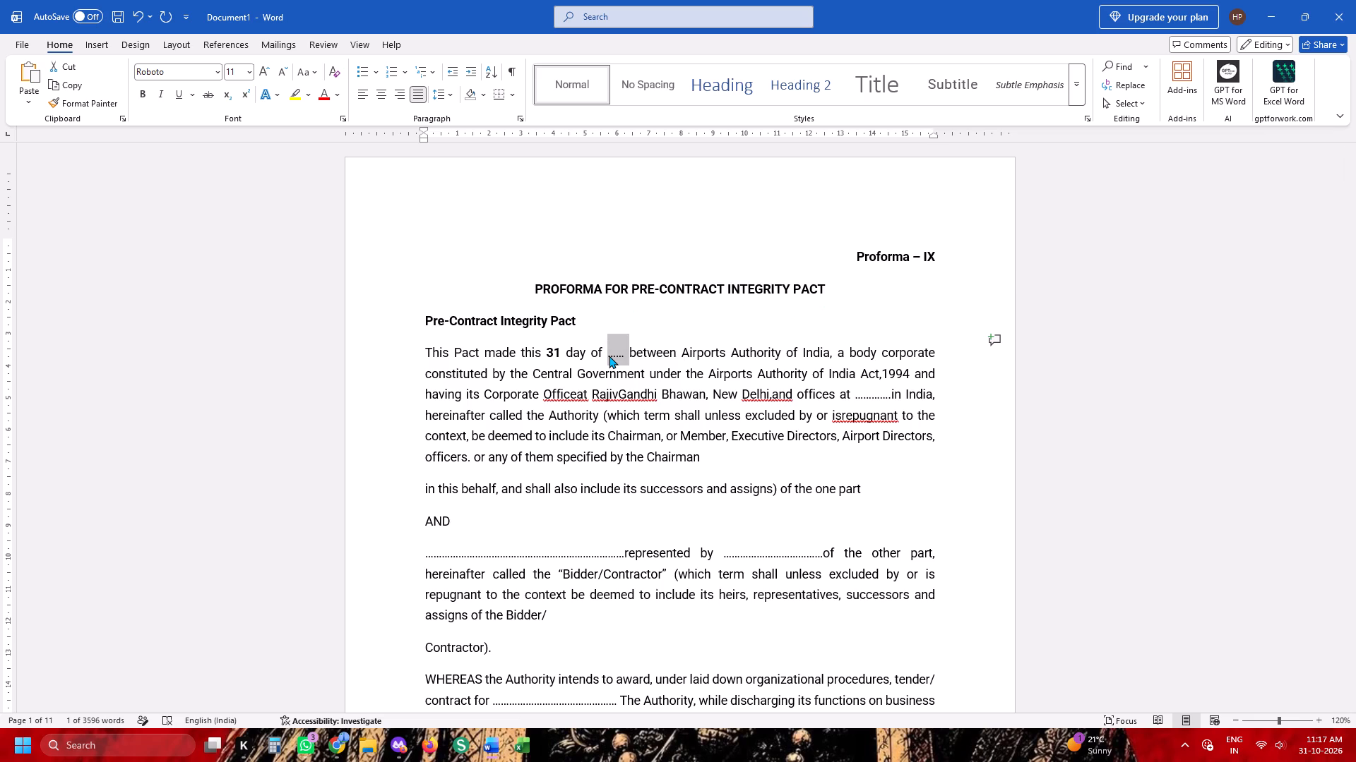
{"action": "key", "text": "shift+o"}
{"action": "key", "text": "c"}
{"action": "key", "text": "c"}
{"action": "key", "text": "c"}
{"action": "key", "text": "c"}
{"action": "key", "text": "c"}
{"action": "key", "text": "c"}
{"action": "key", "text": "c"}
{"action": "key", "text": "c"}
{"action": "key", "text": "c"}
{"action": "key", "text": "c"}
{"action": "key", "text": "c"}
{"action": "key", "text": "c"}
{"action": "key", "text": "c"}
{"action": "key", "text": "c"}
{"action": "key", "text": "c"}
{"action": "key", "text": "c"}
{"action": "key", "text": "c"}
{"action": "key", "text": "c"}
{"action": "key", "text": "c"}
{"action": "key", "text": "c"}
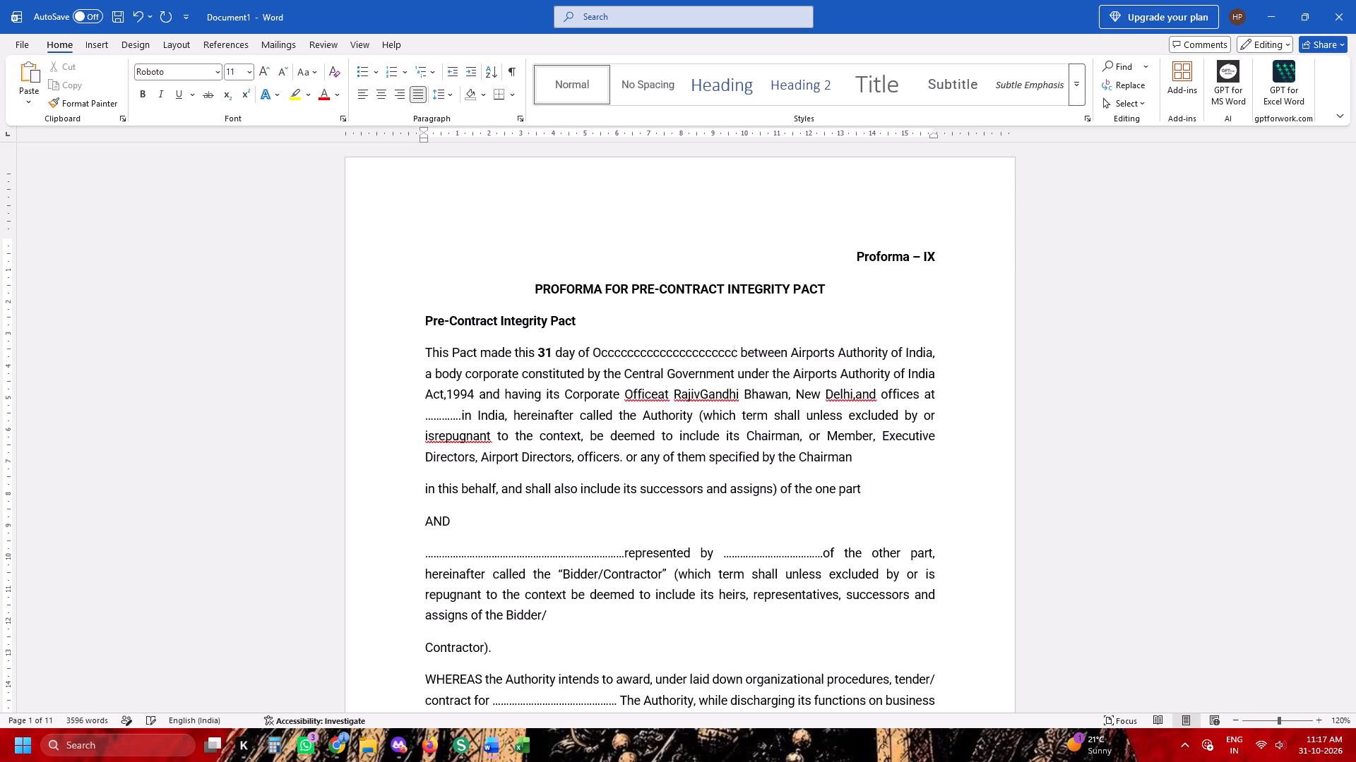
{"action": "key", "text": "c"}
{"action": "key", "text": "BackSpace"}
{"action": "key", "text": "BackSpace"}
{"action": "key", "text": "BackSpace"}
{"action": "key", "text": "BackSpace"}
{"action": "key", "text": "BackSpace"}
{"action": "key", "text": "BackSpace"}
{"action": "key", "text": "BackSpace"}
{"action": "key", "text": "BackSpace"}
{"action": "key", "text": "BackSpace"}
{"action": "key", "text": "BackSpace"}
{"action": "key", "text": "BackSpace"}
{"action": "key", "text": "BackSpace"}
{"action": "key", "text": "BackSpace"}
{"action": "key", "text": "BackSpace"}
{"action": "key", "text": "BackSpace"}
{"action": "key", "text": "BackSpace"}
{"action": "key", "text": "BackSpace"}
{"action": "key", "text": "BackSpace"}
{"action": "key", "text": "BackSpace"}
{"action": "key", "text": "BackSpace"}
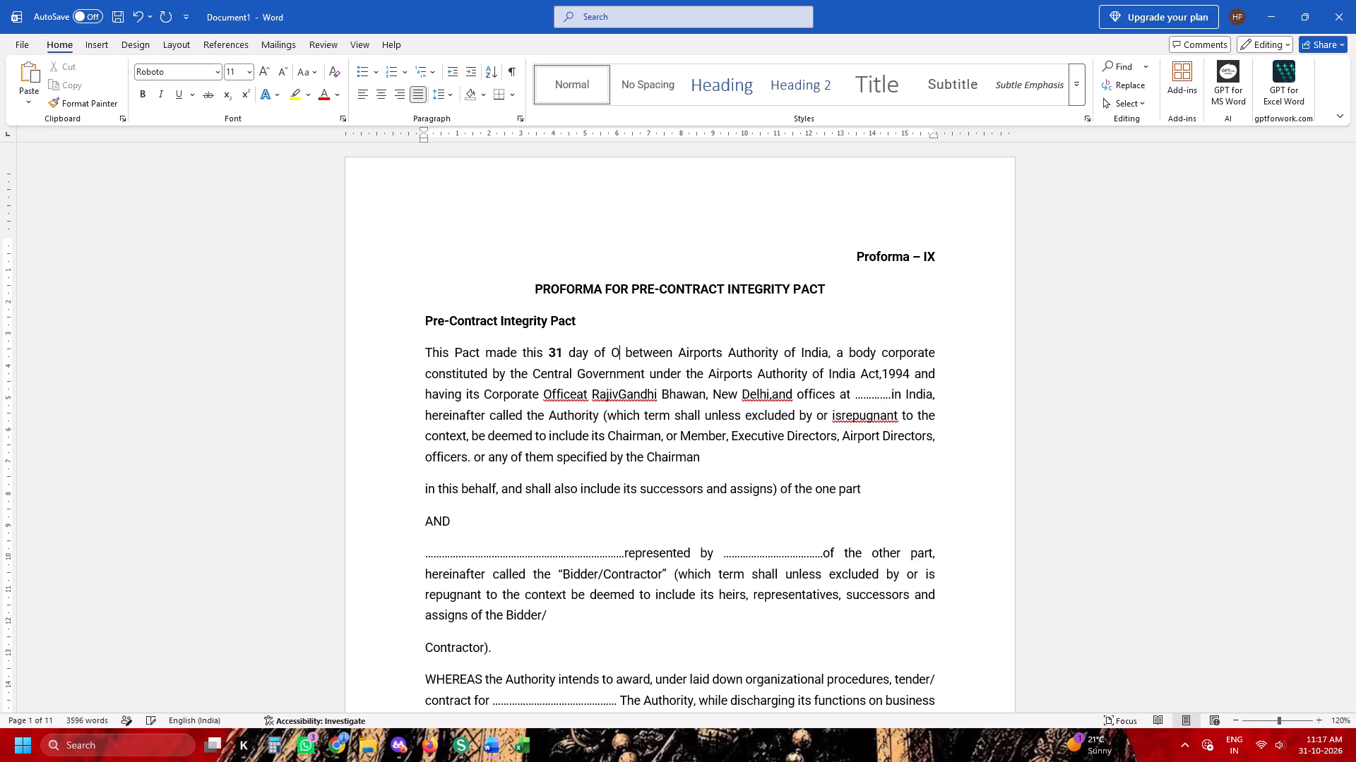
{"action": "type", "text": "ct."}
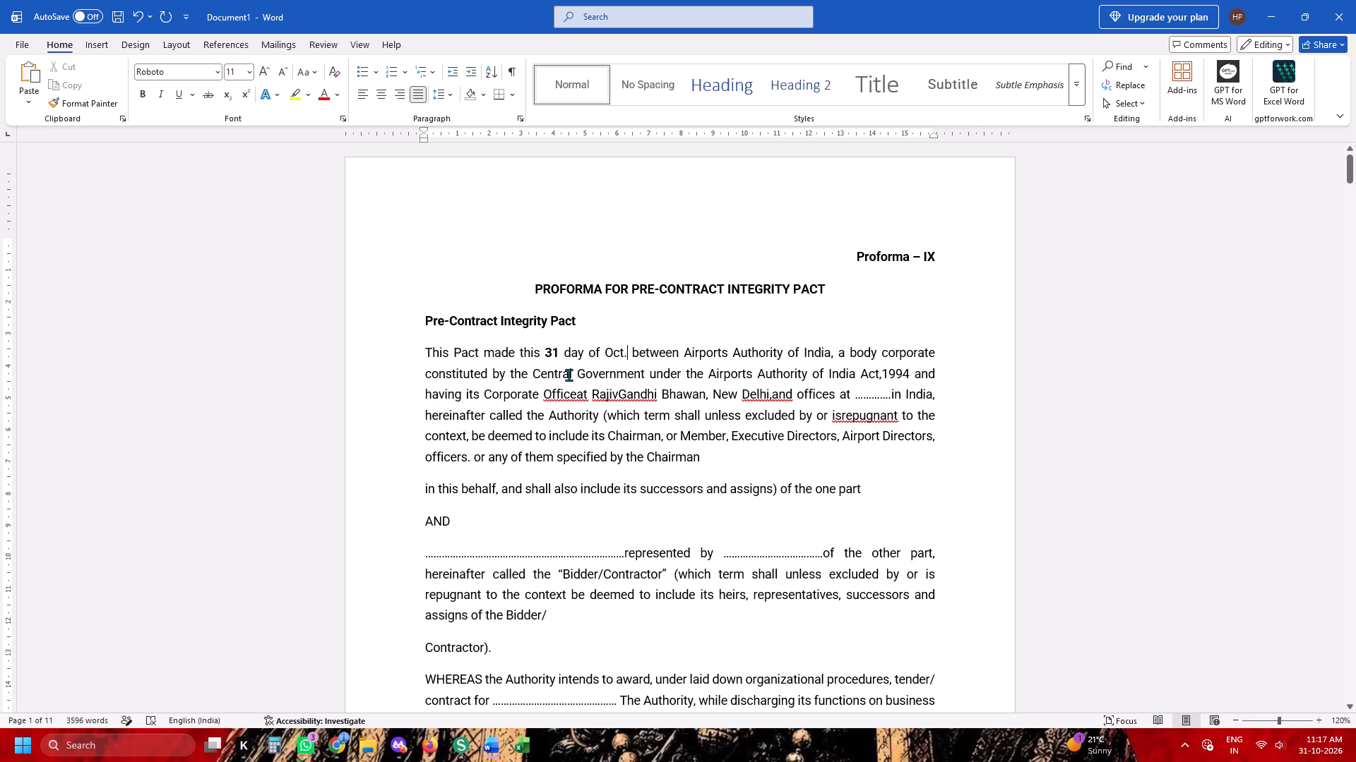
Add the missing spaces in "Rajiv Gandhi" and "Delhi, and" in the opening paragraph.
{"action": "left_click", "coordinate": [617, 401]}
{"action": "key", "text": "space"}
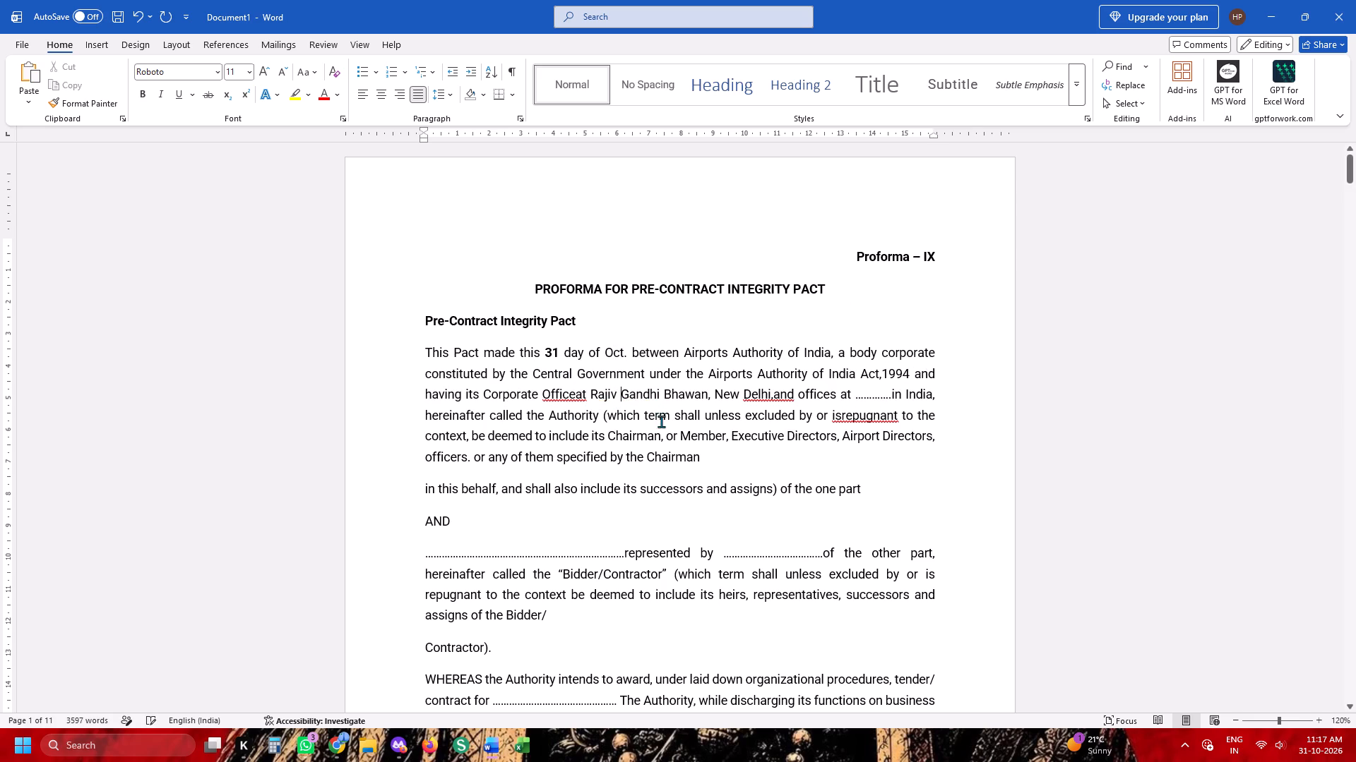
{"action": "left_click", "coordinate": [775, 396]}
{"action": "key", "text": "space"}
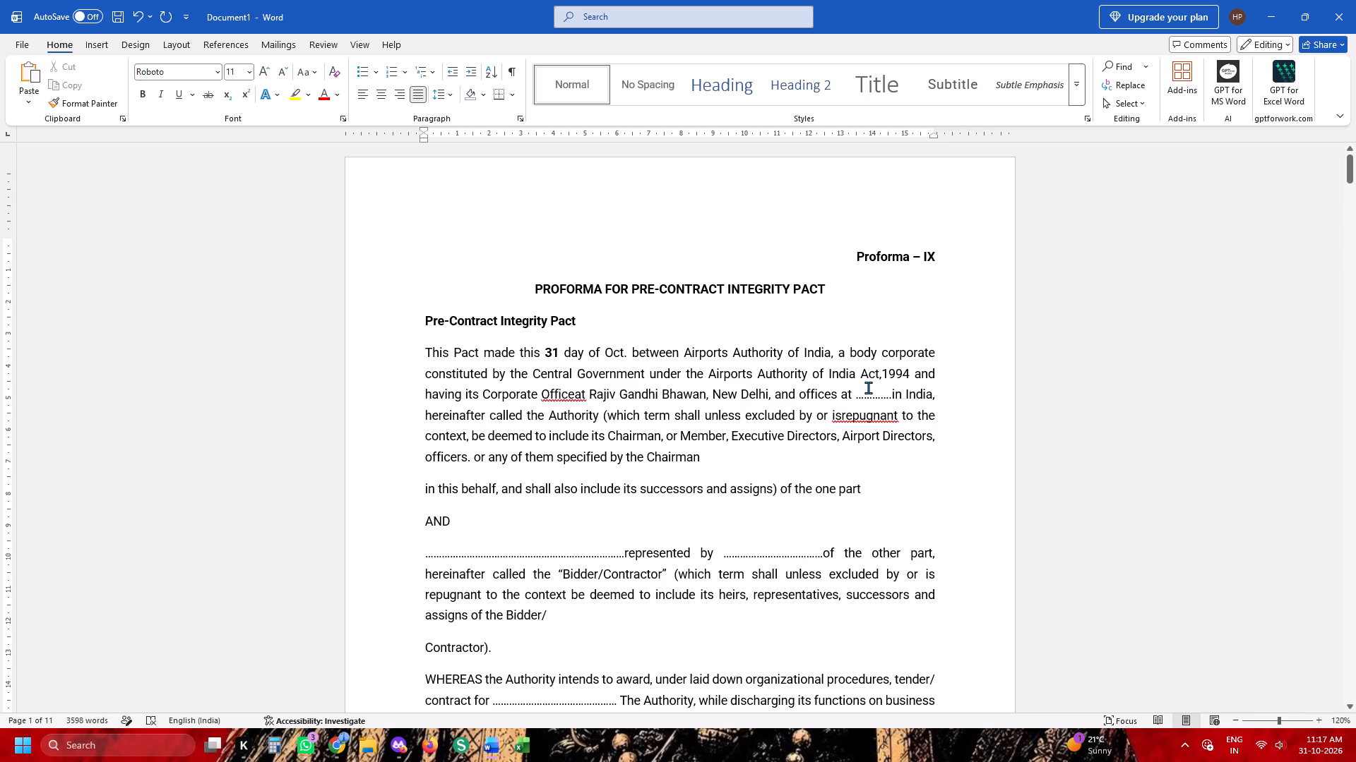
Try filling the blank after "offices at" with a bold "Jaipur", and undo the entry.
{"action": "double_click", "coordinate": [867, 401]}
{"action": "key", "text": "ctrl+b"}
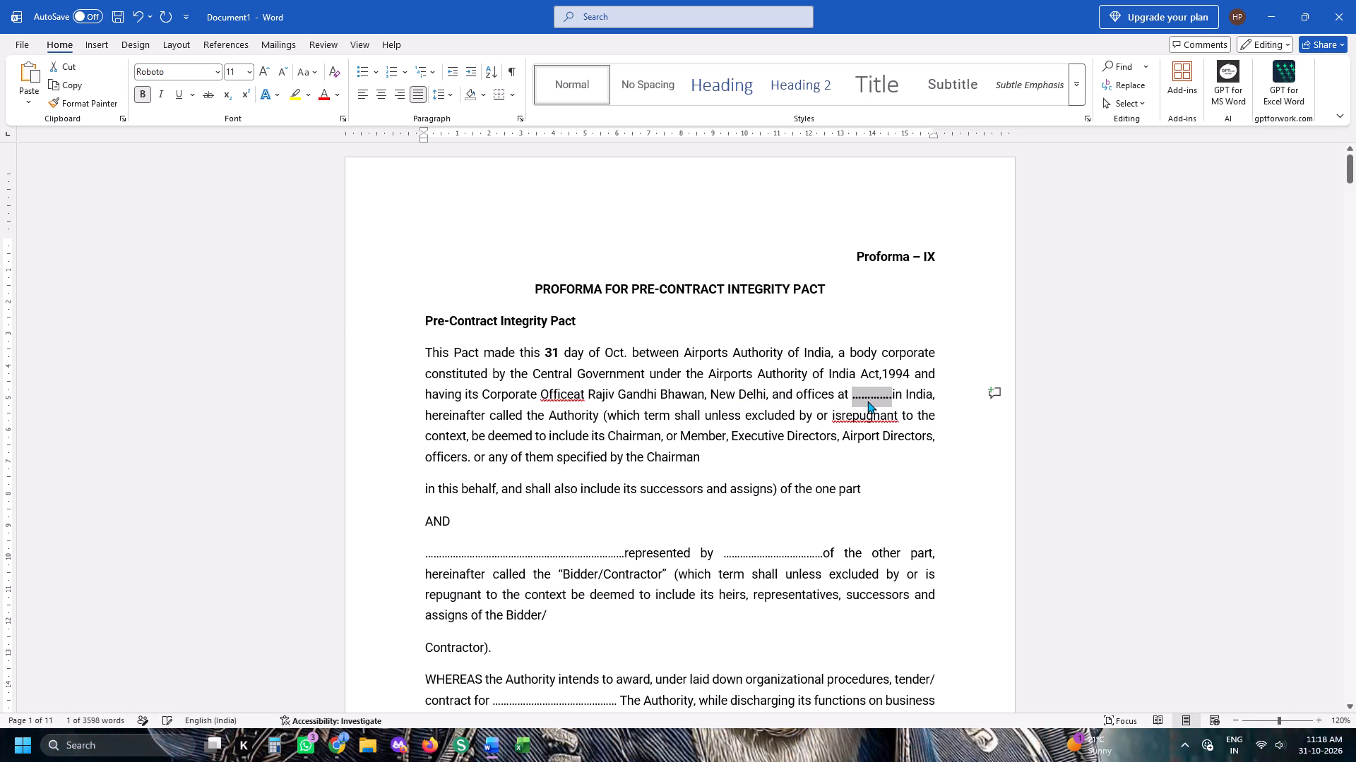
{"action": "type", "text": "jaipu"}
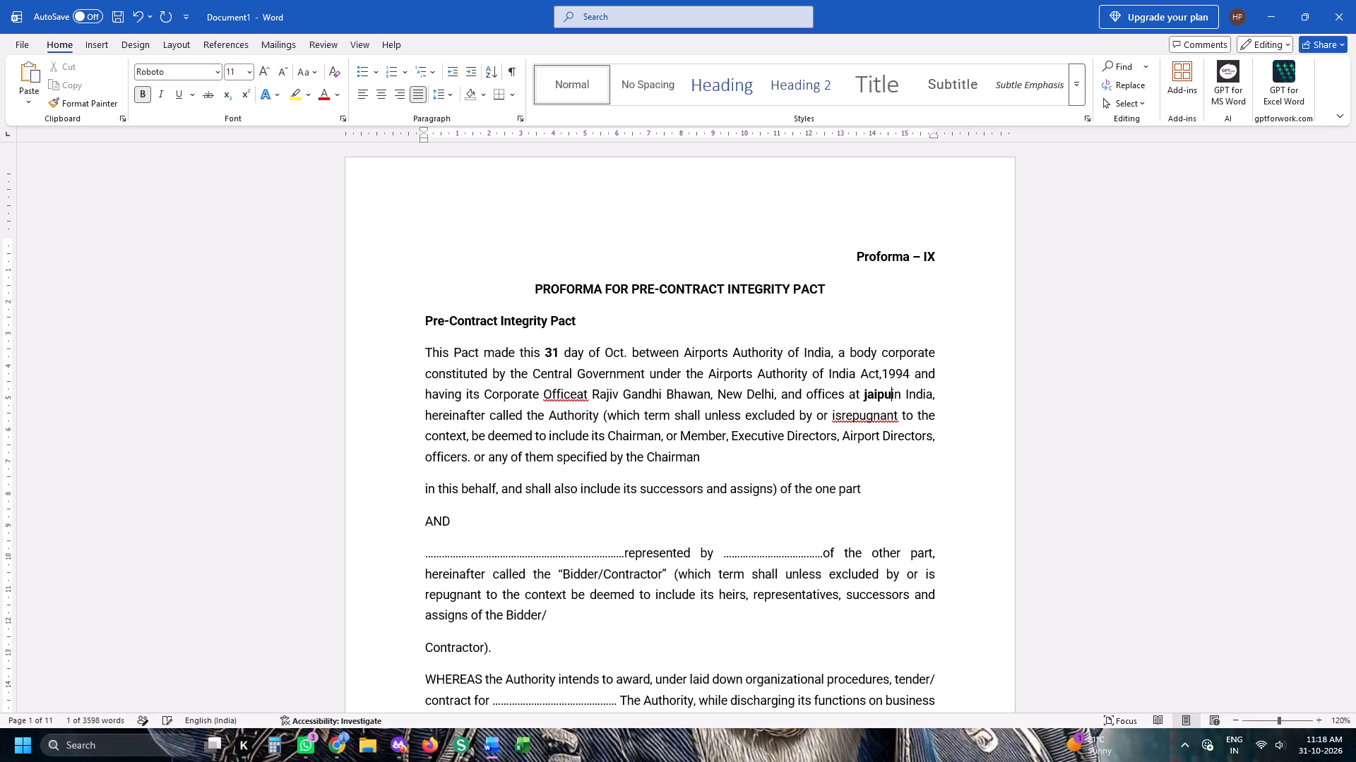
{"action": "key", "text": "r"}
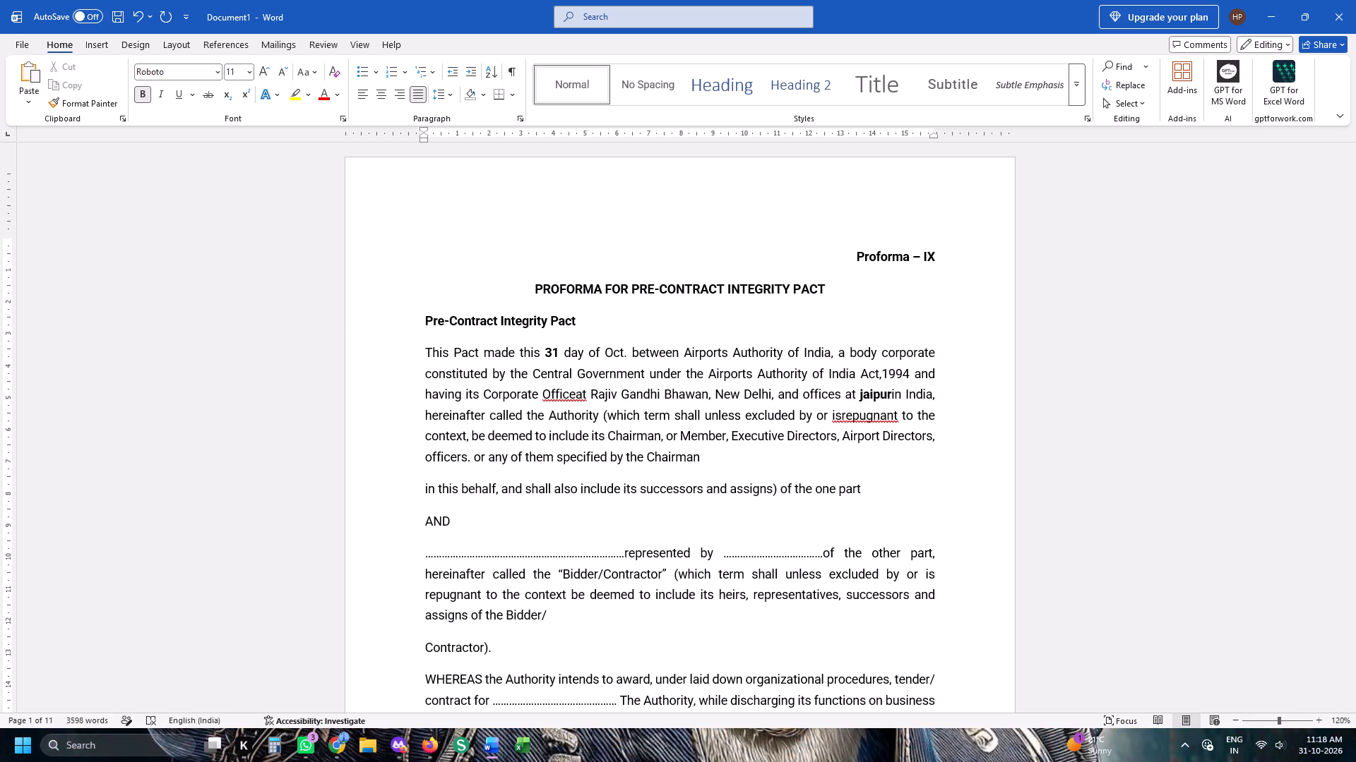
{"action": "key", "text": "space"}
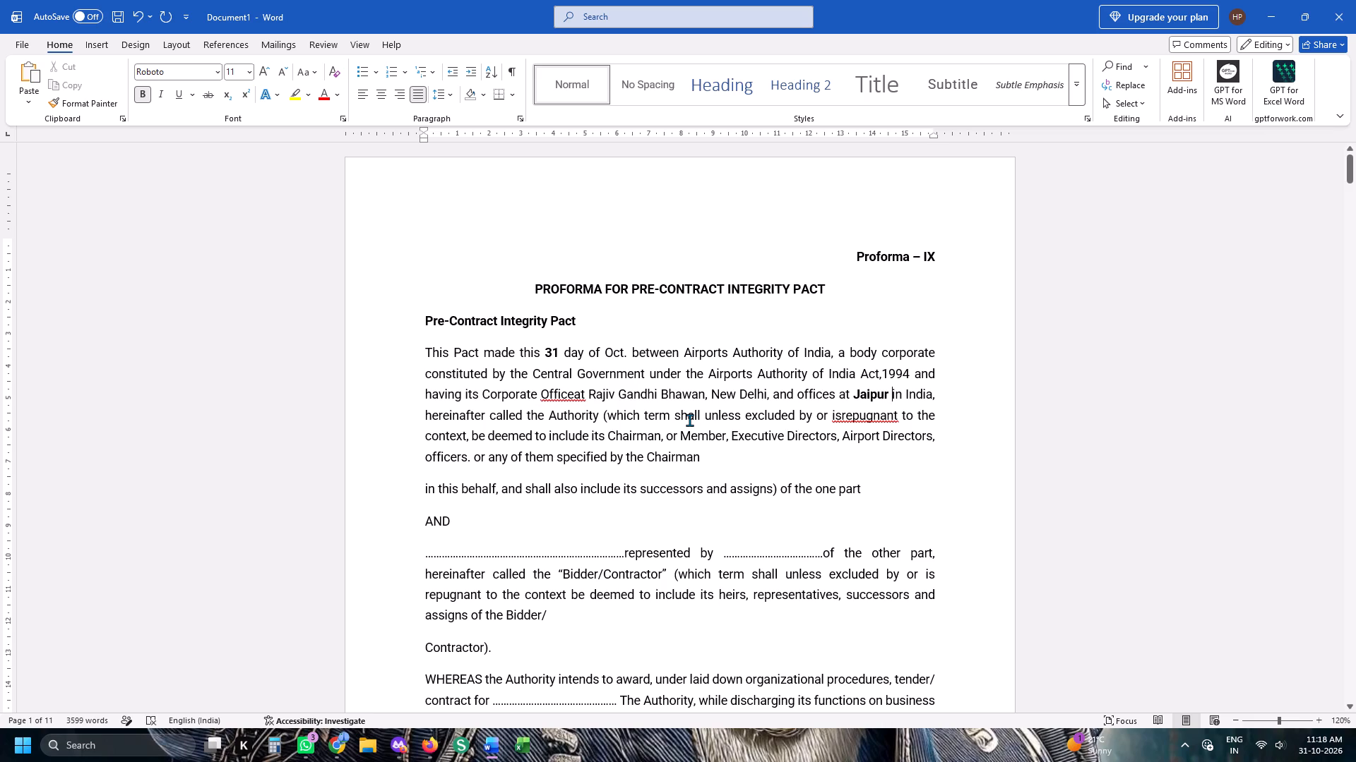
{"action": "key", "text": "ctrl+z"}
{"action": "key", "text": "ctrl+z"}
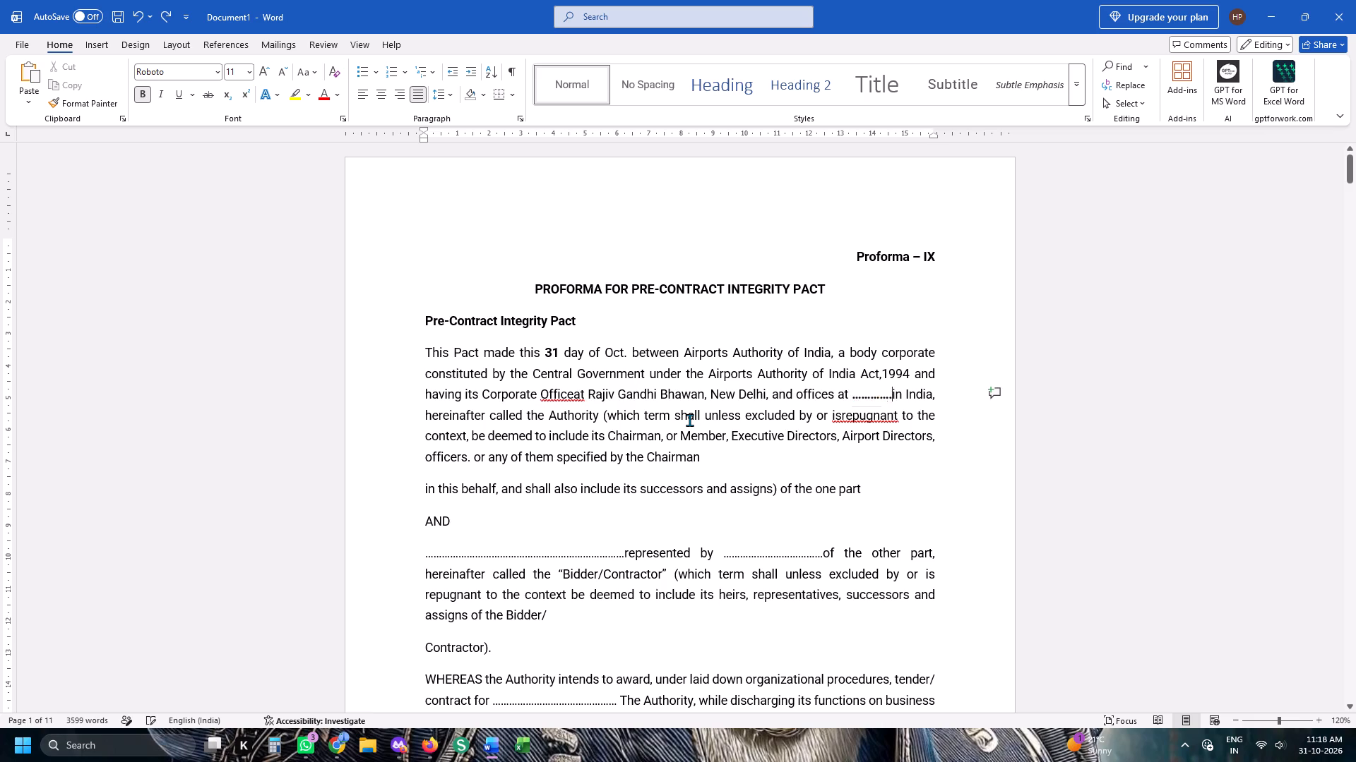
Delete the dotted blank between "offices at" and "in India" in the opening paragraph.
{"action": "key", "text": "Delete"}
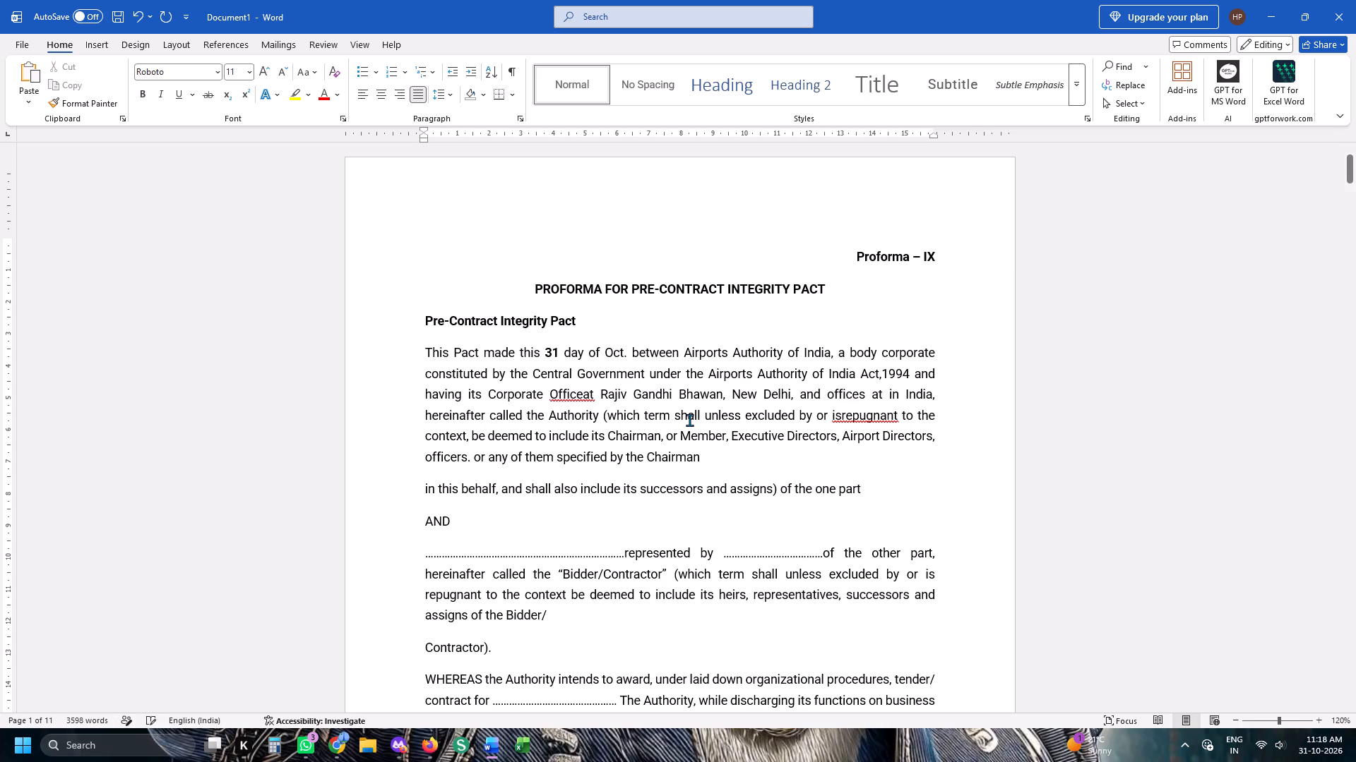
Correct "isrepugnant" to "is repugnant" in the opening paragraph.
{"action": "left_click", "coordinate": [839, 417]}
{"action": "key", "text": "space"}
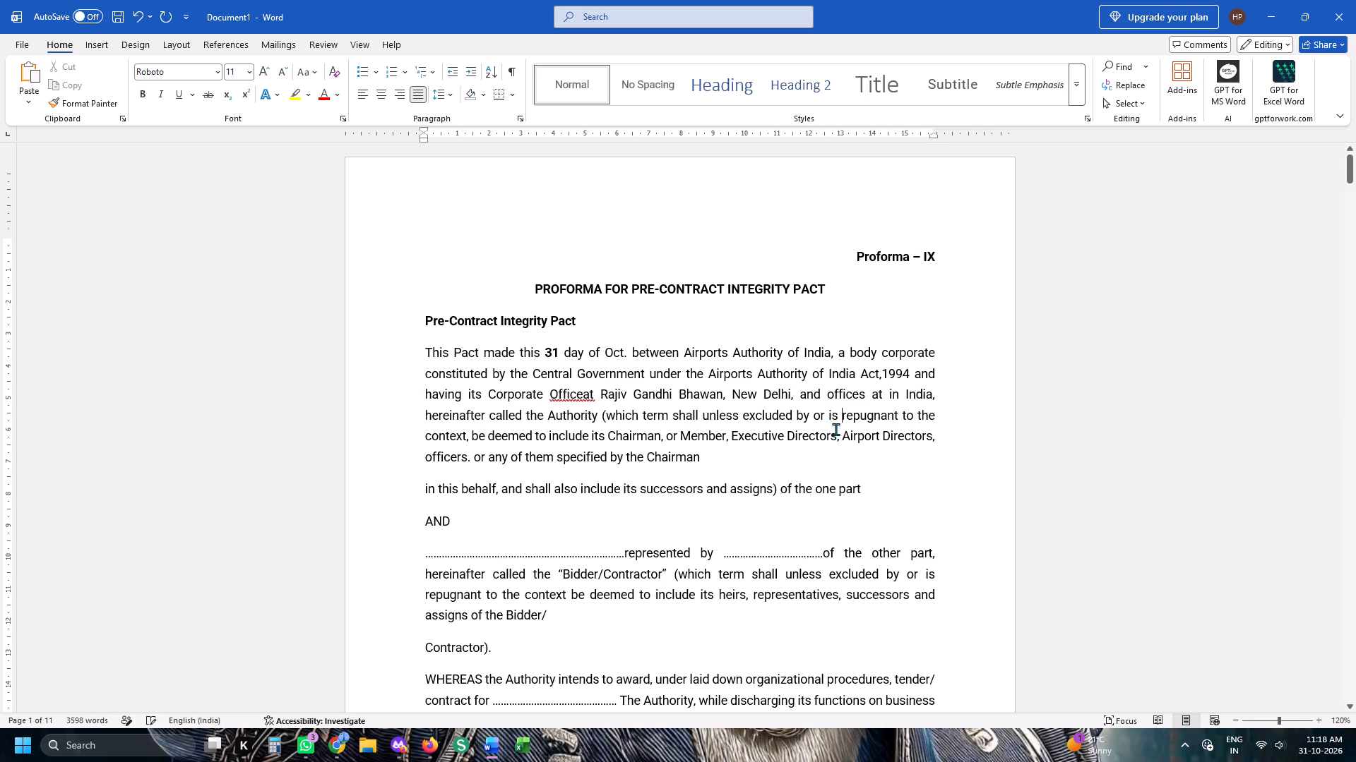
Replace the dotted blank before "represented by" with the copied company name "Harshnath Human Services Pvt Ltd", keeping it on the same line.
{"action": "scroll", "coordinate": [600, 464], "scroll_direction": "down", "scroll_amount": 2}
{"action": "double_click", "coordinate": [557, 440]}
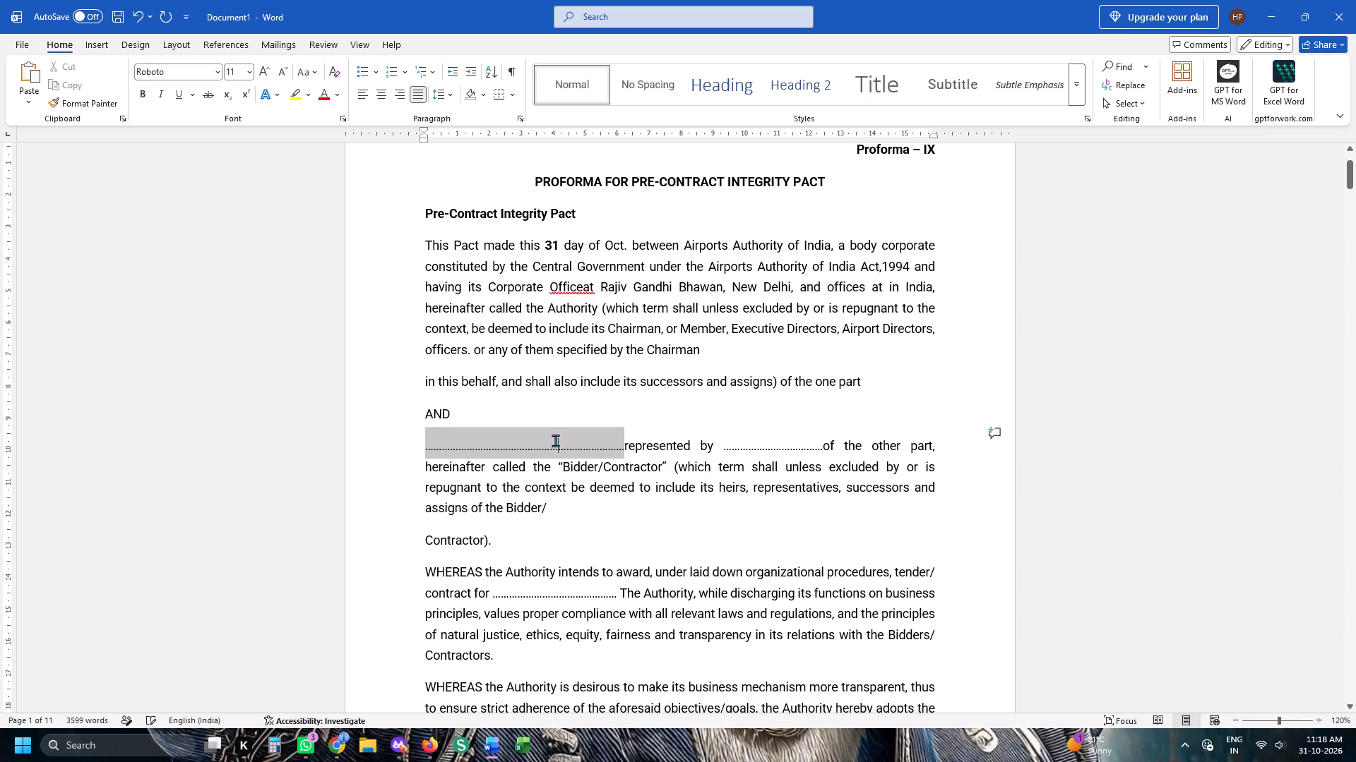
{"action": "key", "text": "super+v"}
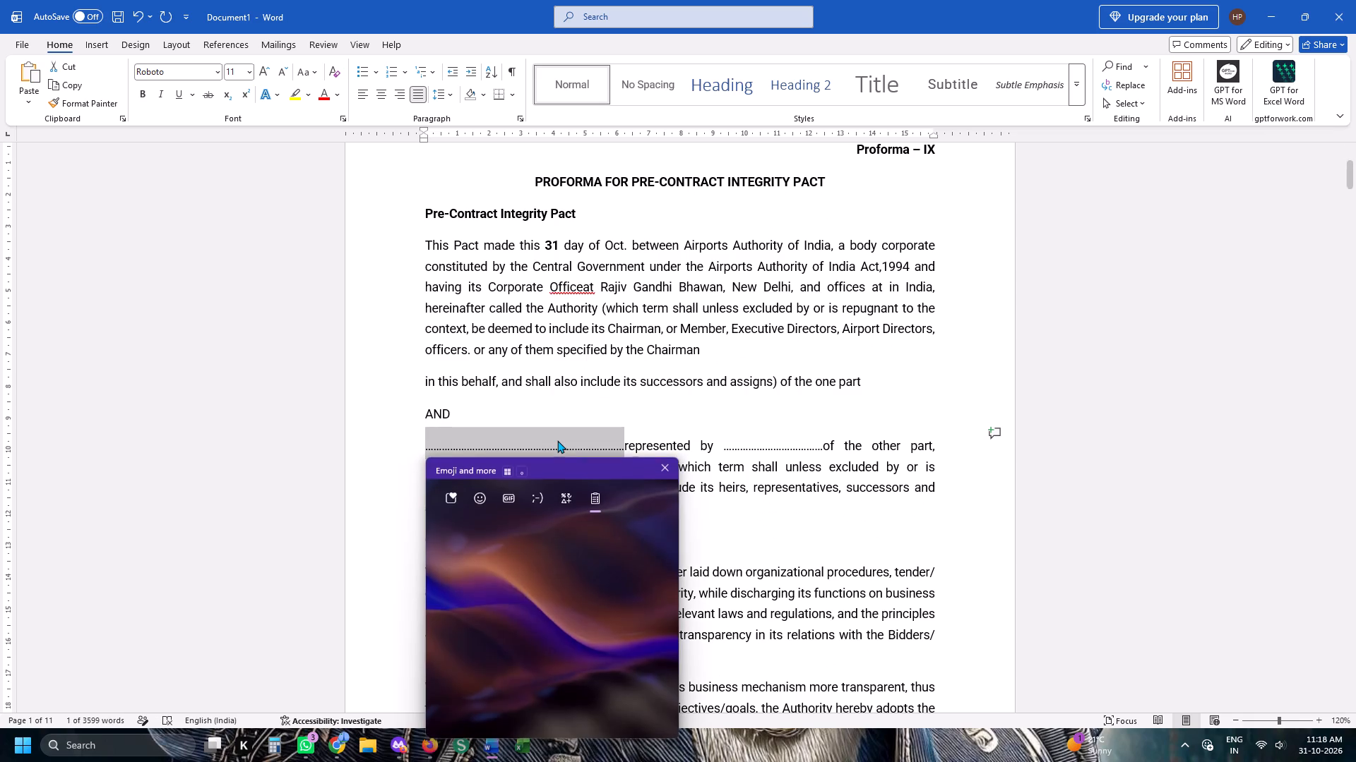
{"action": "key", "text": "End"}
{"action": "key", "text": "Return"}
{"action": "key", "text": "ctrl+v"}
{"action": "key", "text": "BackSpace"}
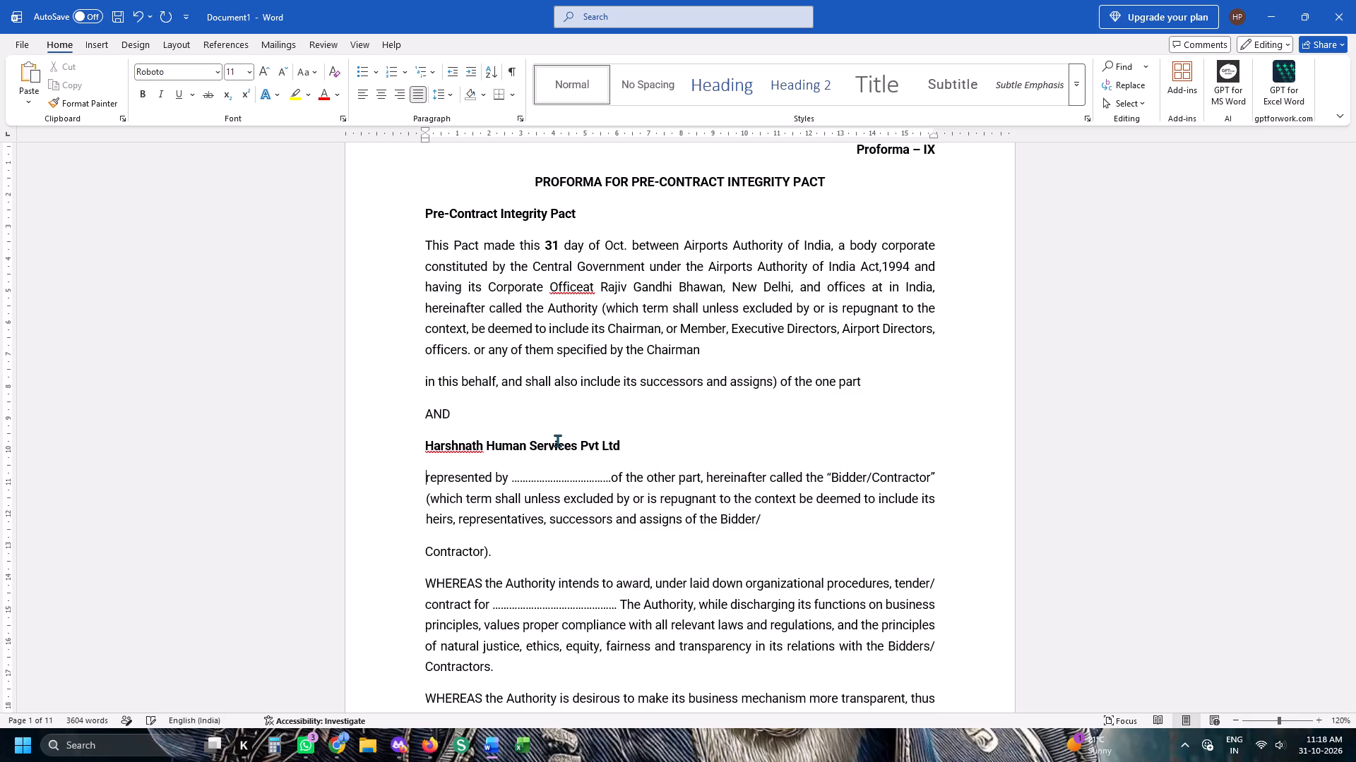
{"action": "key", "text": "BackSpace"}
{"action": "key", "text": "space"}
Fill the blank after "represented by" with the company representative's name in bold capitals, followed by a space.
{"action": "double_click", "coordinate": [800, 452]}
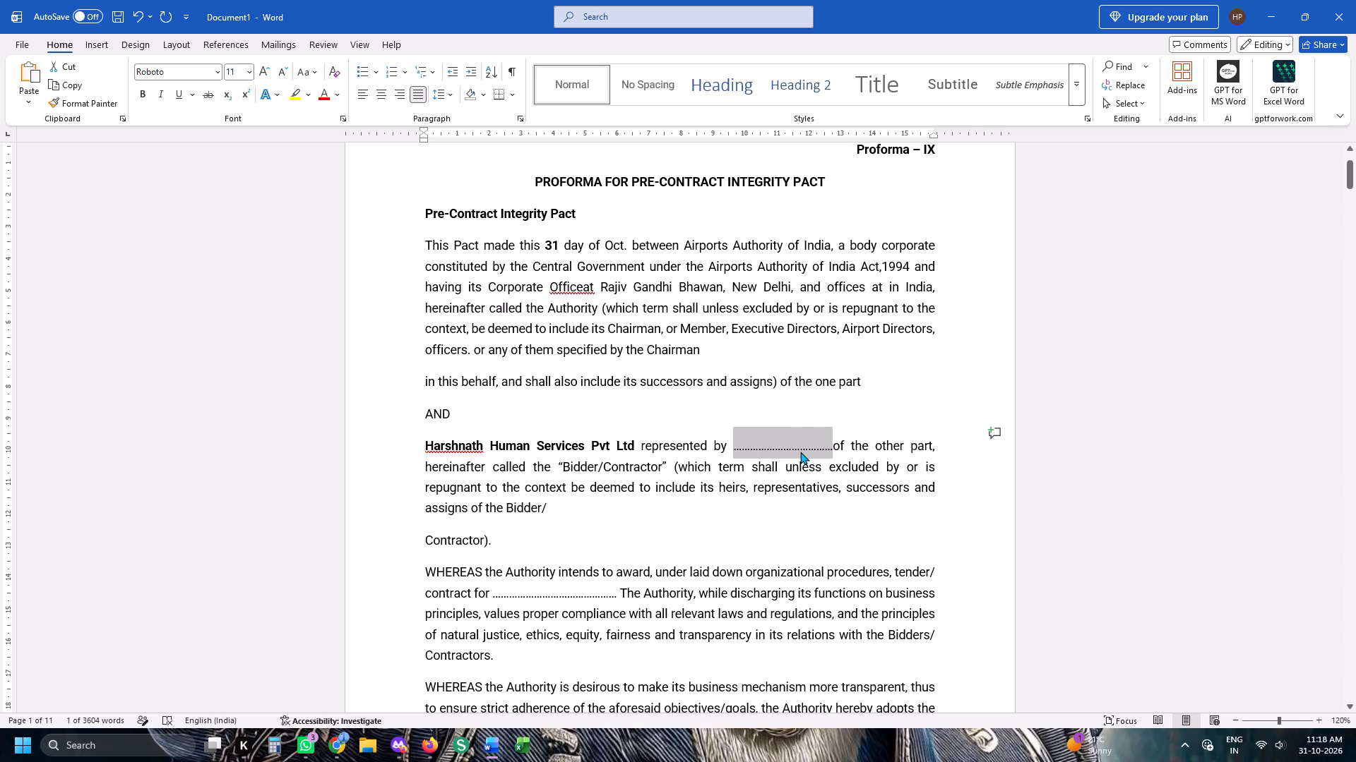
{"action": "key", "text": "ctrl+b"}
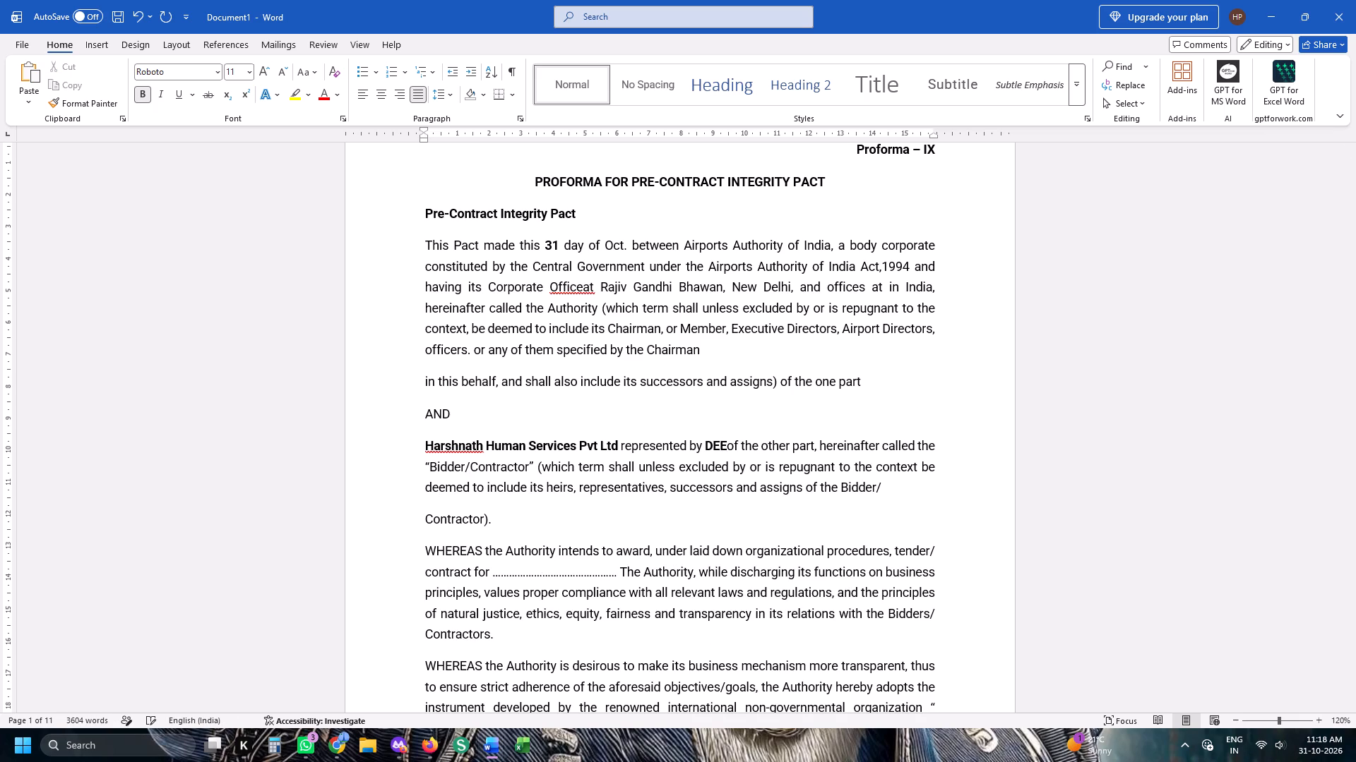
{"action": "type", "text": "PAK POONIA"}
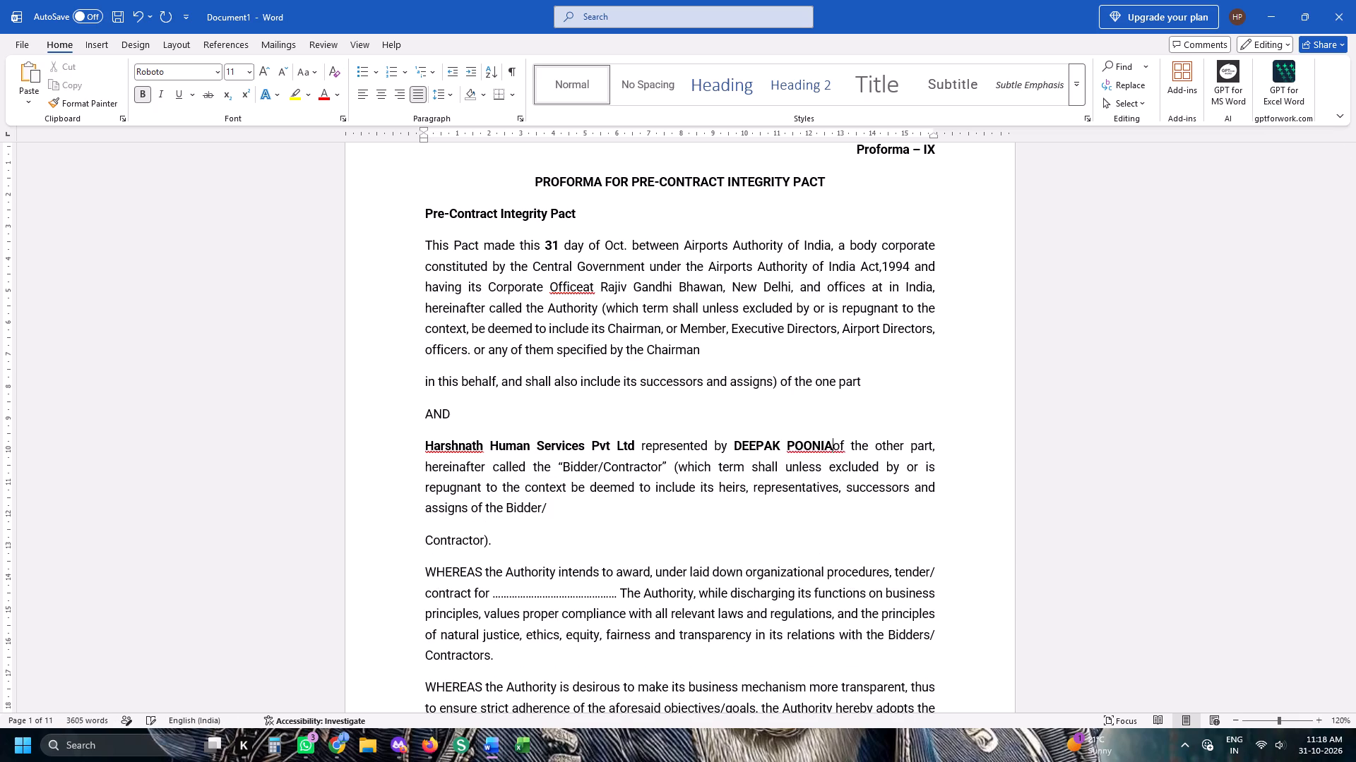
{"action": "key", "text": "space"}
Replace the dotted blank after "contract for" with bold "Manpower Outsourcing Services" copied from the bid document's item category, followed by a space.
{"action": "scroll", "coordinate": [557, 427], "scroll_direction": "down", "scroll_amount": 4}
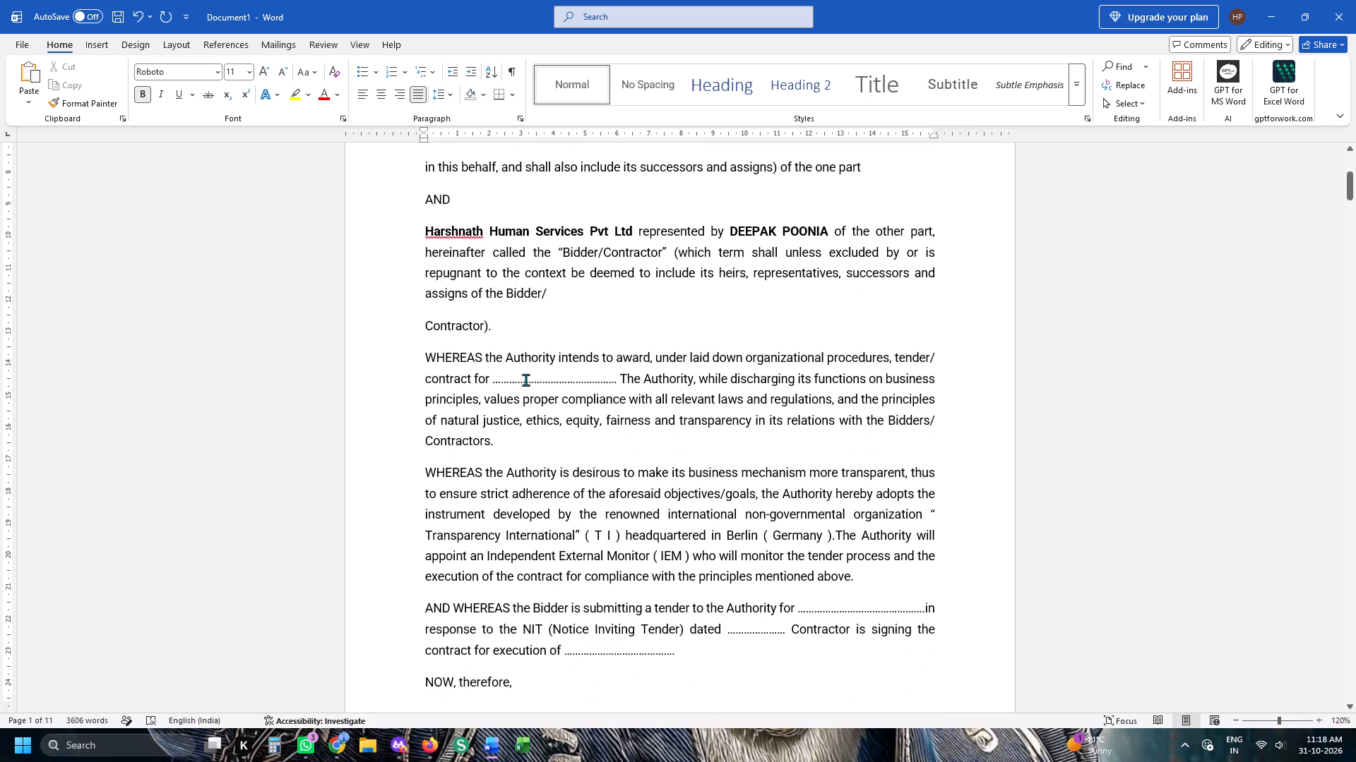
{"action": "double_click", "coordinate": [525, 380]}
{"action": "left_click", "coordinate": [434, 739]}
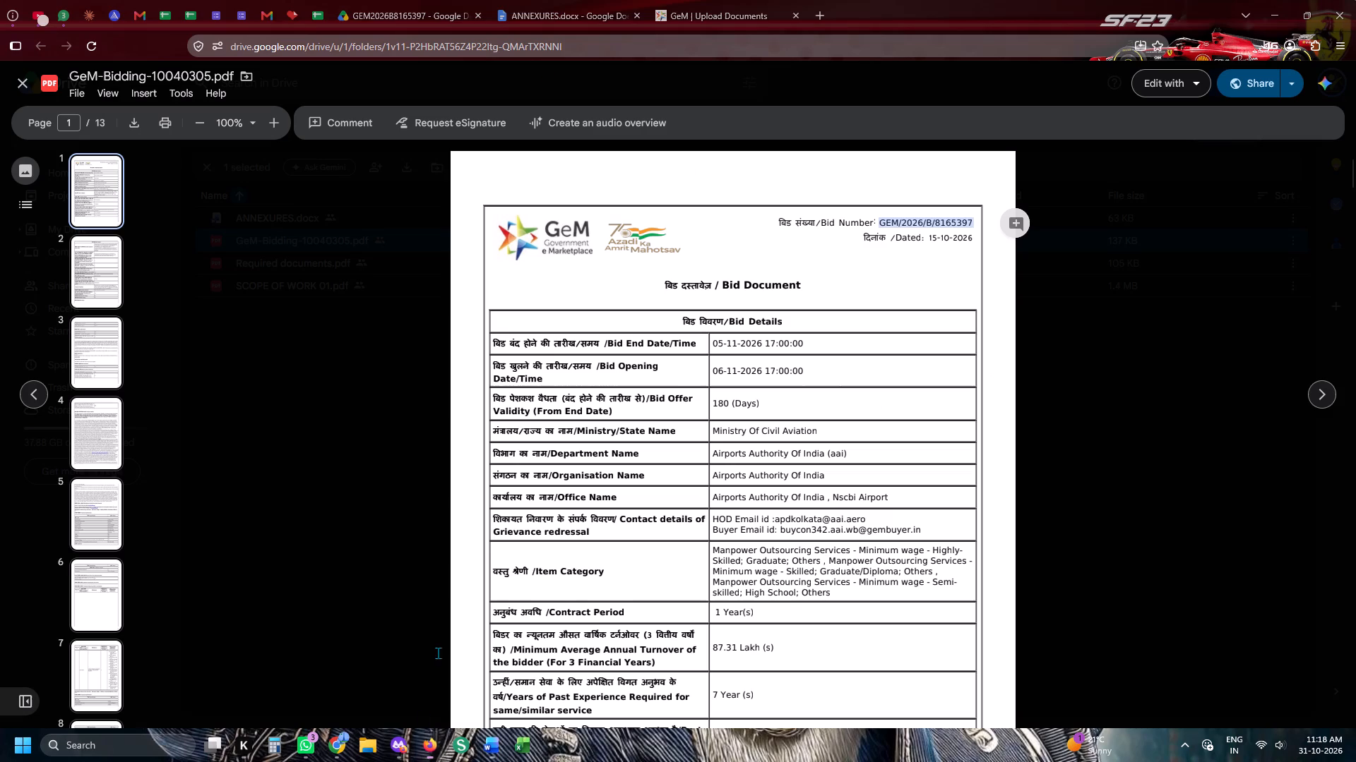
{"action": "left_click_drag", "start_coordinate": [713, 548], "coordinate": [779, 558]}
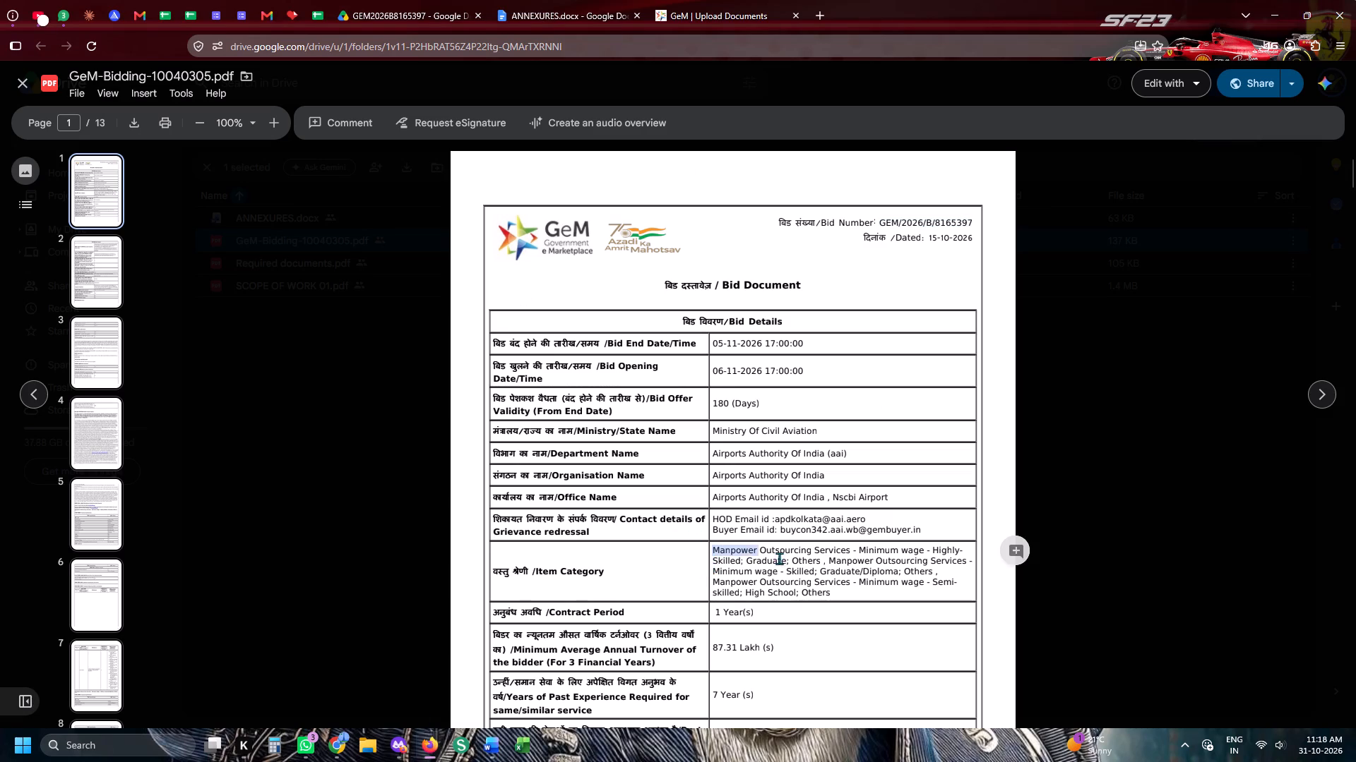
{"action": "left_click_drag", "start_coordinate": [779, 558], "coordinate": [835, 552]}
{"action": "key", "text": "ctrl+c"}
{"action": "key", "text": "ctrl+c"}
{"action": "key", "text": "ctrl+c"}
{"action": "key", "text": "ctrl+c"}
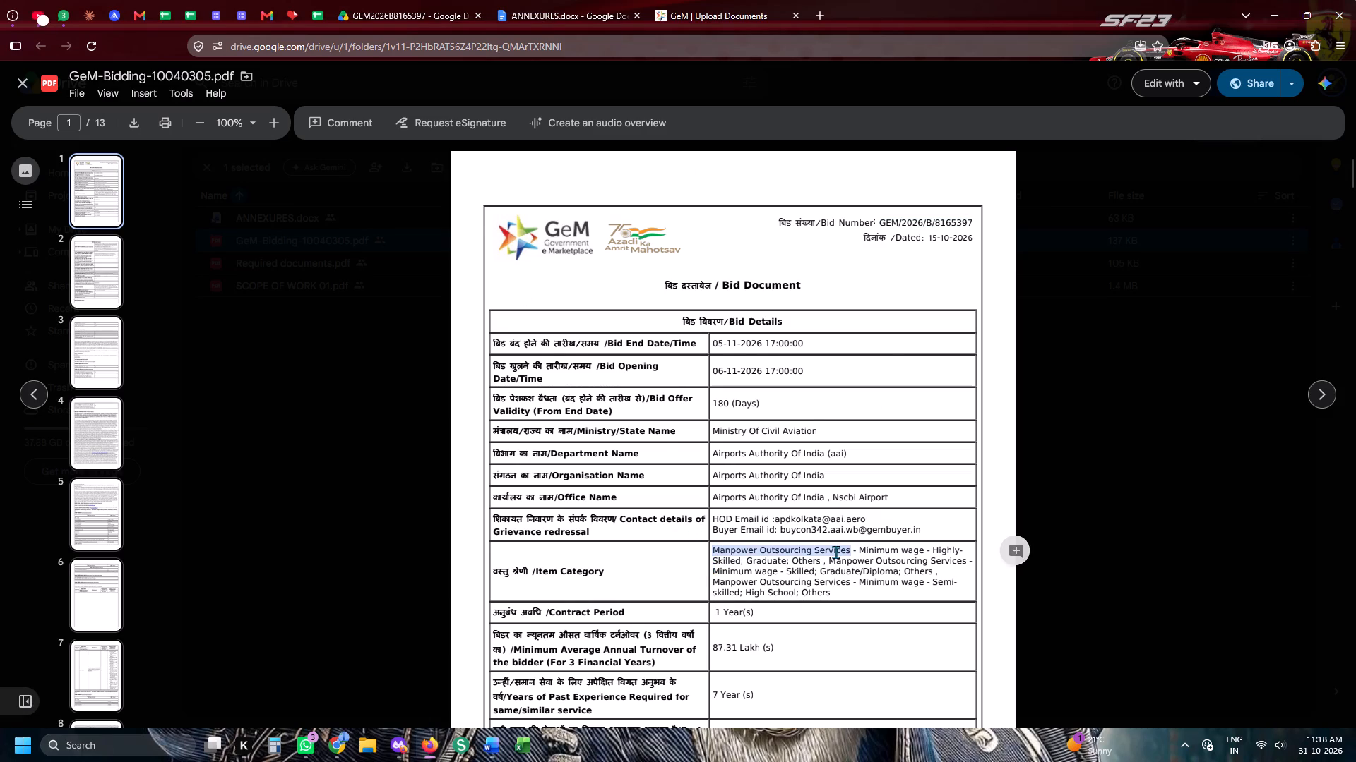
{"action": "key", "text": "alt+Tab"}
{"action": "key", "text": "ctrl+b"}
{"action": "key", "text": "ctrl+v"}
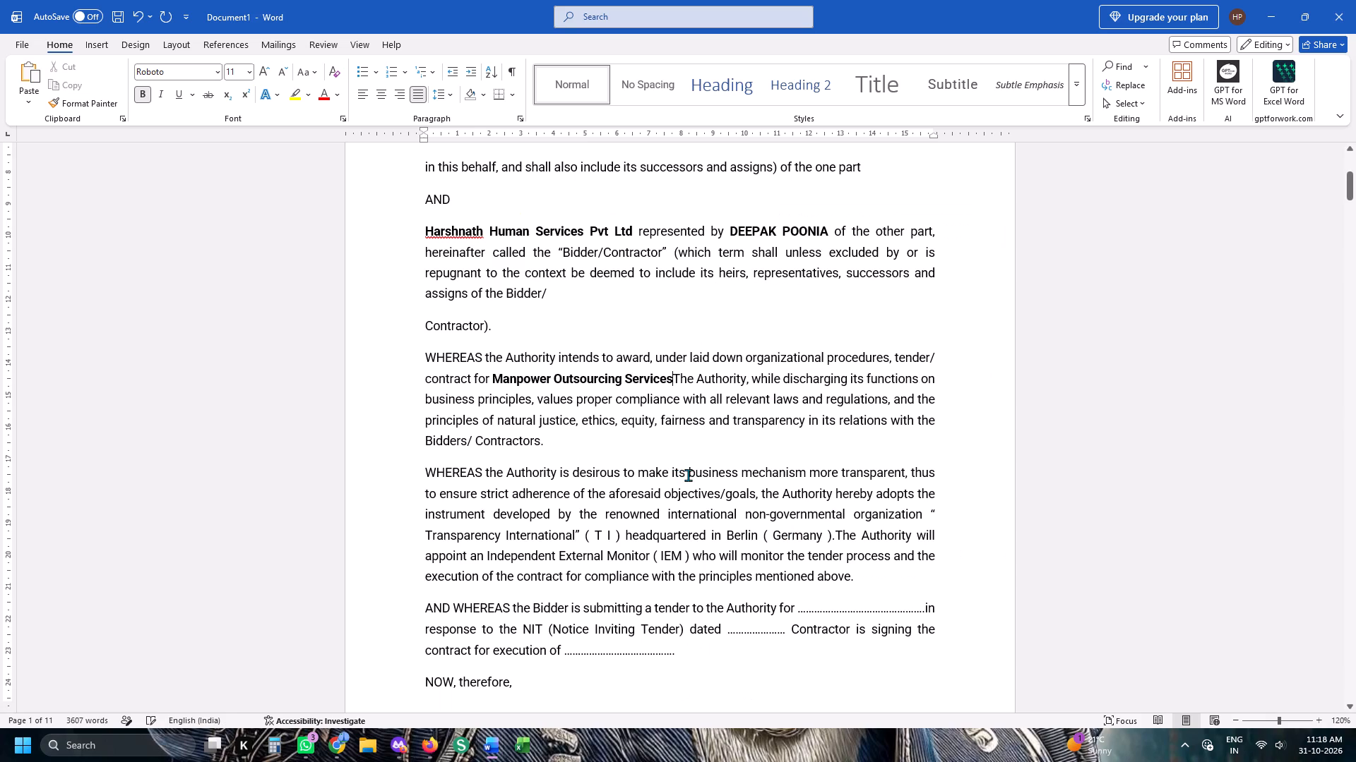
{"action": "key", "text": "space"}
Join the stray "Contractor)." line to "Bidder/" at the end of the preceding bidder paragraph.
{"action": "scroll", "coordinate": [520, 389], "scroll_direction": "up", "scroll_amount": 2}
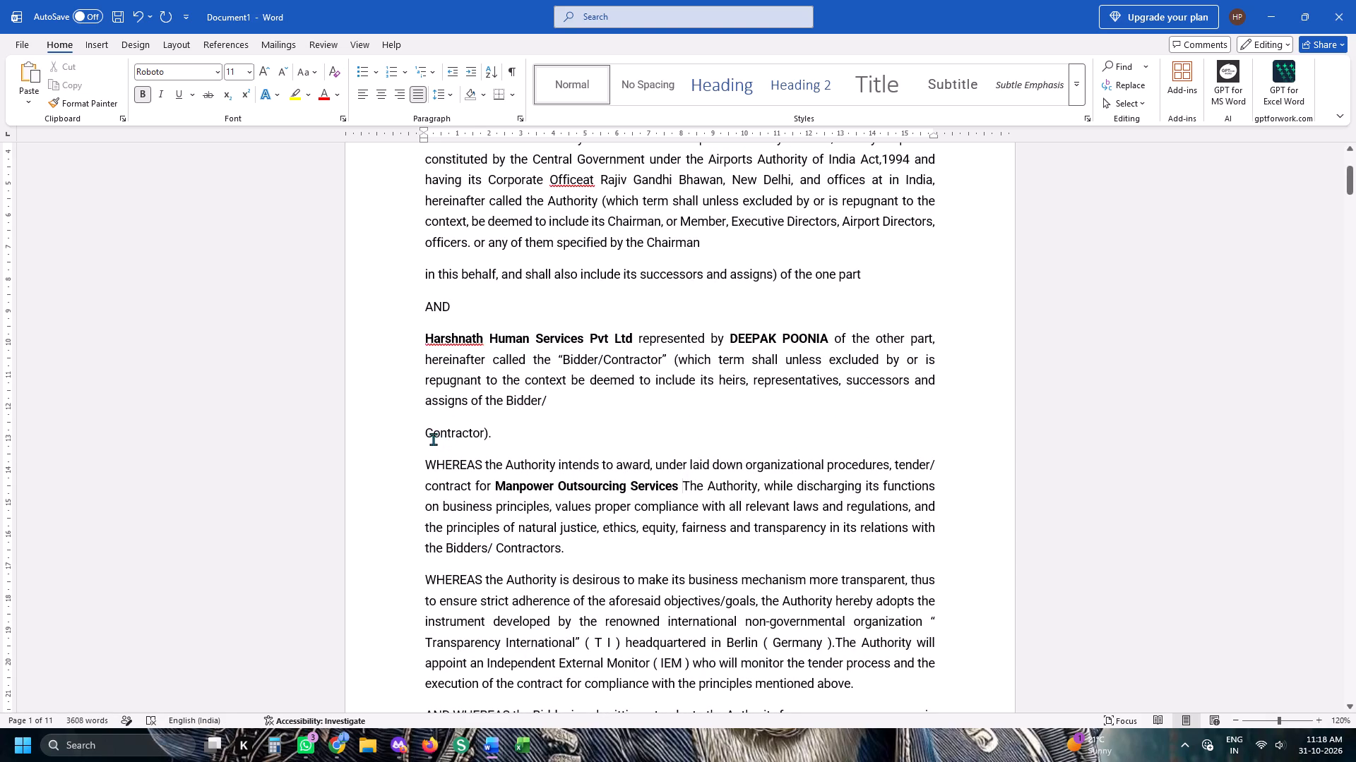
{"action": "left_click", "coordinate": [427, 435]}
{"action": "key", "text": "equal"}
{"action": "key", "text": "BackSpace"}
{"action": "key", "text": "BackSpace"}
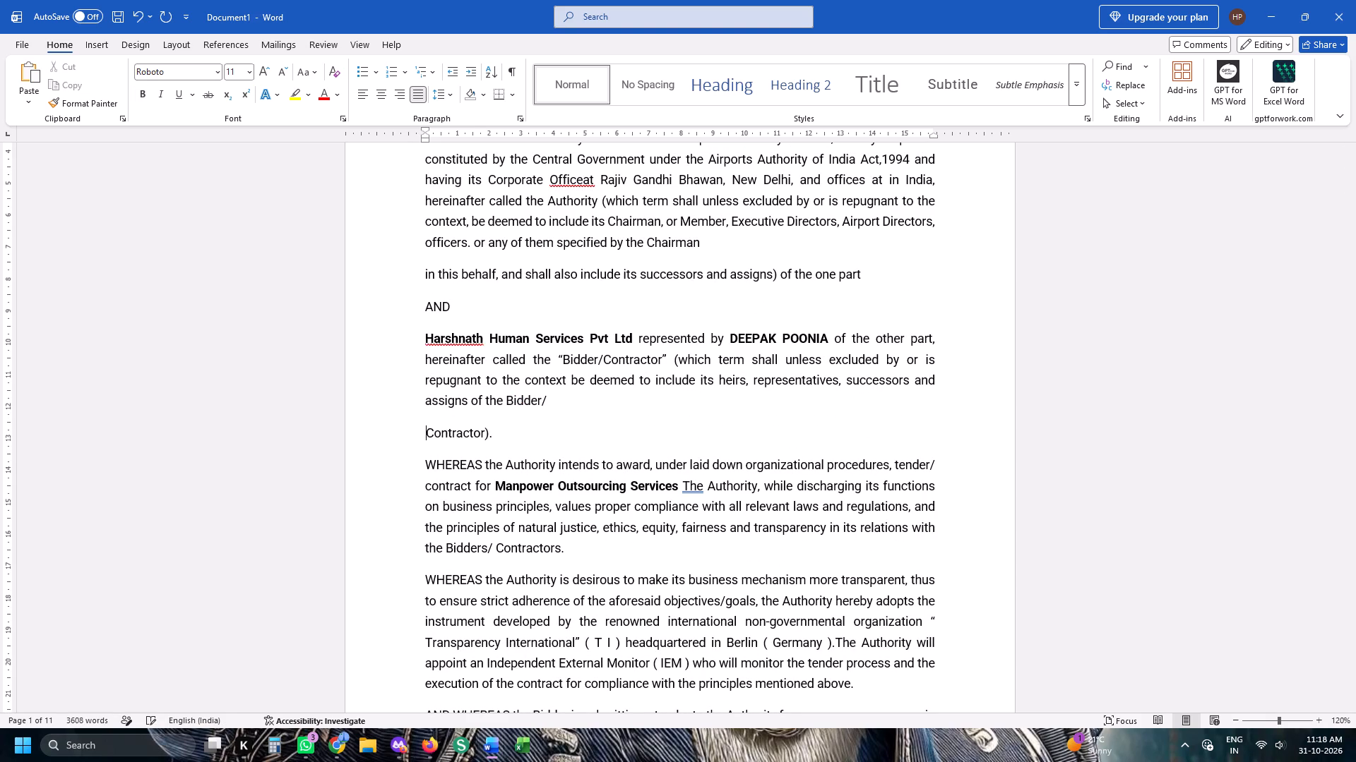
{"action": "key", "text": "BackSpace"}
Look through the Integrity Pact from its heading down to the Previous Transgression clauses for anything needing completion.
{"action": "scroll", "coordinate": [512, 427], "scroll_direction": "up", "scroll_amount": 5}
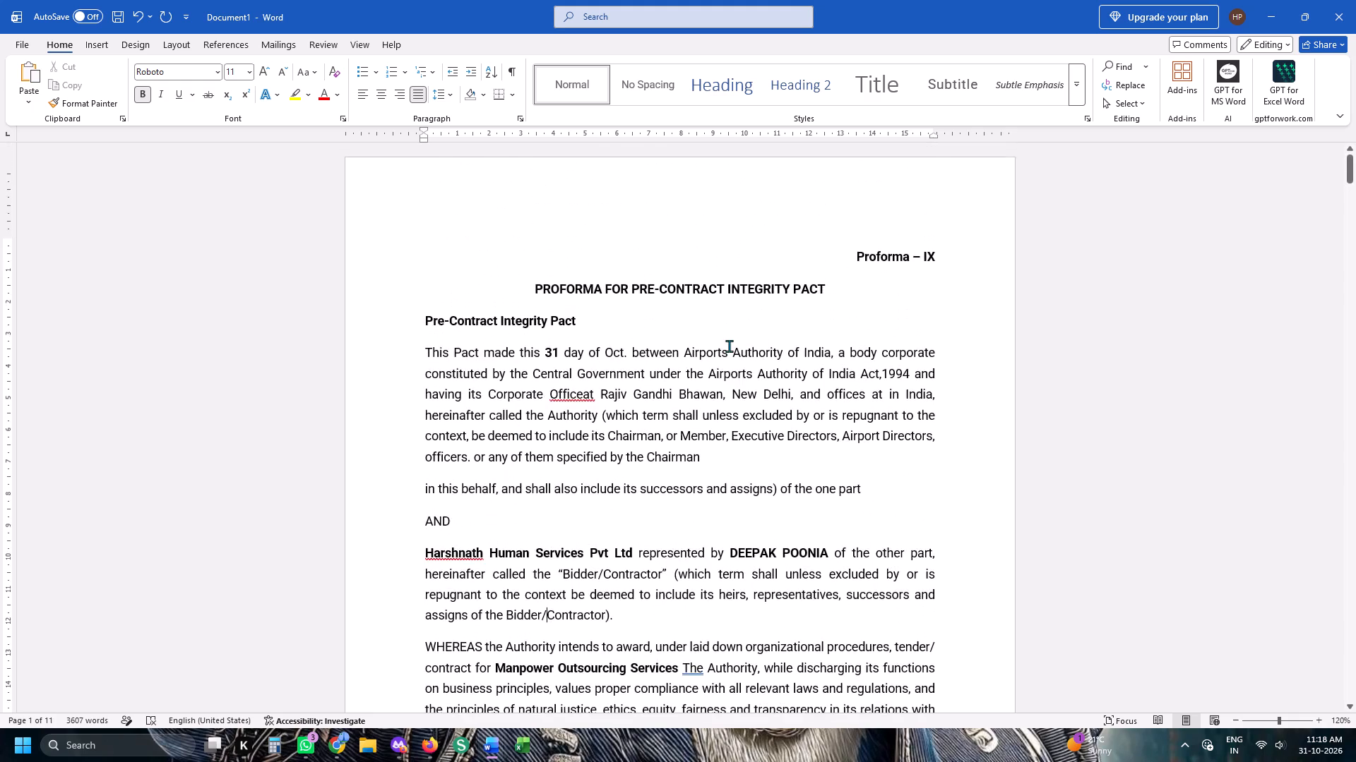
{"action": "scroll", "coordinate": [732, 345], "scroll_direction": "down", "scroll_amount": 13}
{"action": "scroll", "coordinate": [723, 327], "scroll_direction": "up", "scroll_amount": 1}
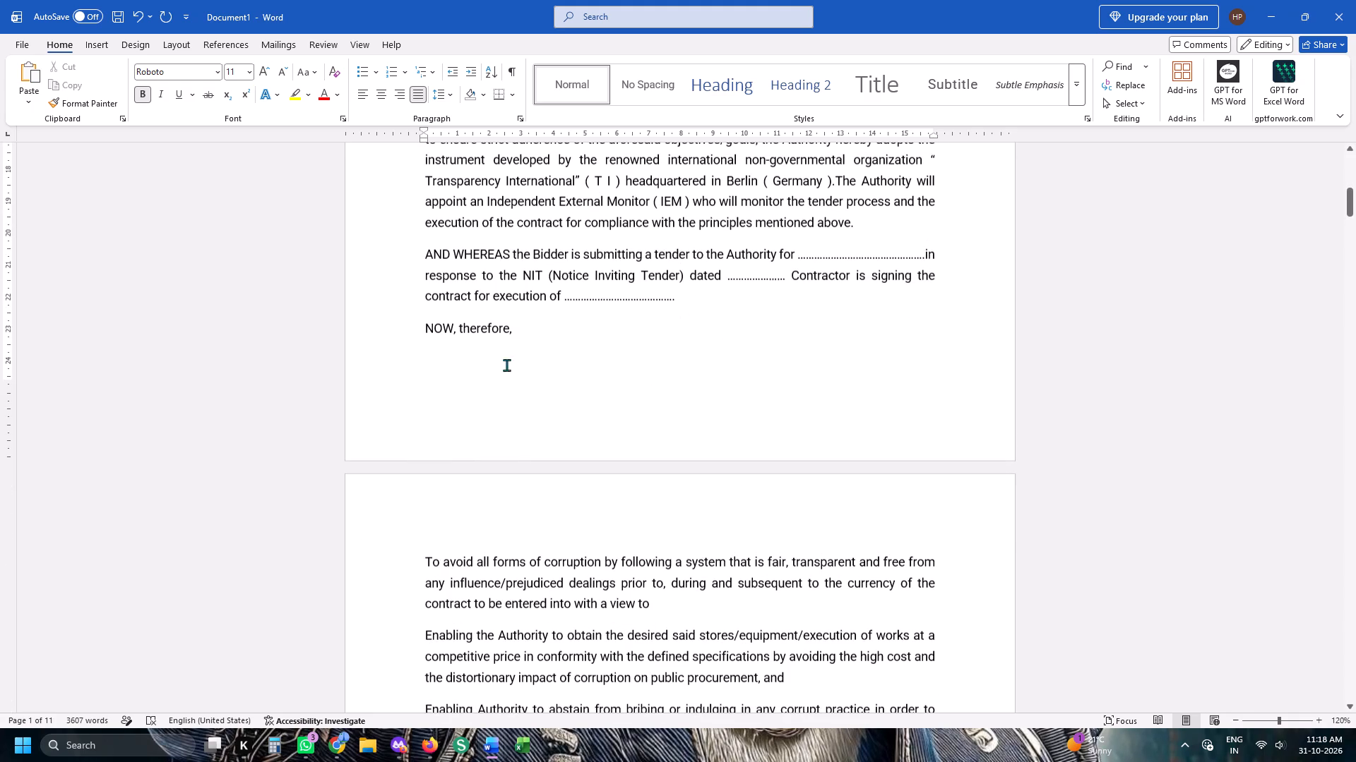
{"action": "scroll", "coordinate": [514, 430], "scroll_direction": "down", "scroll_amount": 19}
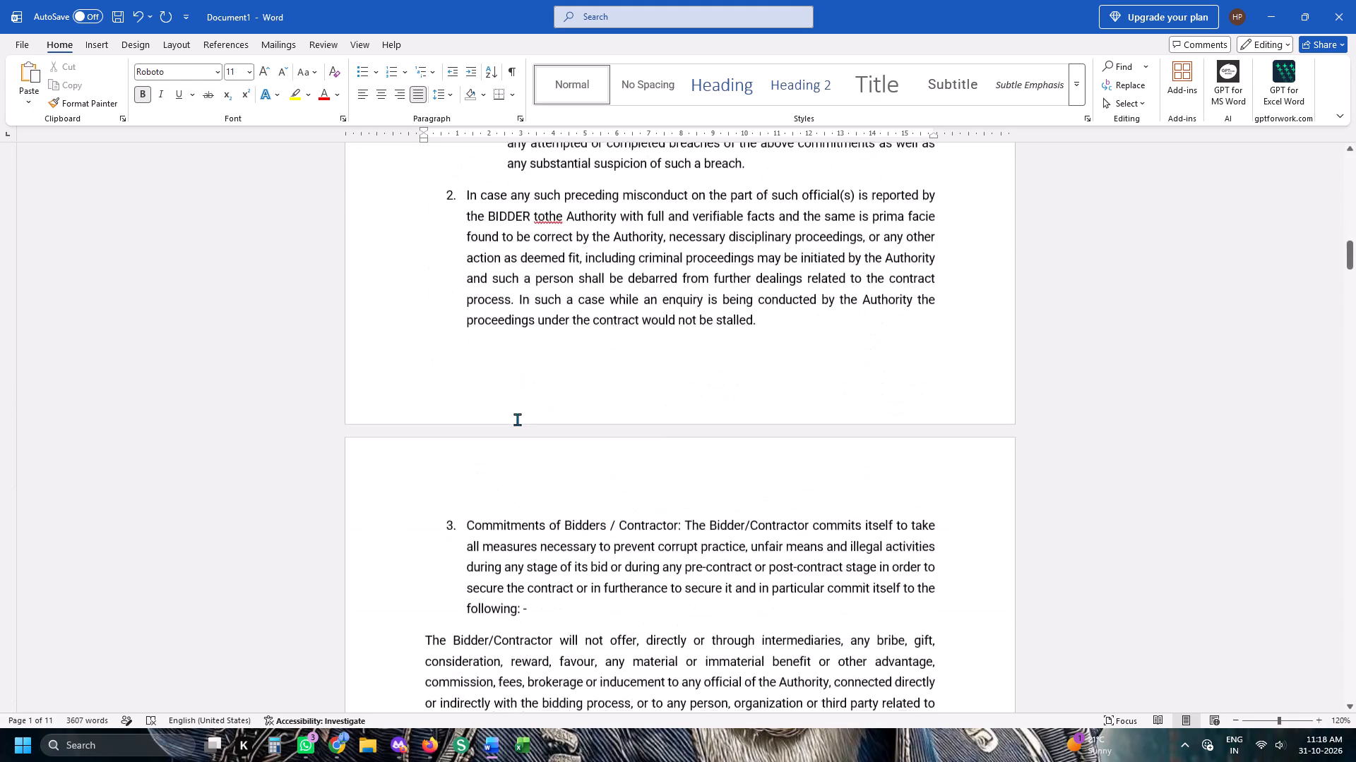
{"action": "scroll", "coordinate": [517, 419], "scroll_direction": "up", "scroll_amount": 5}
{"action": "scroll", "coordinate": [496, 357], "scroll_direction": "up", "scroll_amount": 1}
{"action": "scroll", "coordinate": [496, 357], "scroll_direction": "down", "scroll_amount": 20}
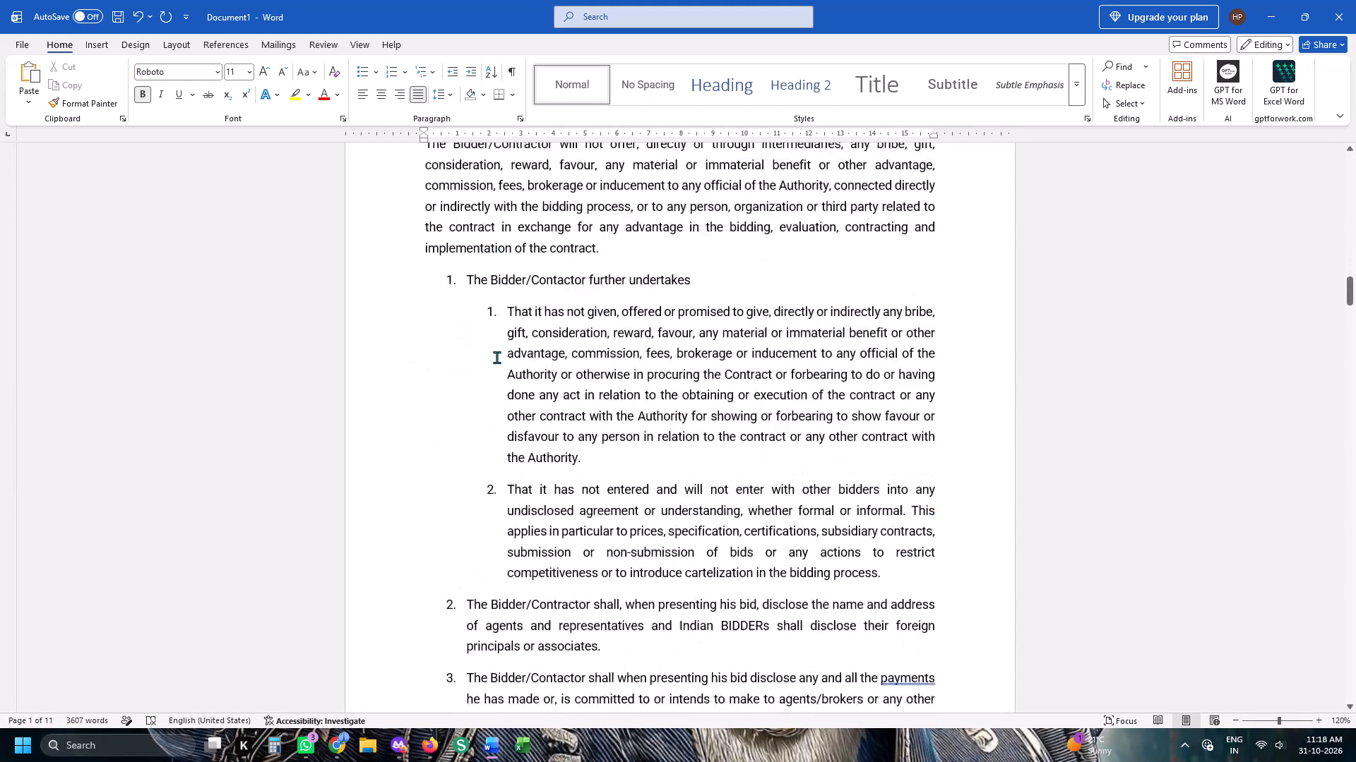
{"action": "scroll", "coordinate": [496, 357], "scroll_direction": "down", "scroll_amount": 7}
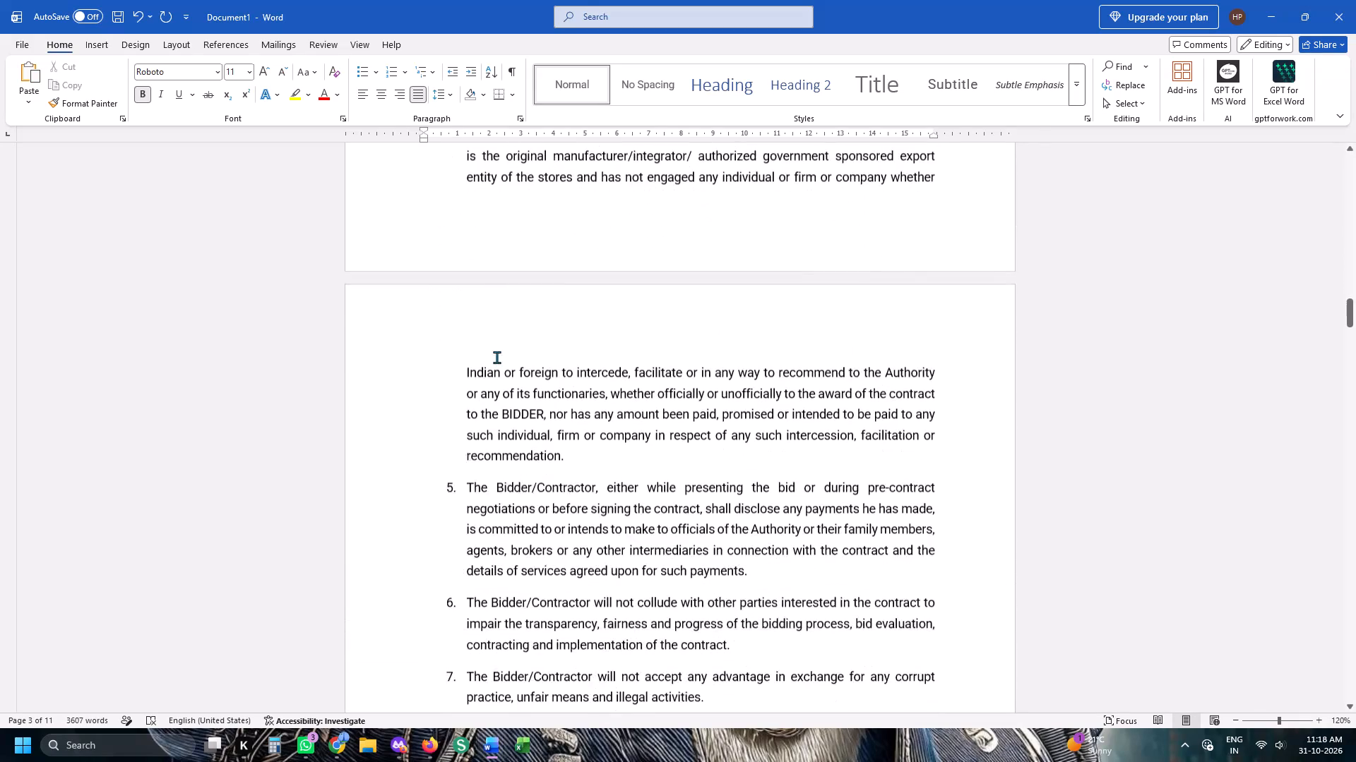
{"action": "scroll", "coordinate": [496, 357], "scroll_direction": "down", "scroll_amount": 20}
{"action": "scroll", "coordinate": [481, 345], "scroll_direction": "down", "scroll_amount": 7}
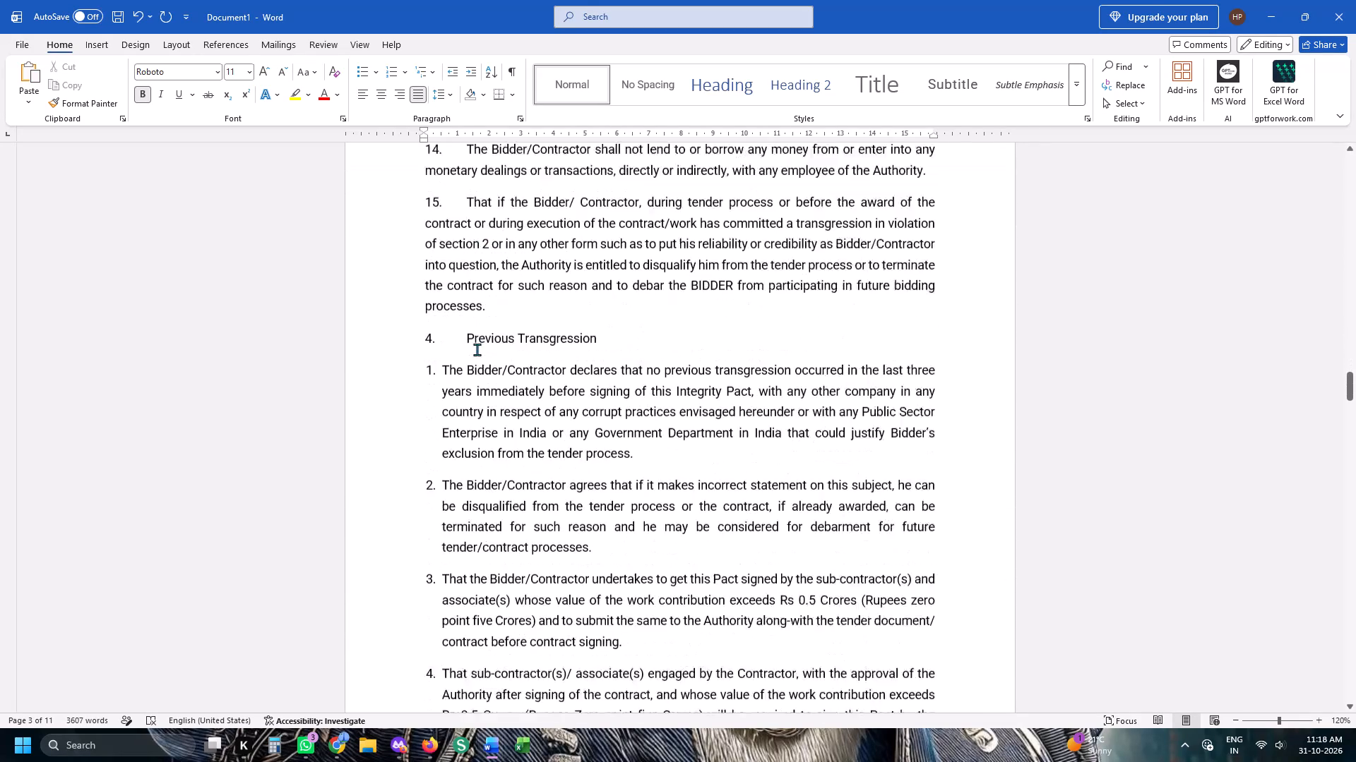
Remove the empty lines after the signature table on the pact's blank last page.
{"action": "left_click_drag", "start_coordinate": [1352, 396], "coordinate": [1352, 412]}
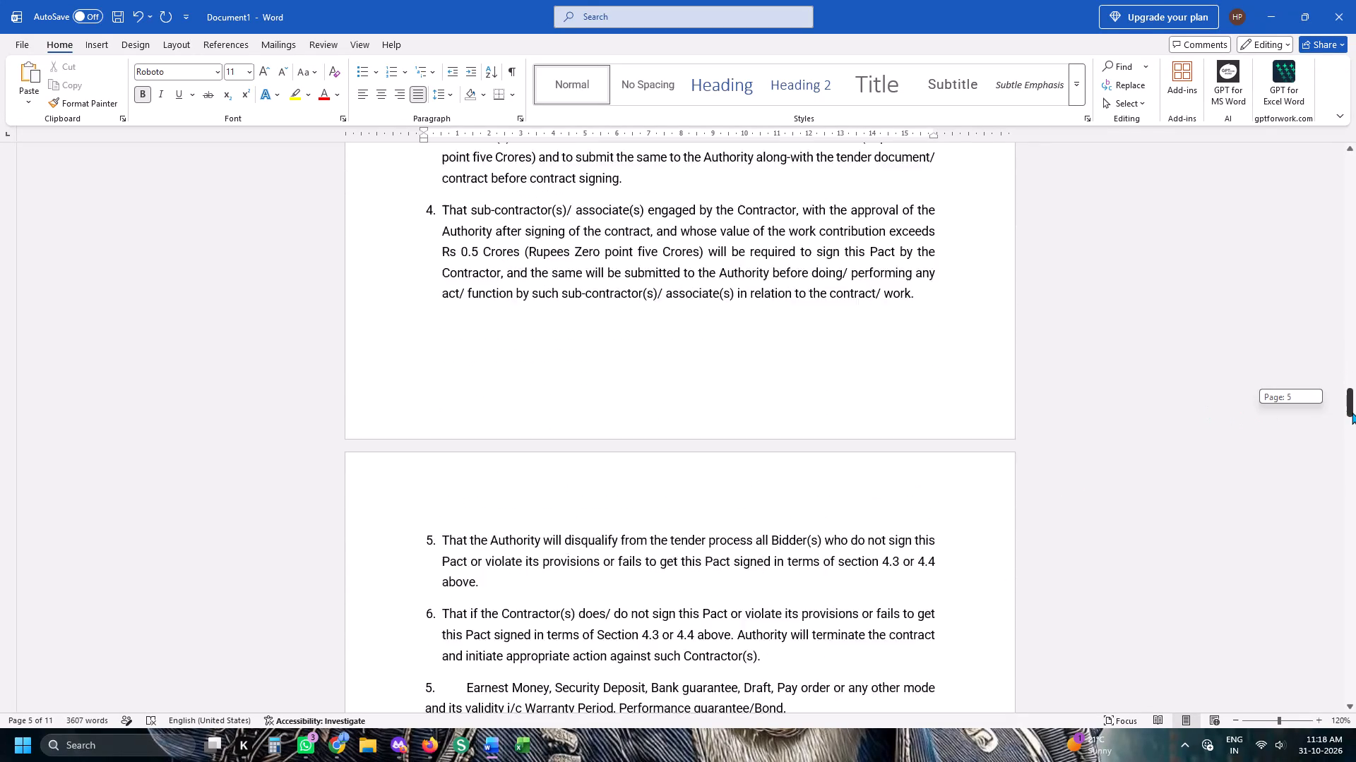
{"action": "left_click_drag", "start_coordinate": [1352, 412], "coordinate": [1355, 628]}
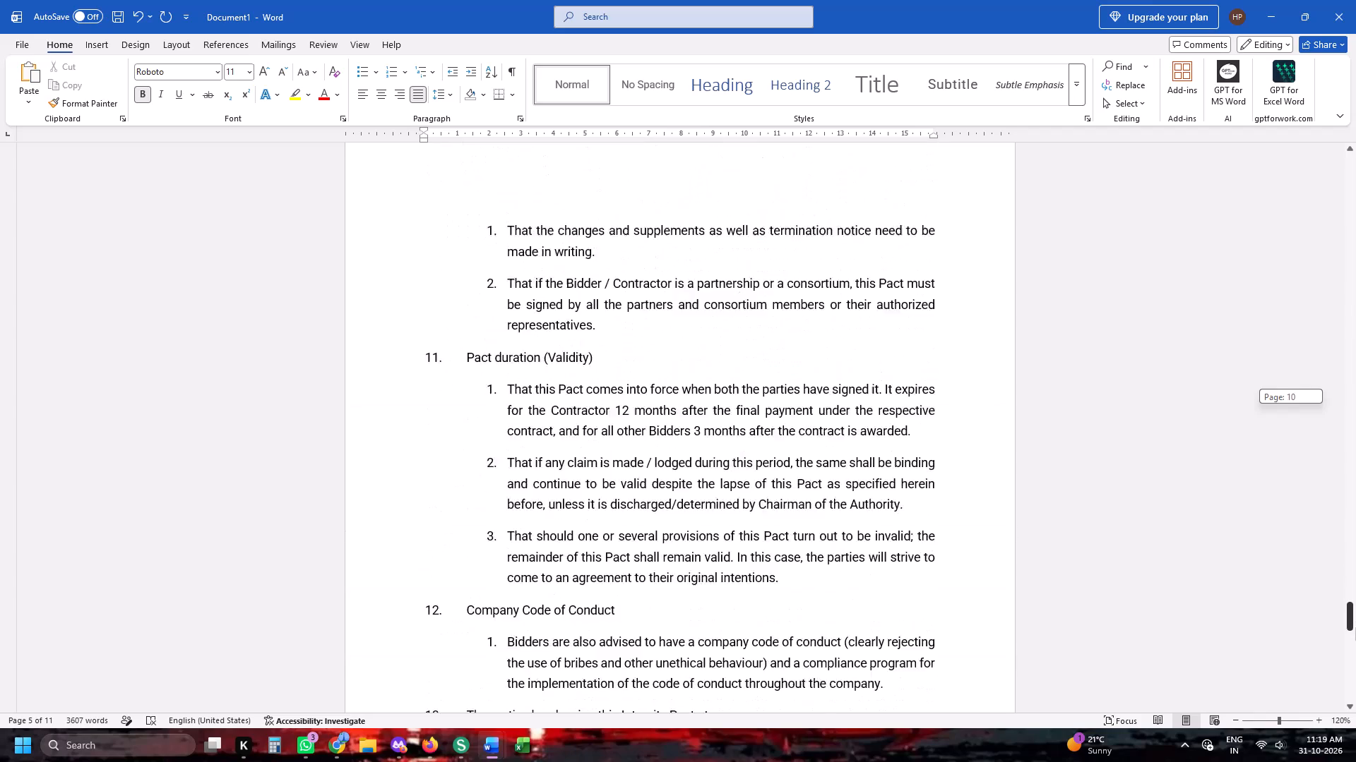
{"action": "left_click_drag", "start_coordinate": [1355, 628], "coordinate": [1352, 657]}
{"action": "left_click", "coordinate": [547, 597]}
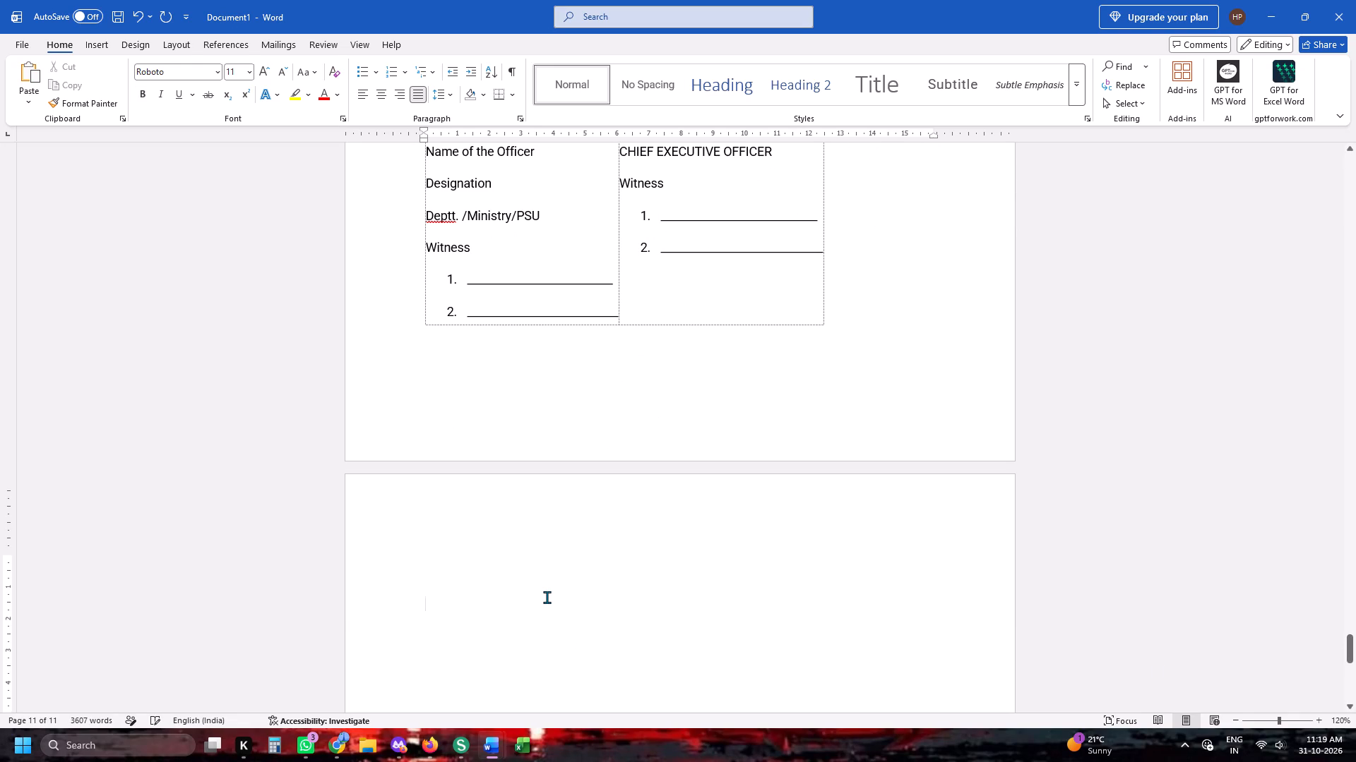
{"action": "key", "text": "BackSpace"}
{"action": "key", "text": "BackSpace"}
{"action": "key", "text": "BackSpace"}
{"action": "key", "text": "BackSpace"}
{"action": "key", "text": "BackSpace"}
{"action": "key", "text": "BackSpace"}
{"action": "key", "text": "BackSpace"}
Delete the Buyer and Bidder signature table below clause 13.
{"action": "scroll", "coordinate": [540, 388], "scroll_direction": "up", "scroll_amount": 3}
{"action": "left_click_drag", "start_coordinate": [497, 280], "coordinate": [674, 421]}
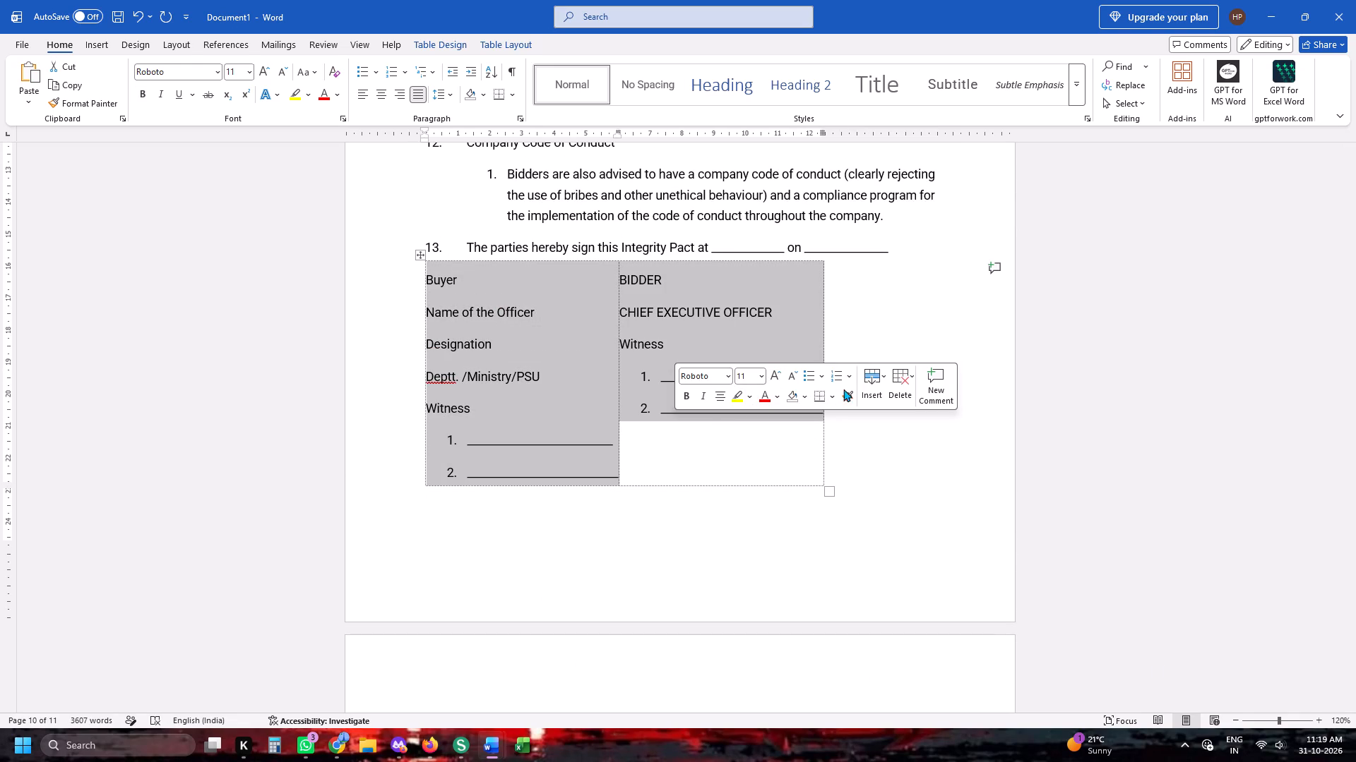
{"action": "left_click", "coordinate": [896, 391]}
{"action": "left_click", "coordinate": [915, 476]}
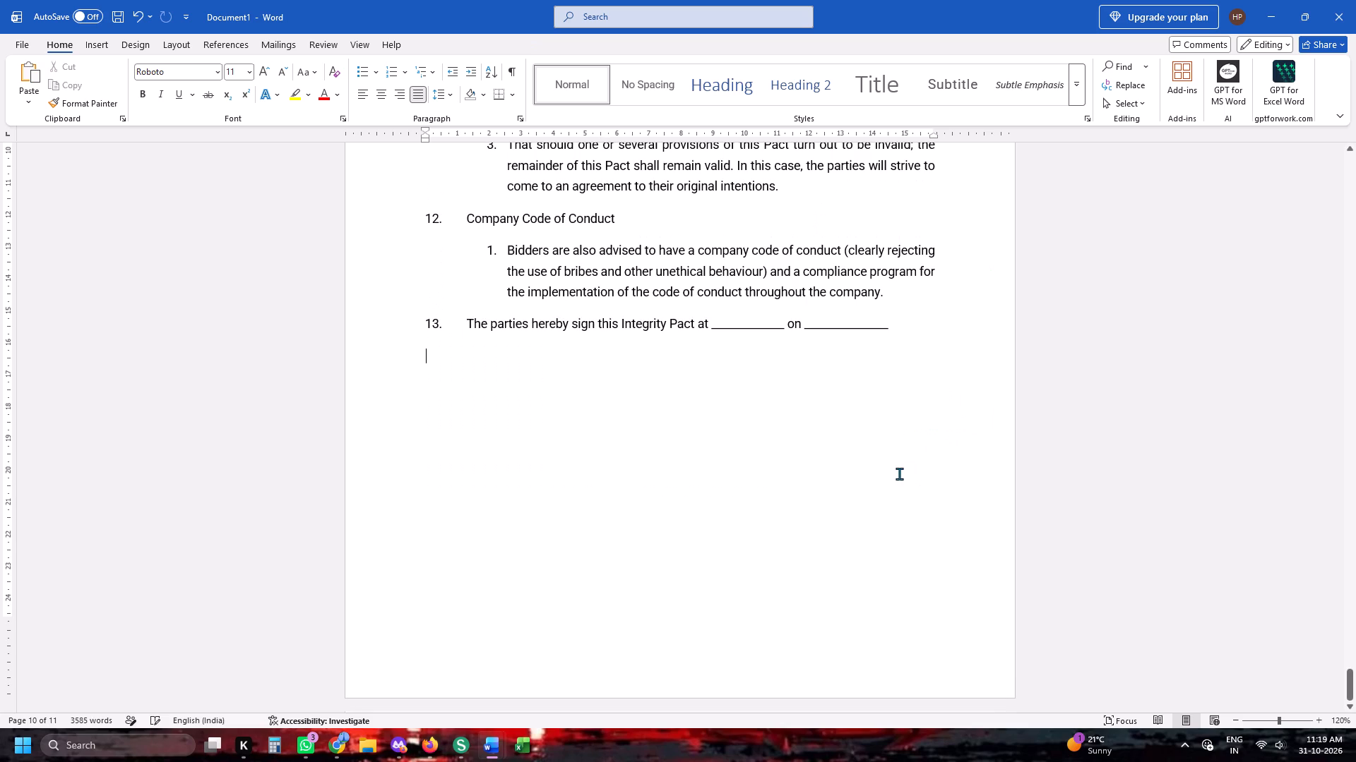
Return to the first page and check the recital paragraphs for dotted blanks that still need filling.
{"action": "scroll", "coordinate": [847, 442], "scroll_direction": "up", "scroll_amount": 6}
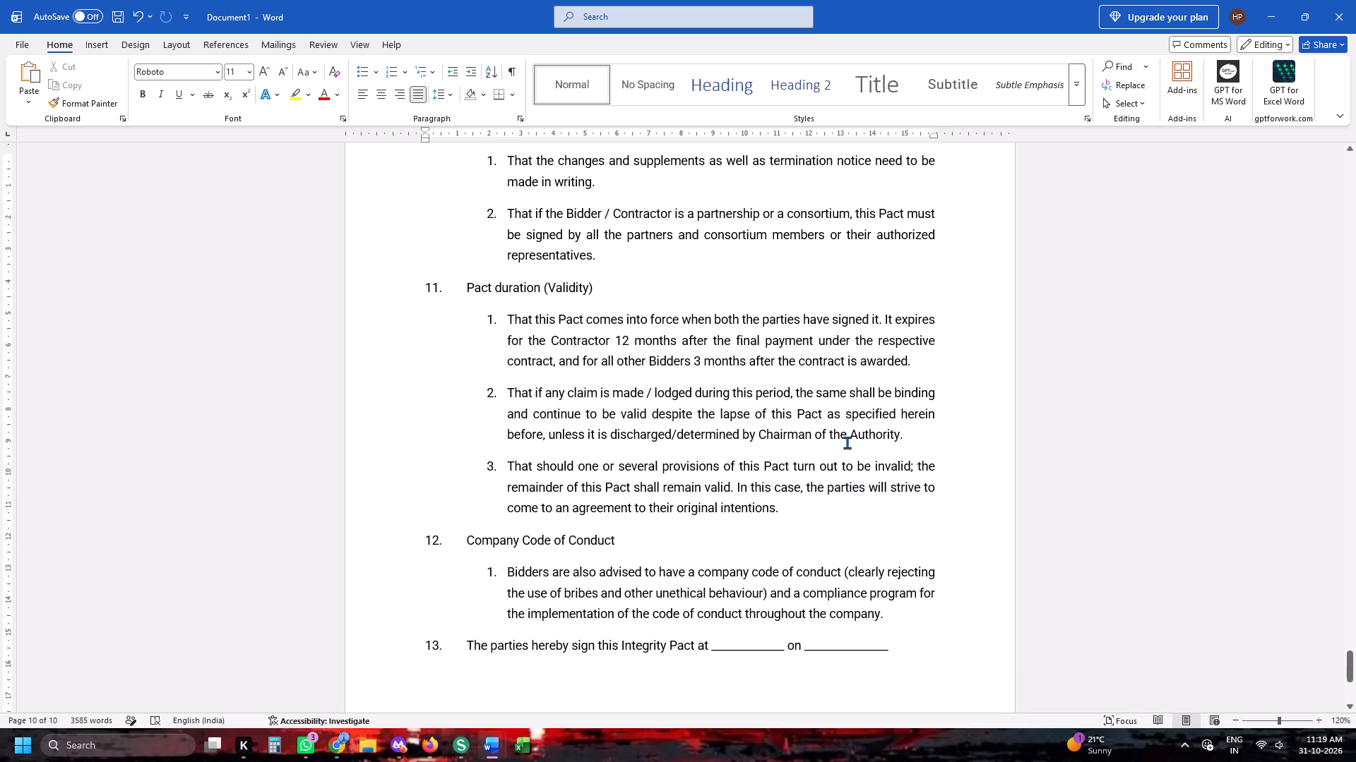
{"action": "scroll", "coordinate": [847, 442], "scroll_direction": "up", "scroll_amount": 8}
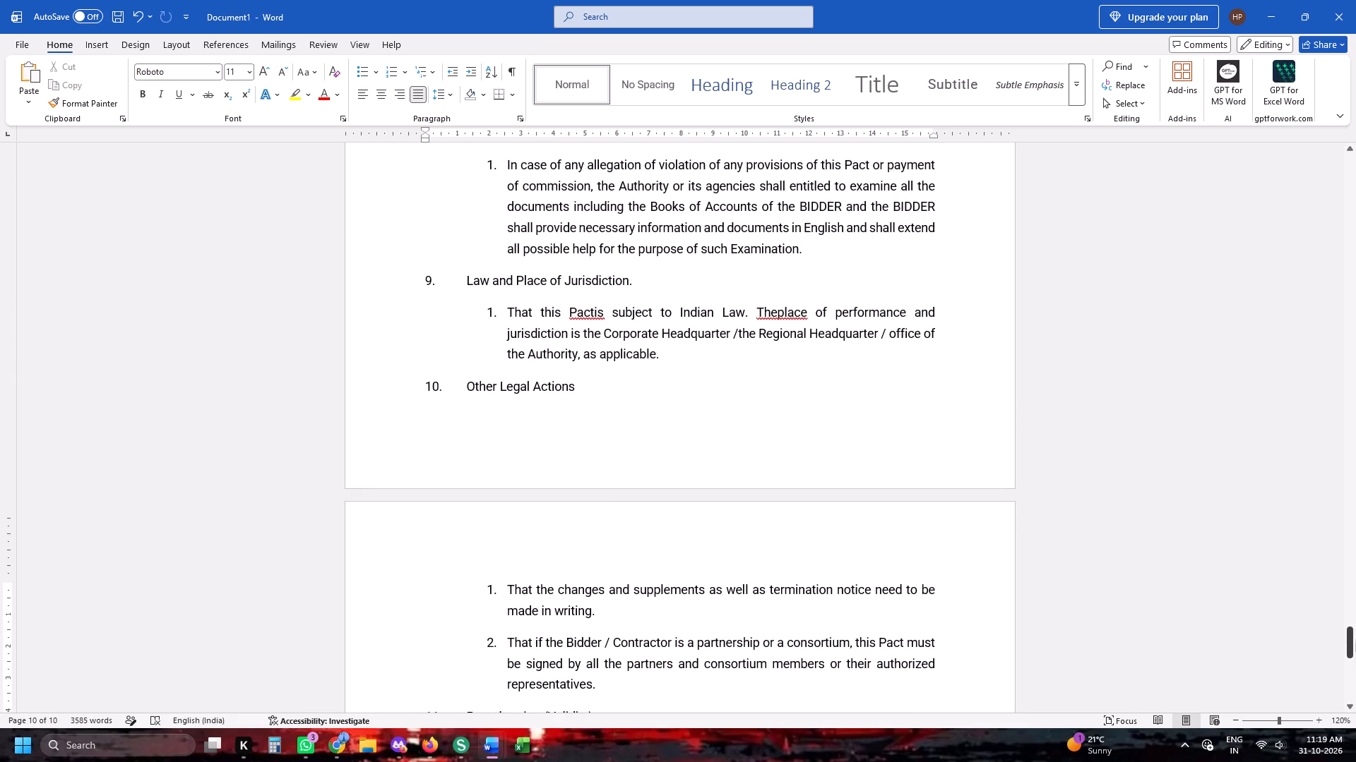
{"action": "left_click_drag", "start_coordinate": [1355, 637], "coordinate": [1355, 173]}
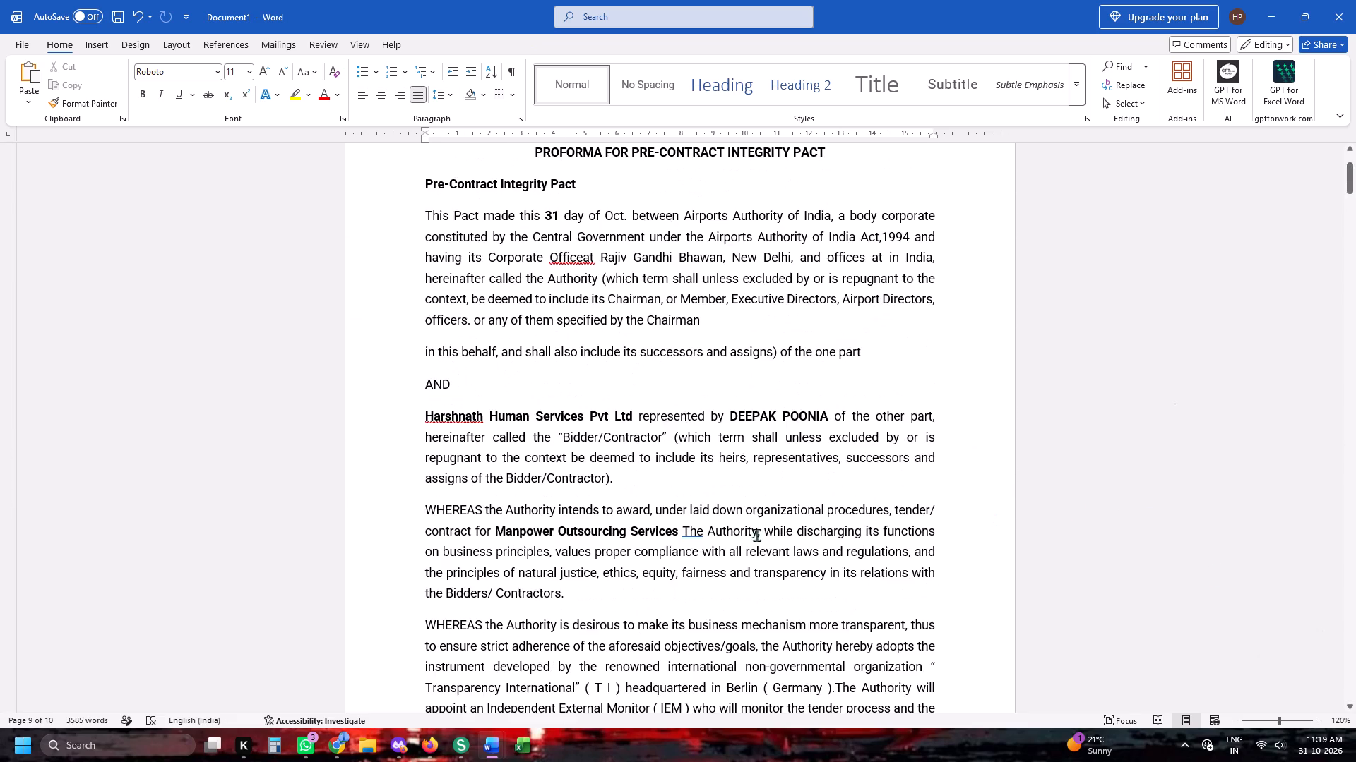
{"action": "scroll", "coordinate": [745, 536], "scroll_direction": "down", "scroll_amount": 13}
{"action": "scroll", "coordinate": [679, 519], "scroll_direction": "up", "scroll_amount": 4}
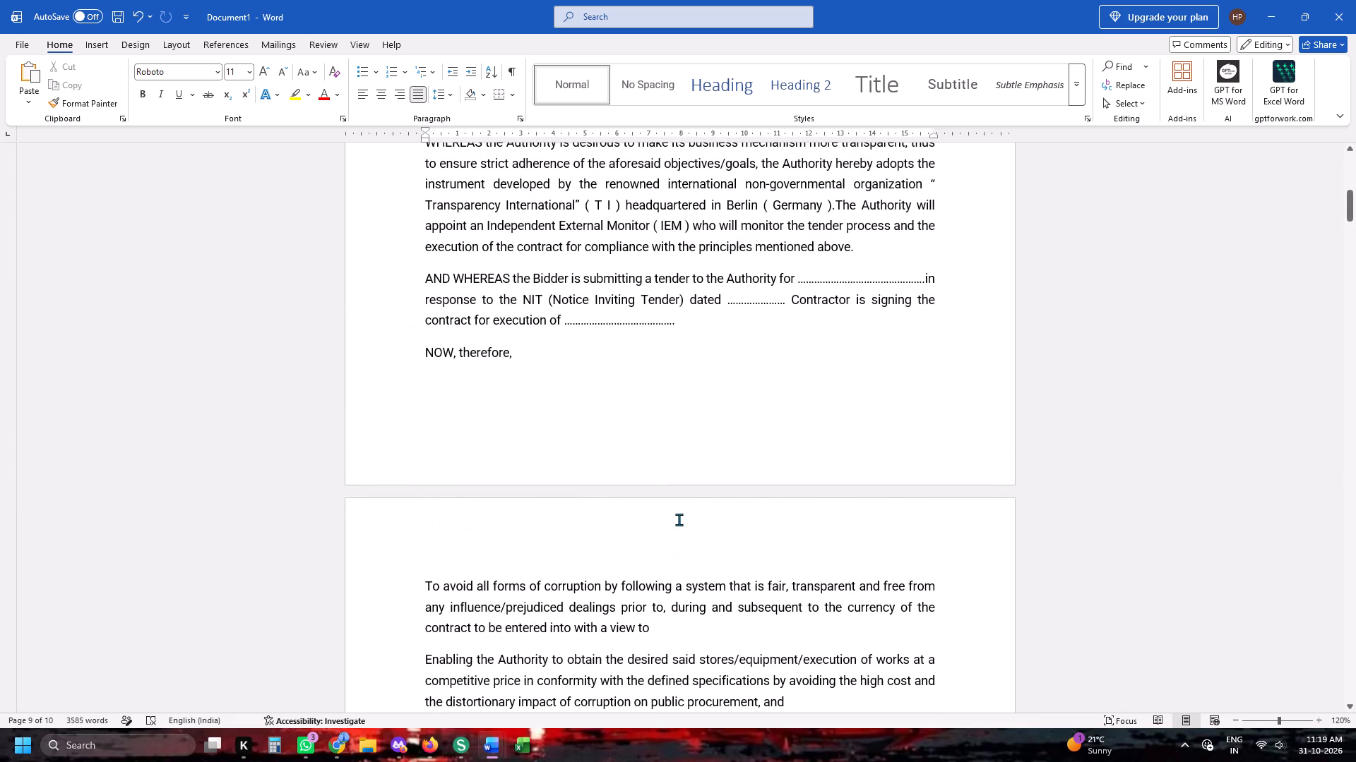
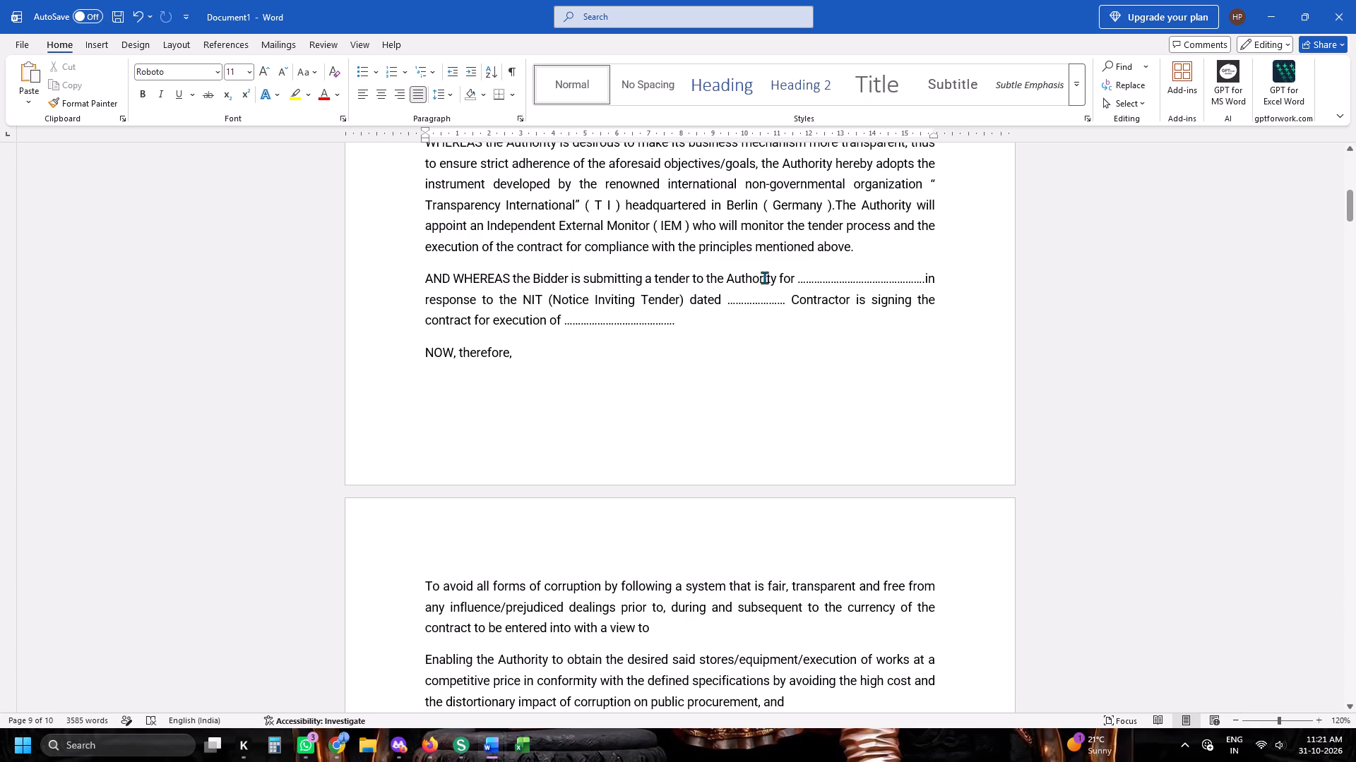
Replace the dotted blank after "submitting a tender to the Authority for" with bold "Manpower Outsourcing Services" copied from the GeM bid document.
{"action": "double_click", "coordinate": [811, 274]}
{"action": "key", "text": "alt+Tab"}
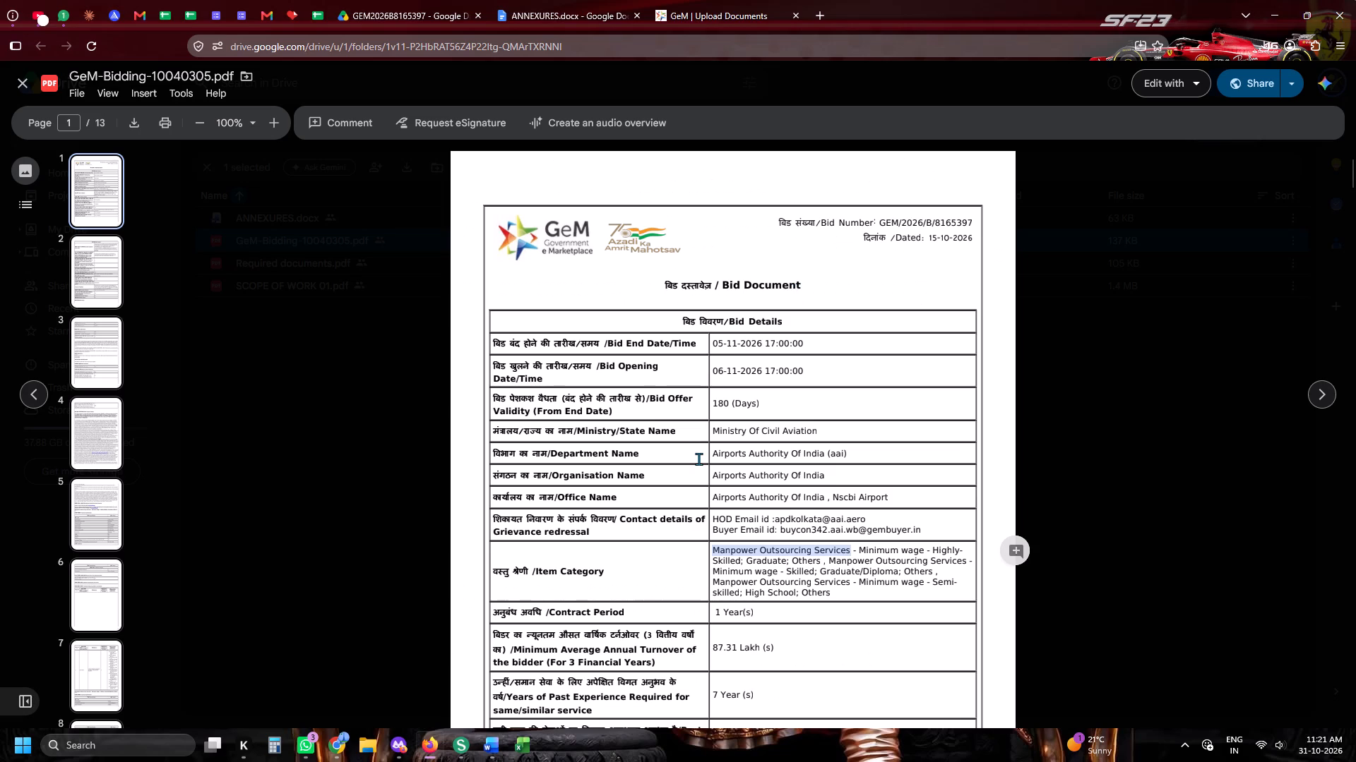
{"action": "key", "text": "ctrl+c"}
{"action": "key", "text": "ctrl+c"}
{"action": "key", "text": "alt+Tab"}
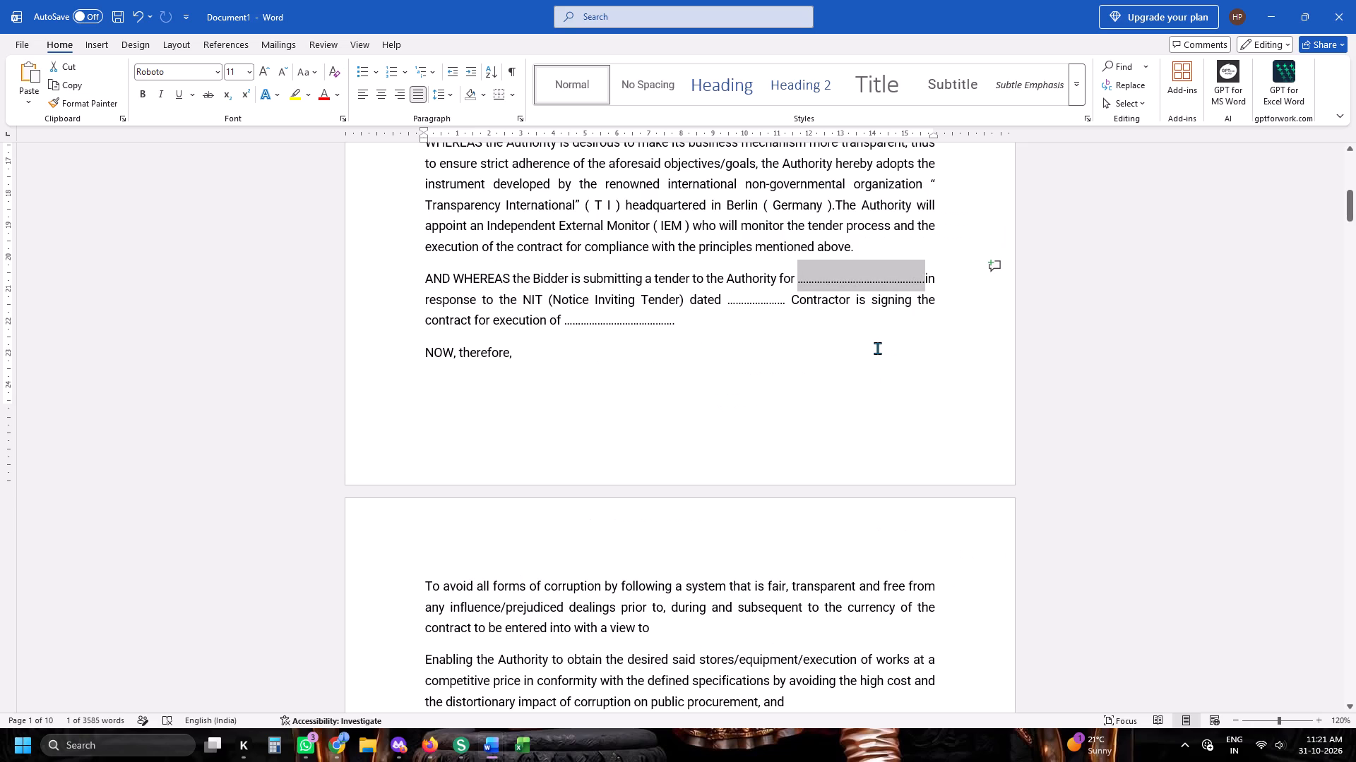
{"action": "key", "text": "ctrl+b"}
{"action": "key", "text": "ctrl+v"}
{"action": "key", "text": "space"}
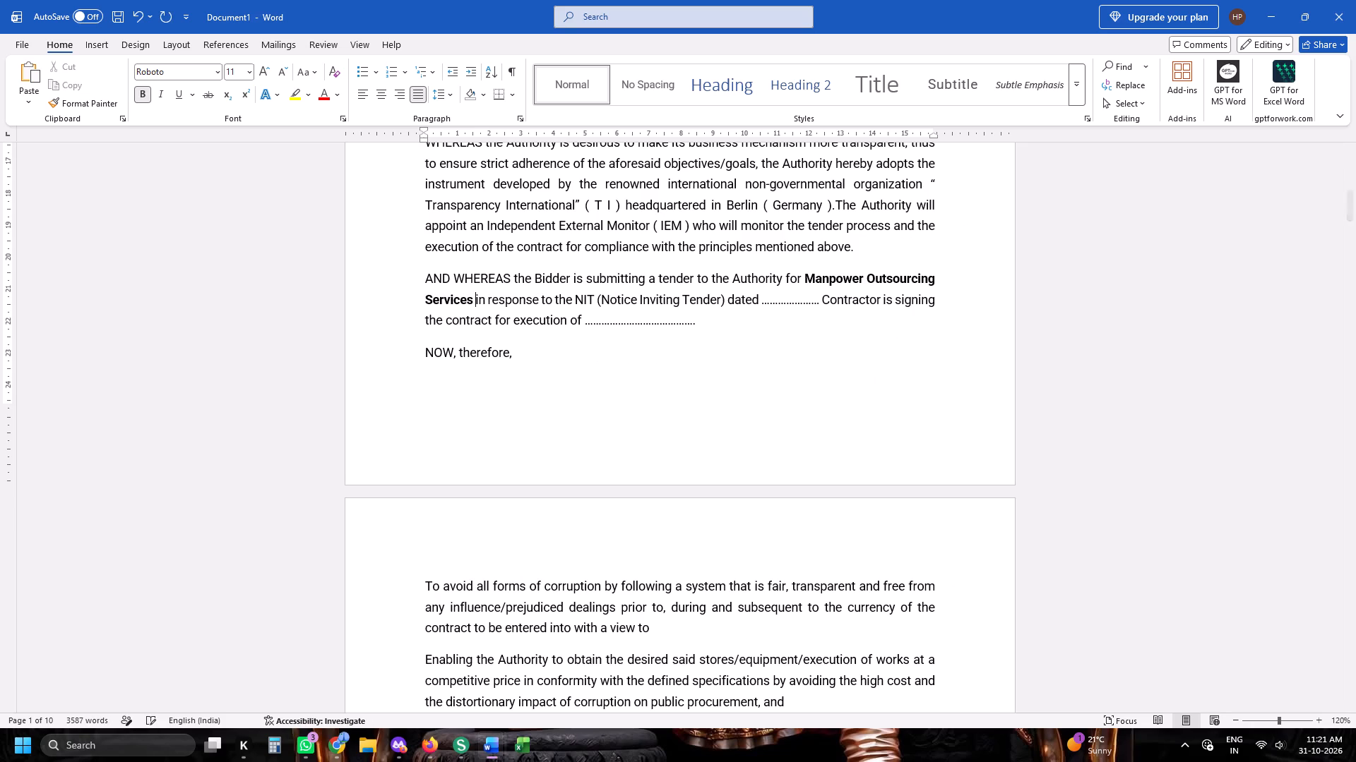
Fill the NIT date blank in the same recital with the bid document's date, 15-10-2026, in bold.
{"action": "key", "text": "alt+Tab"}
{"action": "left_click_drag", "start_coordinate": [932, 240], "coordinate": [945, 237]}
{"action": "key", "text": "ctrl+c"}
{"action": "key", "text": "ctrl+c"}
{"action": "key", "text": "ctrl+c"}
{"action": "key", "text": "alt+Tab"}
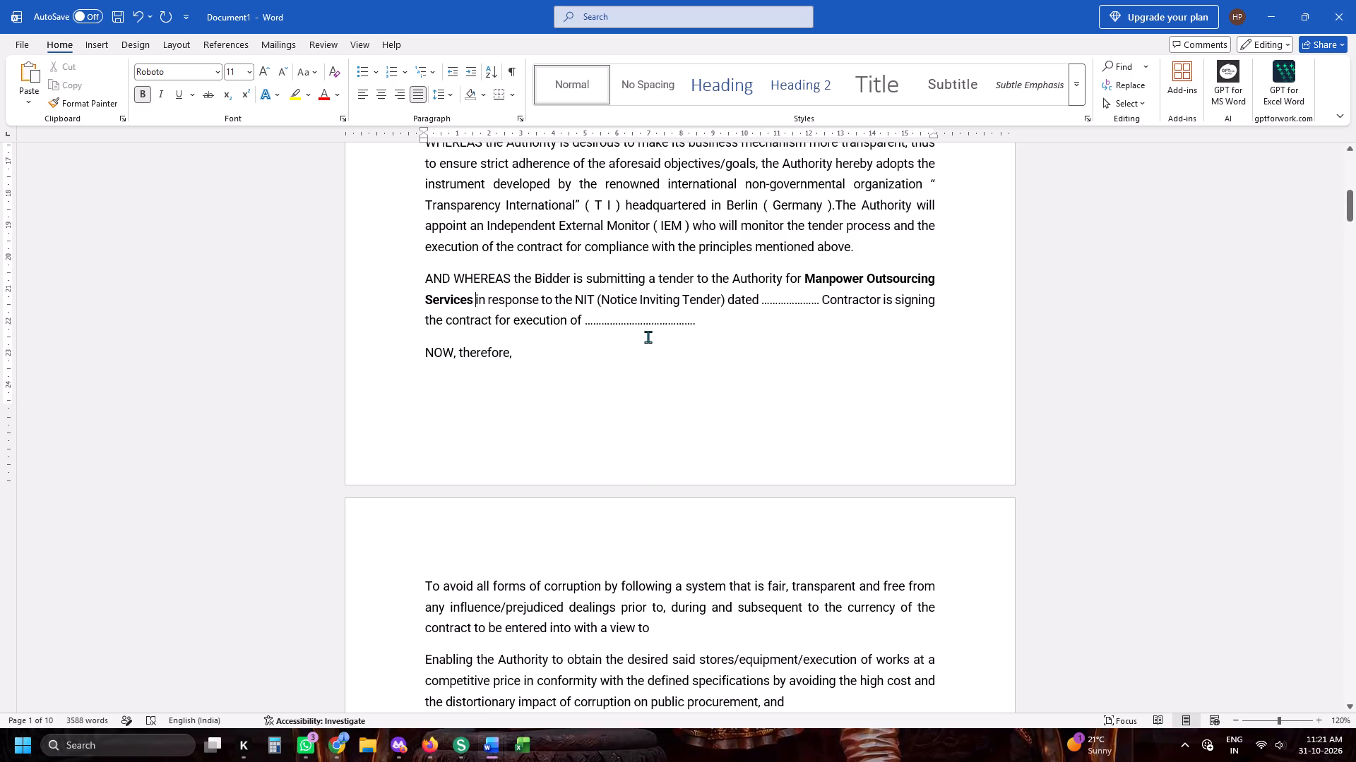
{"action": "double_click", "coordinate": [777, 301]}
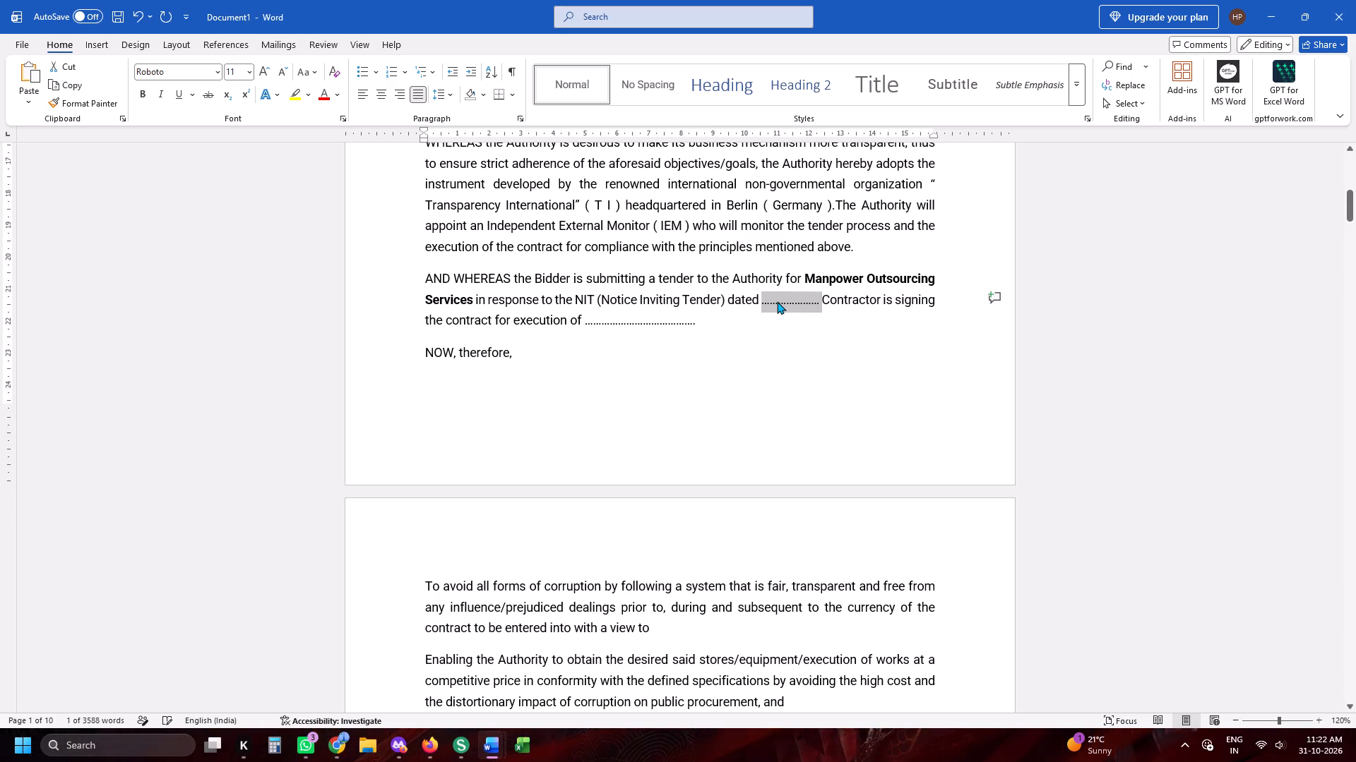
{"action": "key", "text": "ctrl+b"}
{"action": "key", "text": "ctrl+v"}
{"action": "key", "text": "space"}
Replace the blank after "contract for execution of" with bold "Manpower Outsourcing Services.", copying the service name from the bid's item category.
{"action": "key", "text": "alt+Tab"}
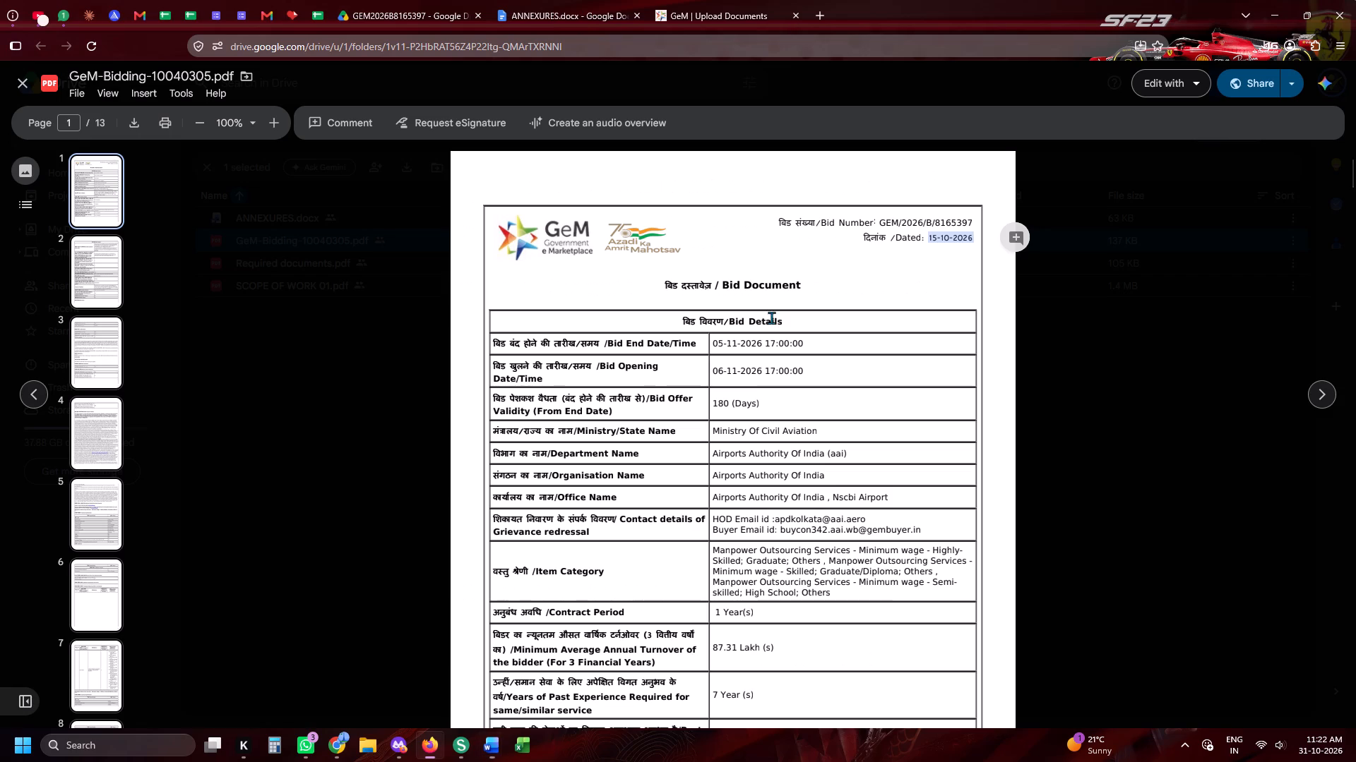
{"action": "key", "text": "alt+Tab"}
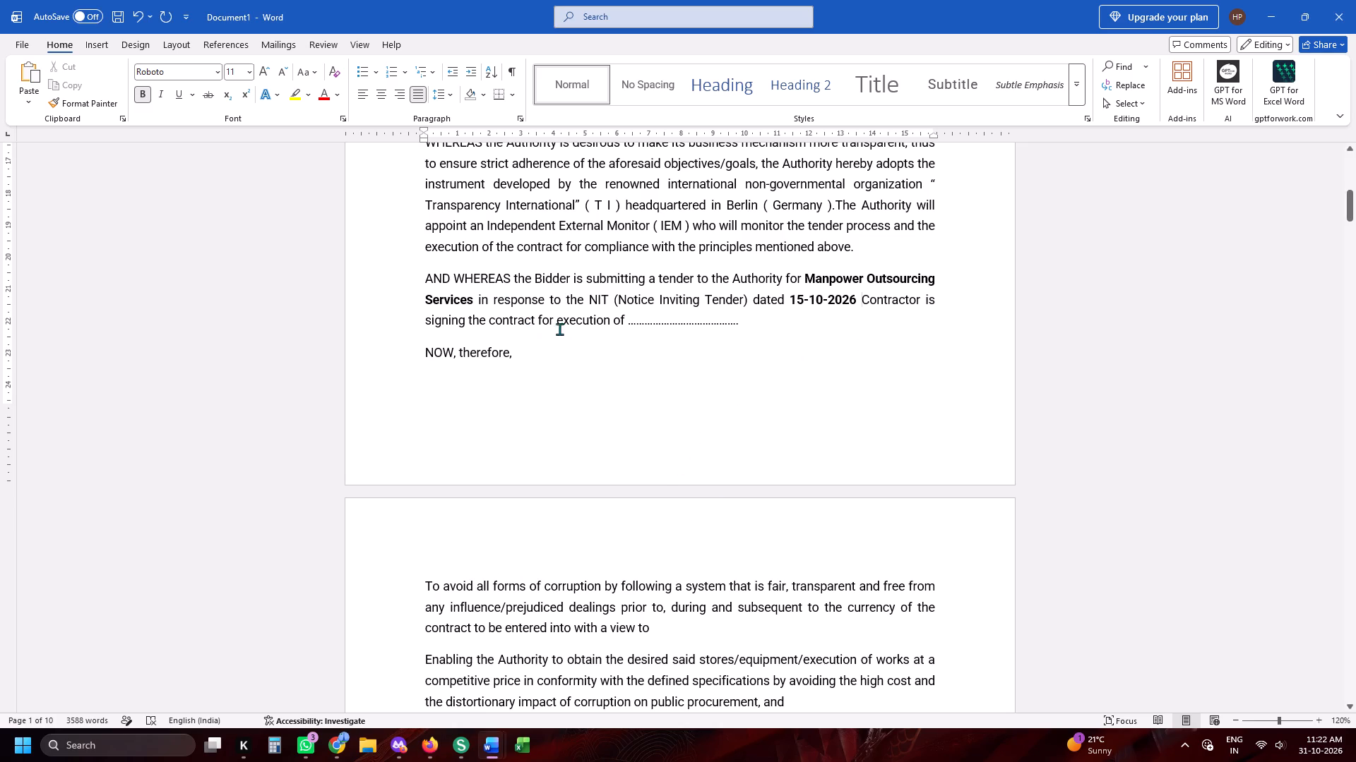
{"action": "key", "text": "alt+Tab"}
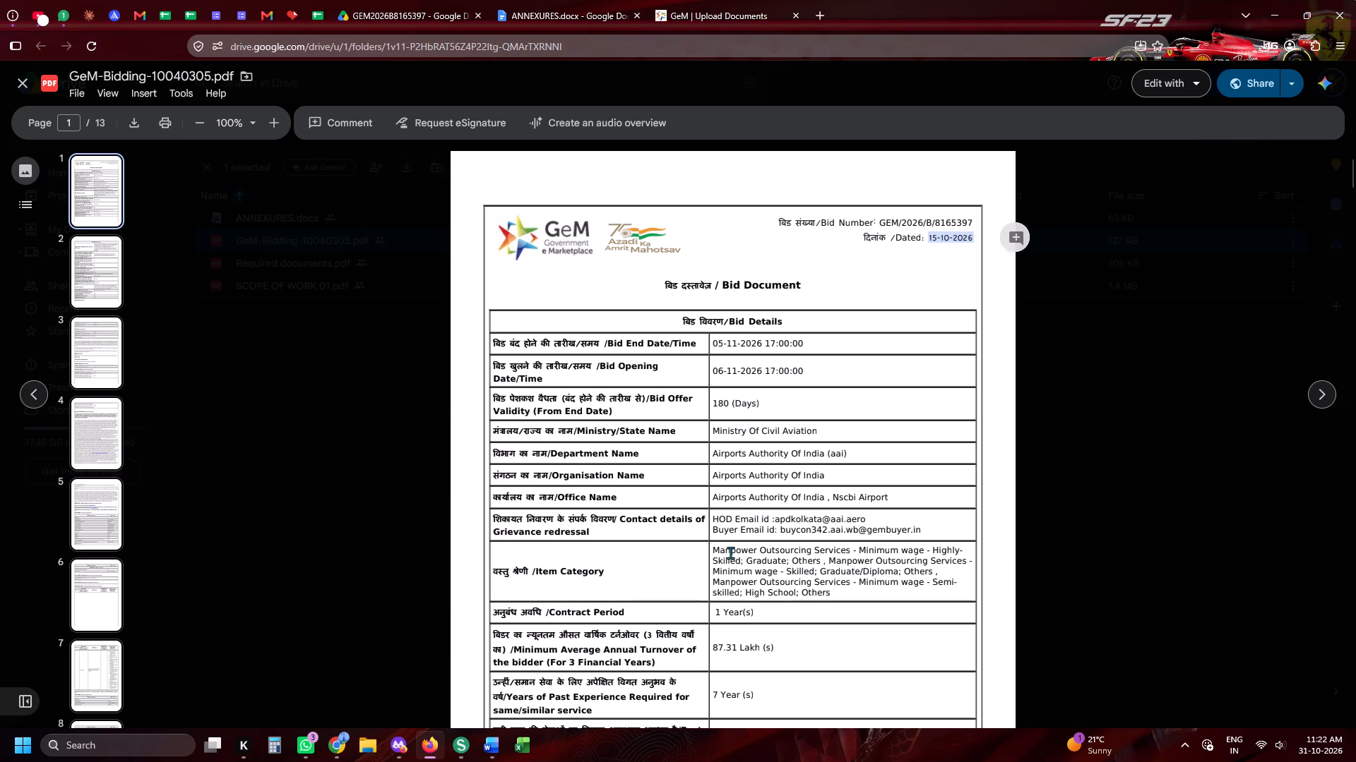
{"action": "left_click_drag", "start_coordinate": [730, 552], "coordinate": [843, 550]}
{"action": "key", "text": "ctrl+c"}
{"action": "key", "text": "ctrl+c"}
{"action": "key", "text": "ctrl+c"}
{"action": "key", "text": "ctrl+c"}
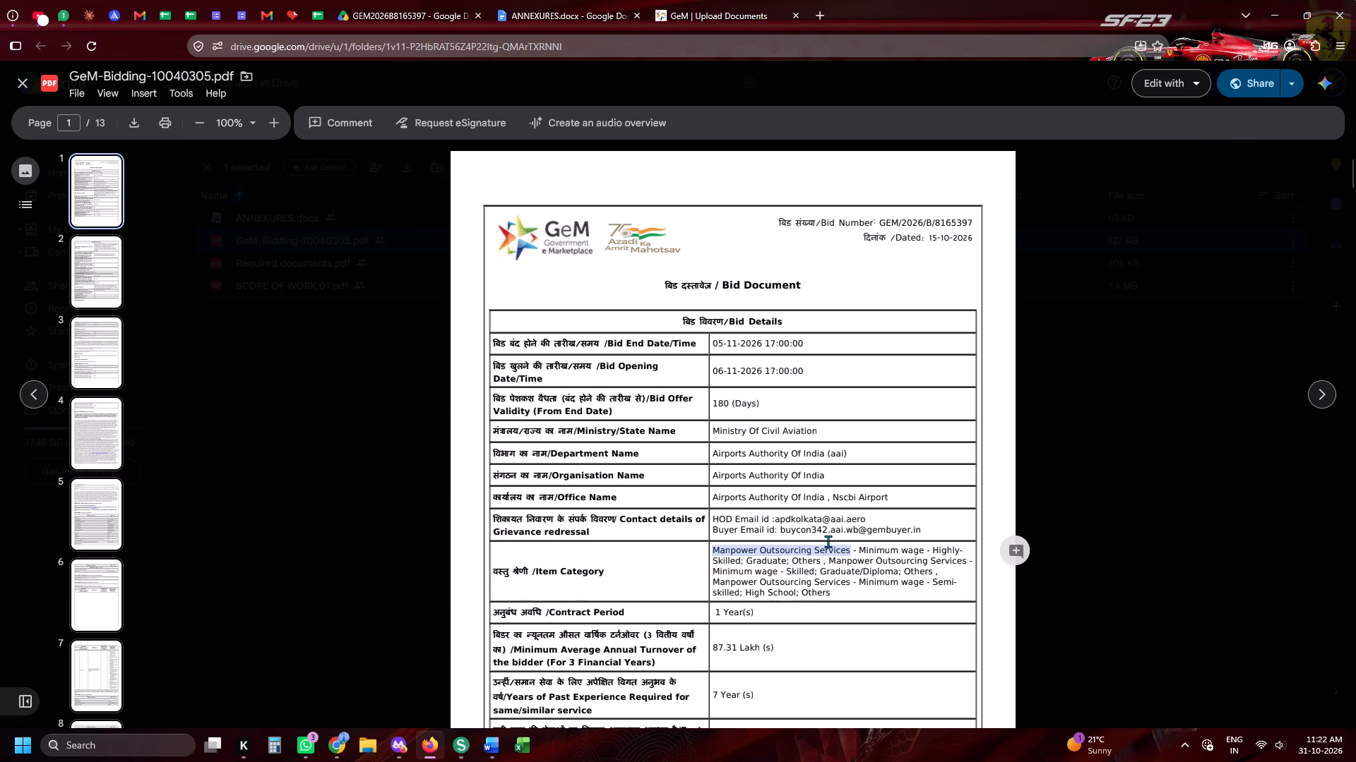
{"action": "key", "text": "alt+Tab"}
{"action": "double_click", "coordinate": [710, 324]}
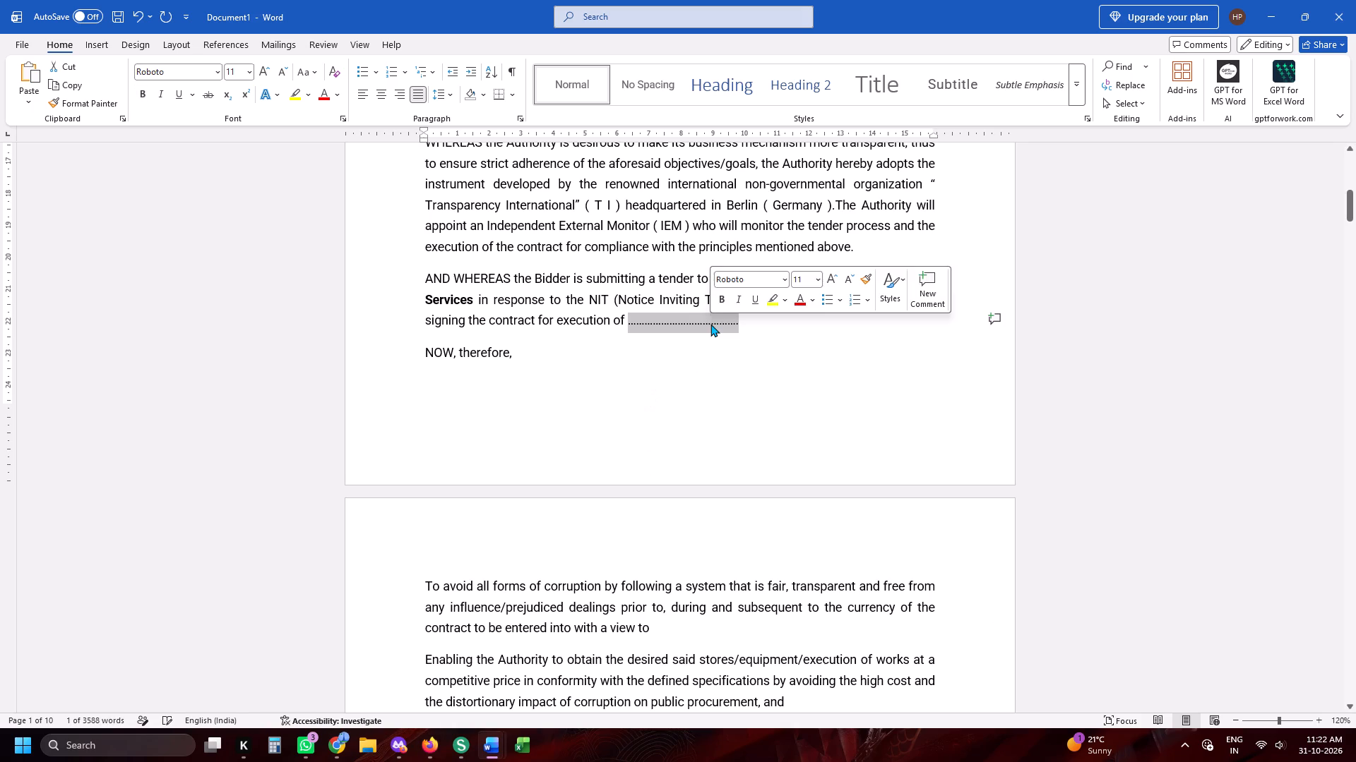
{"action": "key", "text": "ctrl+b"}
{"action": "key", "text": "ctrl+v"}
{"action": "key", "text": "period"}
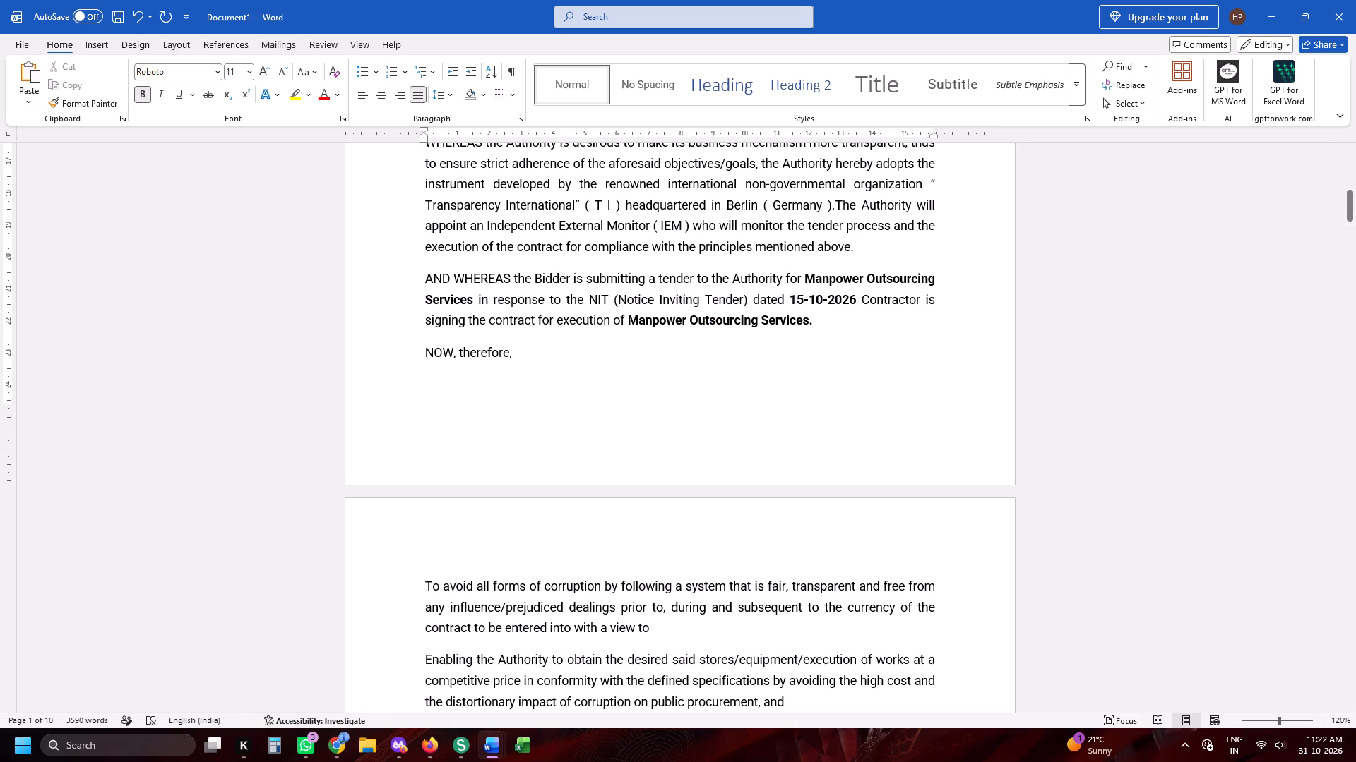
Look through the remaining Integrity Pact clauses down to signing clause 13 for blanks that still need filling.
{"action": "scroll", "coordinate": [696, 246], "scroll_direction": "down", "scroll_amount": 3}
{"action": "scroll", "coordinate": [537, 319], "scroll_direction": "down", "scroll_amount": 3}
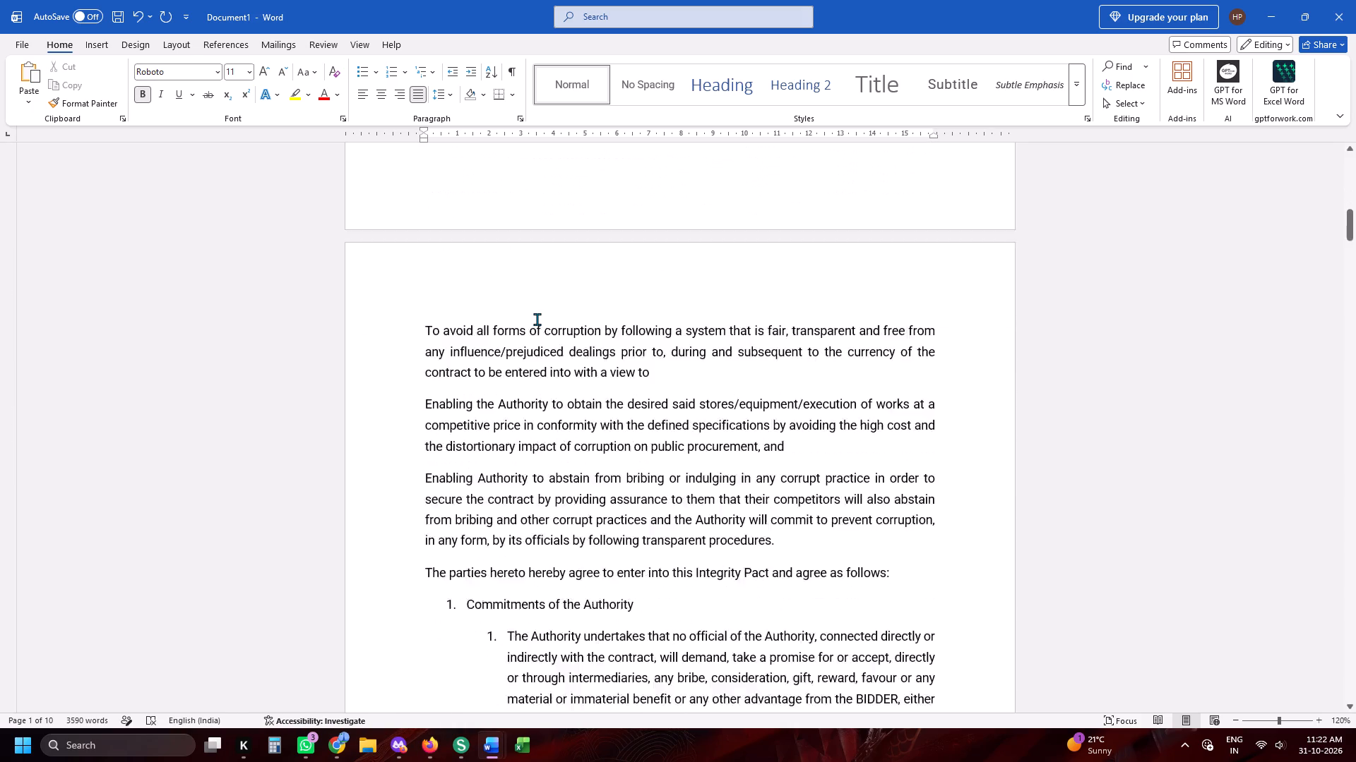
{"action": "scroll", "coordinate": [537, 319], "scroll_direction": "down", "scroll_amount": 18}
{"action": "scroll", "coordinate": [537, 319], "scroll_direction": "down", "scroll_amount": 6}
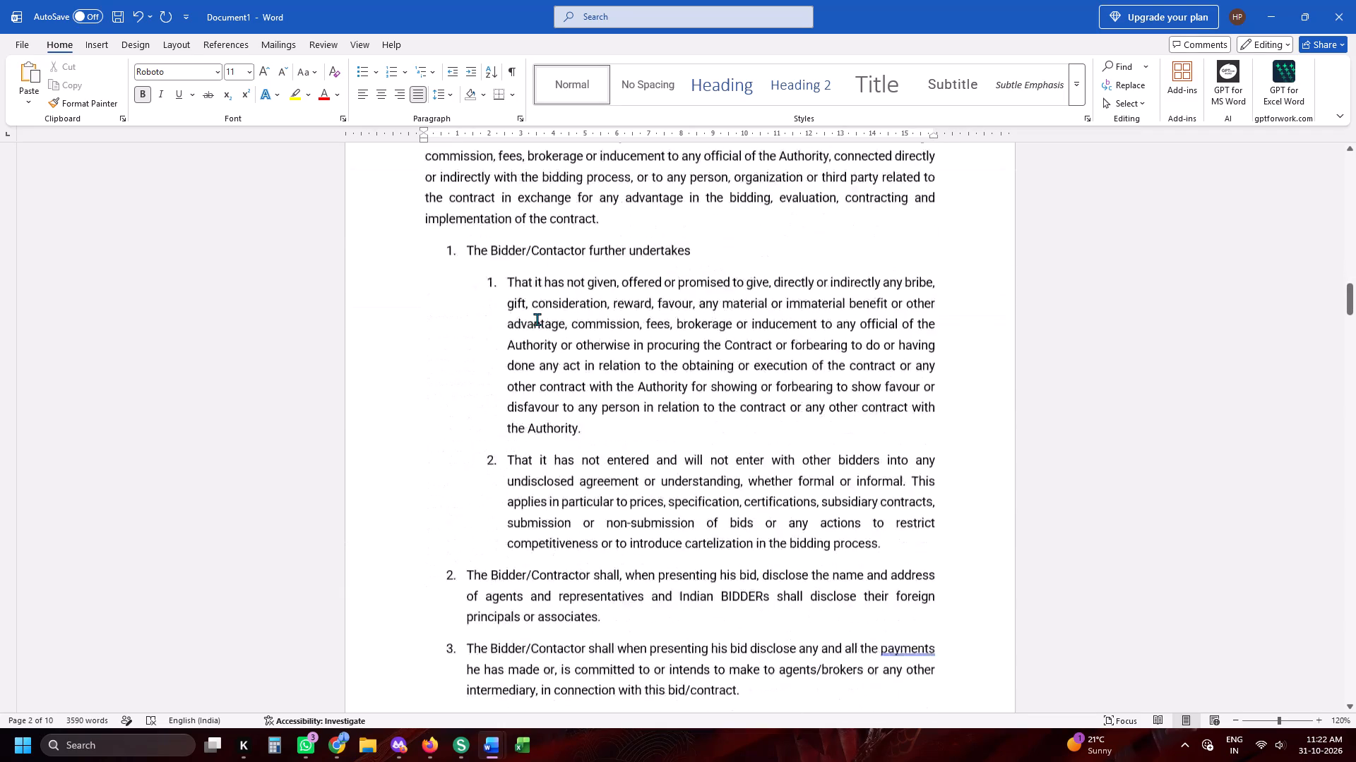
{"action": "scroll", "coordinate": [537, 319], "scroll_direction": "down", "scroll_amount": 16}
{"action": "scroll", "coordinate": [536, 320], "scroll_direction": "down", "scroll_amount": 14}
{"action": "scroll", "coordinate": [533, 328], "scroll_direction": "down", "scroll_amount": 7}
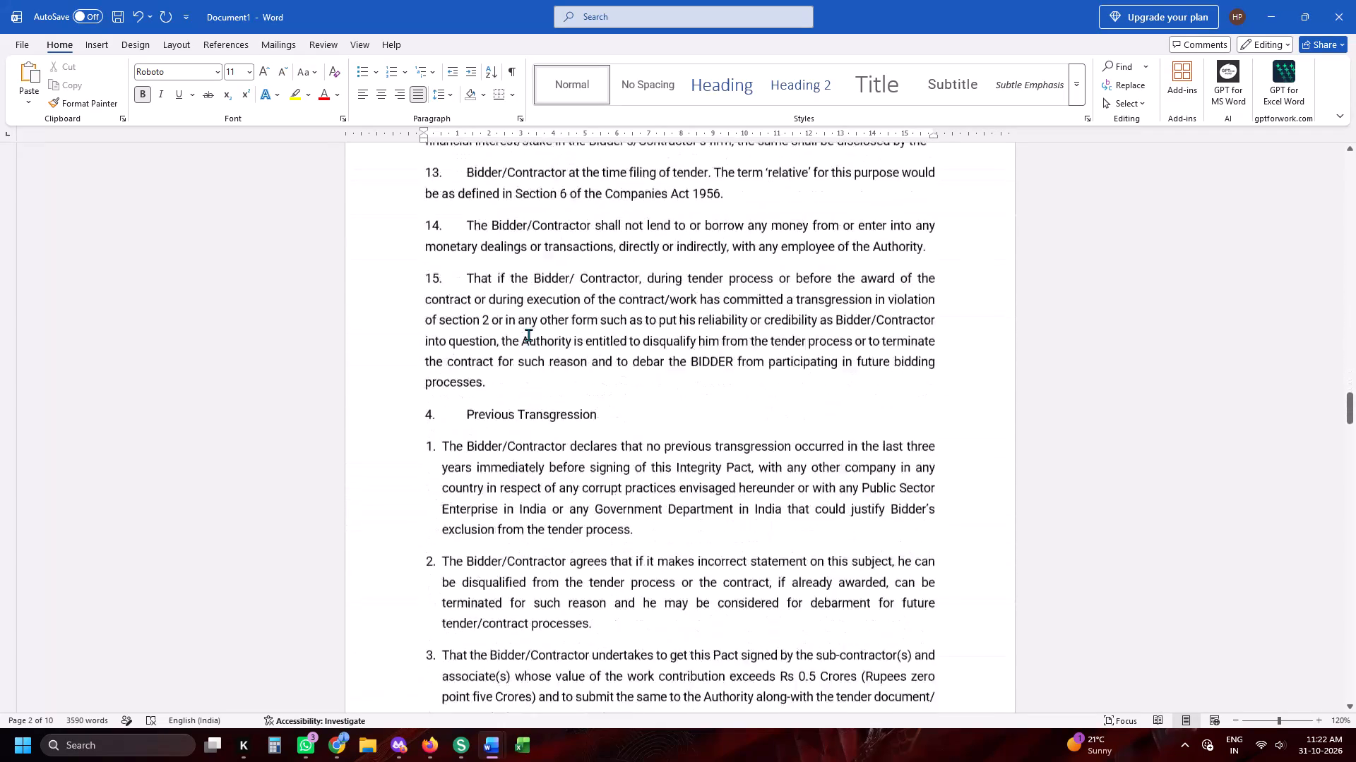
{"action": "scroll", "coordinate": [528, 334], "scroll_direction": "down", "scroll_amount": 15}
{"action": "scroll", "coordinate": [532, 313], "scroll_direction": "down", "scroll_amount": 17}
{"action": "scroll", "coordinate": [534, 314], "scroll_direction": "down", "scroll_amount": 8}
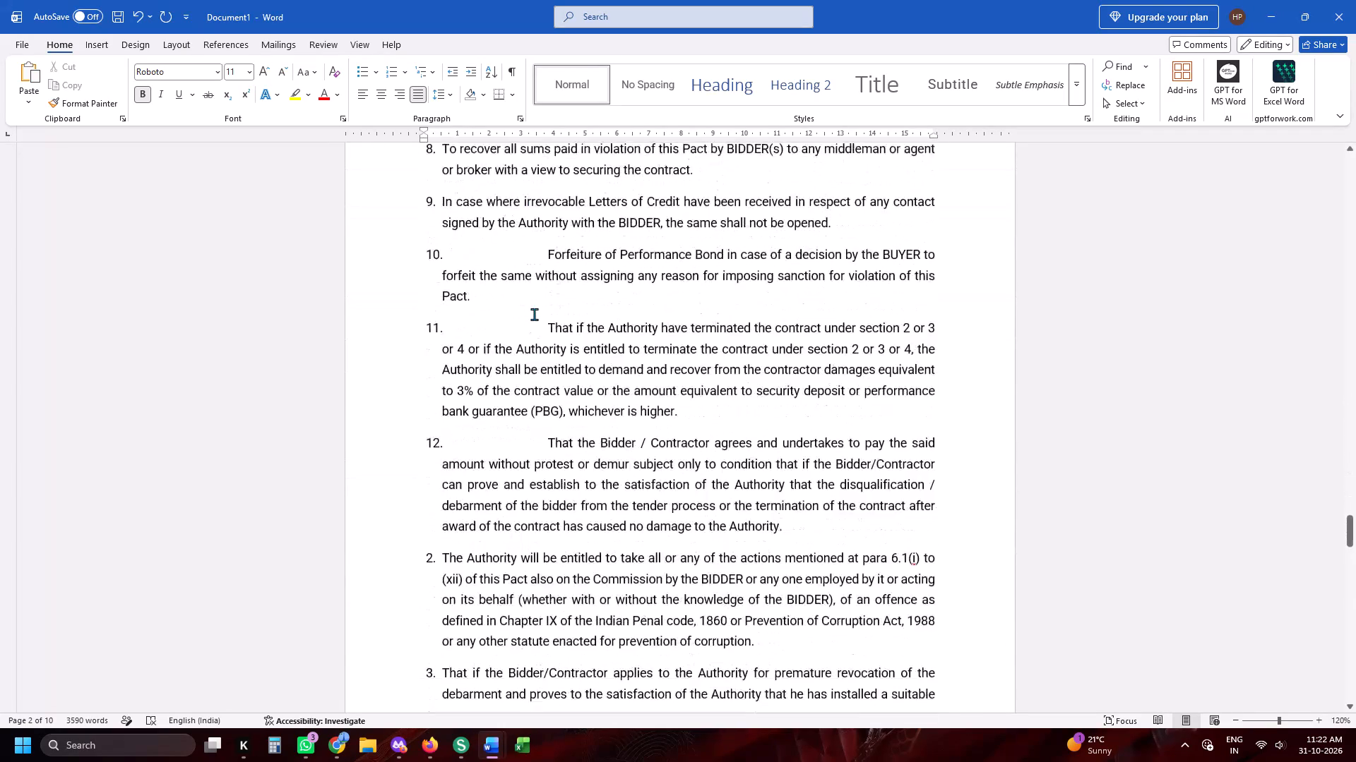
{"action": "scroll", "coordinate": [534, 314], "scroll_direction": "down", "scroll_amount": 16}
{"action": "scroll", "coordinate": [533, 297], "scroll_direction": "down", "scroll_amount": 15}
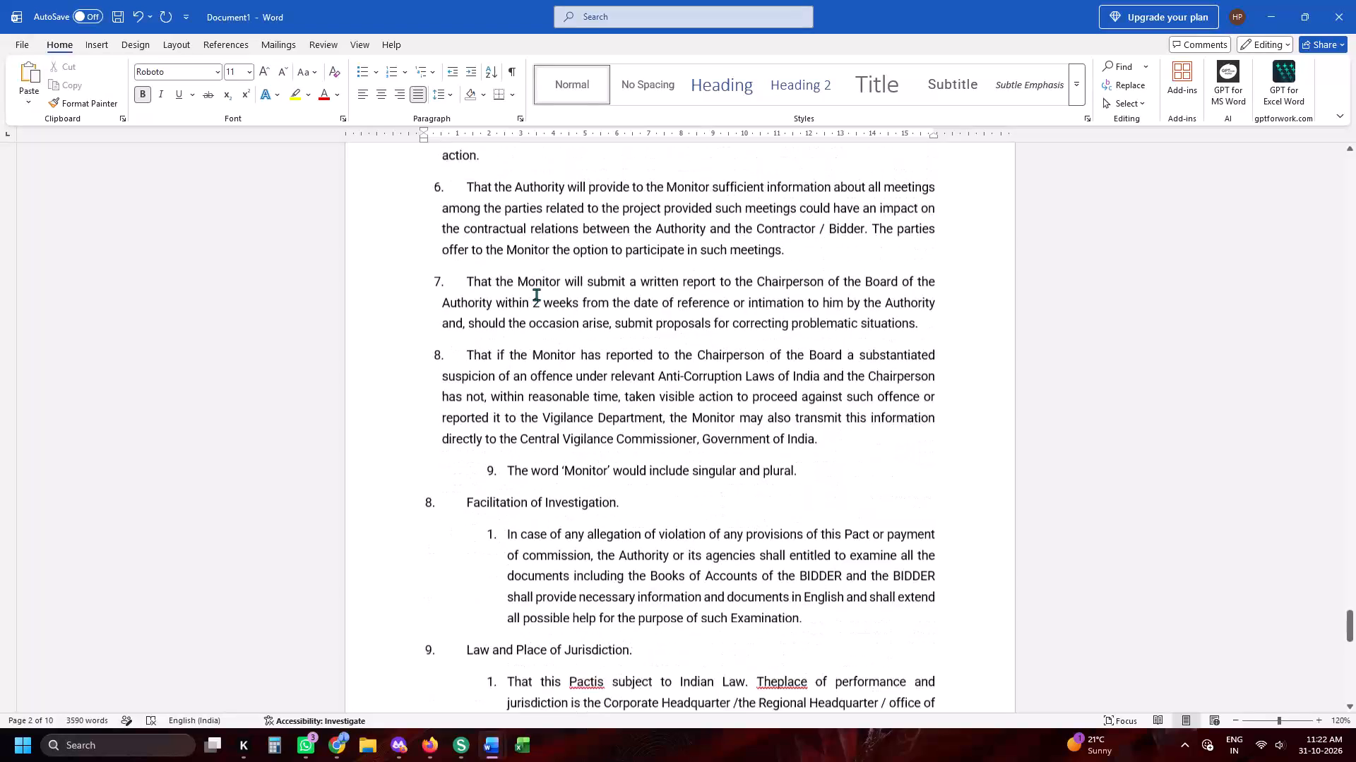
{"action": "scroll", "coordinate": [547, 272], "scroll_direction": "down", "scroll_amount": 8}
{"action": "scroll", "coordinate": [547, 272], "scroll_direction": "down", "scroll_amount": 15}
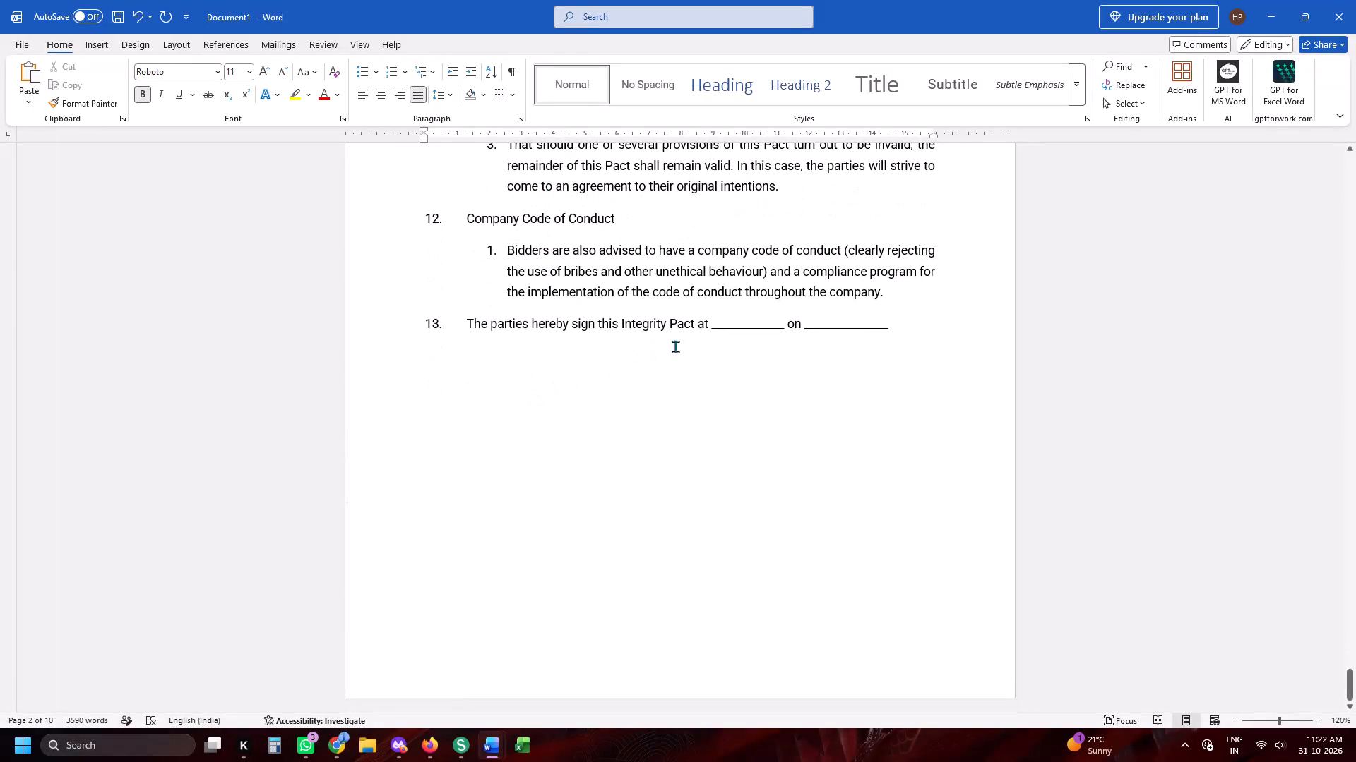
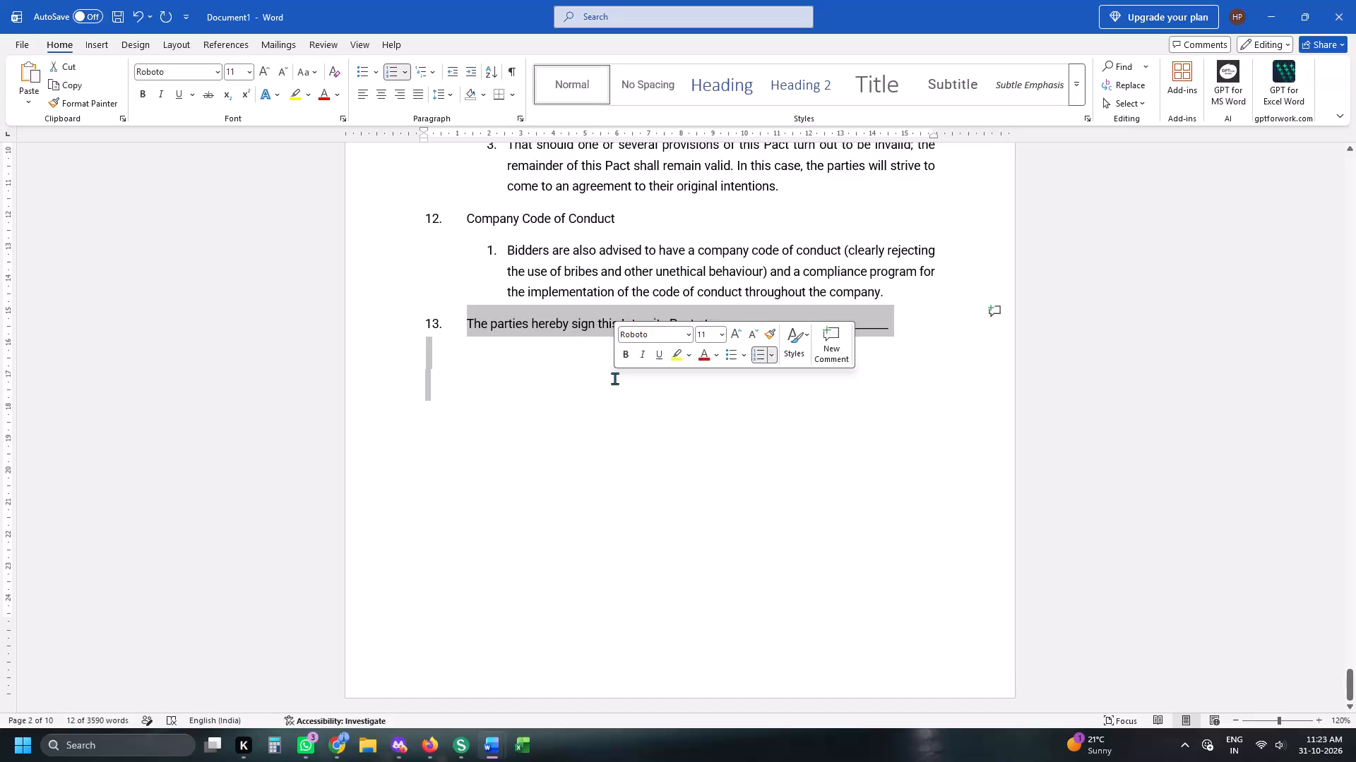
Delete signing clause 13 and the empty lines below it from the end of the Integrity Pact.
{"action": "key", "text": "Delete"}
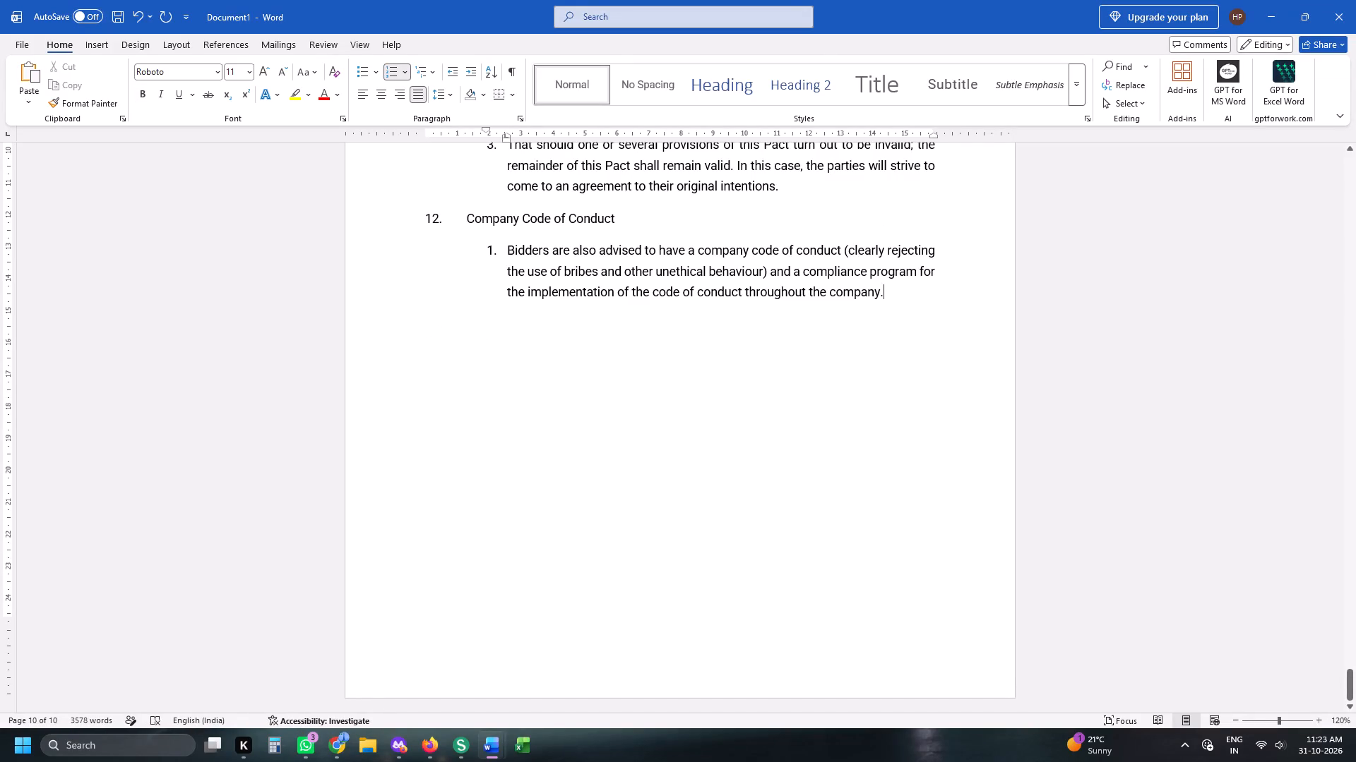
Insert the picture "seal sign for pow" from the OneDrive folder on a new unnumbered line below clause 12, Company Code of Conduct.
{"action": "left_click", "coordinate": [492, 358]}
{"action": "key", "text": "Return"}
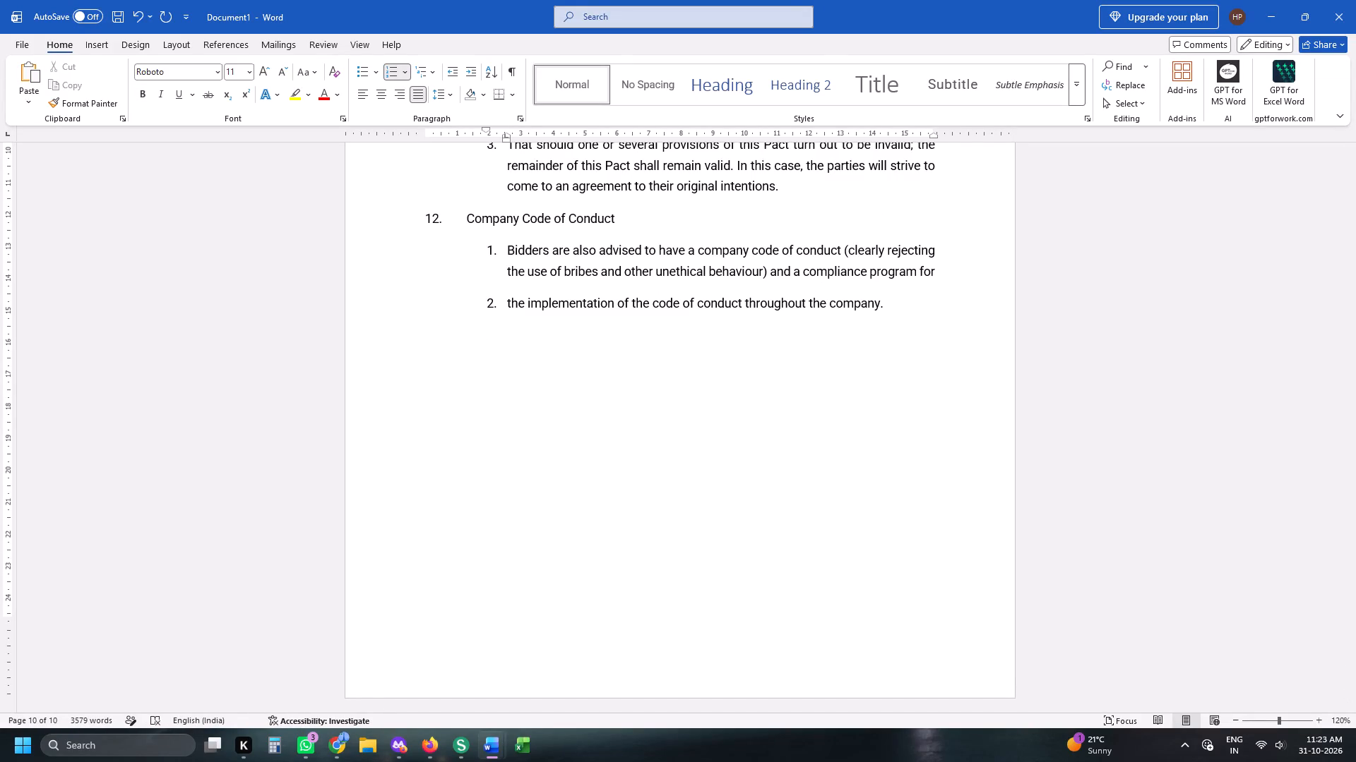
{"action": "key", "text": "ctrl+z"}
{"action": "key", "text": "End"}
{"action": "key", "text": "Return"}
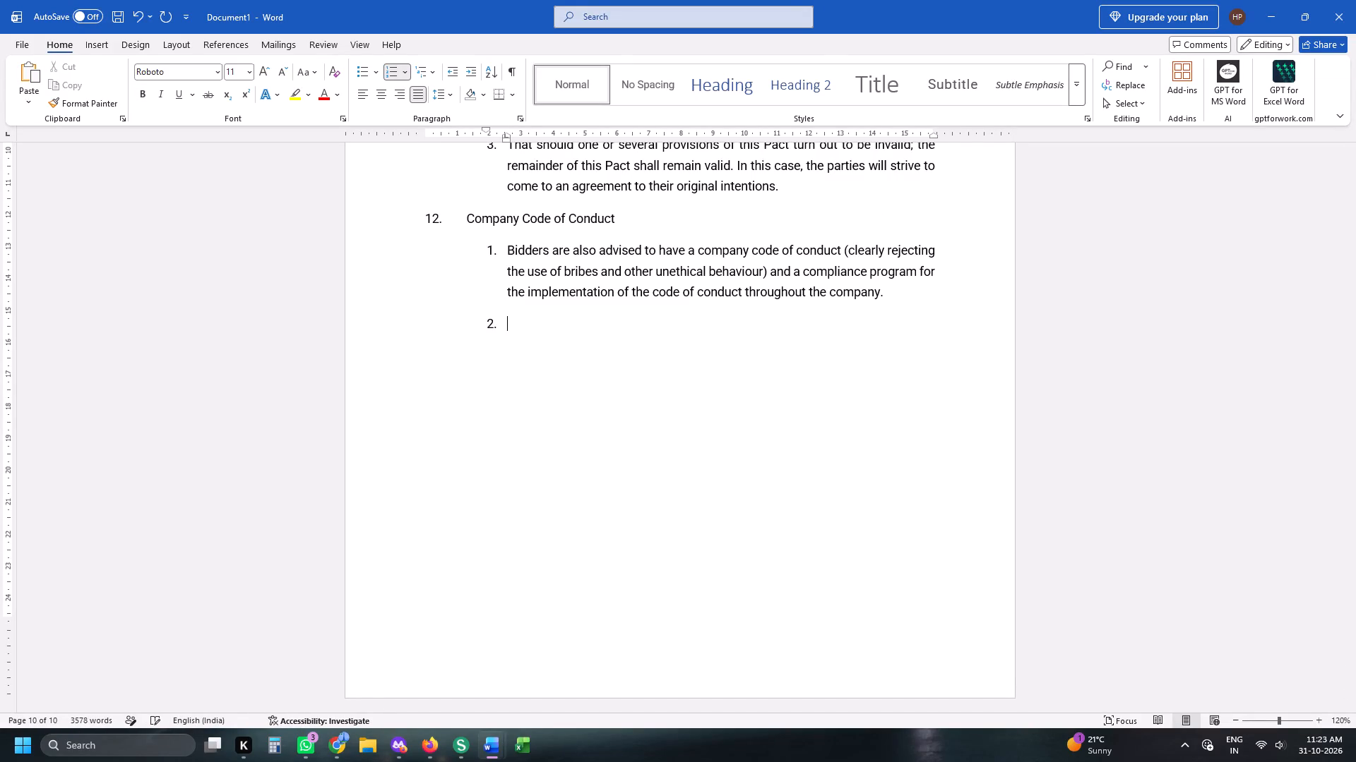
{"action": "key", "text": "Return"}
{"action": "key", "text": "Return"}
{"action": "key", "text": "Return"}
{"action": "left_click", "coordinate": [102, 46]}
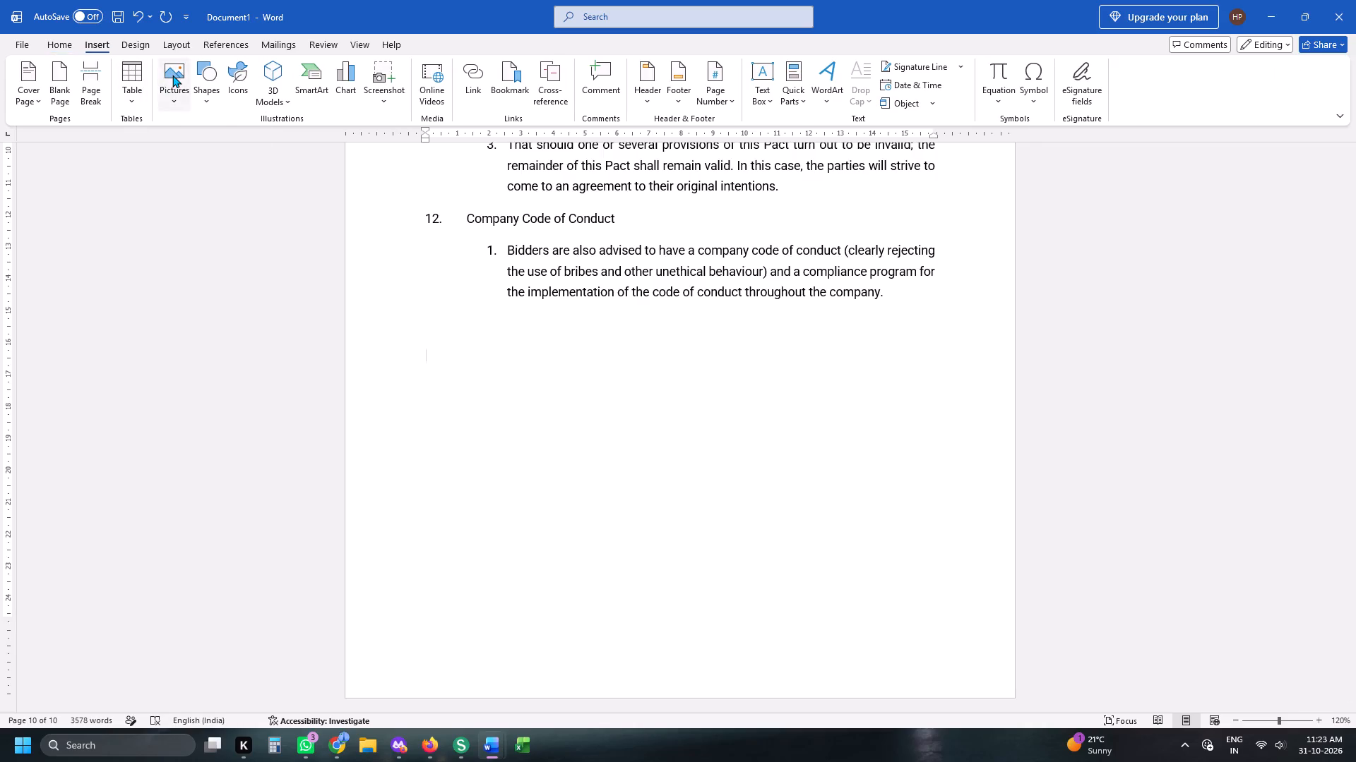
{"action": "left_click", "coordinate": [172, 75]}
{"action": "left_click", "coordinate": [177, 142]}
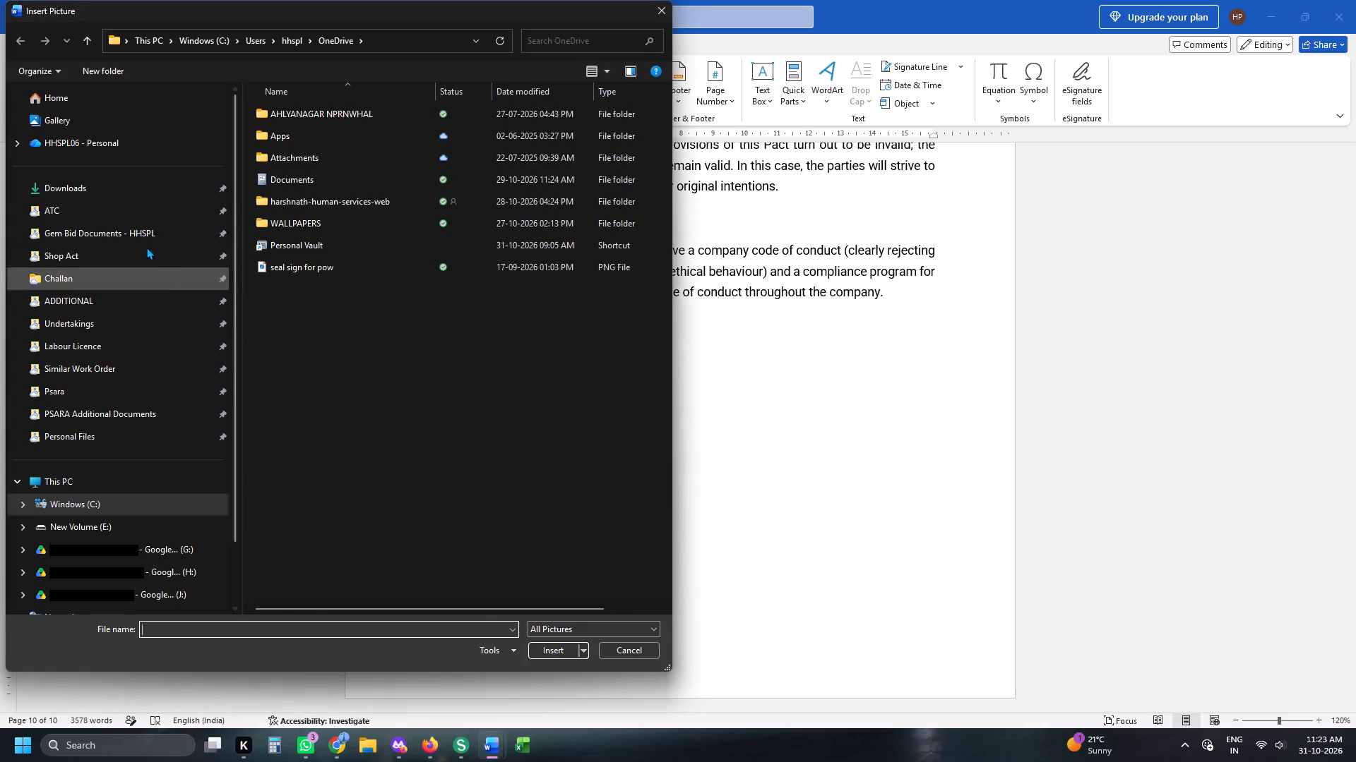
{"action": "left_click", "coordinate": [285, 266]}
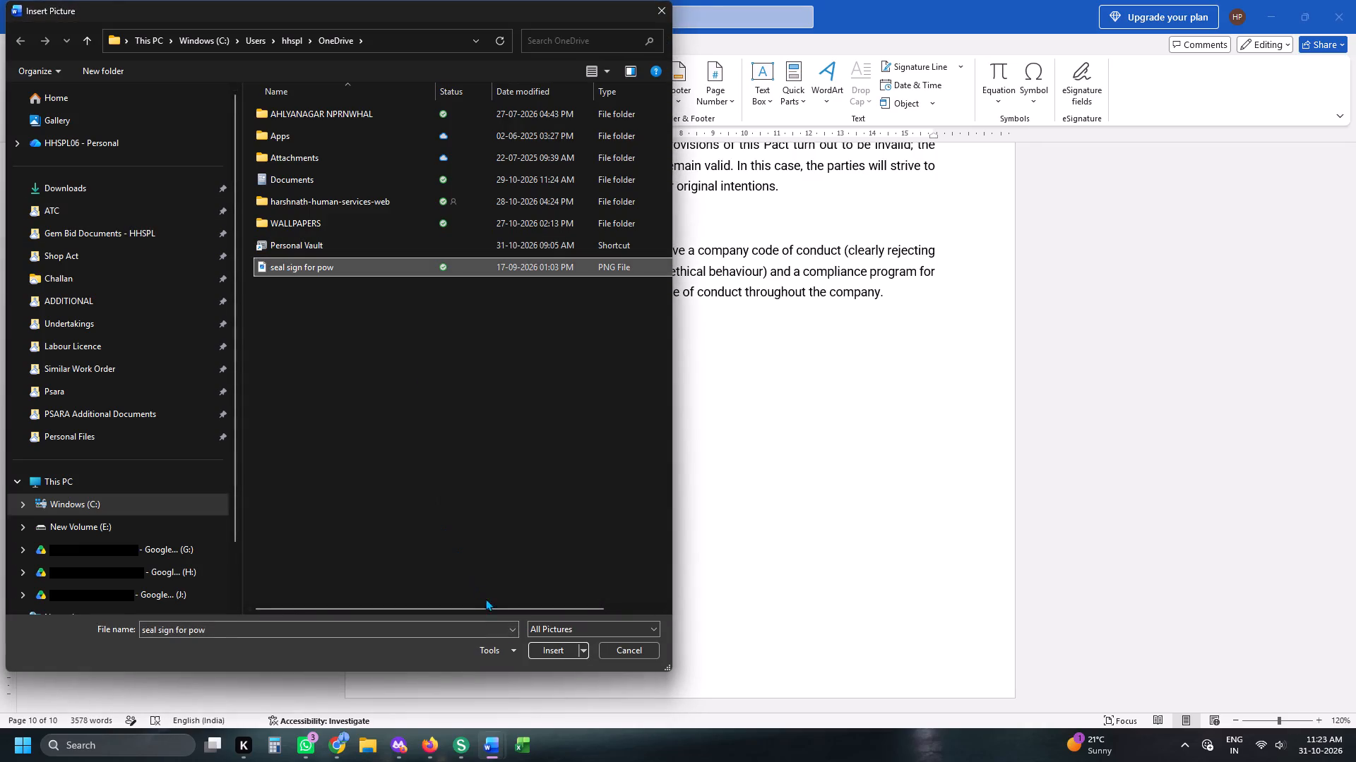
{"action": "left_click", "coordinate": [542, 648]}
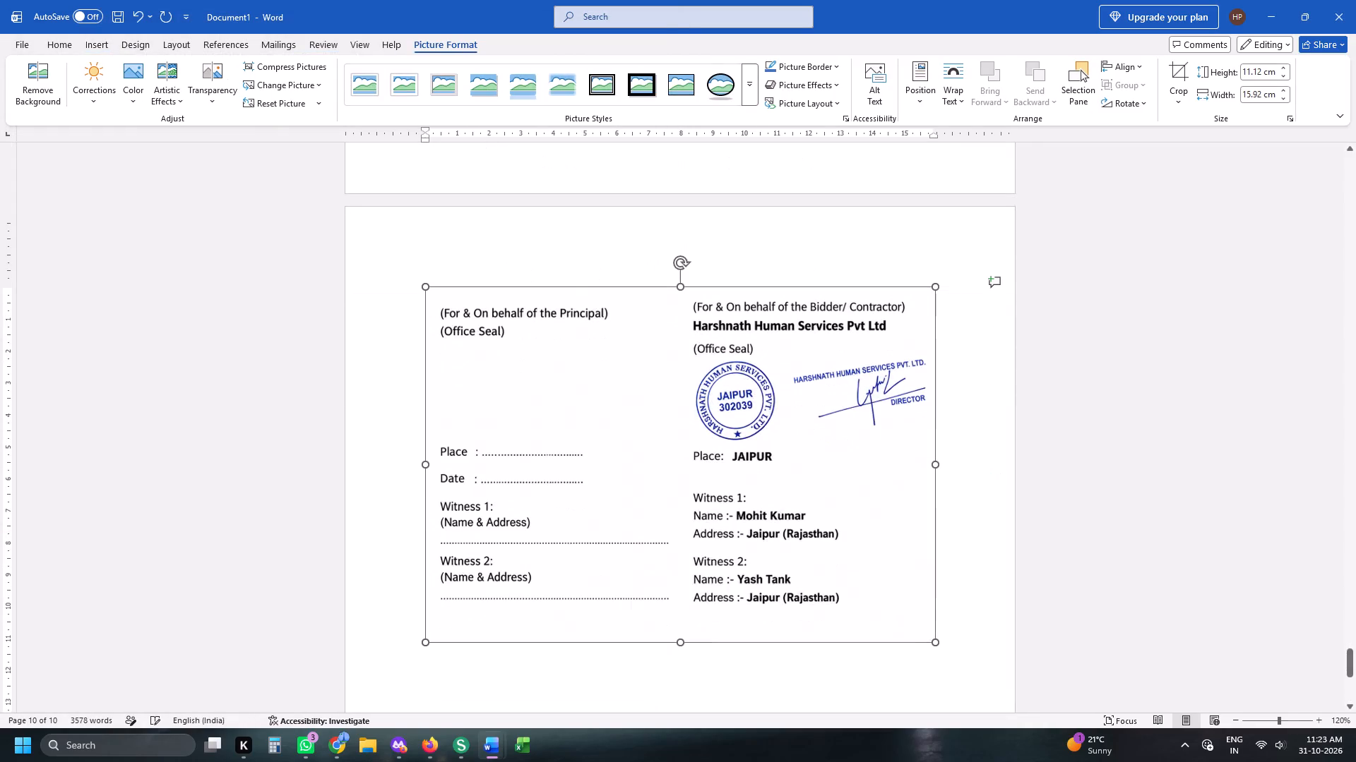
Set the signature block picture's wrapping to Behind Text and place it directly below the Company Code of Conduct clause on the last page.
{"action": "left_click", "coordinate": [953, 290]}
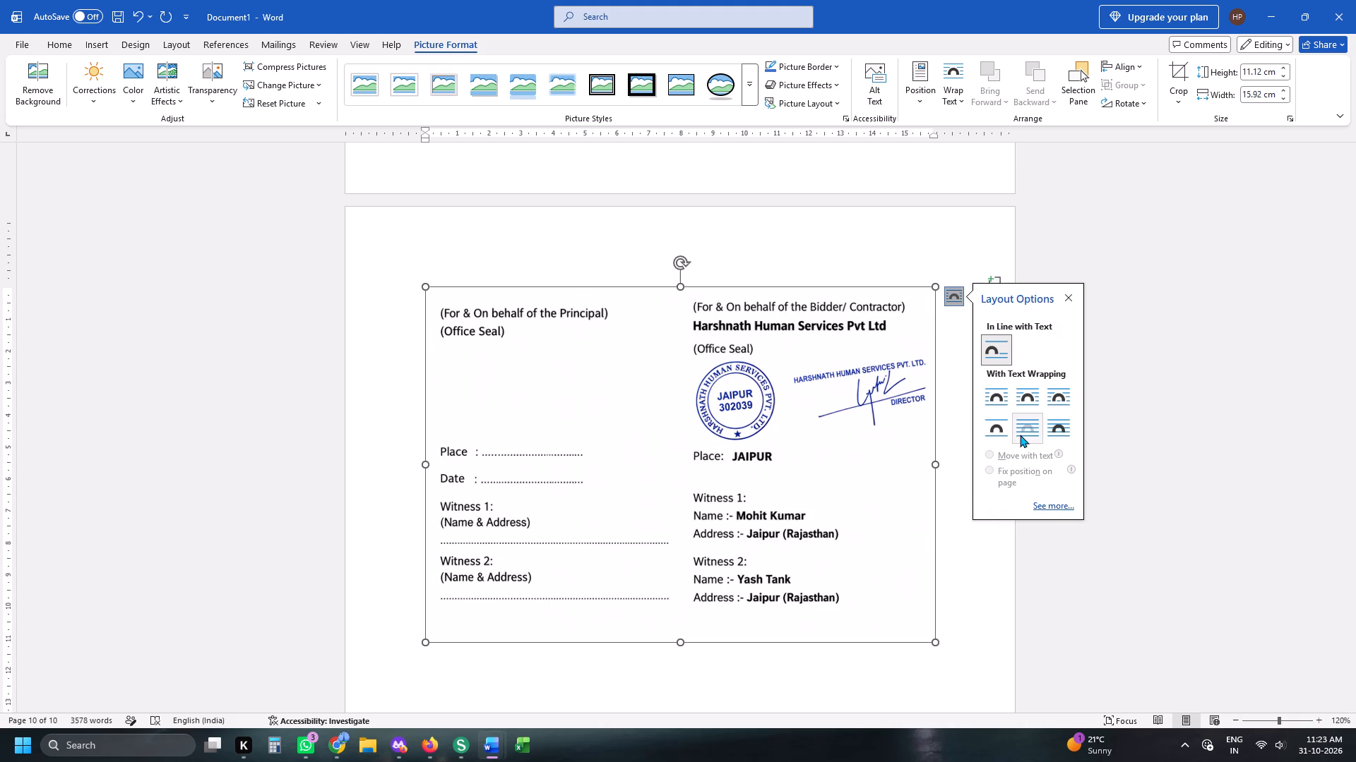
{"action": "left_click", "coordinate": [1021, 435]}
{"action": "scroll", "coordinate": [604, 375], "scroll_direction": "up", "scroll_amount": 5}
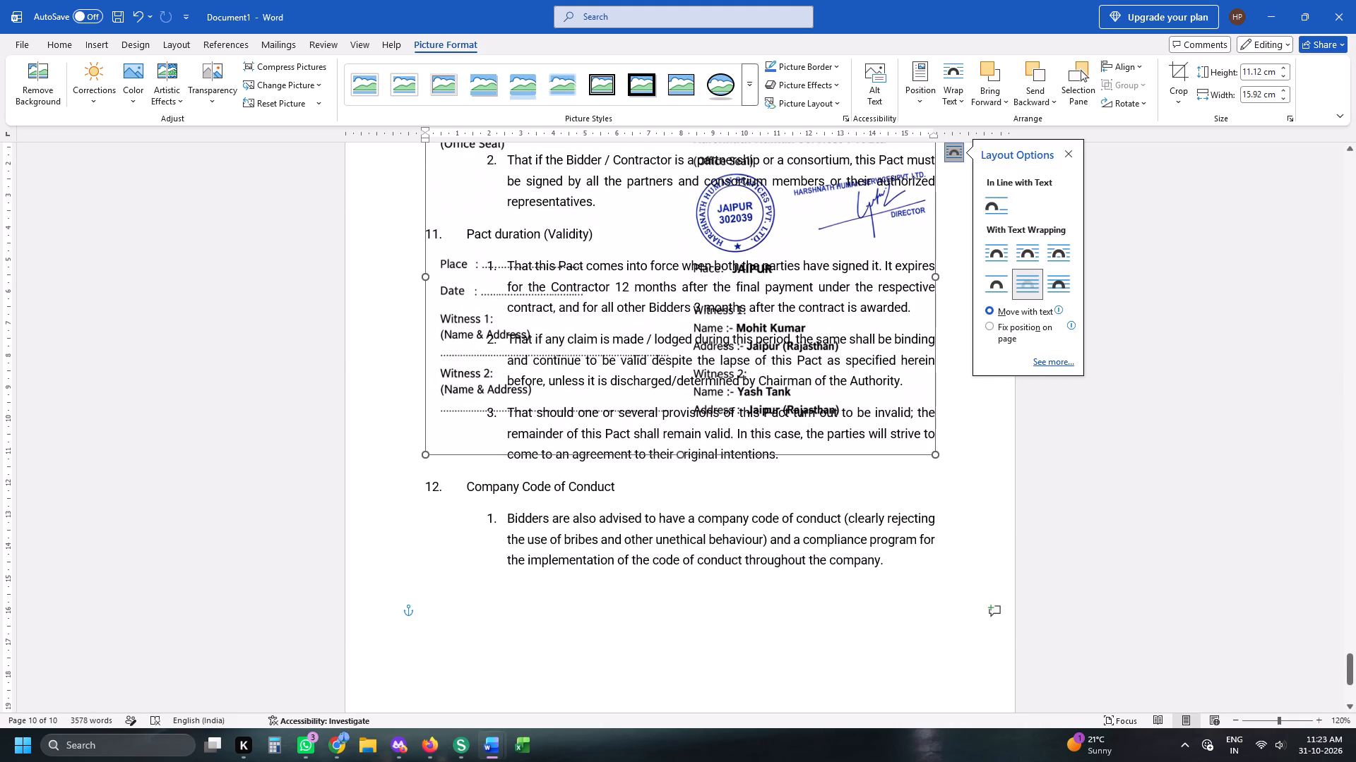
{"action": "left_click_drag", "start_coordinate": [725, 227], "coordinate": [744, 537]}
{"action": "scroll", "coordinate": [749, 401], "scroll_direction": "down", "scroll_amount": 6}
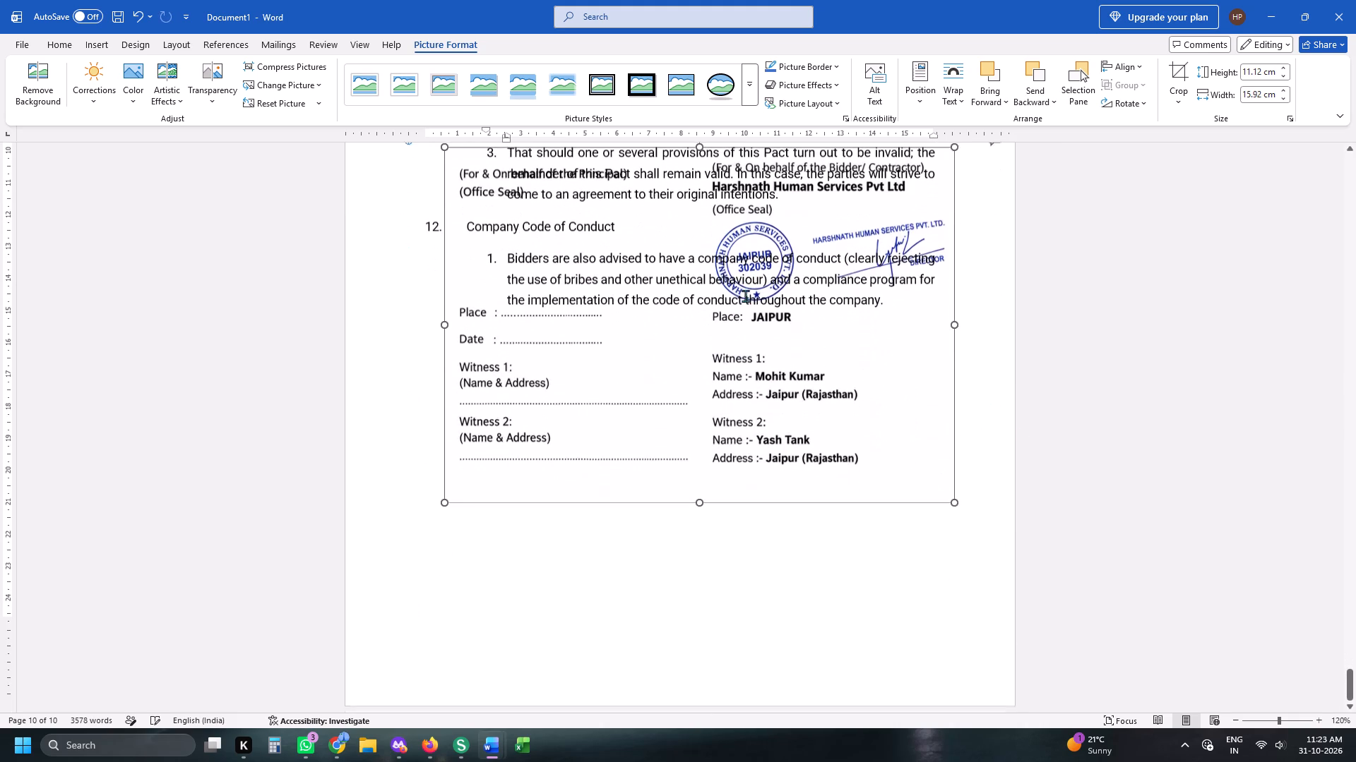
{"action": "left_click_drag", "start_coordinate": [756, 358], "coordinate": [757, 525]}
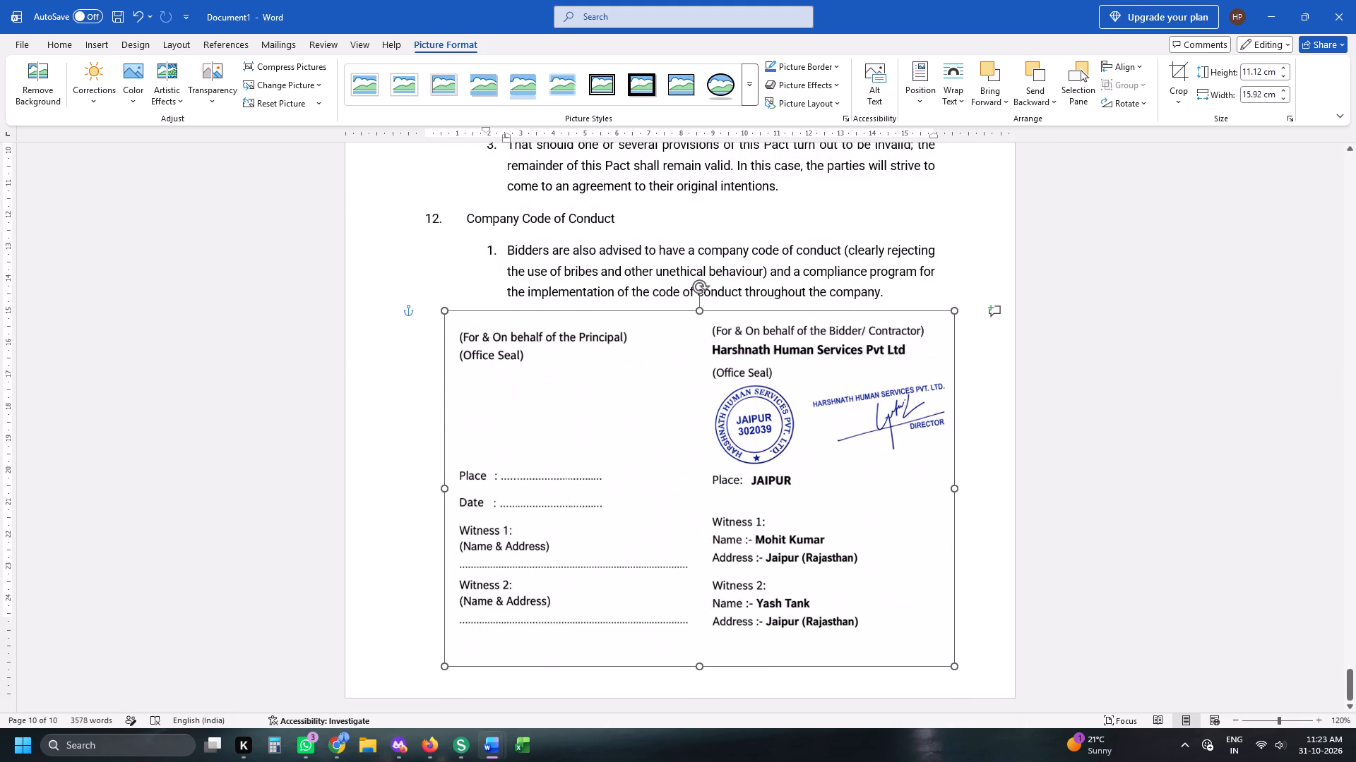
{"action": "left_click_drag", "start_coordinate": [757, 525], "coordinate": [757, 523]}
{"action": "scroll", "coordinate": [680, 429], "scroll_direction": "down", "scroll_amount": 6}
{"action": "left_click", "coordinate": [376, 242]}
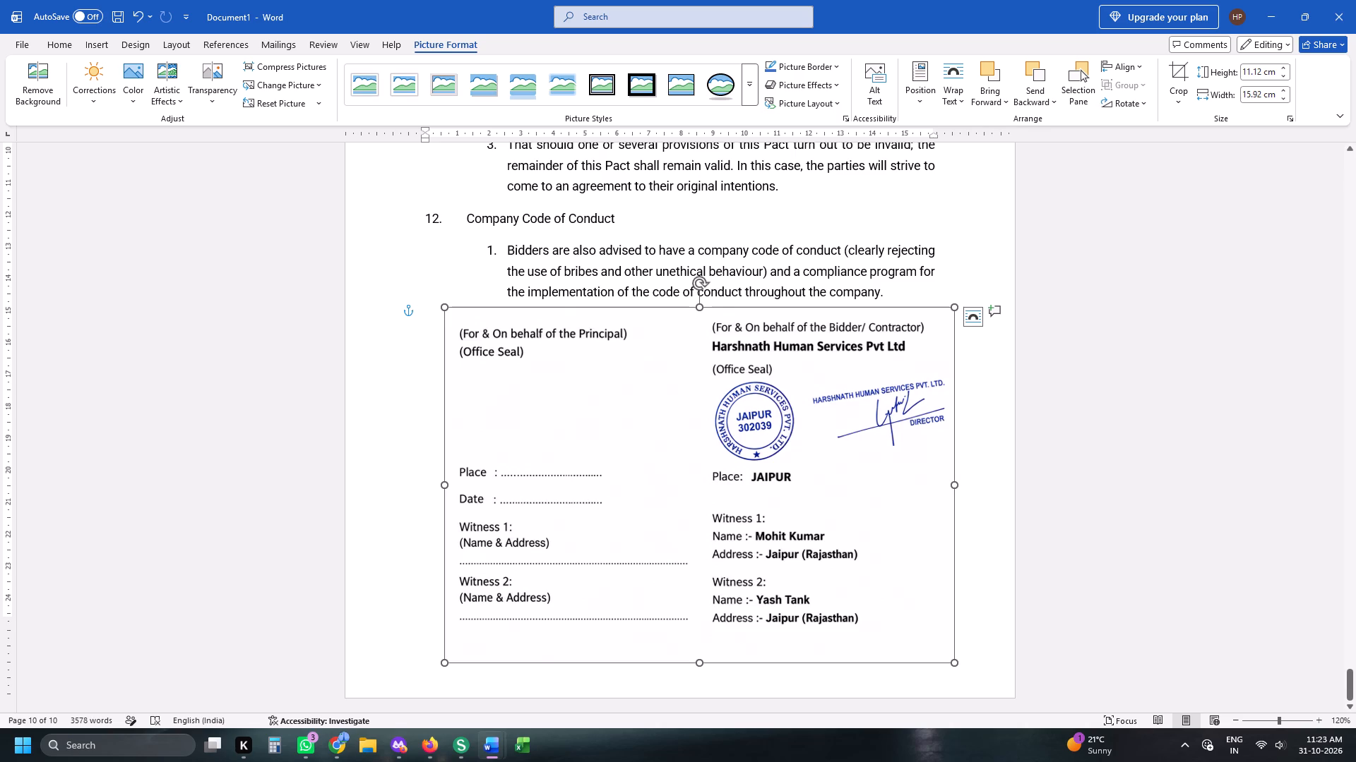
{"action": "left_click", "coordinate": [459, 263]}
{"action": "scroll", "coordinate": [725, 314], "scroll_direction": "down", "scroll_amount": 6}
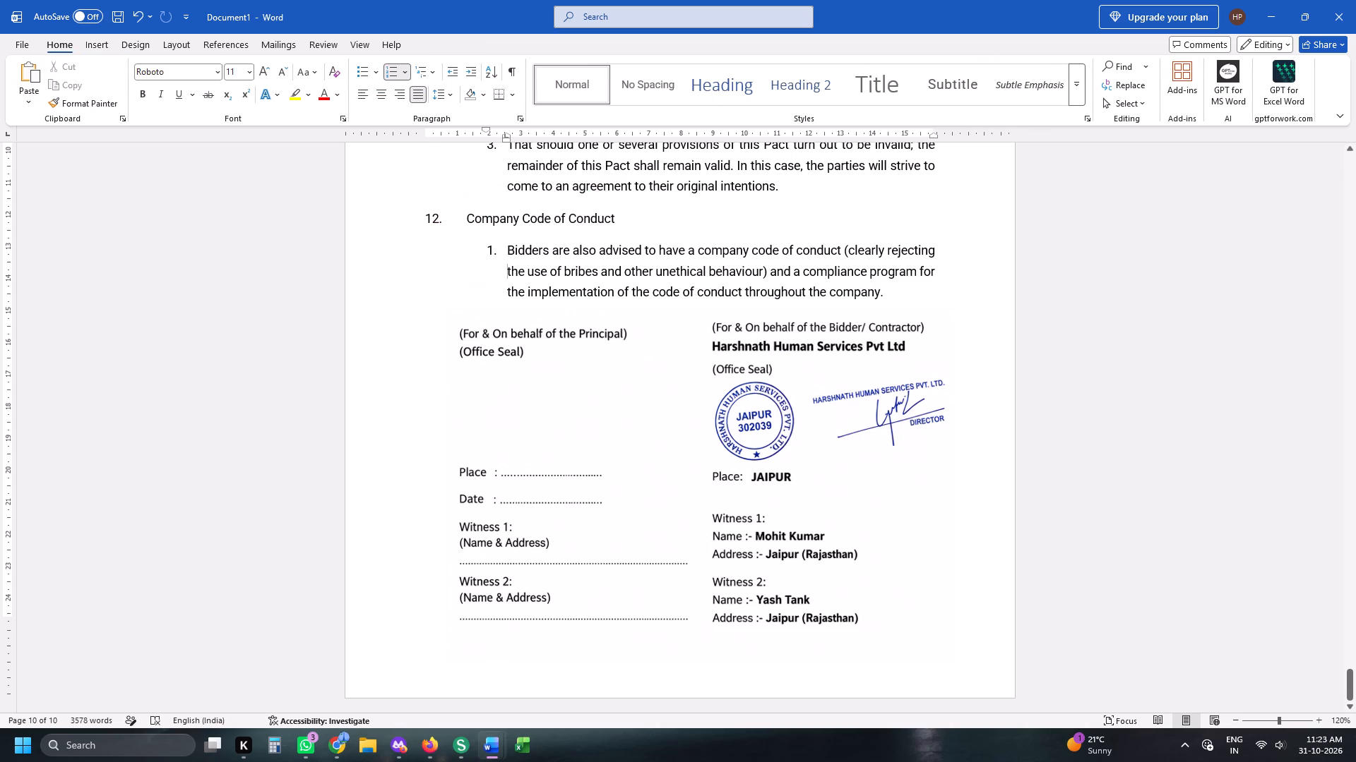
Export the Integrity Pact as a PDF named PART54 in the Downloads folder.
{"action": "scroll", "coordinate": [745, 417], "scroll_direction": "up", "scroll_amount": 14}
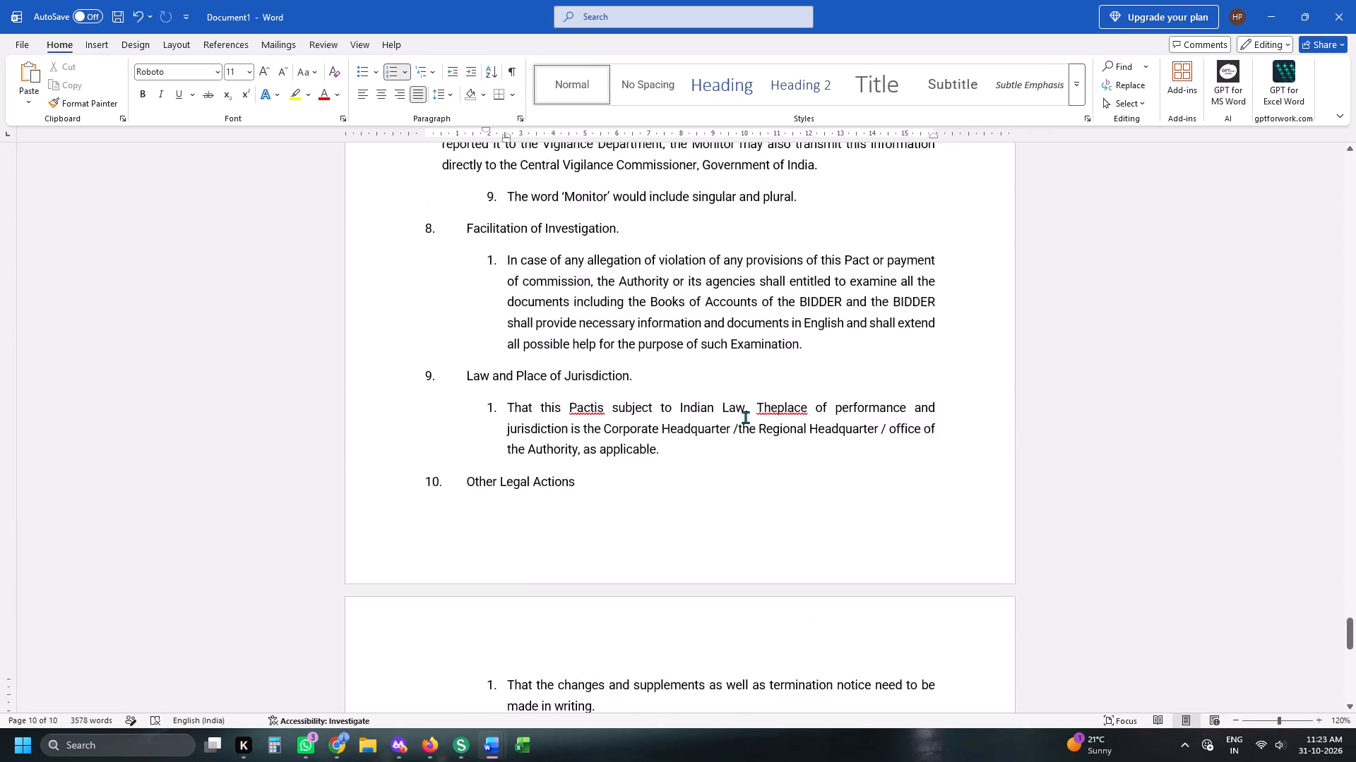
{"action": "scroll", "coordinate": [745, 417], "scroll_direction": "up", "scroll_amount": 16}
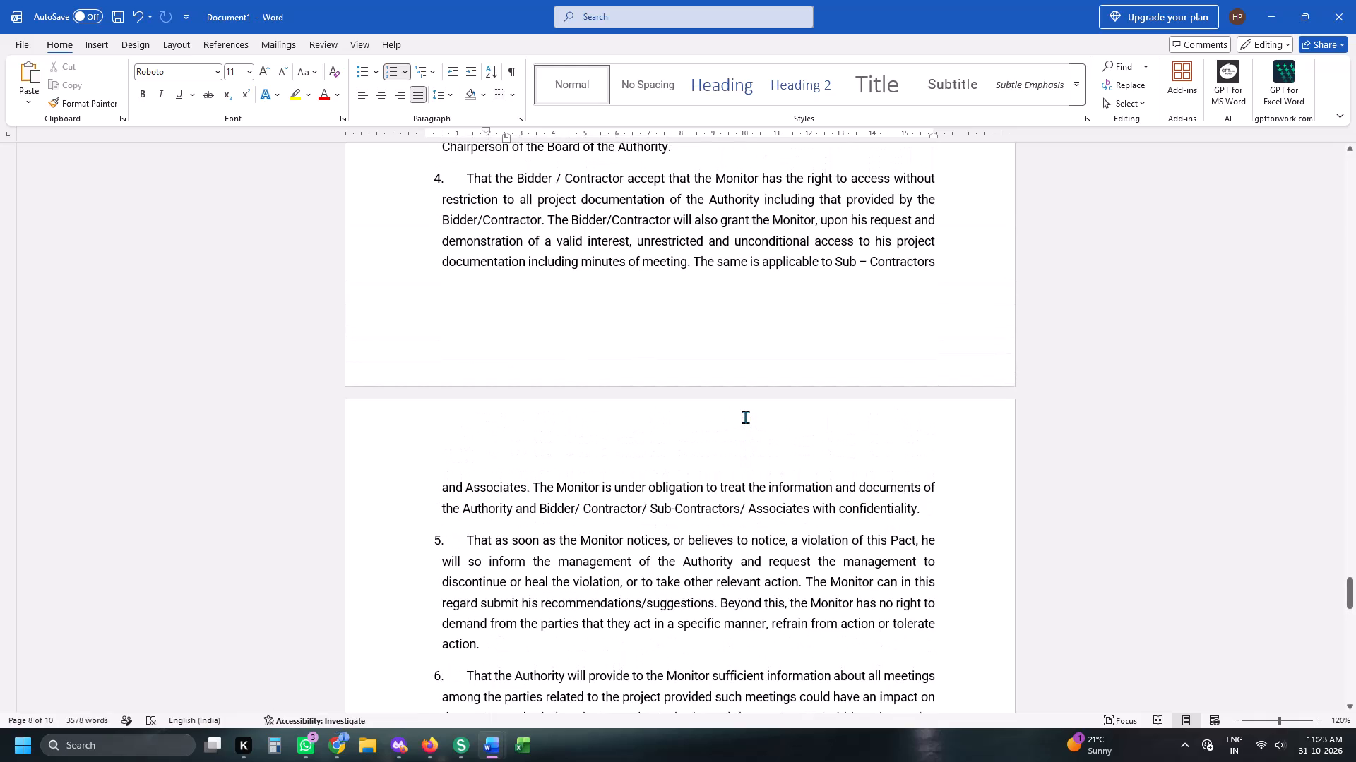
{"action": "key", "text": "alt+f"}
{"action": "key", "text": "alt+e"}
{"action": "key", "text": "alt+a"}
{"action": "scroll", "coordinate": [194, 304], "scroll_direction": "up", "scroll_amount": 5}
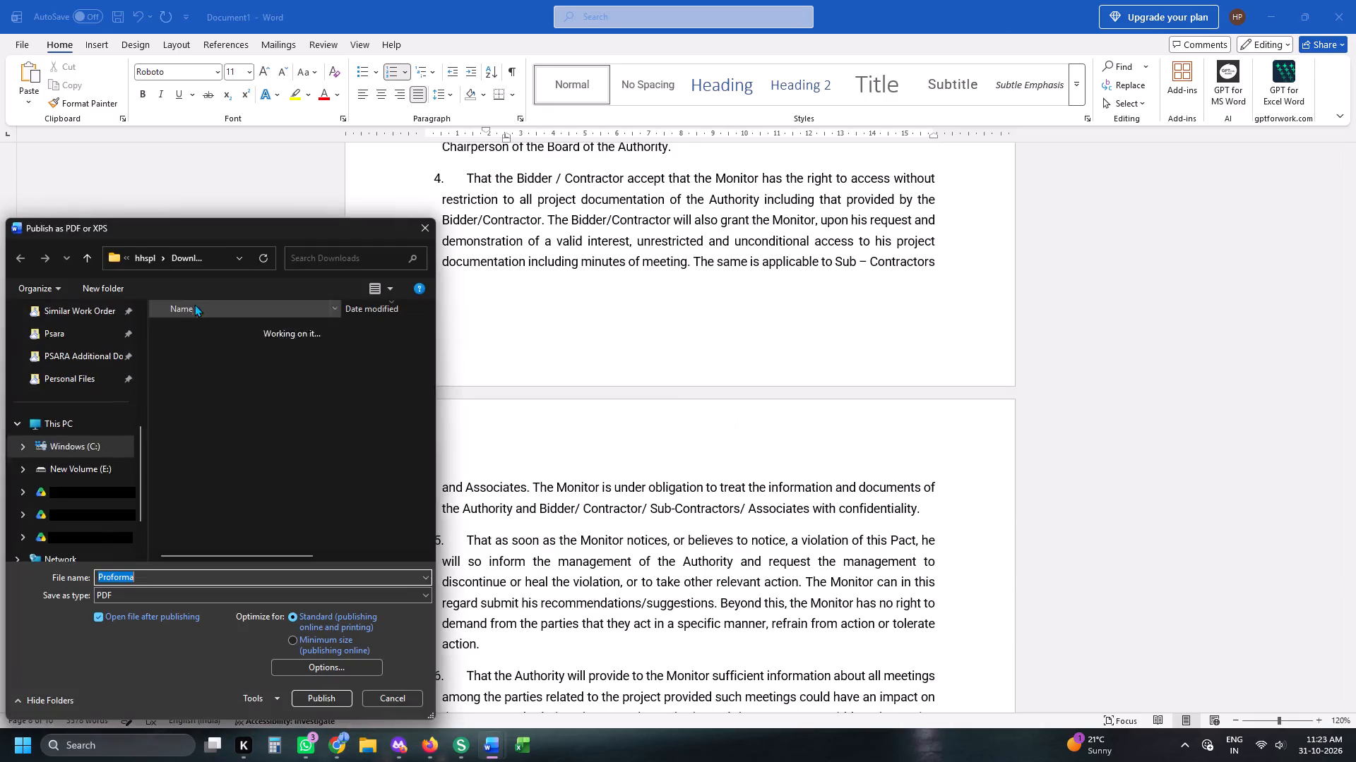
{"action": "scroll", "coordinate": [91, 450], "scroll_direction": "up", "scroll_amount": 5}
{"action": "left_click", "coordinate": [80, 401]}
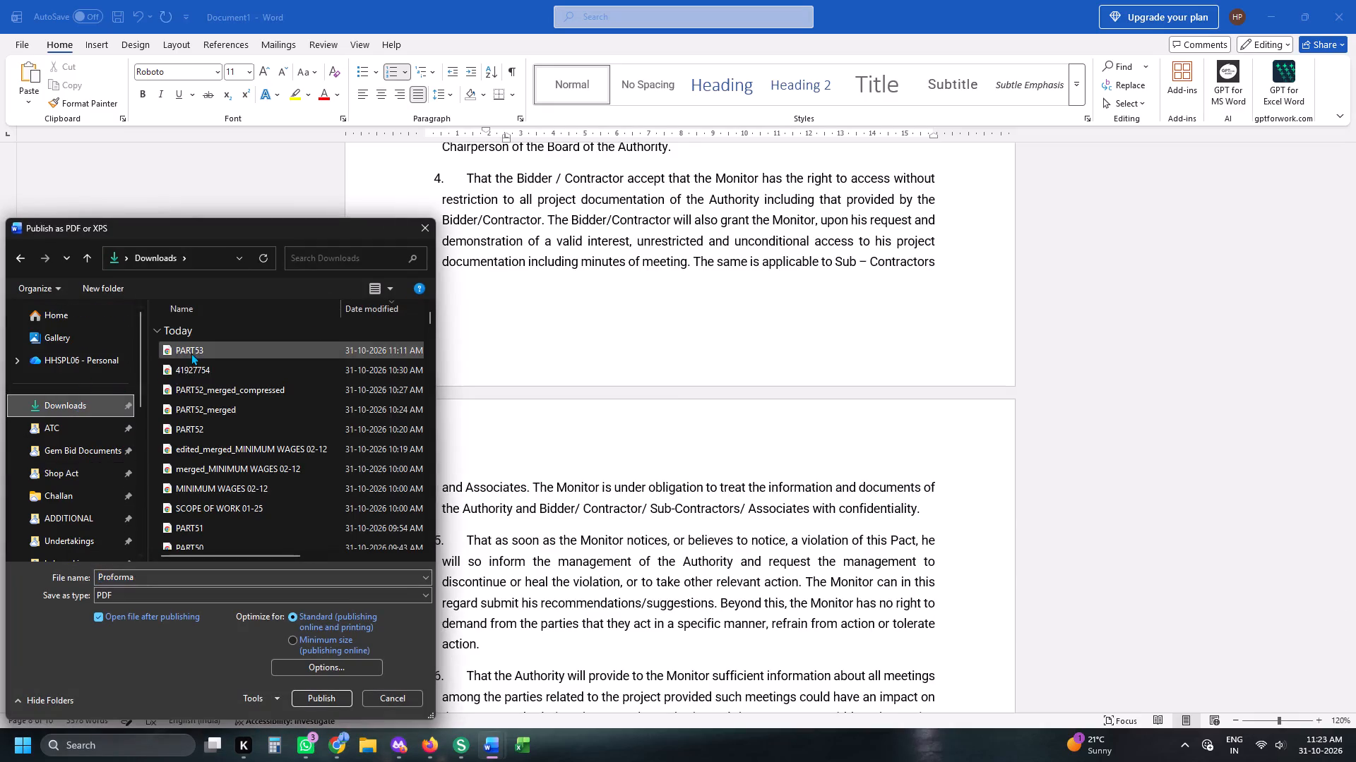
{"action": "left_click", "coordinate": [191, 353]}
{"action": "triple_click", "coordinate": [145, 579]}
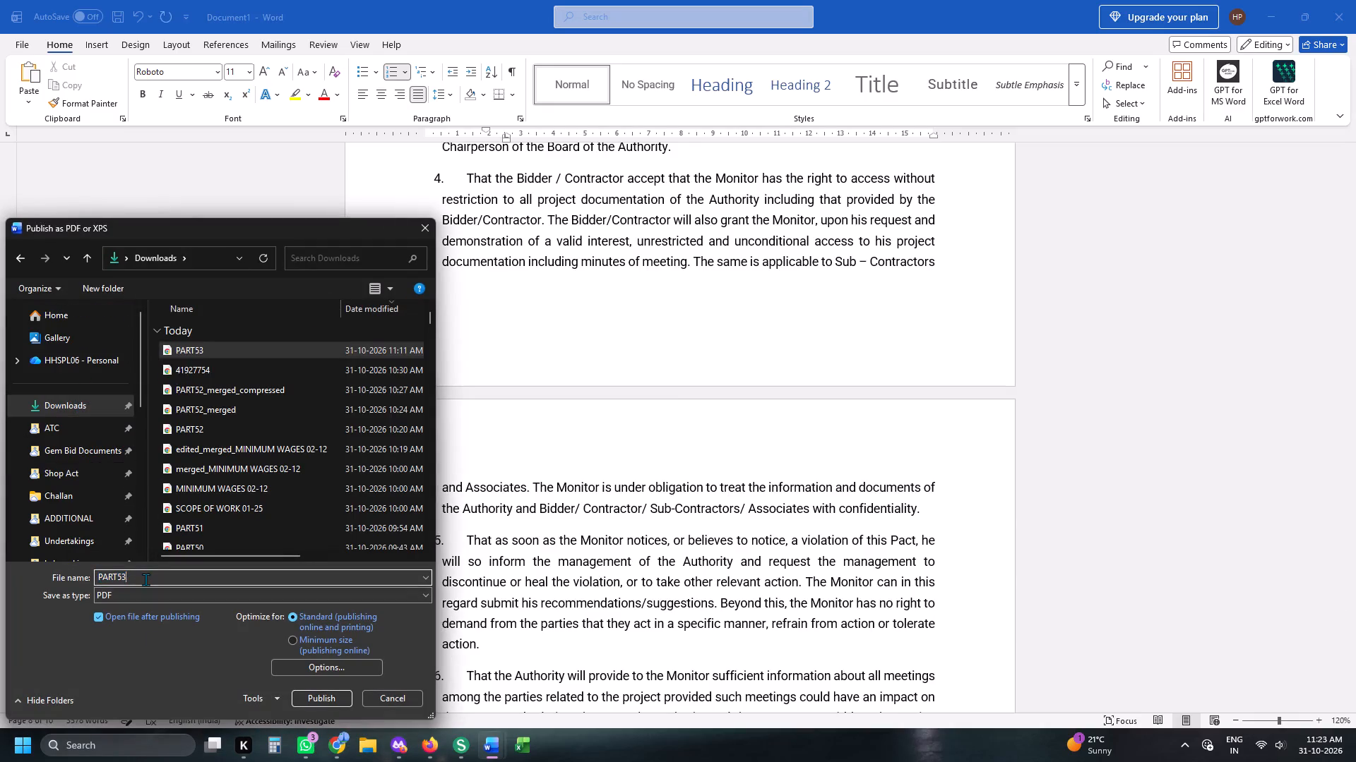
{"action": "key", "text": "BackSpace"}
{"action": "key", "text": "4"}
{"action": "key", "text": "Return"}
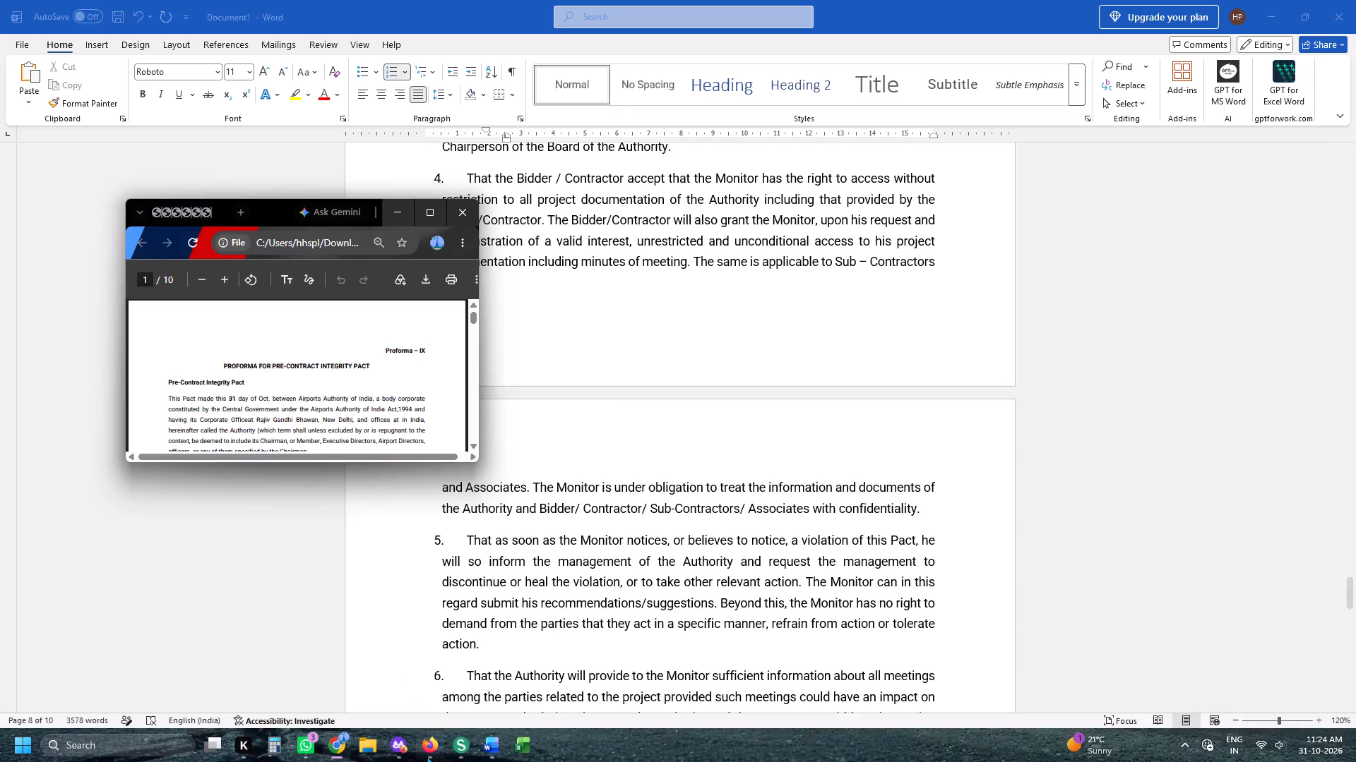
Switch to iLovePDF's Merge PDF page in Firefox and add PART54 from Downloads alongside PART53.pdf.
{"action": "left_click", "coordinate": [427, 756]}
{"action": "left_click", "coordinate": [287, 0]}
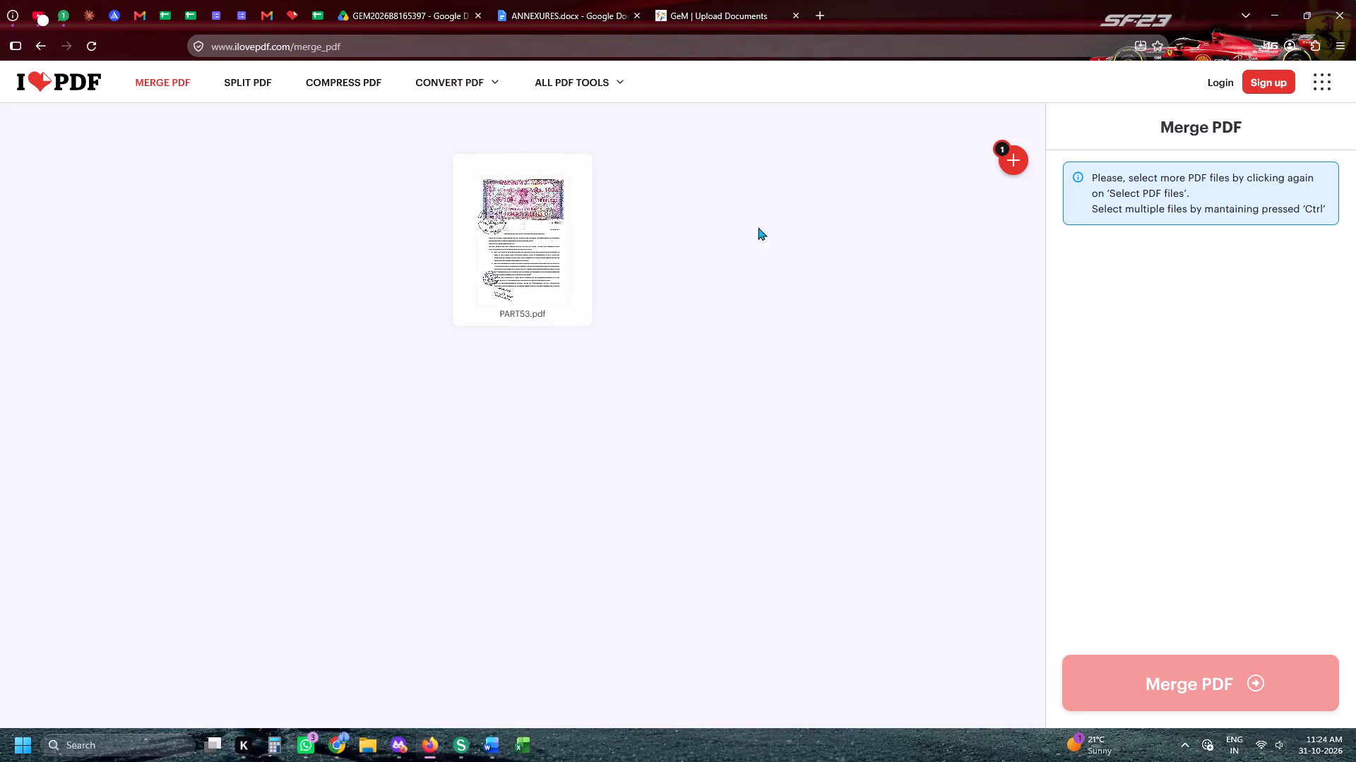
{"action": "left_click", "coordinate": [1006, 164]}
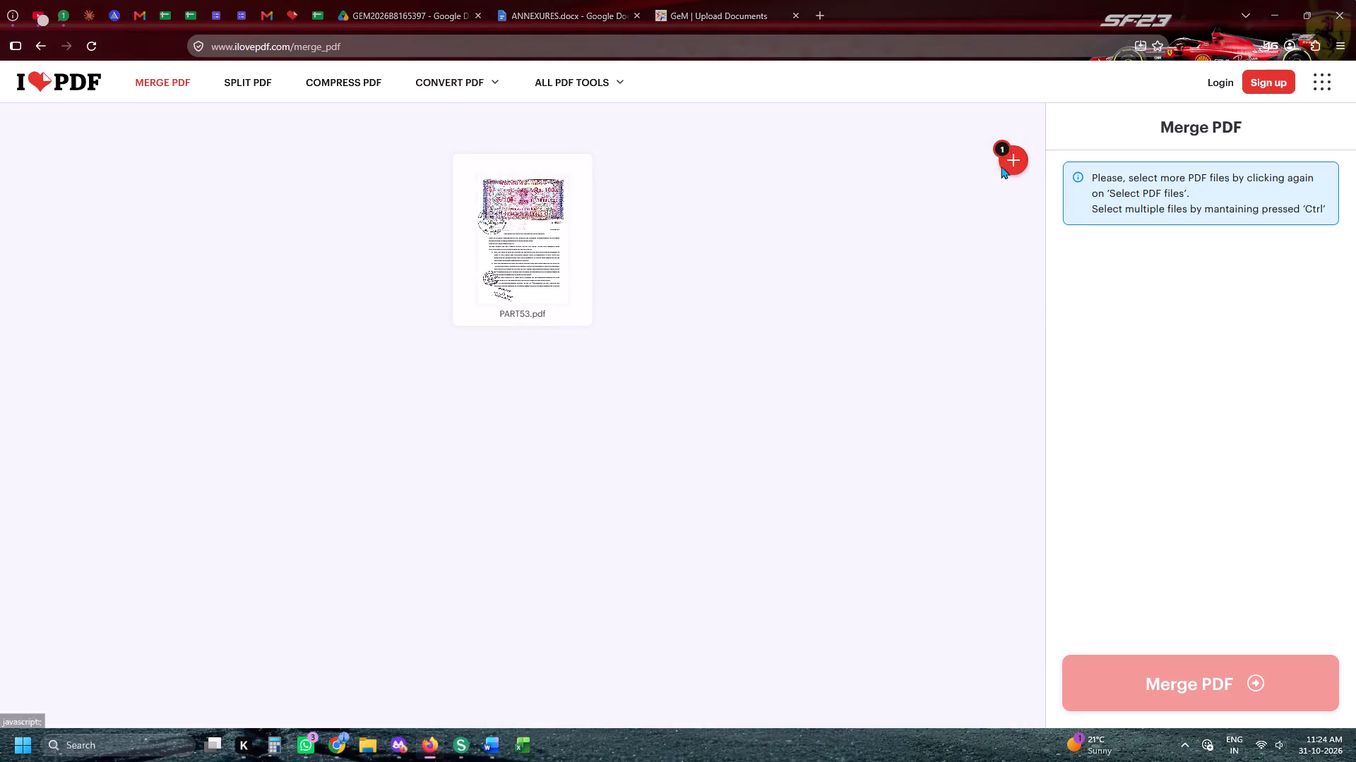
{"action": "scroll", "coordinate": [1018, 267], "scroll_direction": "up", "scroll_amount": 3}
{"action": "left_click", "coordinate": [1012, 259]}
{"action": "left_click", "coordinate": [1007, 250]}
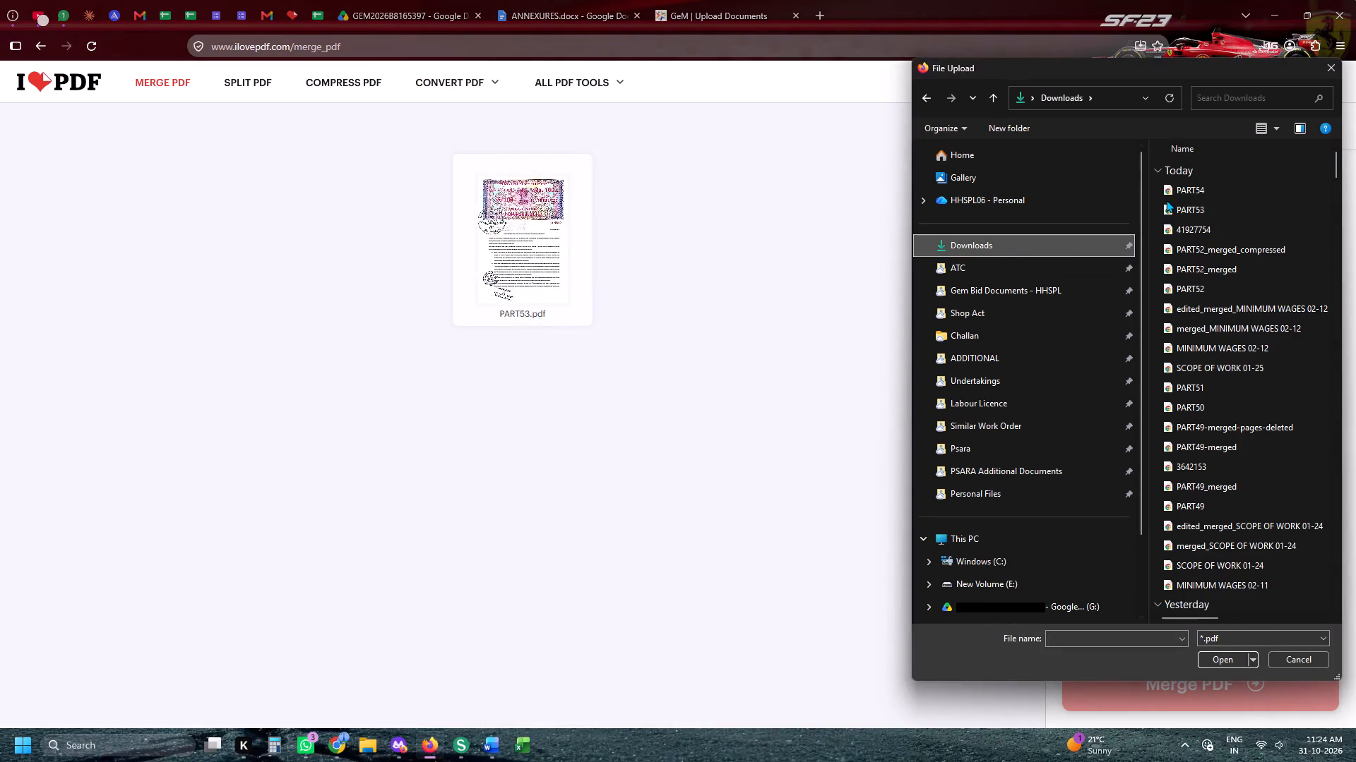
{"action": "left_click", "coordinate": [1166, 200]}
{"action": "double_click", "coordinate": [1167, 194]}
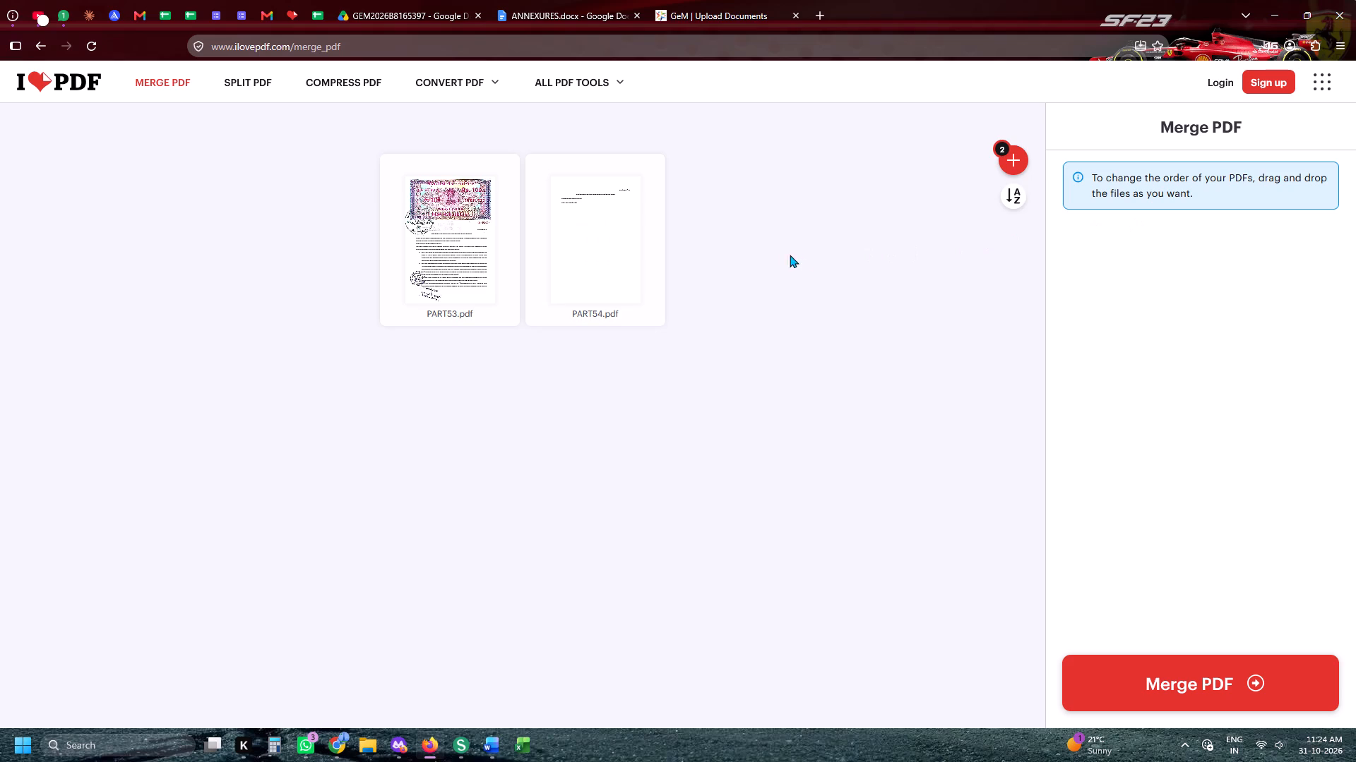
Switch to the Google Drive tab showing the GeM bid document.
{"action": "left_click", "coordinate": [353, 0]}
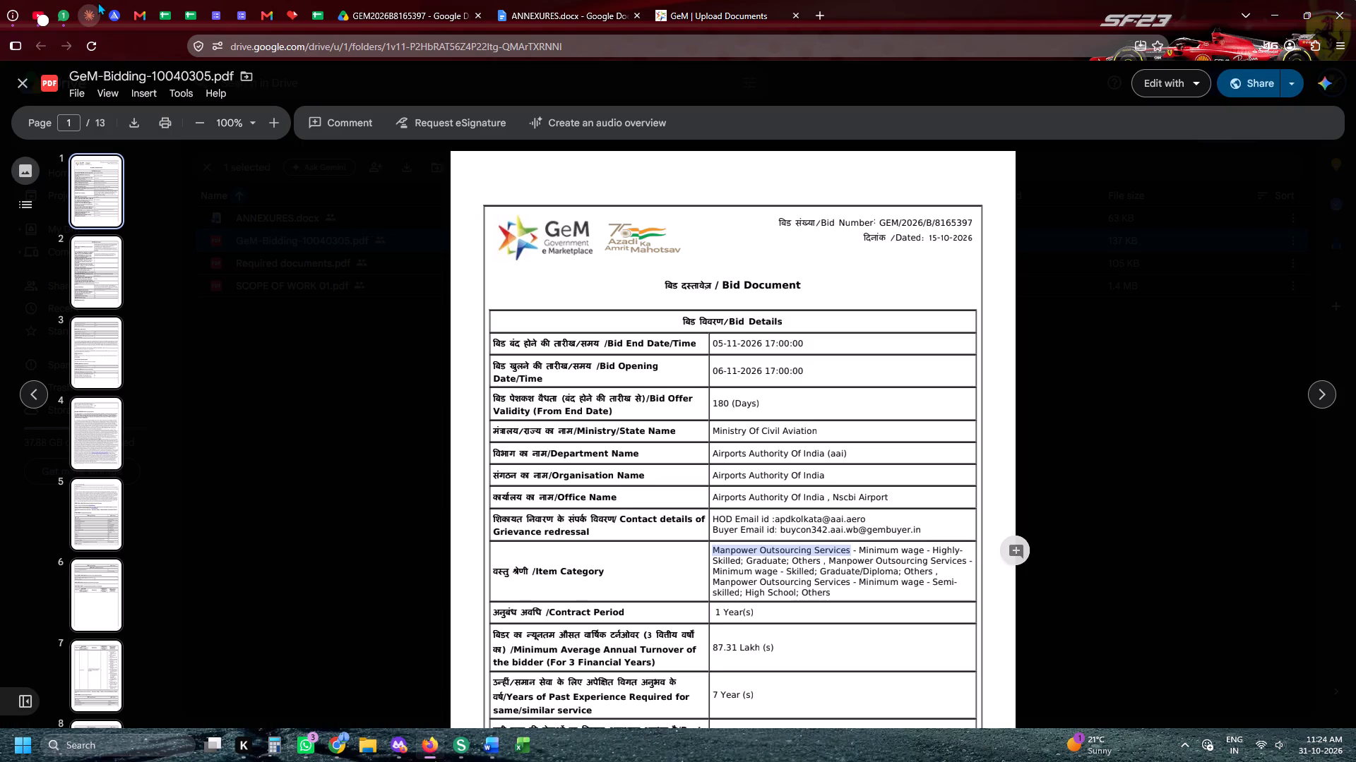
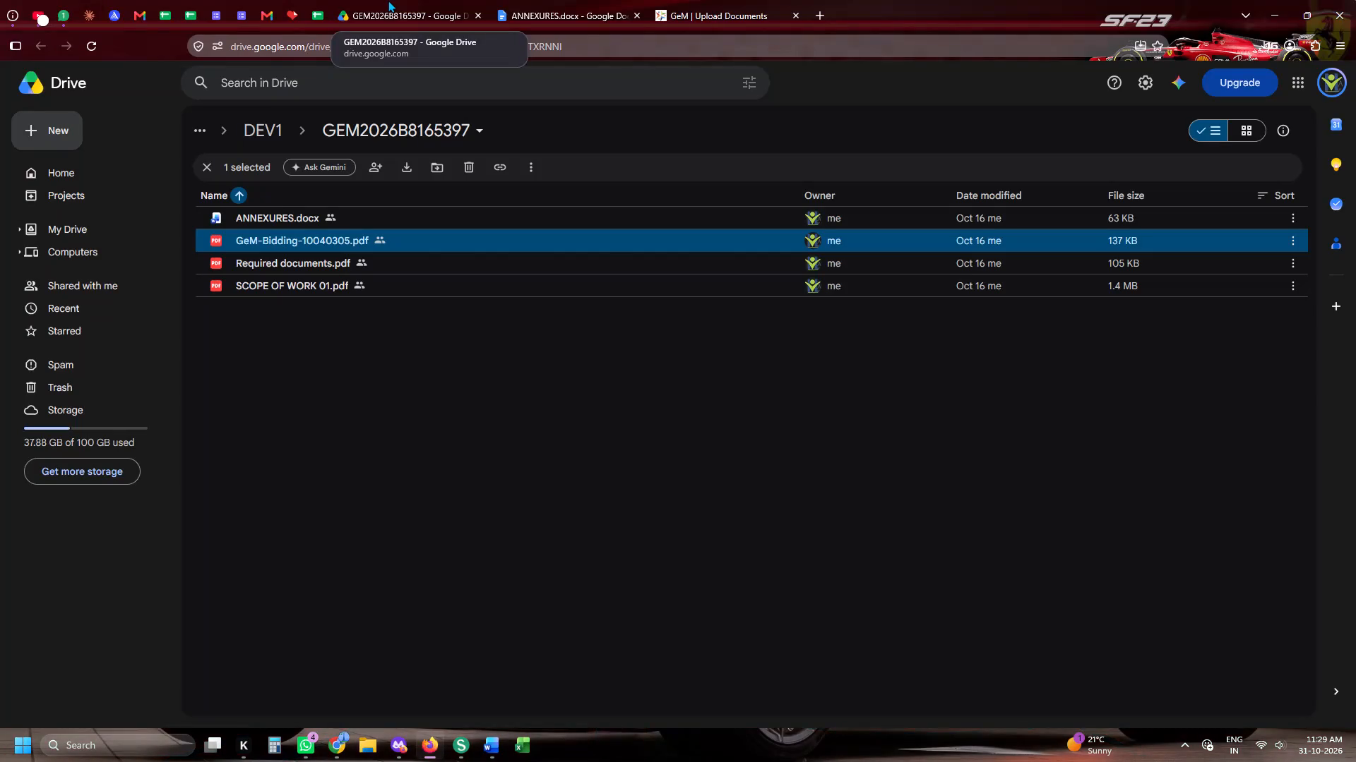
Download SCOPE OF WORK 01.pdf from the GEM2026B8165397 folder in Google Drive.
{"action": "left_click", "coordinate": [542, 0]}
{"action": "left_click", "coordinate": [438, 0]}
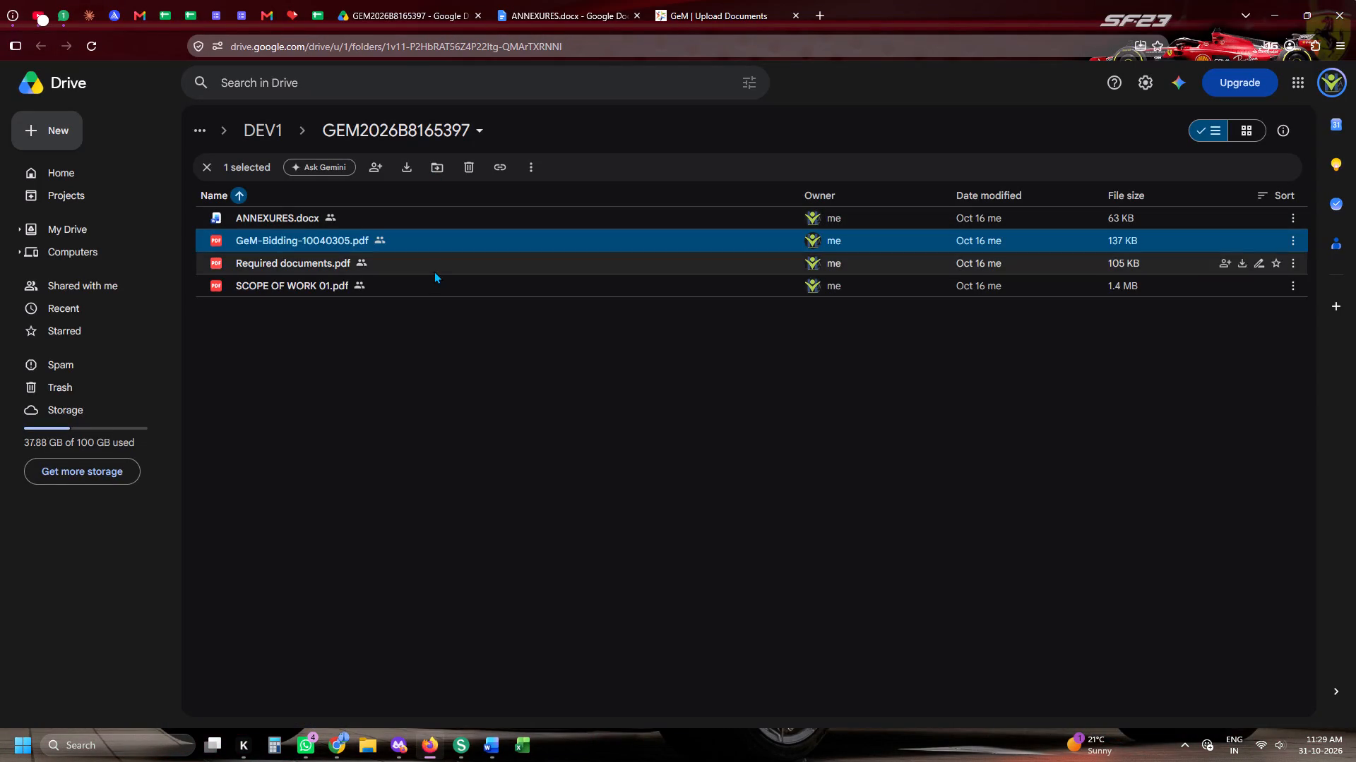
{"action": "left_click", "coordinate": [1241, 286]}
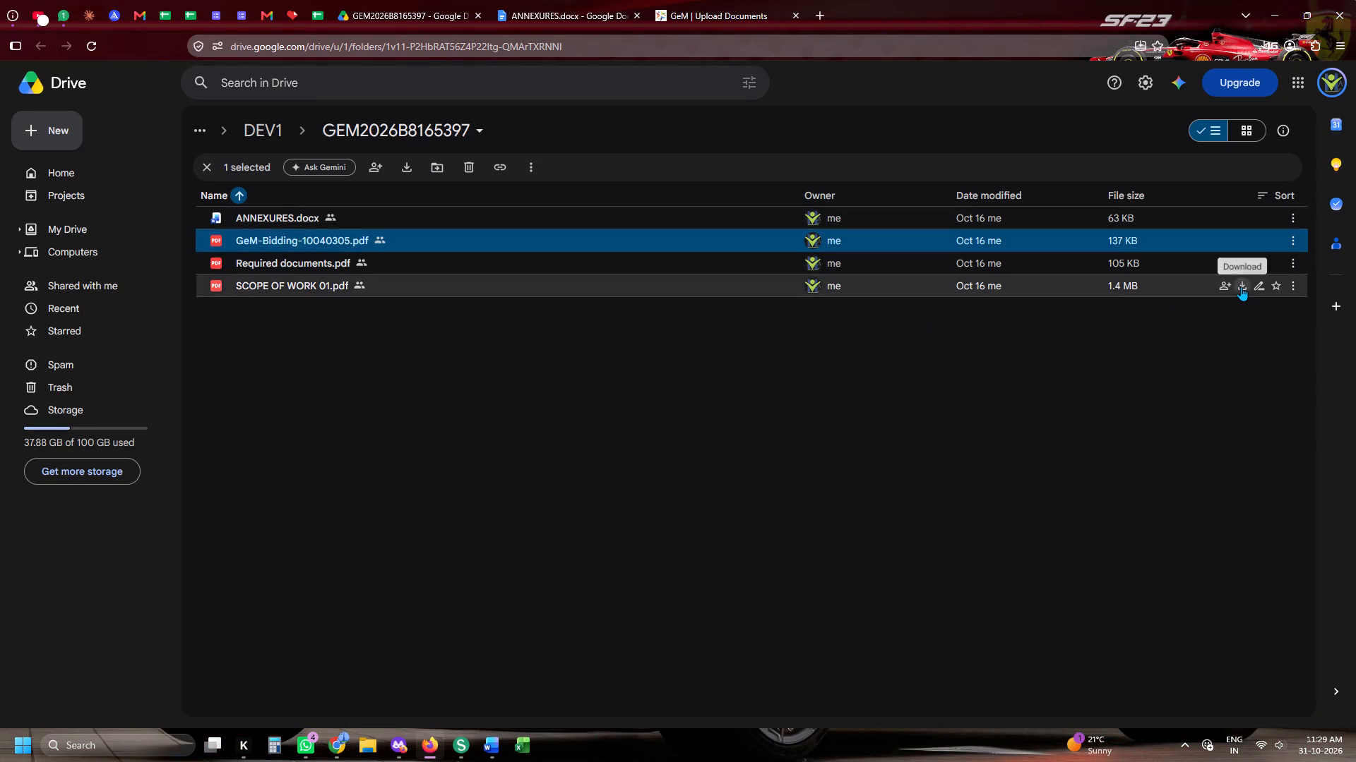
Switch to Sejda PDF Desktop, start a new task and open SCOPE OF WORK 01-26.pdf in the PDF editor.
{"action": "left_click", "coordinate": [455, 734]}
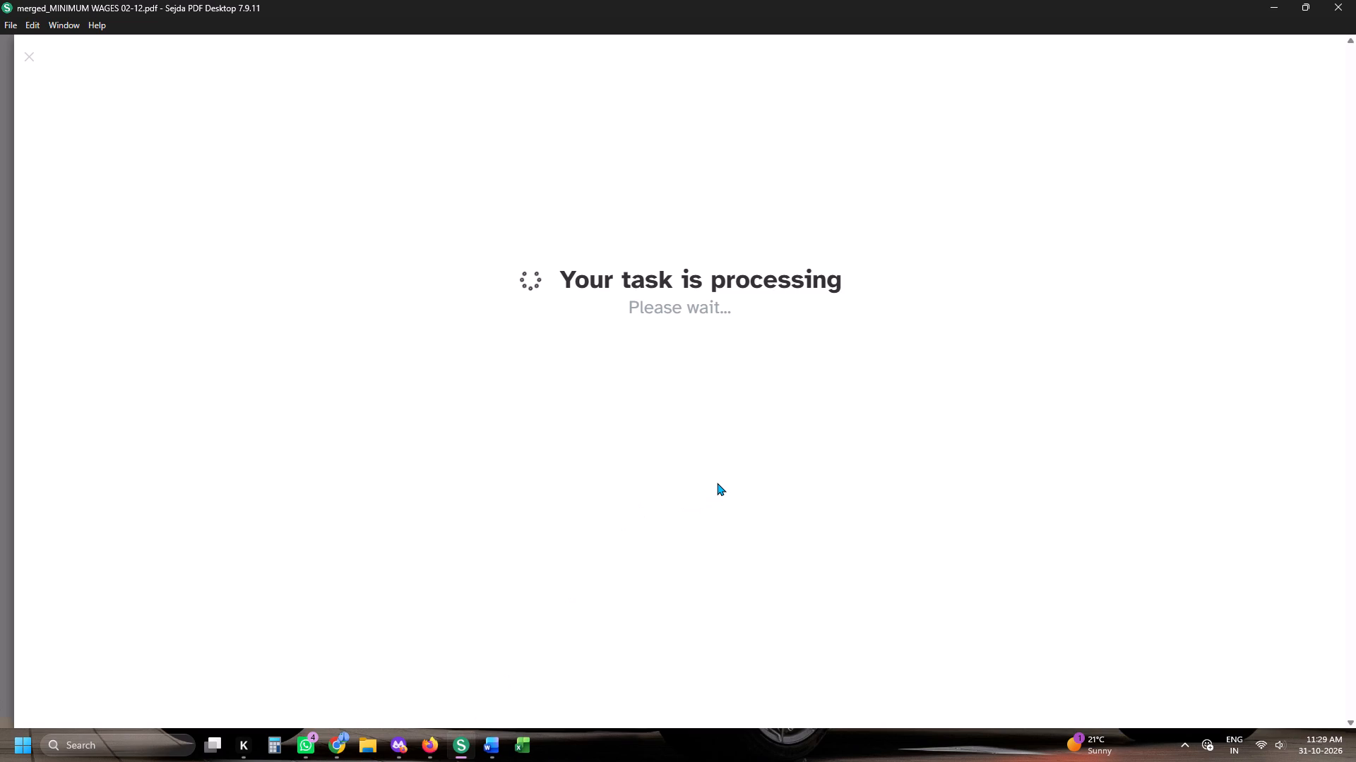
{"action": "scroll", "coordinate": [617, 445], "scroll_direction": "down", "scroll_amount": 11}
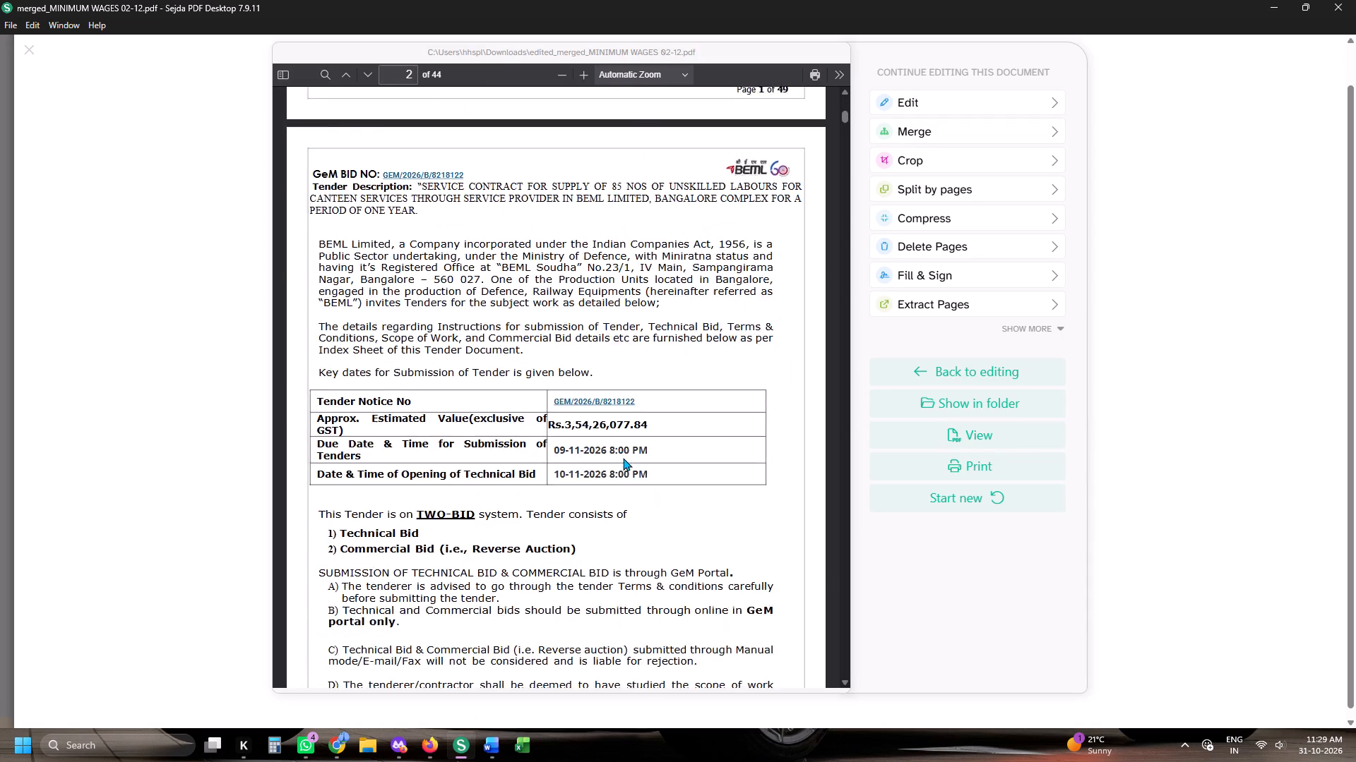
{"action": "scroll", "coordinate": [623, 458], "scroll_direction": "down", "scroll_amount": 2}
{"action": "left_click", "coordinate": [929, 486]}
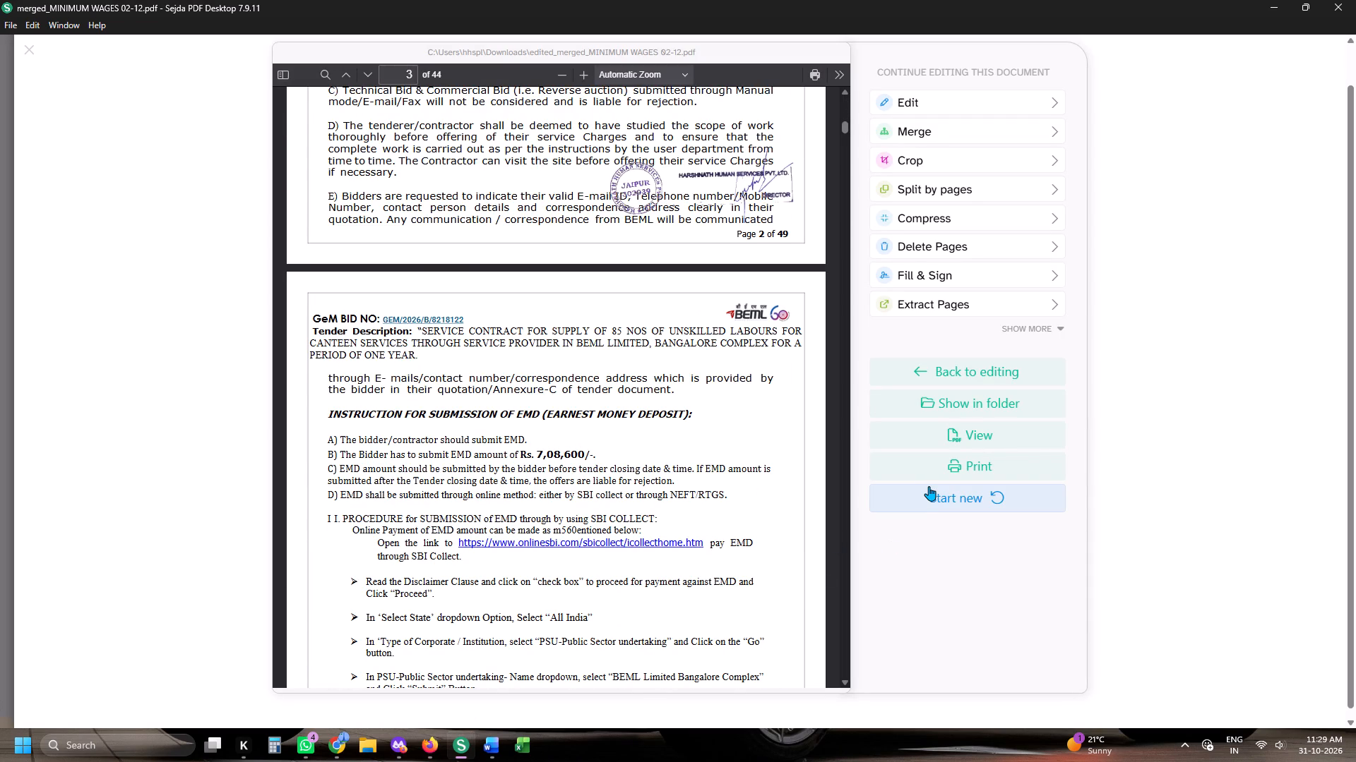
{"action": "left_click", "coordinate": [203, 35]}
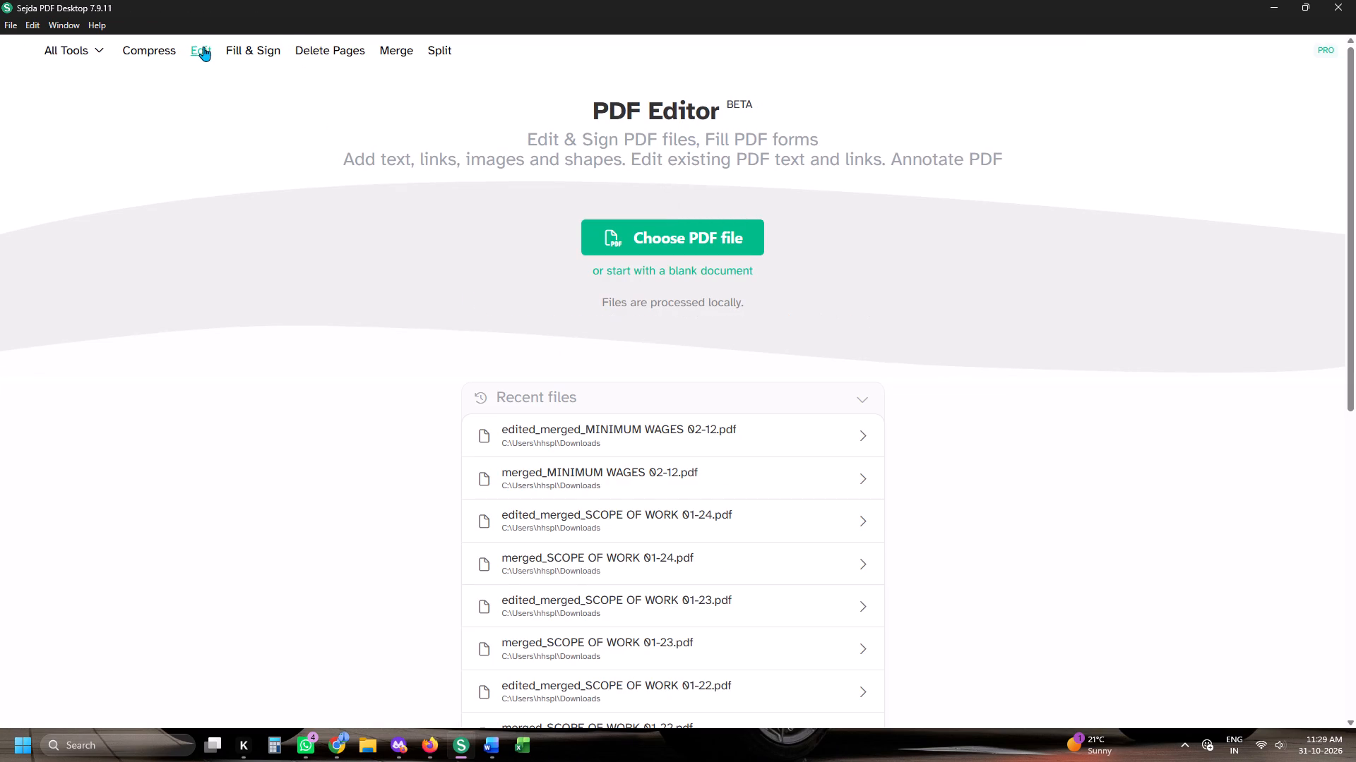
{"action": "left_click", "coordinate": [203, 47]}
{"action": "left_click", "coordinate": [595, 232]}
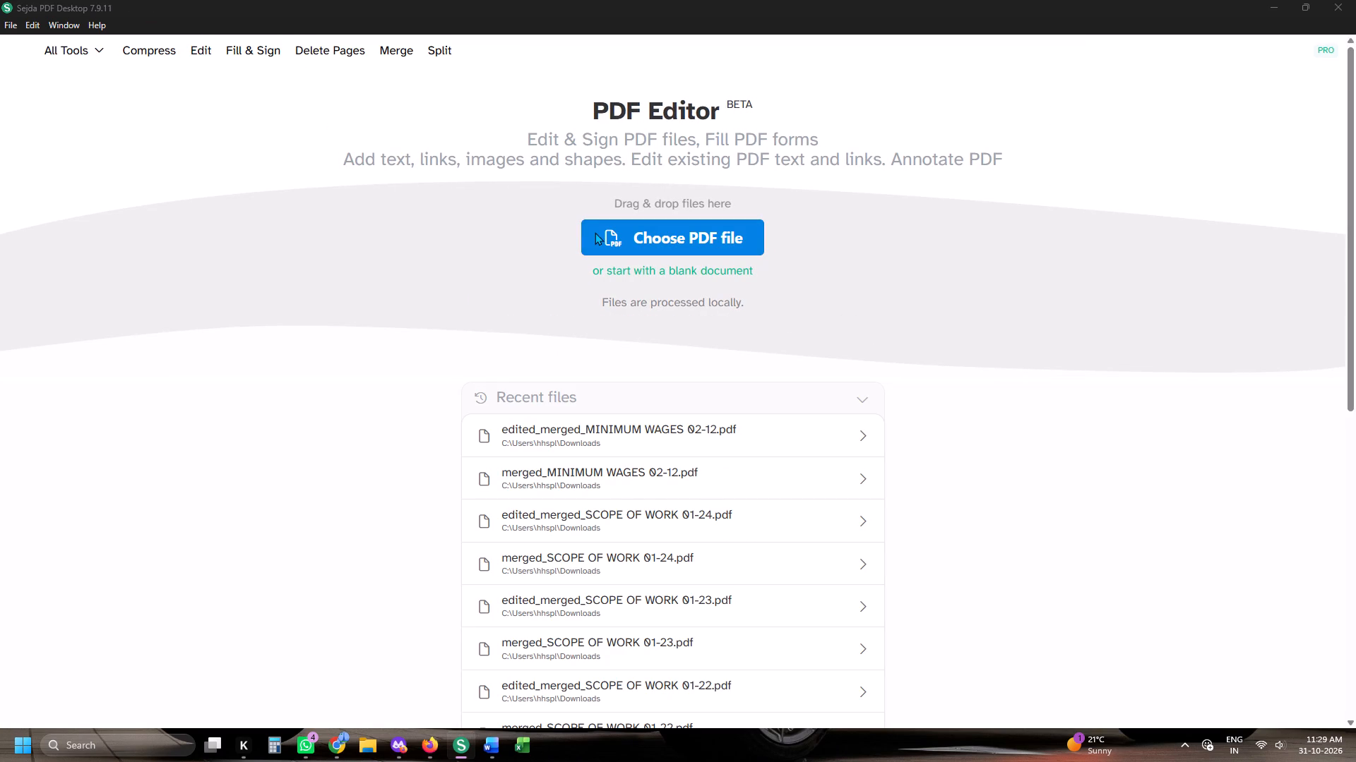
{"action": "double_click", "coordinate": [295, 156]}
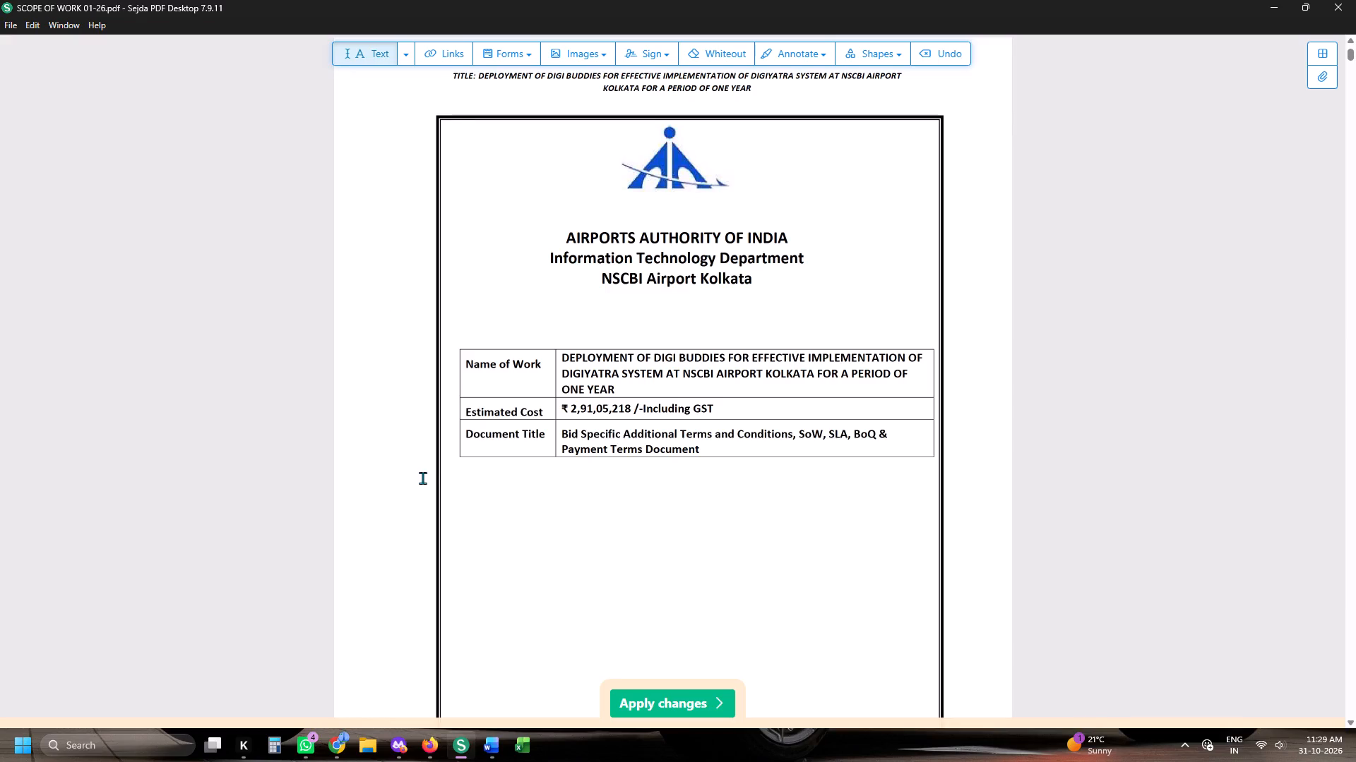
Switch to the Daily Tender Sheet 2026 in Firefox and examine the tender filler and fill date entries of the latest tenders.
{"action": "left_click", "coordinate": [439, 753]}
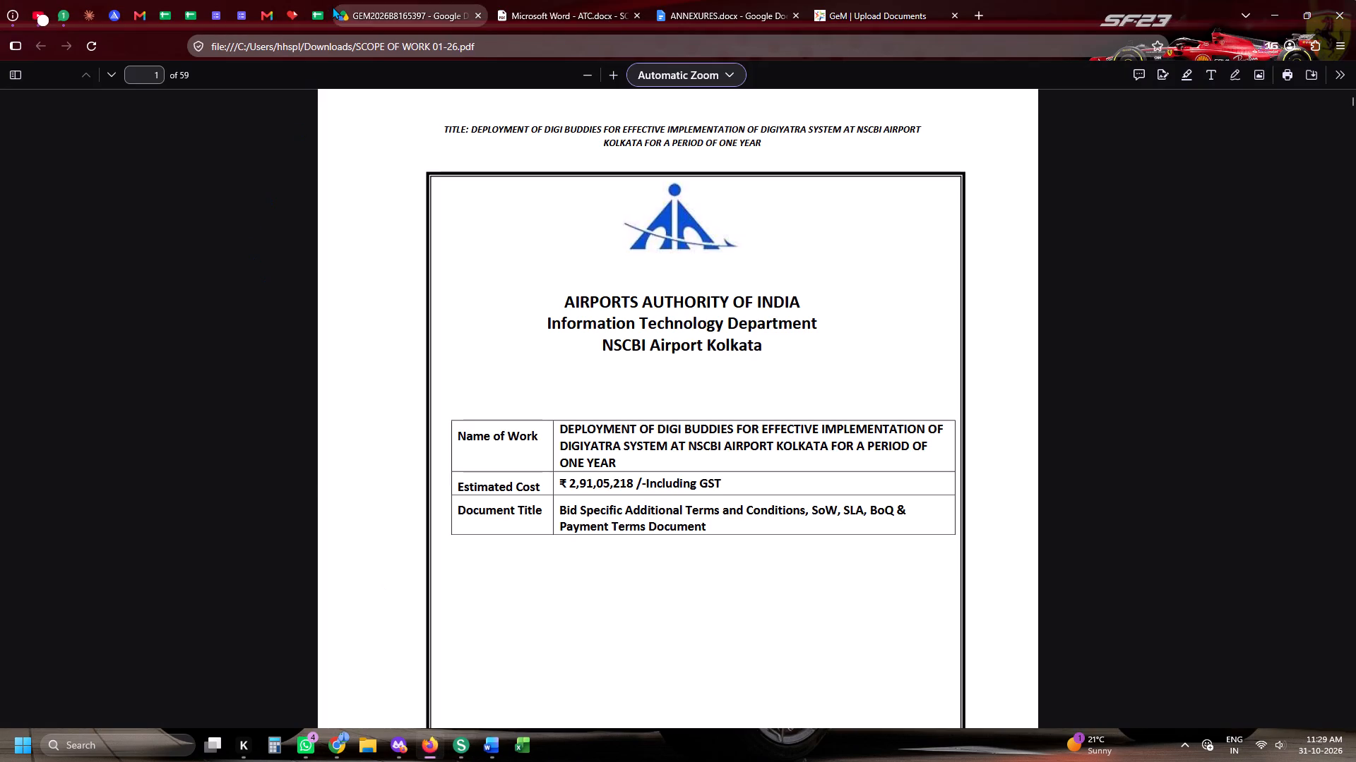
{"action": "left_click", "coordinate": [332, 6]}
{"action": "left_click", "coordinate": [306, 0]}
{"action": "scroll", "coordinate": [686, 365], "scroll_direction": "down", "scroll_amount": 7}
{"action": "scroll", "coordinate": [831, 428], "scroll_direction": "down", "scroll_amount": 3}
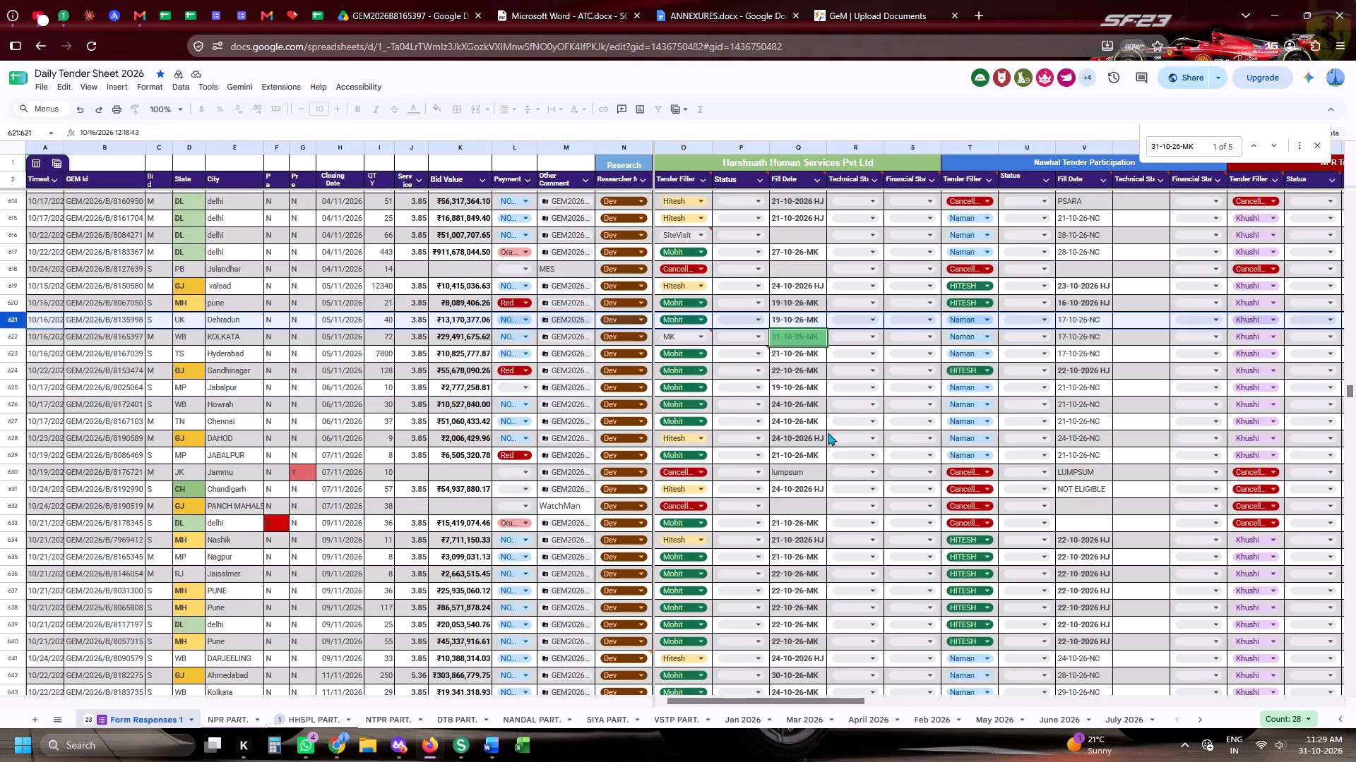
{"action": "scroll", "coordinate": [828, 433], "scroll_direction": "down", "scroll_amount": 10}
{"action": "scroll", "coordinate": [808, 585], "scroll_direction": "down", "scroll_amount": 7}
{"action": "scroll", "coordinate": [808, 585], "scroll_direction": "down", "scroll_amount": 15}
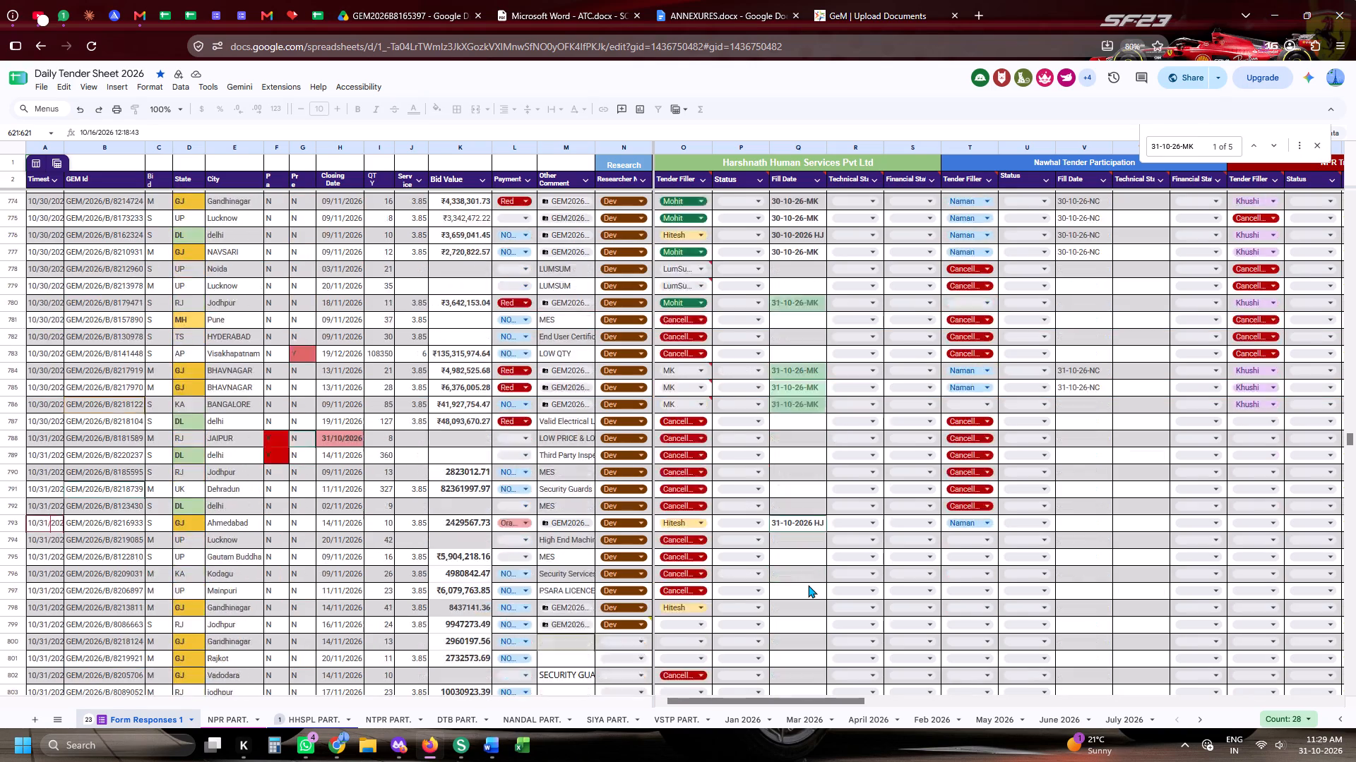
{"action": "scroll", "coordinate": [808, 585], "scroll_direction": "down", "scroll_amount": 7}
{"action": "scroll", "coordinate": [808, 585], "scroll_direction": "up", "scroll_amount": 7}
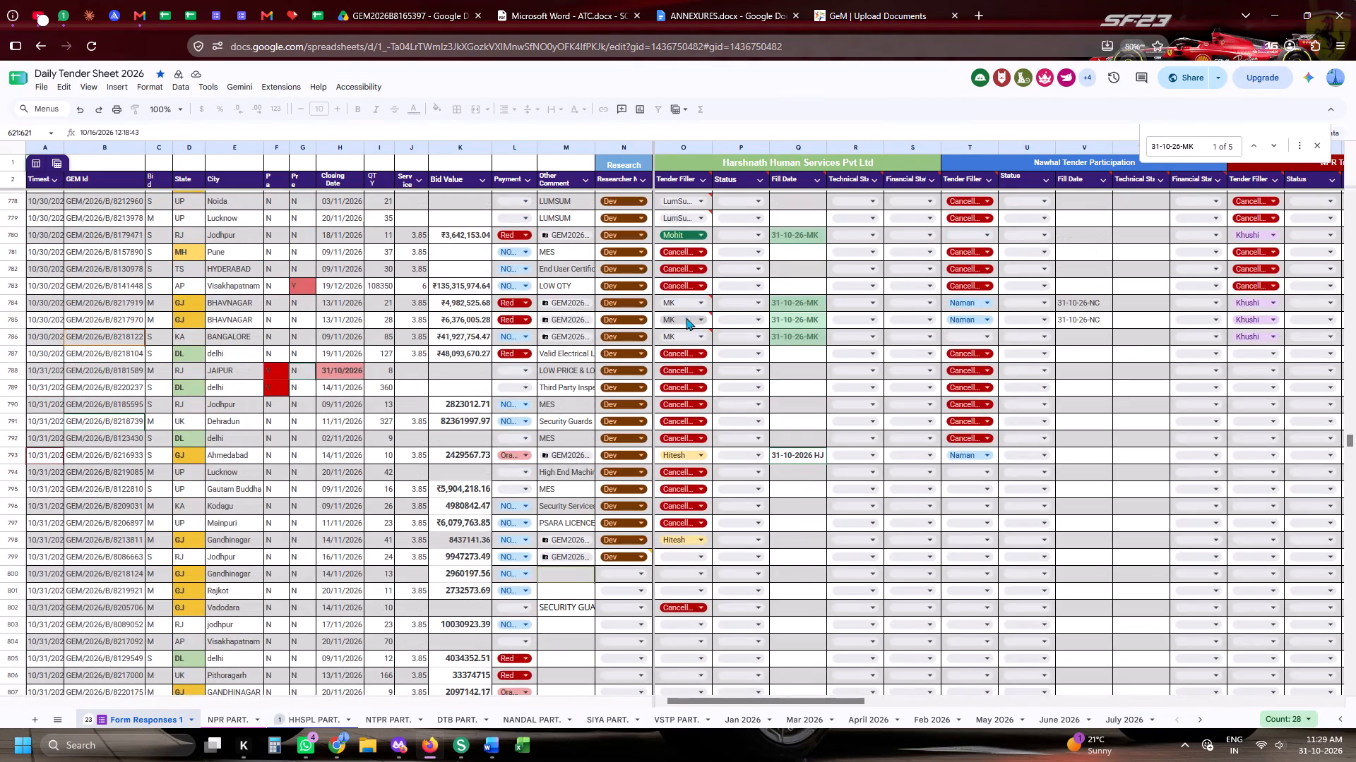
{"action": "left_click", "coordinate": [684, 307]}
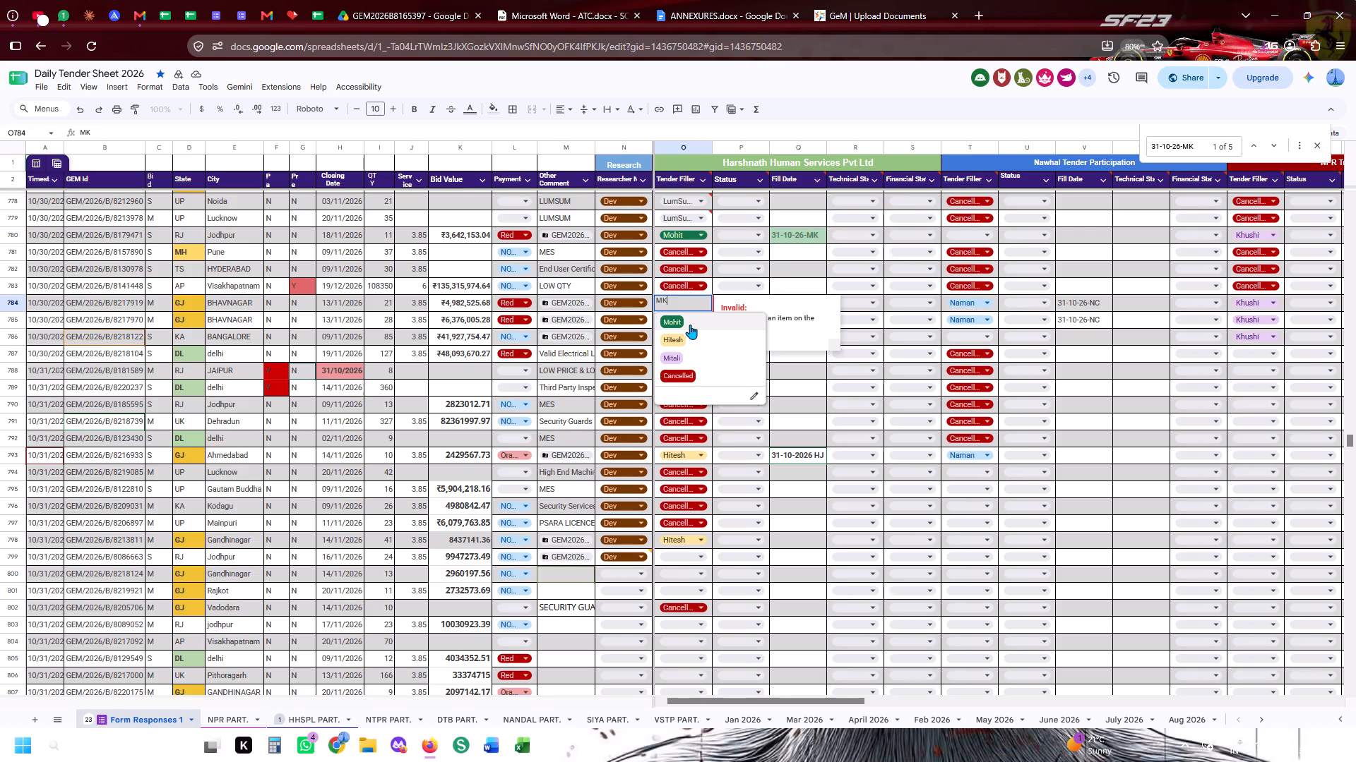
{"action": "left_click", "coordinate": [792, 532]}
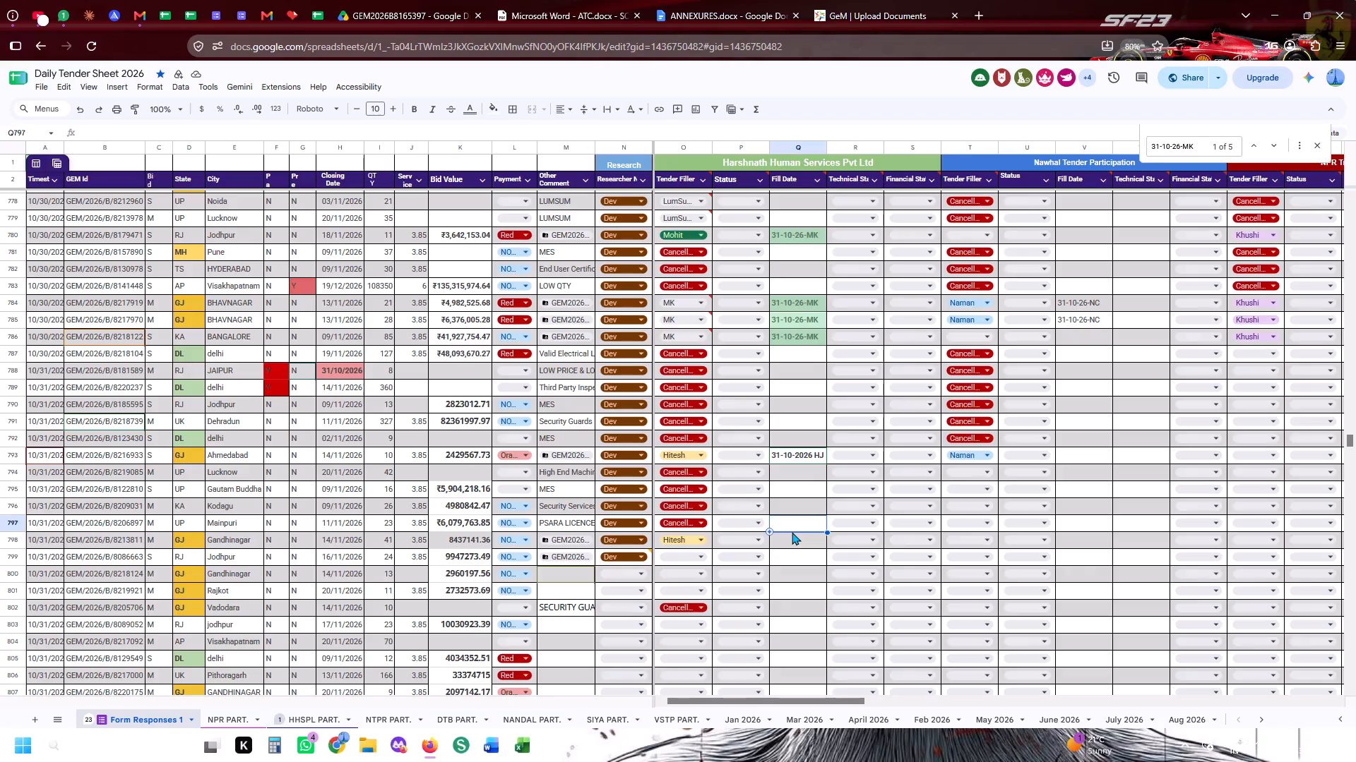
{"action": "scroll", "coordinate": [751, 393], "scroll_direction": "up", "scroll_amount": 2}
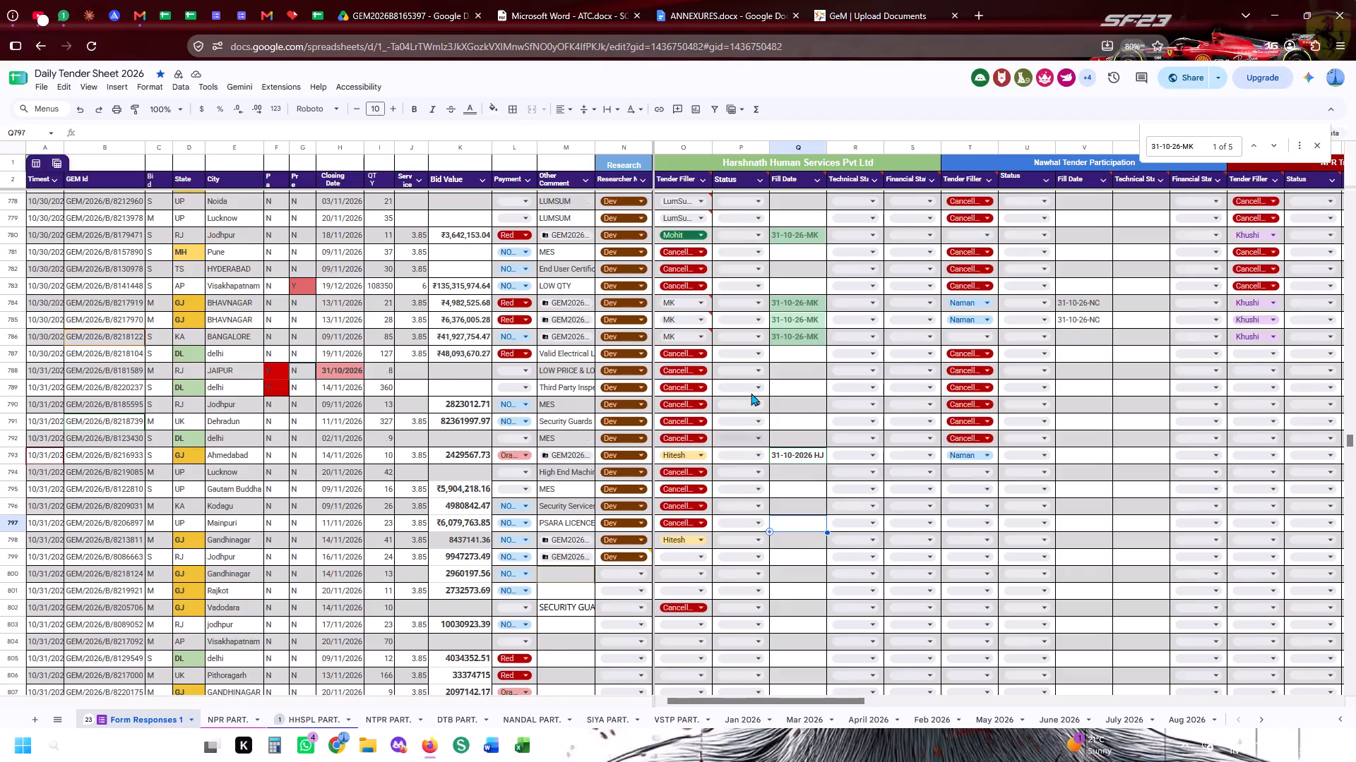
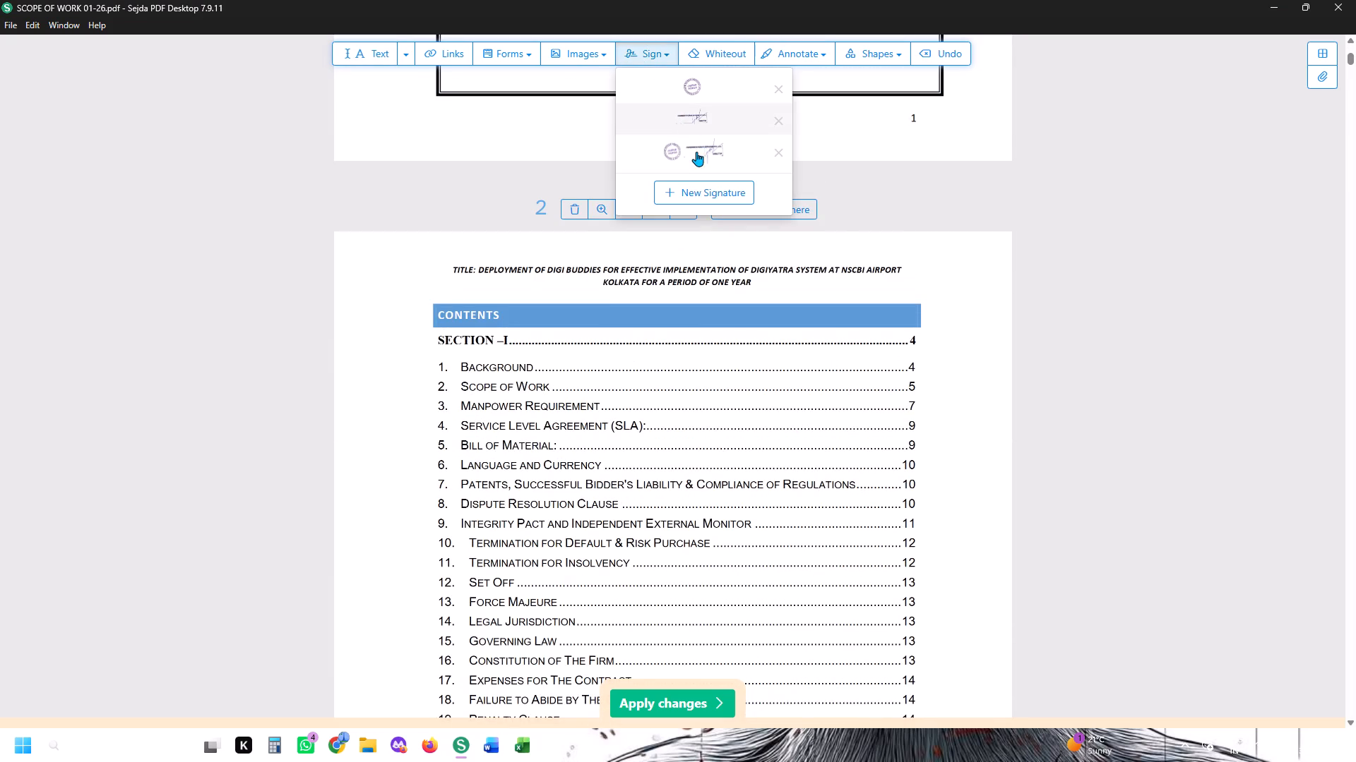
Place the combined Harshnath company stamp and director signature at page 1's bottom-right corner, repeat it on all pages and check the following pages.
{"action": "left_click", "coordinate": [696, 152]}
{"action": "scroll", "coordinate": [809, 317], "scroll_direction": "up", "scroll_amount": 3}
{"action": "left_click", "coordinate": [824, 329]}
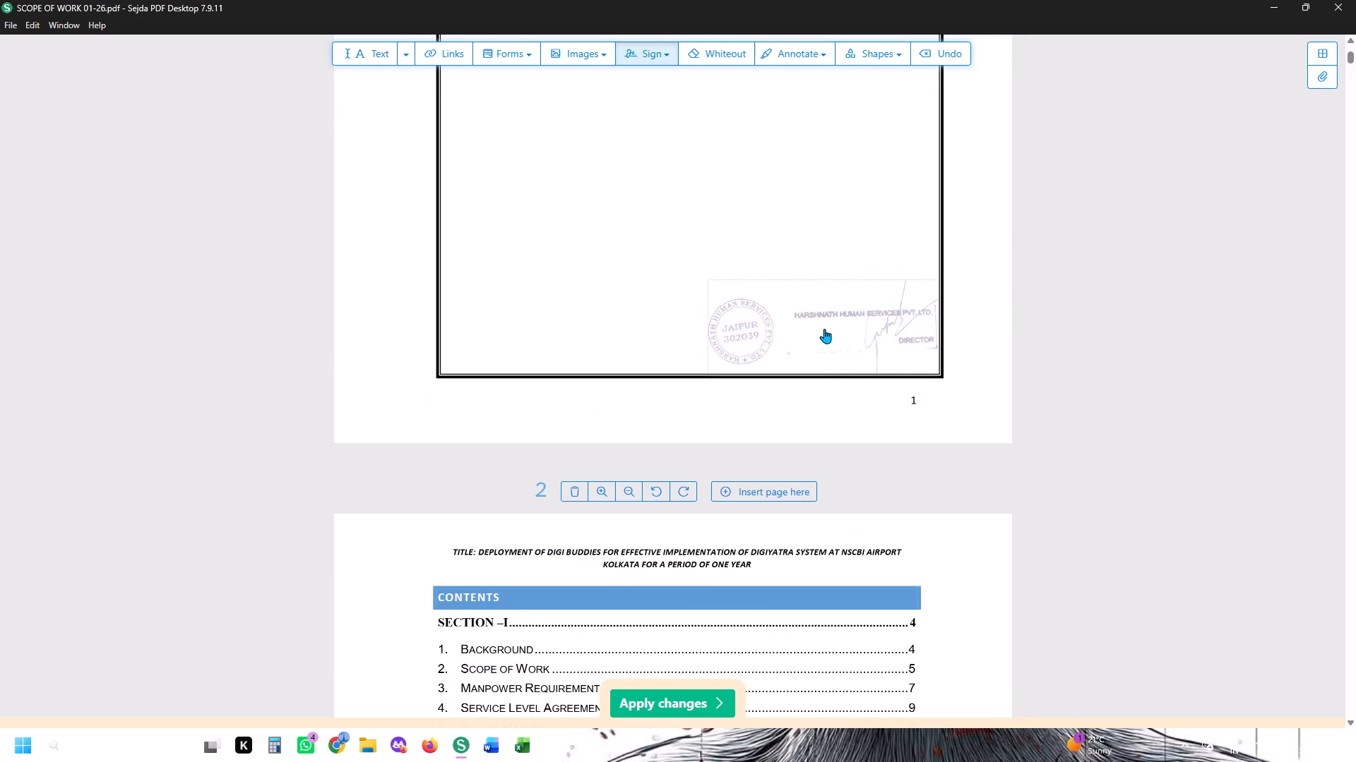
{"action": "left_click", "coordinate": [766, 272]}
{"action": "left_click", "coordinate": [773, 308]}
{"action": "left_click", "coordinate": [773, 304]}
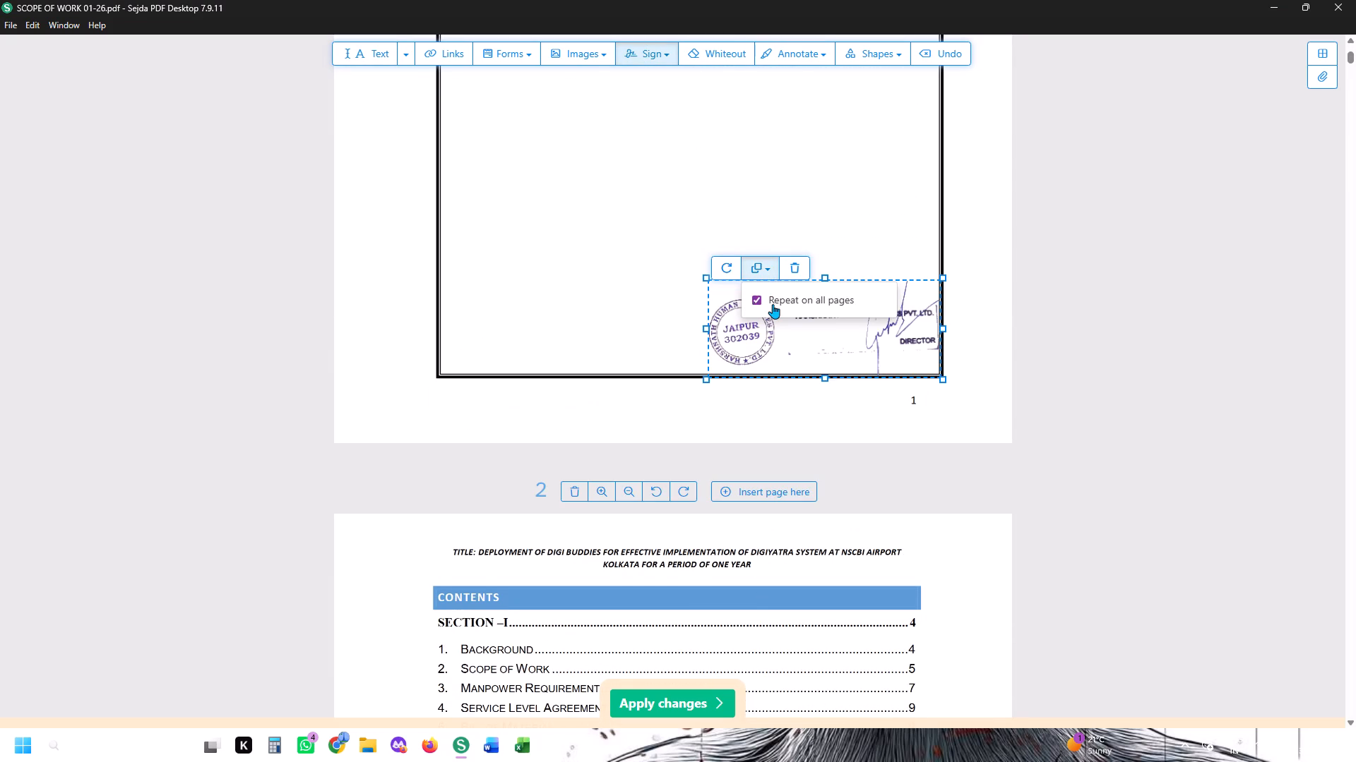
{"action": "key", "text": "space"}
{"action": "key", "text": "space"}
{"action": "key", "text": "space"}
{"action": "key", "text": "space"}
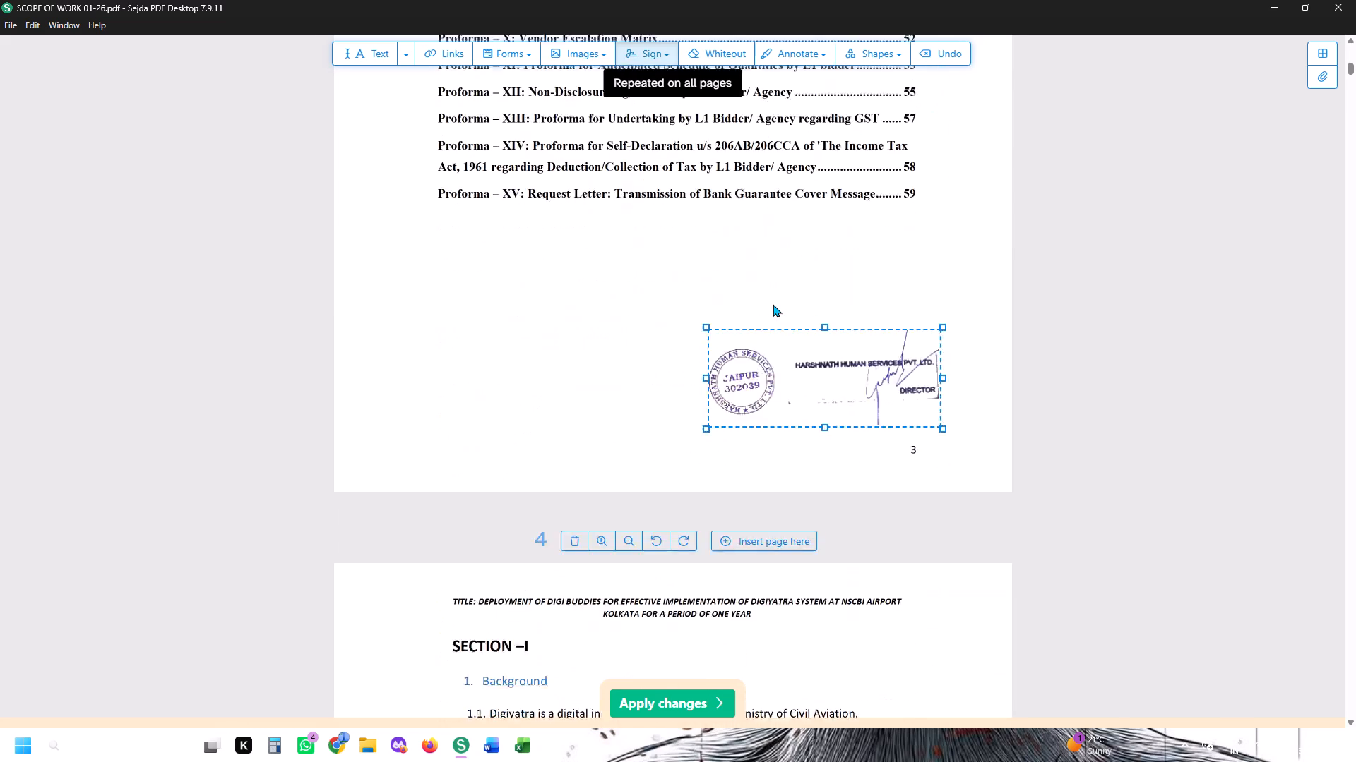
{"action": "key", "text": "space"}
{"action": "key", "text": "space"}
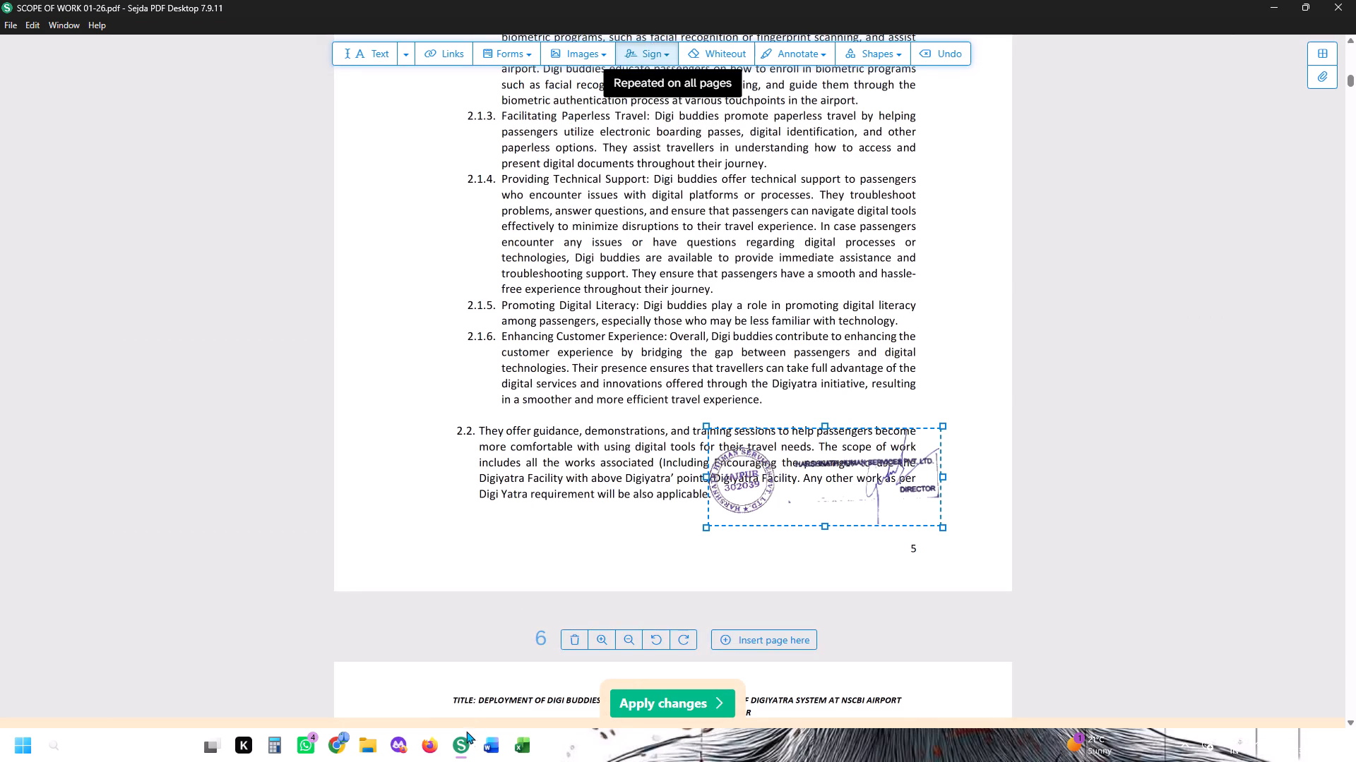
Switch to the Daily Tender Sheet 2026 in Firefox.
{"action": "left_click", "coordinate": [408, 748]}
{"action": "left_click", "coordinate": [427, 754]}
{"action": "left_click", "coordinate": [316, 11]}
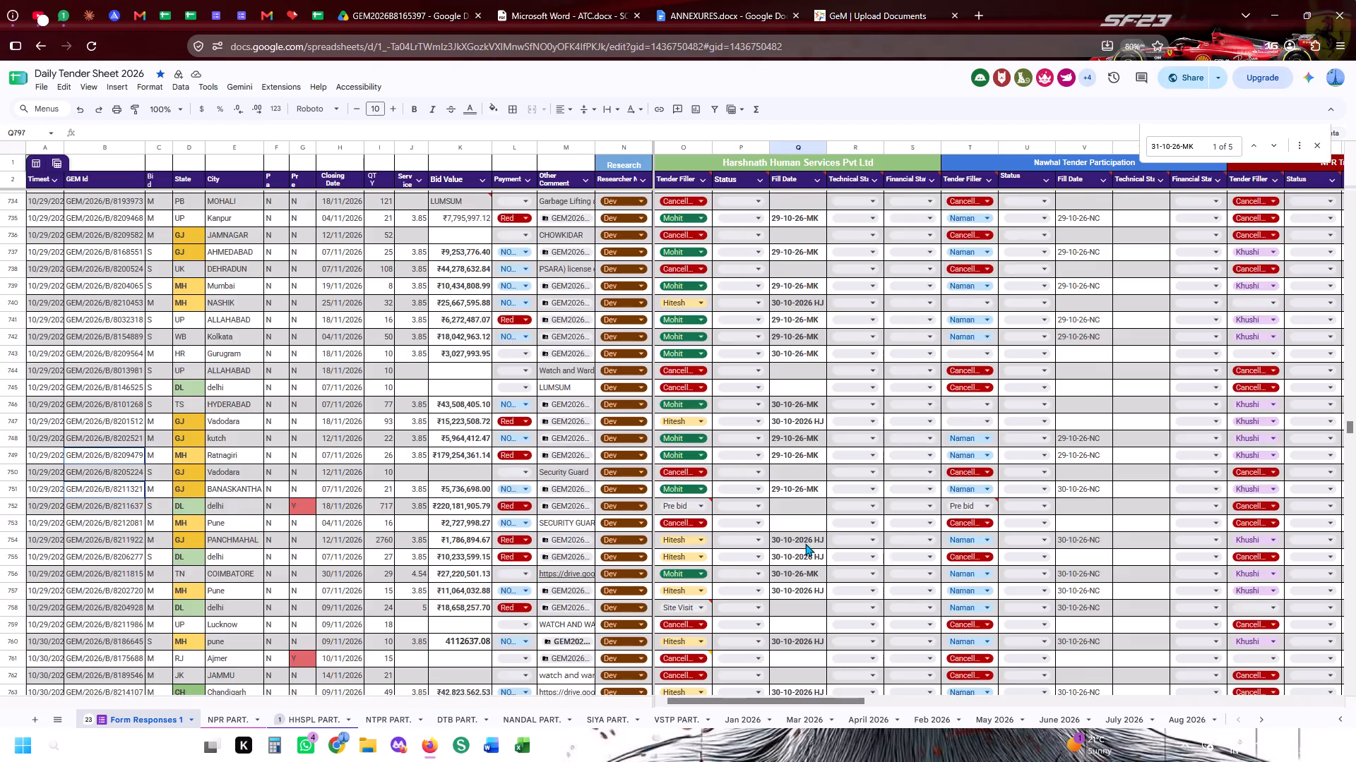
Search the Daily Tender Sheet for the fill date entry 31-10-2026 HJ copied from the Ahmedabad tender.
{"action": "scroll", "coordinate": [805, 543], "scroll_direction": "down", "scroll_amount": 17}
{"action": "scroll", "coordinate": [788, 490], "scroll_direction": "up", "scroll_amount": 4}
{"action": "left_click", "coordinate": [783, 322]}
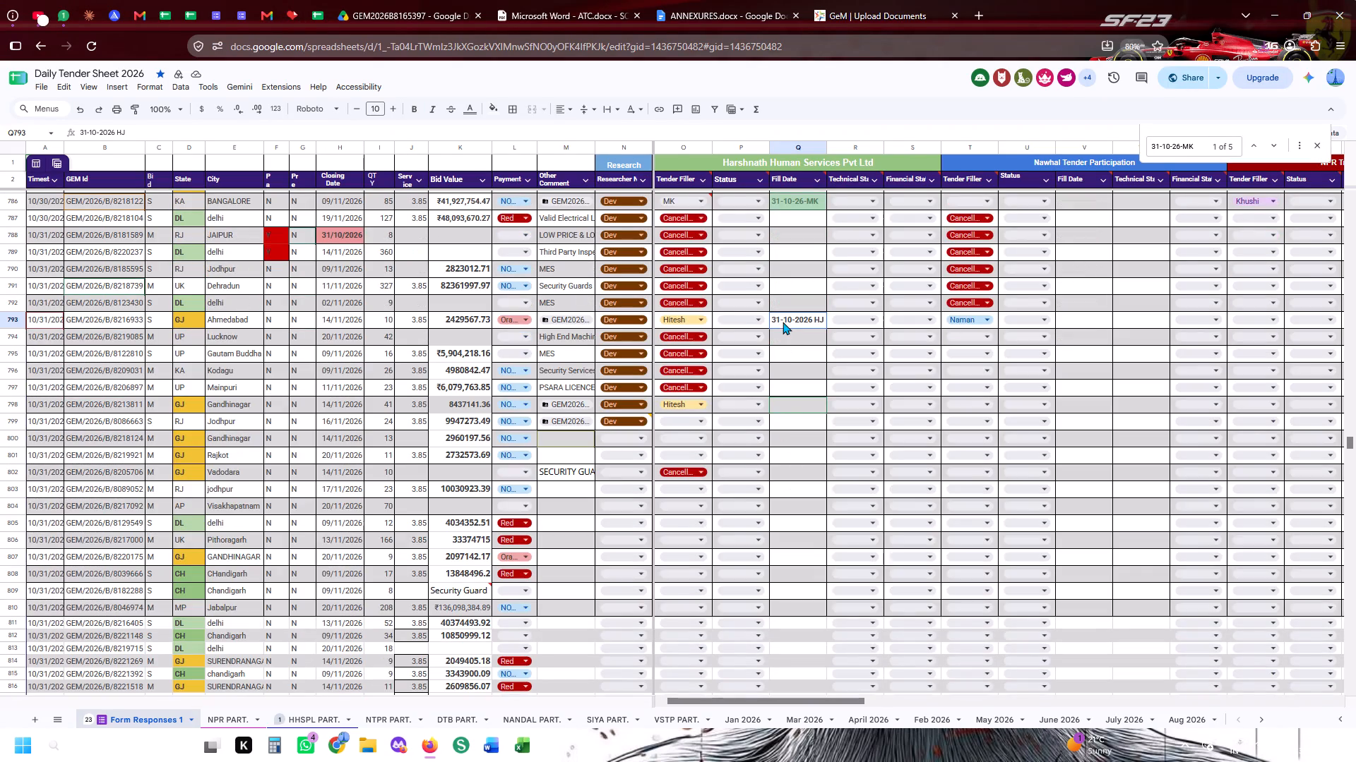
{"action": "key", "text": "ctrl+c"}
{"action": "key", "text": "ctrl+f"}
{"action": "key", "text": "ctrl+v"}
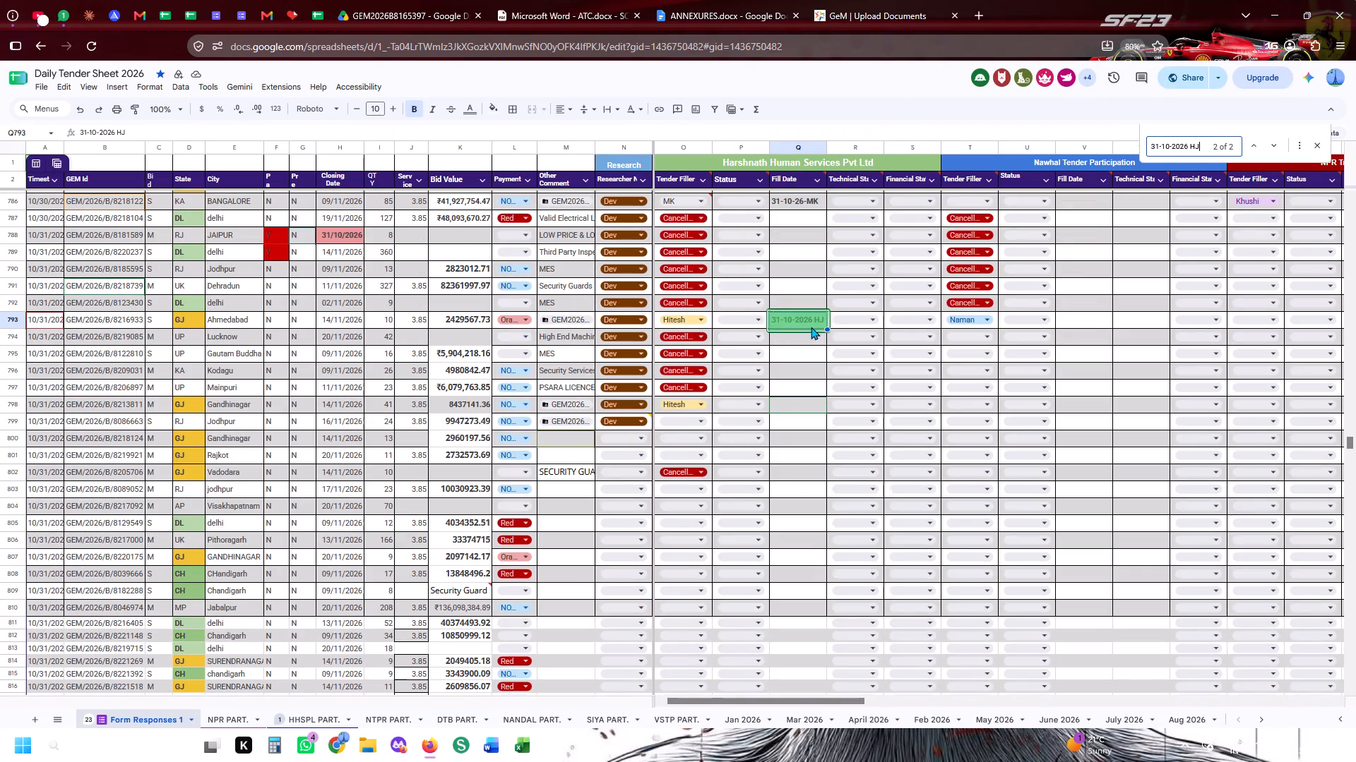
{"action": "left_click", "coordinate": [1271, 148]}
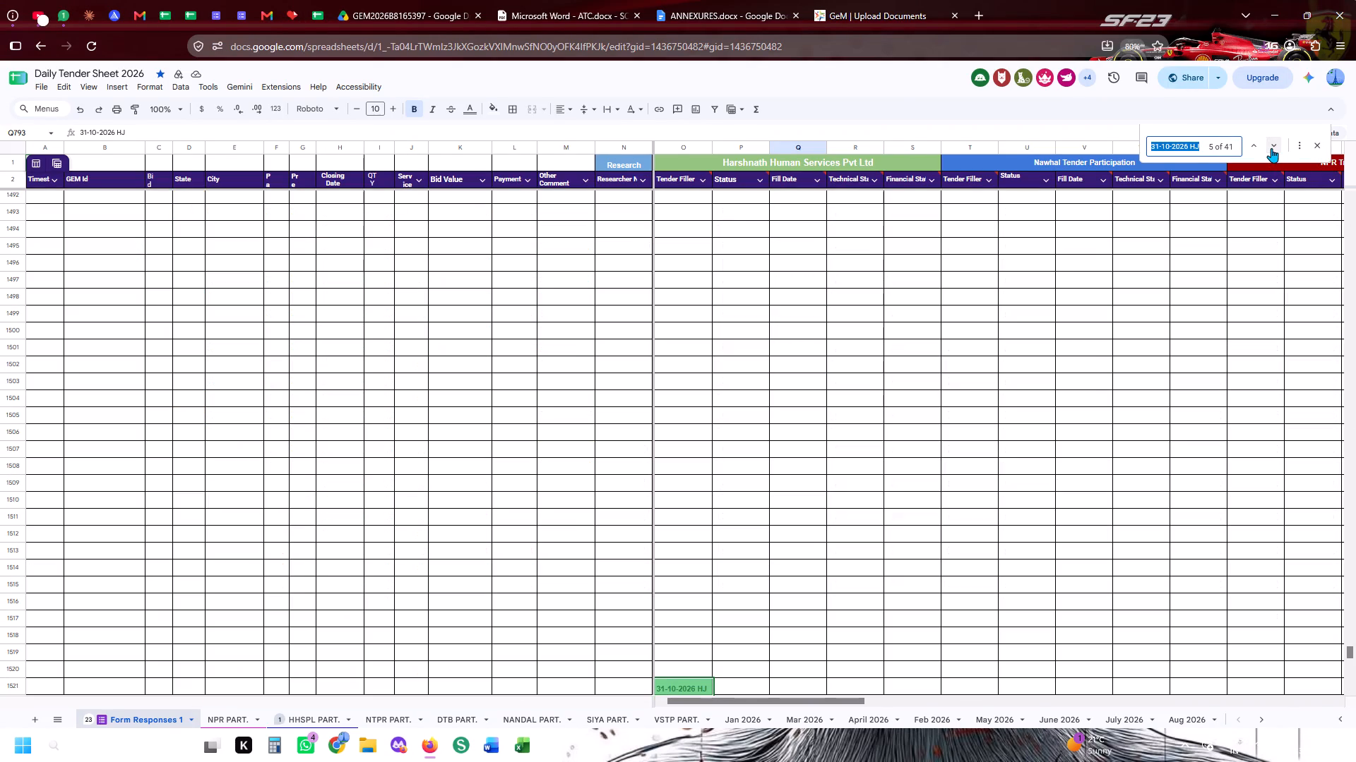
Delete the stray 31-10-2026 HJ entries from the Tender Filler column in the empty rows 1521 to 1557.
{"action": "scroll", "coordinate": [936, 347], "scroll_direction": "down", "scroll_amount": 5}
{"action": "scroll", "coordinate": [862, 389], "scroll_direction": "down", "scroll_amount": 5}
{"action": "scroll", "coordinate": [860, 394], "scroll_direction": "up", "scroll_amount": 1}
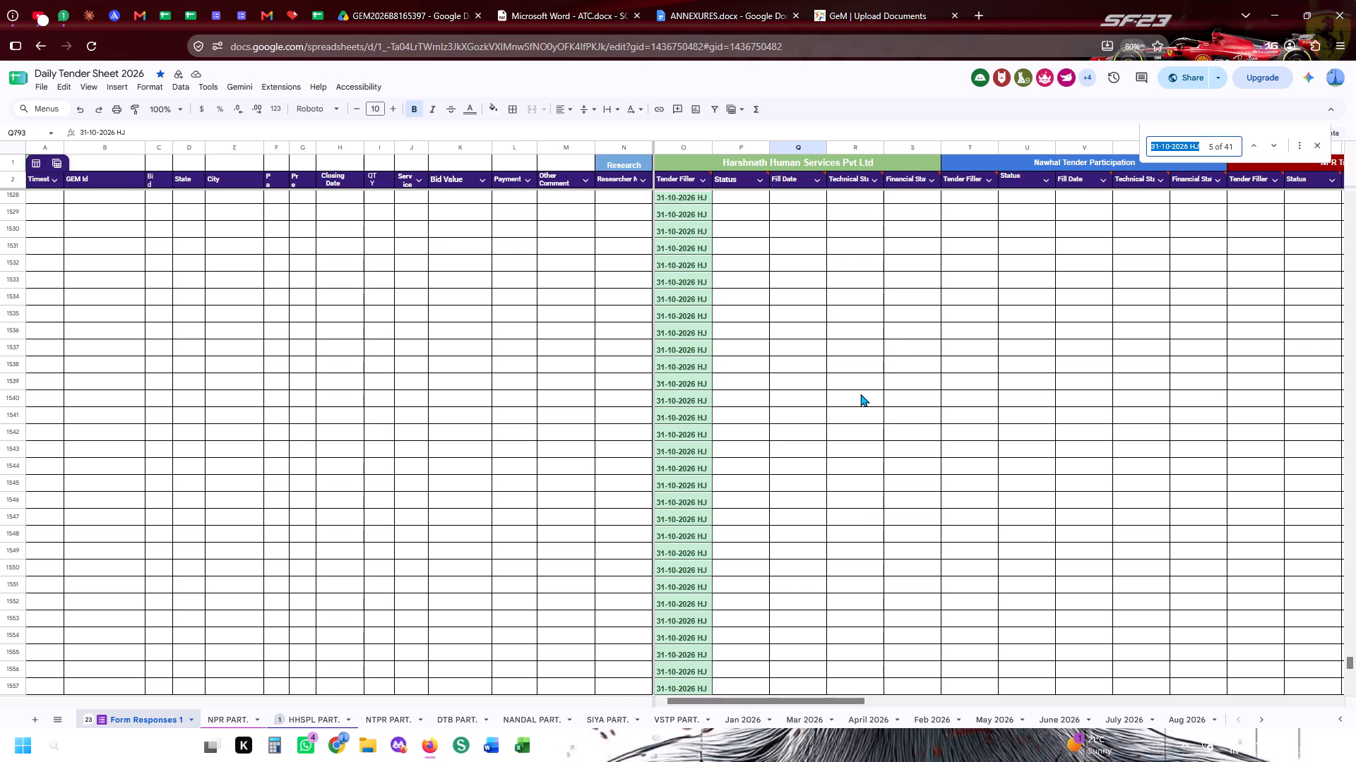
{"action": "scroll", "coordinate": [860, 394], "scroll_direction": "up", "scroll_amount": 2}
{"action": "scroll", "coordinate": [819, 456], "scroll_direction": "up", "scroll_amount": 1}
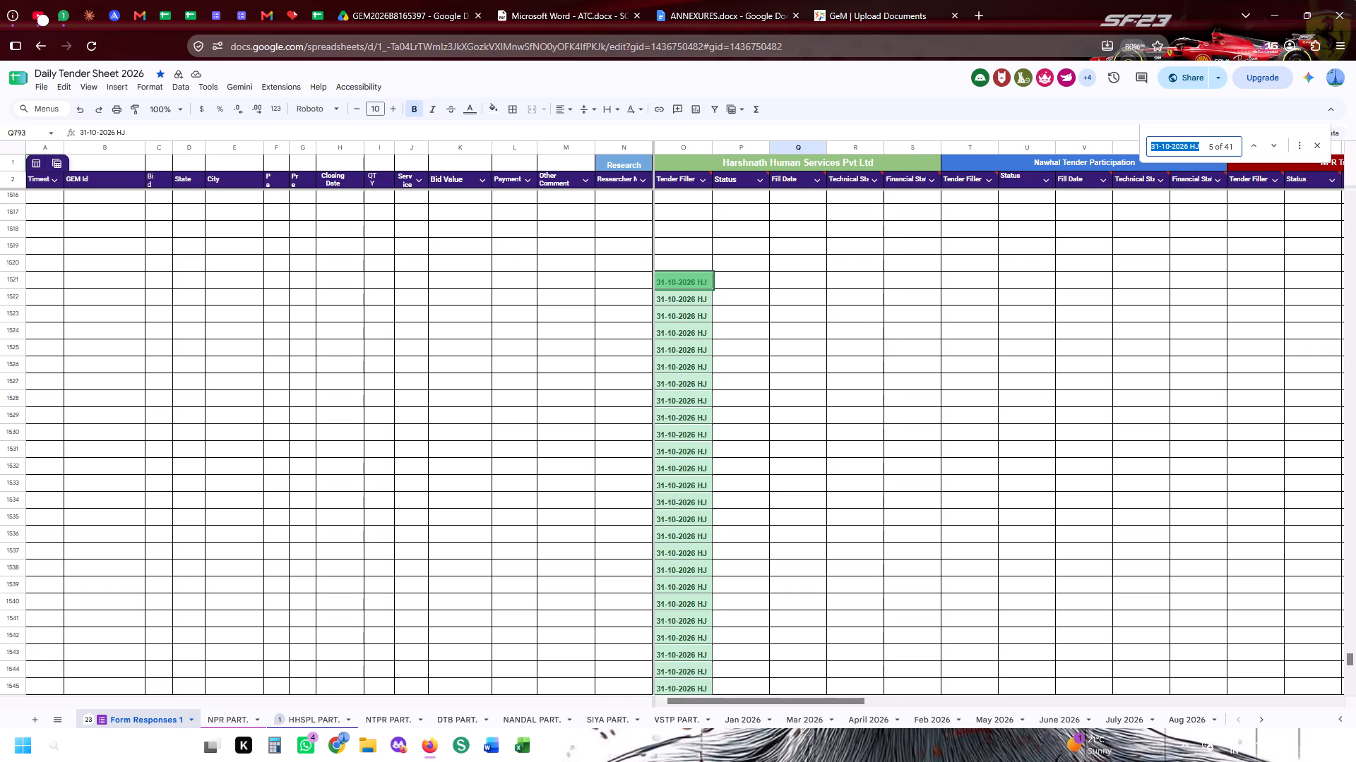
{"action": "left_click_drag", "start_coordinate": [677, 264], "coordinate": [662, 745]}
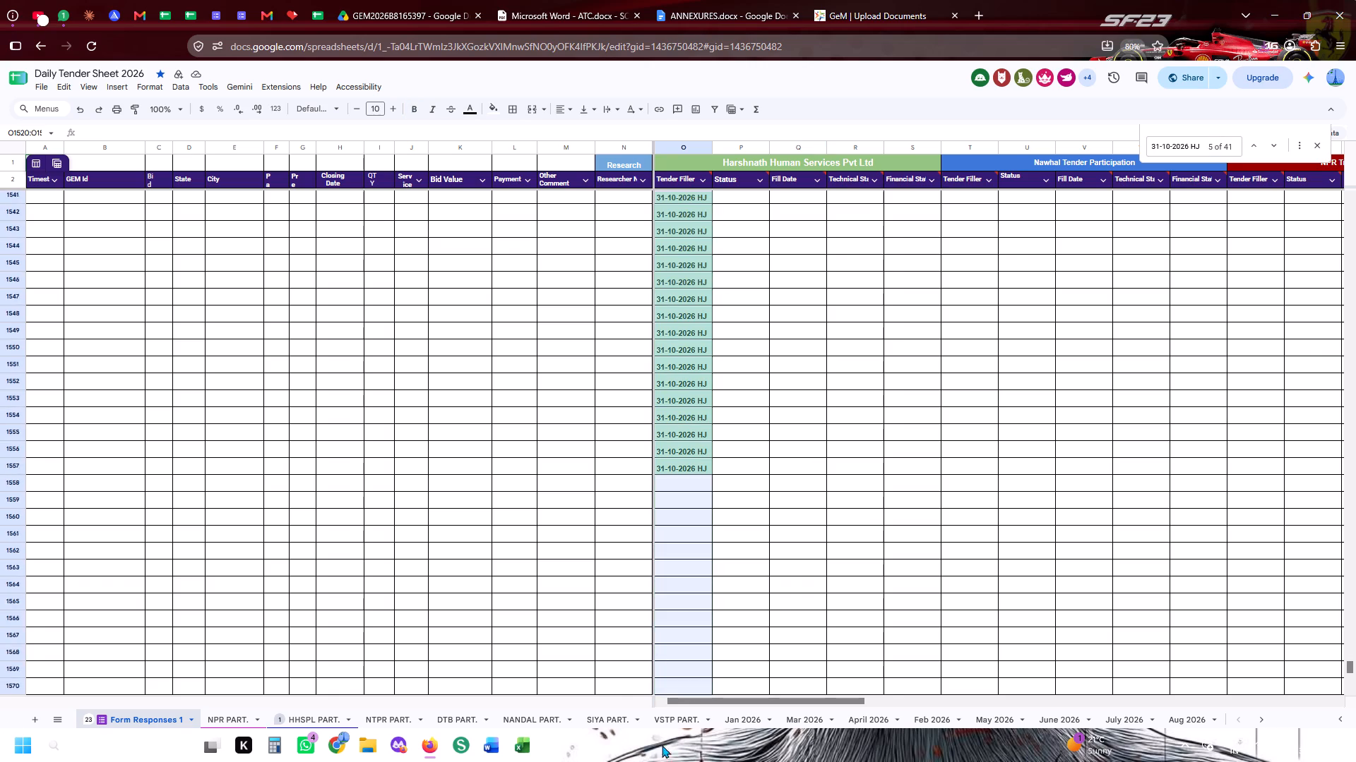
{"action": "left_click_drag", "start_coordinate": [662, 745], "coordinate": [643, 580]}
{"action": "key", "text": "Delete"}
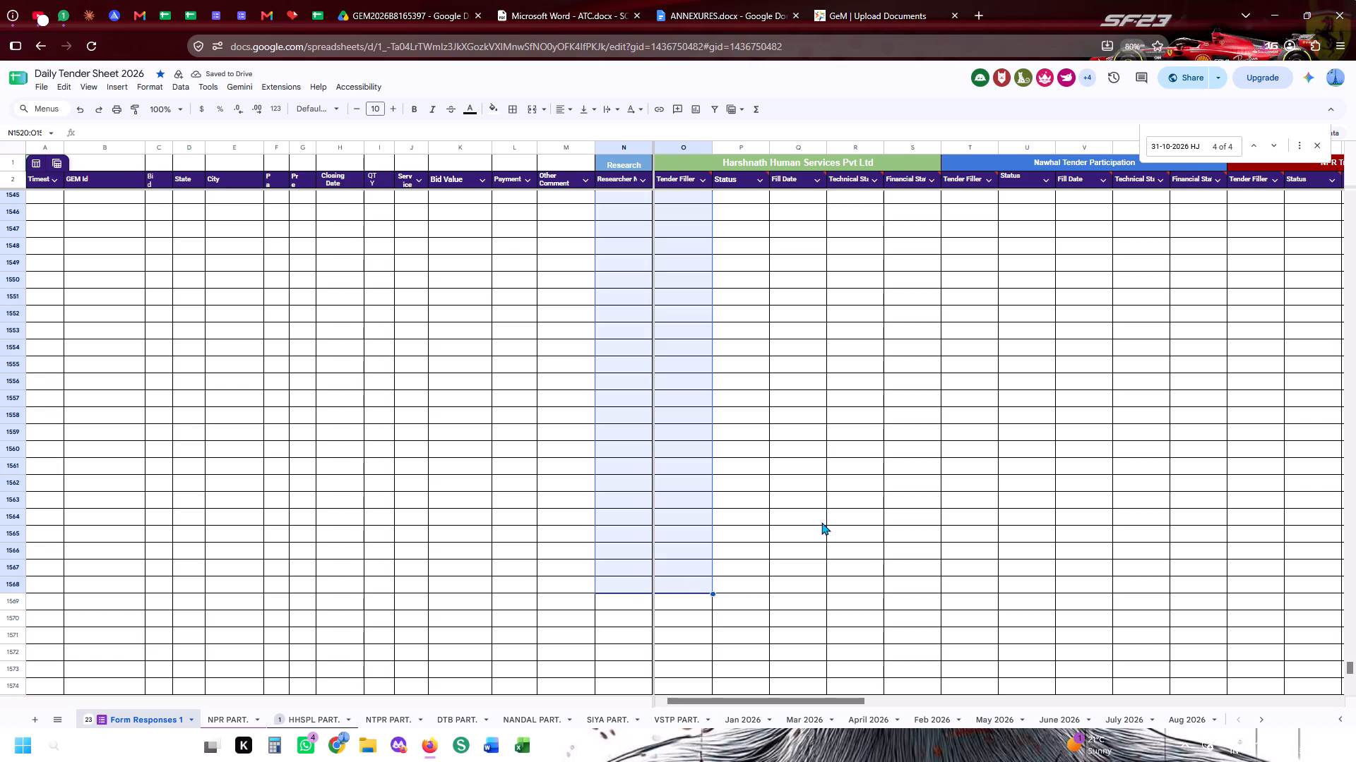
Go back up to the latest tenders in the sheet and examine their tender filler and fill date entries.
{"action": "scroll", "coordinate": [821, 522], "scroll_direction": "up", "scroll_amount": 20}
{"action": "scroll", "coordinate": [821, 522], "scroll_direction": "up", "scroll_amount": 2}
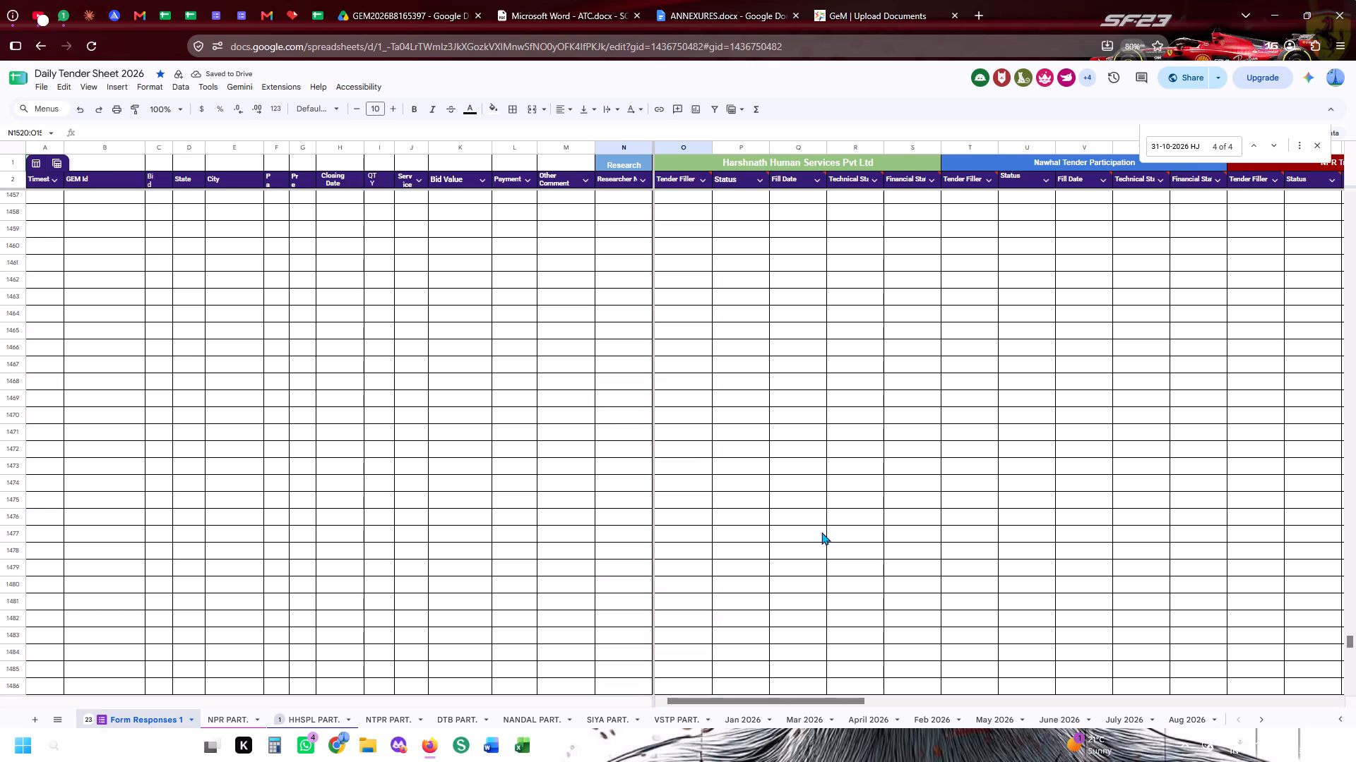
{"action": "scroll", "coordinate": [821, 532], "scroll_direction": "up", "scroll_amount": 17}
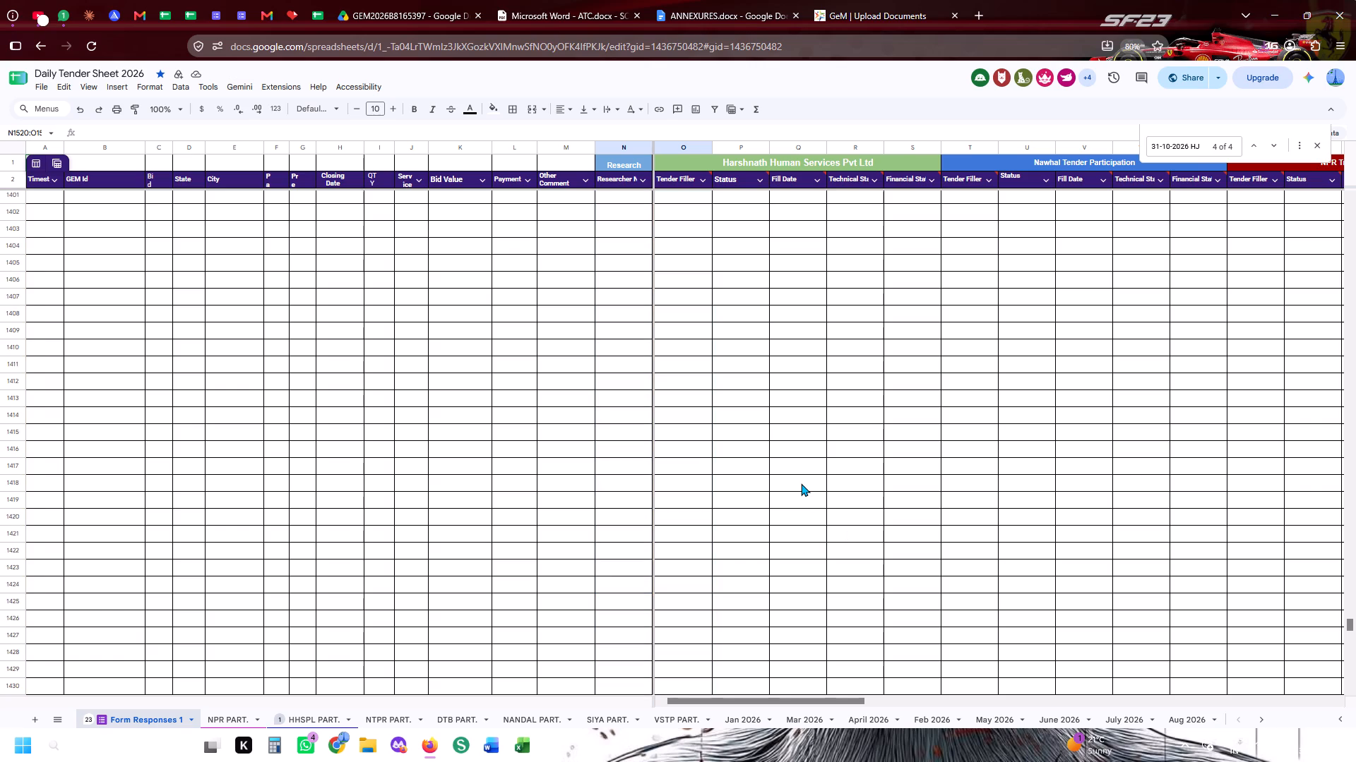
{"action": "scroll", "coordinate": [801, 483], "scroll_direction": "up", "scroll_amount": 20}
{"action": "scroll", "coordinate": [801, 483], "scroll_direction": "up", "scroll_amount": 20}
{"action": "scroll", "coordinate": [801, 483], "scroll_direction": "up", "scroll_amount": 6}
{"action": "middle_click", "coordinate": [801, 483]}
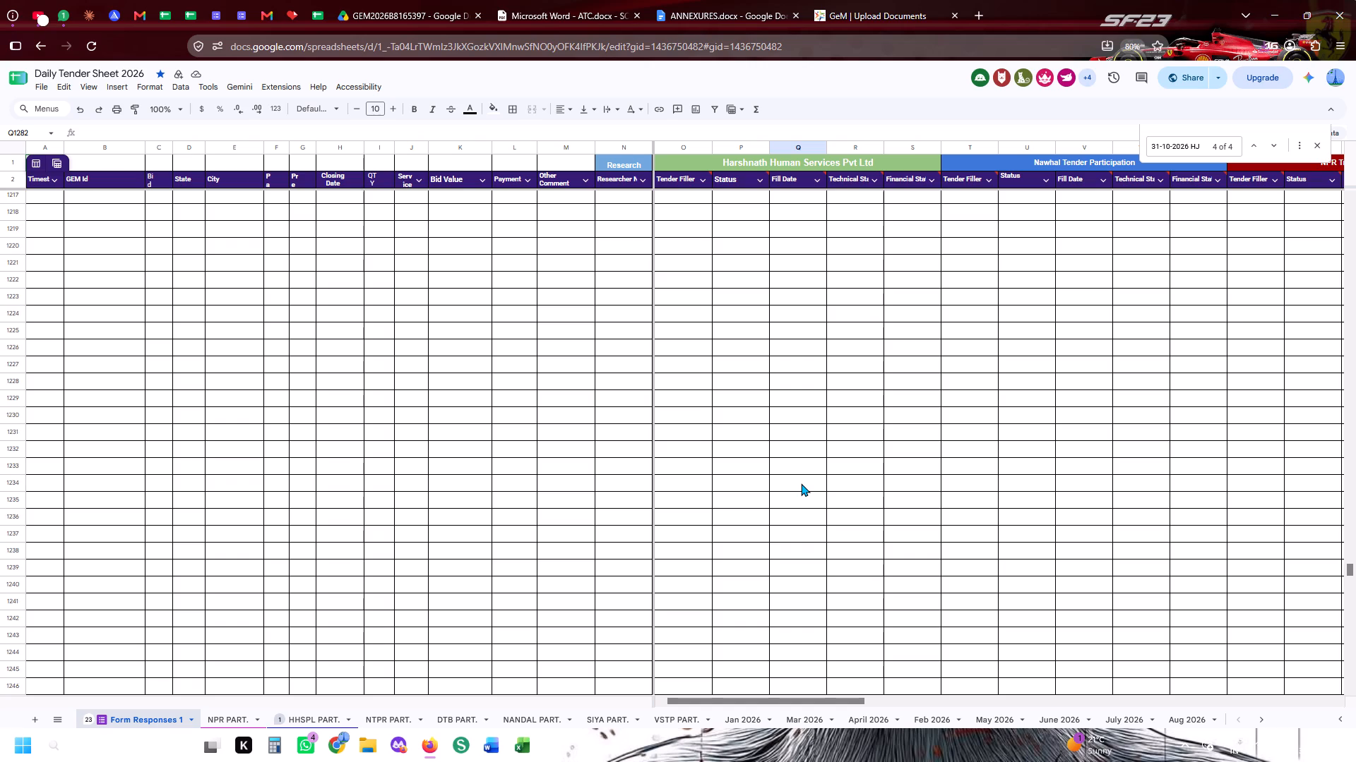
{"action": "scroll", "coordinate": [801, 483], "scroll_direction": "up", "scroll_amount": 20}
{"action": "scroll", "coordinate": [801, 483], "scroll_direction": "up", "scroll_amount": 20}
{"action": "scroll", "coordinate": [801, 483], "scroll_direction": "up", "scroll_amount": 6}
{"action": "middle_click", "coordinate": [801, 483]}
{"action": "middle_click", "coordinate": [801, 483]}
{"action": "middle_click", "coordinate": [801, 483]}
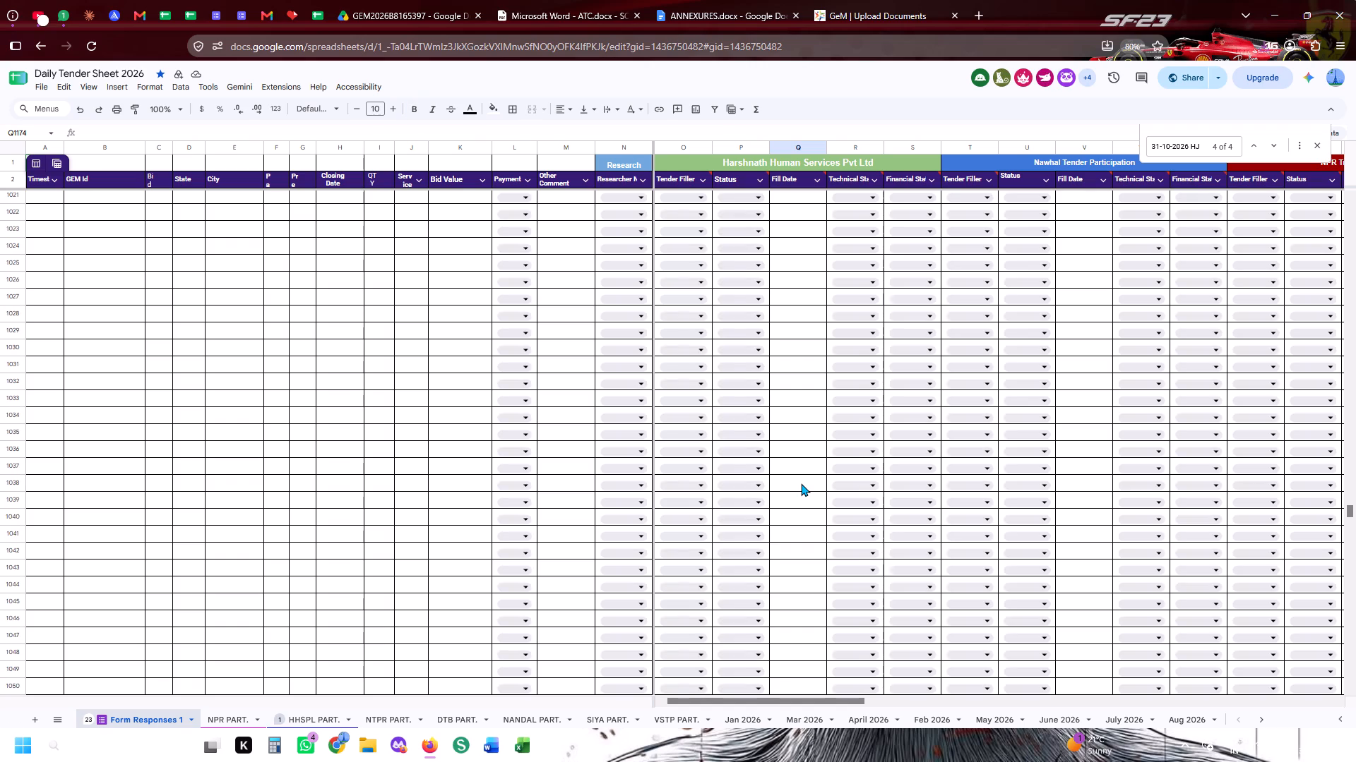
{"action": "scroll", "coordinate": [801, 483], "scroll_direction": "up", "scroll_amount": 4}
{"action": "scroll", "coordinate": [647, 417], "scroll_direction": "up", "scroll_amount": 8}
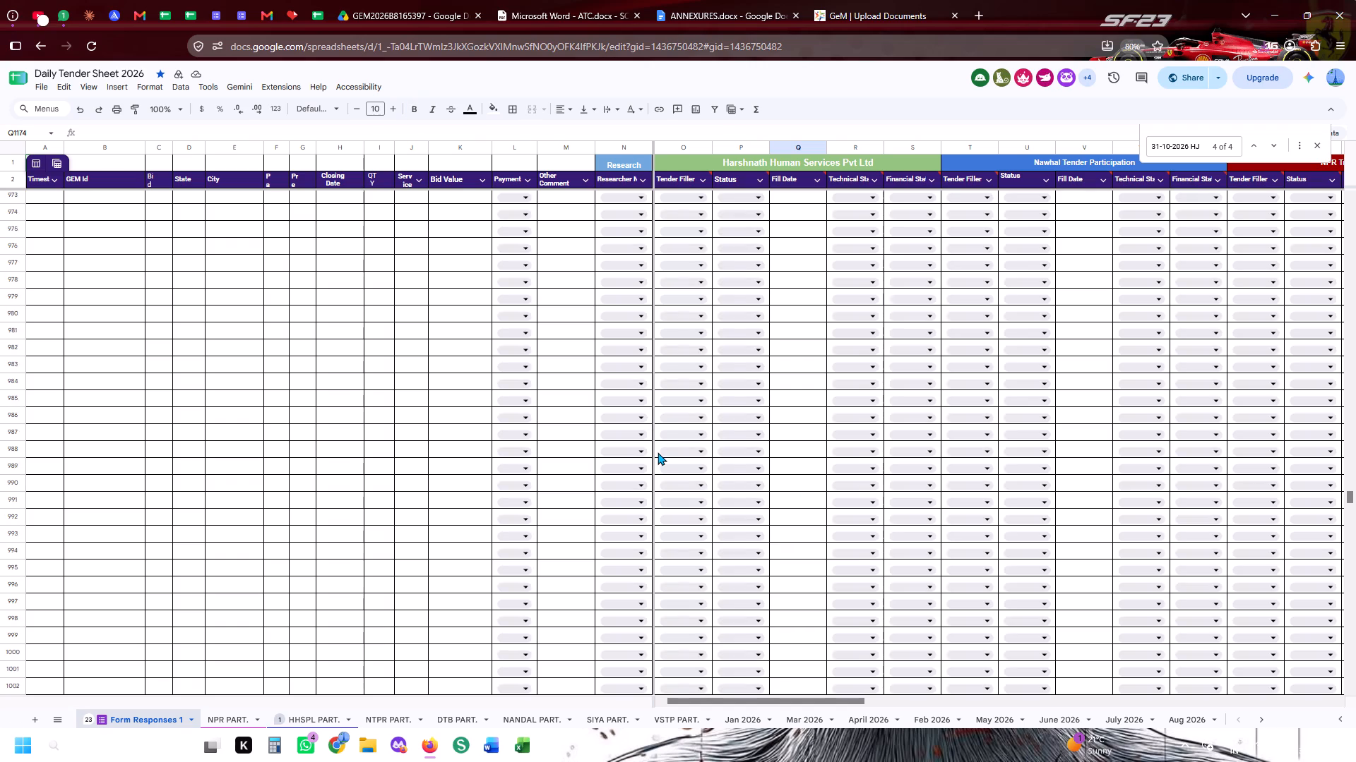
{"action": "scroll", "coordinate": [658, 452], "scroll_direction": "up", "scroll_amount": 1}
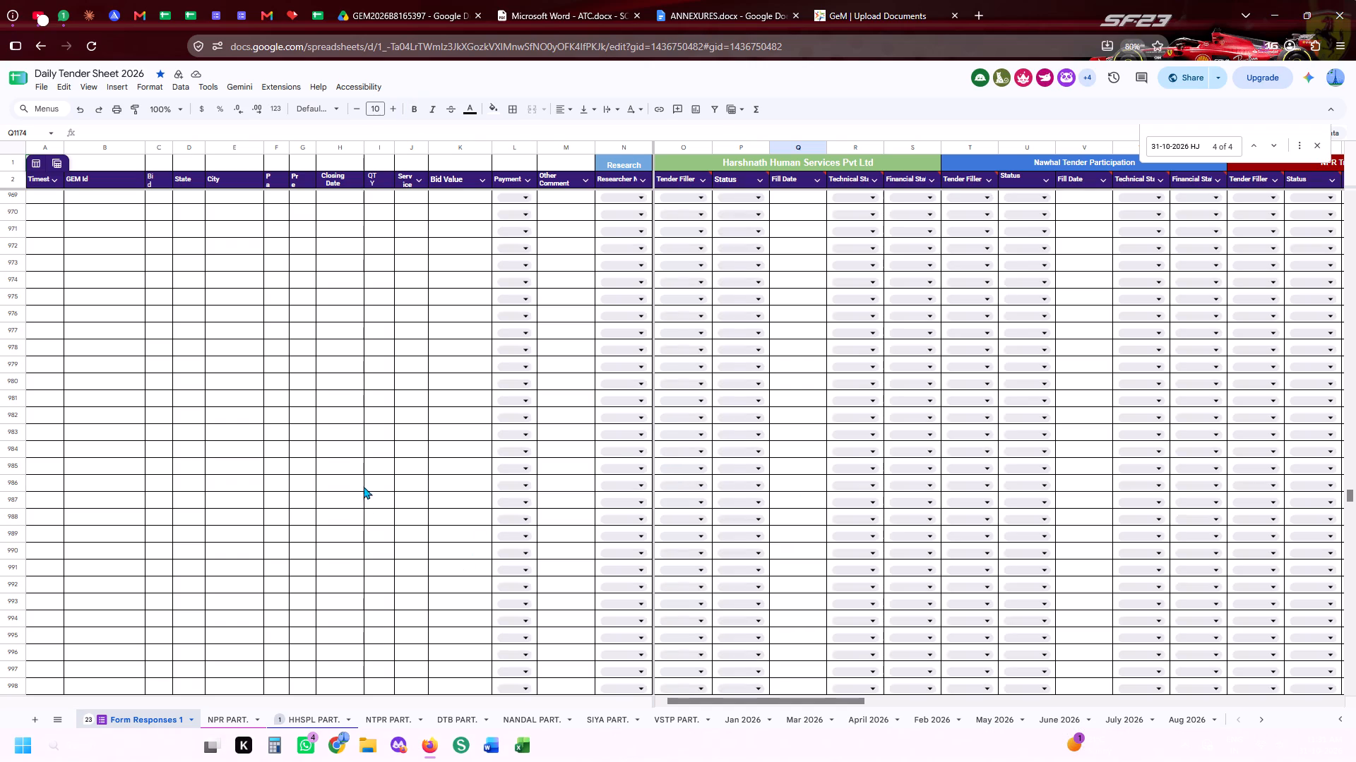
{"action": "scroll", "coordinate": [369, 480], "scroll_direction": "up", "scroll_amount": 16}
{"action": "scroll", "coordinate": [369, 480], "scroll_direction": "up", "scroll_amount": 20}
{"action": "scroll", "coordinate": [369, 480], "scroll_direction": "up", "scroll_amount": 7}
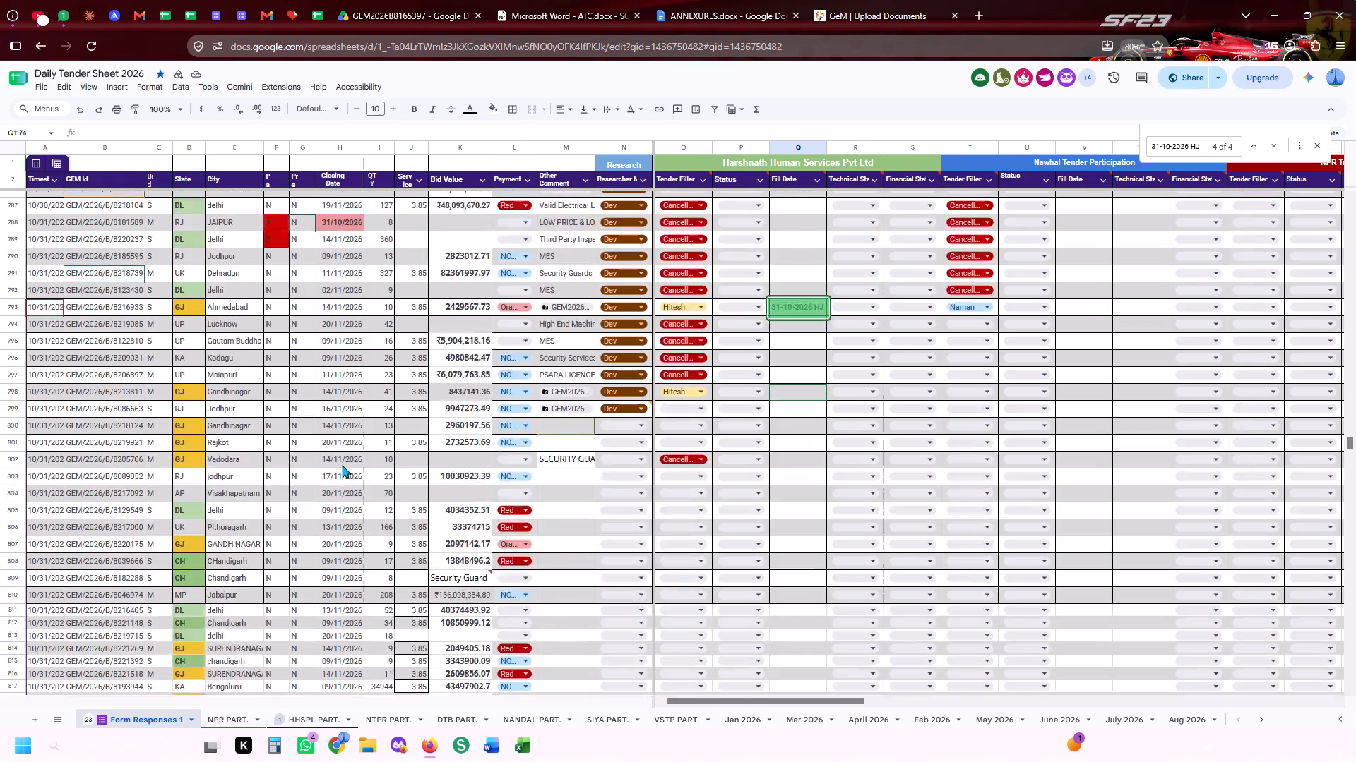
{"action": "scroll", "coordinate": [342, 465], "scroll_direction": "up", "scroll_amount": 8}
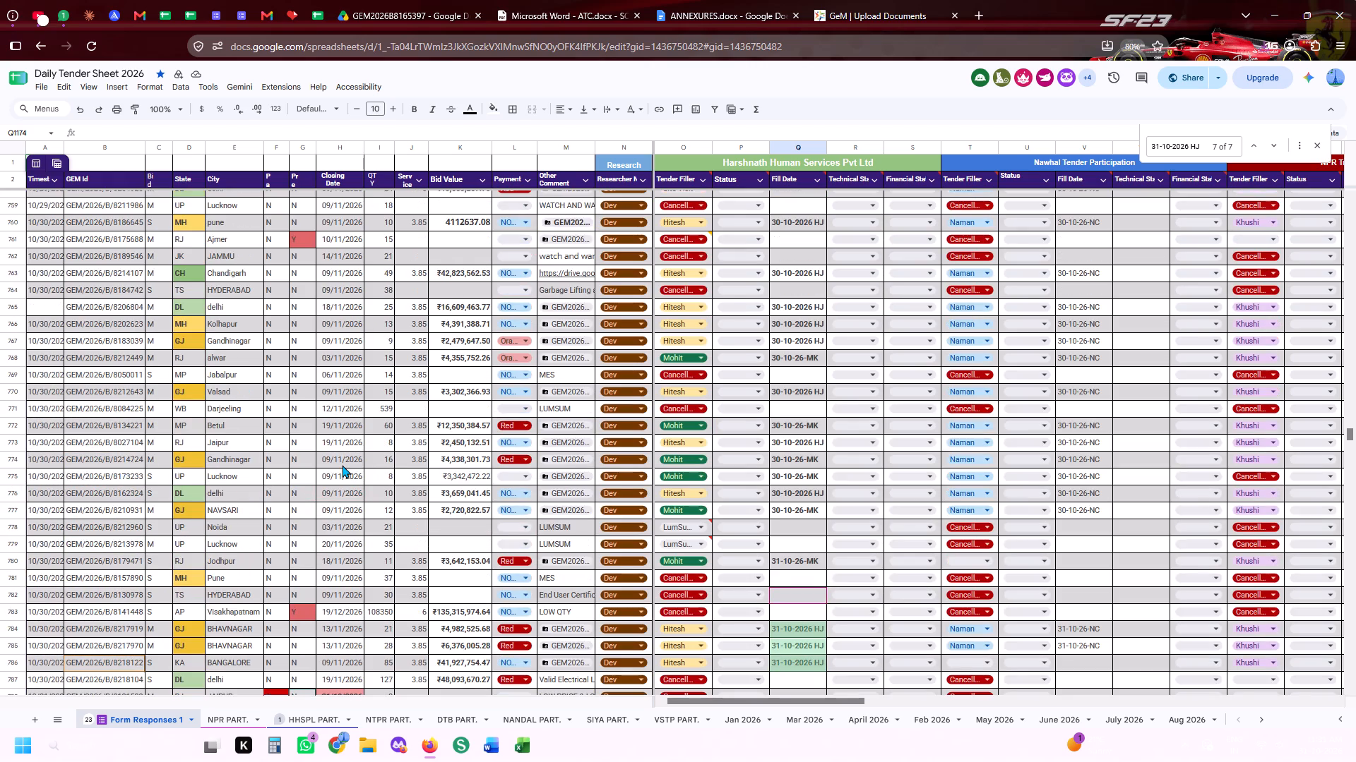
Switch from the tracking sheet to the GeM Upload Documents page, passing the tender's Drive folder, ATC and annexures.
{"action": "left_click", "coordinate": [349, 11]}
{"action": "left_click", "coordinate": [600, 0]}
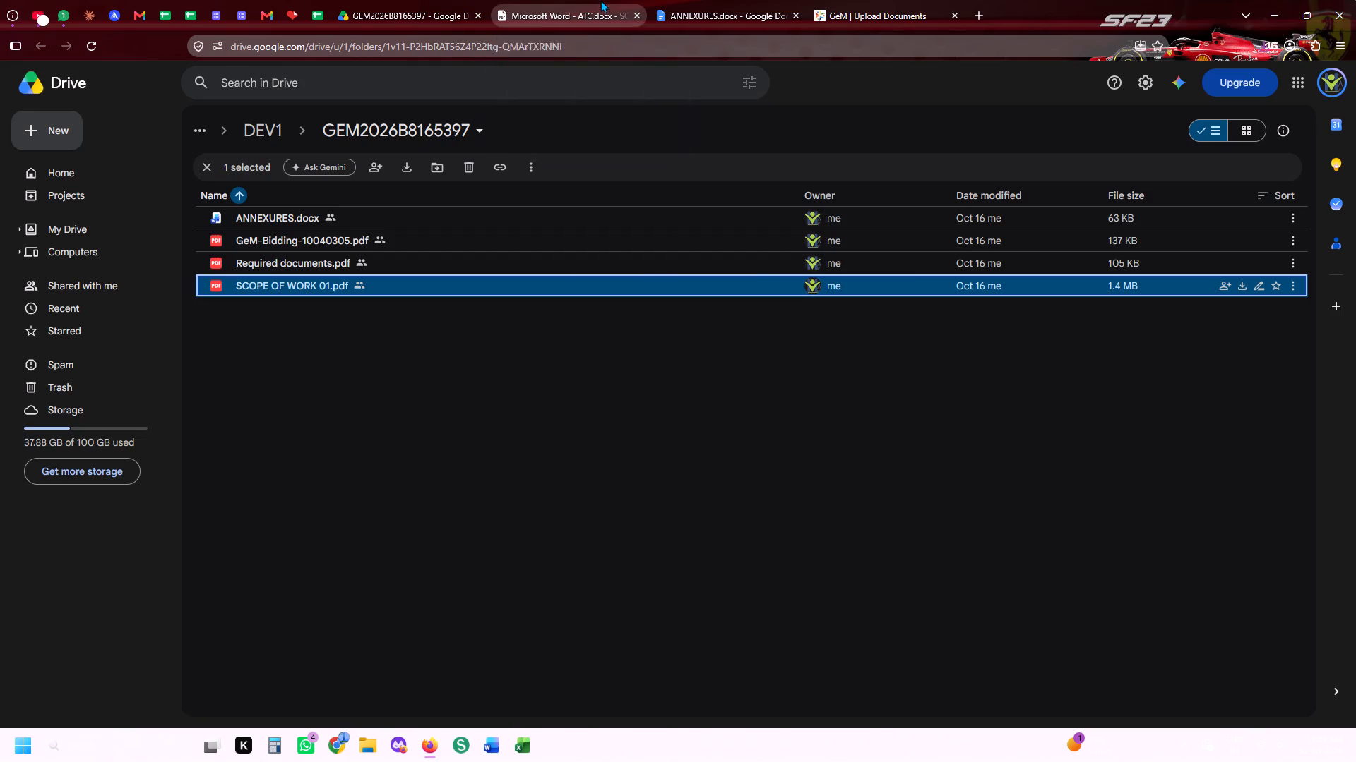
{"action": "left_click", "coordinate": [759, 0]}
{"action": "left_click", "coordinate": [927, 1]}
Switch to the other browser, search Blinkit for RC CAR, and return to the GeM Upload Documents page.
{"action": "left_click", "coordinate": [388, 746]}
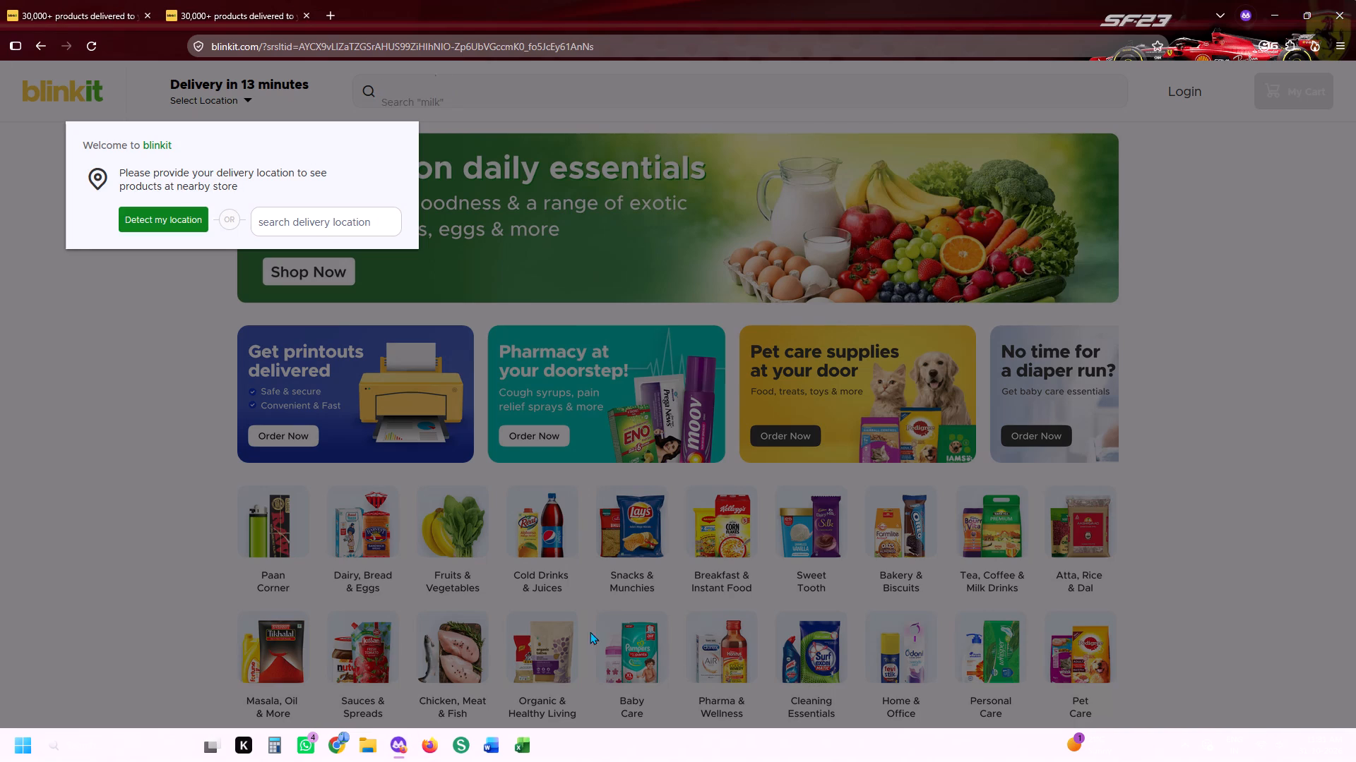
{"action": "left_click", "coordinate": [131, 0]}
{"action": "left_click", "coordinate": [455, 91]}
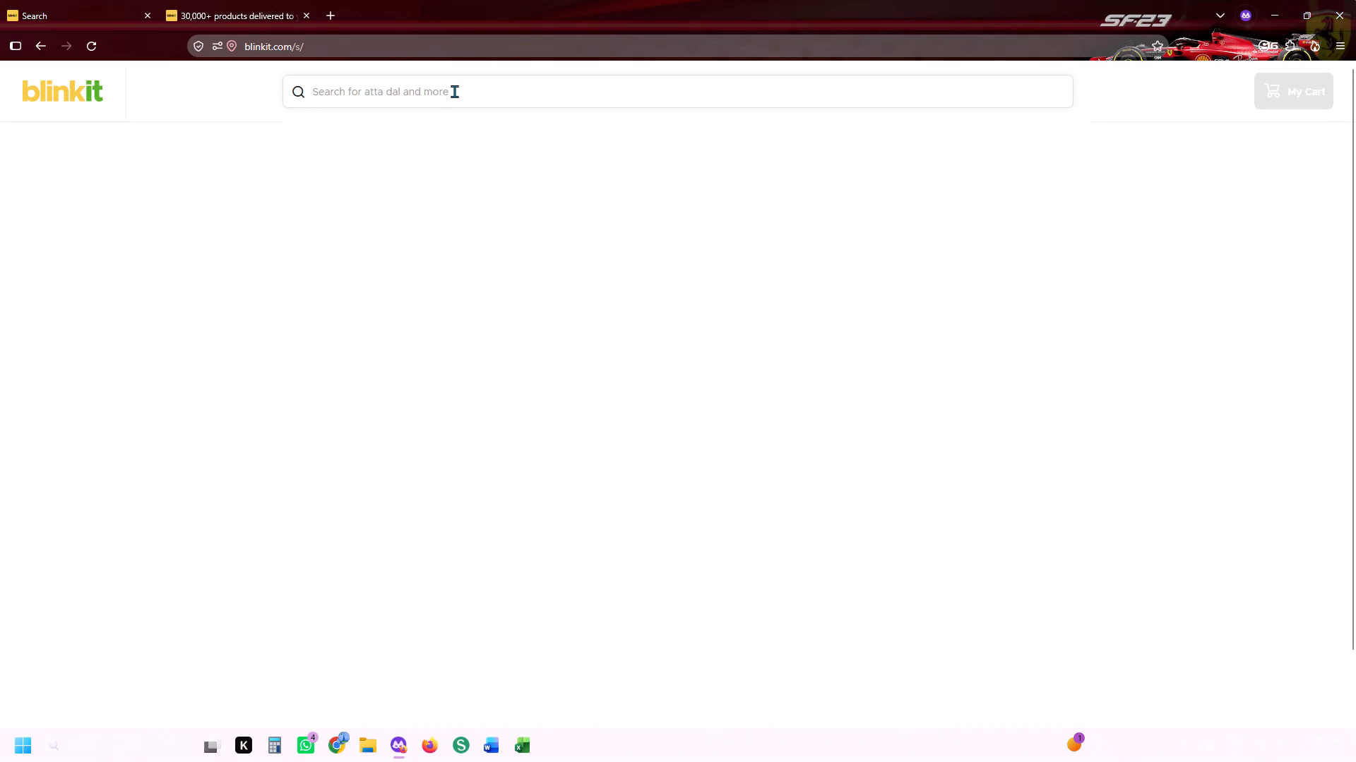
{"action": "type", "text": "RC C"}
{"action": "type", "text": "RC"}
{"action": "key", "text": "BackSpace"}
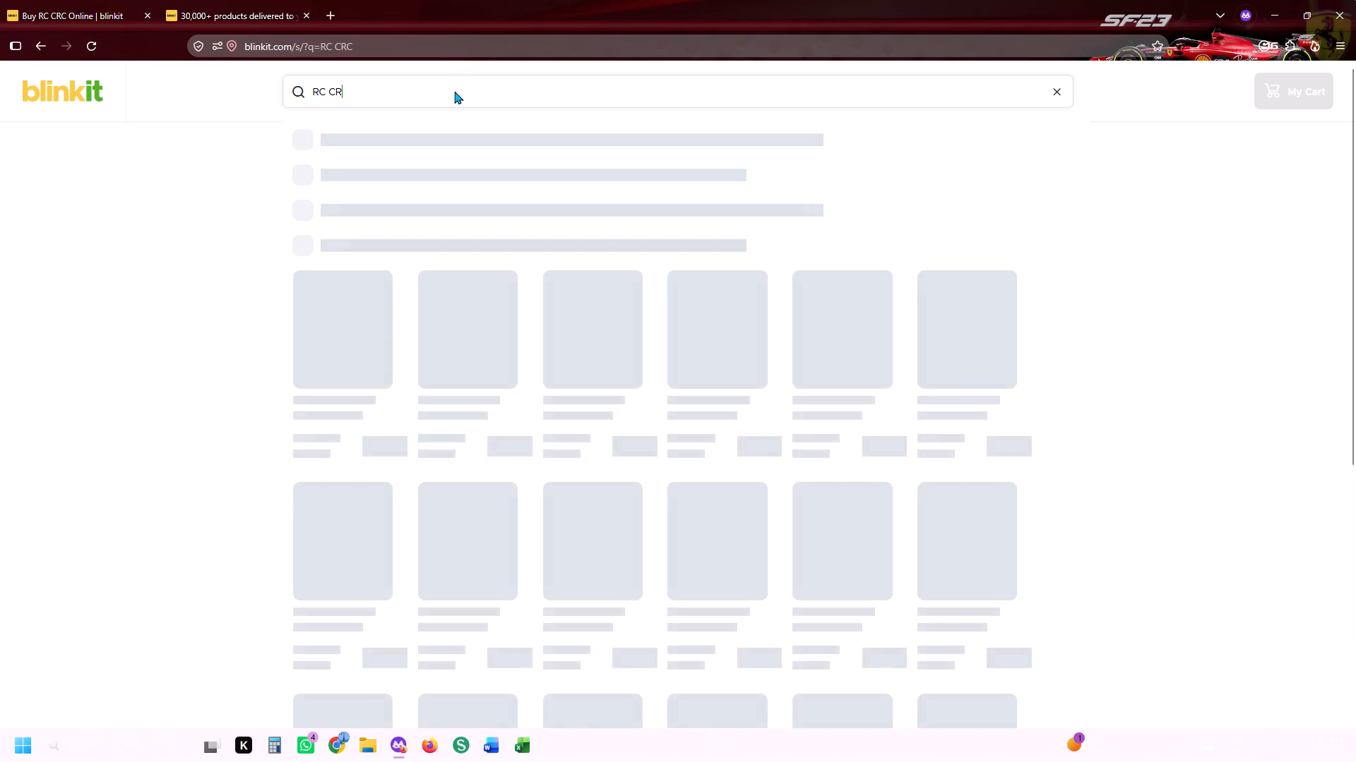
{"action": "key", "text": "BackSpace"}
{"action": "type", "text": "AR"}
{"action": "key", "text": "Return"}
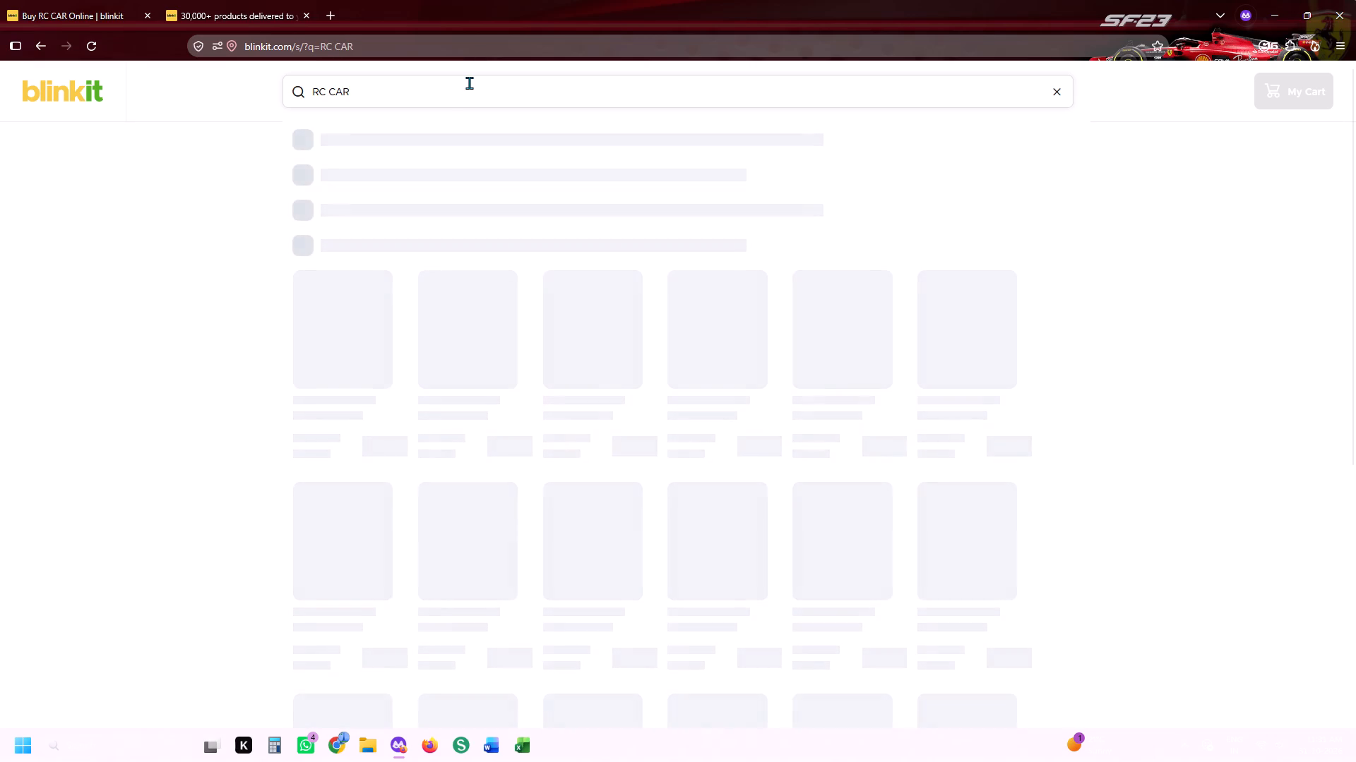
{"action": "left_click", "coordinate": [1257, 10]}
{"action": "left_click", "coordinate": [1263, 9]}
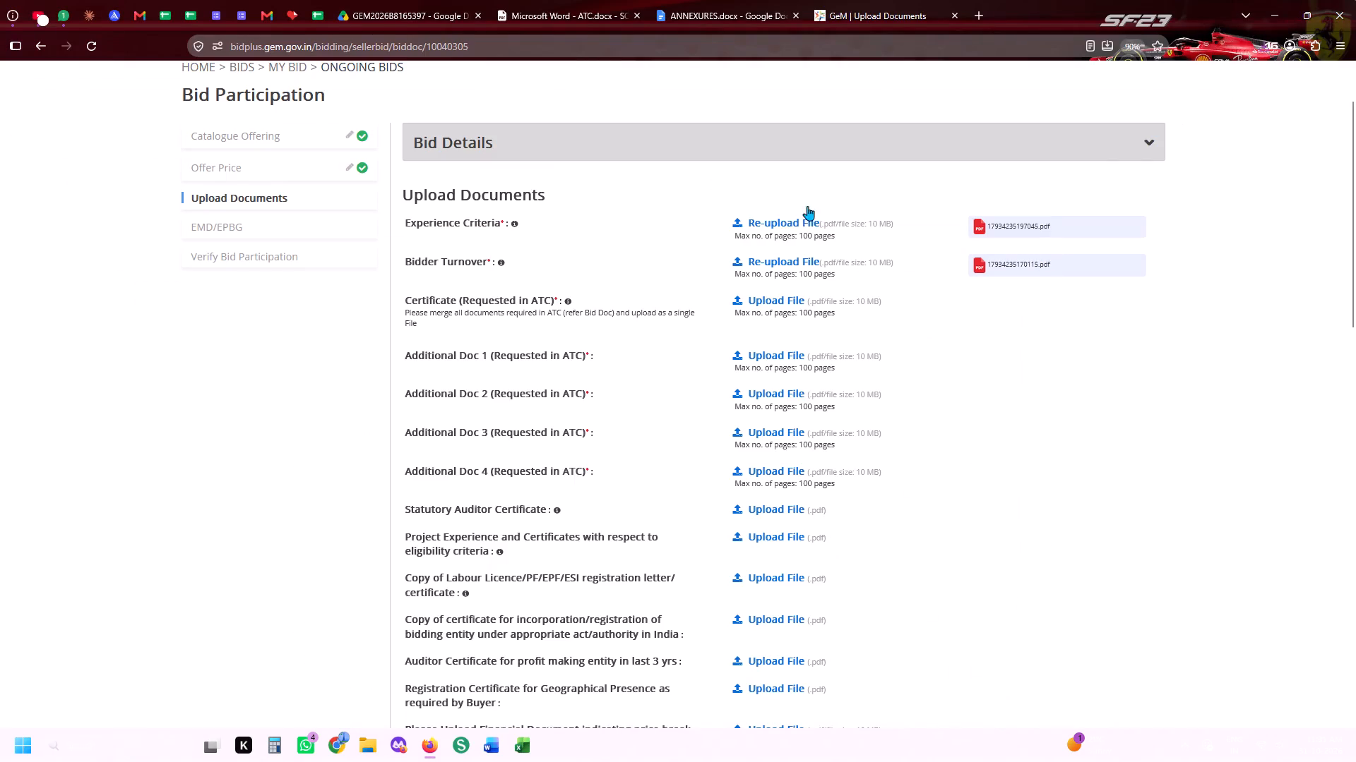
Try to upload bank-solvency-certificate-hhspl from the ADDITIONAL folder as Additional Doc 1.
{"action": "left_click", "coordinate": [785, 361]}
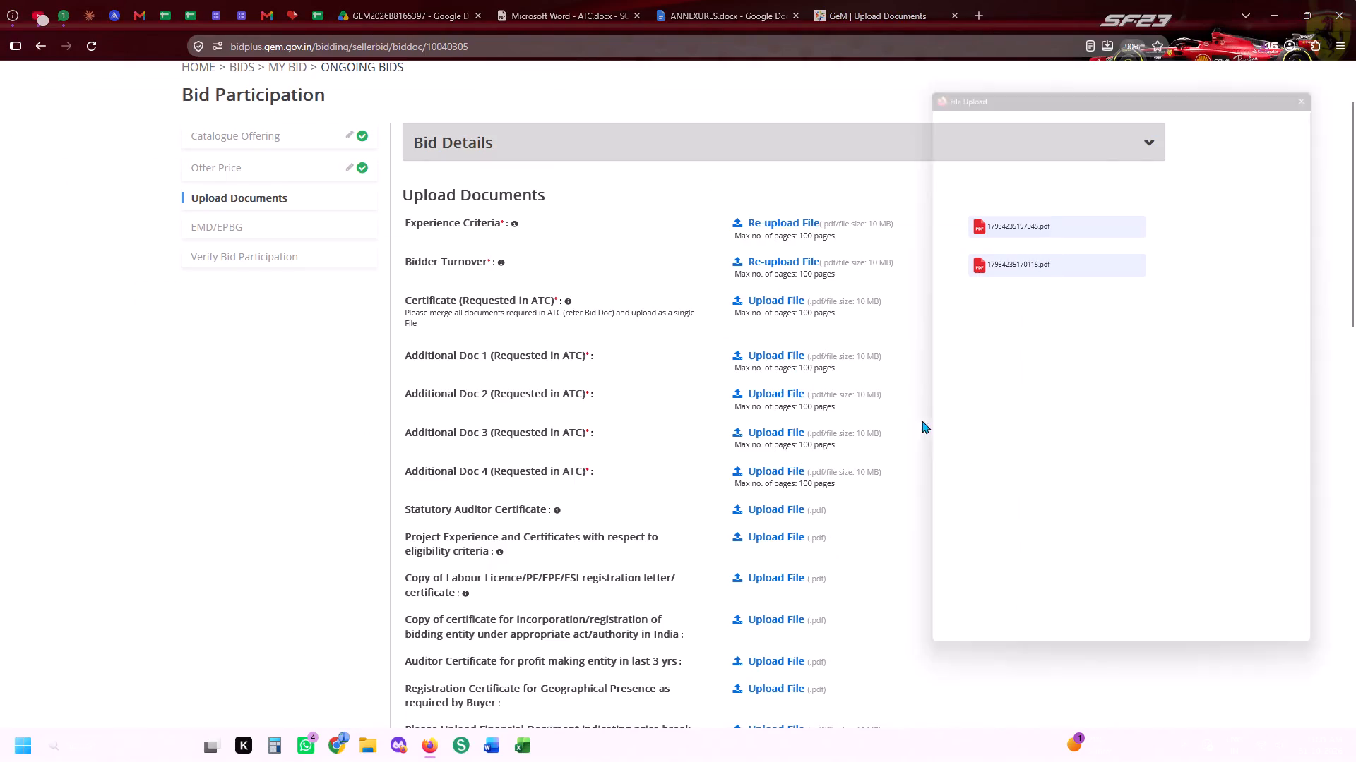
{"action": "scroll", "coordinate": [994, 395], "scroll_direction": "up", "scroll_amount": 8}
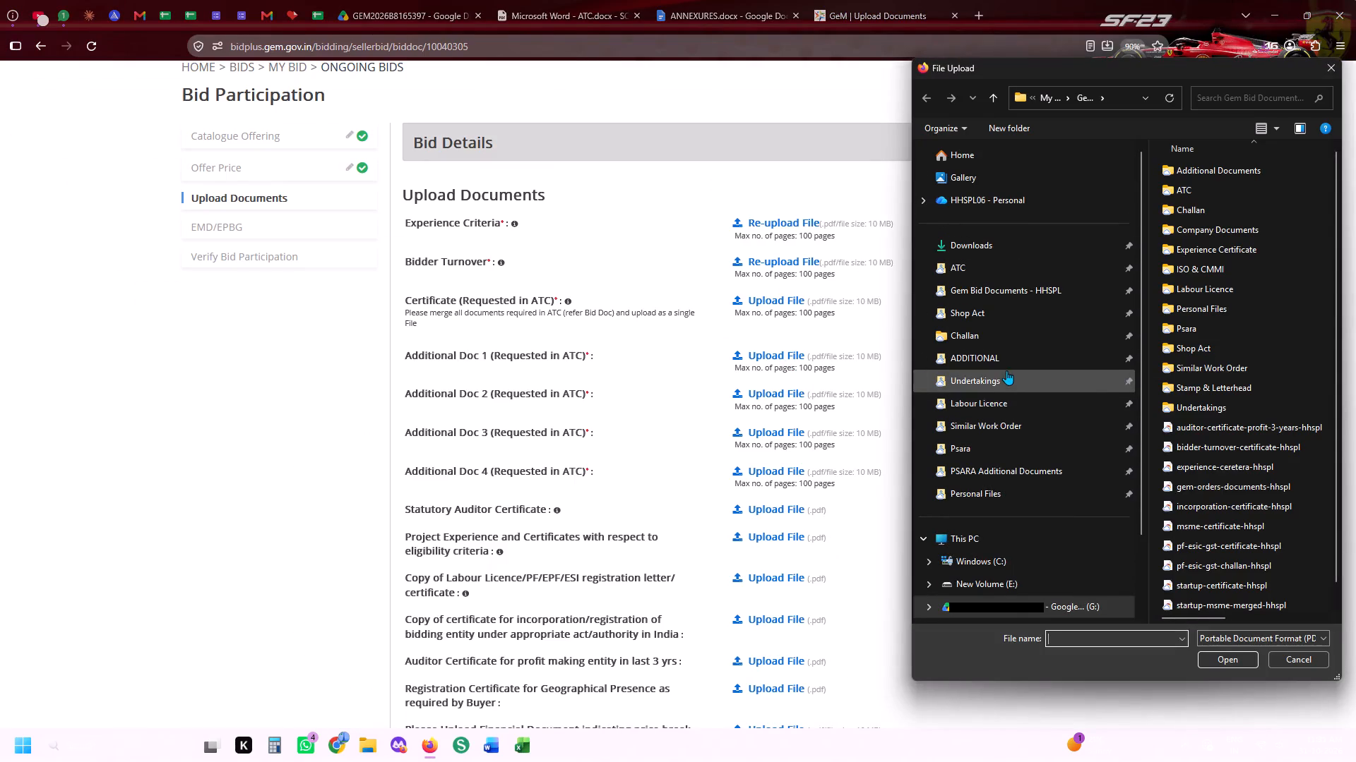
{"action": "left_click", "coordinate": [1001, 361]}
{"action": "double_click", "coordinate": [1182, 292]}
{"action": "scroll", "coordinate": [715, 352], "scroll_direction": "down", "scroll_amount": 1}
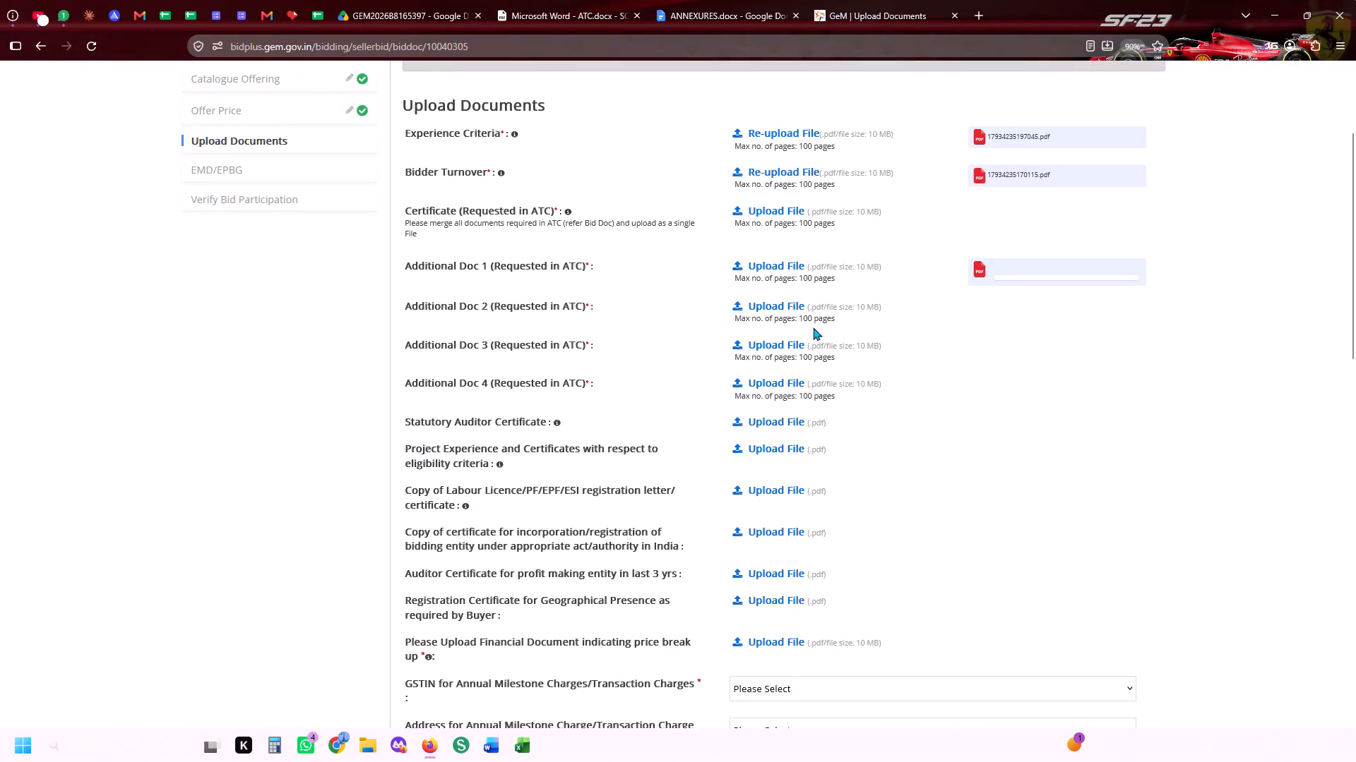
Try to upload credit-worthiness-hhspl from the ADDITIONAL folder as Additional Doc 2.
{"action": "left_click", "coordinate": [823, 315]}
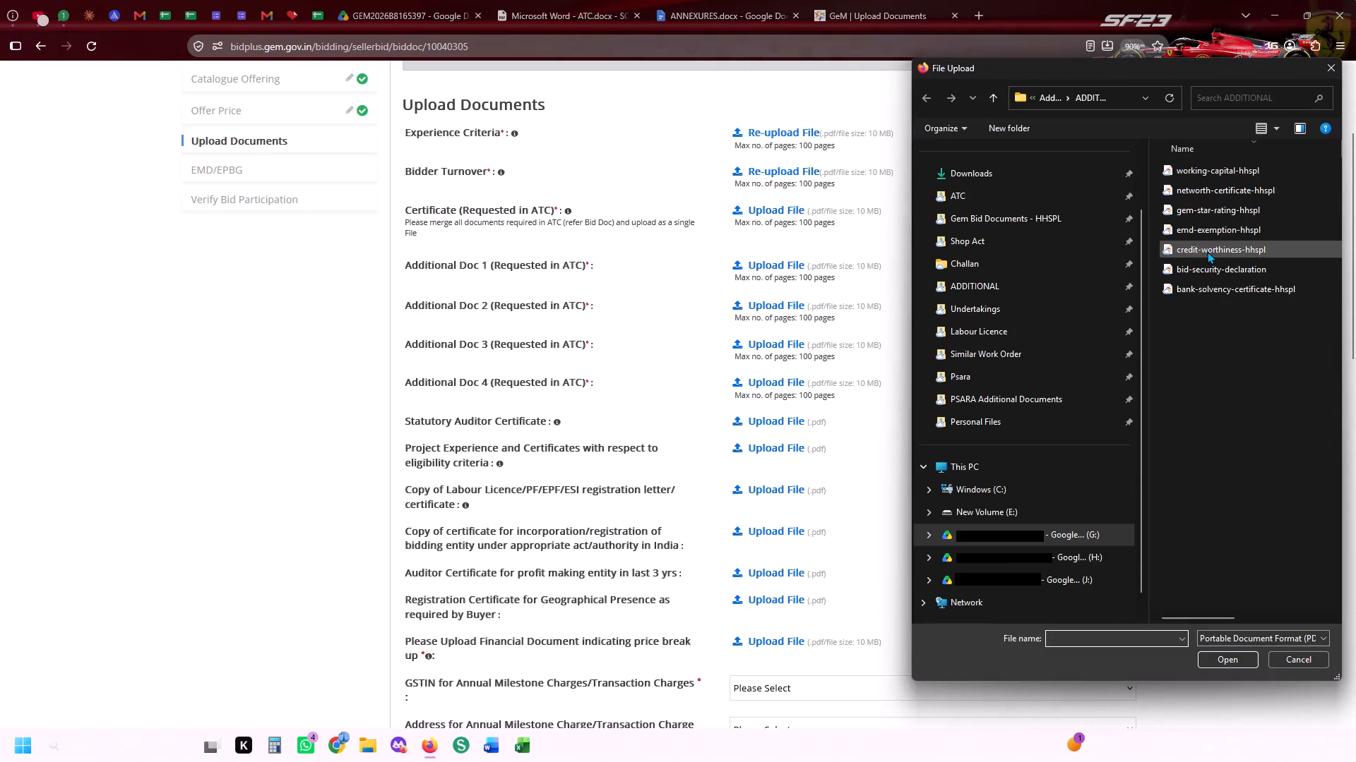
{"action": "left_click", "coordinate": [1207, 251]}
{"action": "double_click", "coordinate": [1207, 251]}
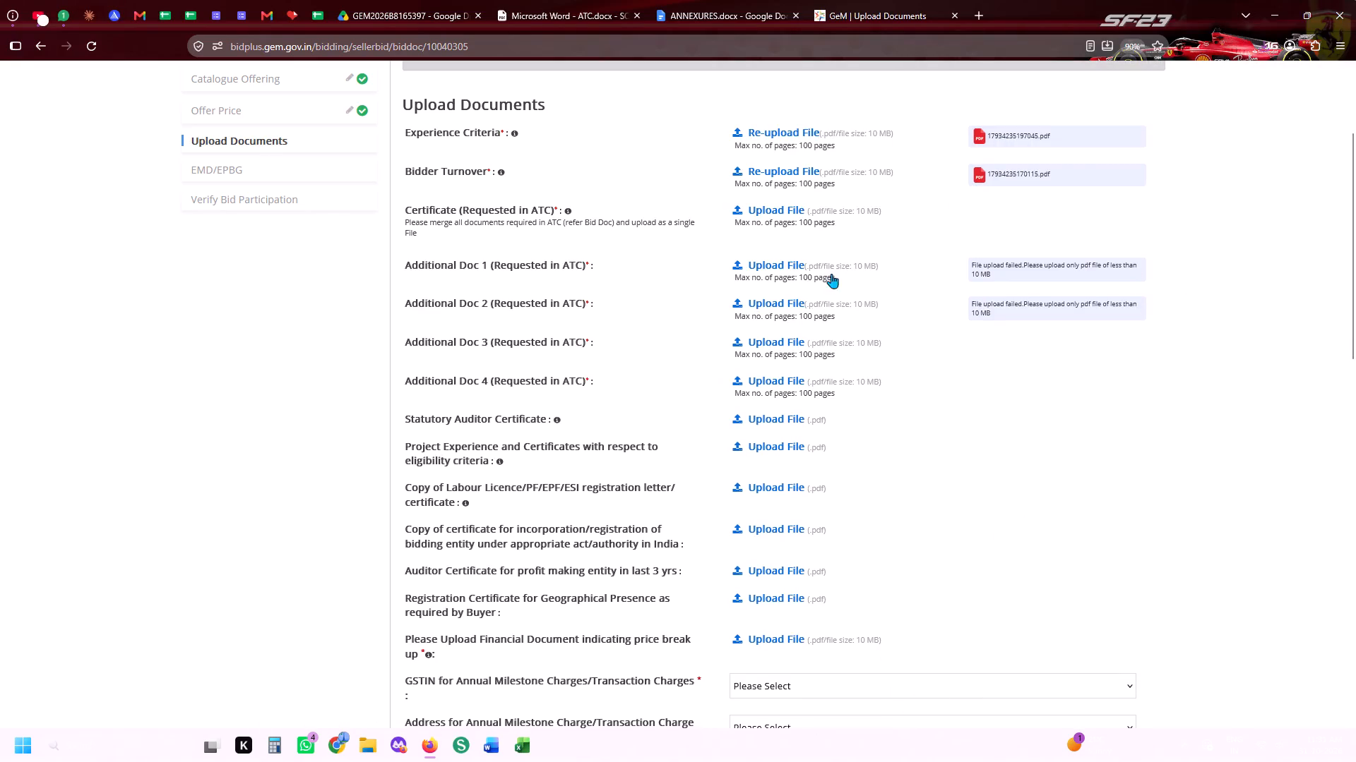
Reload the GeM bid's Upload Documents page.
{"action": "left_click", "coordinate": [100, 53]}
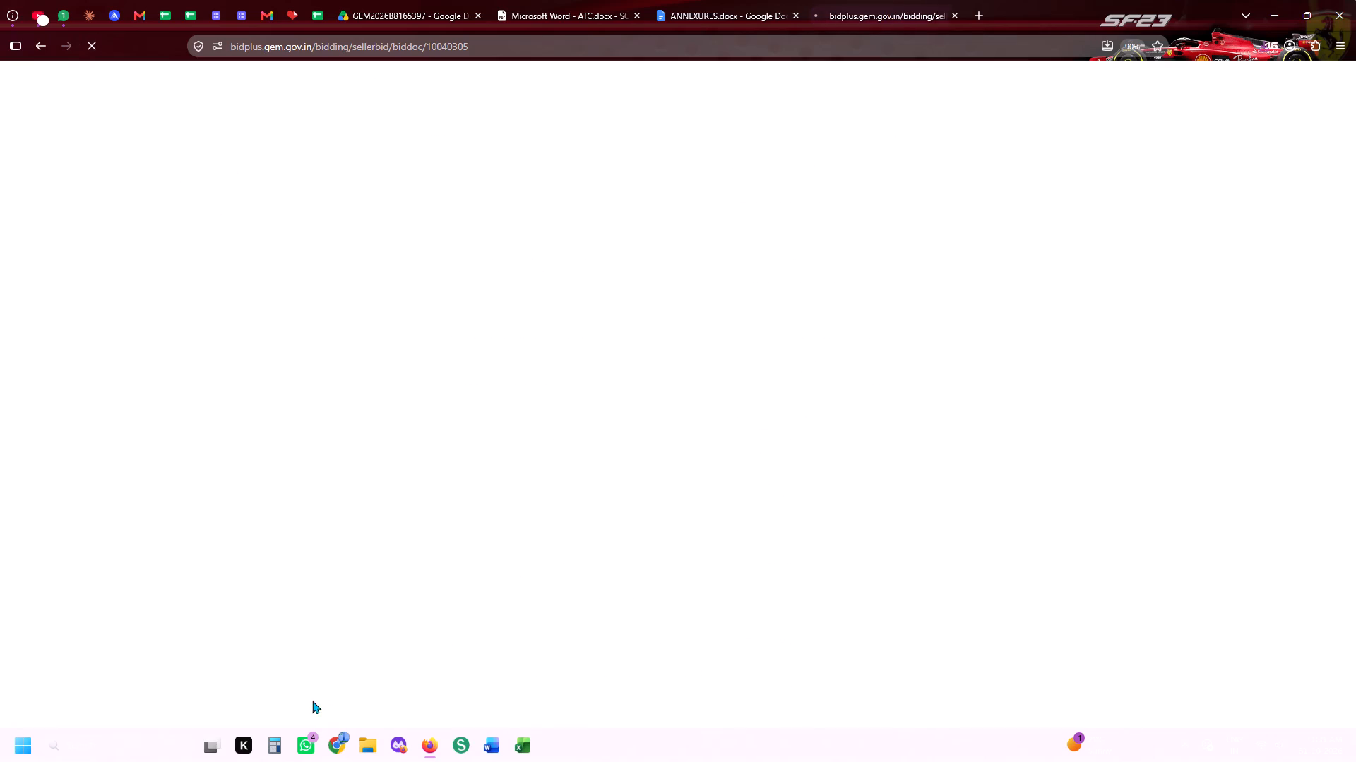
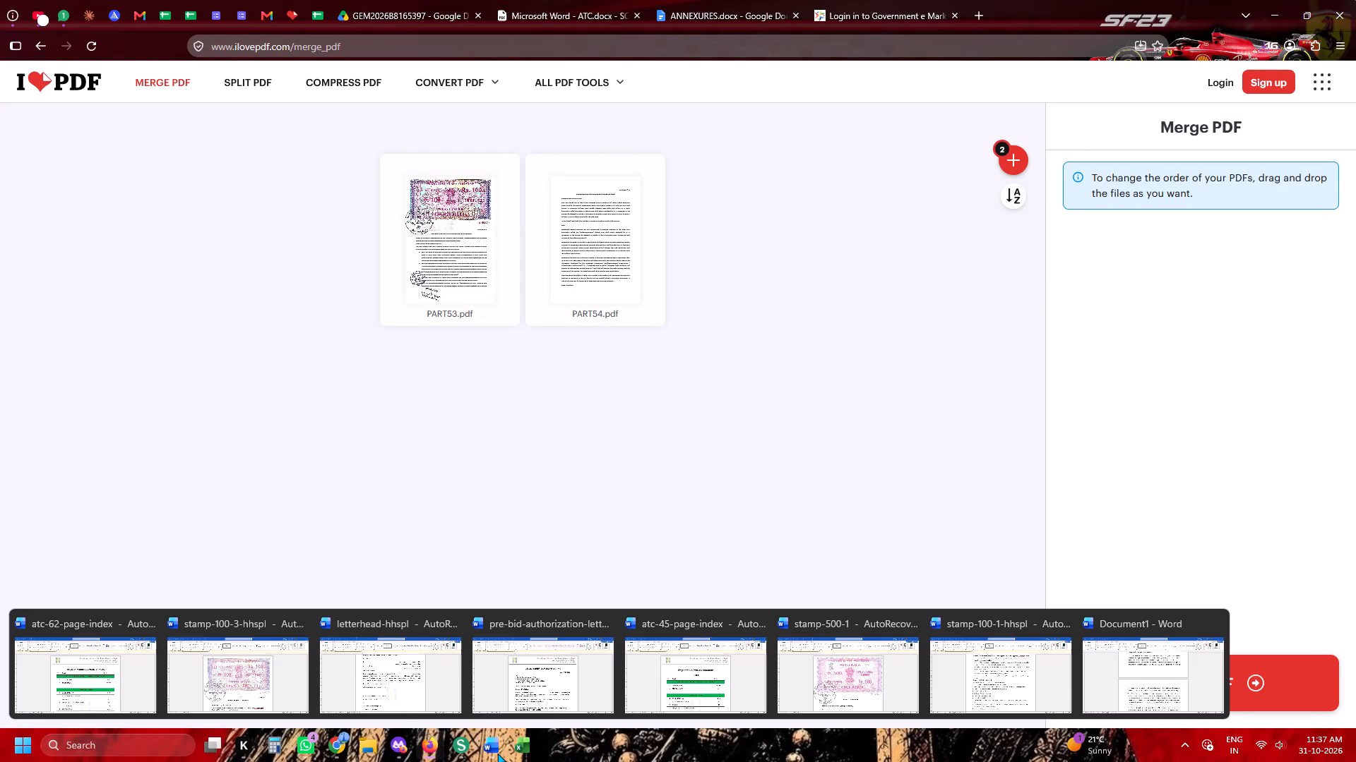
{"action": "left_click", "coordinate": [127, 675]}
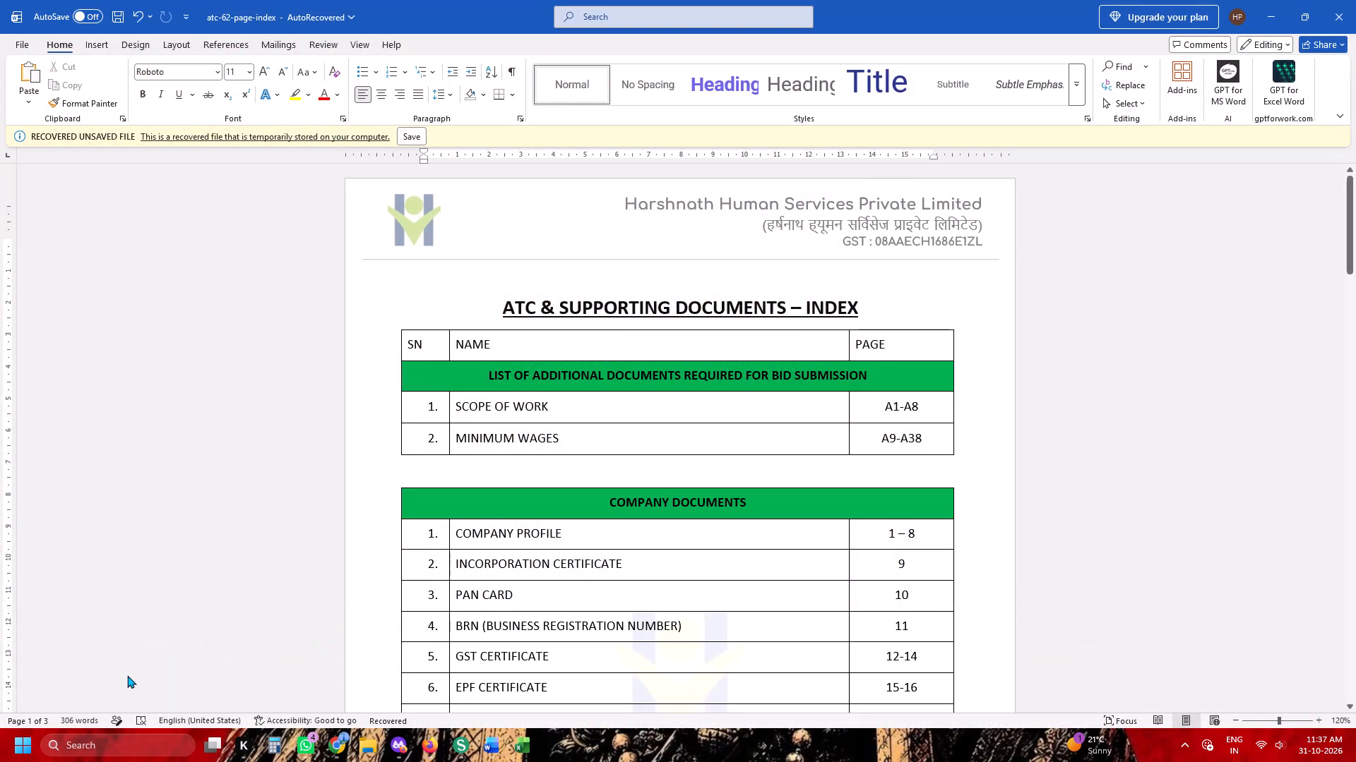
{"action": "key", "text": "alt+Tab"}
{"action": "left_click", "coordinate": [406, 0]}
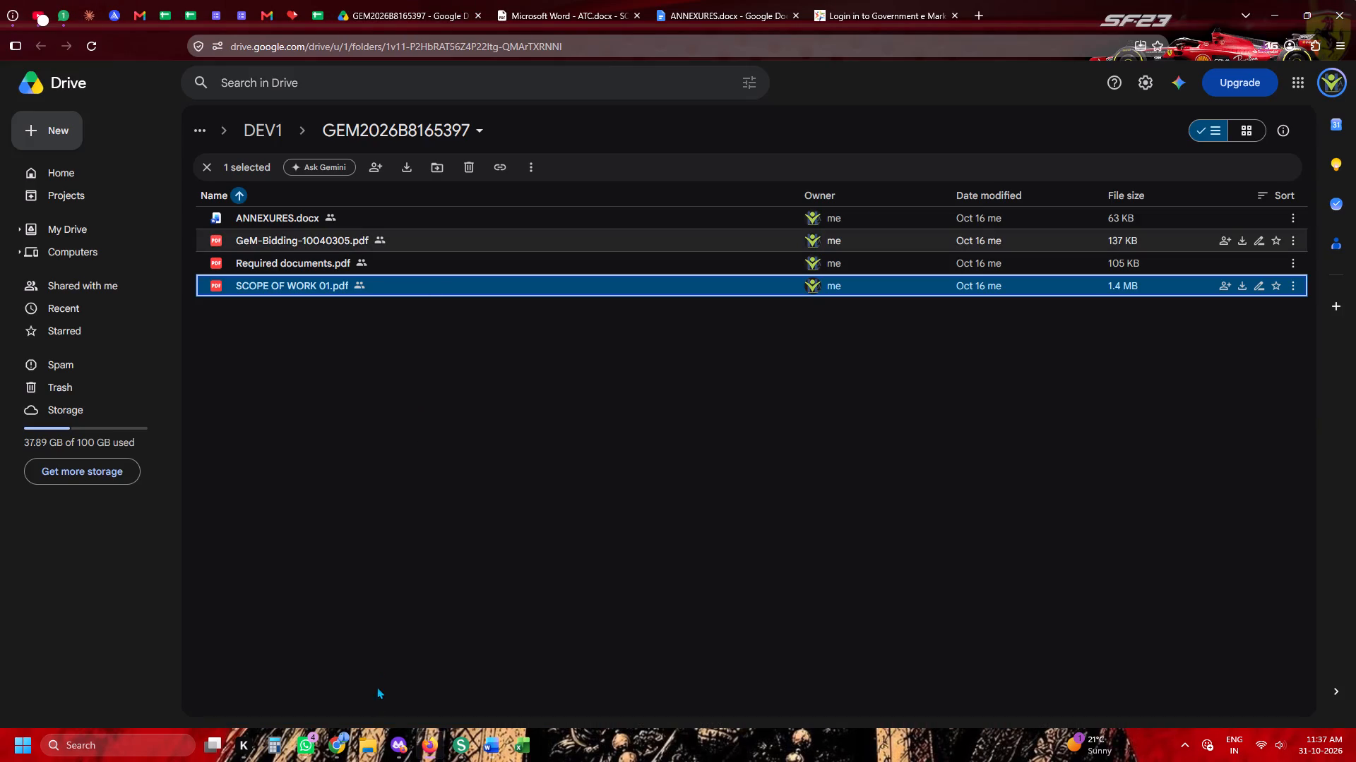
Switch to SCOPE OF WORK 01-26.pdf in Sejda and check the stamped pages from page 5 through the Proforma – I checklist.
{"action": "left_click", "coordinate": [468, 744]}
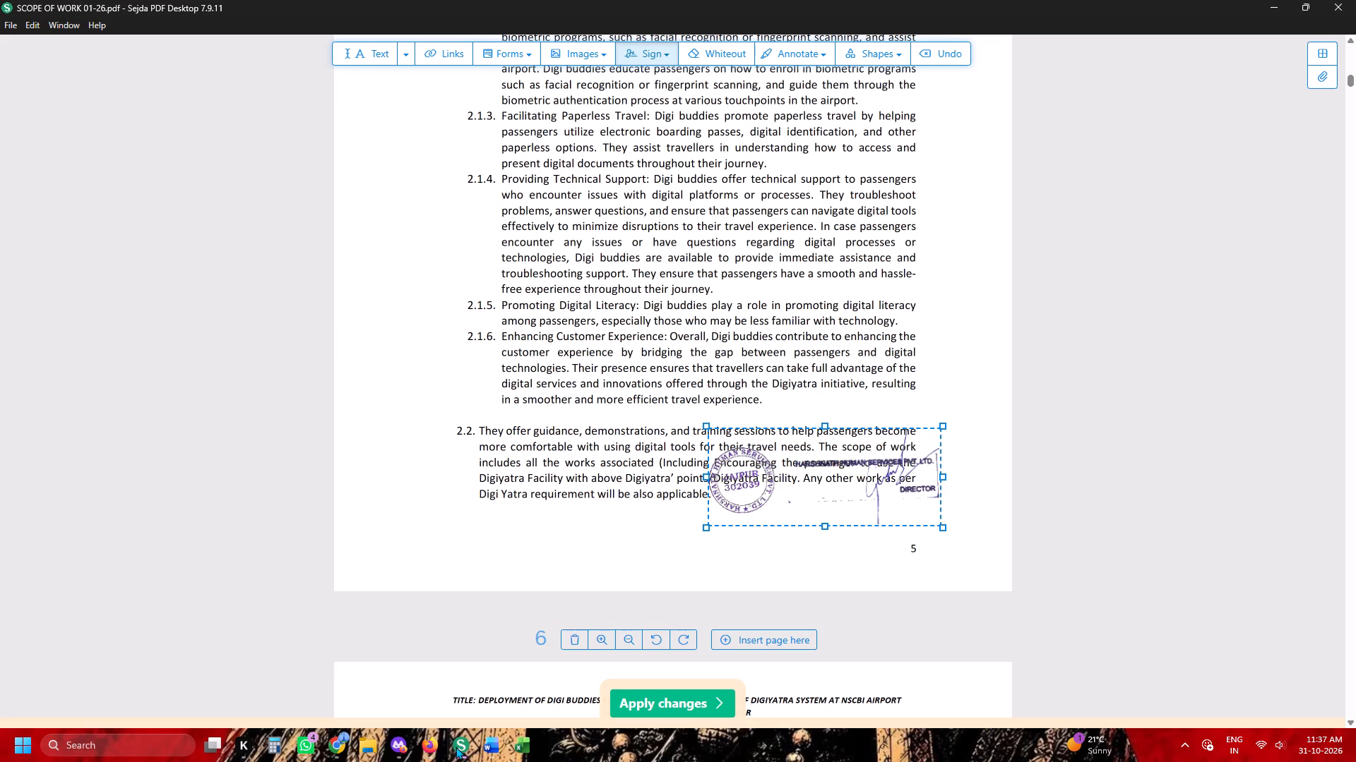
{"action": "scroll", "coordinate": [769, 568], "scroll_direction": "down", "scroll_amount": 16}
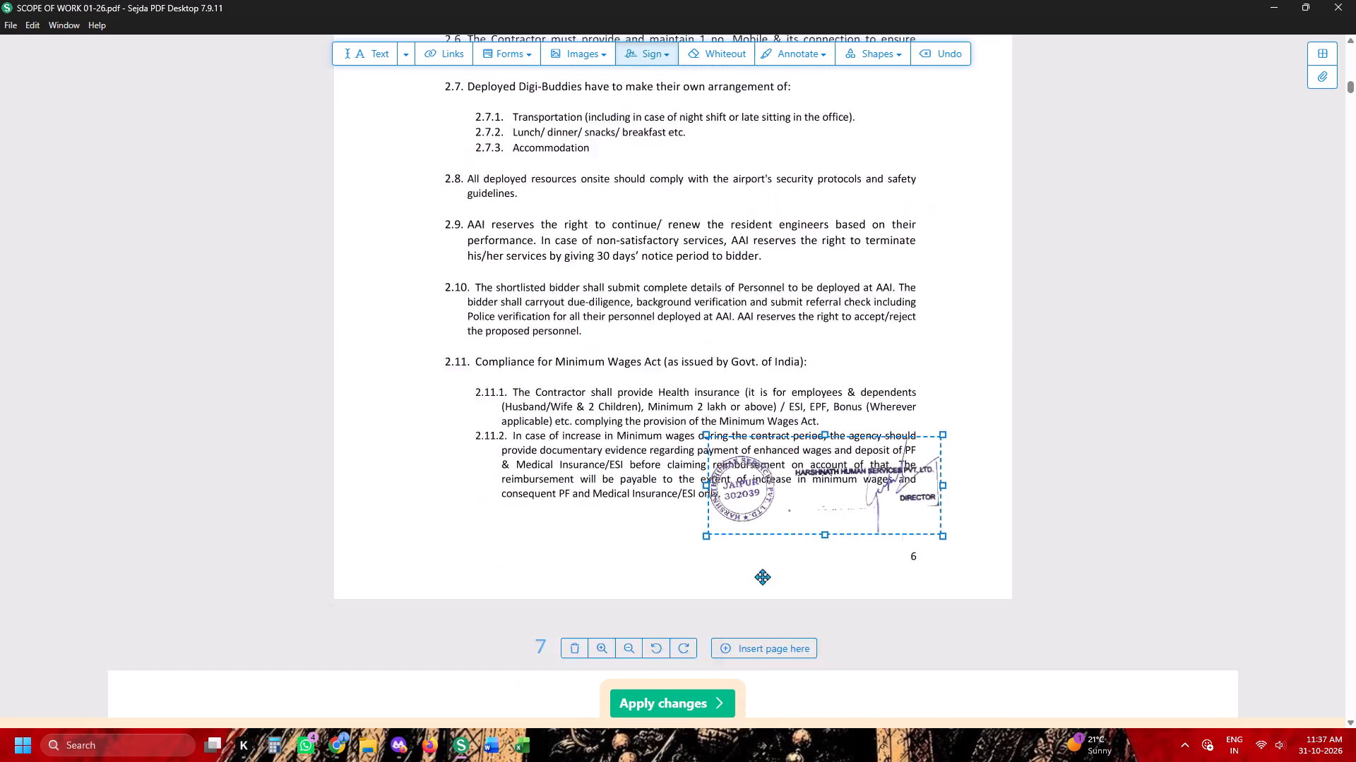
{"action": "key", "text": "space"}
{"action": "key", "text": "space"}
{"action": "key", "text": "space"}
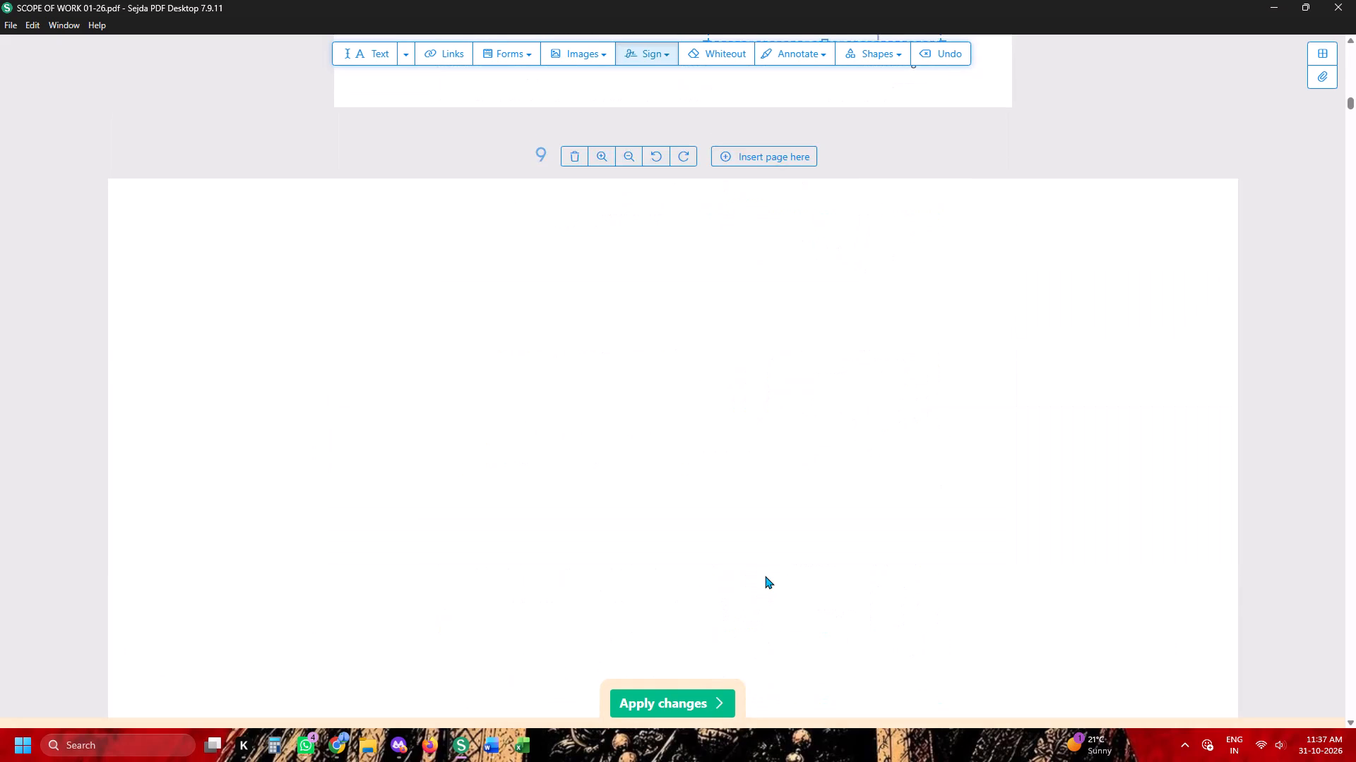
{"action": "key", "text": "space"}
{"action": "key", "text": "space"}
{"action": "key", "text": "space"}
{"action": "key", "text": "space"}
{"action": "key", "text": "space"}
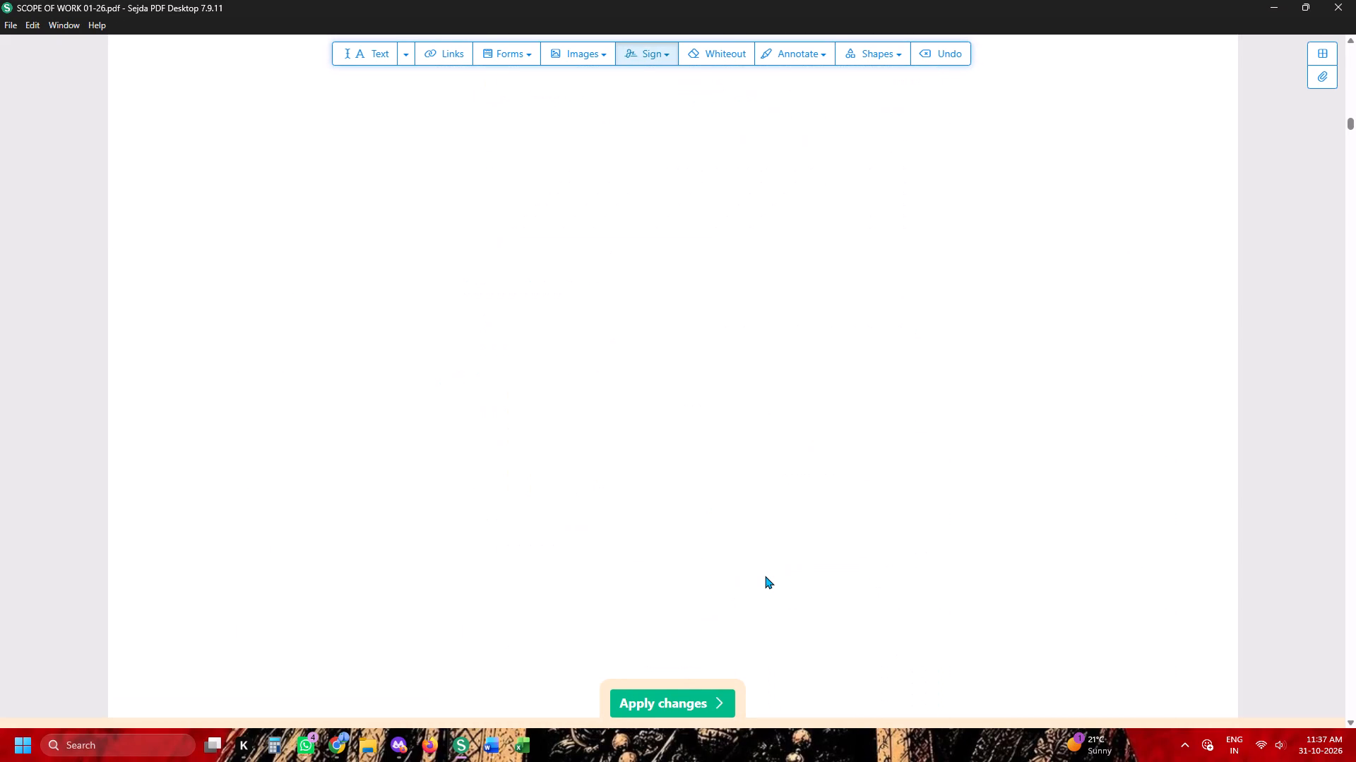
{"action": "key", "text": "space"}
{"action": "key", "text": "space"}
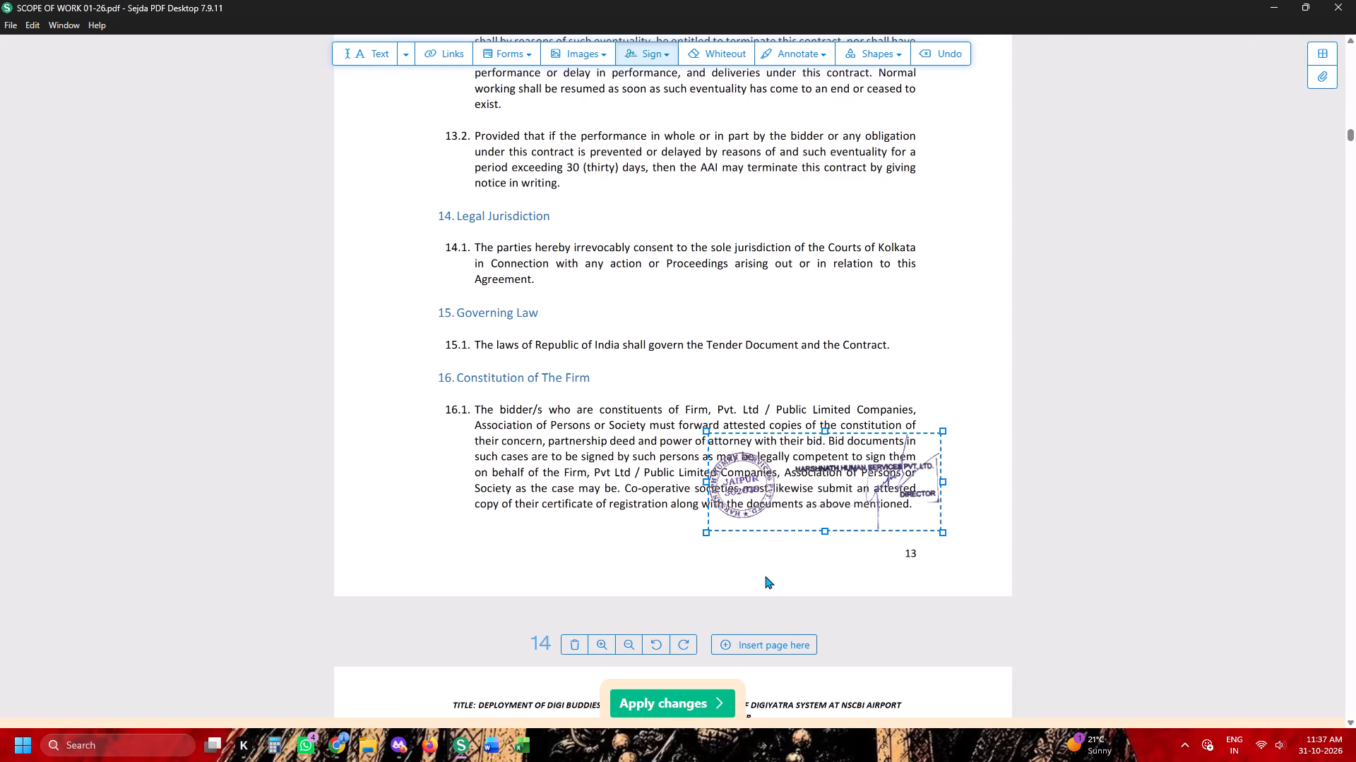
{"action": "key", "text": "space"}
{"action": "key", "text": "space"}
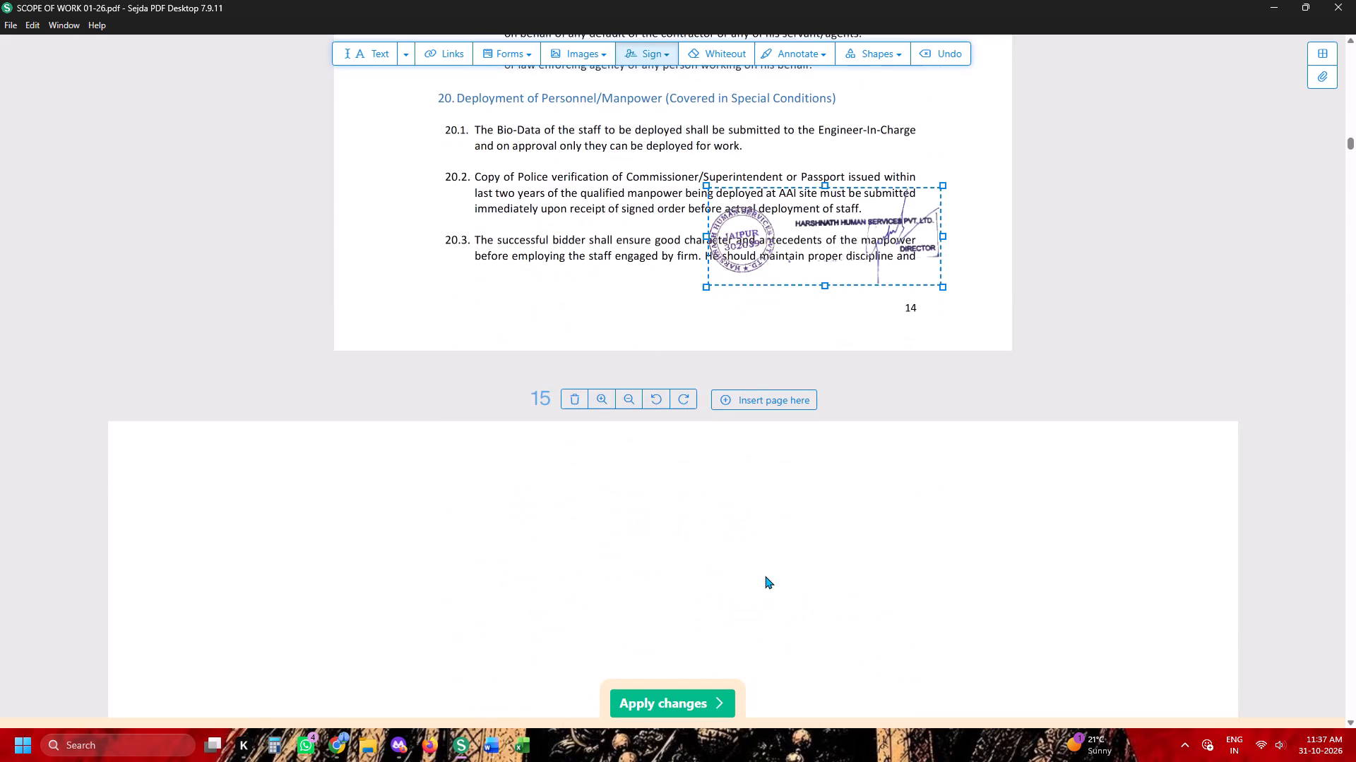
{"action": "key", "text": "space"}
{"action": "key", "text": "space"}
{"action": "key", "text": "space"}
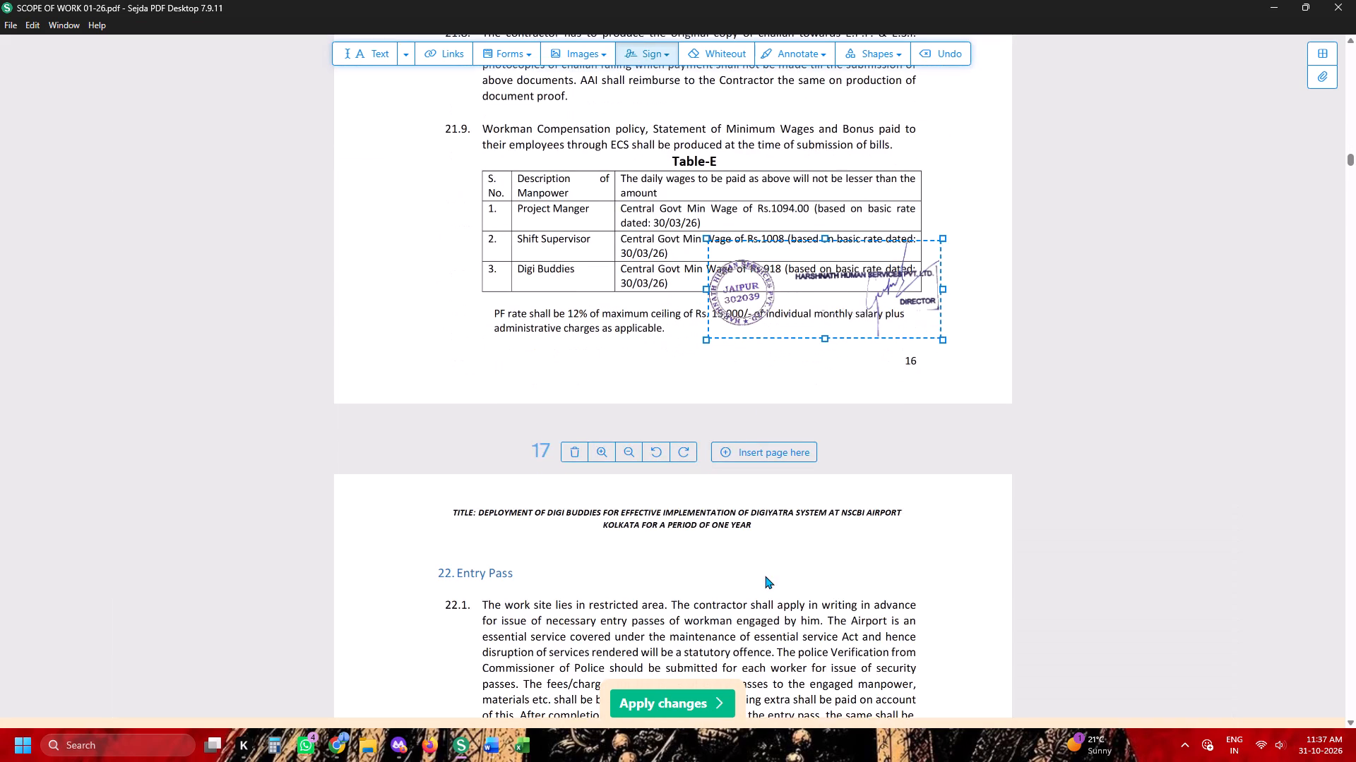
{"action": "key", "text": "space"}
{"action": "key", "text": "space"}
{"action": "key", "text": "space"}
{"action": "key", "text": "space"}
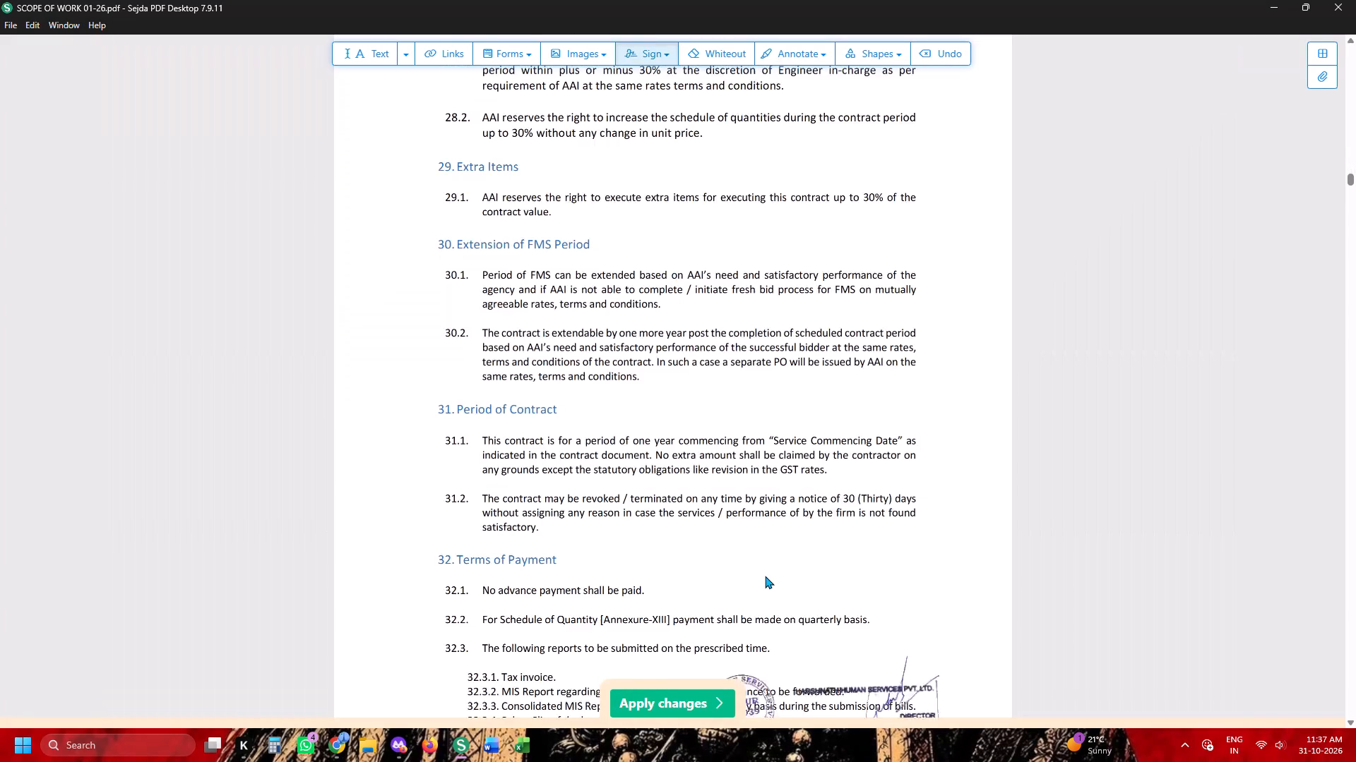
{"action": "key", "text": "space"}
{"action": "key", "text": "space"}
{"action": "key", "text": "space"}
{"action": "key", "text": "space"}
{"action": "key", "text": "space"}
{"action": "key", "text": "space"}
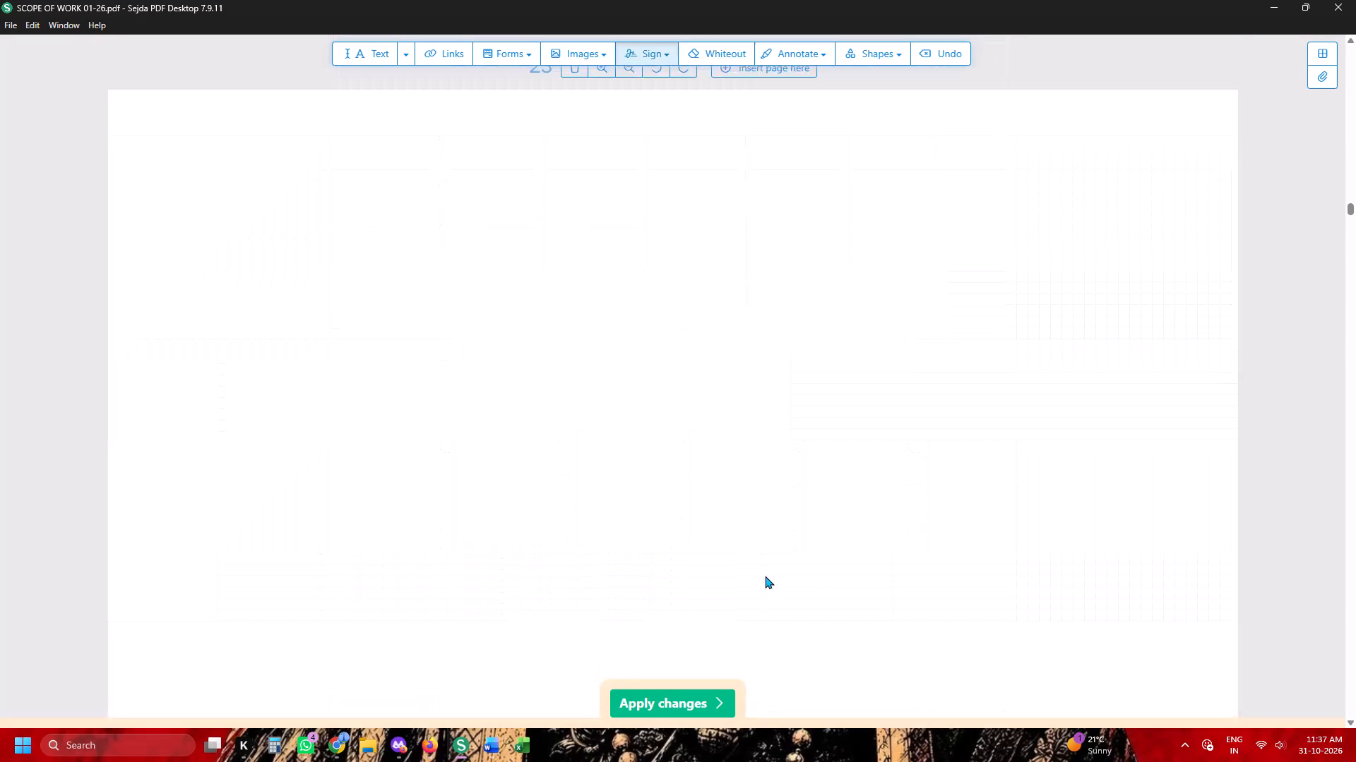
{"action": "key", "text": "space"}
{"action": "key", "text": "space"}
{"action": "key", "text": "space"}
{"action": "key", "text": "space"}
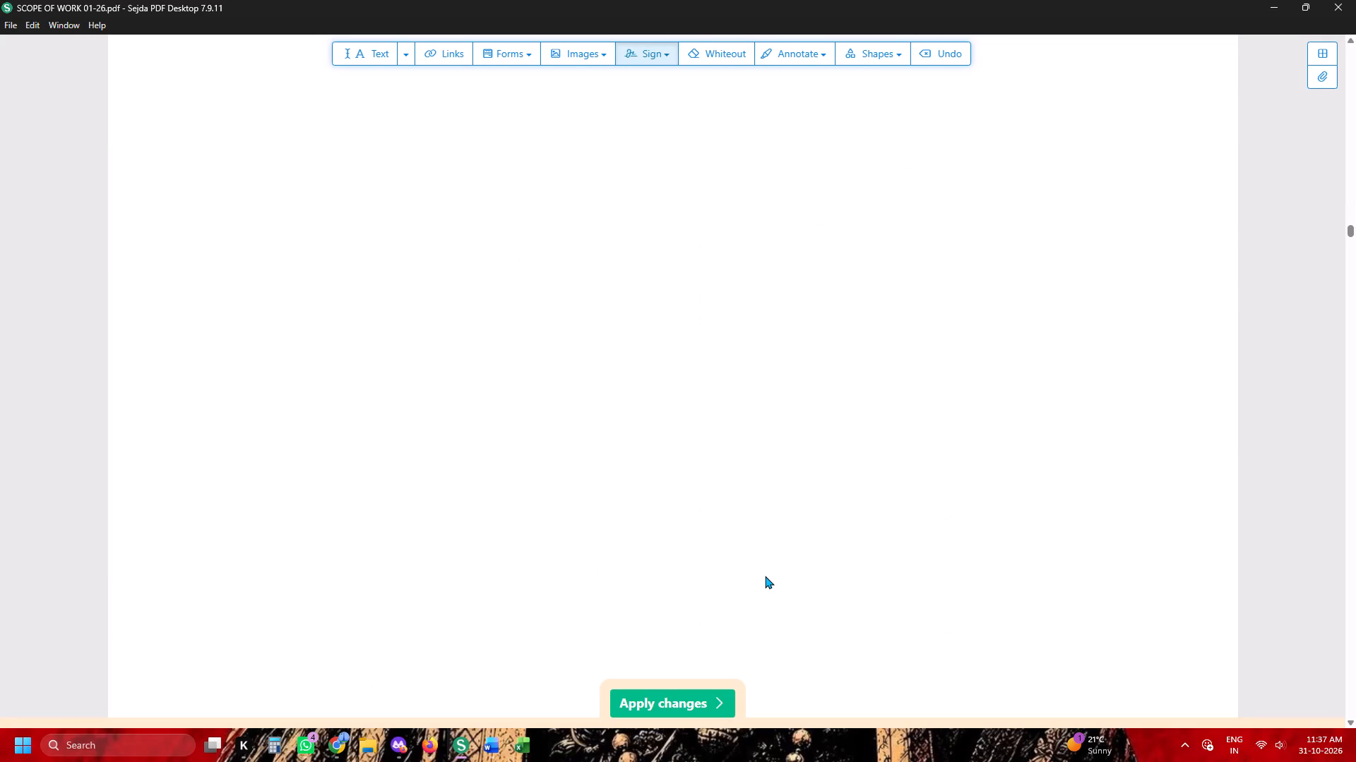
{"action": "key", "text": "space"}
{"action": "key", "text": "space"}
{"action": "key", "text": "space"}
{"action": "key", "text": "space"}
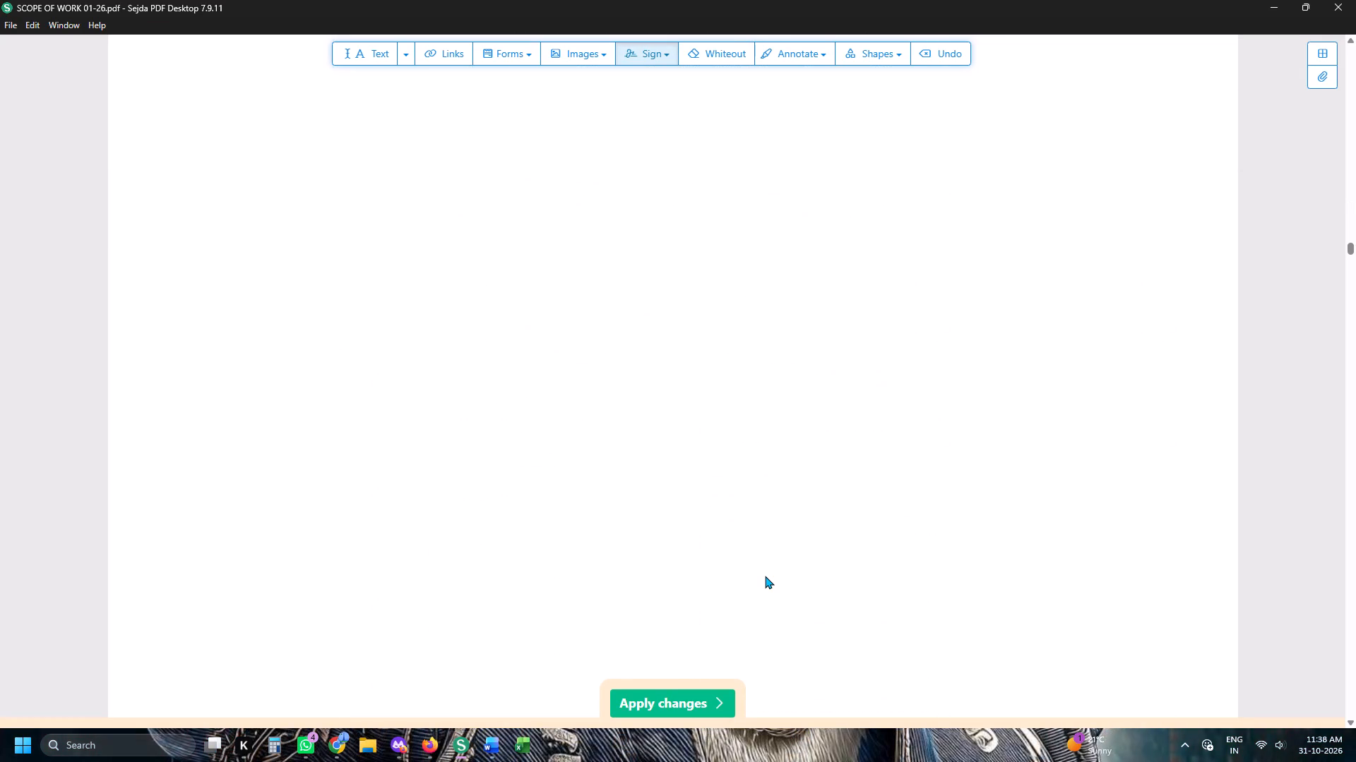
{"action": "key", "text": "space"}
{"action": "key", "text": "space"}
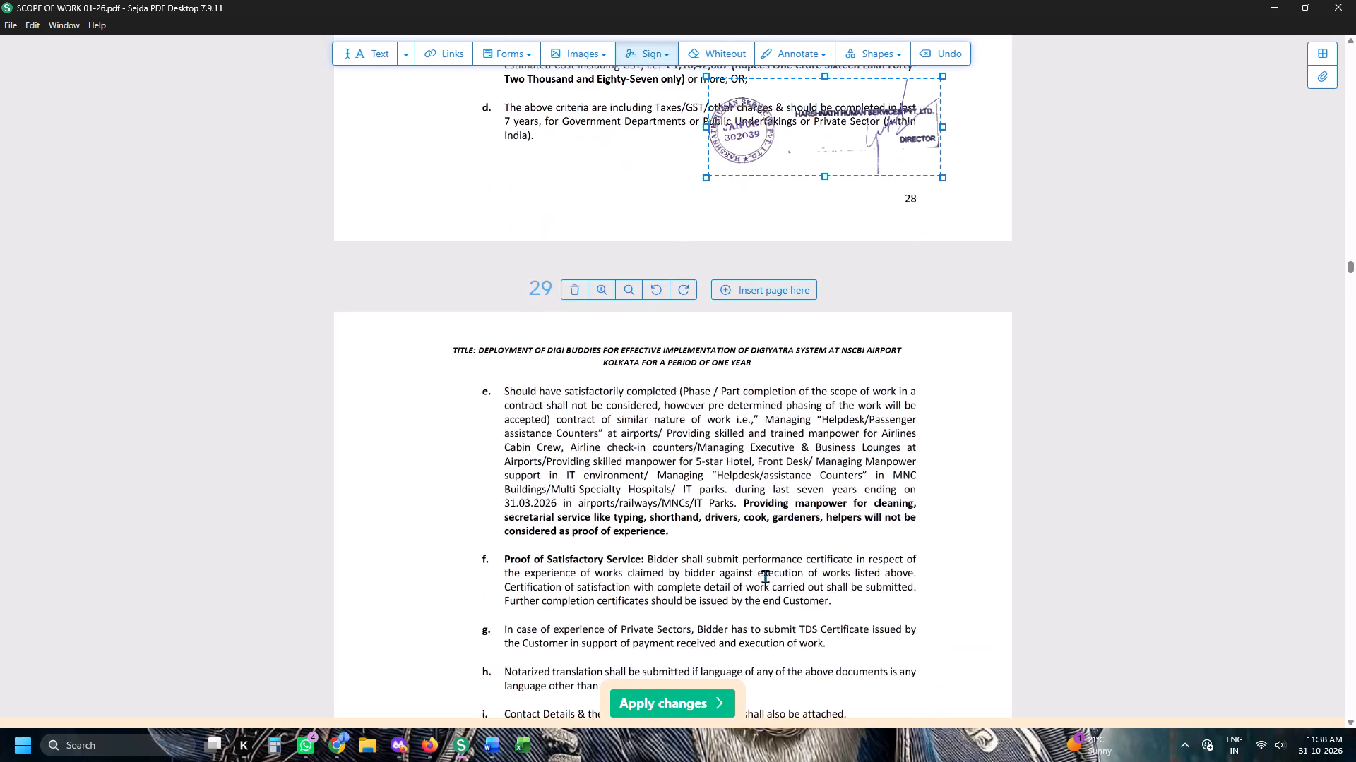
{"action": "key", "text": "space"}
{"action": "key", "text": "space"}
{"action": "key", "text": "space"}
{"action": "key", "text": "space"}
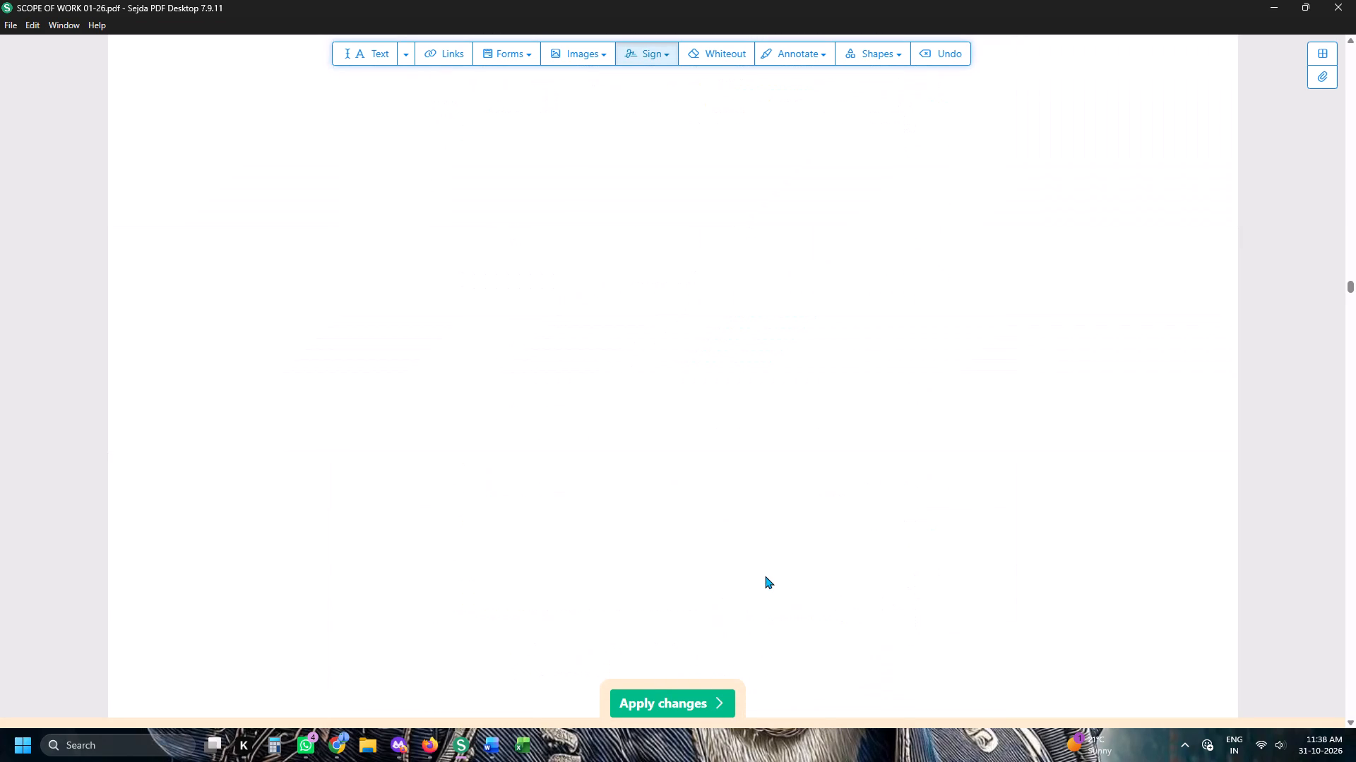
{"action": "key", "text": "space"}
{"action": "key", "text": "space"}
{"action": "key", "text": "space"}
{"action": "key", "text": "space"}
{"action": "key", "text": "space"}
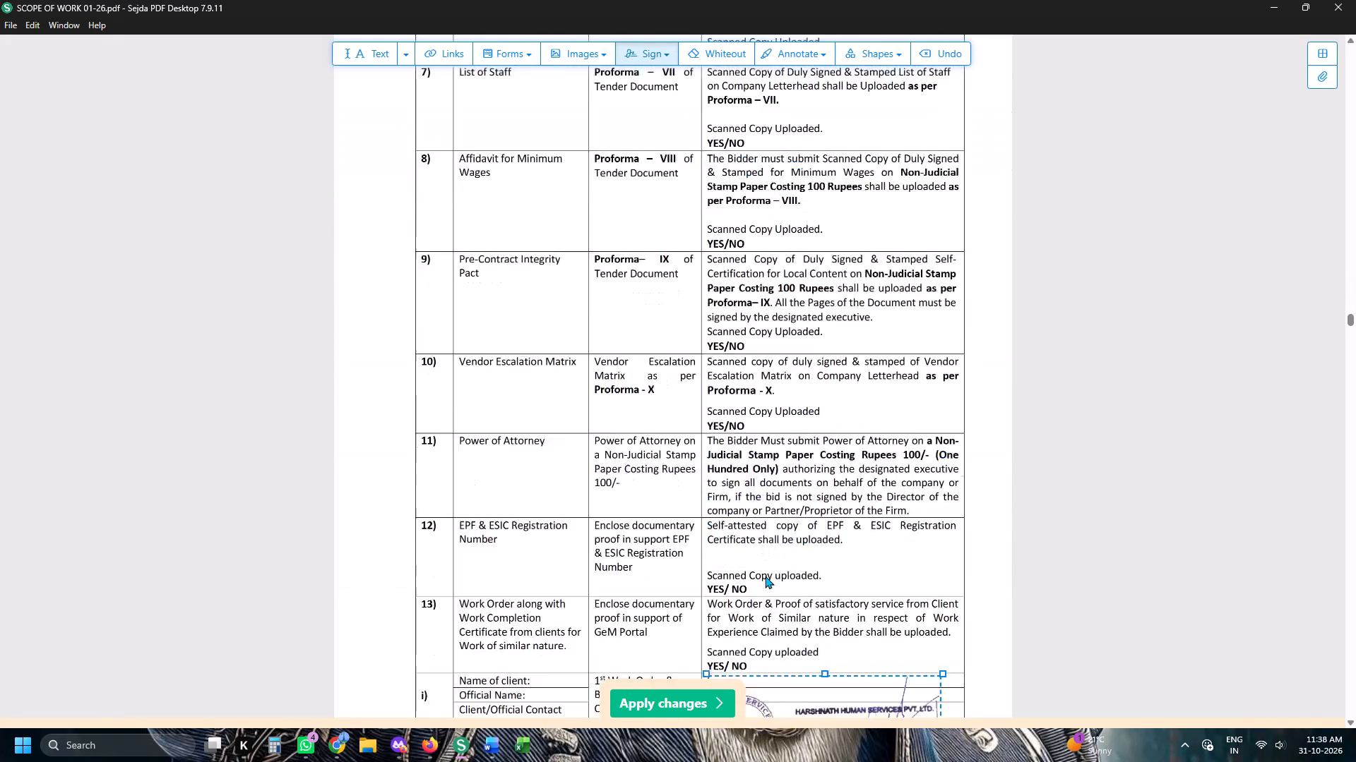
{"action": "scroll", "coordinate": [765, 576], "scroll_direction": "up", "scroll_amount": 10}
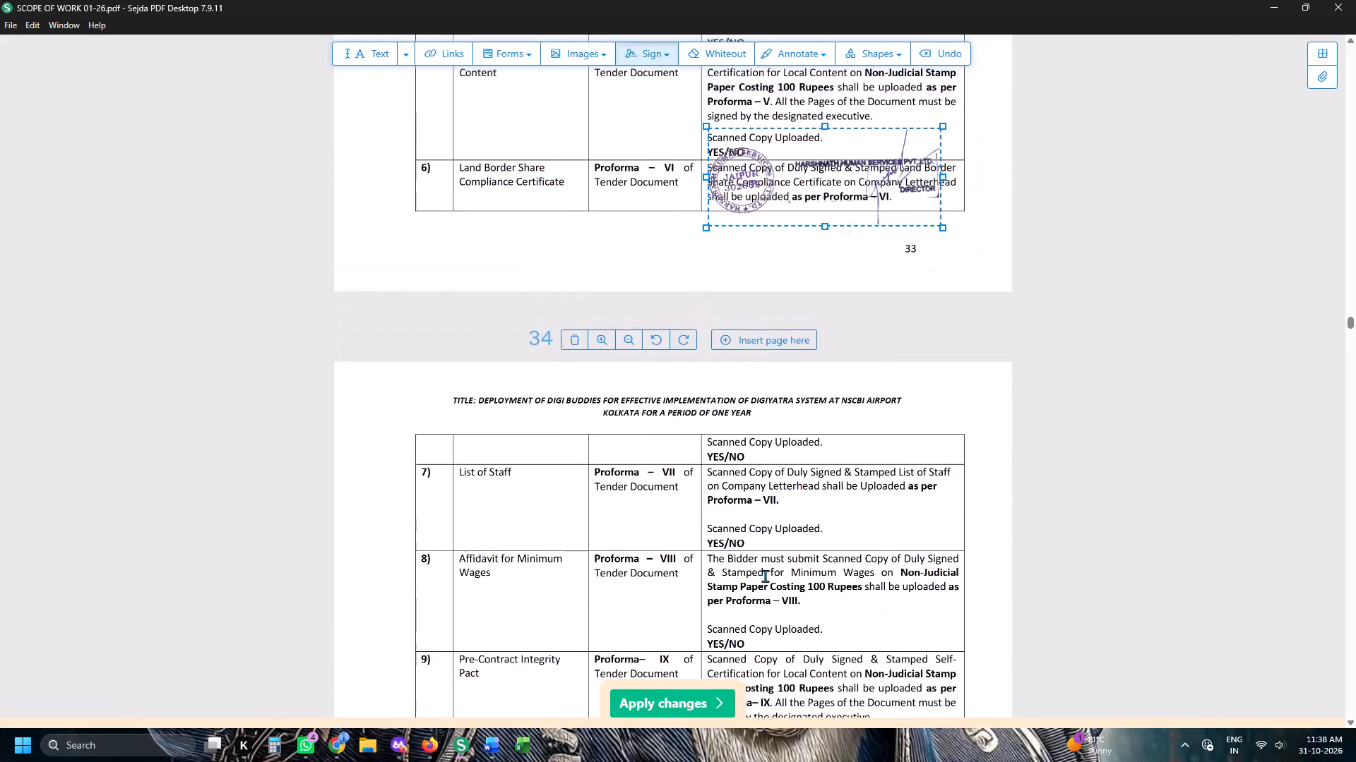
{"action": "scroll", "coordinate": [765, 576], "scroll_direction": "up", "scroll_amount": 8}
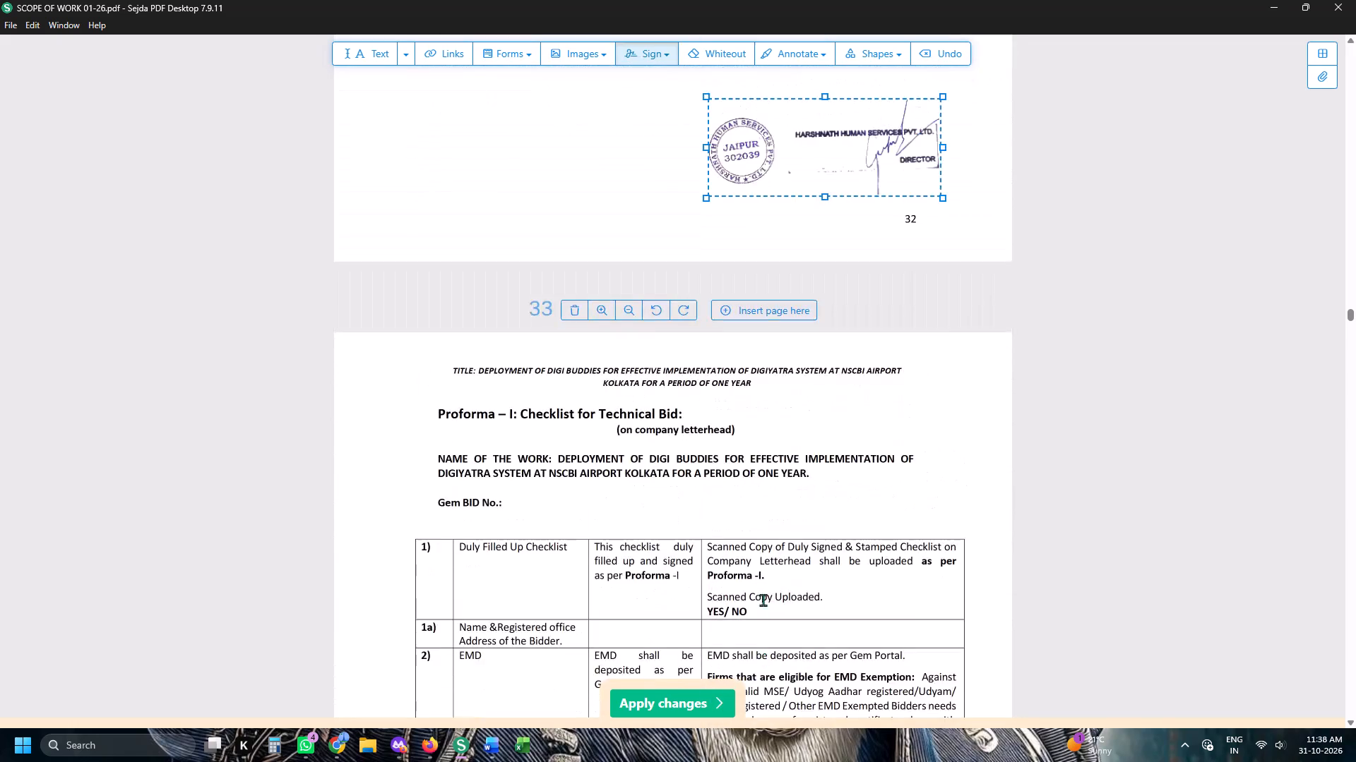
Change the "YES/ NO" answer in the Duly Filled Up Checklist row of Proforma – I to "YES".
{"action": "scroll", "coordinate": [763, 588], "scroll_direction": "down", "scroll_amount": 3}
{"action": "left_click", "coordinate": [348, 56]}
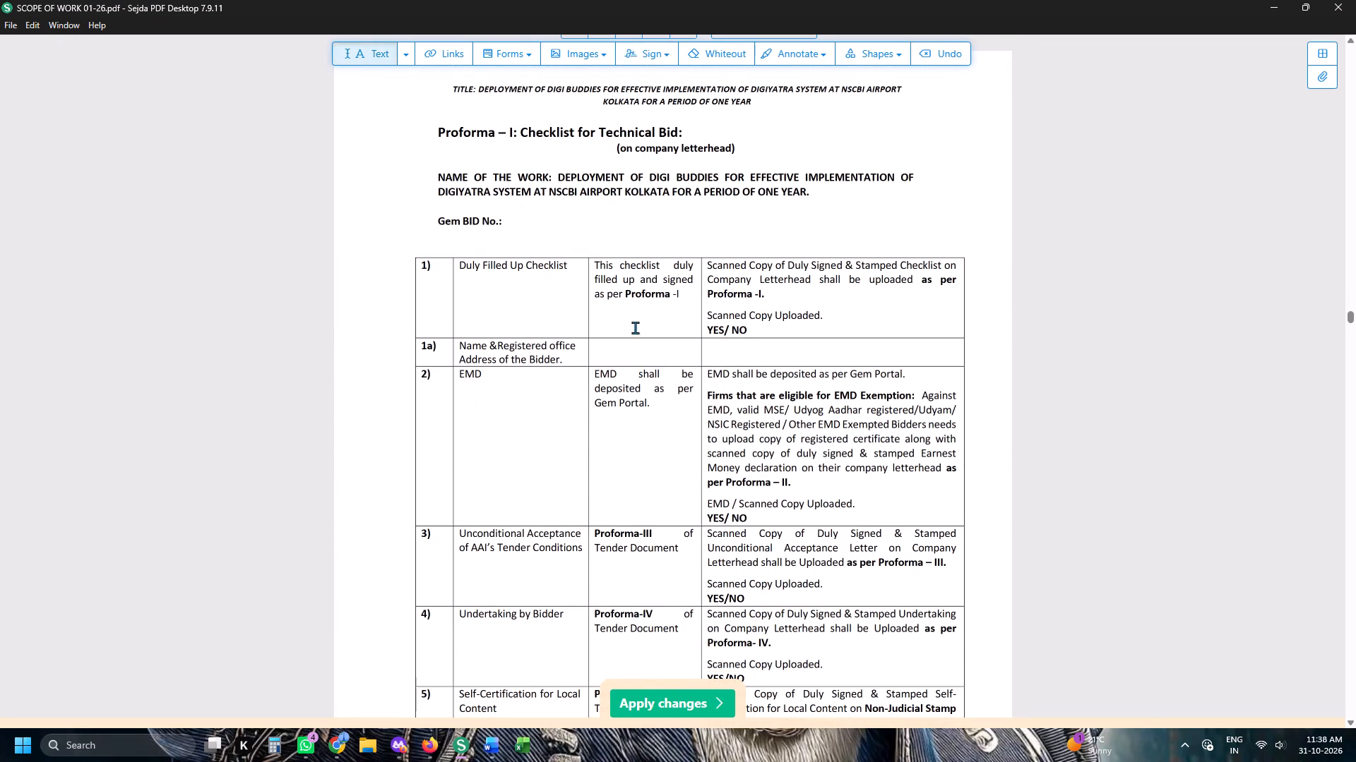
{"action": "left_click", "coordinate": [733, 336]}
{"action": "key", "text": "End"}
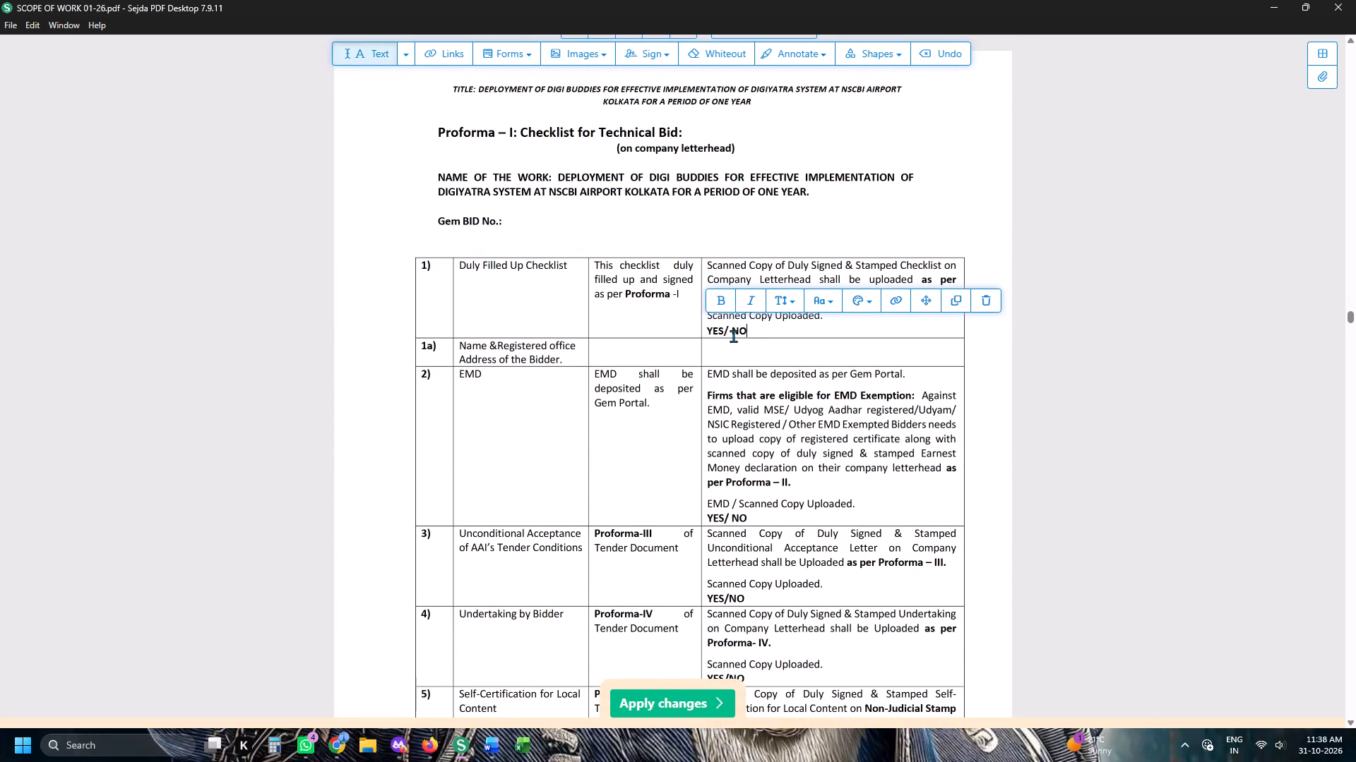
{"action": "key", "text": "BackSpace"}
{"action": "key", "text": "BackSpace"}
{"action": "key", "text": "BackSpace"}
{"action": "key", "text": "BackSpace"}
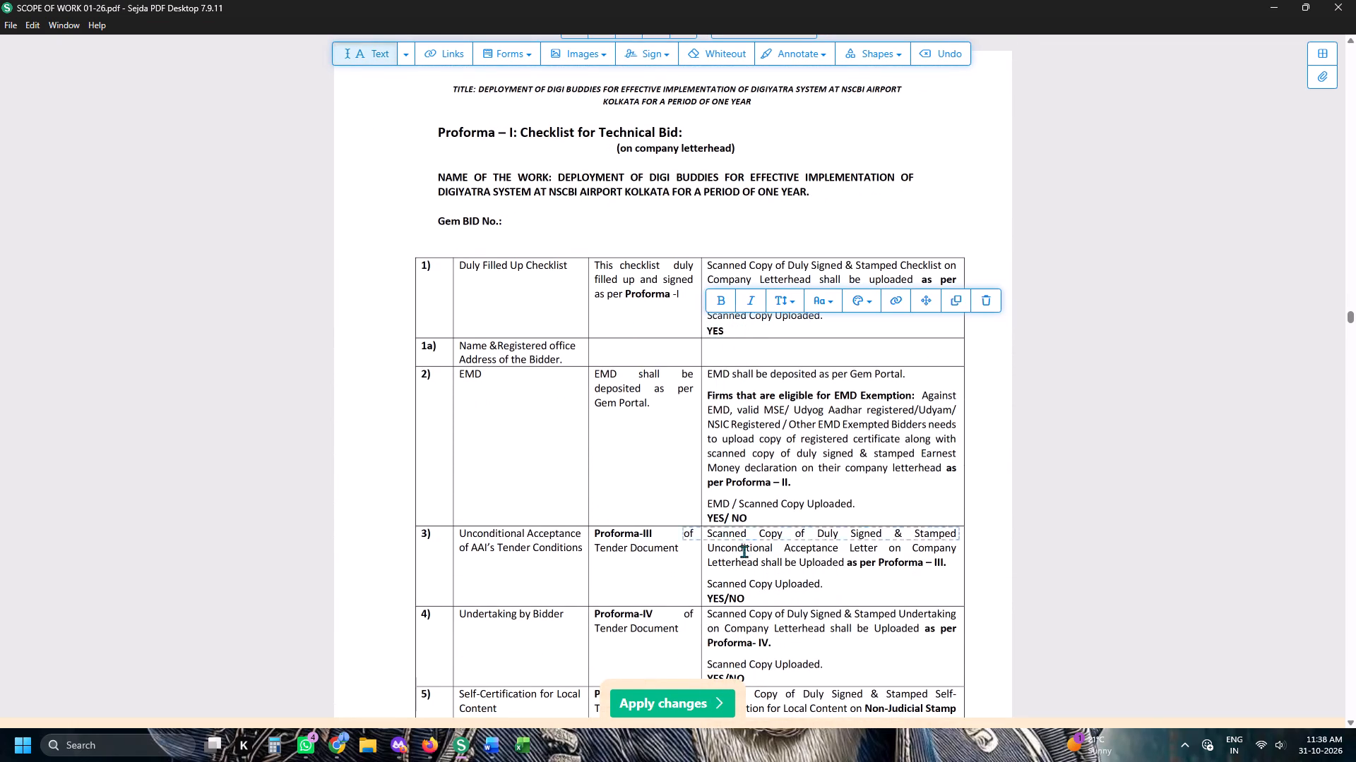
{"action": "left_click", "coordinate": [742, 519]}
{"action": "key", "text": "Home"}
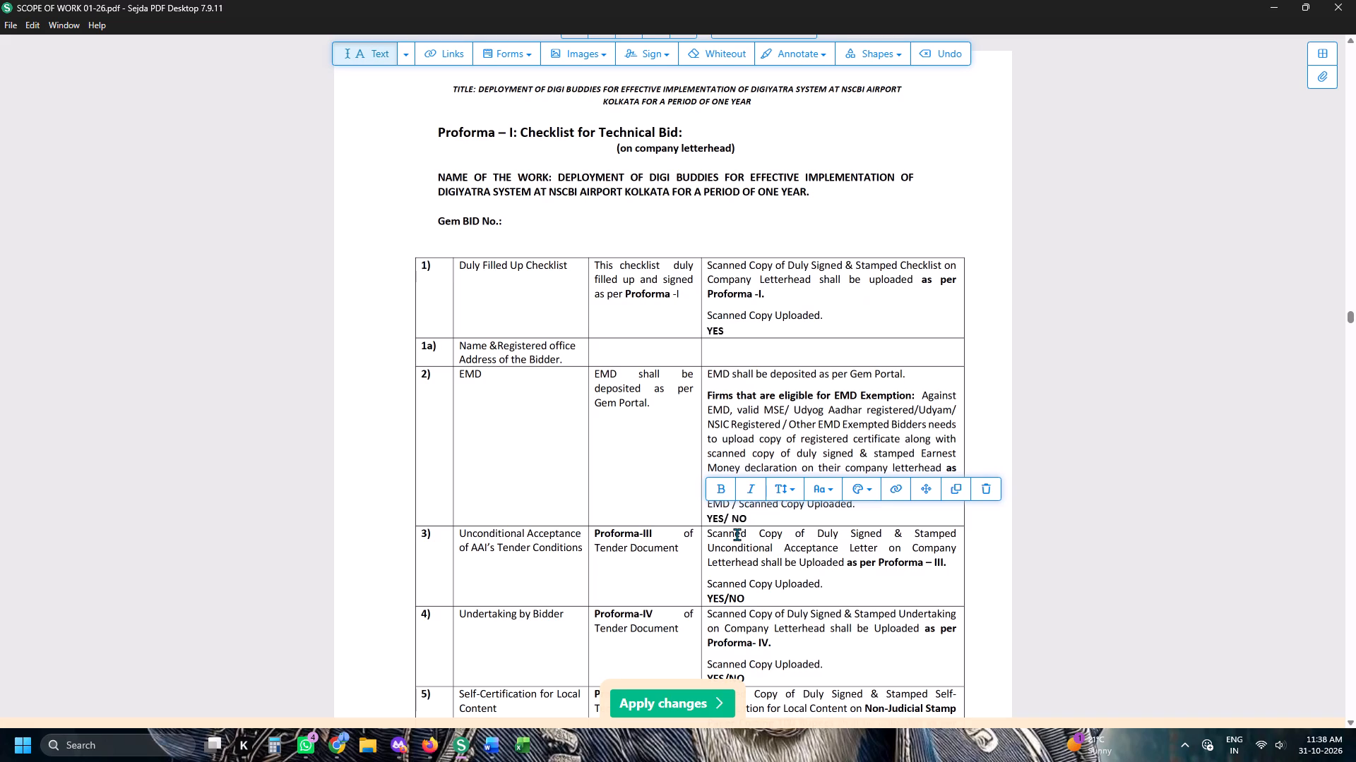
Delete the first two Proforma – I checklist pages, 33 and 34, from the scope of work PDF.
{"action": "scroll", "coordinate": [653, 310], "scroll_direction": "up", "scroll_amount": 2}
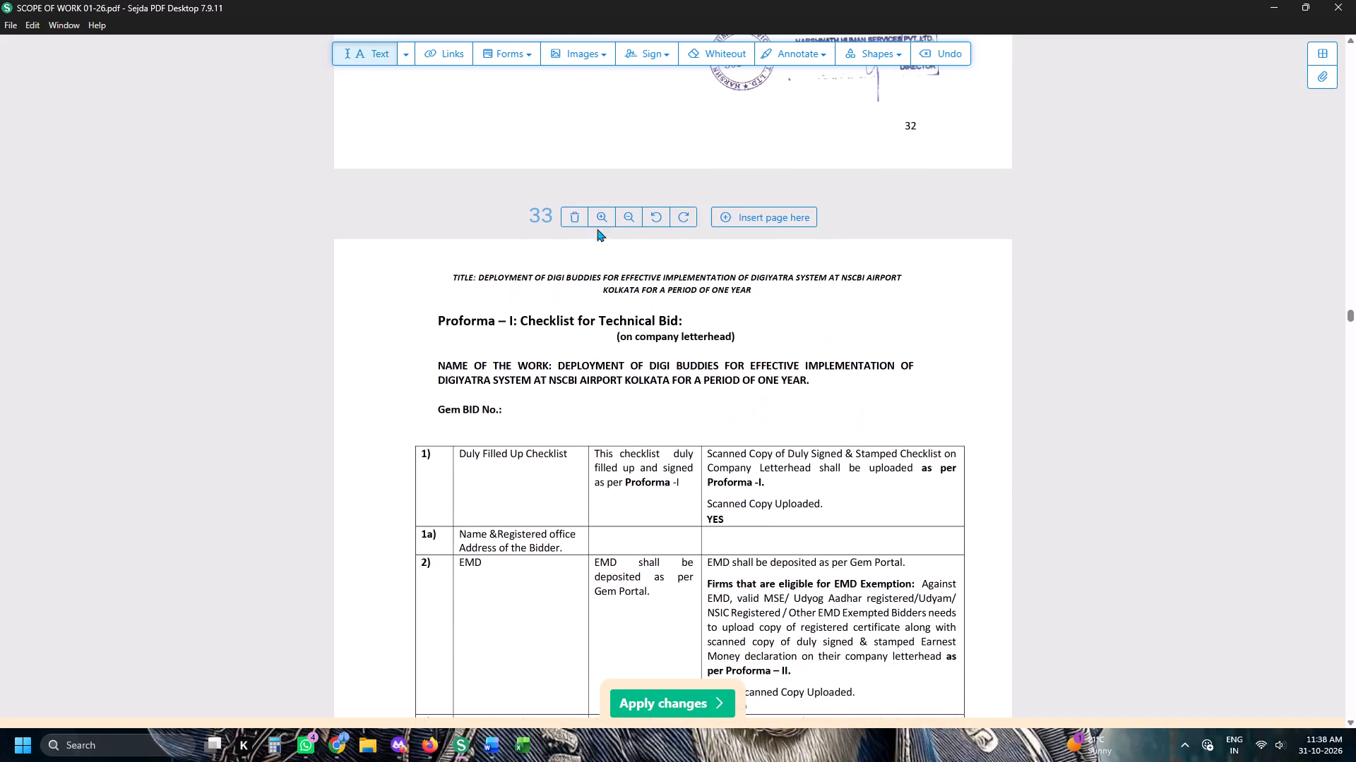
{"action": "left_click", "coordinate": [573, 217]}
{"action": "left_click", "coordinate": [573, 217]}
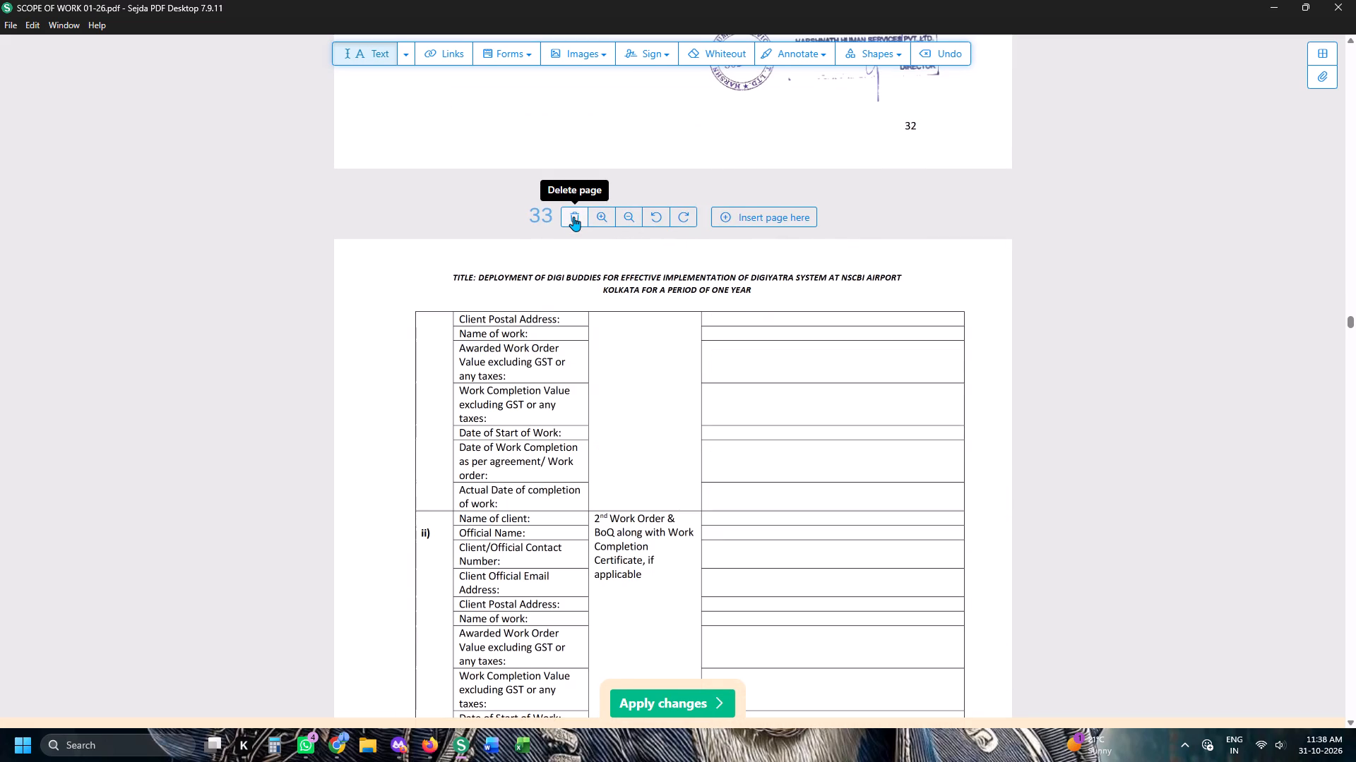
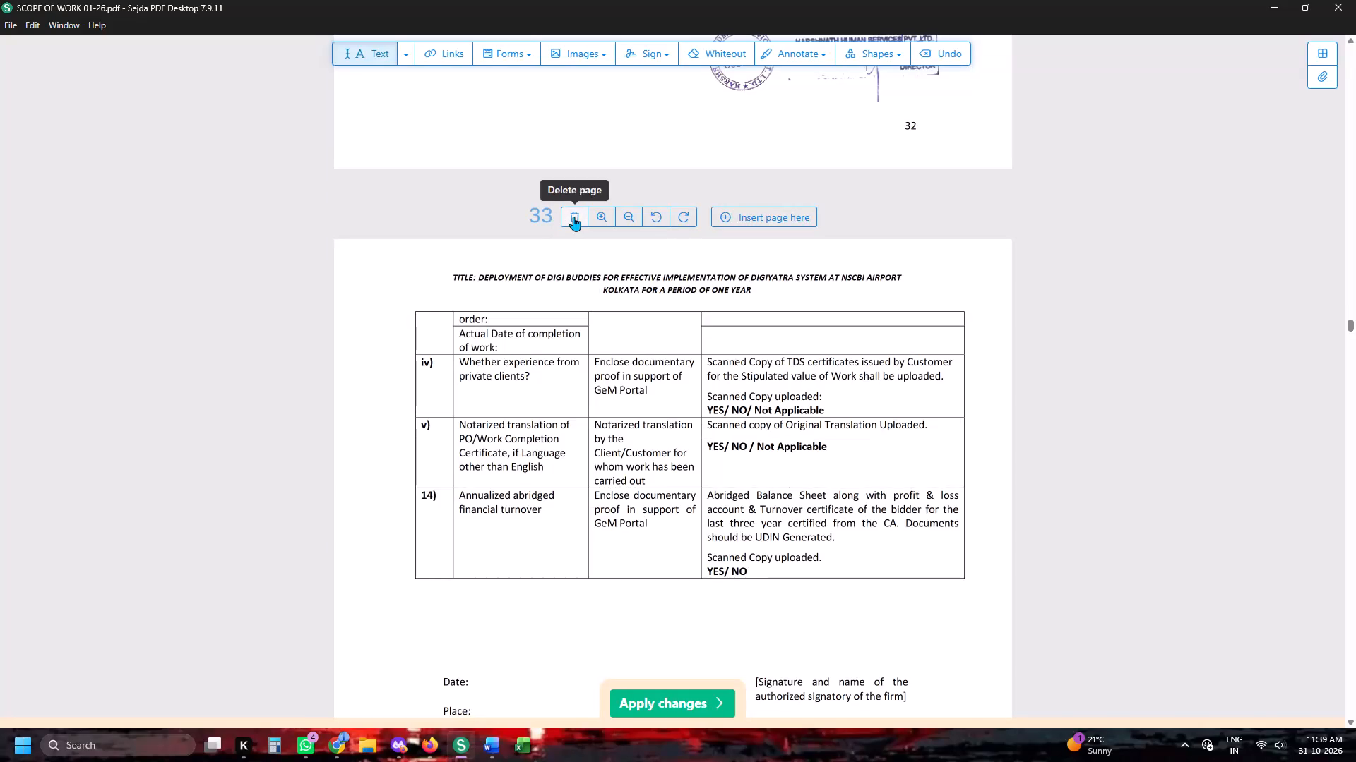
Delete the remaining Proforma – I checklist pages and Proformas II through X, keeping the Proforma – XI page as page 33.
{"action": "left_click", "coordinate": [573, 217]}
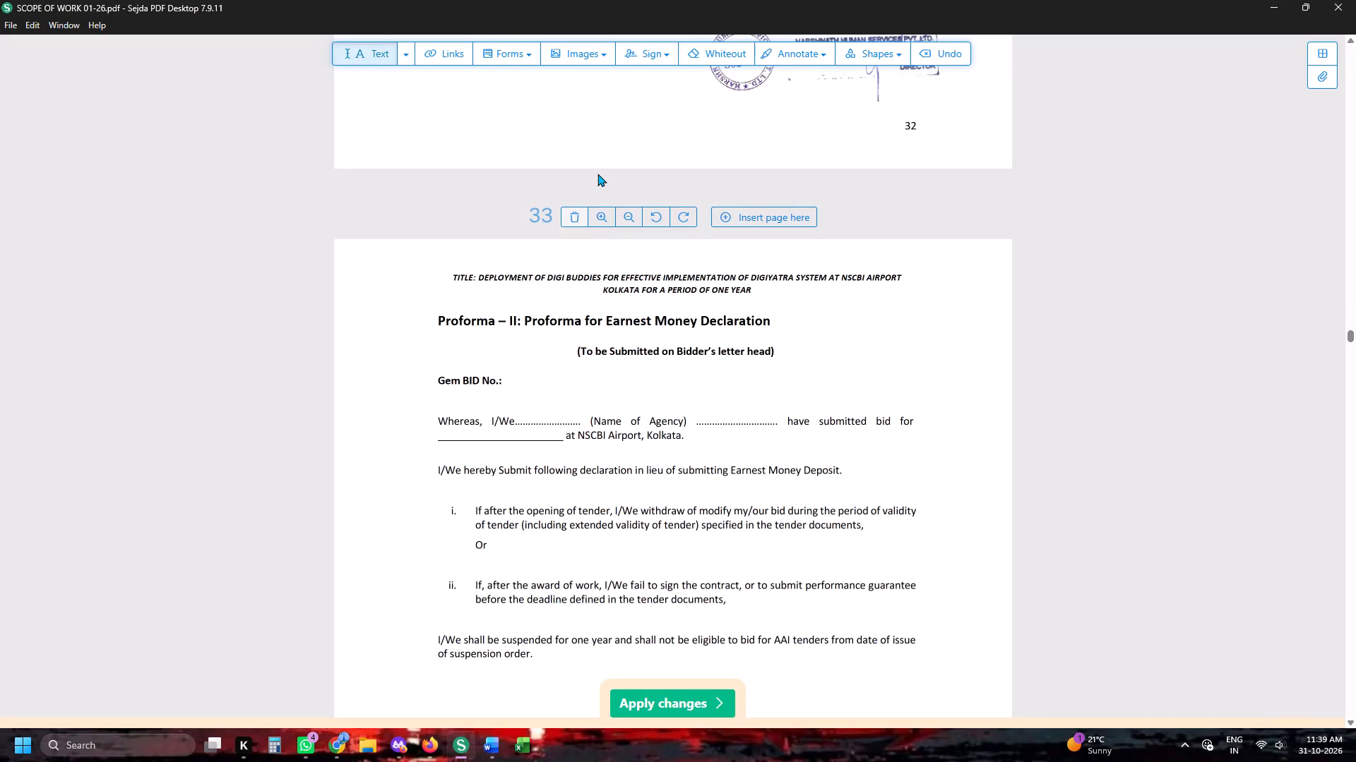
{"action": "left_click", "coordinate": [568, 210]}
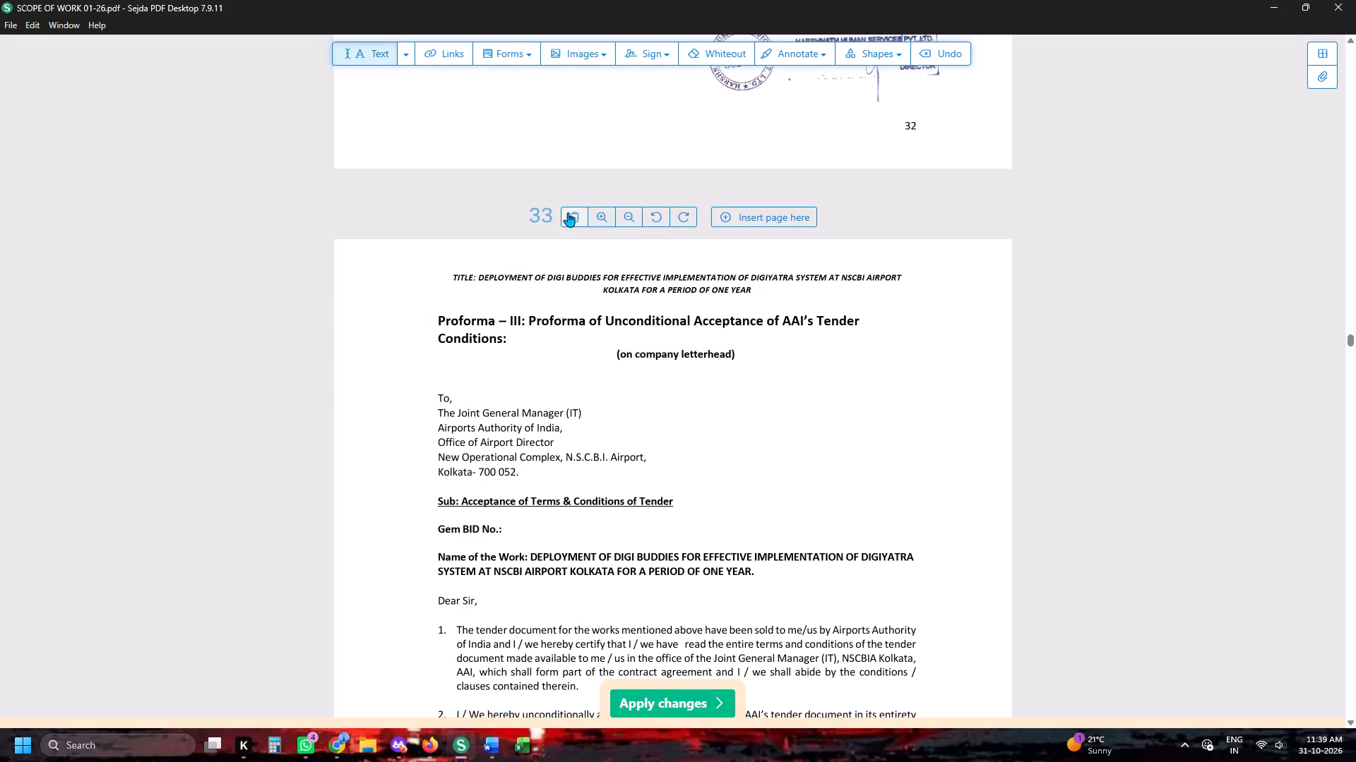
{"action": "left_click", "coordinate": [569, 212]}
{"action": "left_click", "coordinate": [568, 213]}
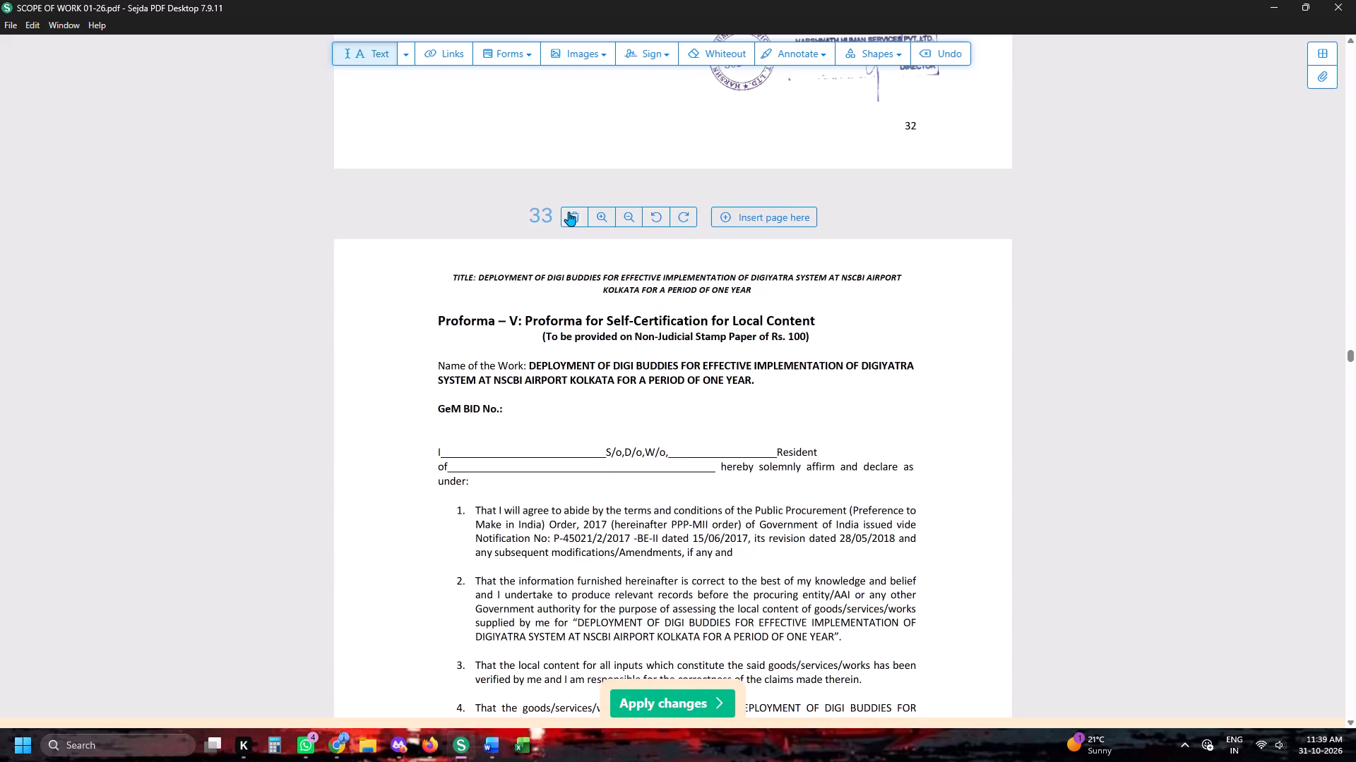
{"action": "left_click", "coordinate": [569, 212]}
{"action": "left_click", "coordinate": [567, 214]}
{"action": "left_click", "coordinate": [567, 214]}
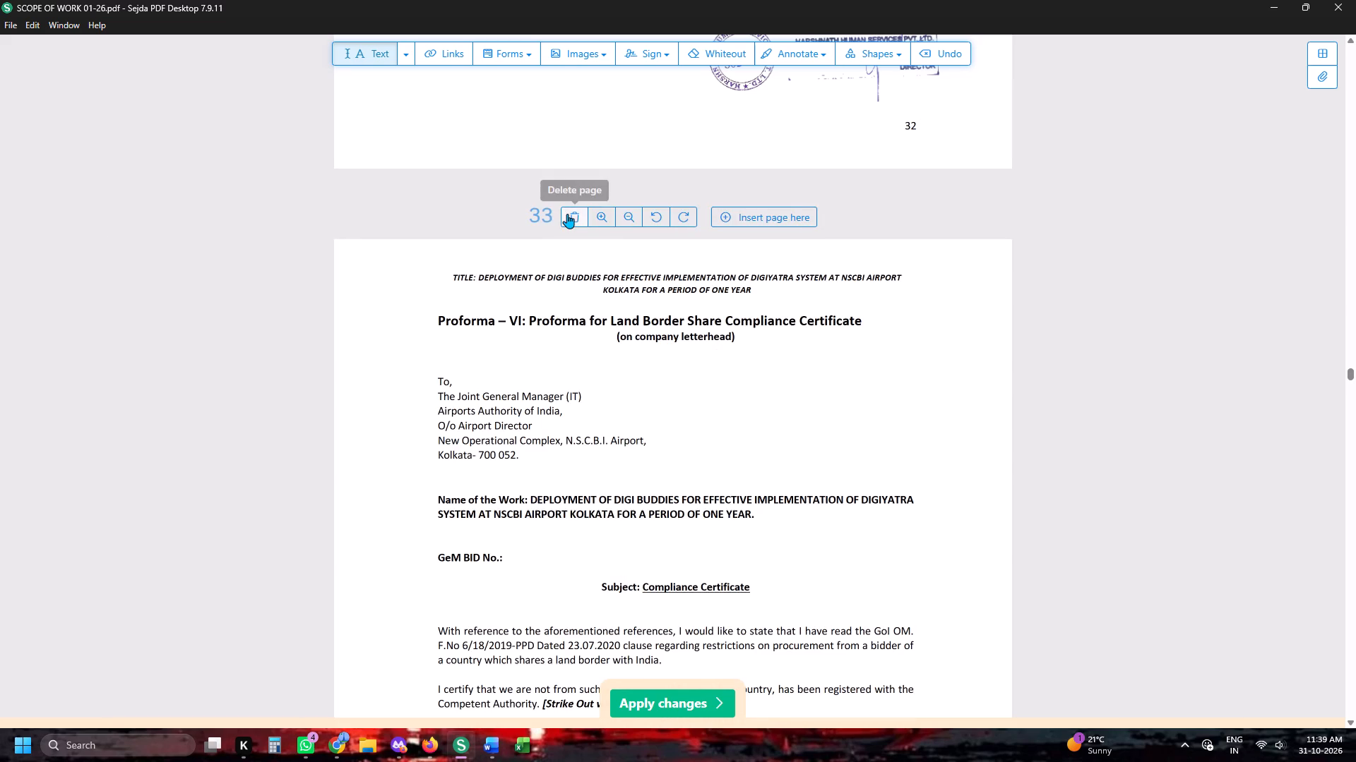
{"action": "left_click", "coordinate": [567, 214]}
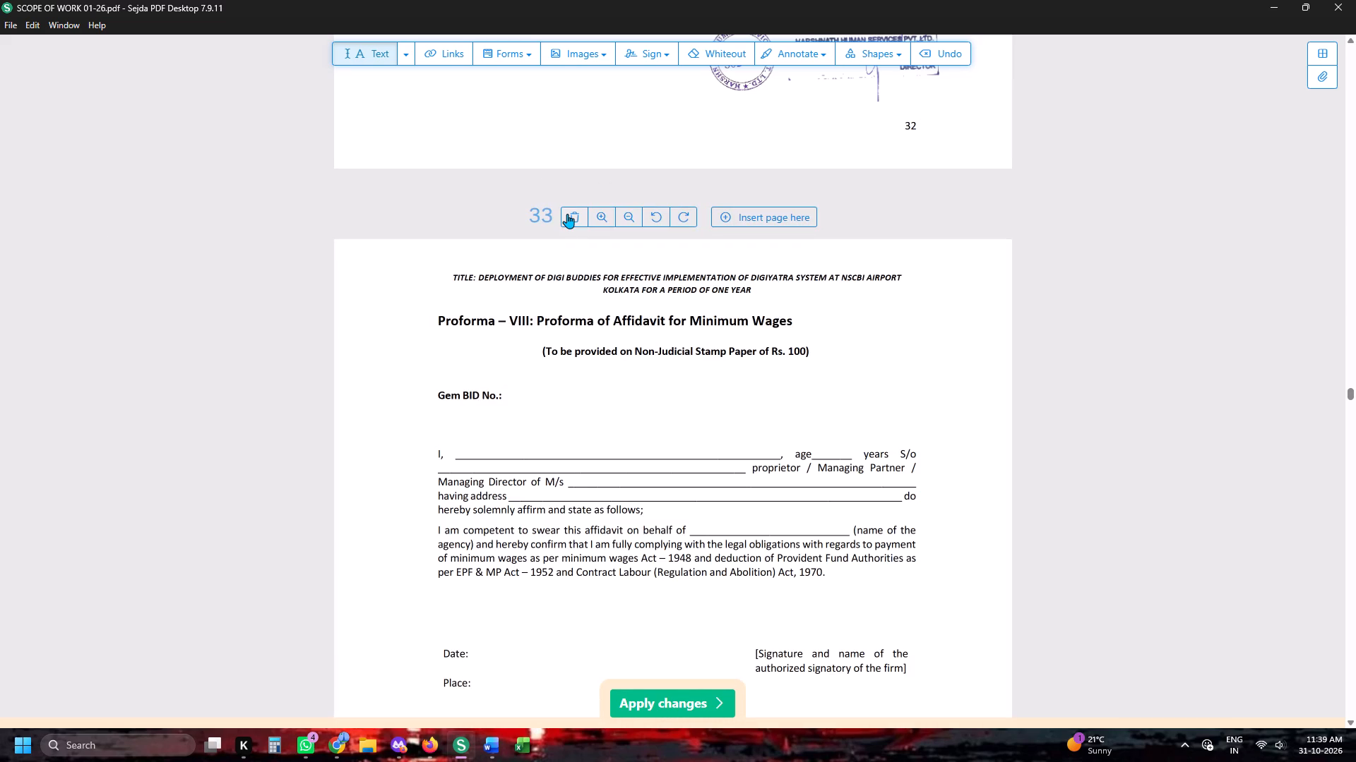
{"action": "left_click", "coordinate": [567, 214]}
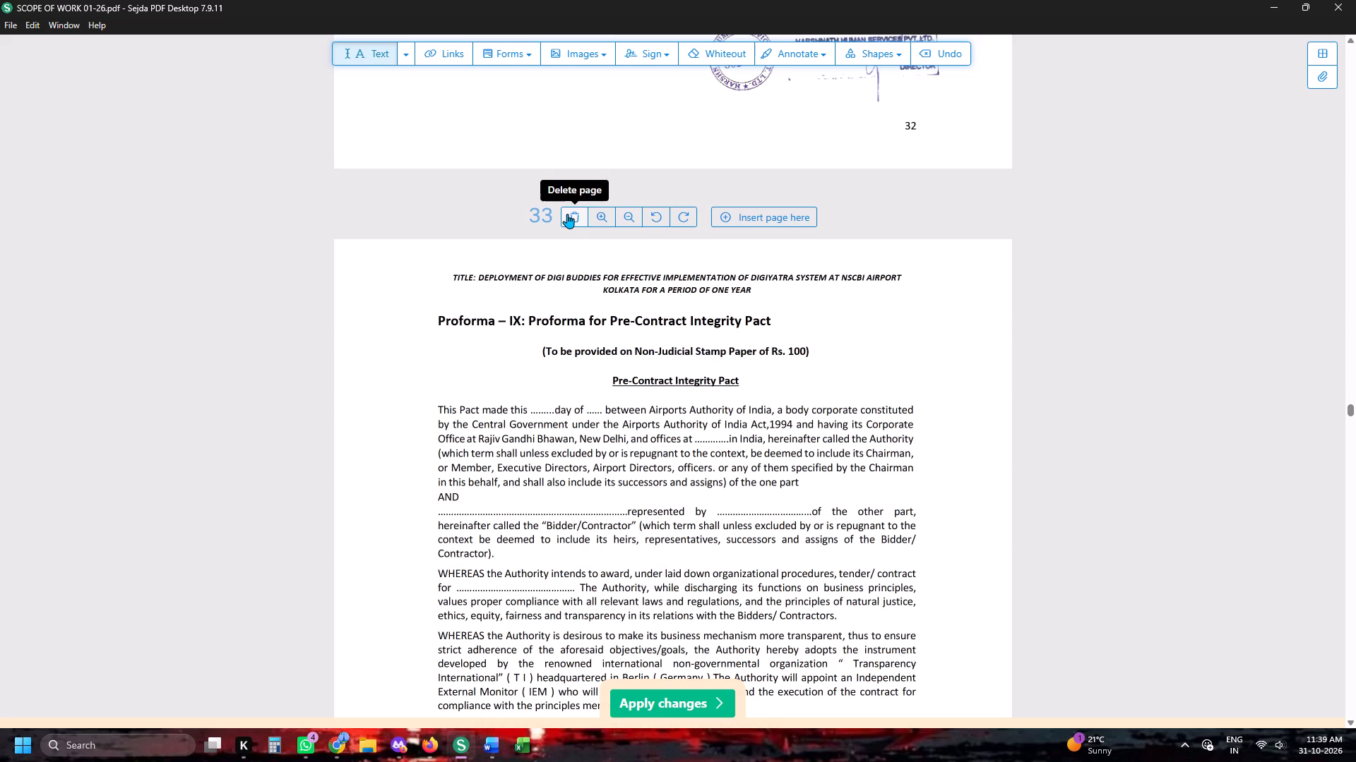
{"action": "left_click", "coordinate": [567, 214]}
{"action": "left_click", "coordinate": [567, 214]}
{"action": "left_click", "coordinate": [567, 214]}
{"action": "triple_click", "coordinate": [567, 214]}
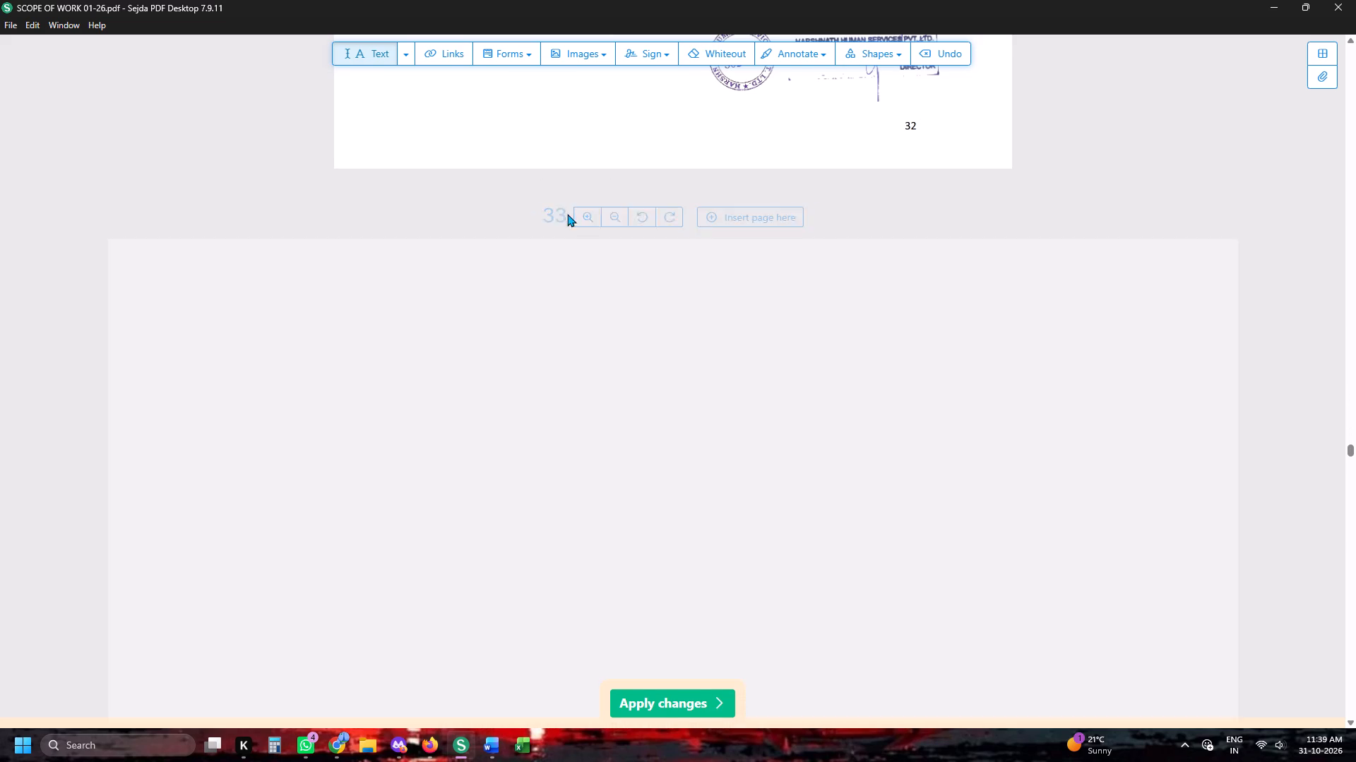
{"action": "left_click", "coordinate": [567, 214]}
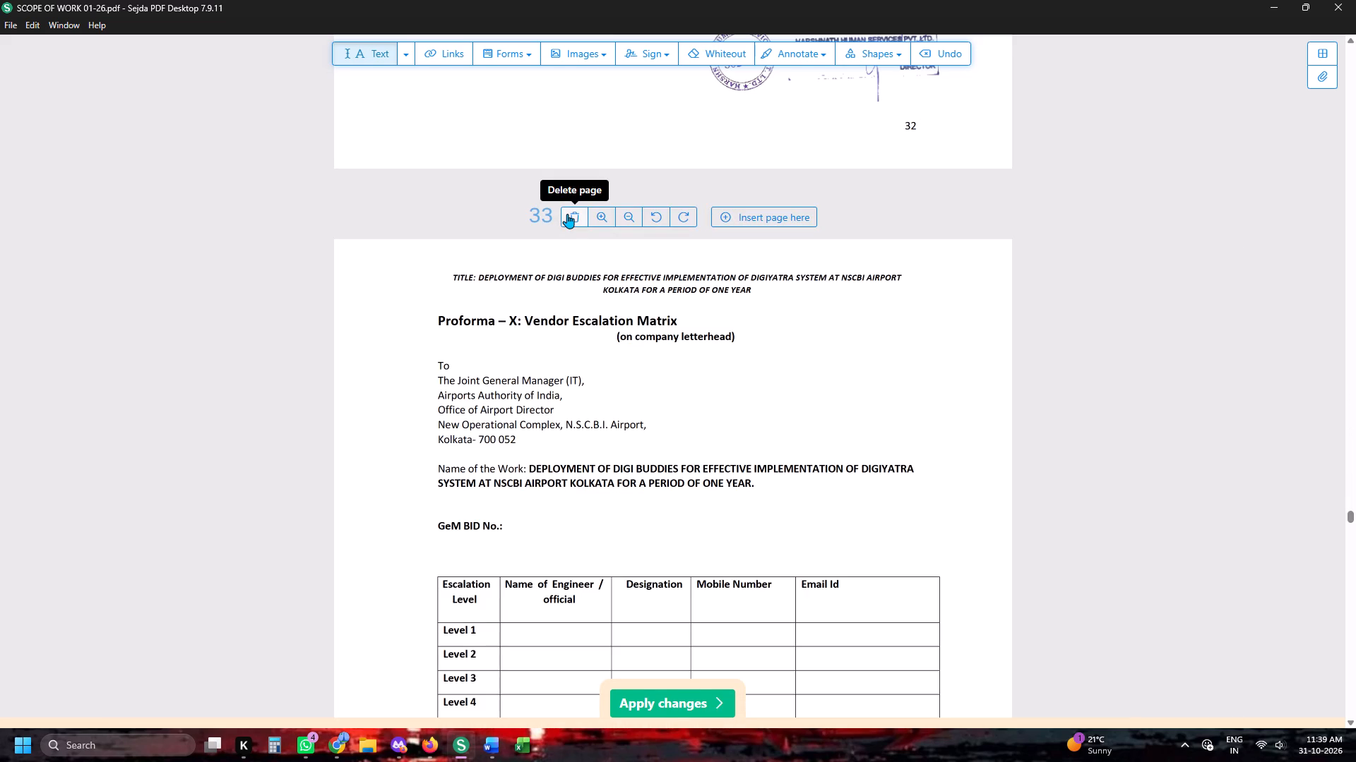
{"action": "left_click", "coordinate": [567, 214]}
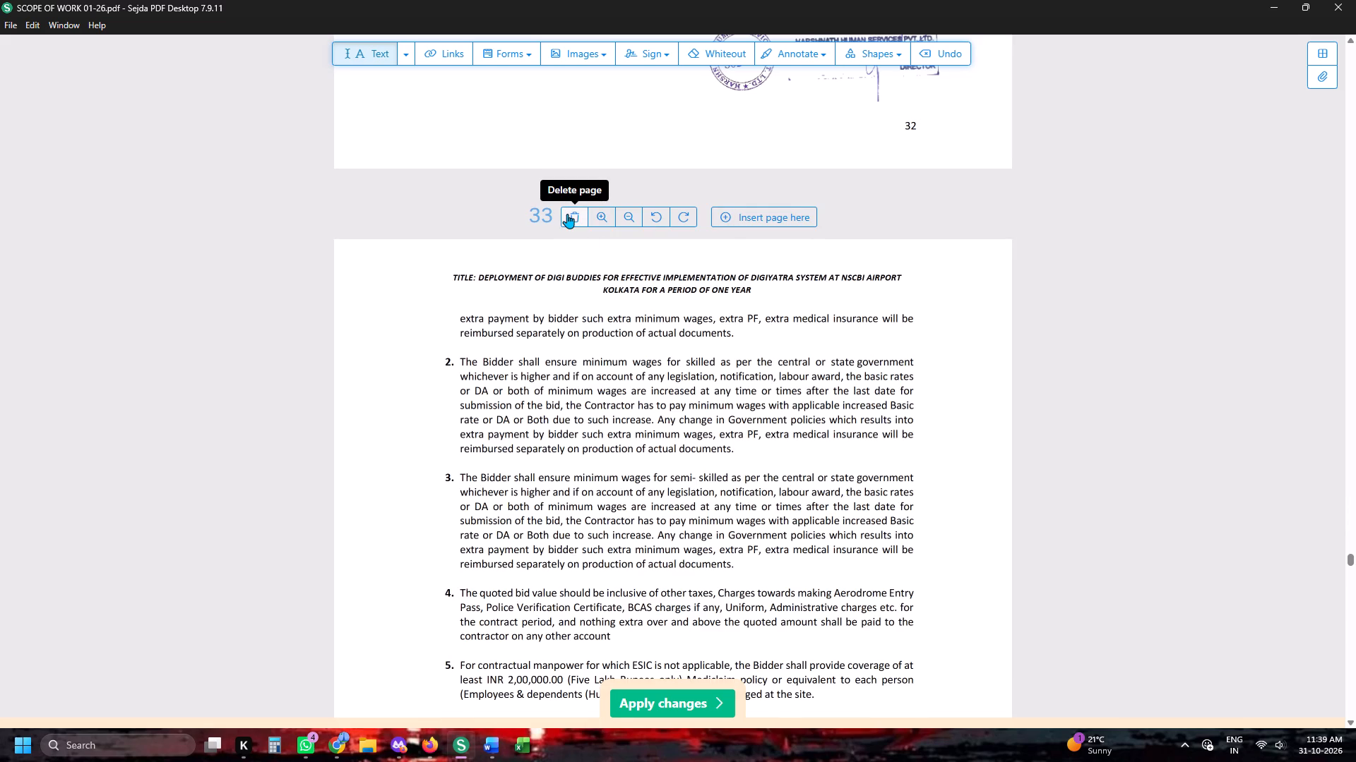
{"action": "key", "text": "ctrl+z"}
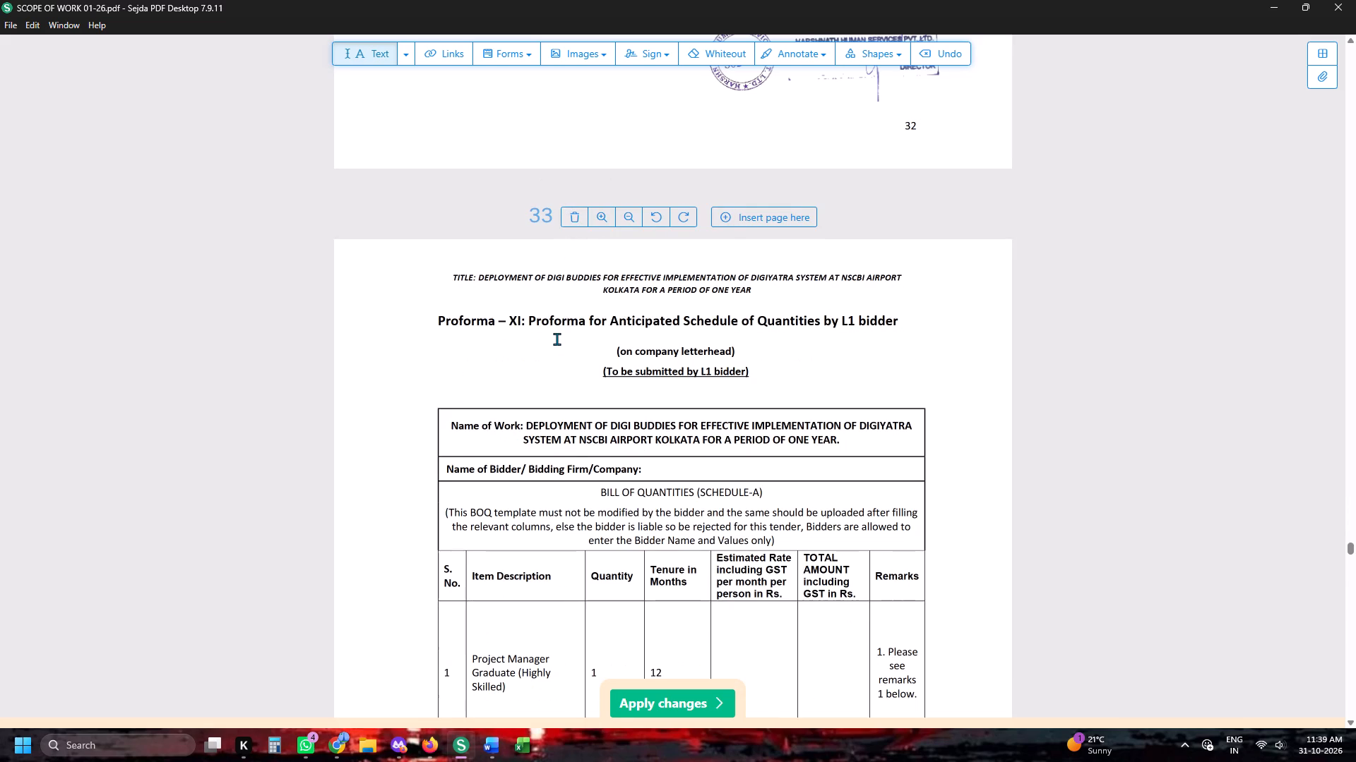
Delete all pages following the NDA's last page 36, from Proforma – XIII and Proforma – XIV to the document's end.
{"action": "scroll", "coordinate": [557, 339], "scroll_direction": "down", "scroll_amount": 13}
{"action": "scroll", "coordinate": [557, 338], "scroll_direction": "down", "scroll_amount": 16}
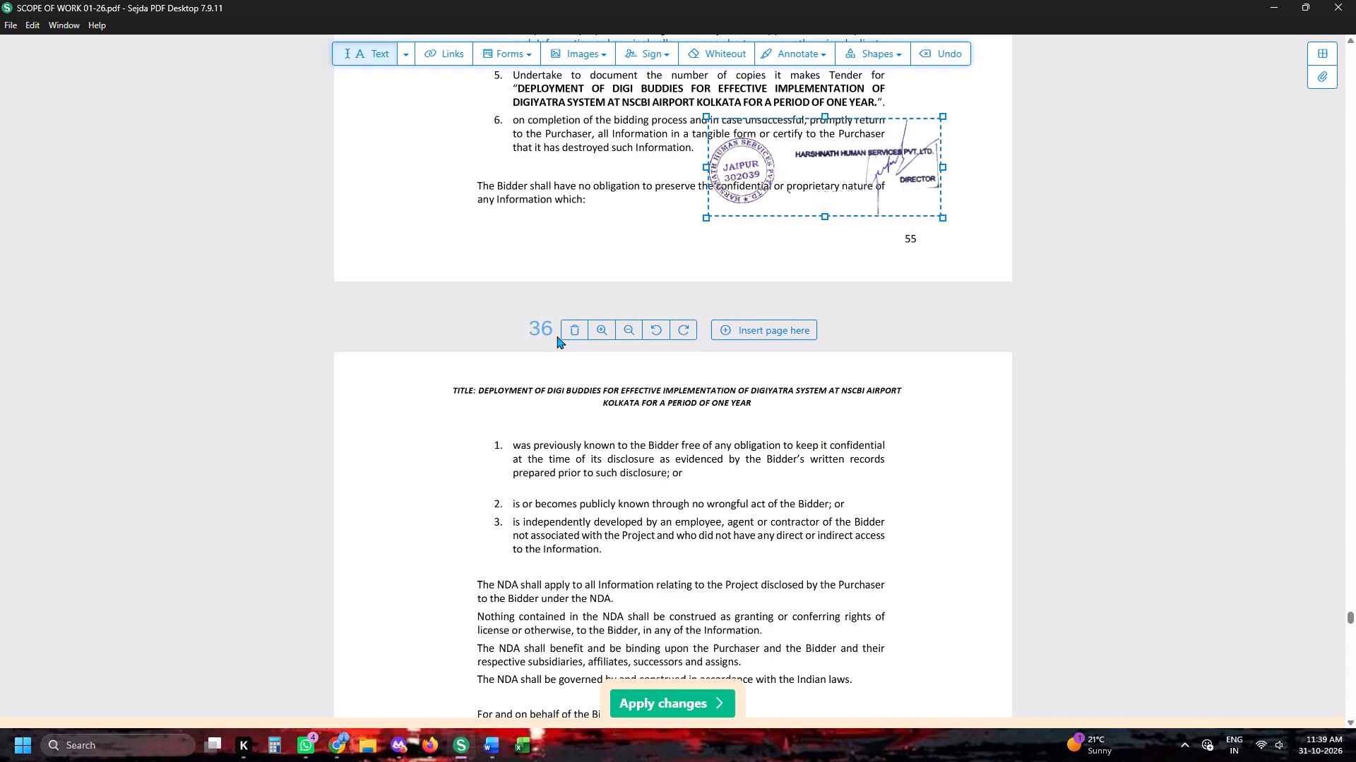
{"action": "left_click", "coordinate": [756, 116]}
{"action": "scroll", "coordinate": [626, 464], "scroll_direction": "down", "scroll_amount": 14}
{"action": "scroll", "coordinate": [626, 465], "scroll_direction": "up", "scroll_amount": 2}
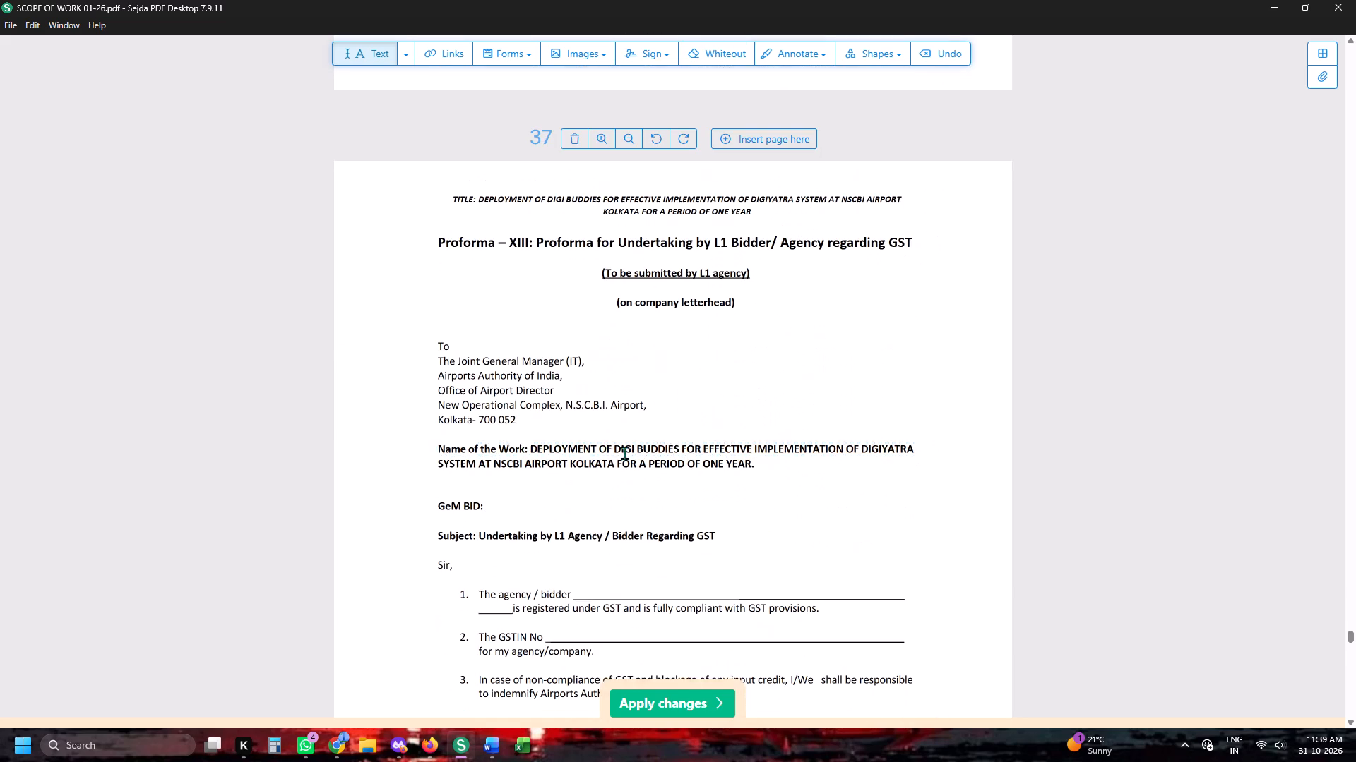
{"action": "left_click", "coordinate": [580, 155]}
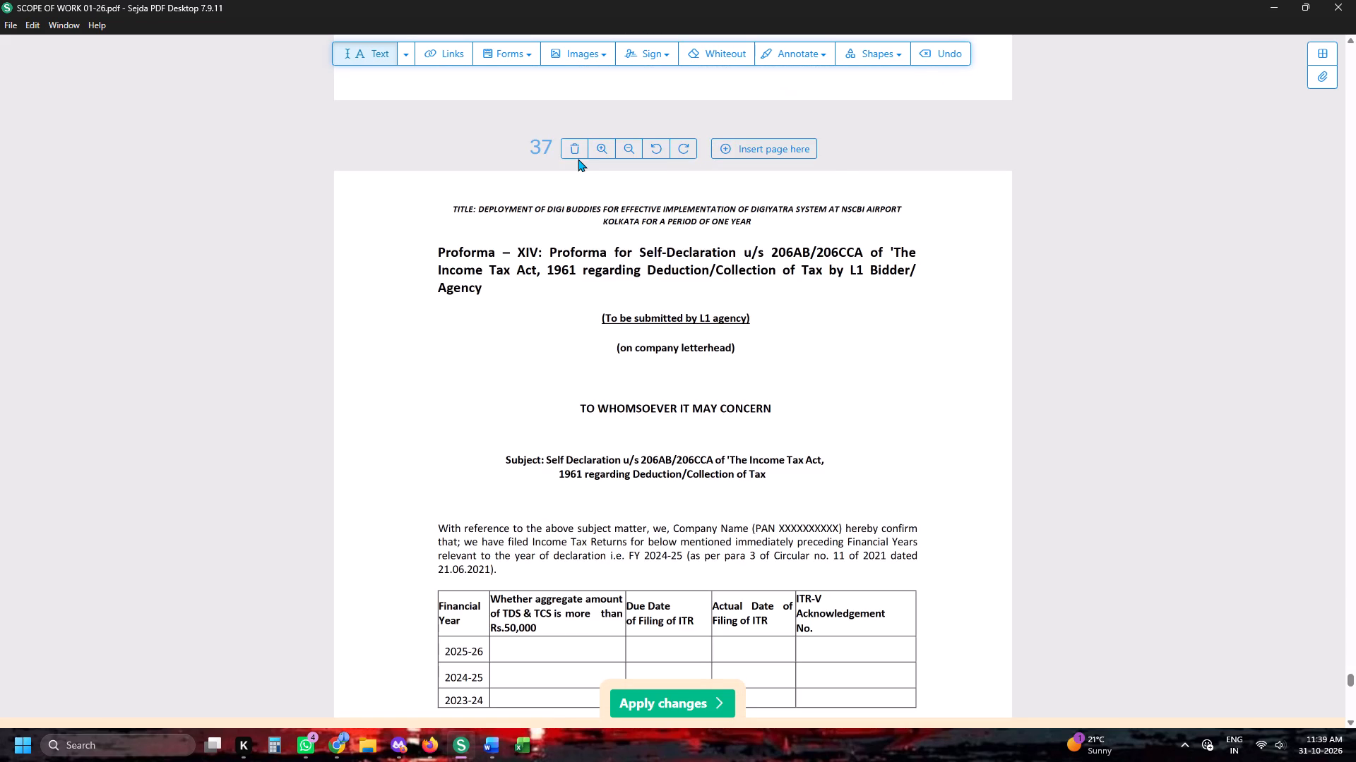
{"action": "left_click", "coordinate": [572, 145]}
{"action": "left_click", "coordinate": [572, 145]}
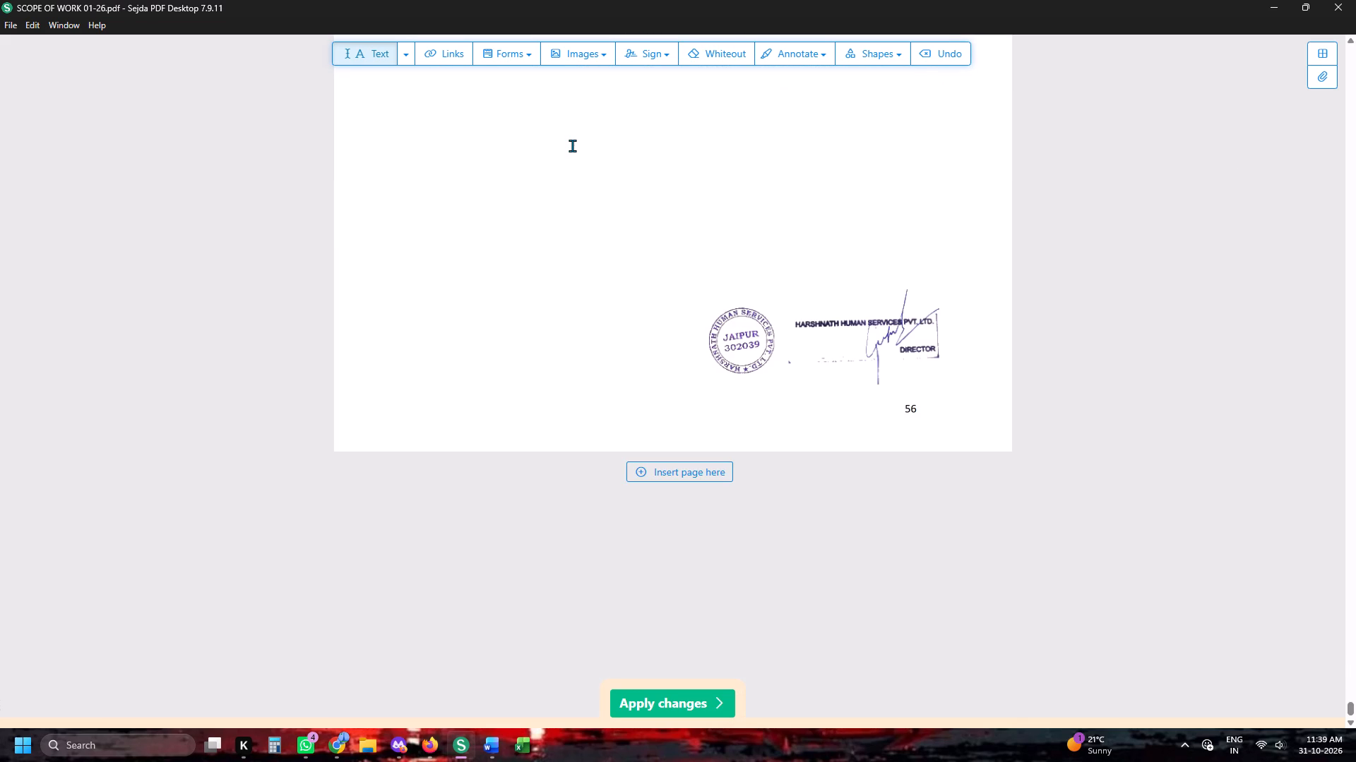
Apply the edits and save the PDF in Downloads as edited_SCOPE OF WORK 01-26.
{"action": "scroll", "coordinate": [674, 574], "scroll_direction": "up", "scroll_amount": 9}
{"action": "left_click", "coordinate": [655, 713]}
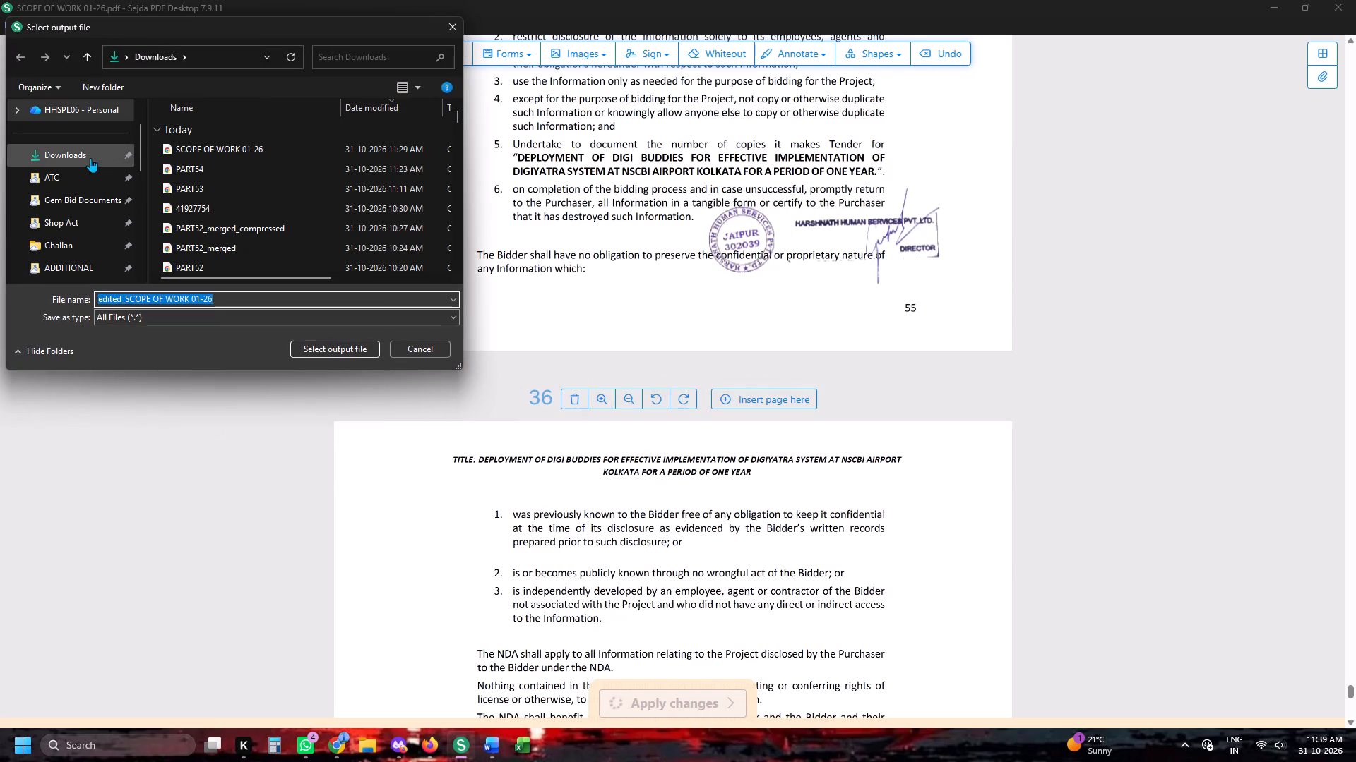
{"action": "left_click", "coordinate": [90, 158]}
{"action": "left_click", "coordinate": [307, 347]}
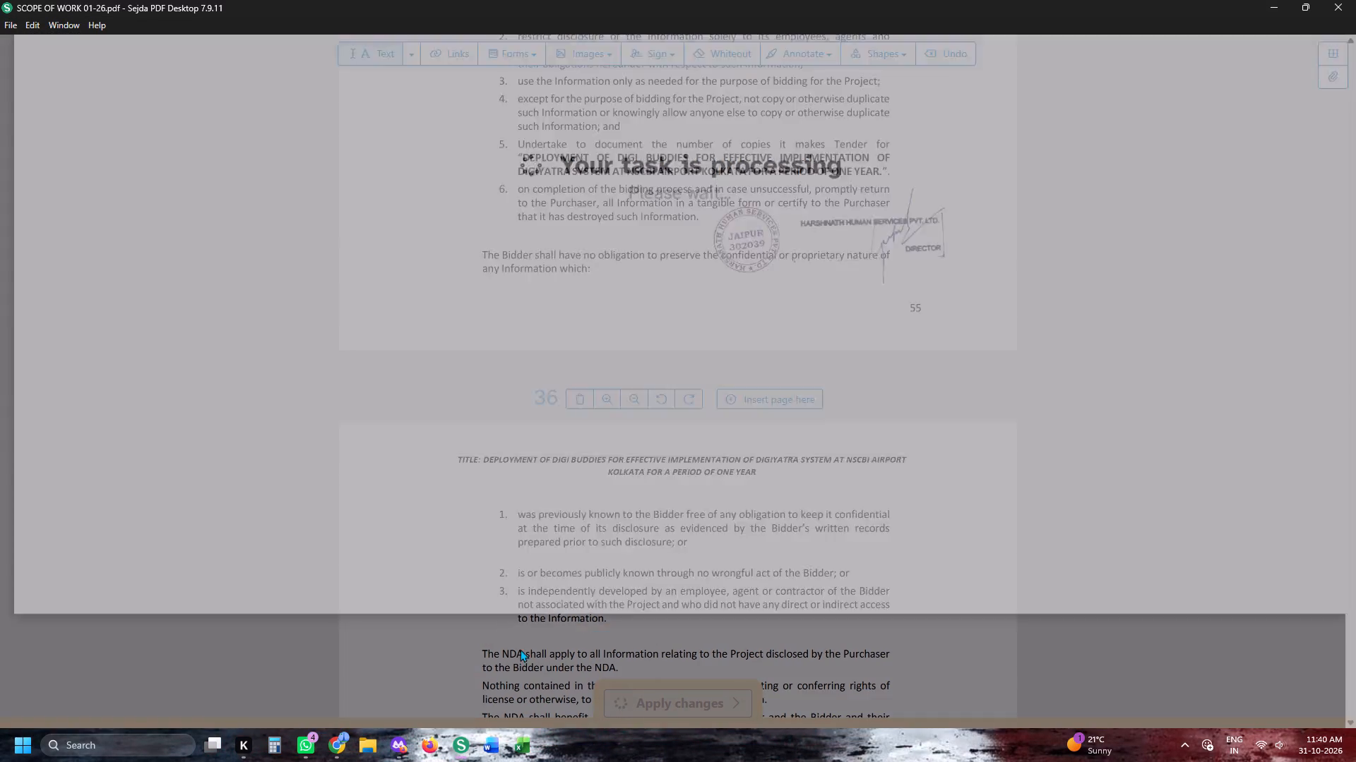
Switch to the iLovePDF merge page in Firefox and add edited_SCOPE OF WORK 01-26 from Downloads to the files.
{"action": "left_click", "coordinate": [436, 732]}
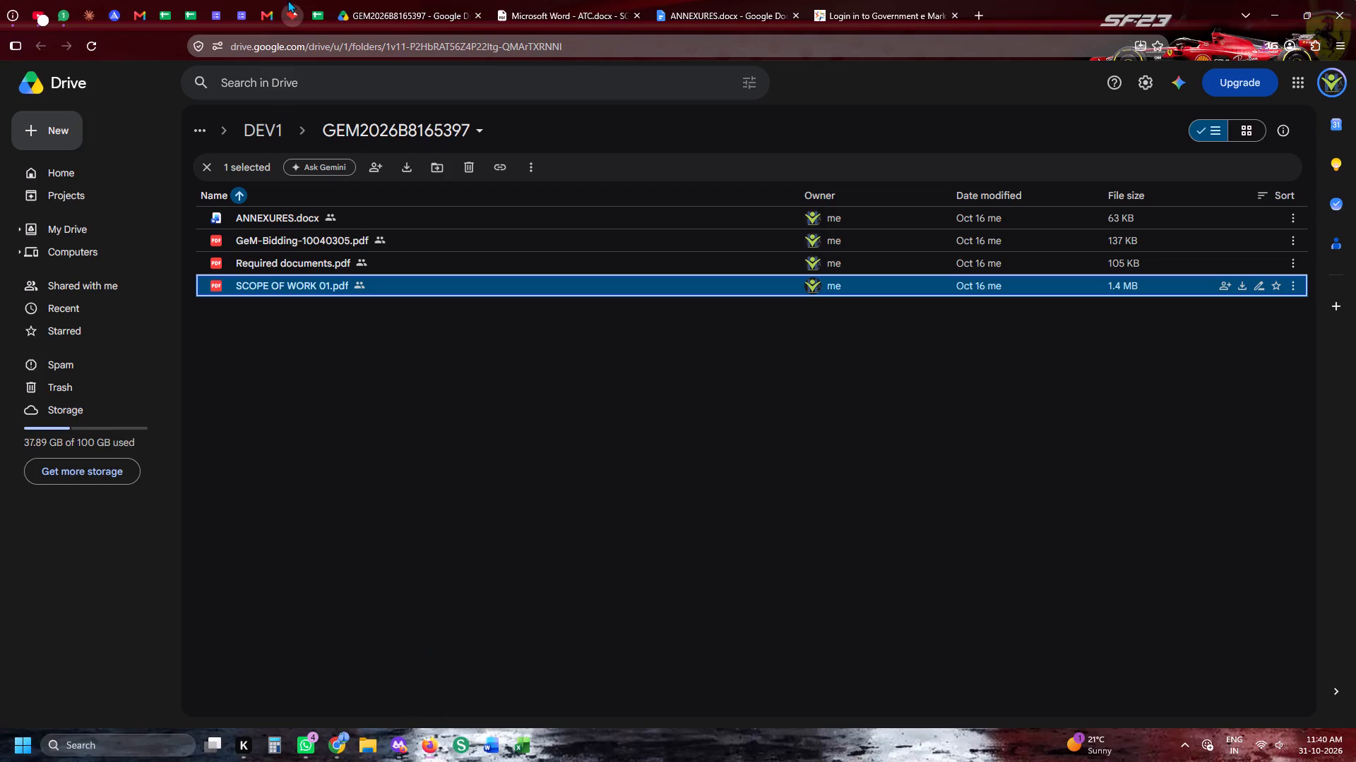
{"action": "left_click", "coordinate": [290, 0]}
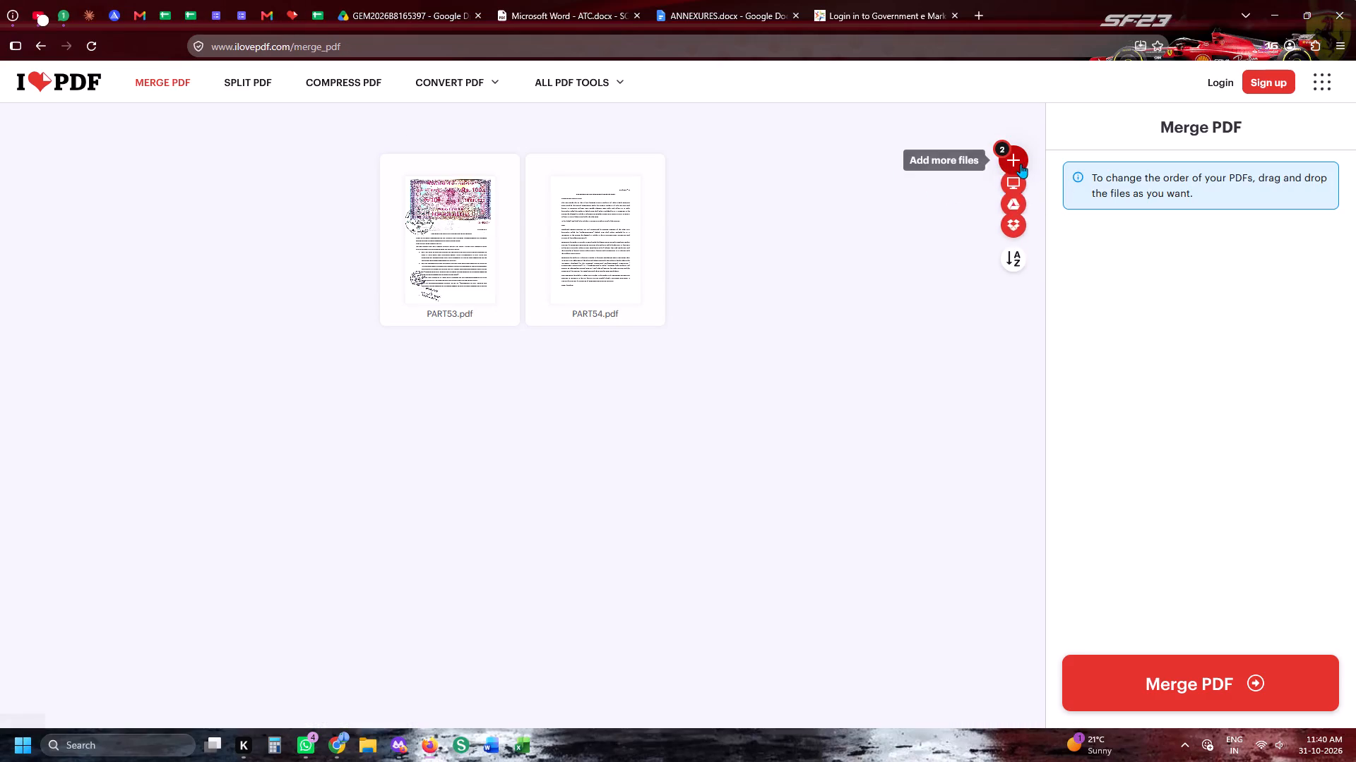
{"action": "left_click", "coordinate": [1020, 164]}
{"action": "scroll", "coordinate": [1046, 312], "scroll_direction": "up", "scroll_amount": 4}
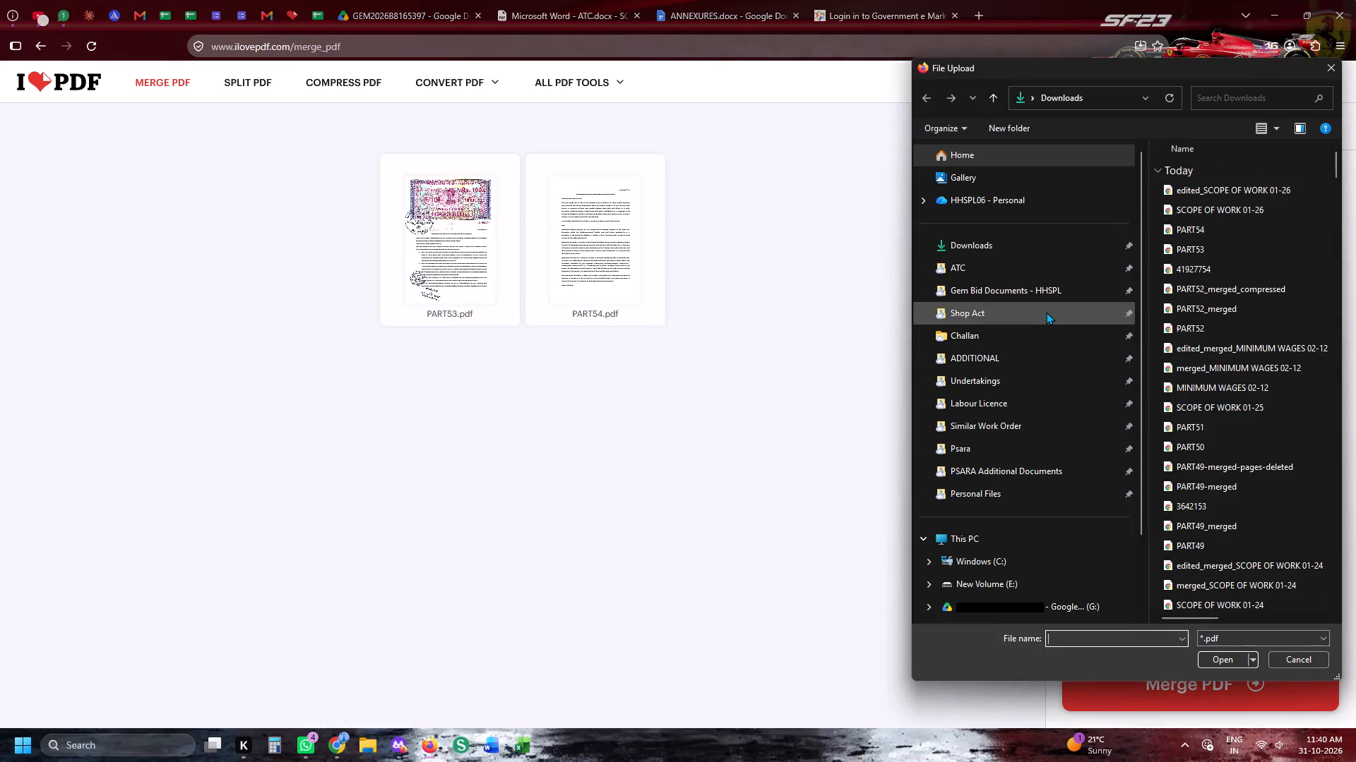
{"action": "scroll", "coordinate": [1046, 316], "scroll_direction": "up", "scroll_amount": 8}
{"action": "left_click", "coordinate": [1042, 257]}
{"action": "left_click", "coordinate": [1042, 255]}
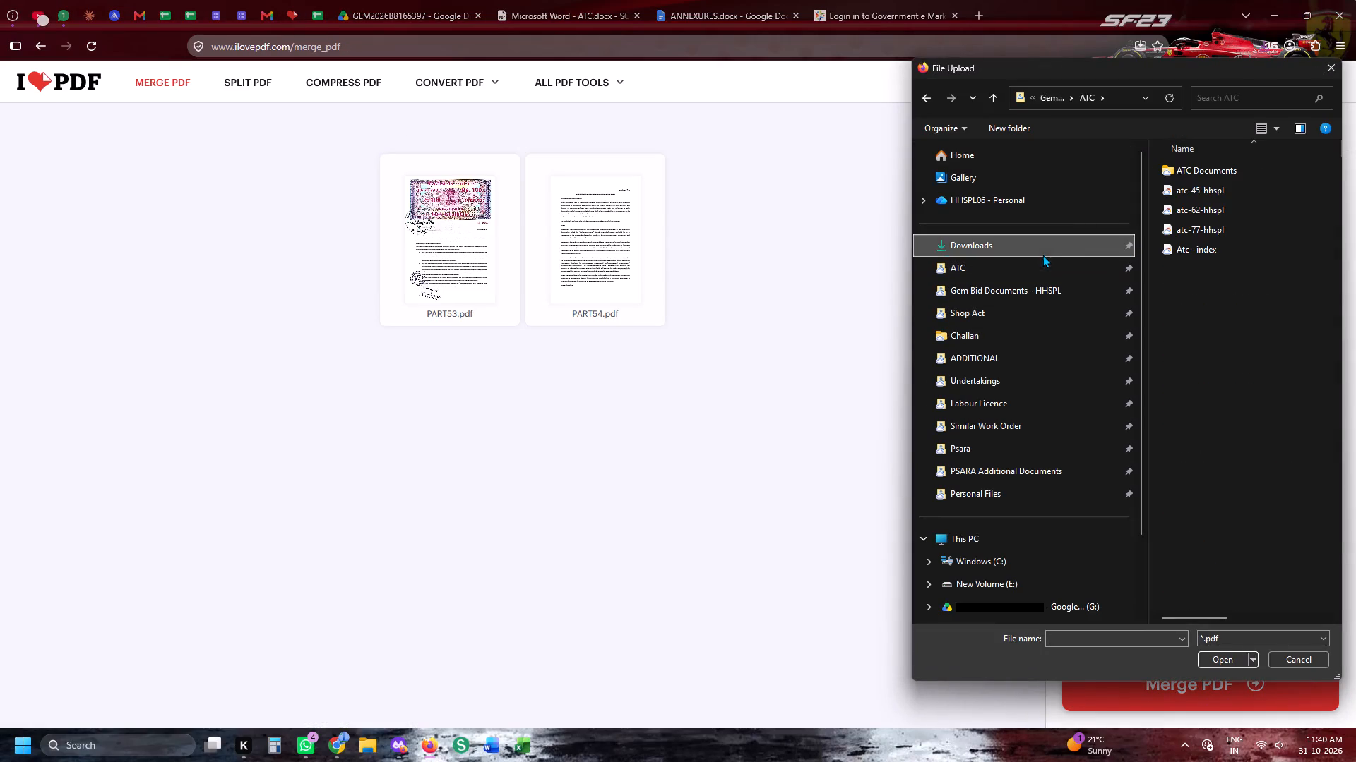
{"action": "double_click", "coordinate": [1196, 188]}
Move edited_SCOPE OF WORK 01-26 to the first place in the merge order, ahead of PART53.pdf and PART54.pdf.
{"action": "left_click_drag", "start_coordinate": [662, 258], "coordinate": [472, 263]}
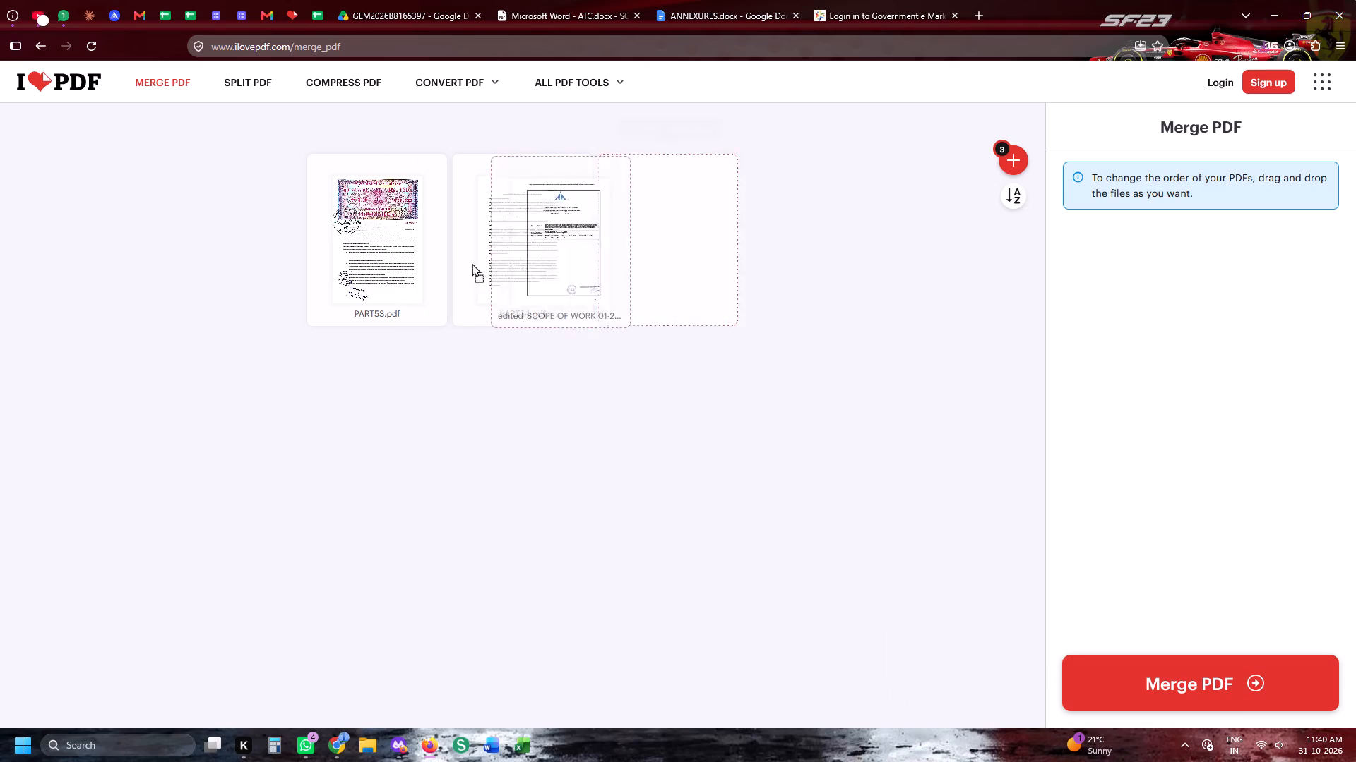
{"action": "left_click_drag", "start_coordinate": [472, 263], "coordinate": [367, 268]}
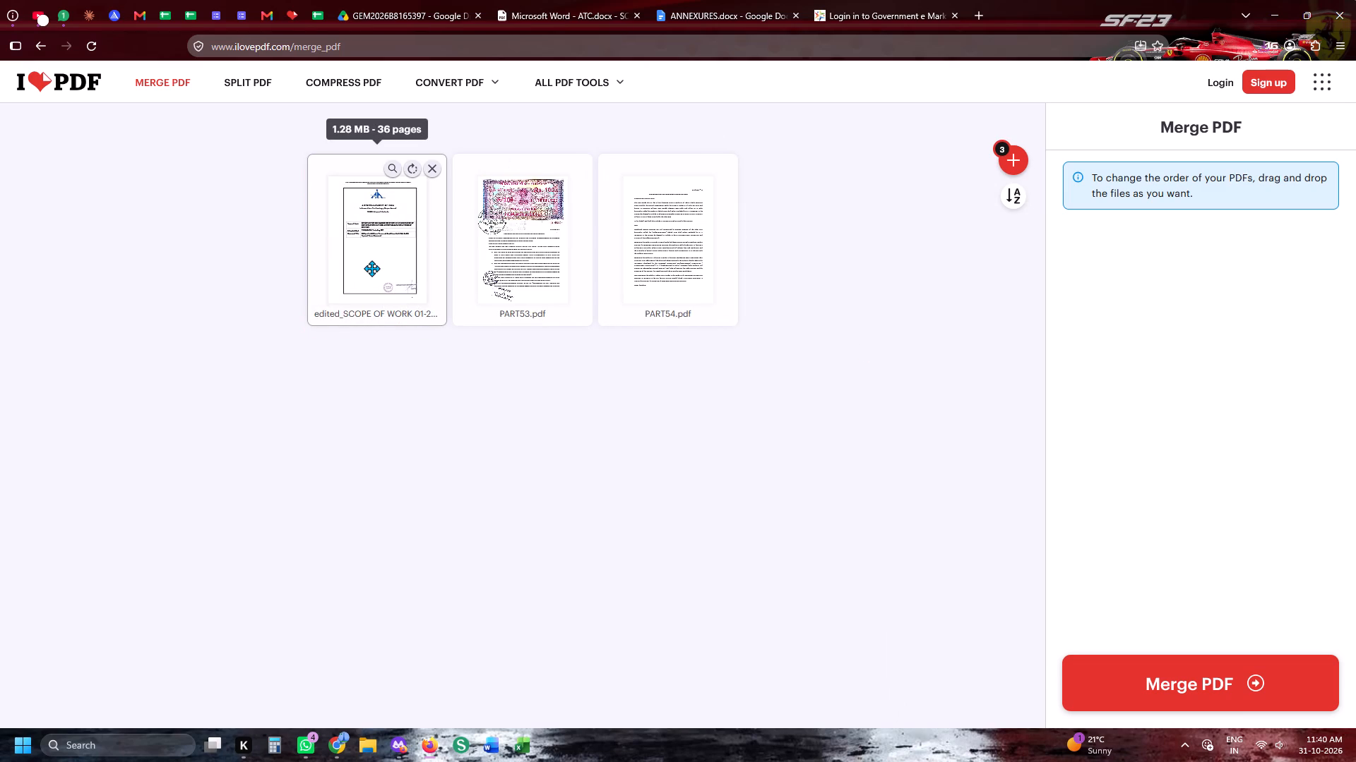
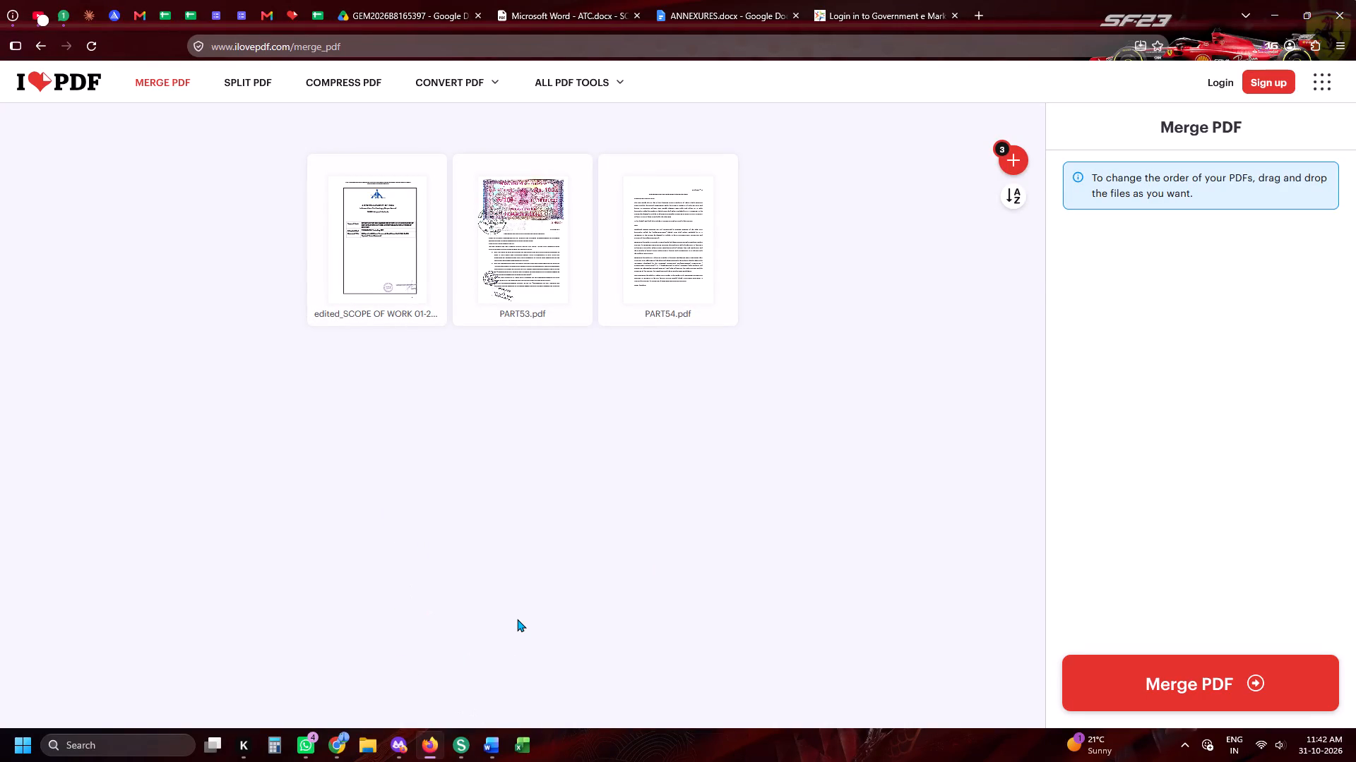
Switch to the pre-bid-authorization-letter document in Word and examine it down to the stamp and signature block.
{"action": "scroll", "coordinate": [609, 444], "scroll_direction": "down", "scroll_amount": 9}
{"action": "left_click", "coordinate": [485, 751]}
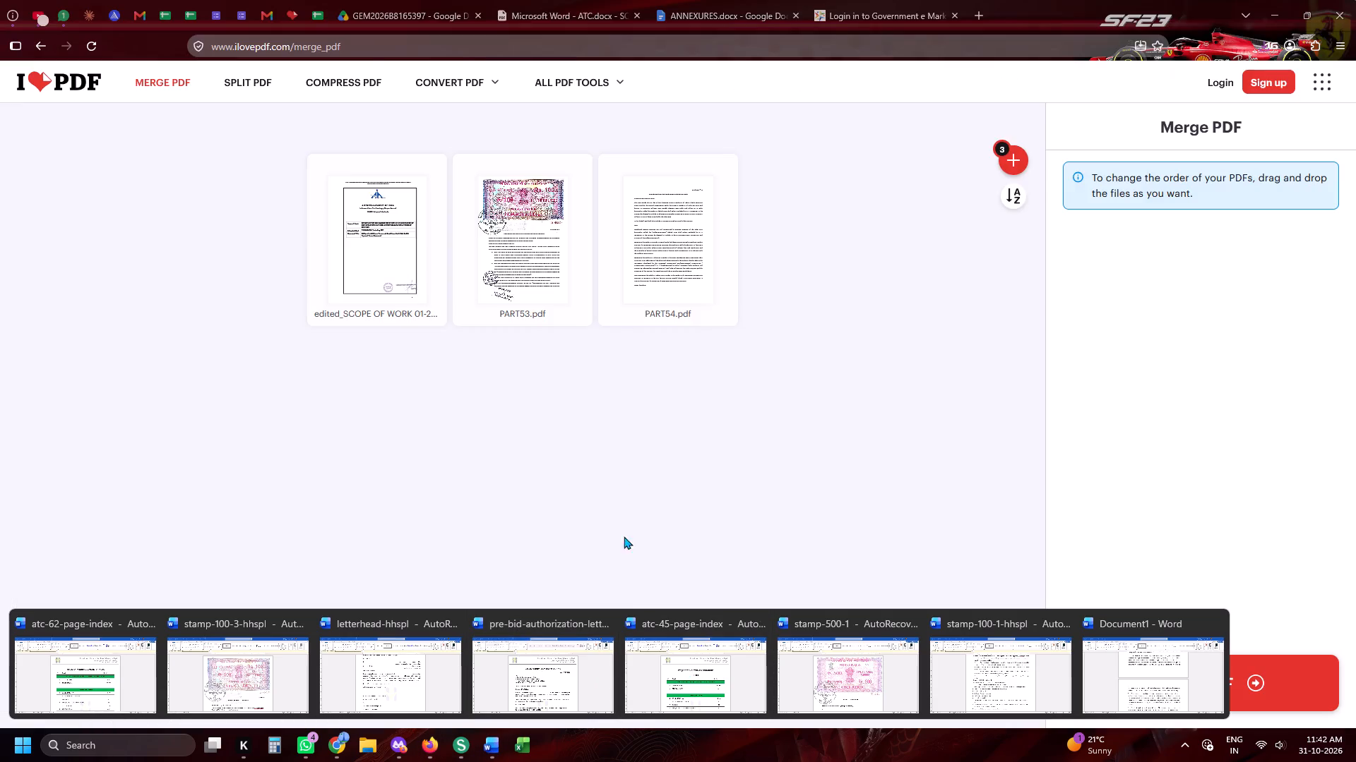
{"action": "left_click", "coordinate": [518, 681]}
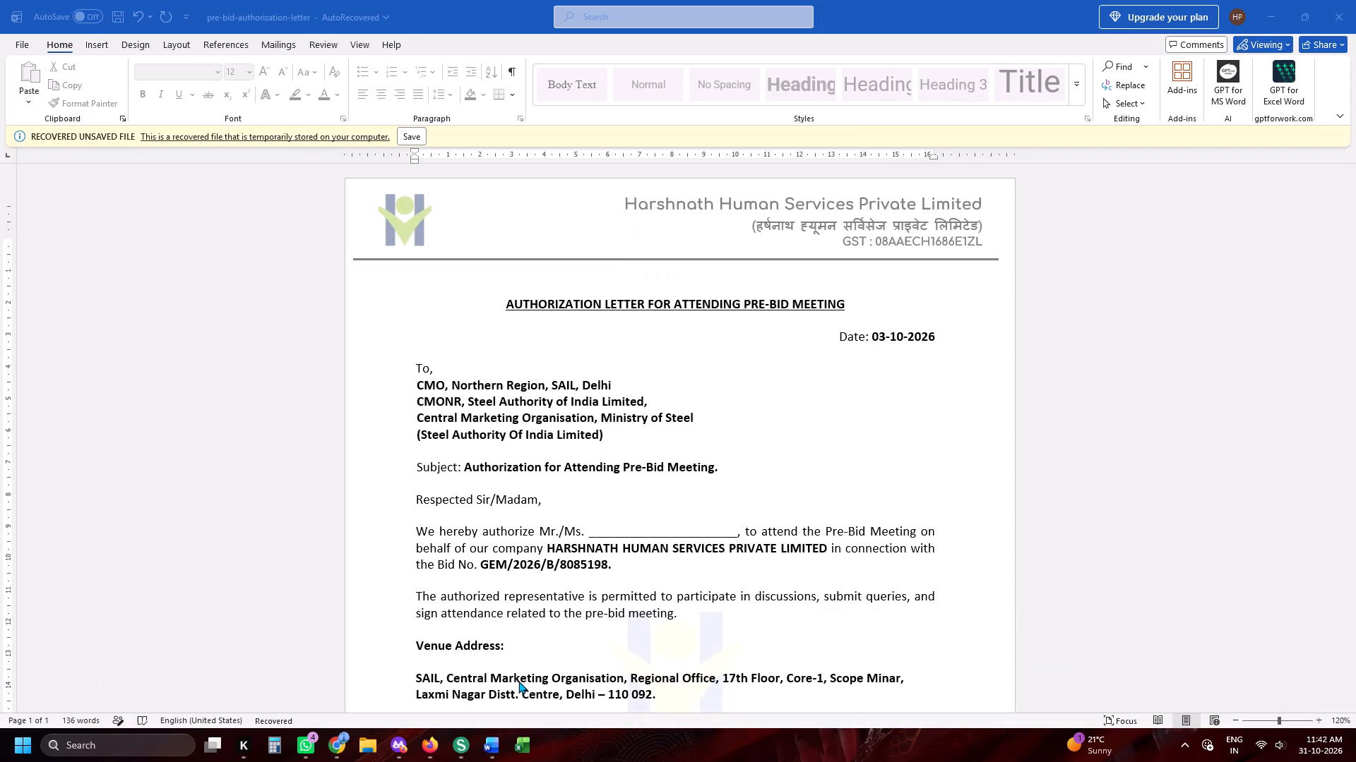
{"action": "scroll", "coordinate": [537, 560], "scroll_direction": "down", "scroll_amount": 12}
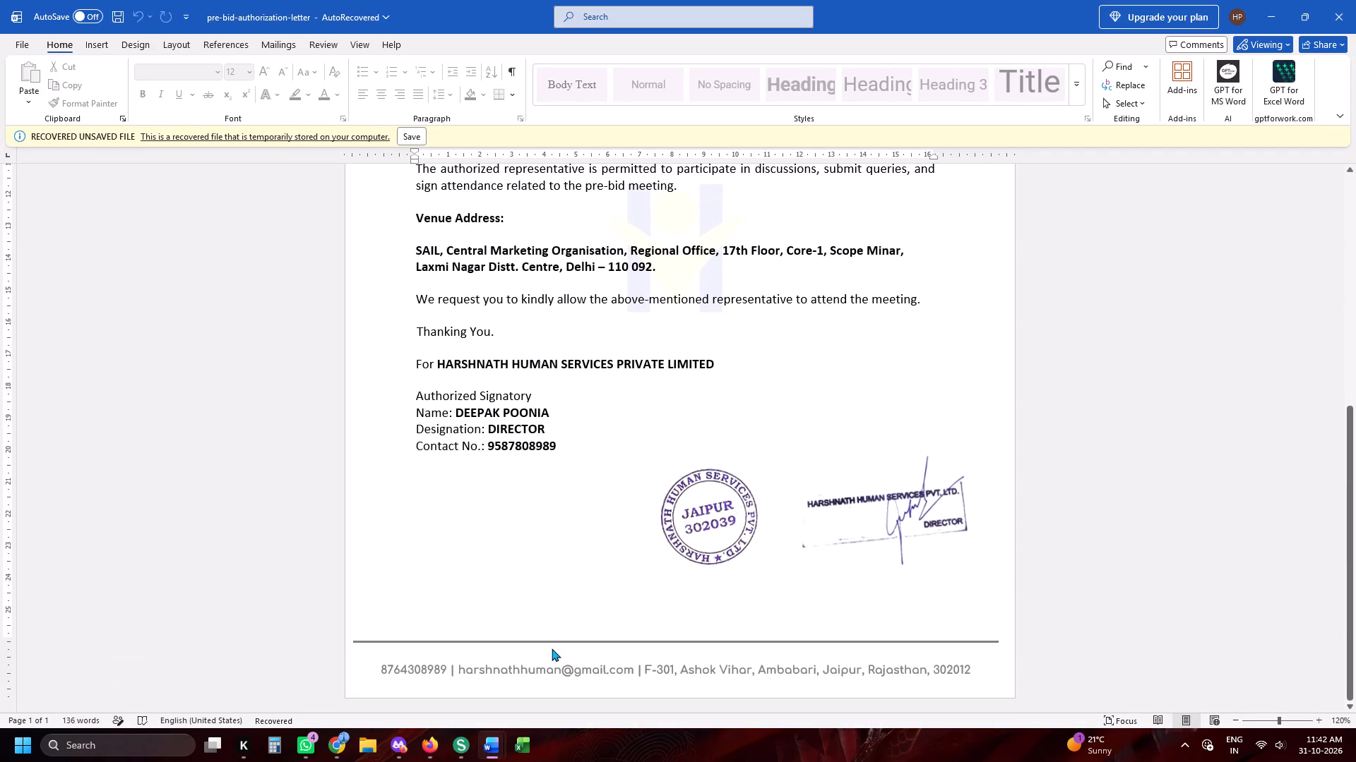
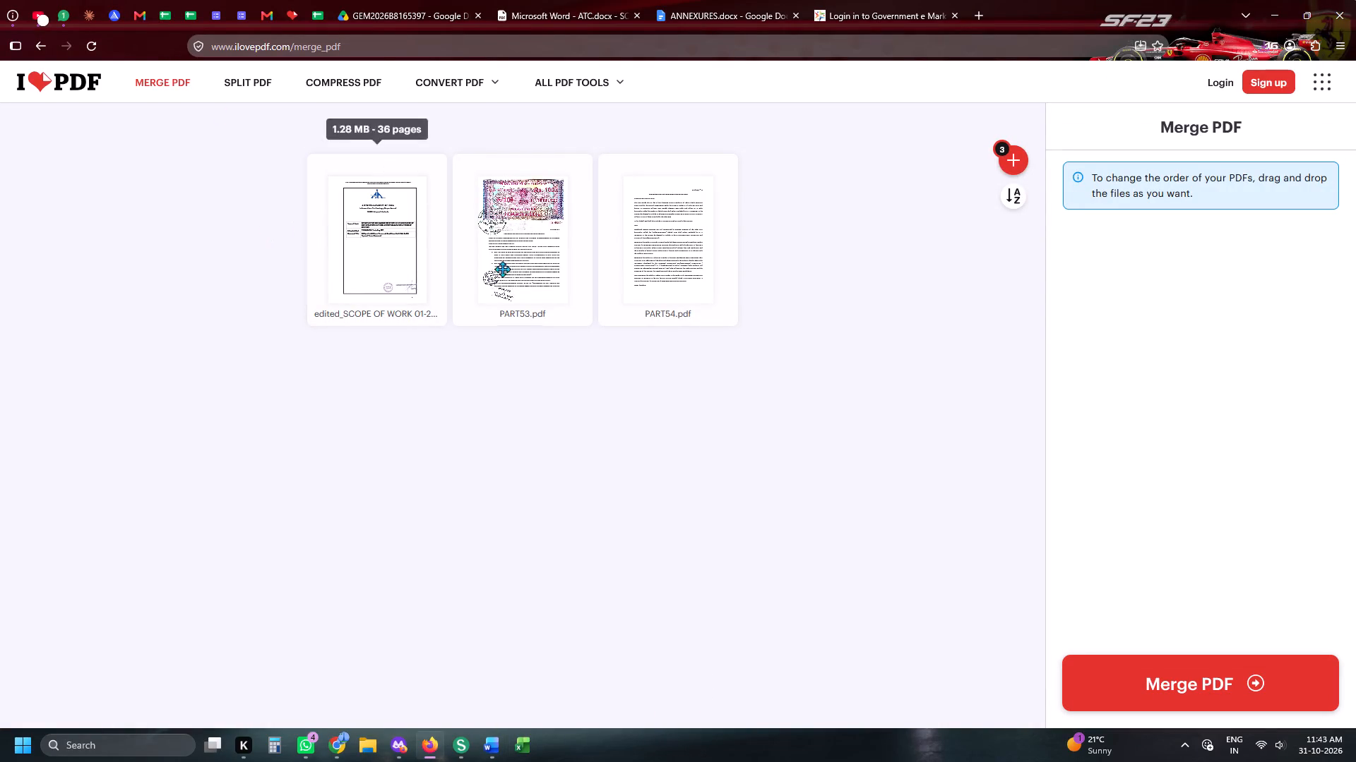
In the atc-62-page-index document in Word, set the page range of the SCOPE OF WORK row to A1-A36.
{"action": "left_click", "coordinate": [487, 741]}
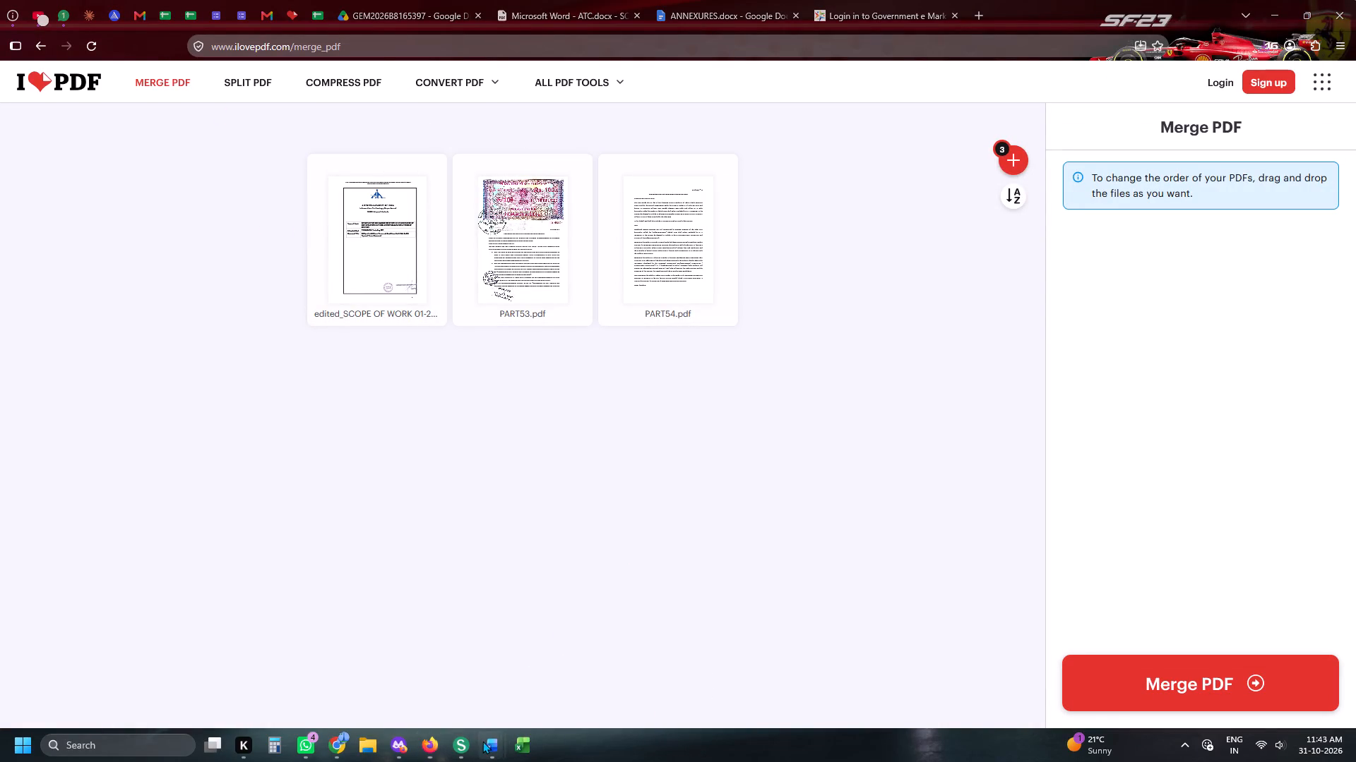
{"action": "left_click", "coordinate": [86, 646]}
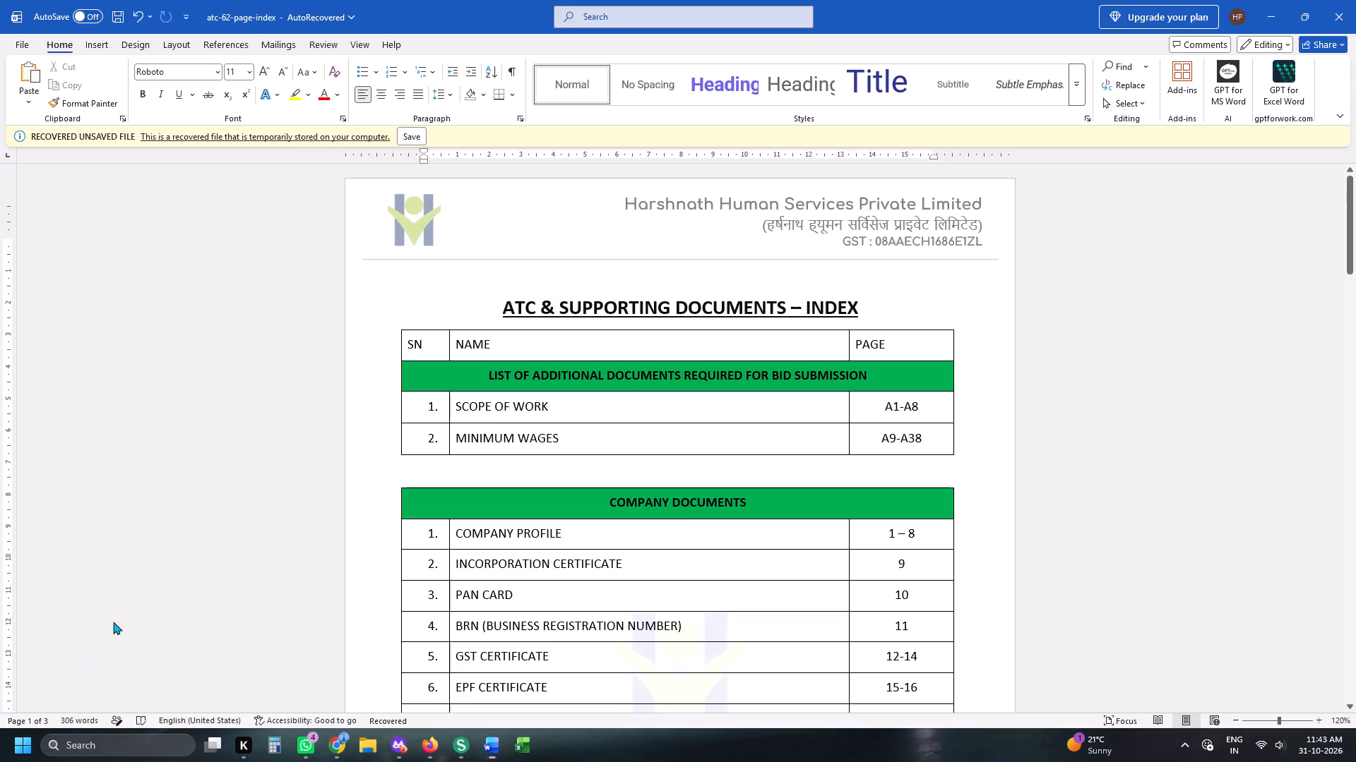
{"action": "key", "text": "alt+Tab"}
{"action": "left_click", "coordinate": [370, 0]}
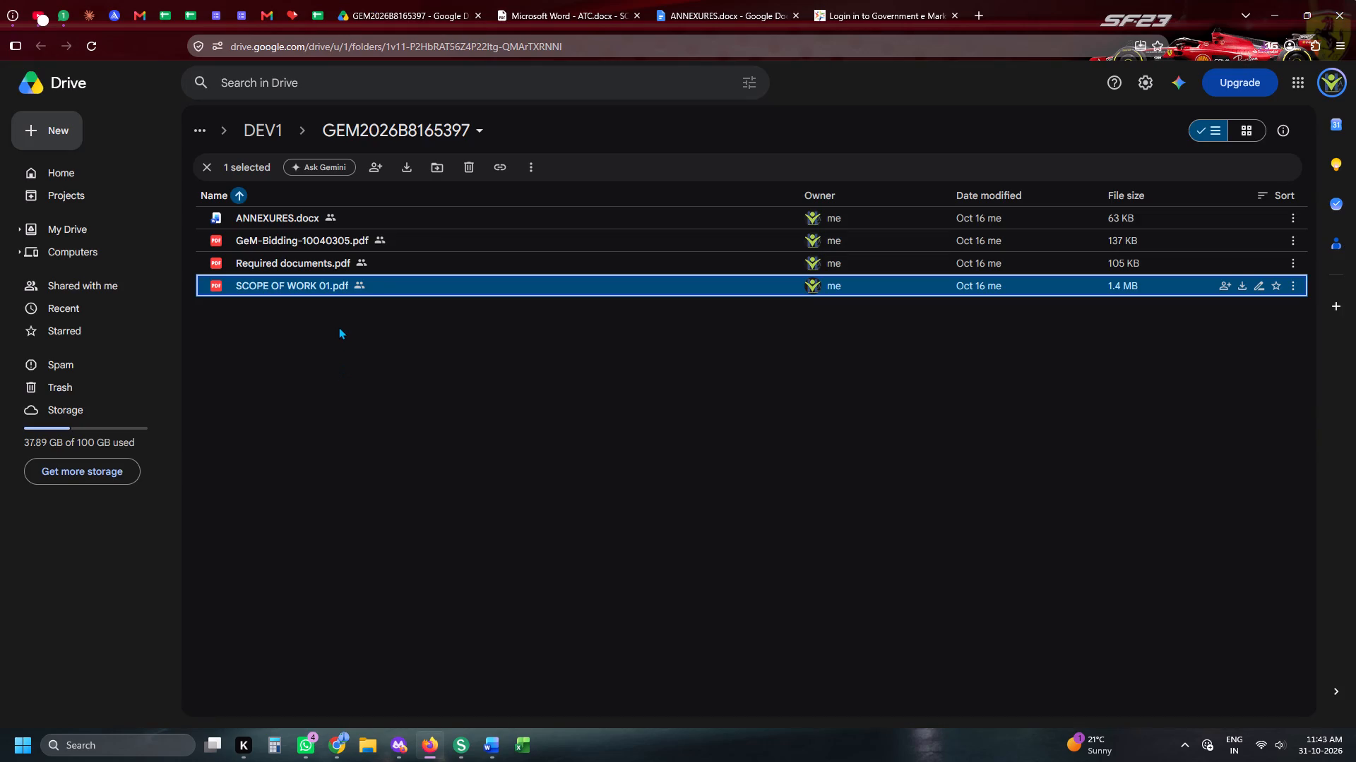
{"action": "key", "text": "alt+Tab"}
{"action": "key", "text": "alt+Tab"}
{"action": "left_click", "coordinate": [299, 17]}
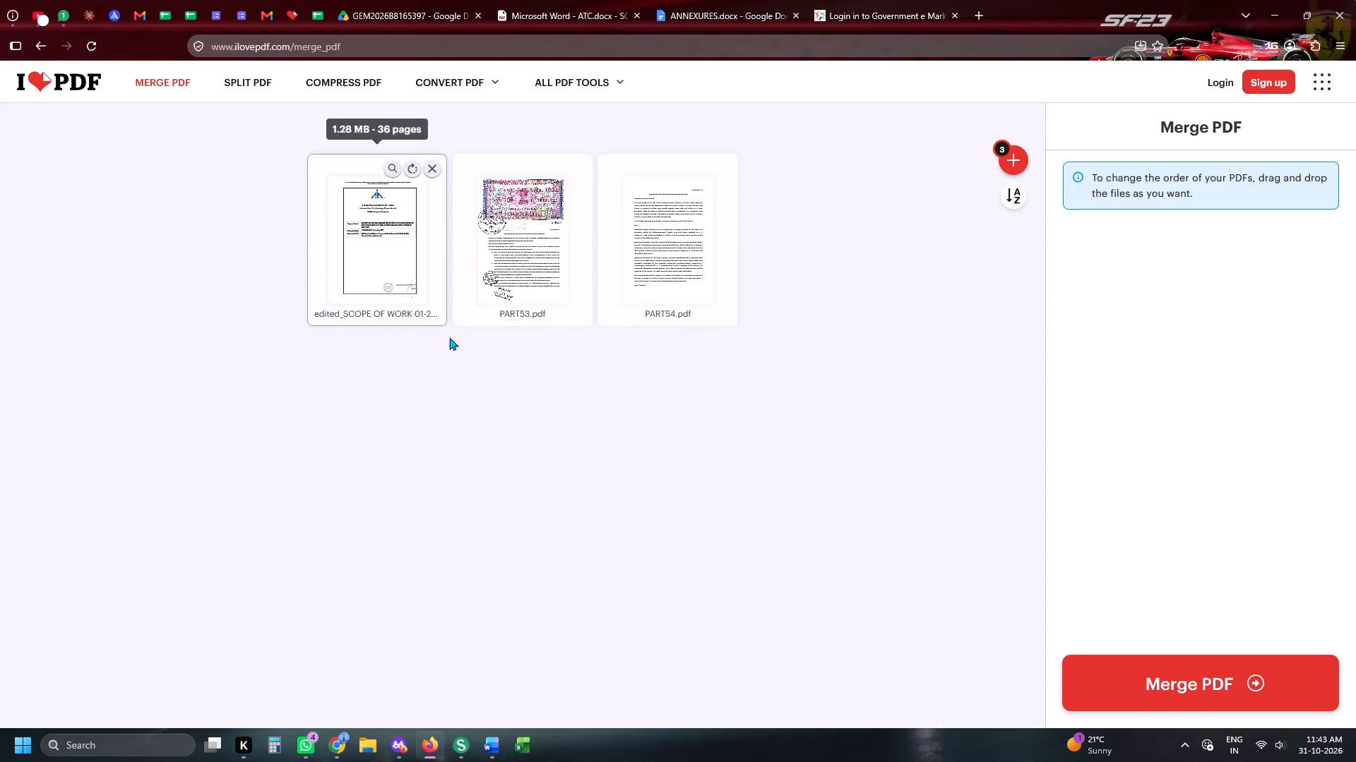
{"action": "key", "text": "alt+Tab"}
{"action": "left_click", "coordinate": [932, 411]}
{"action": "key", "text": "BackSpace"}
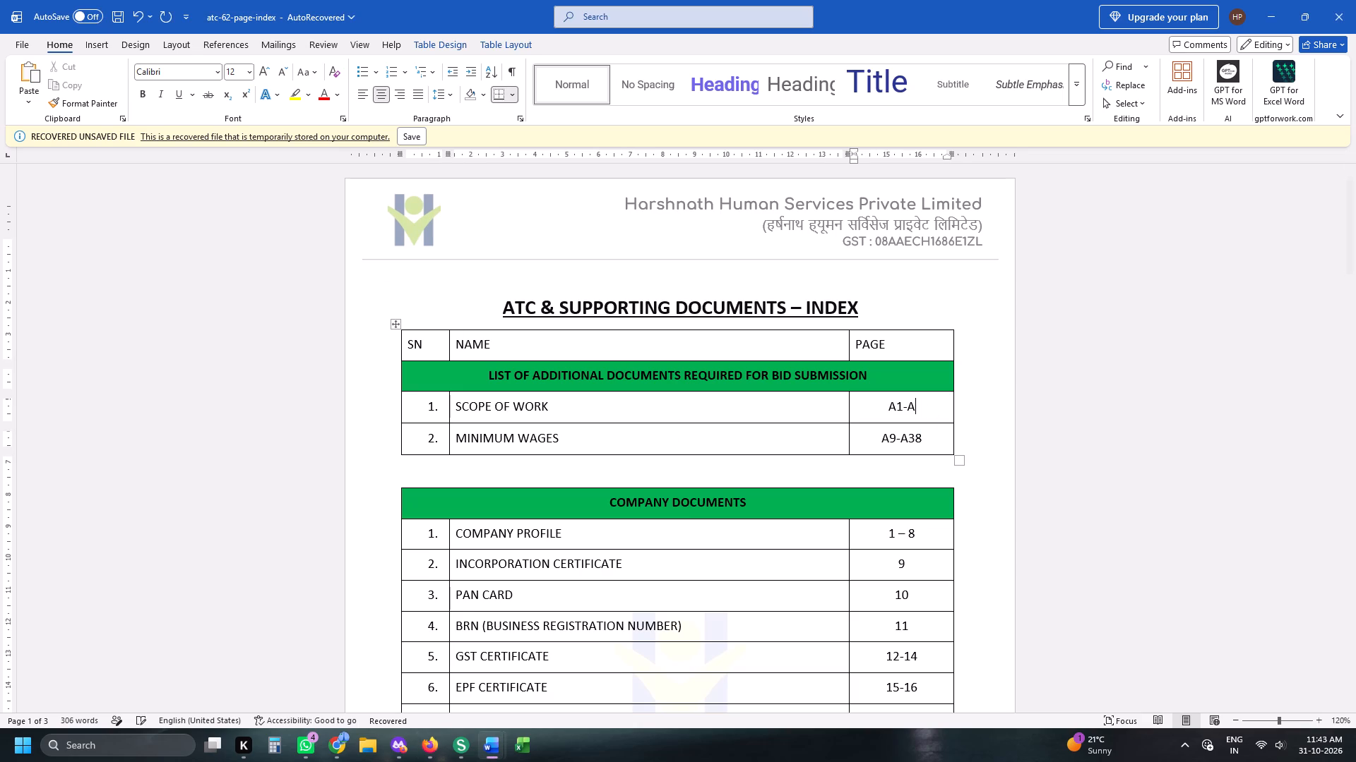
{"action": "type", "text": "36"}
Back in the iLovePDF merge page in Firefox, reorder the files so PART54.pdf comes before PART53.pdf.
{"action": "key", "text": "alt+Tab"}
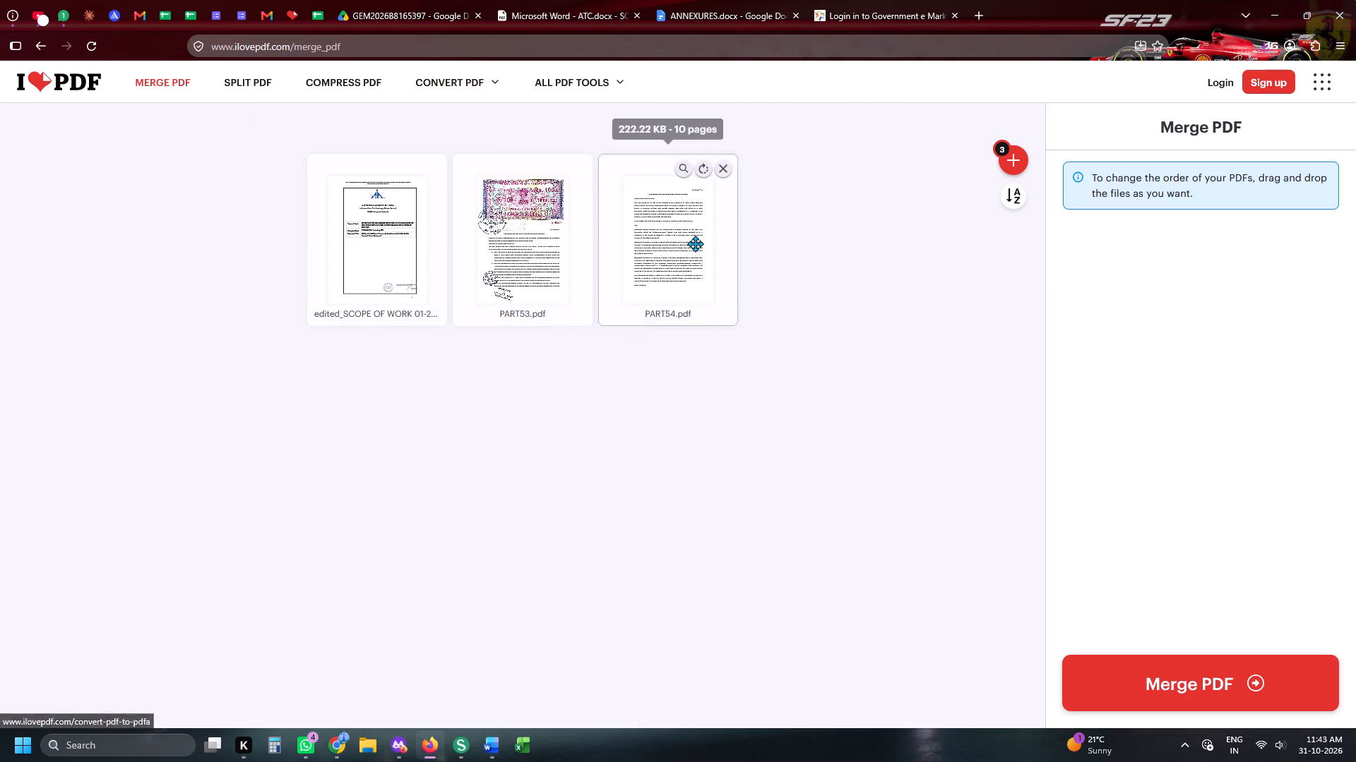
{"action": "left_click_drag", "start_coordinate": [695, 243], "coordinate": [537, 239]}
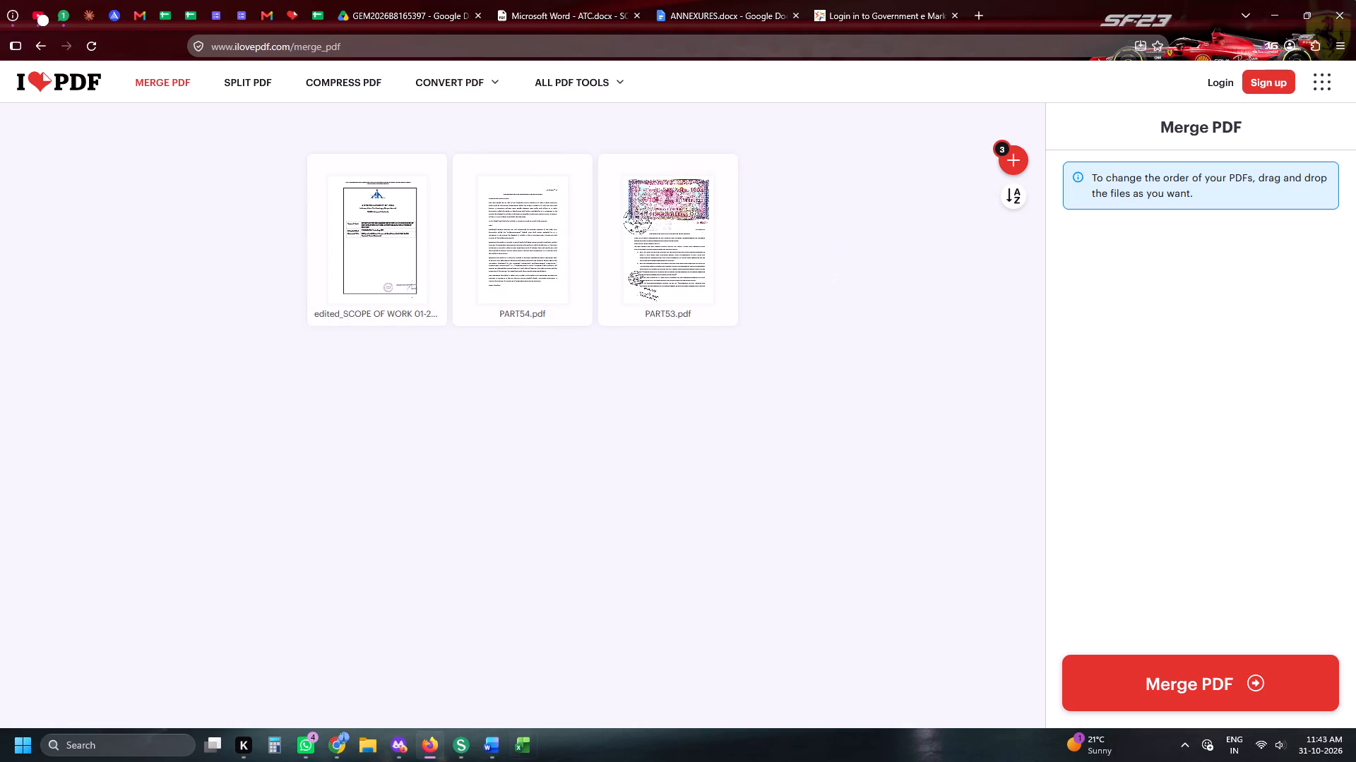
Switch to the letterhead-hhspl document in Word and examine the Proforma – VIII affidavit for minimum wages.
{"action": "left_click", "coordinate": [495, 749]}
{"action": "left_click", "coordinate": [369, 677]}
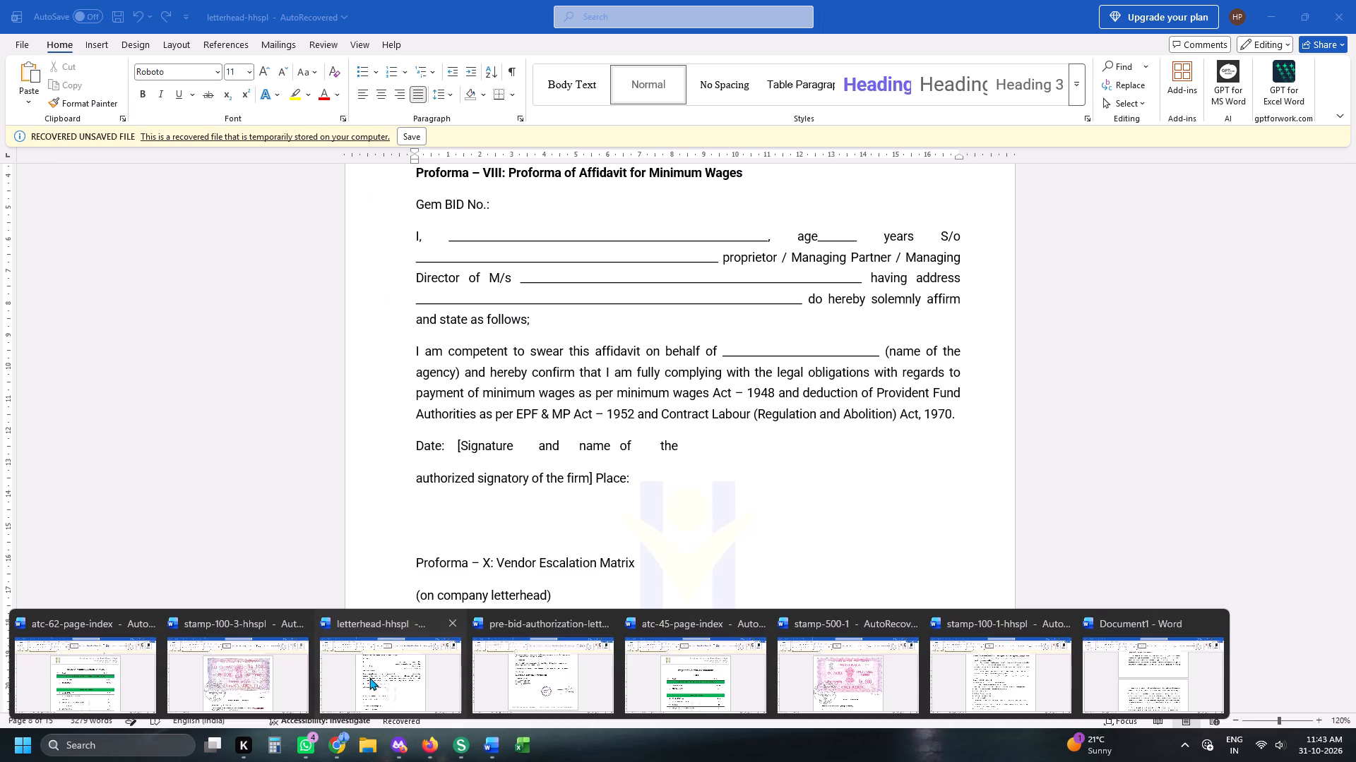
{"action": "scroll", "coordinate": [589, 402], "scroll_direction": "up", "scroll_amount": 2}
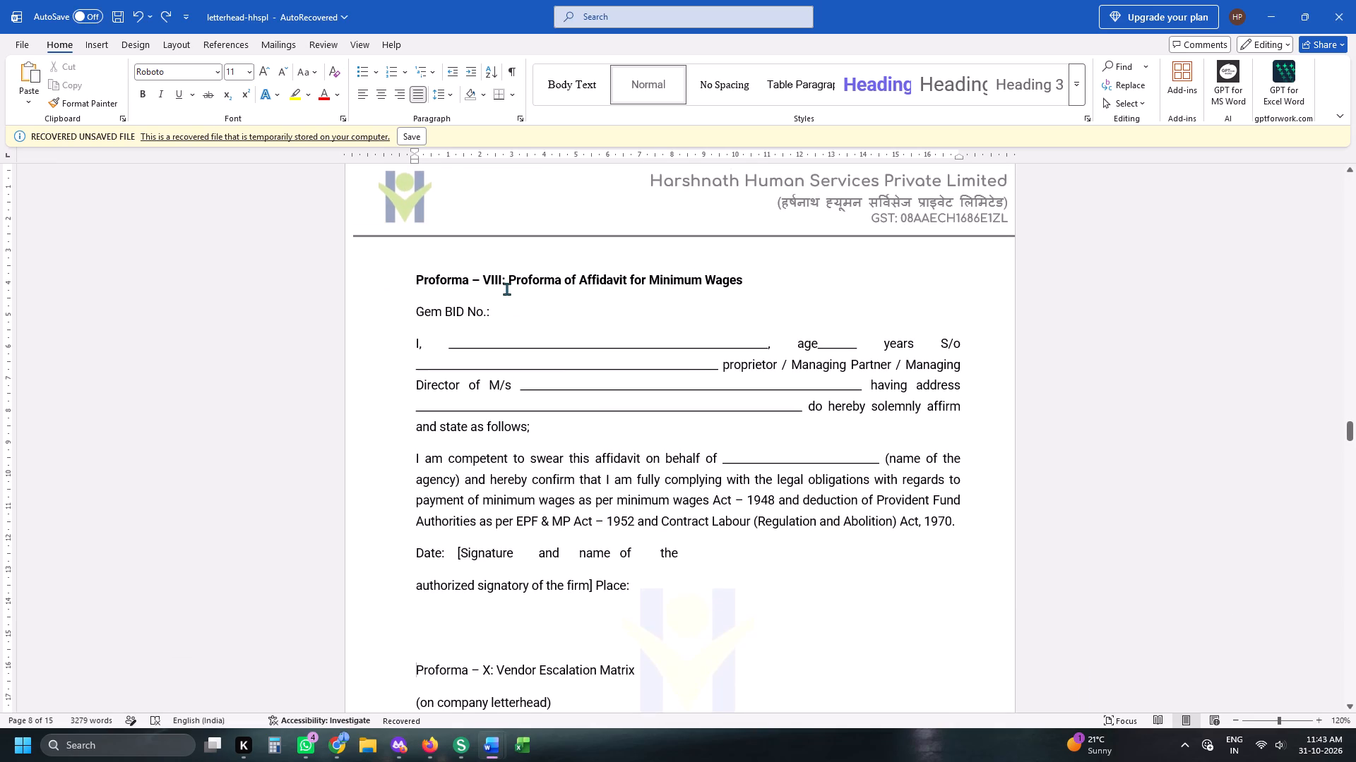
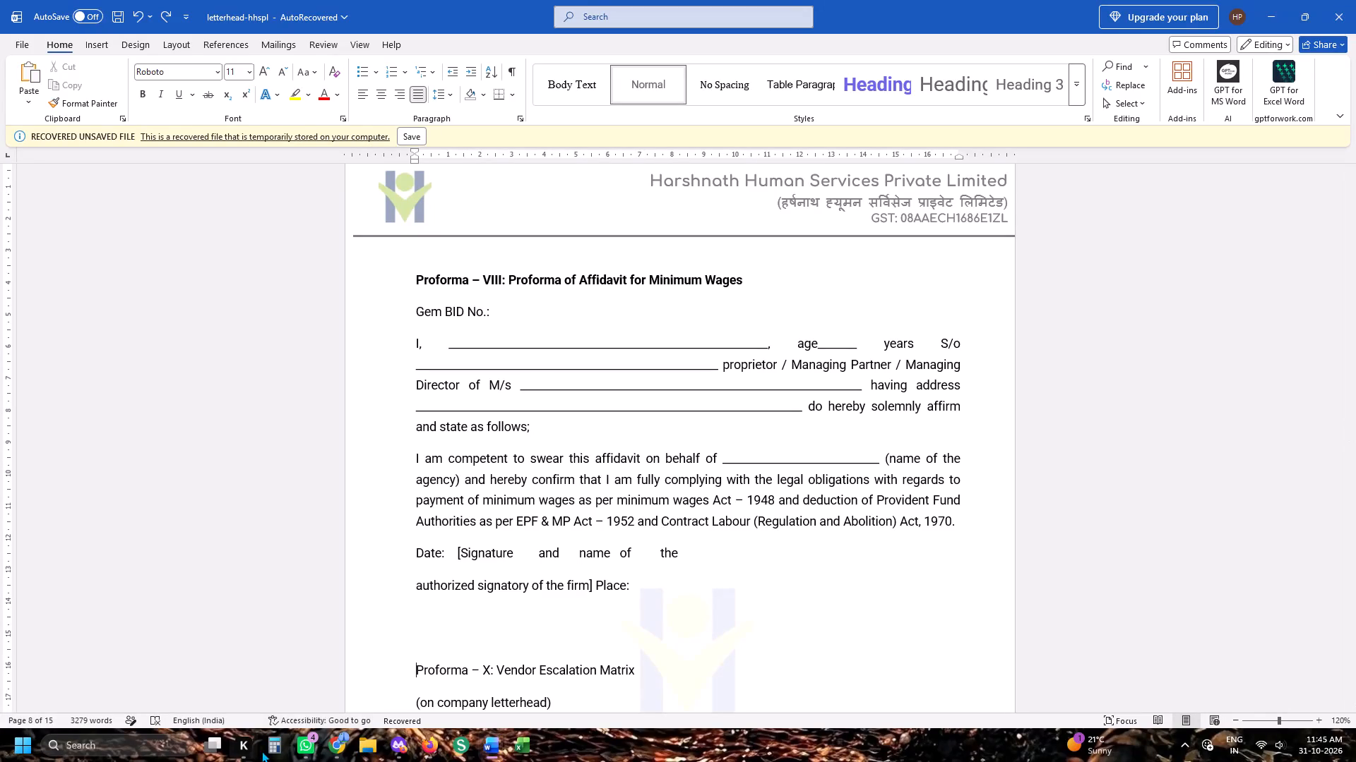
Switch to the Blinkit RC CAR results in Firefox and examine the product photos of the NHR Monster Truck RC Toy with Smoke Effect.
{"action": "left_click", "coordinate": [390, 755]}
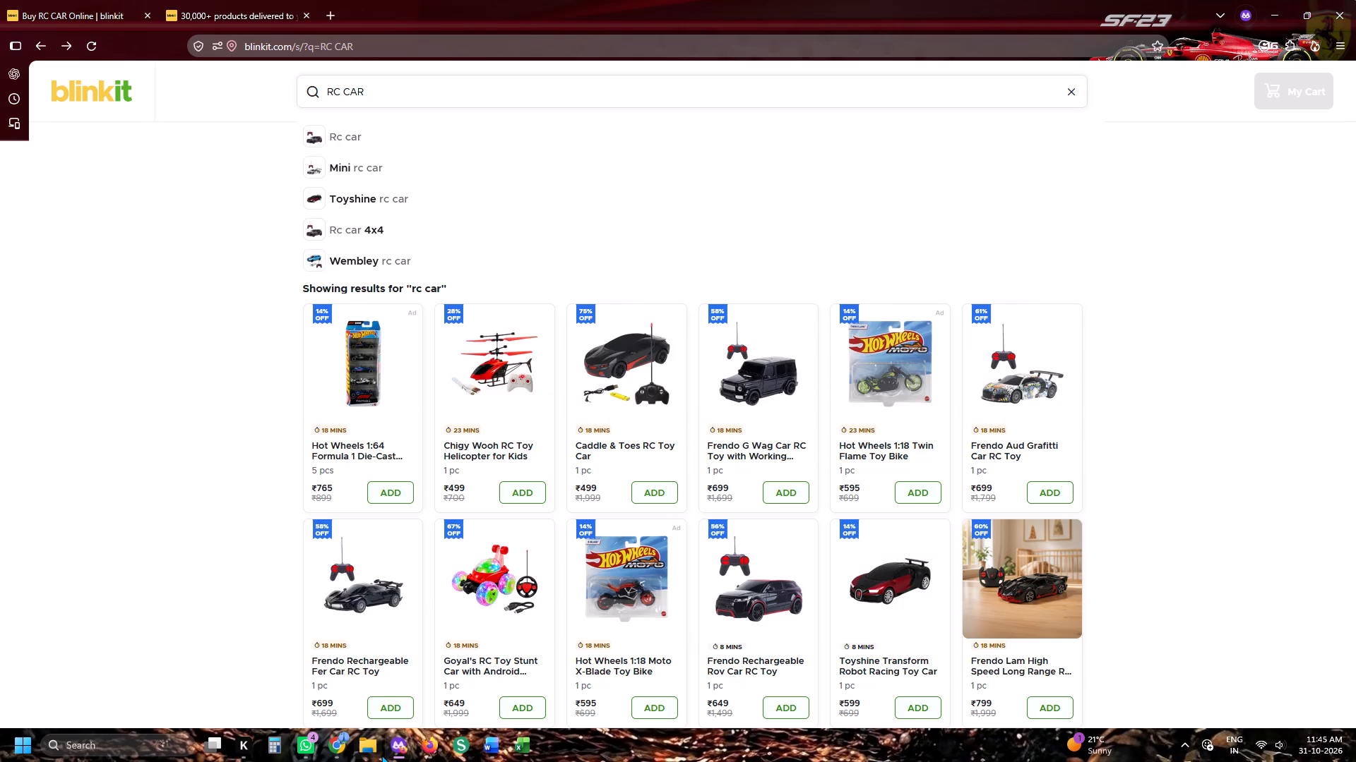
{"action": "scroll", "coordinate": [415, 483], "scroll_direction": "up", "scroll_amount": 14}
{"action": "scroll", "coordinate": [597, 583], "scroll_direction": "down", "scroll_amount": 5}
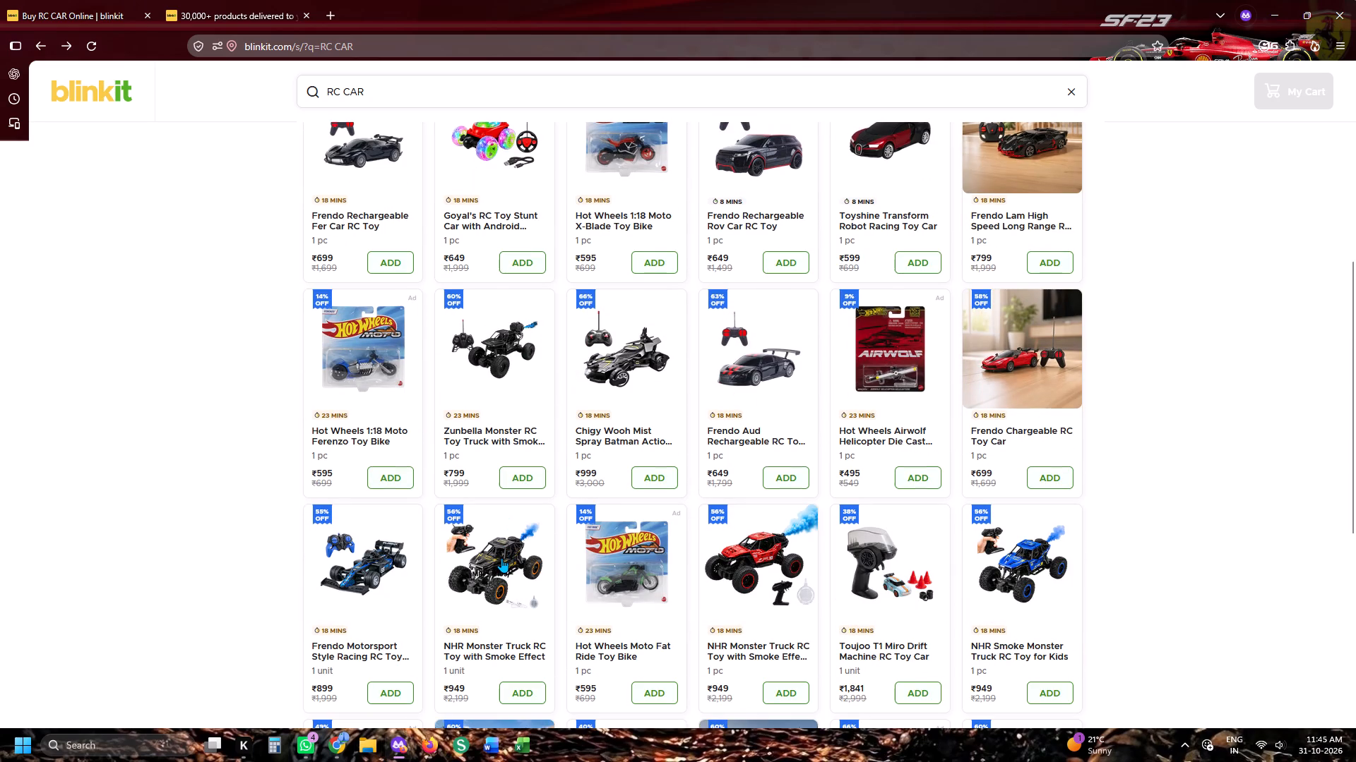
{"action": "left_click", "coordinate": [501, 558]}
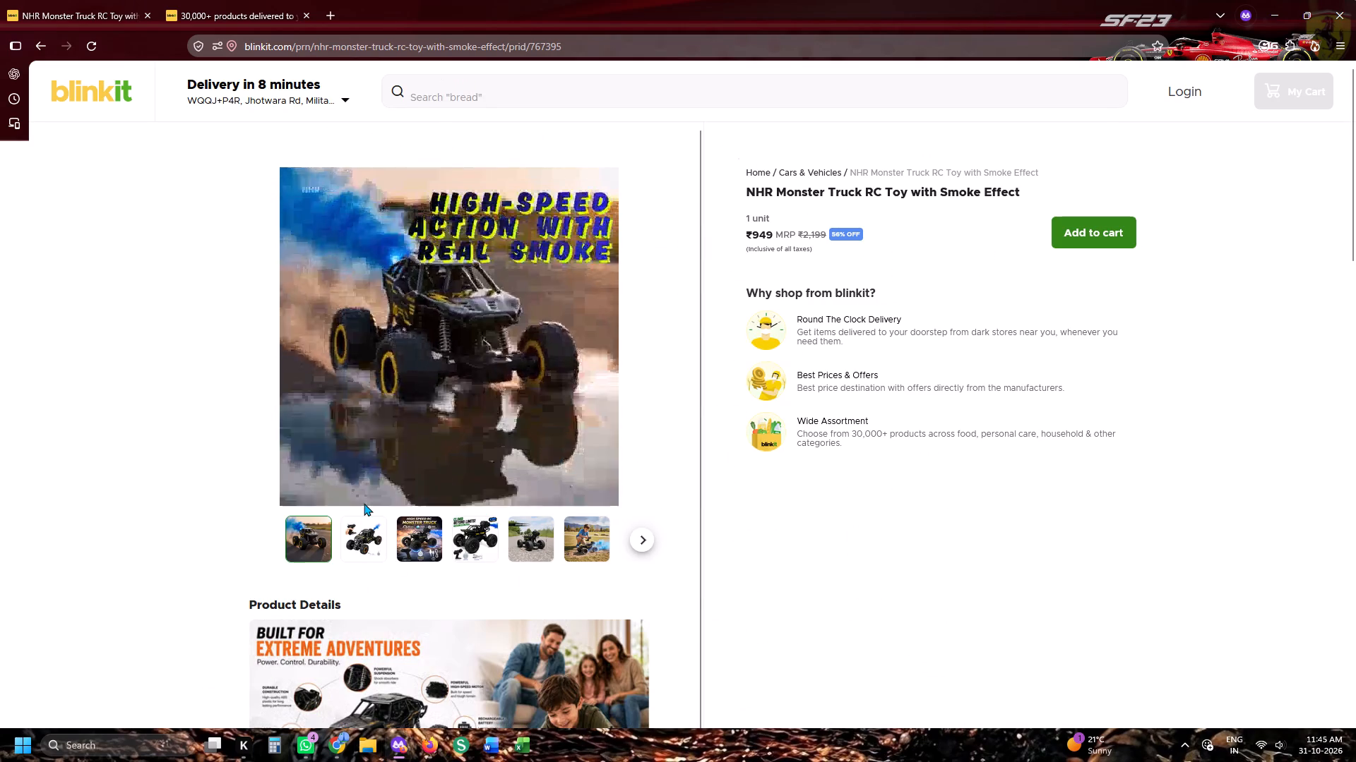
{"action": "left_click", "coordinate": [364, 503]}
{"action": "left_click", "coordinate": [364, 518]}
{"action": "left_click", "coordinate": [460, 543]}
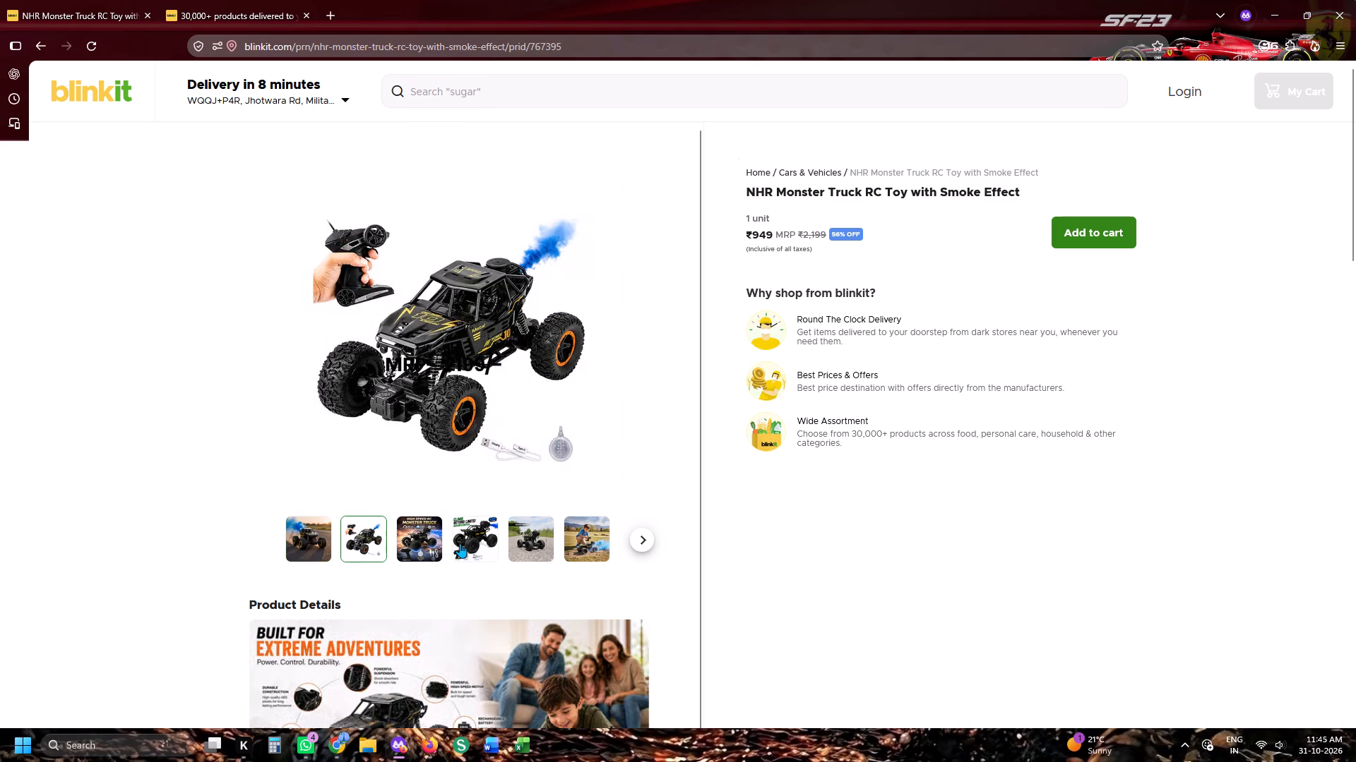
{"action": "left_click", "coordinate": [468, 548]}
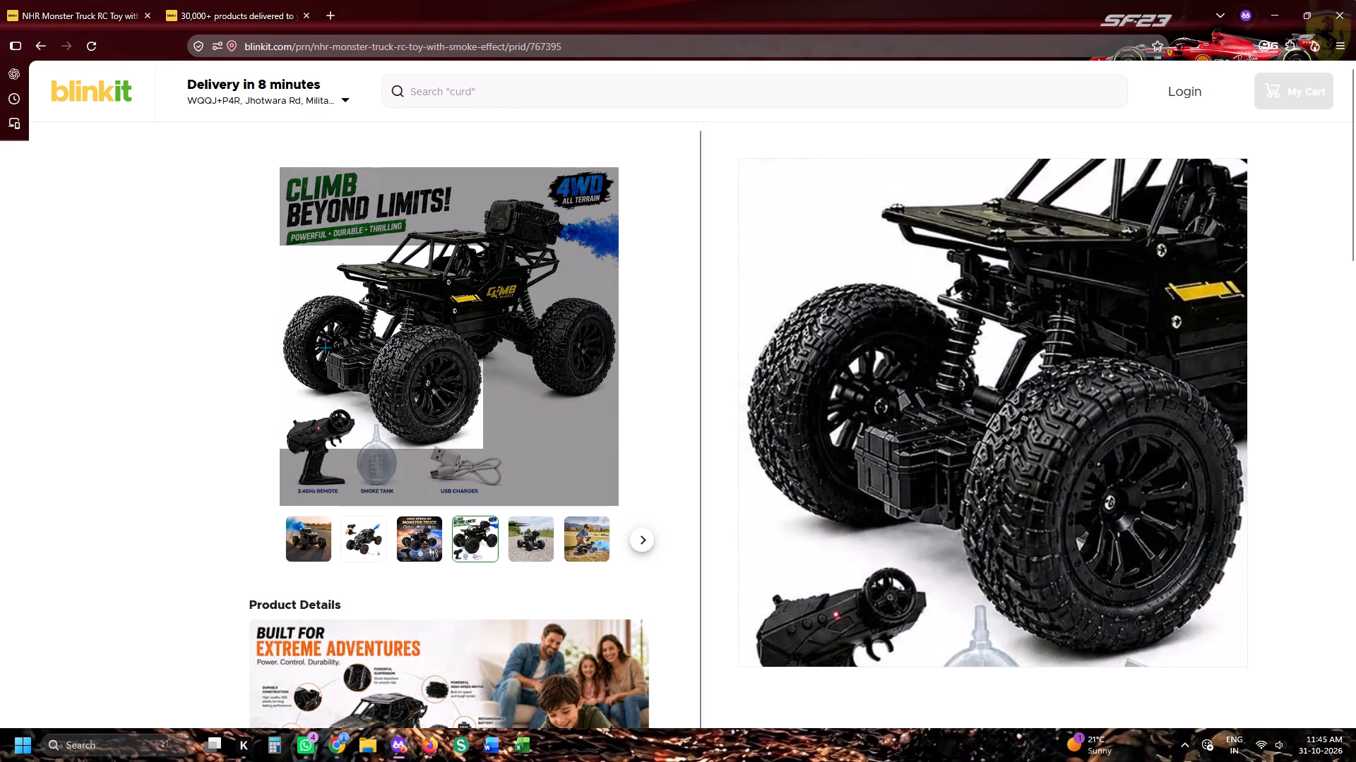
{"action": "left_click", "coordinate": [400, 749]}
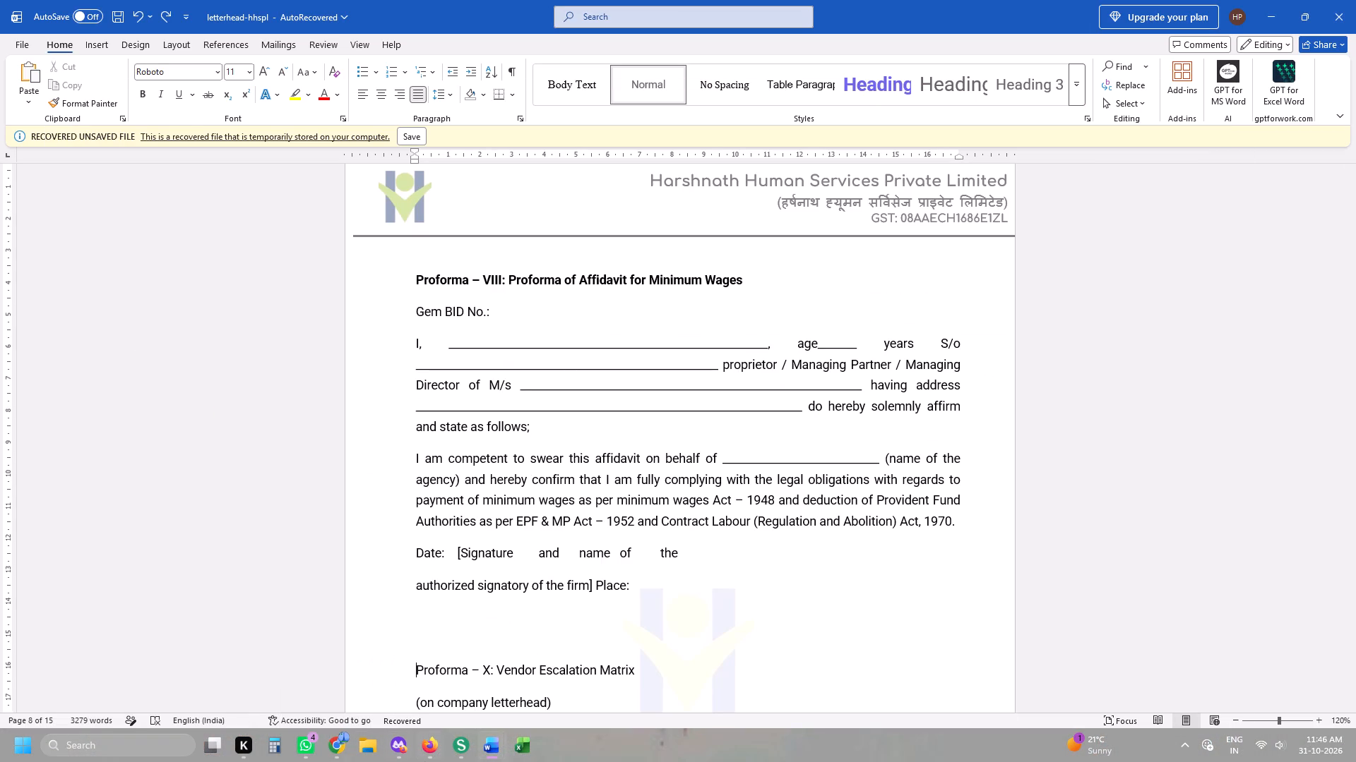
In a new private Firefox tab, search for CHECKGMP and view InvestorGain's live IPO GMP list filtered to Mainboard.
{"action": "left_click", "coordinate": [406, 752]}
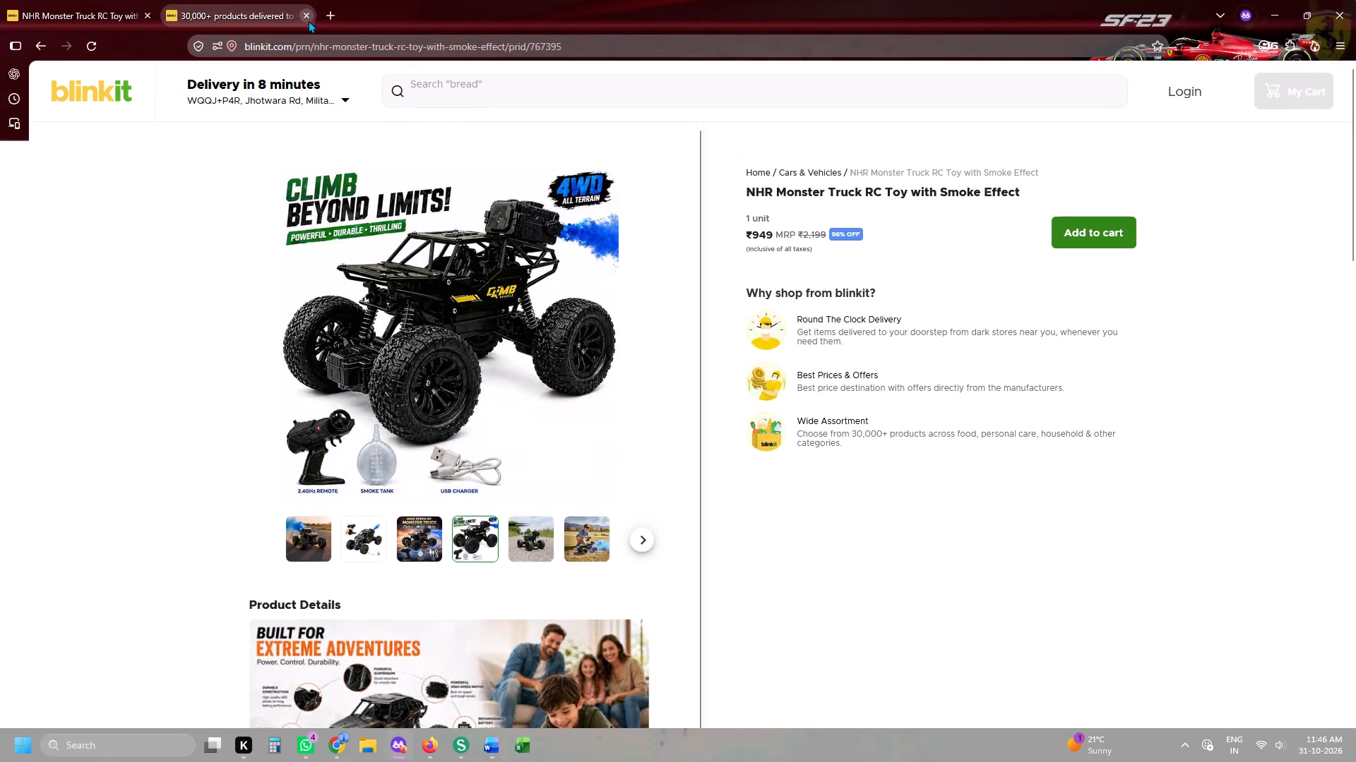
{"action": "left_click", "coordinate": [324, 25]}
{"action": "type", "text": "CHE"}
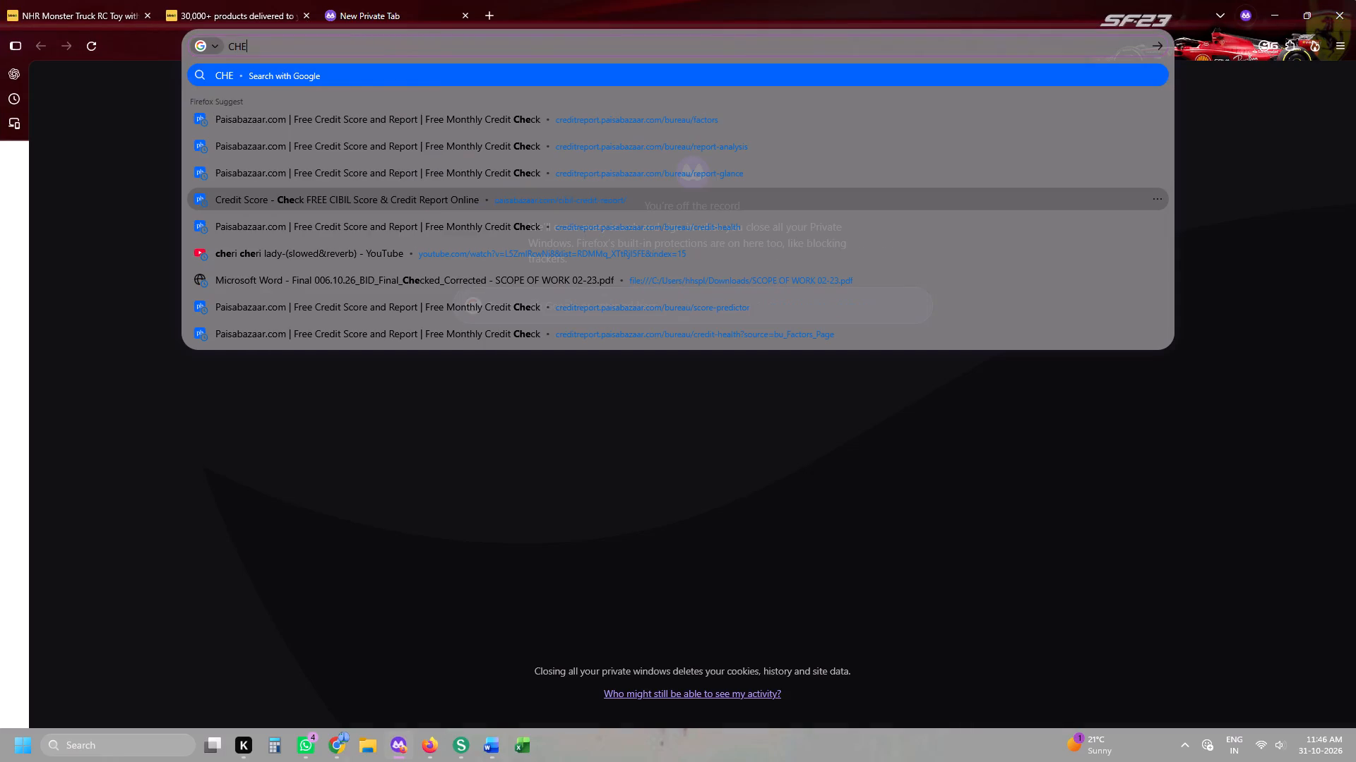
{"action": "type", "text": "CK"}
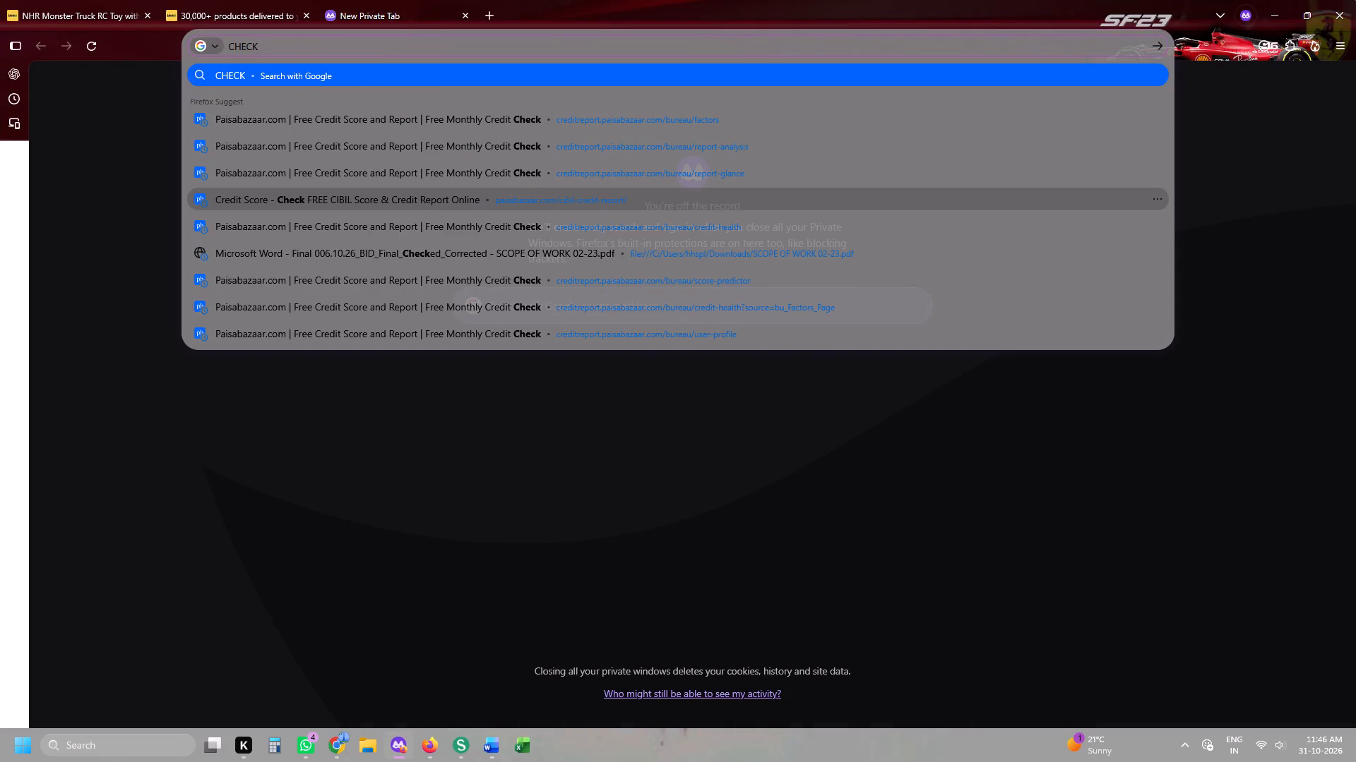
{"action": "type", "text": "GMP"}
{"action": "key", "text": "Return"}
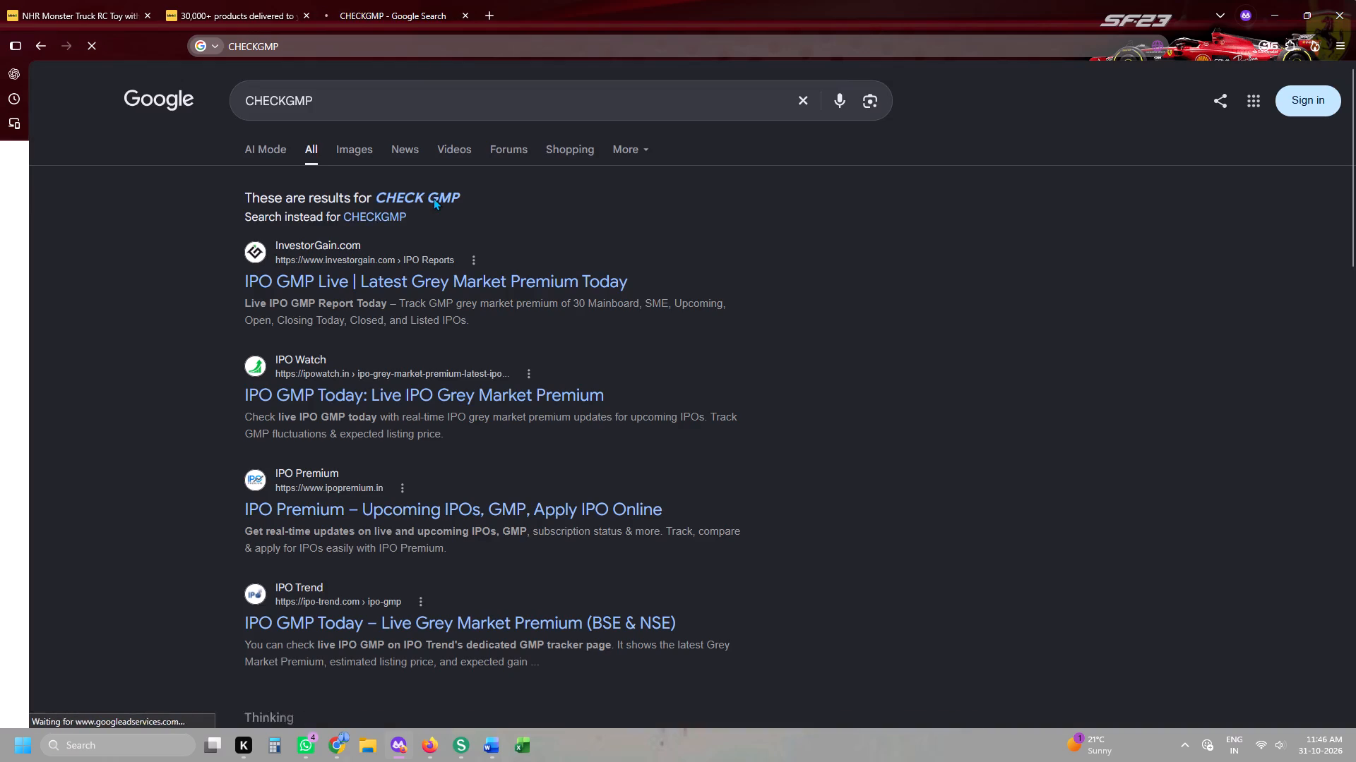
{"action": "left_click", "coordinate": [377, 270]}
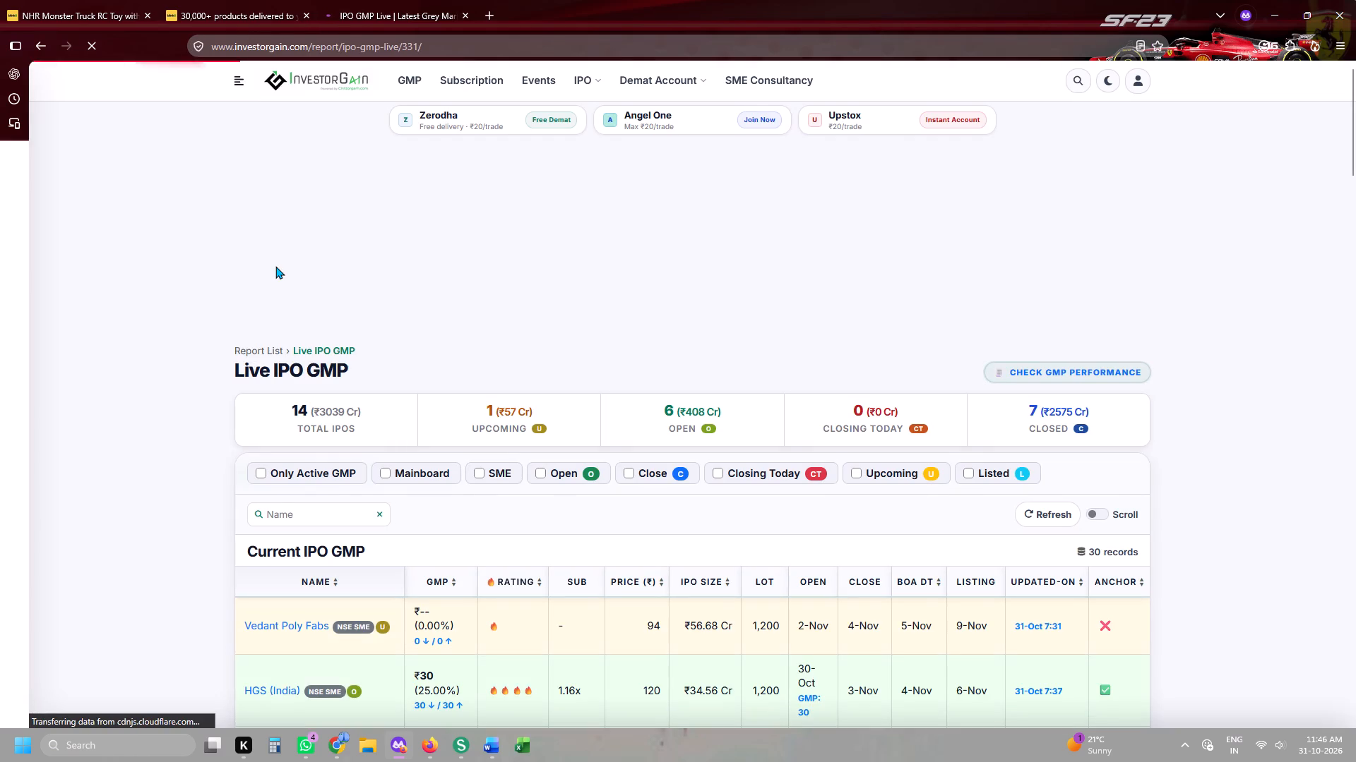
{"action": "scroll", "coordinate": [286, 306], "scroll_direction": "down", "scroll_amount": 3}
{"action": "left_click", "coordinate": [410, 151]}
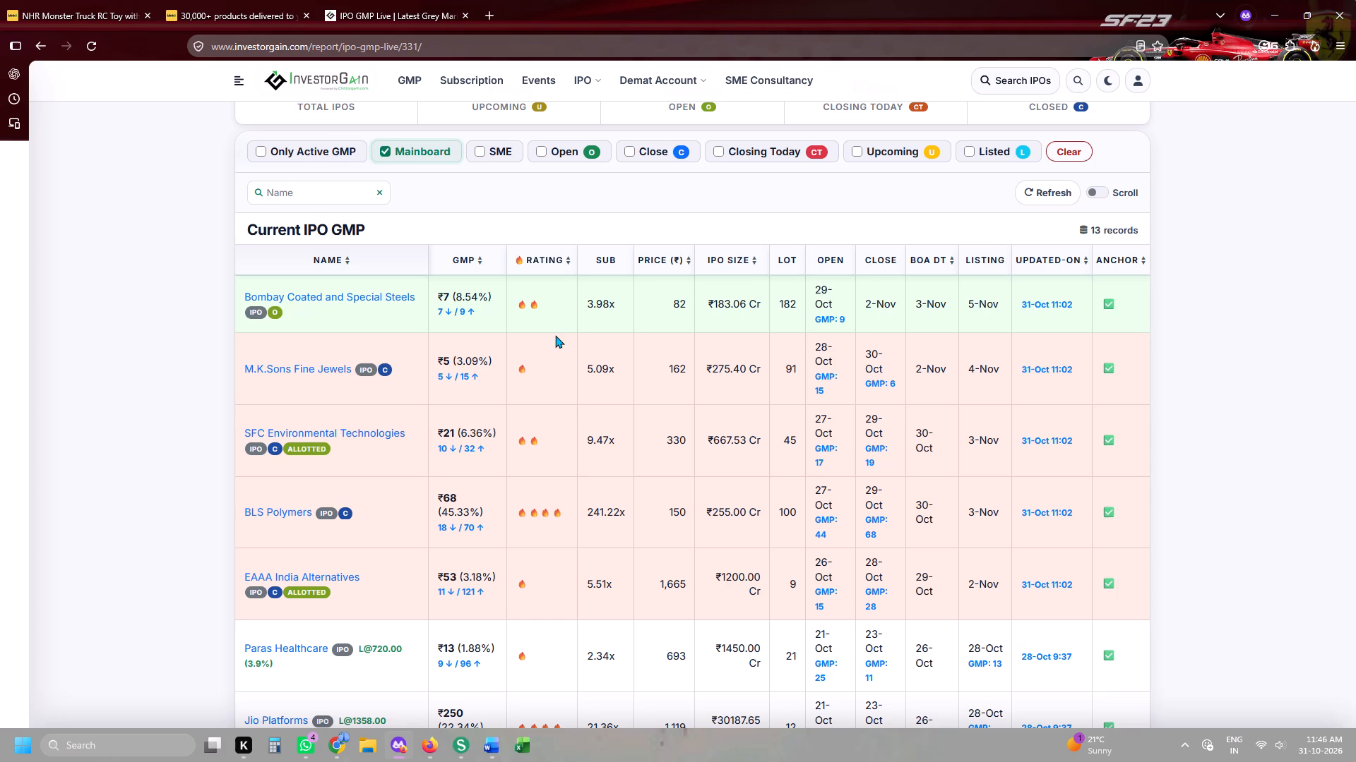
{"action": "left_click", "coordinate": [1271, 0]}
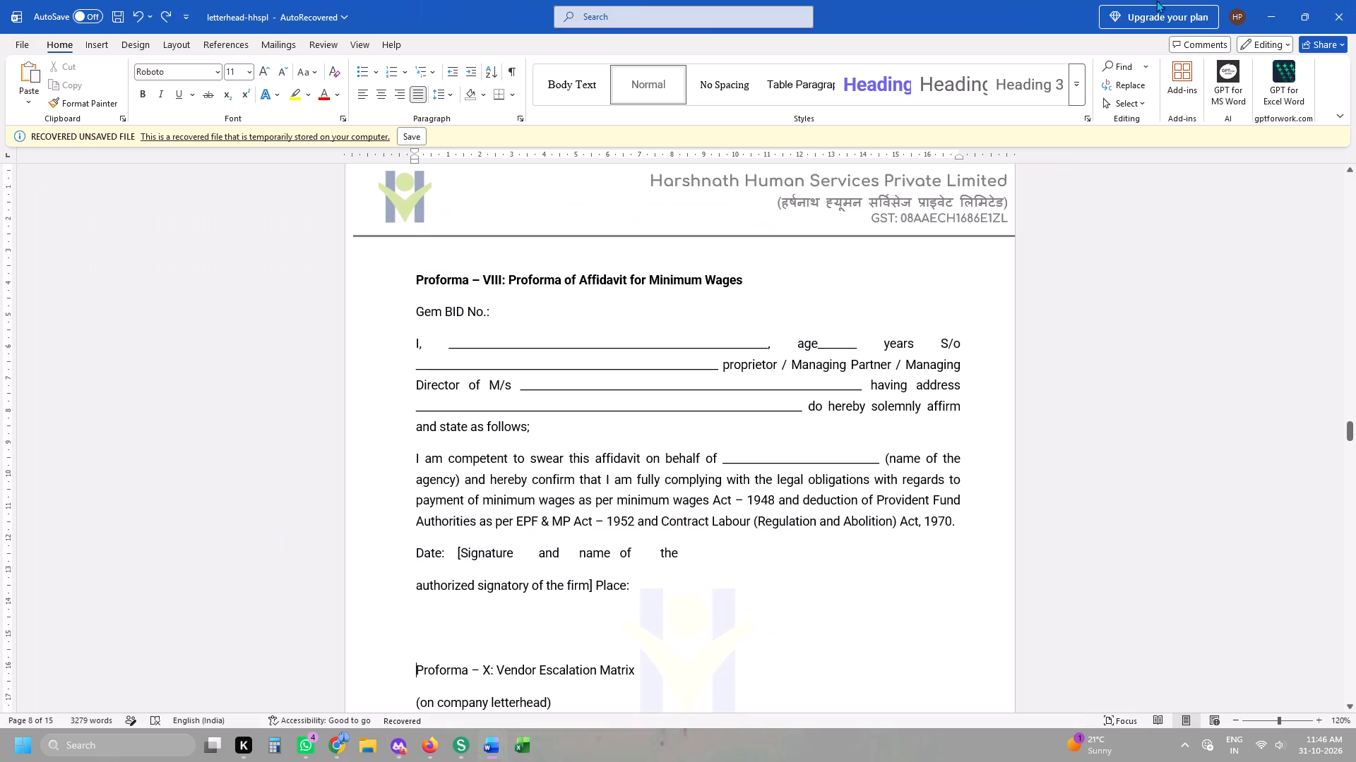
In the Proforma – VIII affidavit in Word, replace the blank after "I," with the signatory's name in bold capitals.
{"action": "double_click", "coordinate": [667, 347]}
{"action": "key", "text": "ctrl+b"}
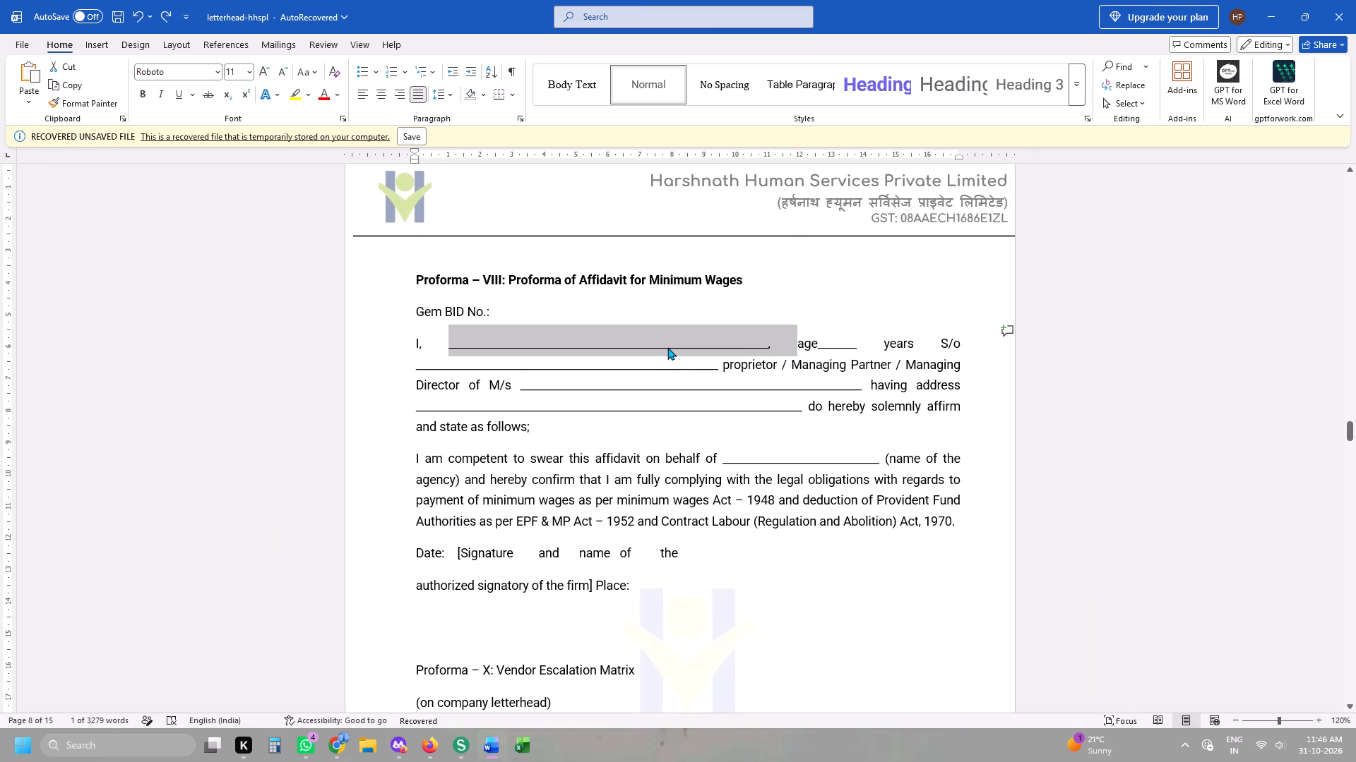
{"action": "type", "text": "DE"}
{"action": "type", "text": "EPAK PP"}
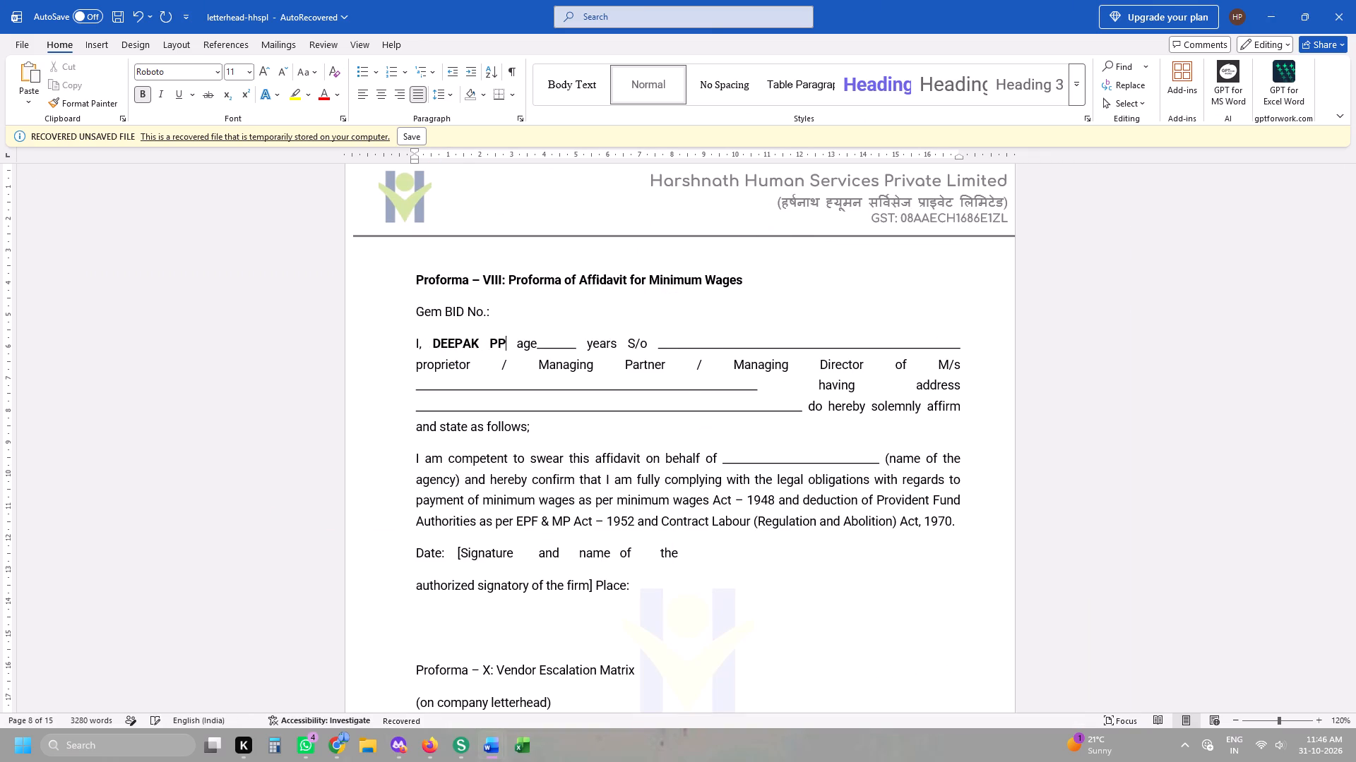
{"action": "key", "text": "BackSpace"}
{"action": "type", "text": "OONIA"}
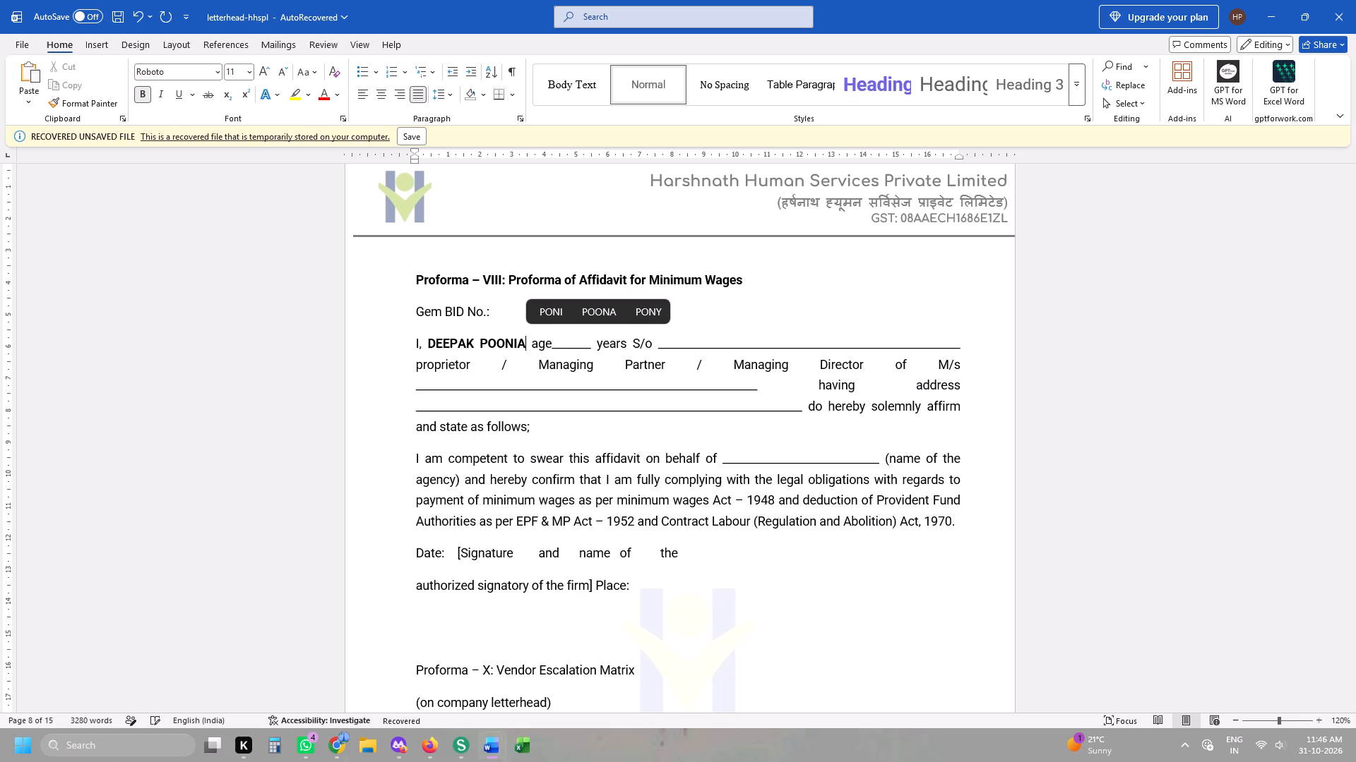
Fill the affidavit's age blank with 38 in bold, separated from the word "age" by a space.
{"action": "left_click", "coordinate": [569, 340]}
{"action": "double_click", "coordinate": [569, 340]}
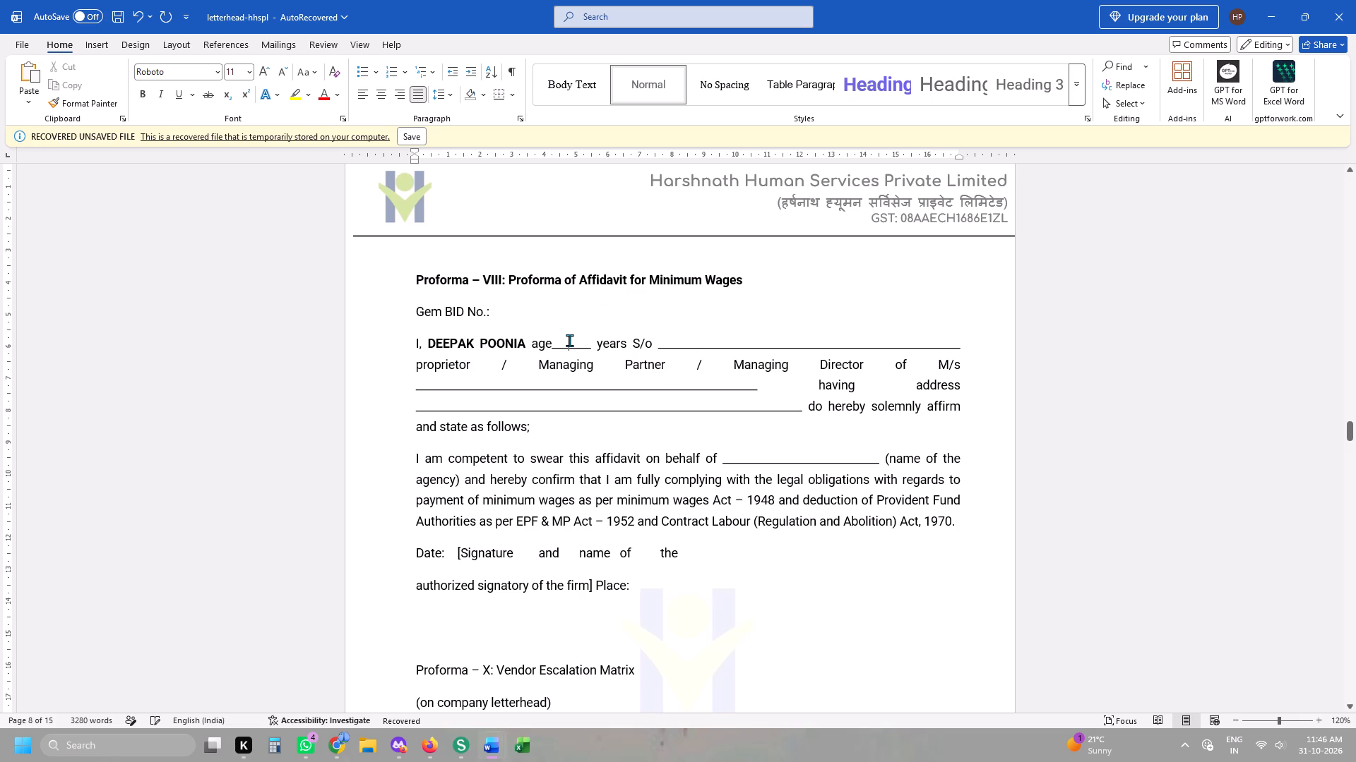
{"action": "key", "text": "ctrl+b"}
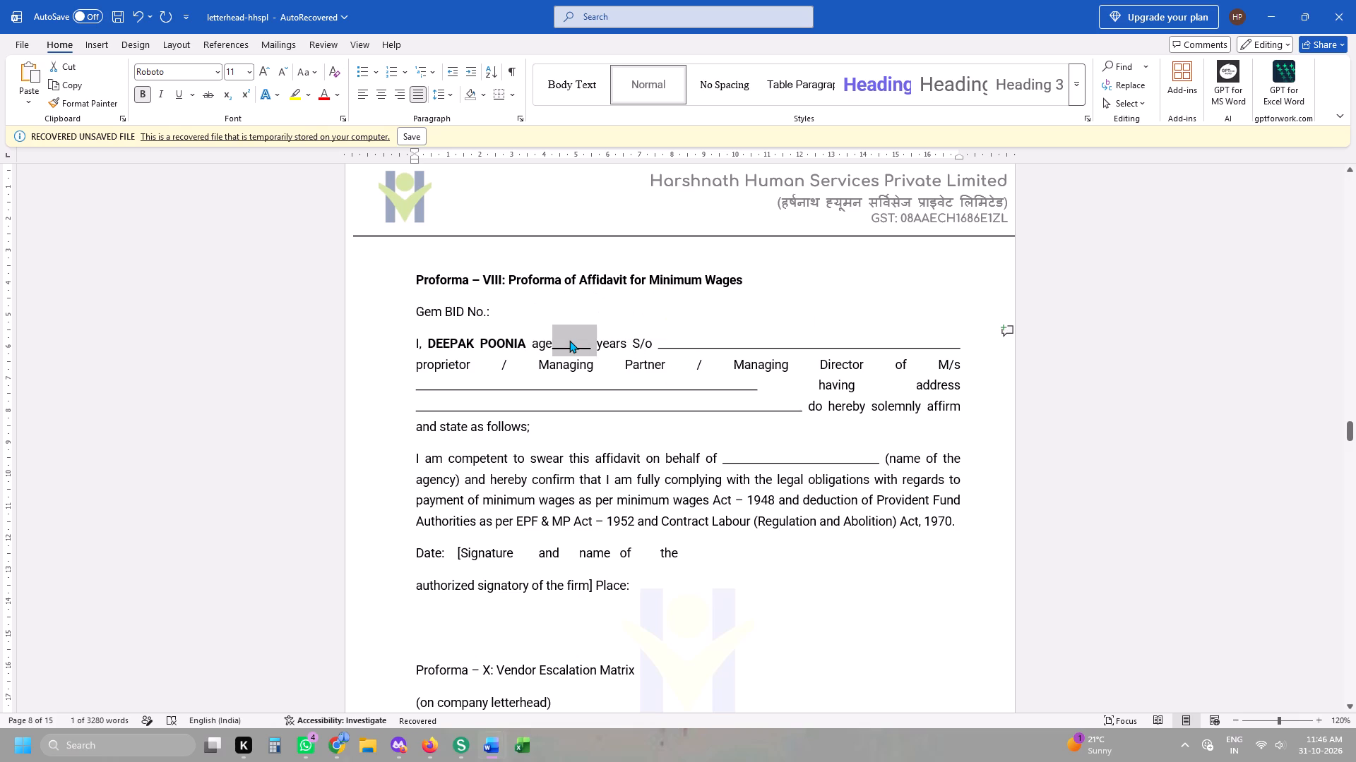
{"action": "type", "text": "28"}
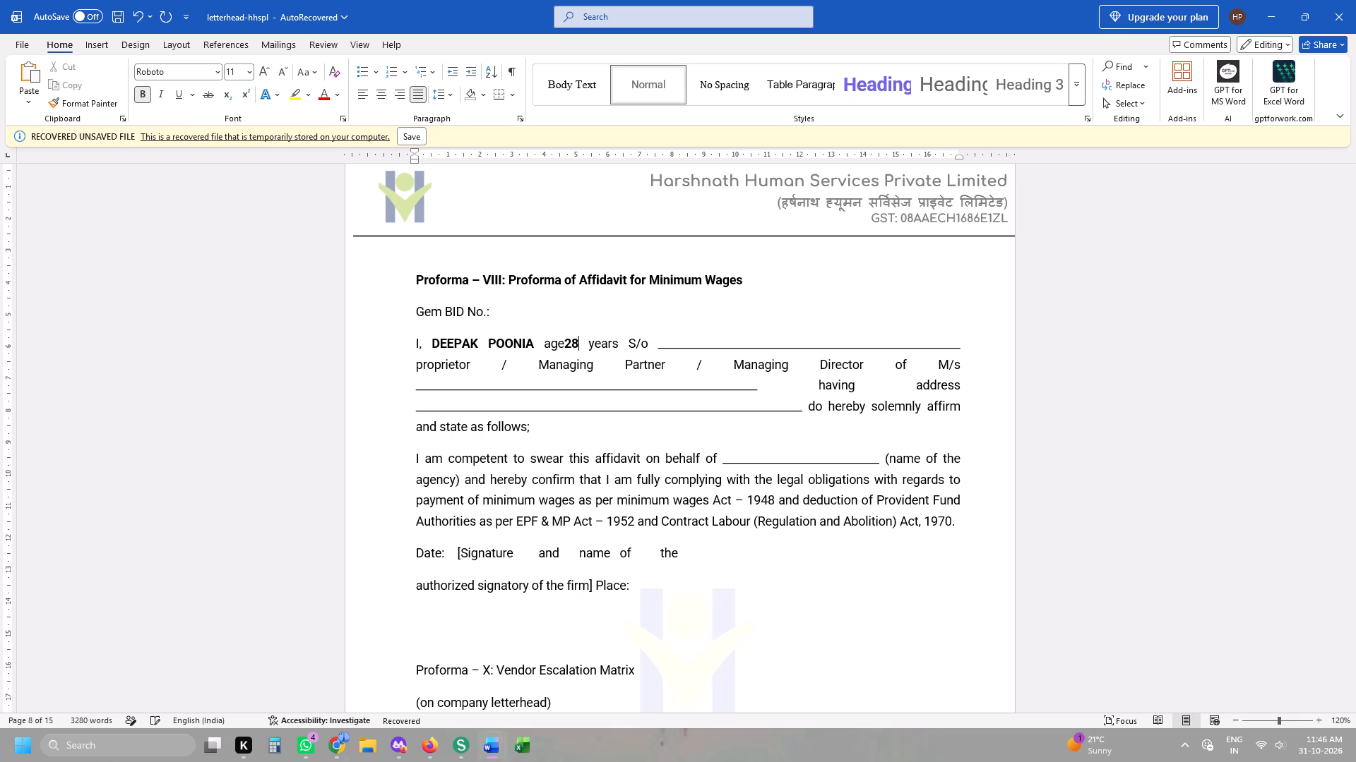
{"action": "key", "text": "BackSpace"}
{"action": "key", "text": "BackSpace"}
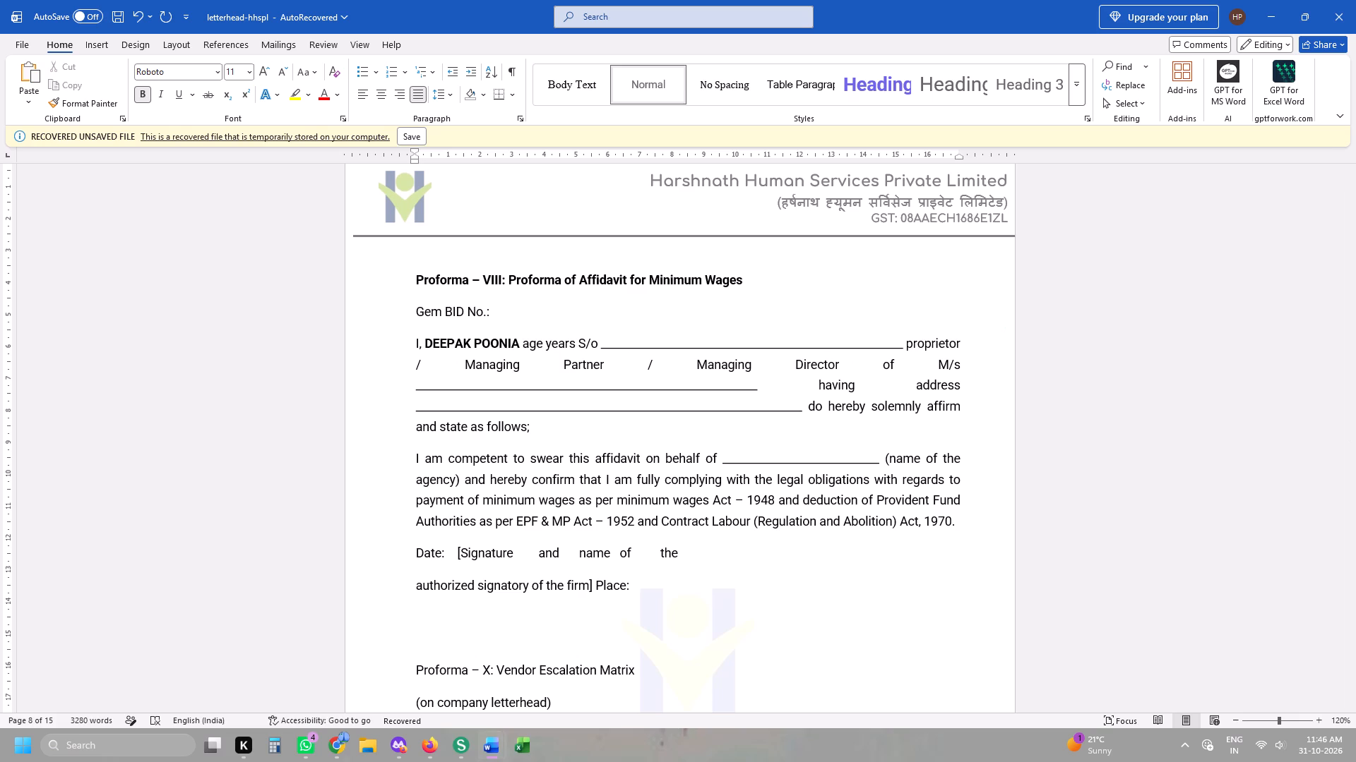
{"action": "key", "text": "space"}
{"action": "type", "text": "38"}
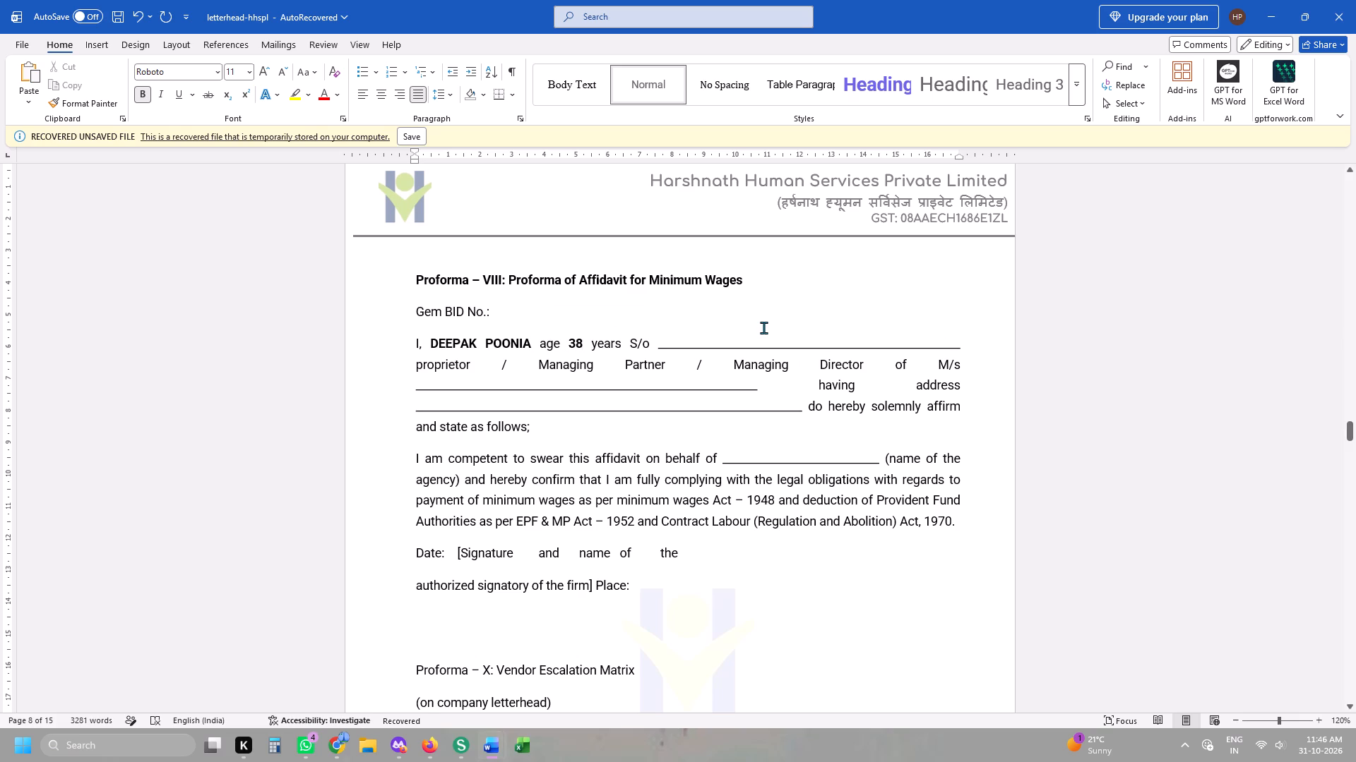
Replace the blank after "S/o" with the signatory's father's name in bold capitals.
{"action": "double_click", "coordinate": [763, 327]}
{"action": "key", "text": "ctrl+b"}
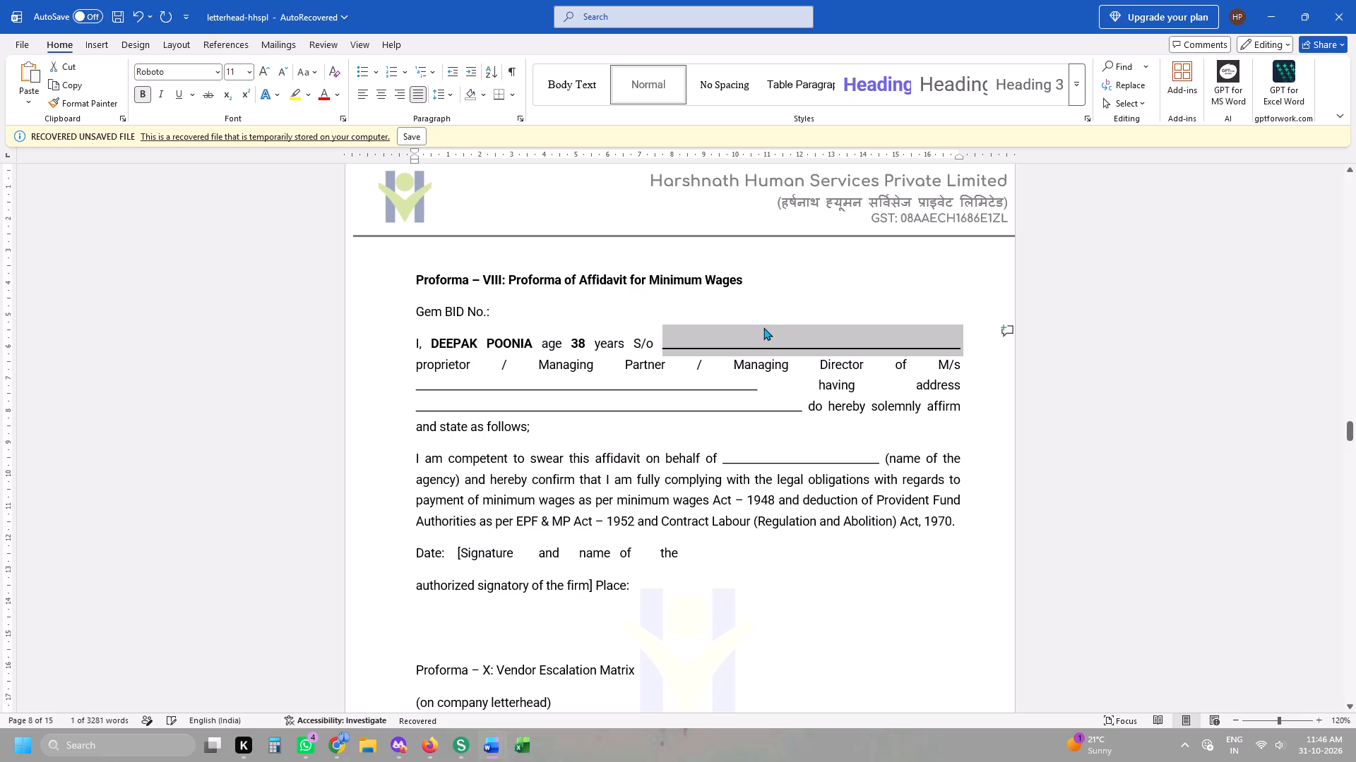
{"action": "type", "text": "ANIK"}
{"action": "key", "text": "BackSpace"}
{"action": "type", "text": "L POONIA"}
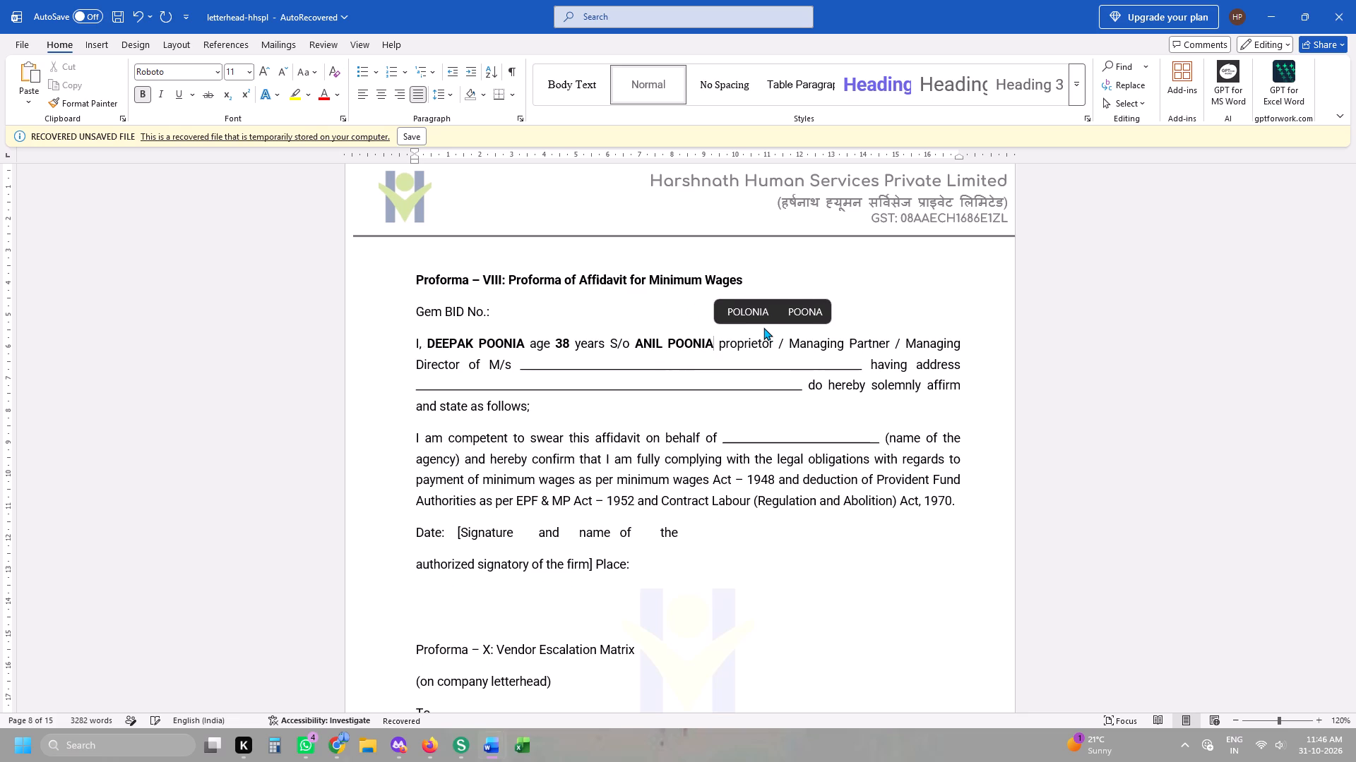
Replace the M/s blank with Harshnath Human Services Pvt Ltd from the clipboard history, keeping "having address" in the same paragraph.
{"action": "double_click", "coordinate": [632, 367]}
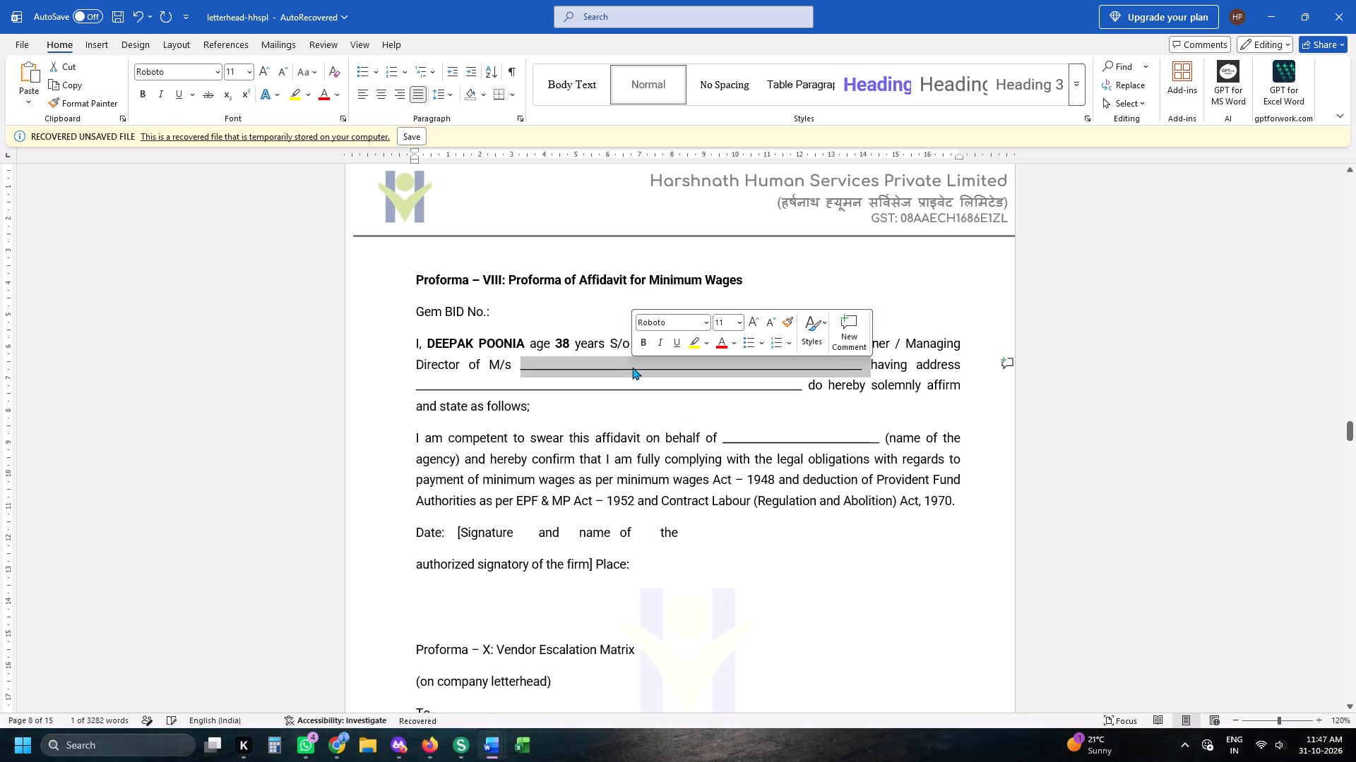
{"action": "key", "text": "super+v"}
{"action": "key", "text": "End"}
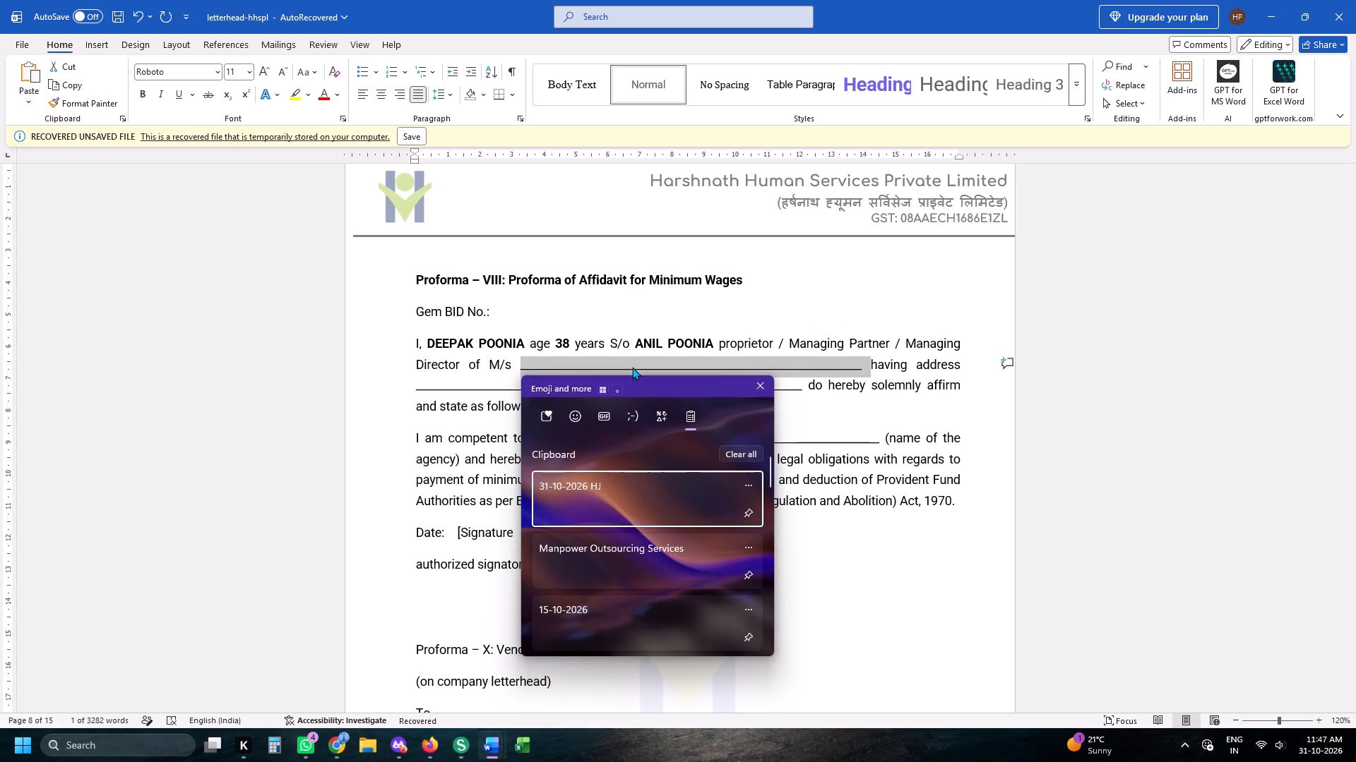
{"action": "key", "text": "End"}
{"action": "key", "text": "Return"}
{"action": "key", "text": "ctrl+v"}
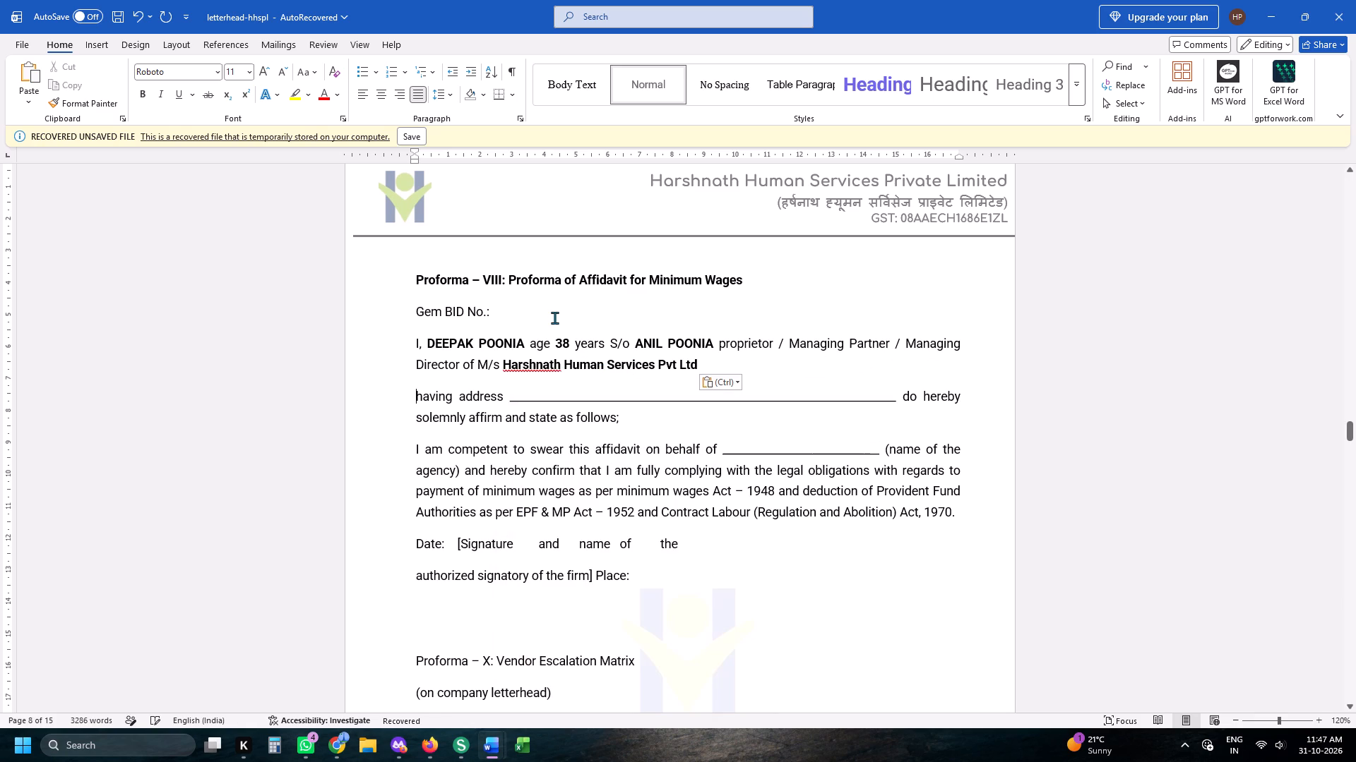
{"action": "key", "text": "BackSpace"}
{"action": "key", "text": "BackSpace"}
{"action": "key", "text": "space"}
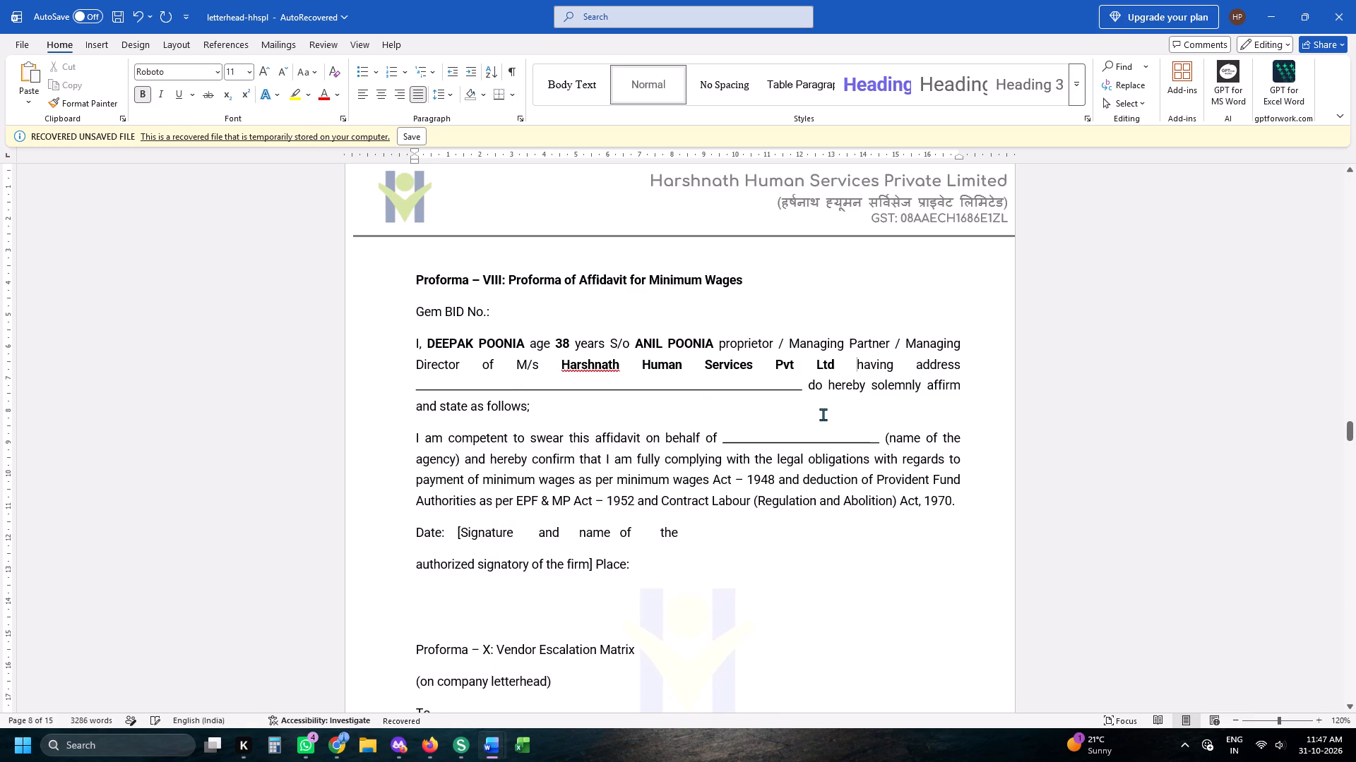
Delete the blank line between "having address" and "do hereby solemnly affirm" in the affidavit.
{"action": "left_click_drag", "start_coordinate": [807, 392], "coordinate": [405, 378]}
{"action": "key", "text": "Delete"}
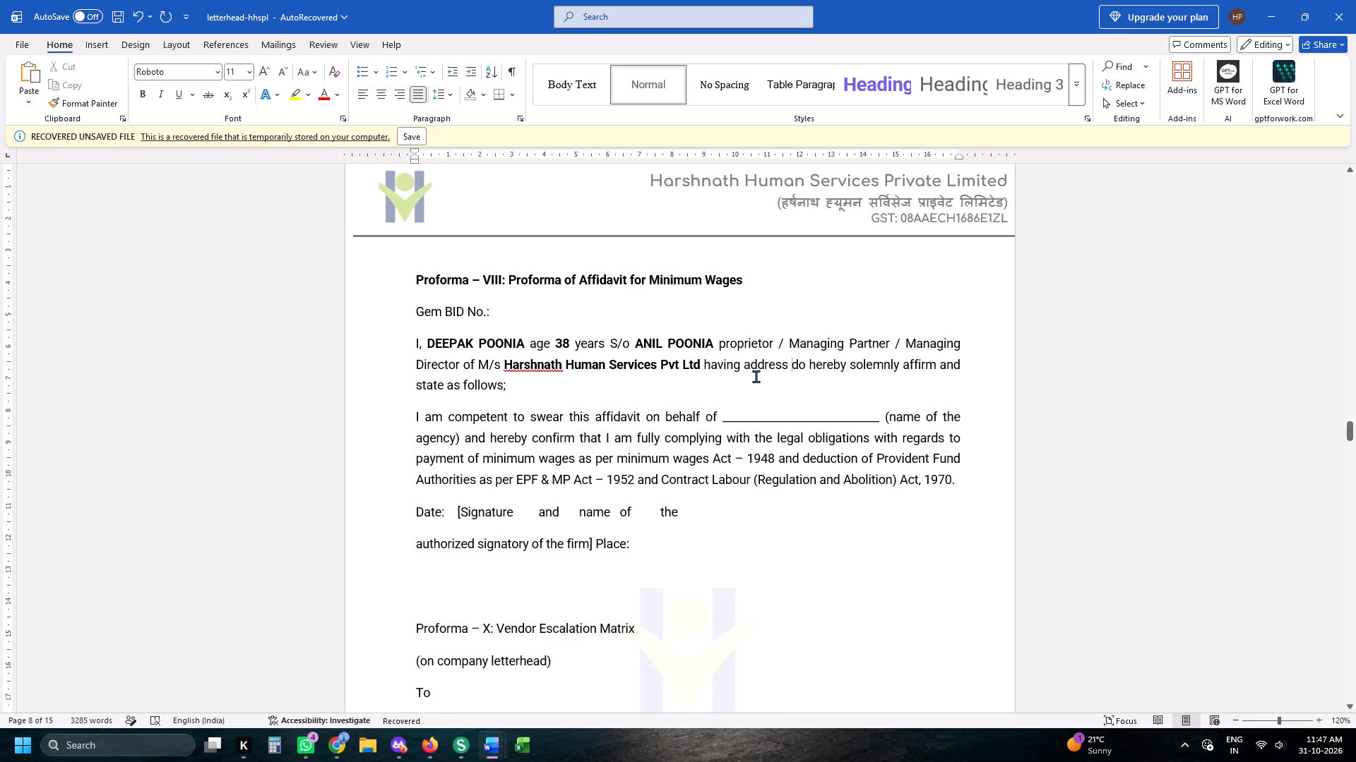
Make the blank after "on behalf of" in the affidavit's second paragraph bold.
{"action": "scroll", "coordinate": [660, 372], "scroll_direction": "down", "scroll_amount": 3}
{"action": "left_click", "coordinate": [772, 257]}
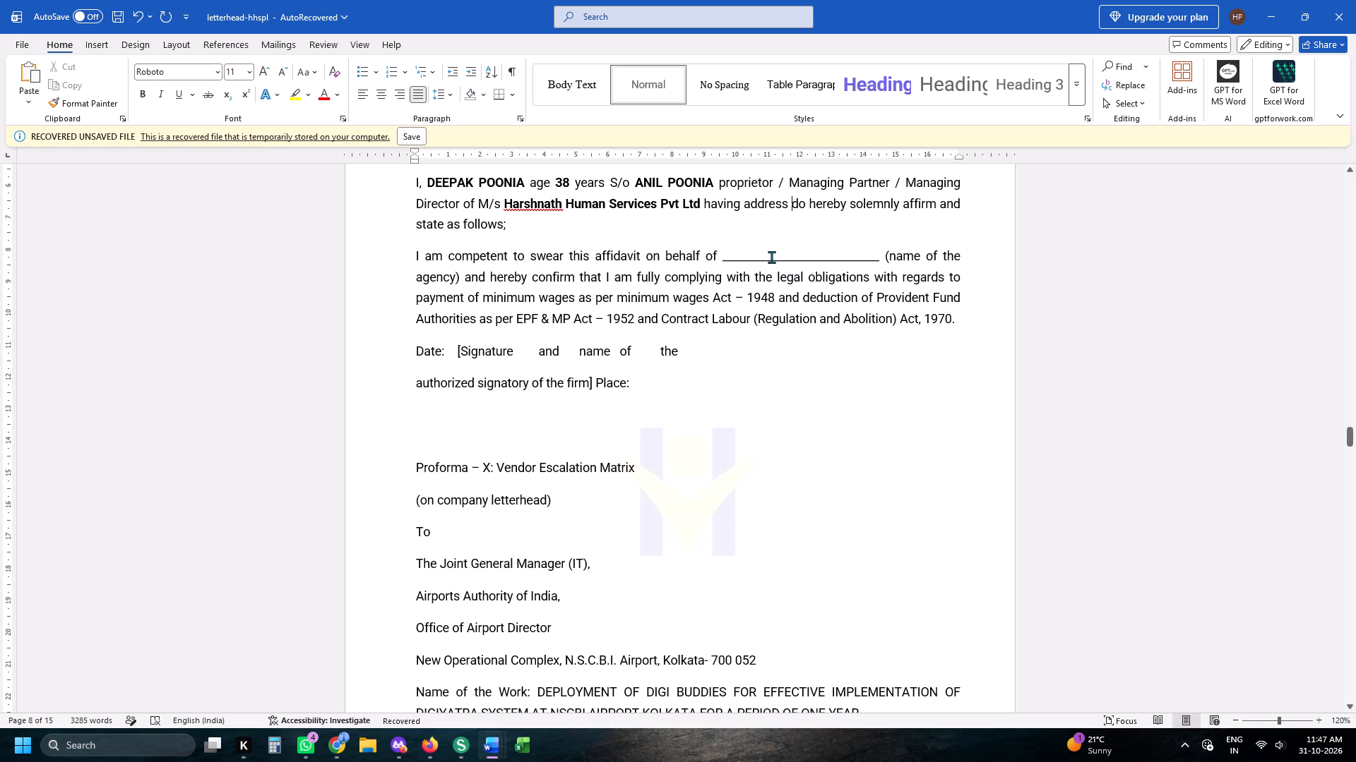
{"action": "left_click", "coordinate": [770, 257]}
{"action": "double_click", "coordinate": [770, 257]}
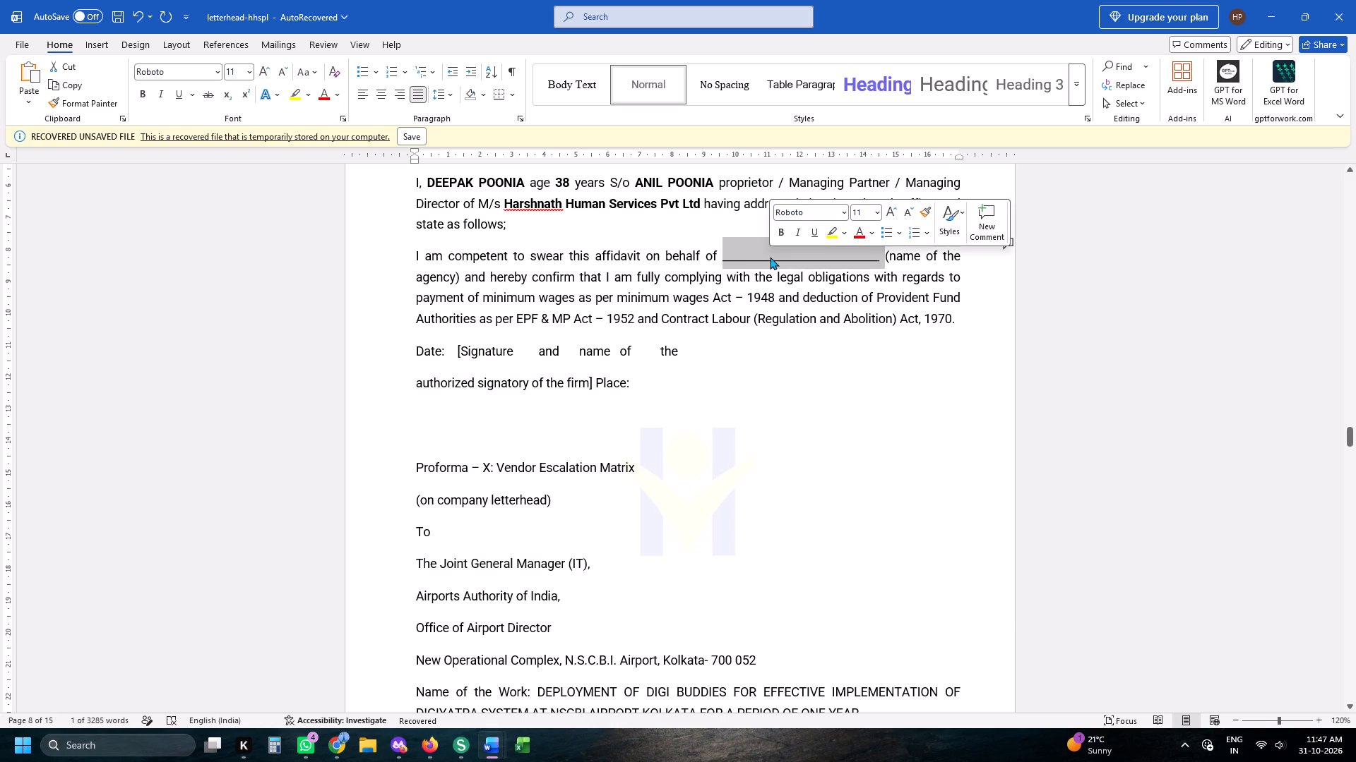
{"action": "key", "text": "ctrl+b"}
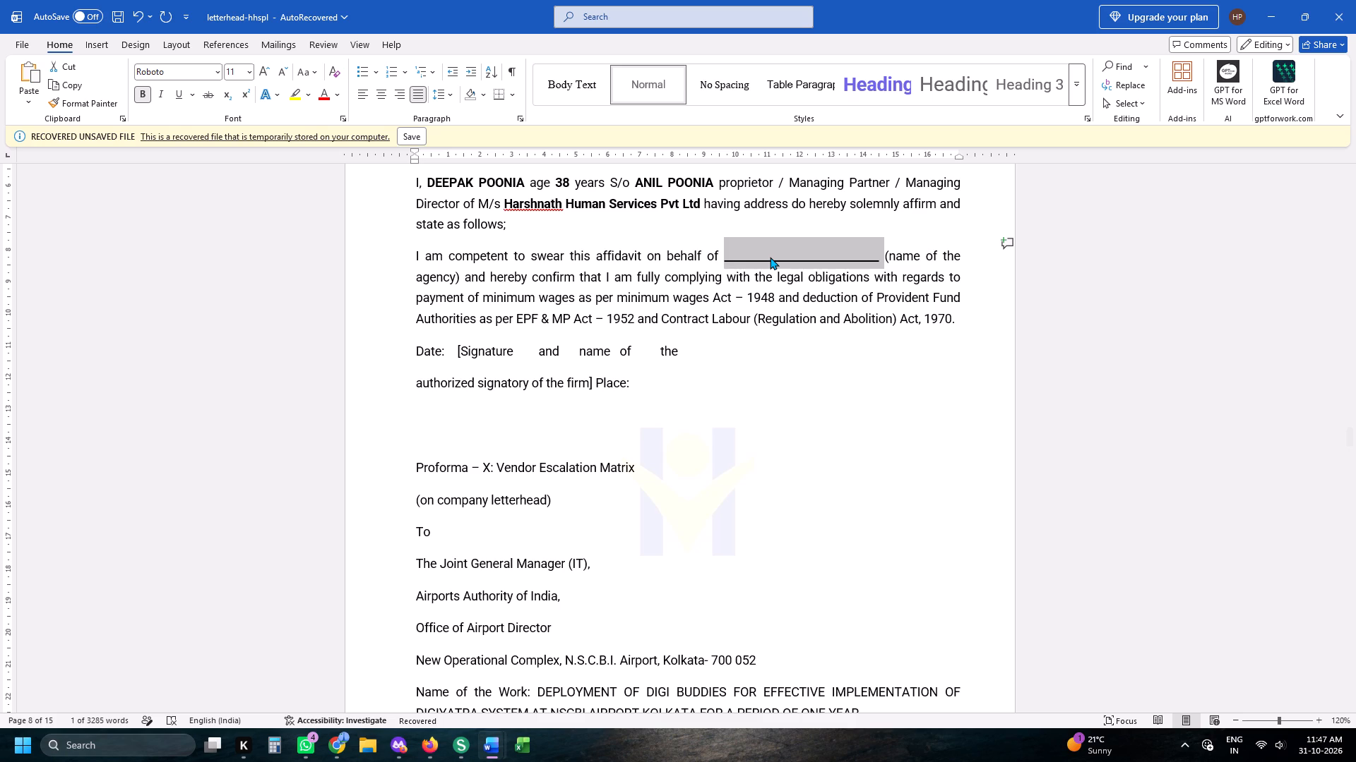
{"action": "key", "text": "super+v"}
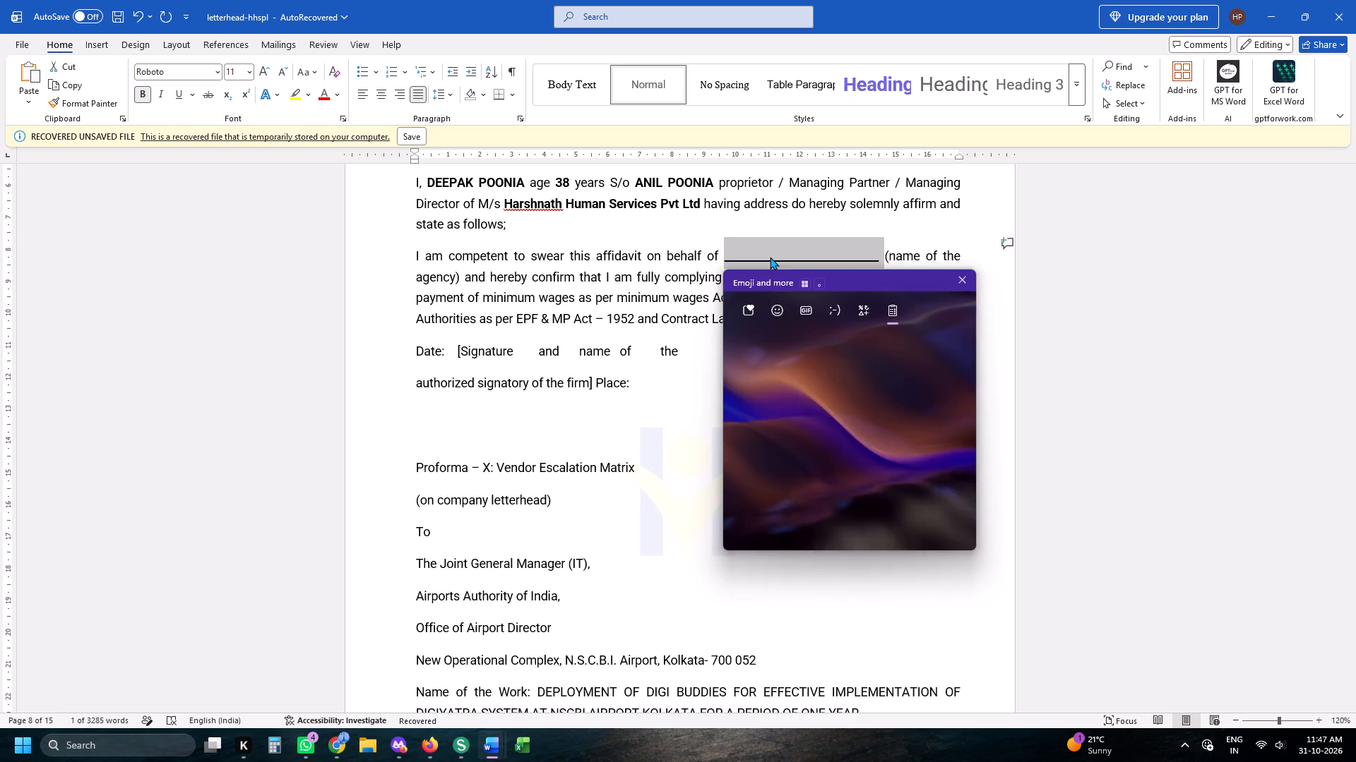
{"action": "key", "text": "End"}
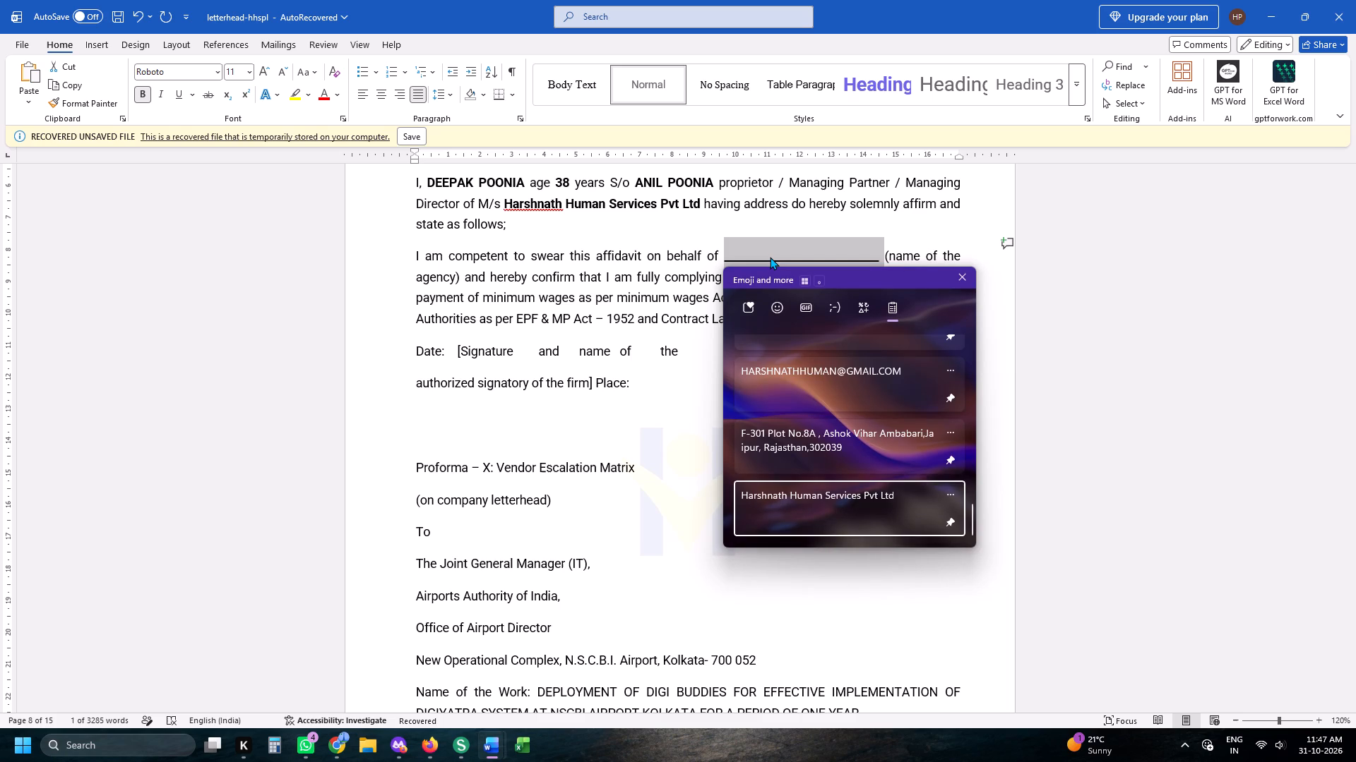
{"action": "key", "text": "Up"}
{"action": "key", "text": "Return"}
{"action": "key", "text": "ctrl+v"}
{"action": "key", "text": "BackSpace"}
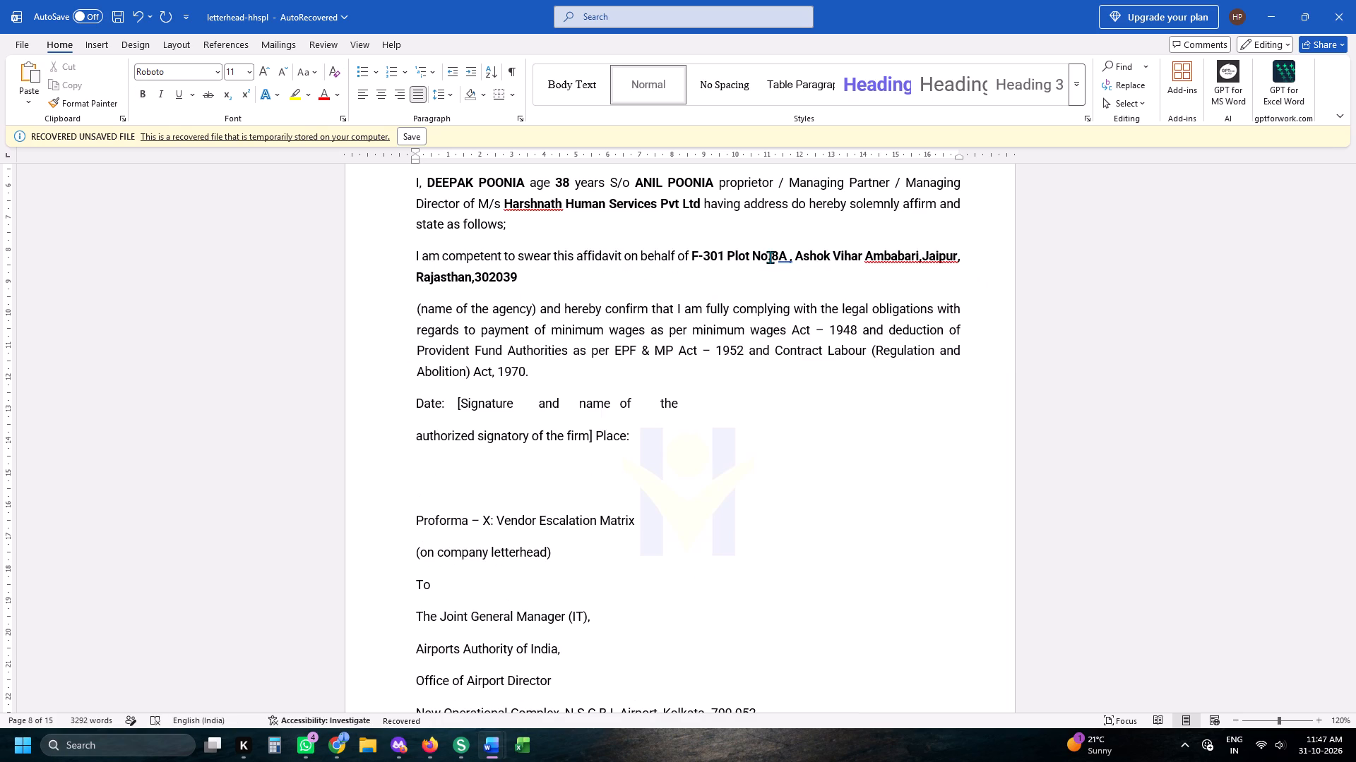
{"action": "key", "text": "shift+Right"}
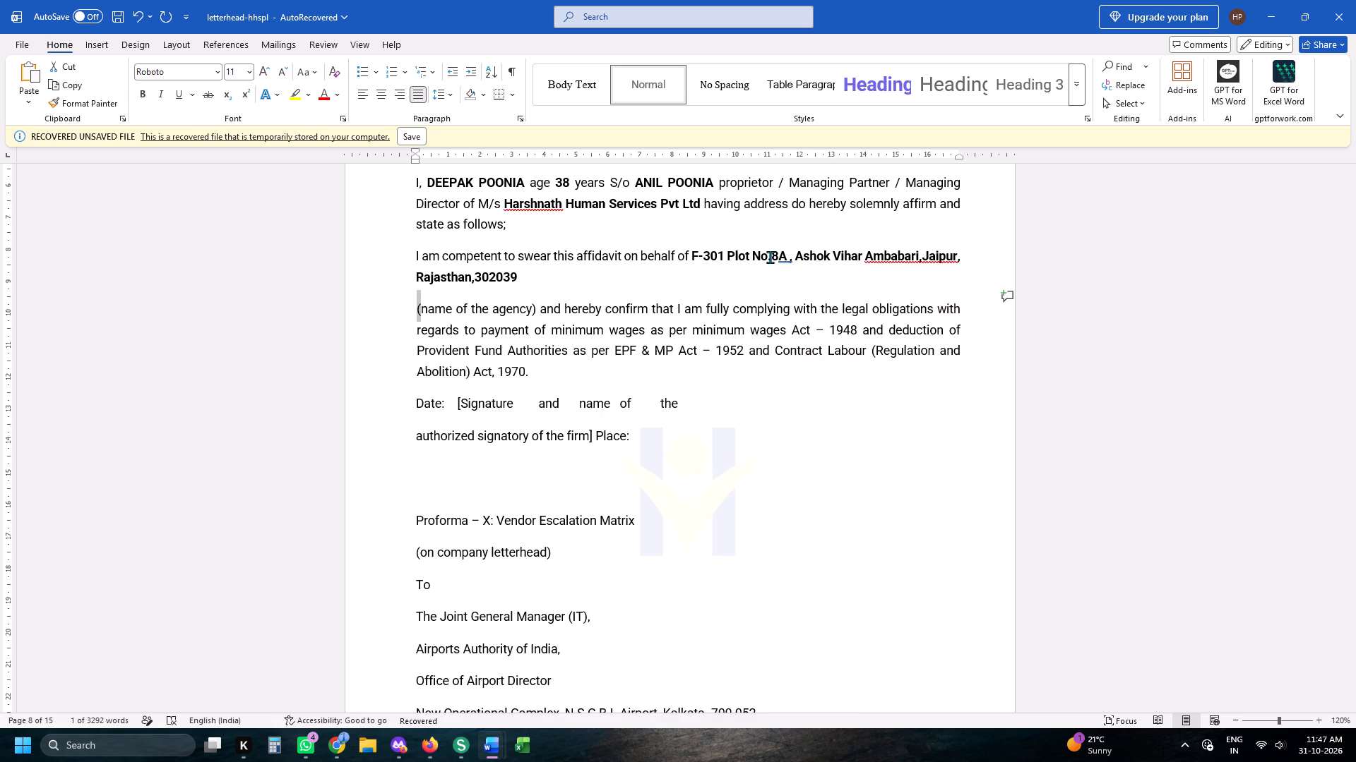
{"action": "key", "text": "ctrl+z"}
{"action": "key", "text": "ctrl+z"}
Replace the "on behalf of" blank with Harshnath Human Services Pvt Ltd from the clipboard history.
{"action": "key", "text": "super+v"}
{"action": "key", "text": "End"}
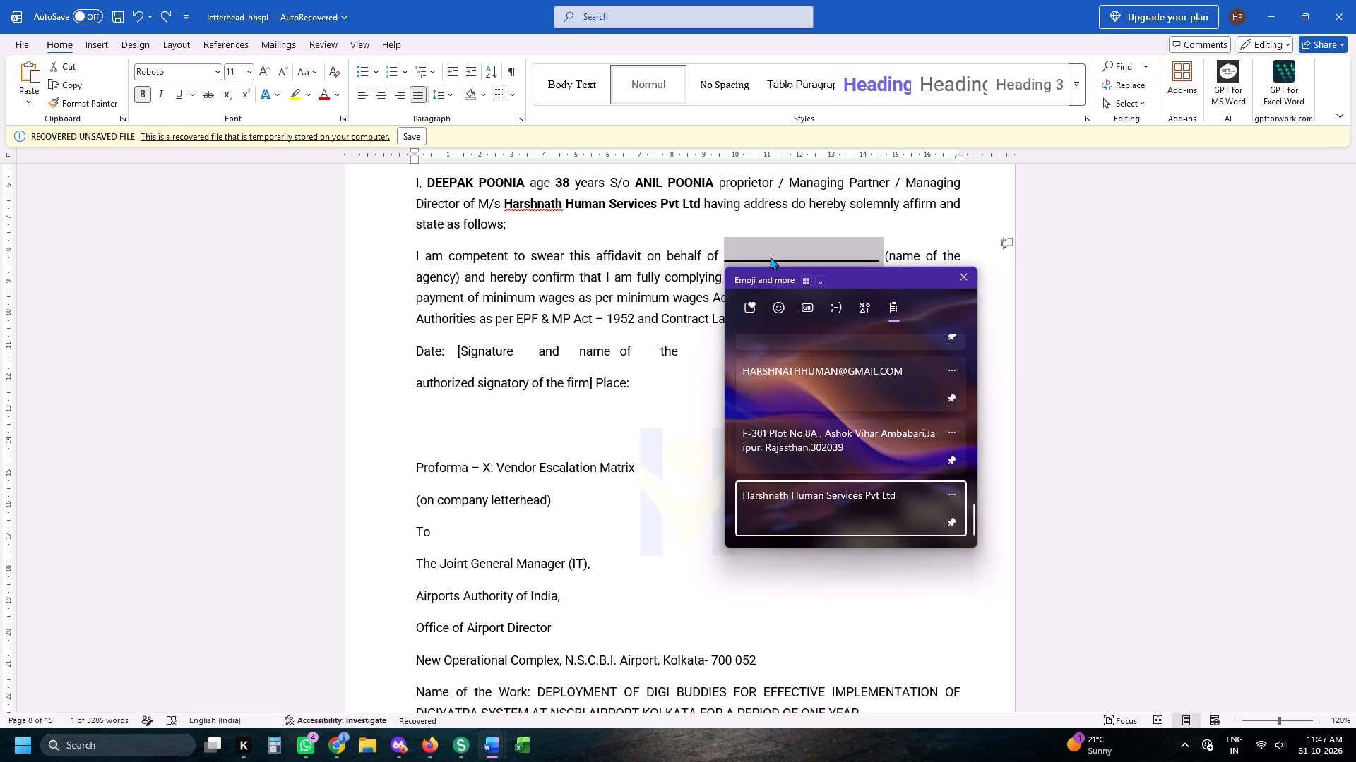
{"action": "key", "text": "Return"}
{"action": "key", "text": "ctrl+v"}
{"action": "key", "text": "BackSpace"}
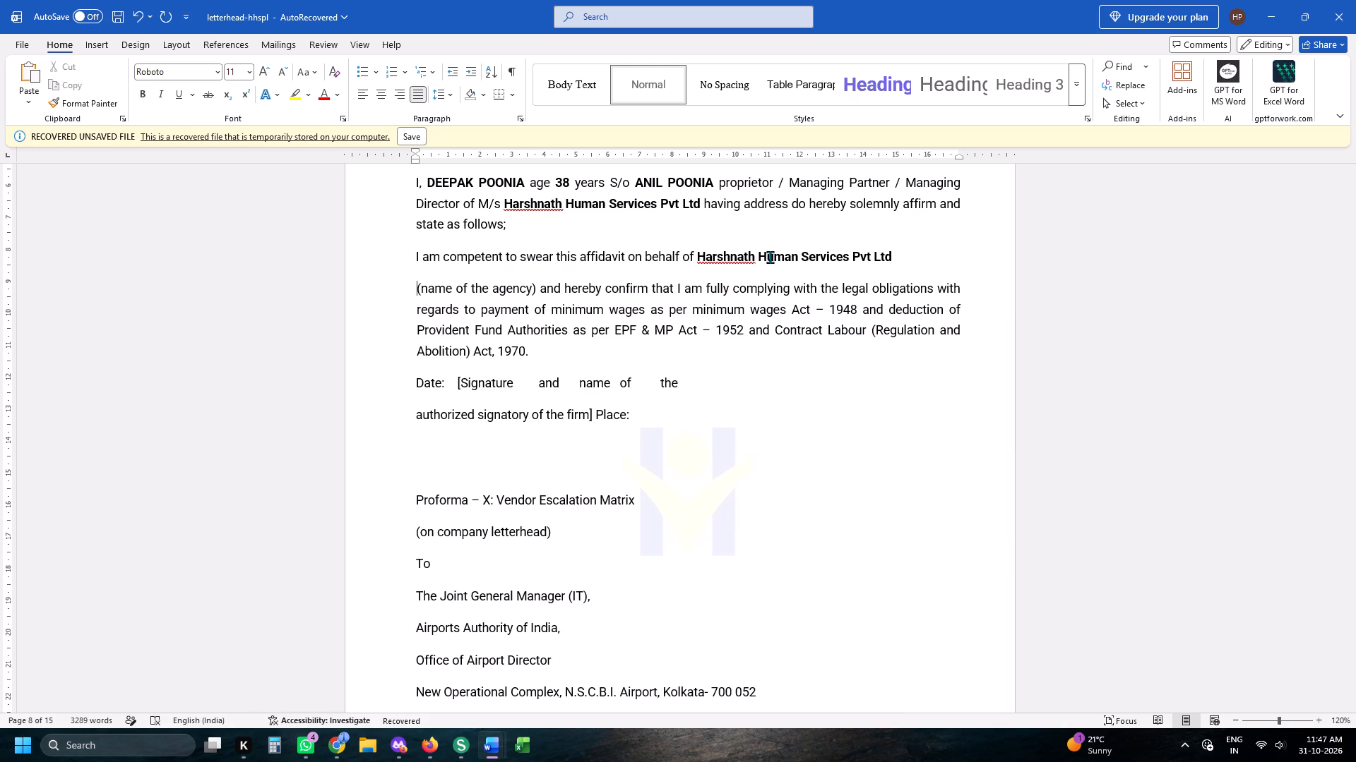
Delete "(name of the agency)" and join "and hereby confirm" to the company name's line, separated by a space.
{"action": "key", "text": "shift+Right"}
{"action": "key", "text": "shift+Right"}
{"action": "key", "text": "shift+Right"}
{"action": "key", "text": "shift+Right"}
{"action": "key", "text": "shift+Right"}
{"action": "key", "text": "shift+Right"}
{"action": "key", "text": "shift+Right"}
{"action": "key", "text": "shift+Right"}
{"action": "key", "text": "shift+Right"}
{"action": "key", "text": "shift+Right"}
{"action": "key", "text": "shift+Right"}
{"action": "key", "text": "shift+Right"}
{"action": "key", "text": "shift+Right"}
{"action": "key", "text": "shift+Right"}
{"action": "key", "text": "shift+Right"}
{"action": "key", "text": "shift+Right"}
{"action": "key", "text": "shift+Right"}
{"action": "key", "text": "shift+Right"}
{"action": "key", "text": "shift+Right"}
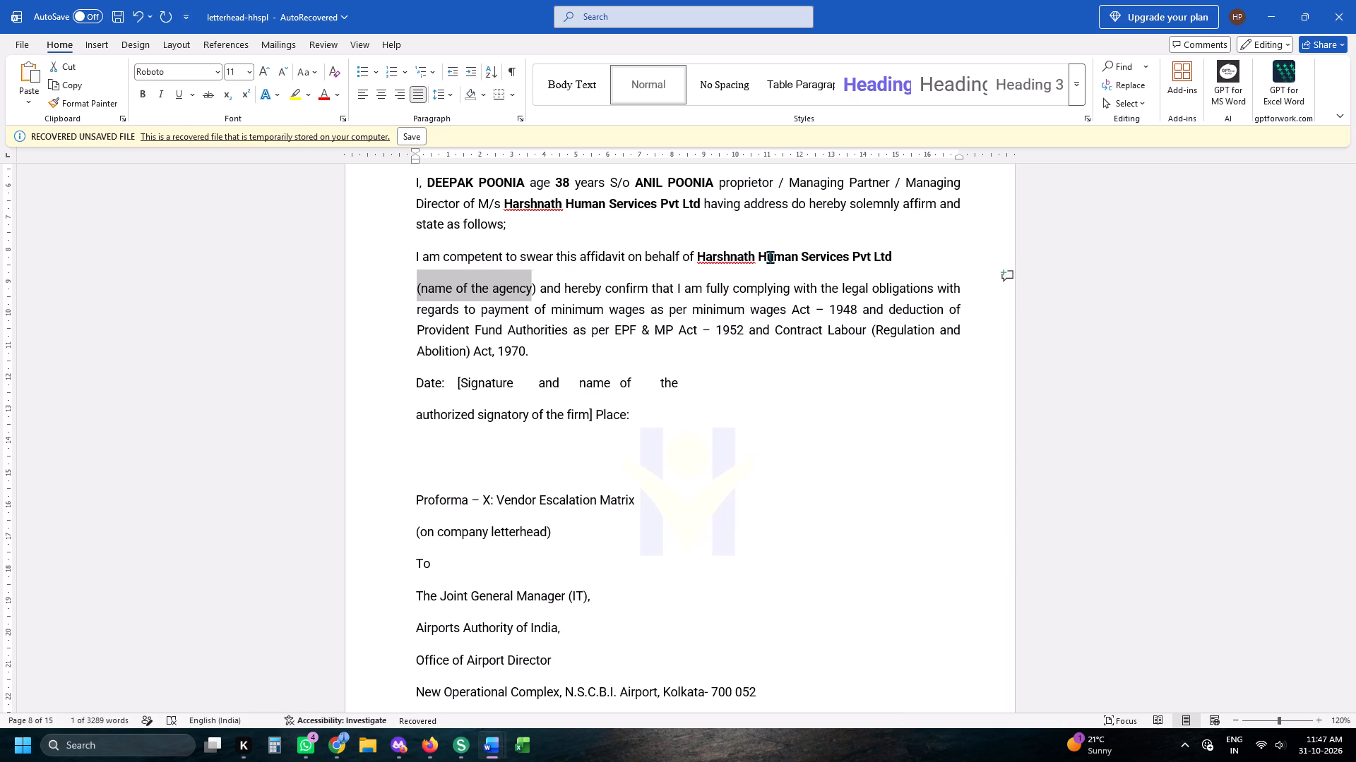
{"action": "key", "text": "shift+Right"}
{"action": "key", "text": "Delete"}
{"action": "key", "text": "BackSpace"}
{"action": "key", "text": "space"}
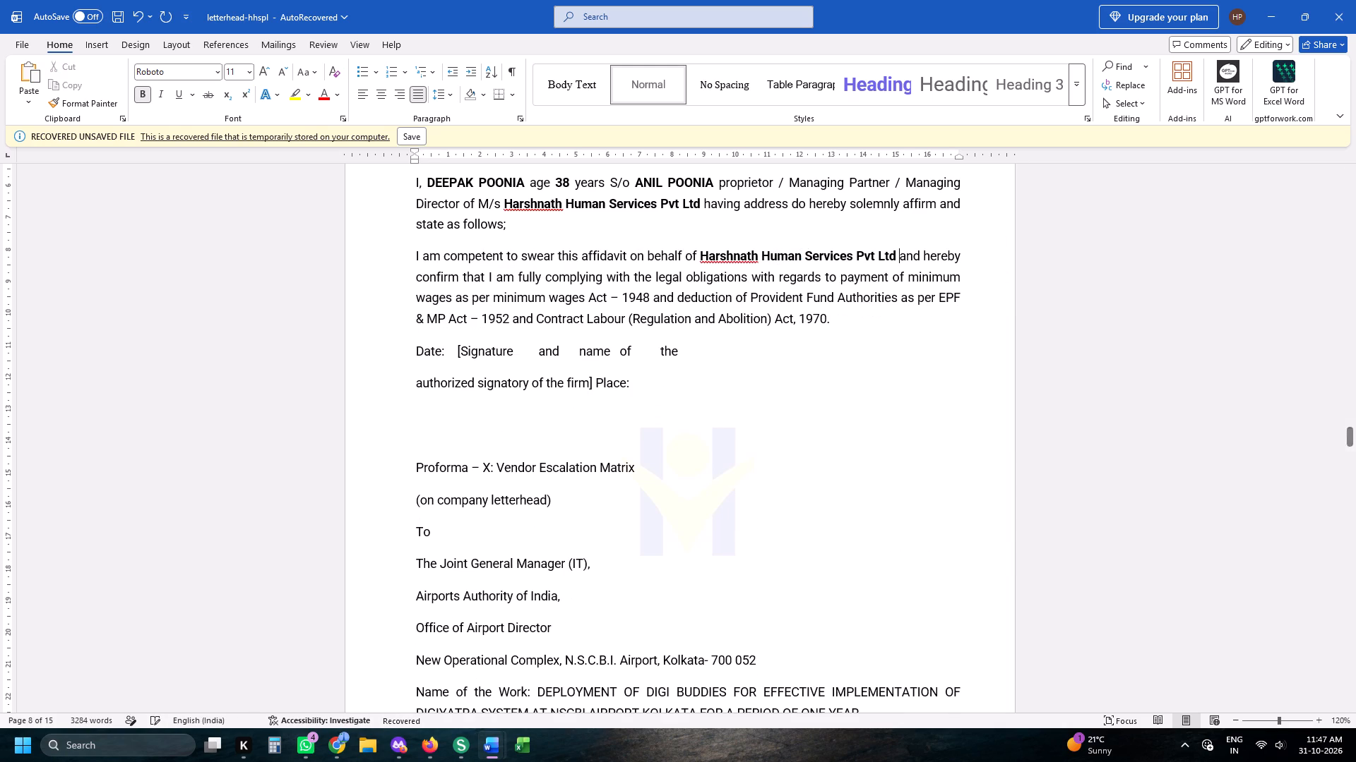
Replace the affidavit's Date, signature and Place placeholder lines with the pinned date, place and authorized signatory block from the clipboard history.
{"action": "left_click_drag", "start_coordinate": [401, 354], "coordinate": [617, 404]}
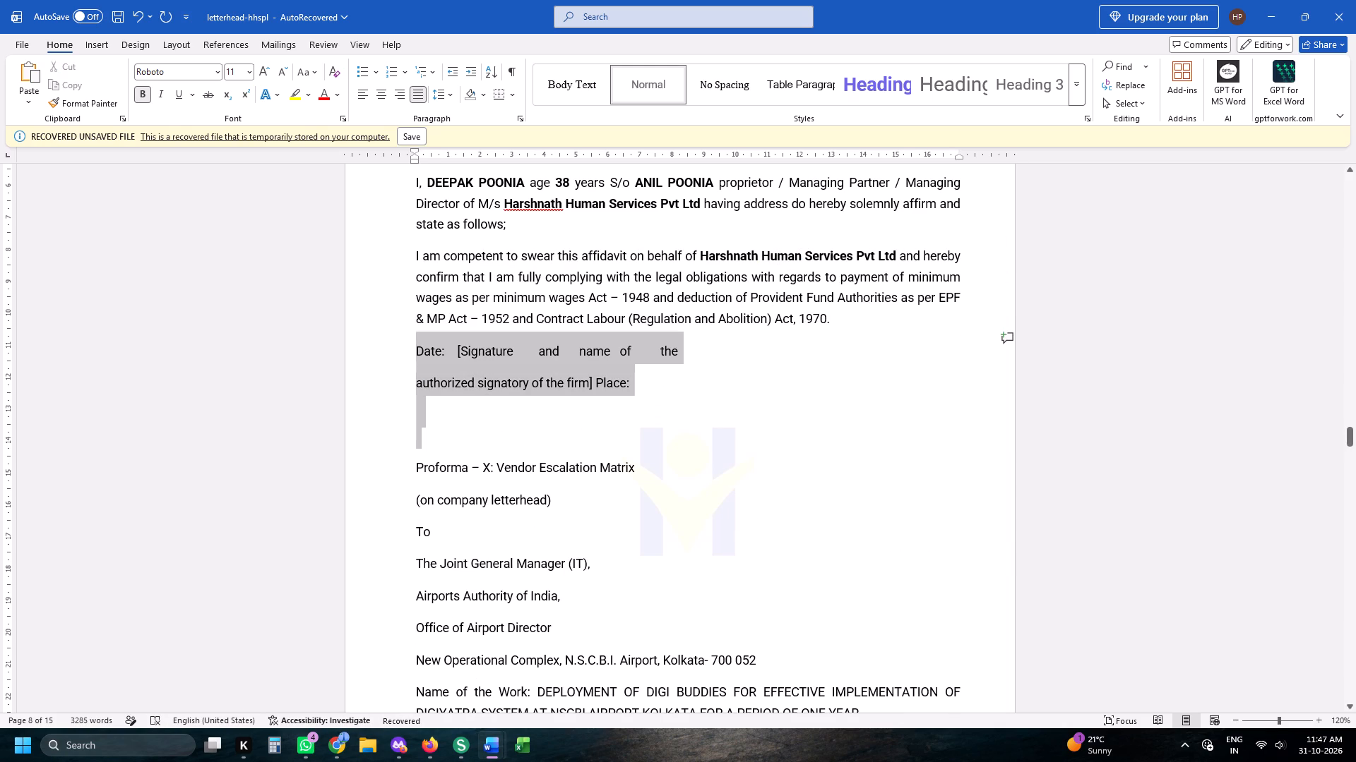
{"action": "left_click_drag", "start_coordinate": [617, 404], "coordinate": [611, 404]}
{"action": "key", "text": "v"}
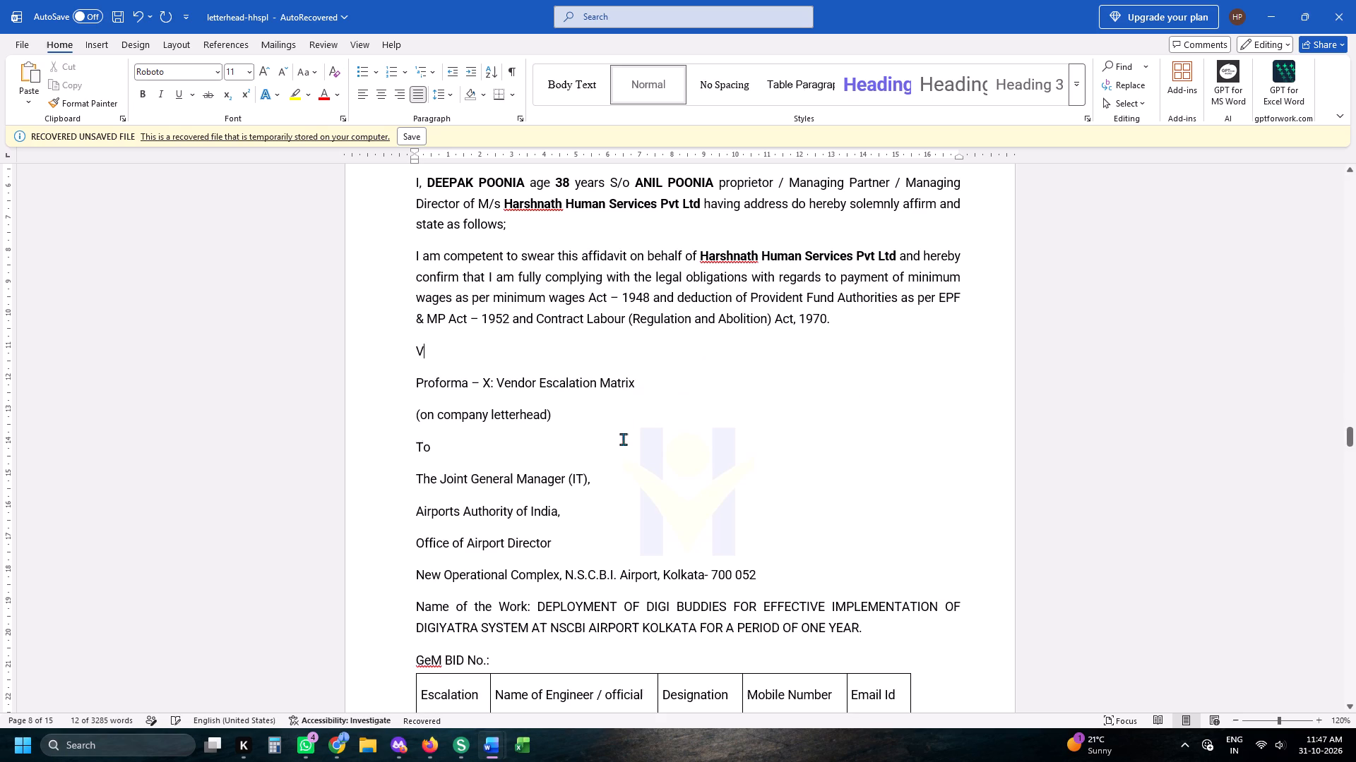
{"action": "key", "text": "BackSpace"}
{"action": "key", "text": "super+v"}
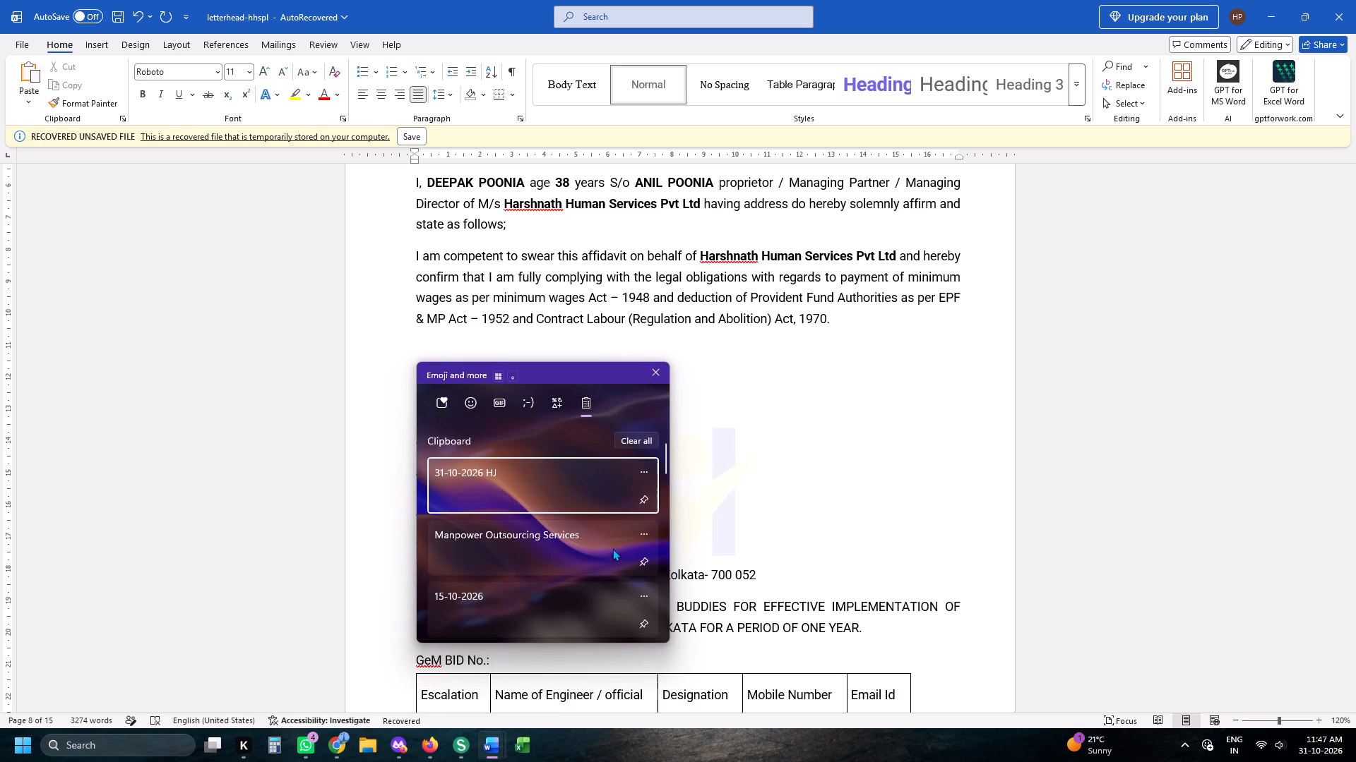
{"action": "left_click", "coordinate": [623, 437]}
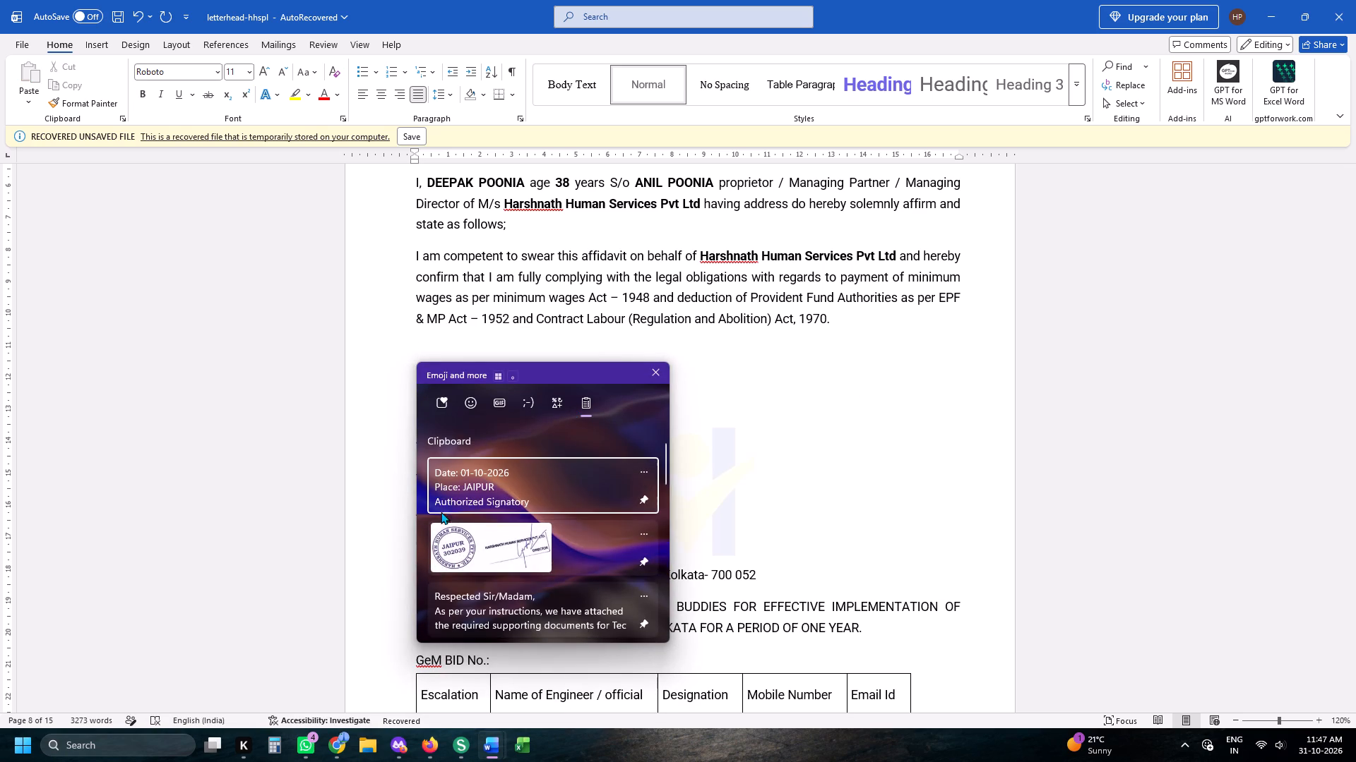
{"action": "left_click", "coordinate": [442, 499]}
{"action": "key", "text": "ctrl+v"}
Left-align the signatory block and add a blank line between the affidavit text and its Date line.
{"action": "left_click_drag", "start_coordinate": [405, 354], "coordinate": [847, 446]}
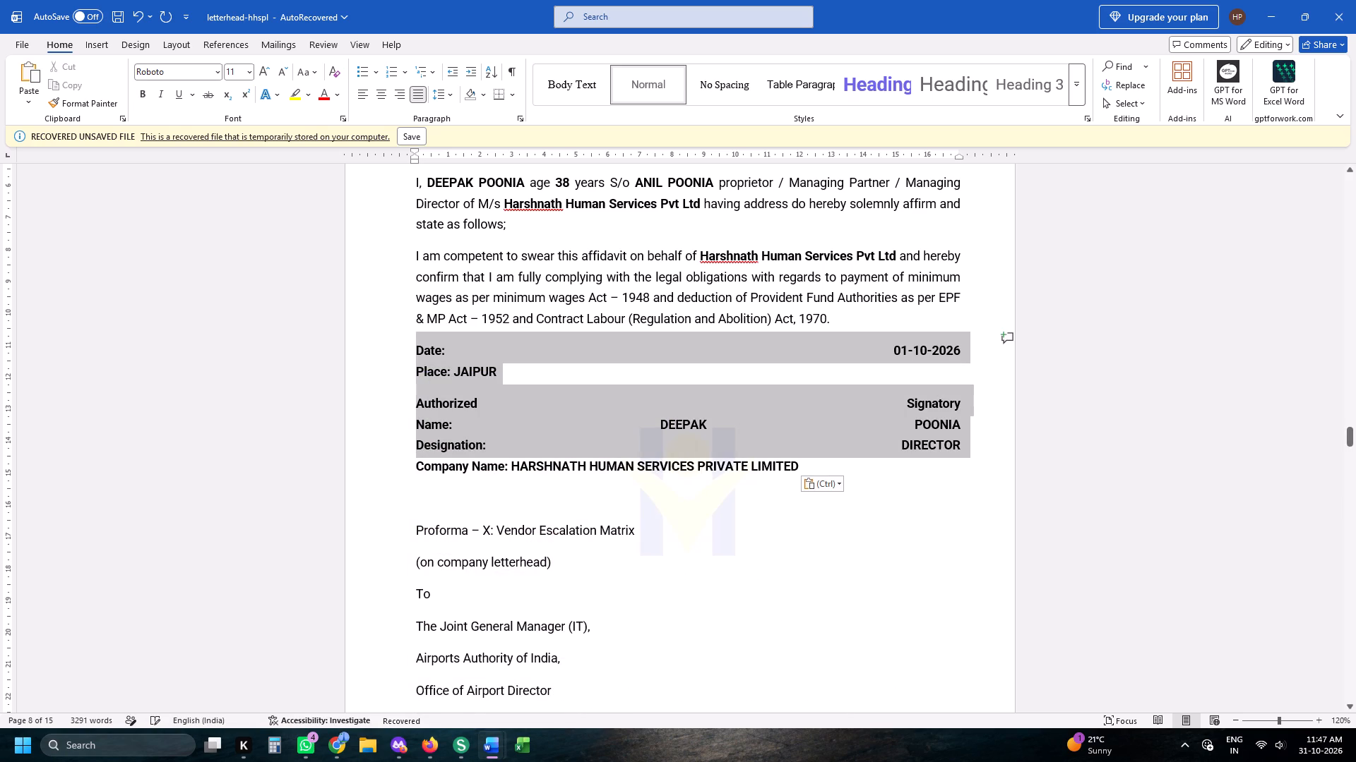
{"action": "left_click_drag", "start_coordinate": [847, 446], "coordinate": [847, 466]}
{"action": "key", "text": "ctrl+j"}
{"action": "left_click", "coordinate": [856, 325]}
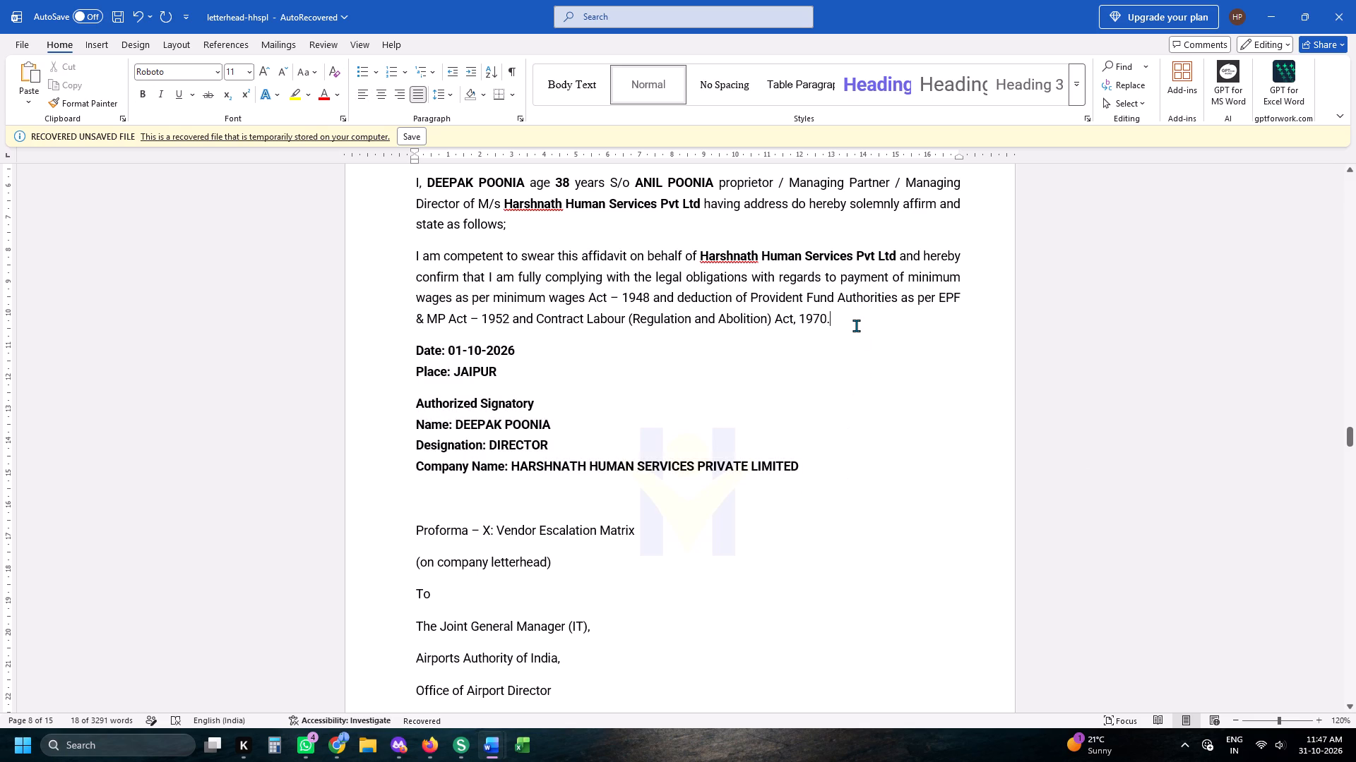
{"action": "key", "text": "Return"}
Change the day in the signatory block's date so that it reads 31-10-2026.
{"action": "left_click", "coordinate": [459, 375]}
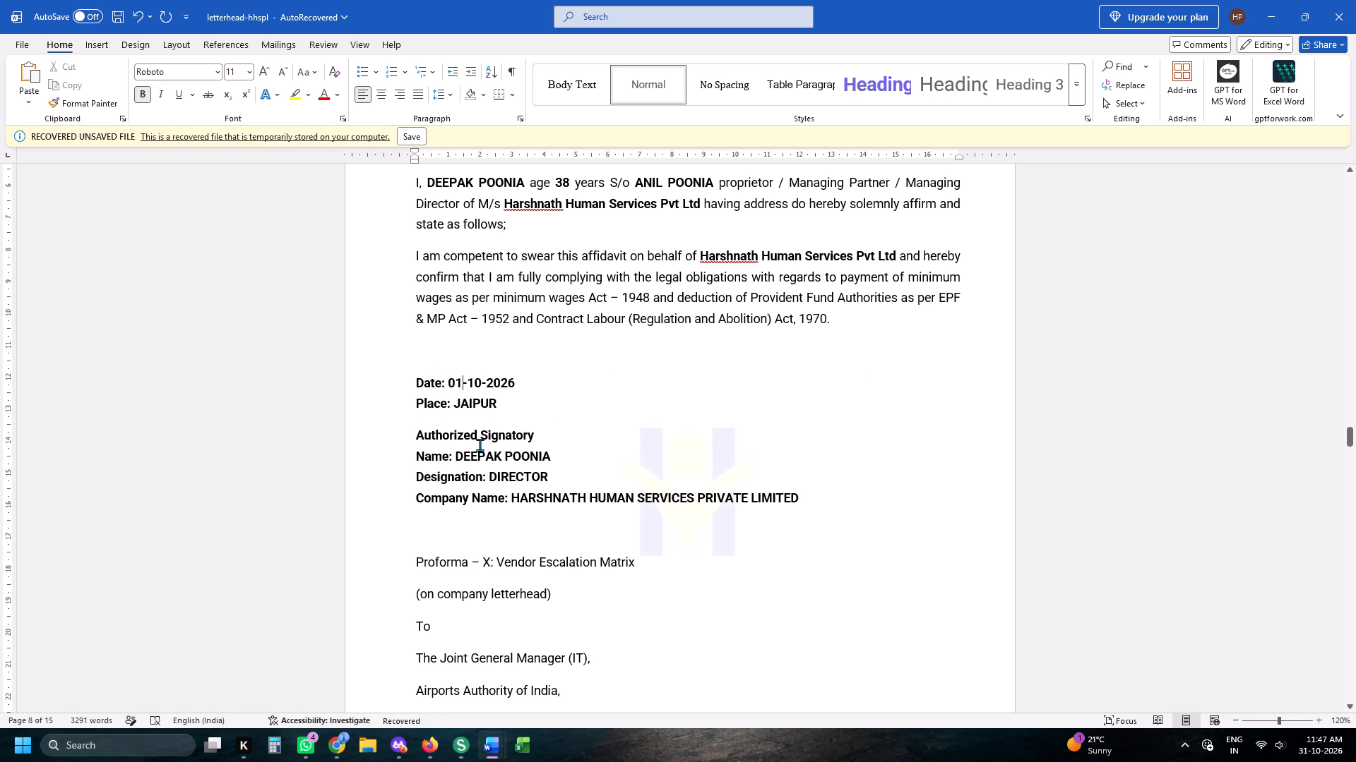
{"action": "key", "text": "BackSpace"}
{"action": "key", "text": "BackSpace"}
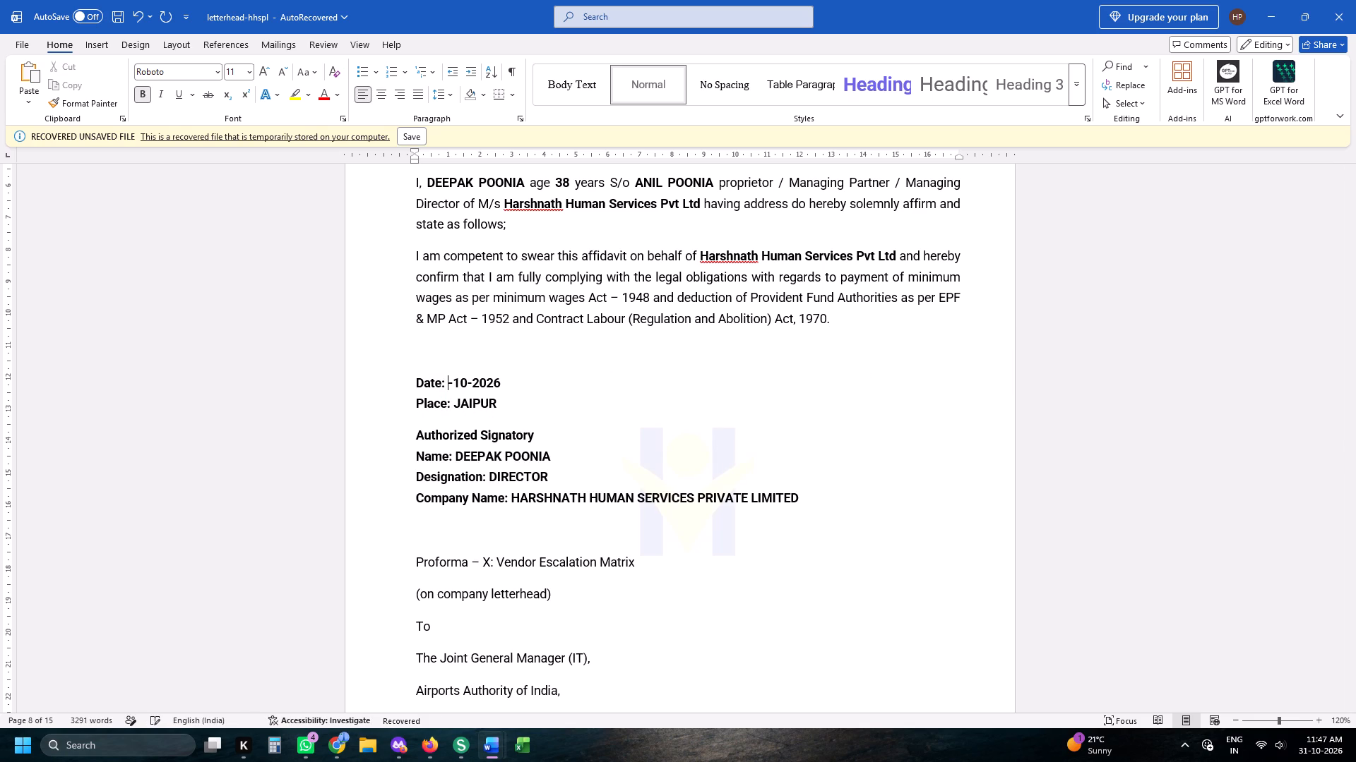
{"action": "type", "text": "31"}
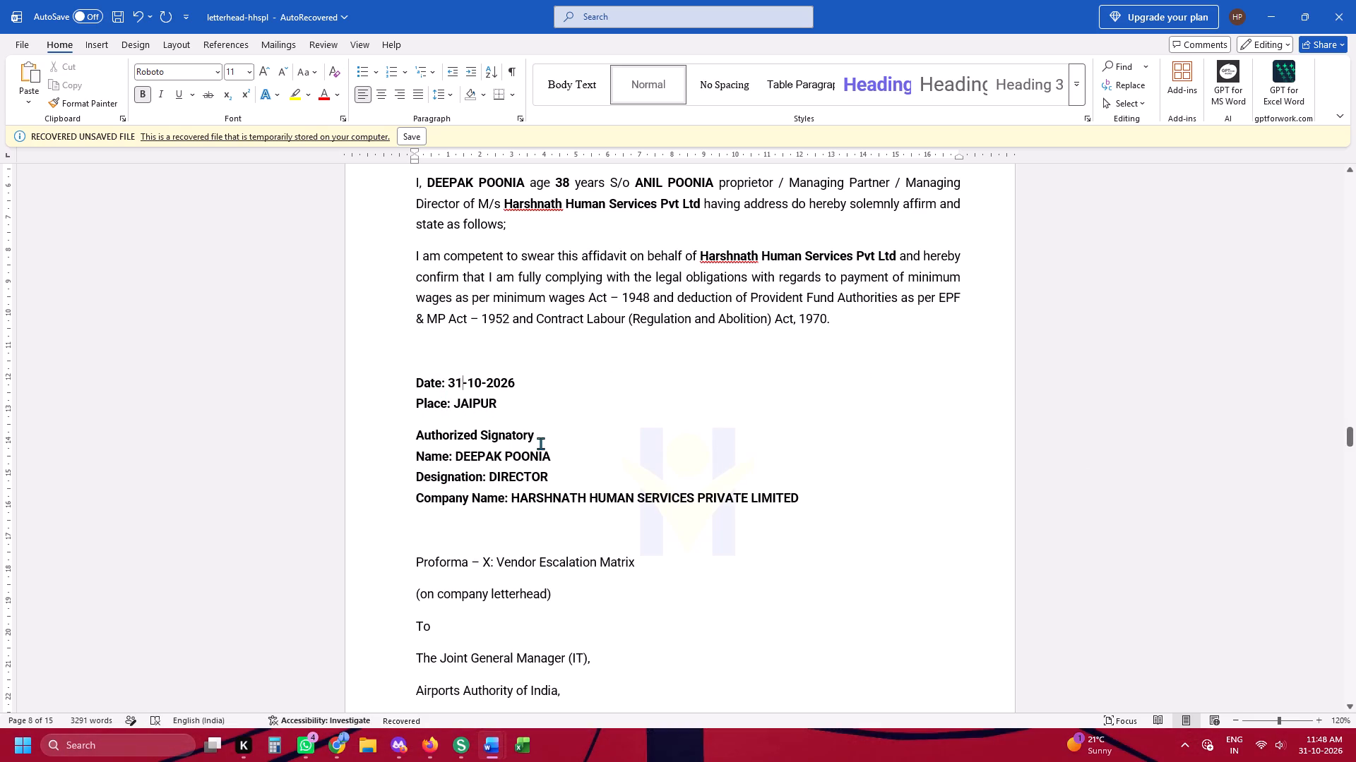
Insert a page break before the "Proforma – X: Vendor Escalation Matrix" heading.
{"action": "scroll", "coordinate": [546, 443], "scroll_direction": "down", "scroll_amount": 4}
{"action": "left_click", "coordinate": [410, 340]}
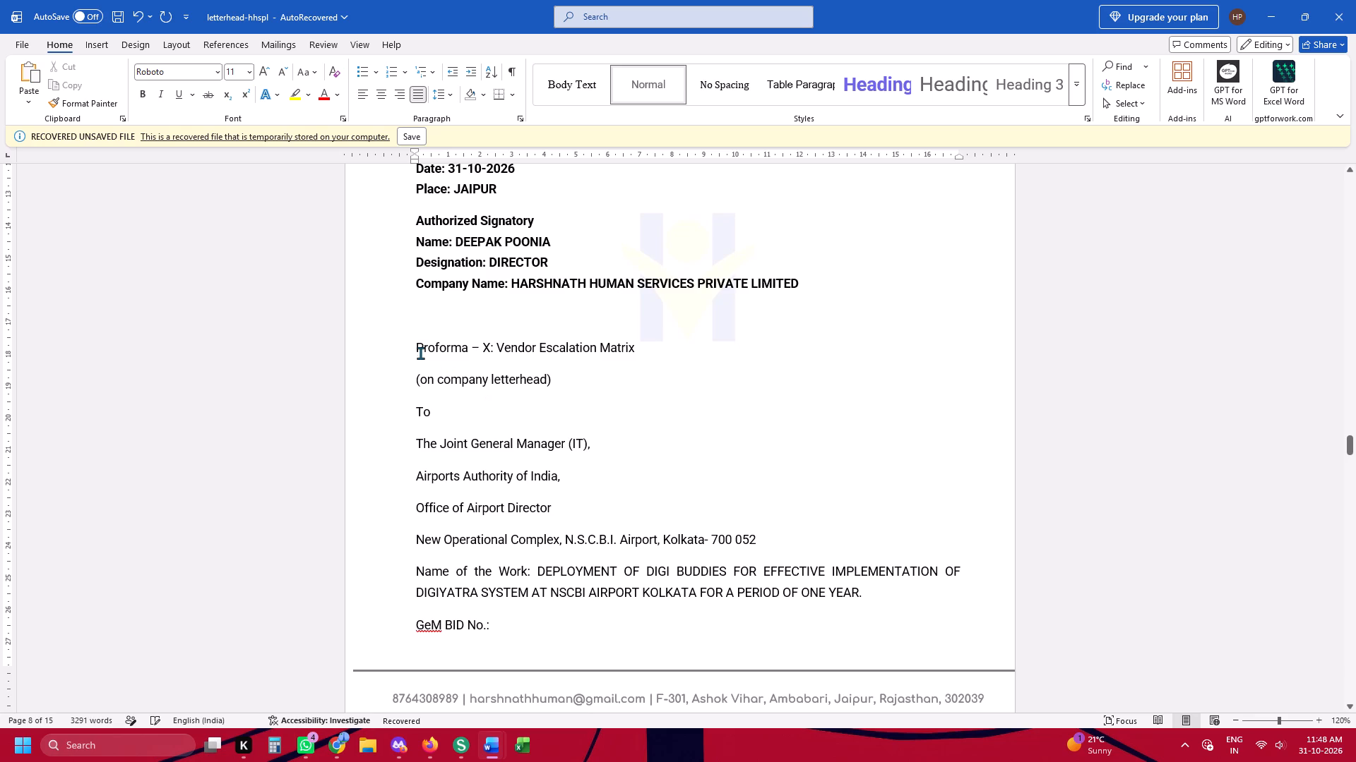
{"action": "key", "text": "ctrl+Return"}
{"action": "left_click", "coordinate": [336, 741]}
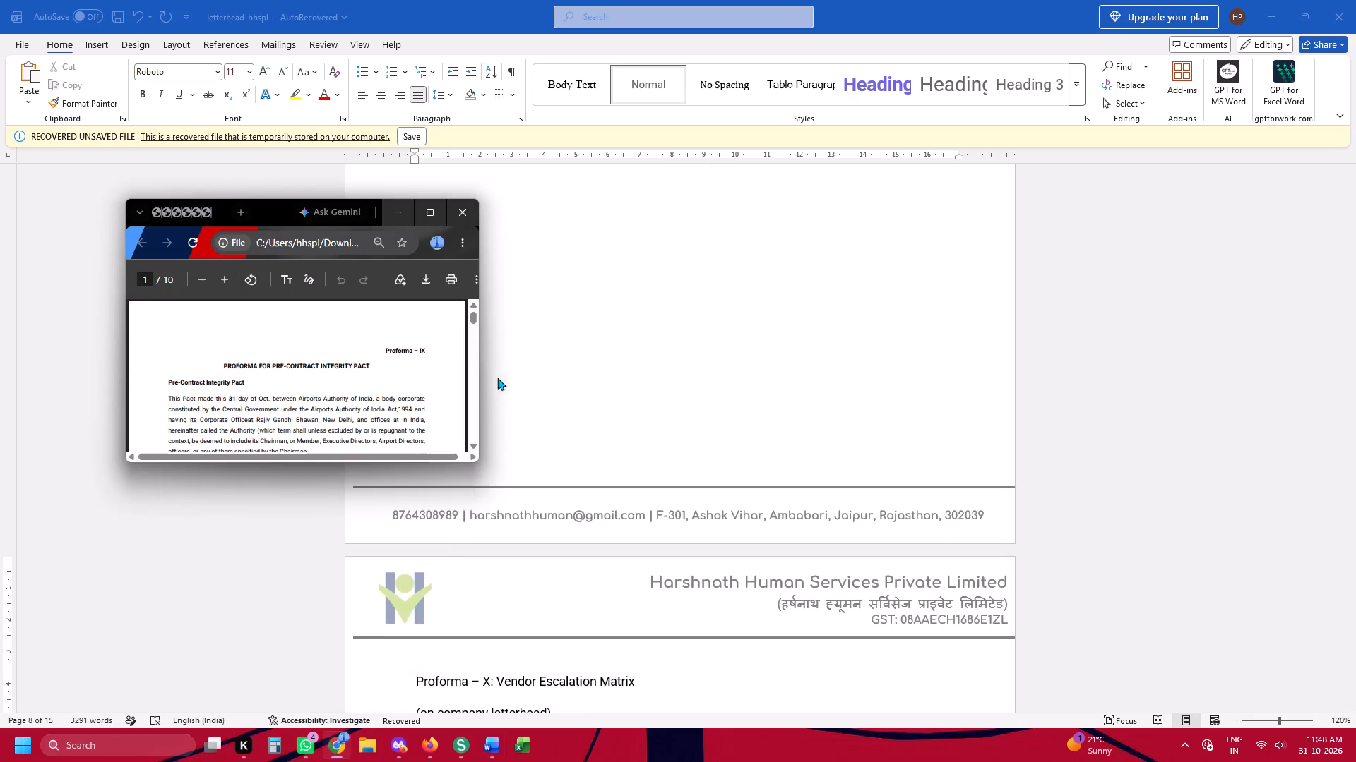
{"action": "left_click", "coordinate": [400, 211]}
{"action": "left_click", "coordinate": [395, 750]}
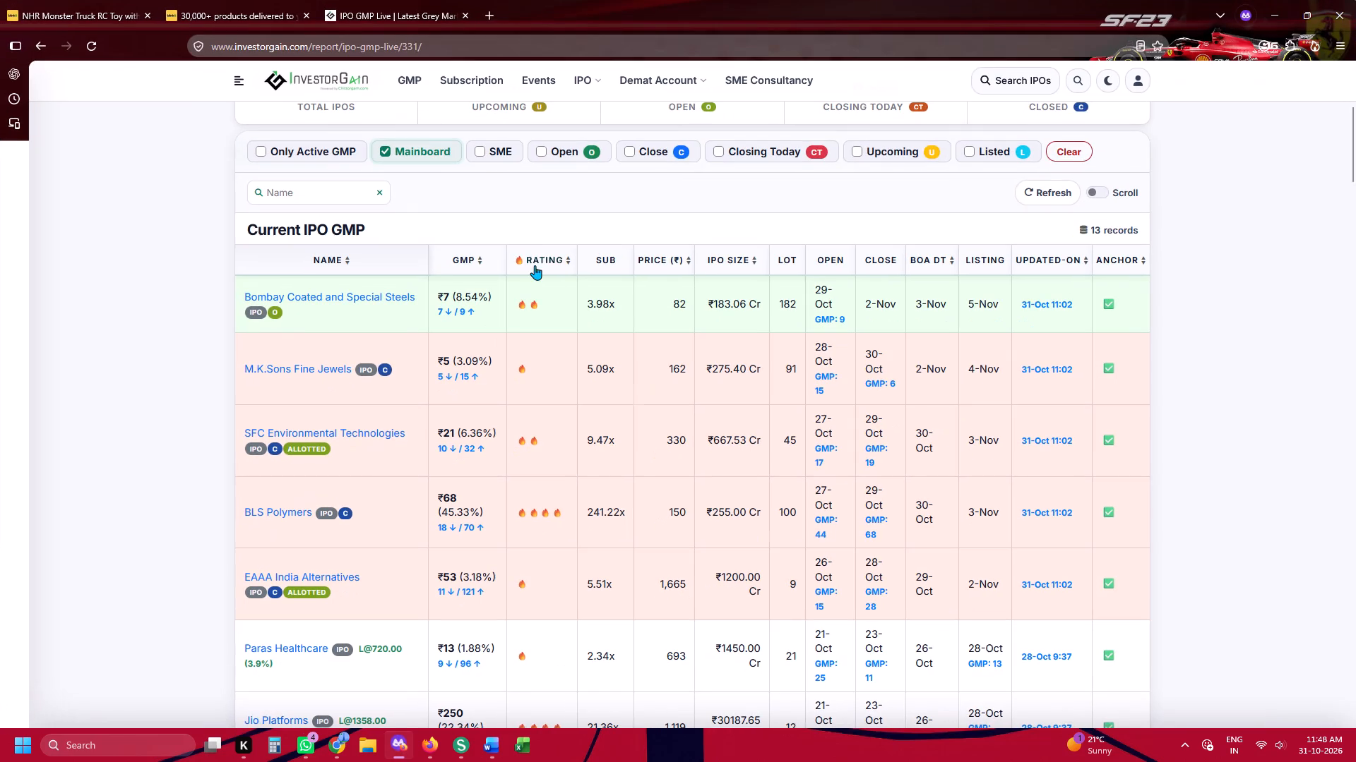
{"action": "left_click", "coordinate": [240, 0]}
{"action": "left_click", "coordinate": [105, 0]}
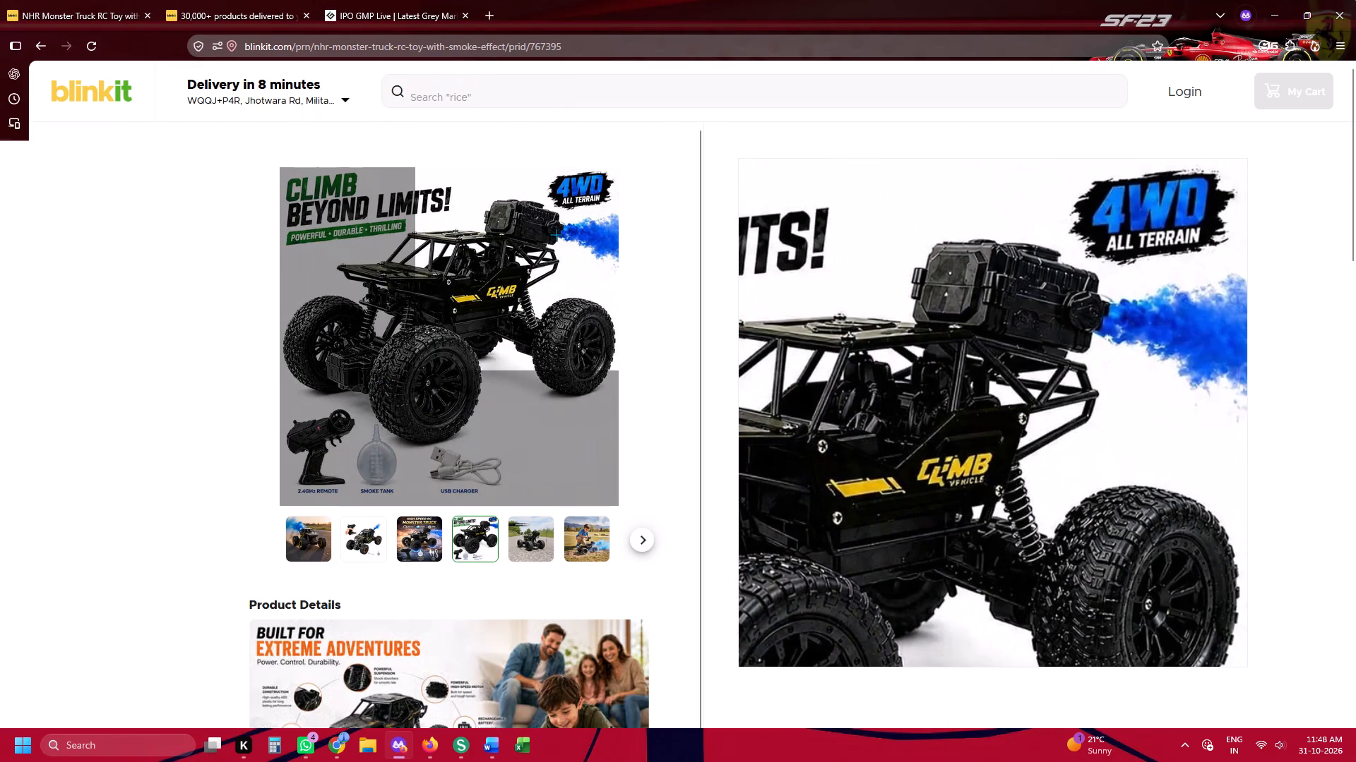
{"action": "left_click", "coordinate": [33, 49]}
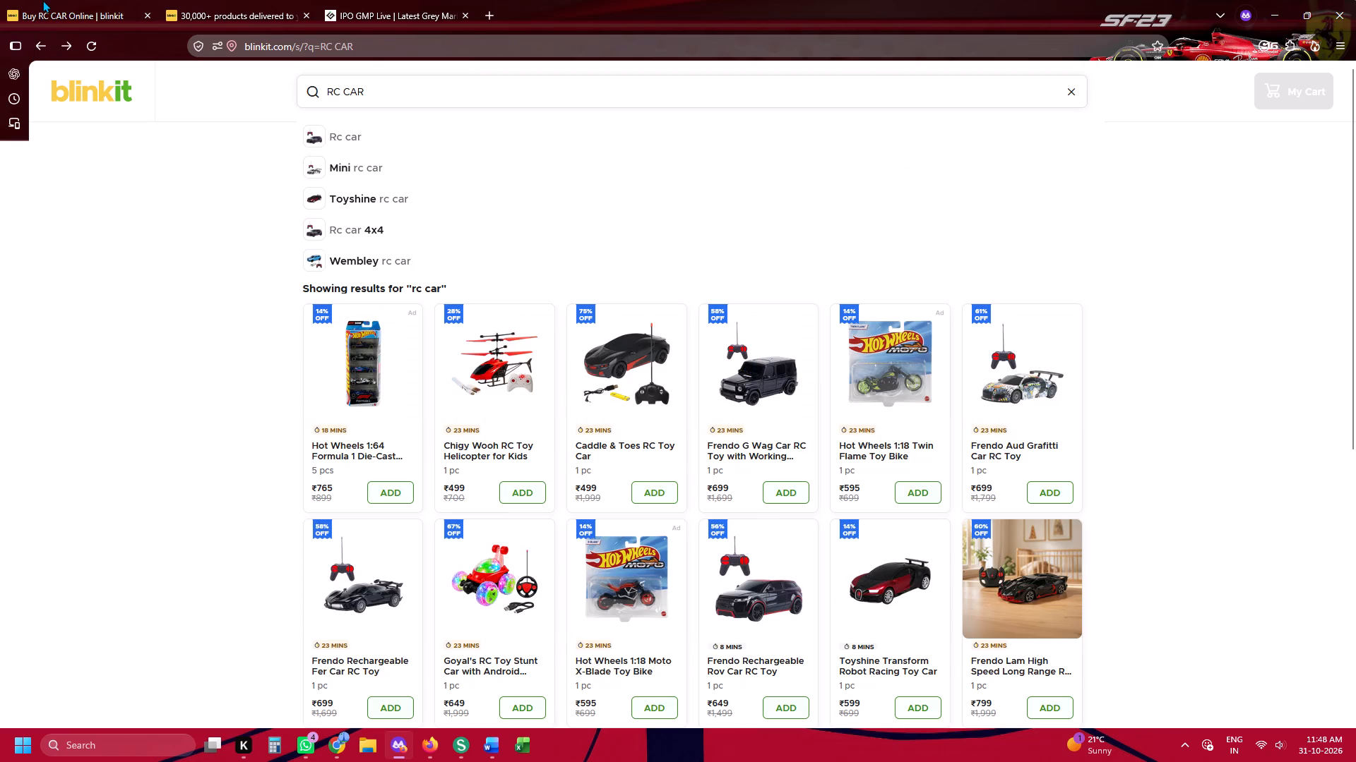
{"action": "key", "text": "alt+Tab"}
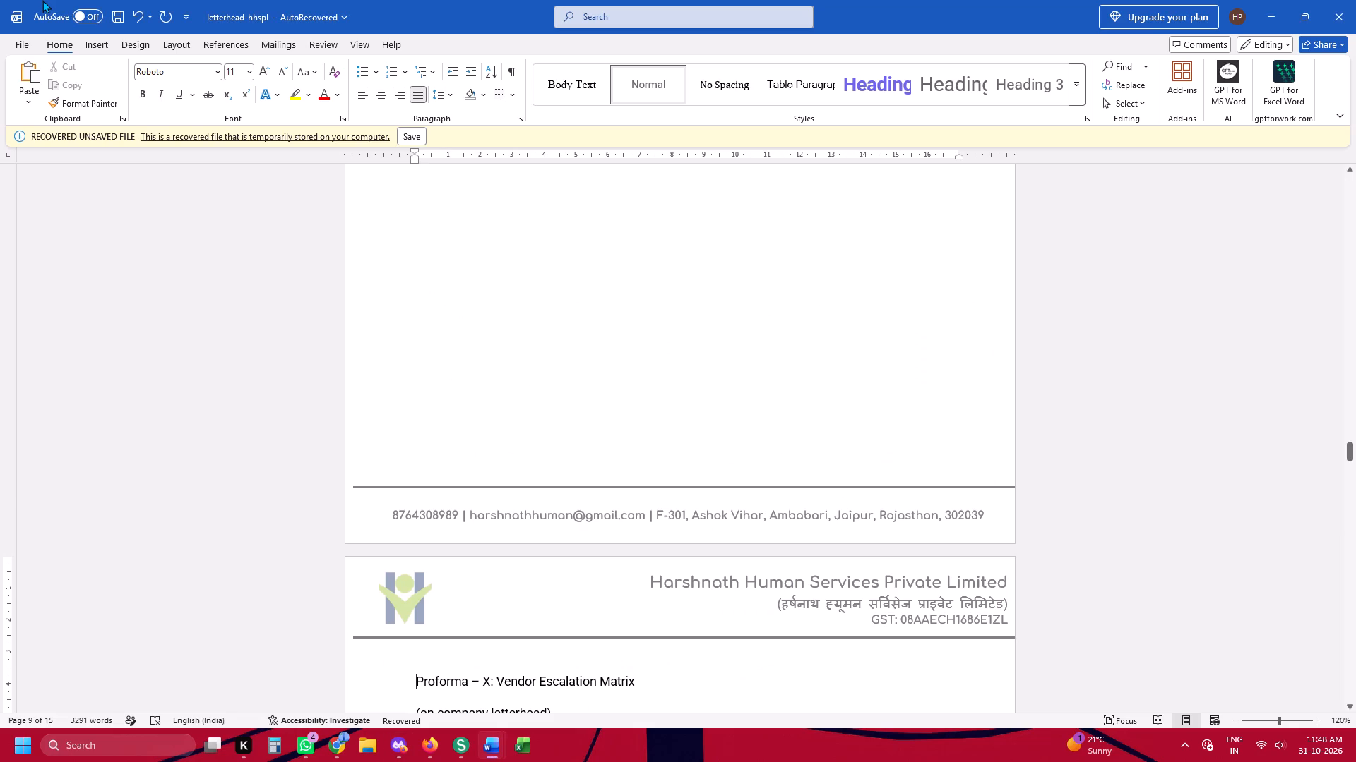
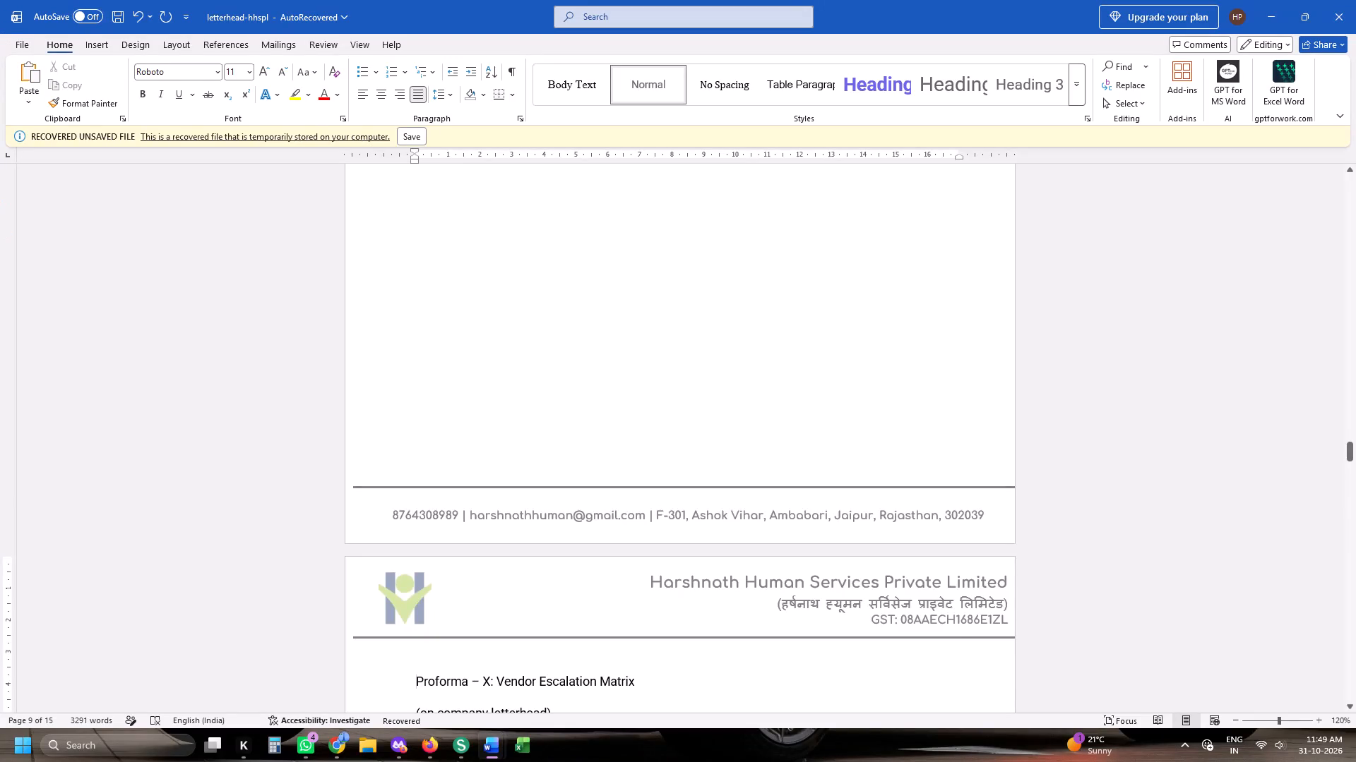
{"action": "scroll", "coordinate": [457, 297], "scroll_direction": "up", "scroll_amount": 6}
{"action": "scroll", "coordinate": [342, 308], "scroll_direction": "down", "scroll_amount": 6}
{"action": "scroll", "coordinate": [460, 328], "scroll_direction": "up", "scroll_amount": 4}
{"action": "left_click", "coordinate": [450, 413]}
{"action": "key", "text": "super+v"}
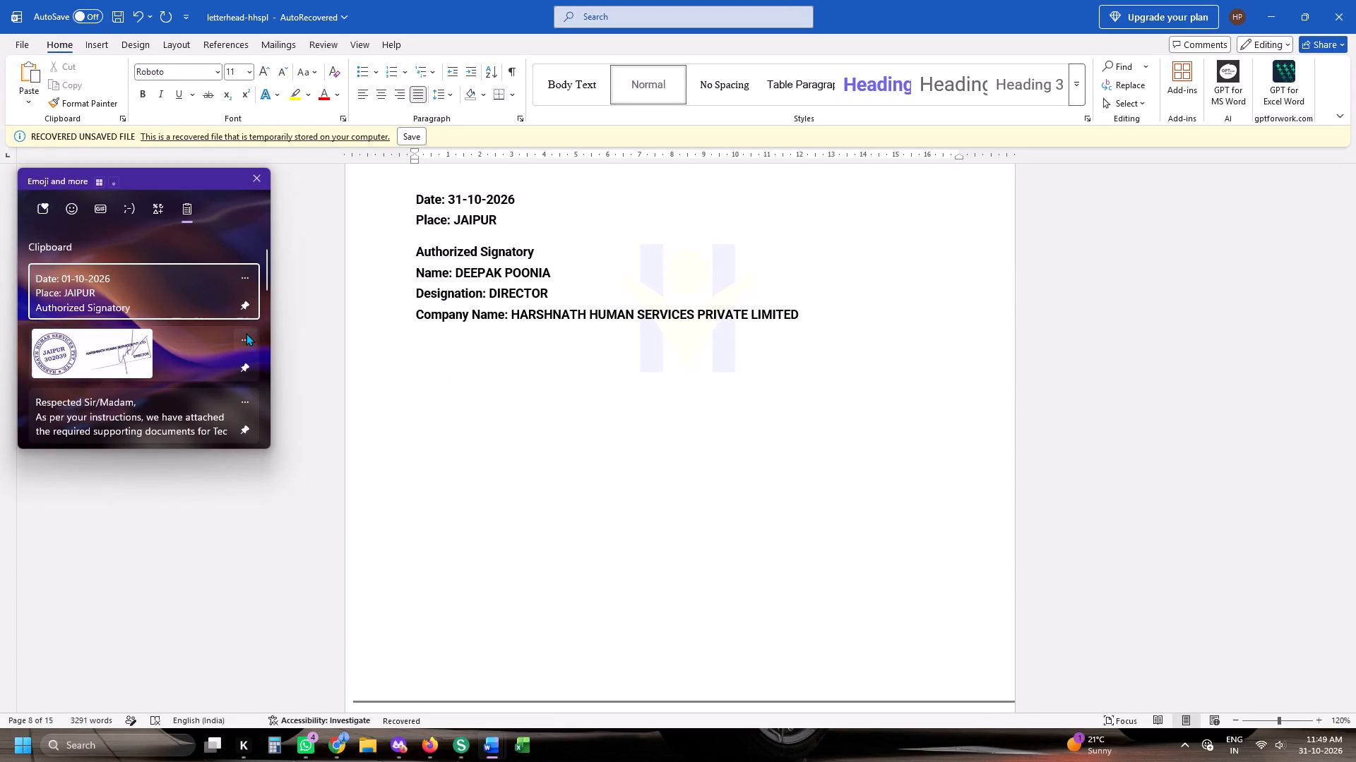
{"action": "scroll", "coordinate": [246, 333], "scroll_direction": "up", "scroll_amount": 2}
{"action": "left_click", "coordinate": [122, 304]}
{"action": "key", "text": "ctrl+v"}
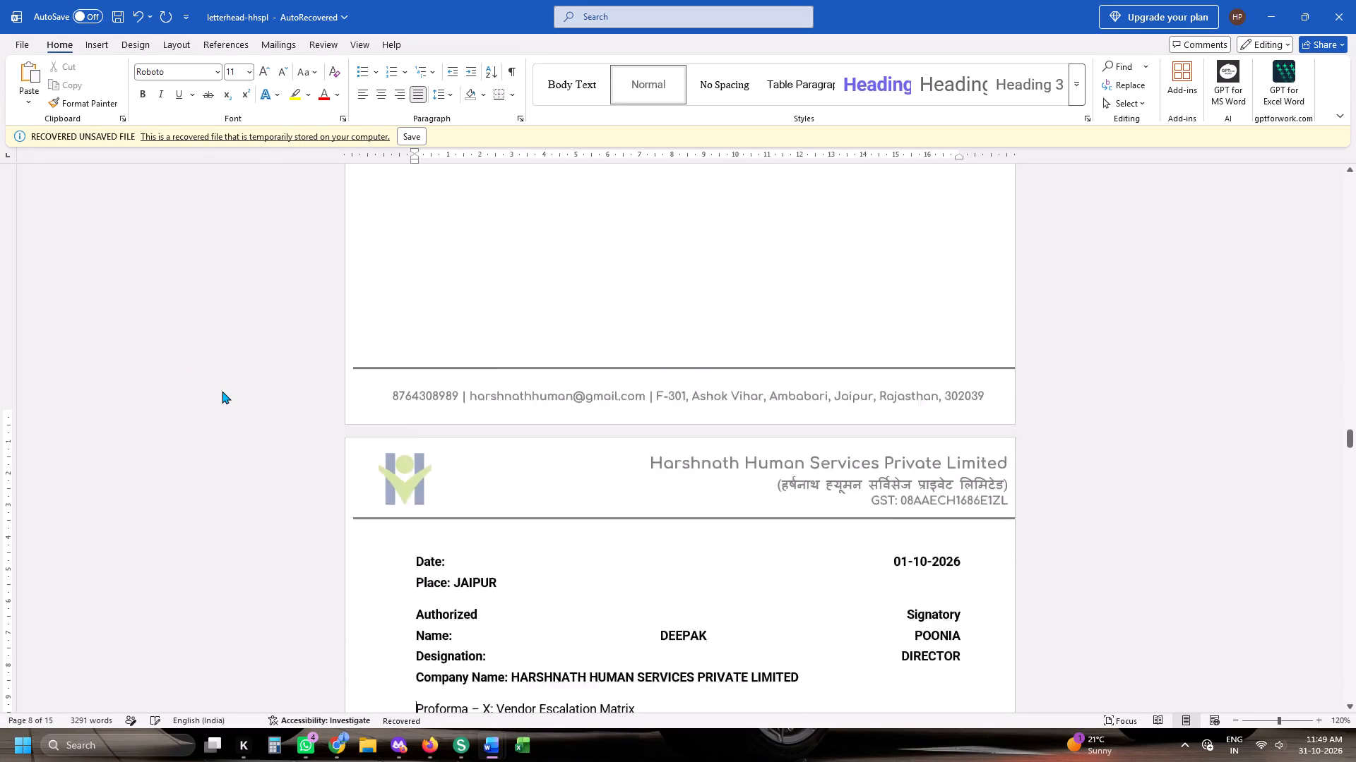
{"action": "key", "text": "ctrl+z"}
Paste the copied company stamp and signature image below the Company Name line, make it free-floating, and move it below the block, near the page's right margin.
{"action": "scroll", "coordinate": [442, 425], "scroll_direction": "up", "scroll_amount": 8}
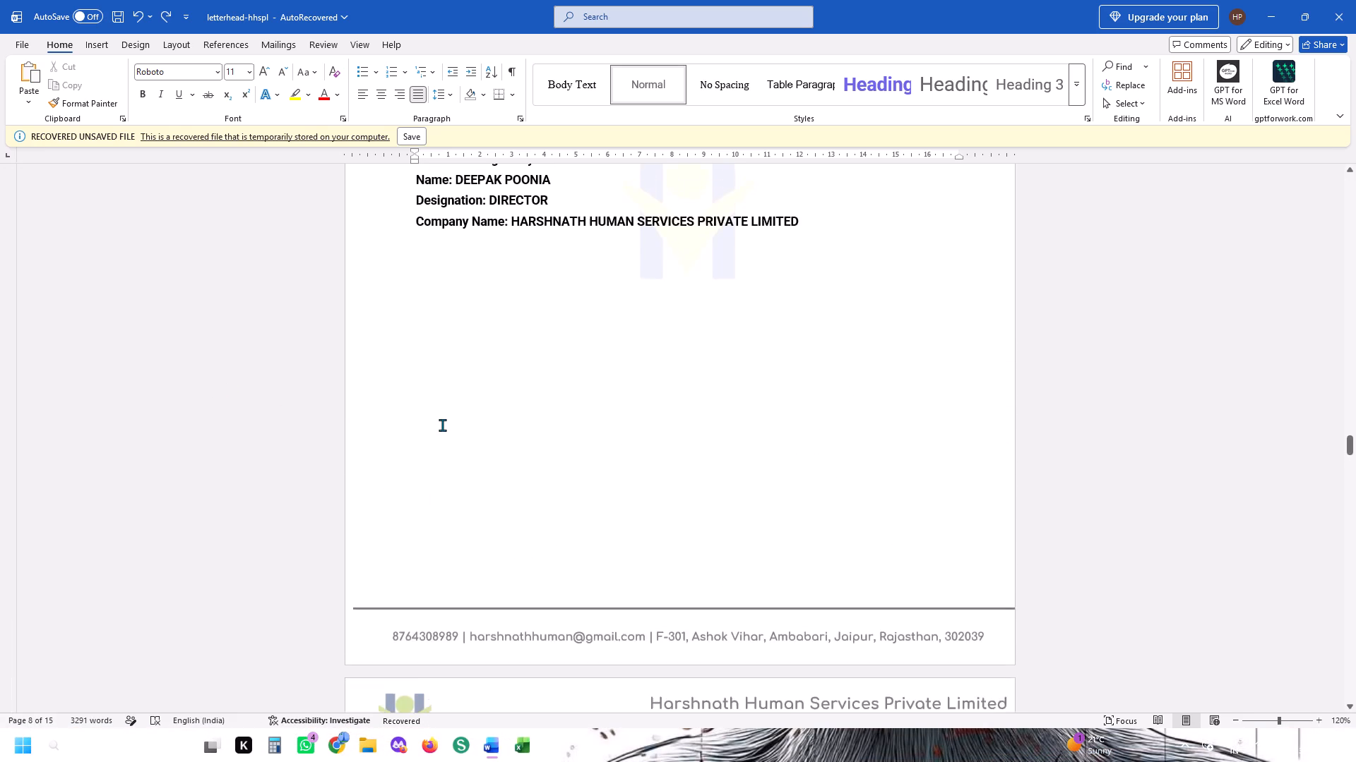
{"action": "left_click", "coordinate": [442, 425]}
{"action": "key", "text": "super+v"}
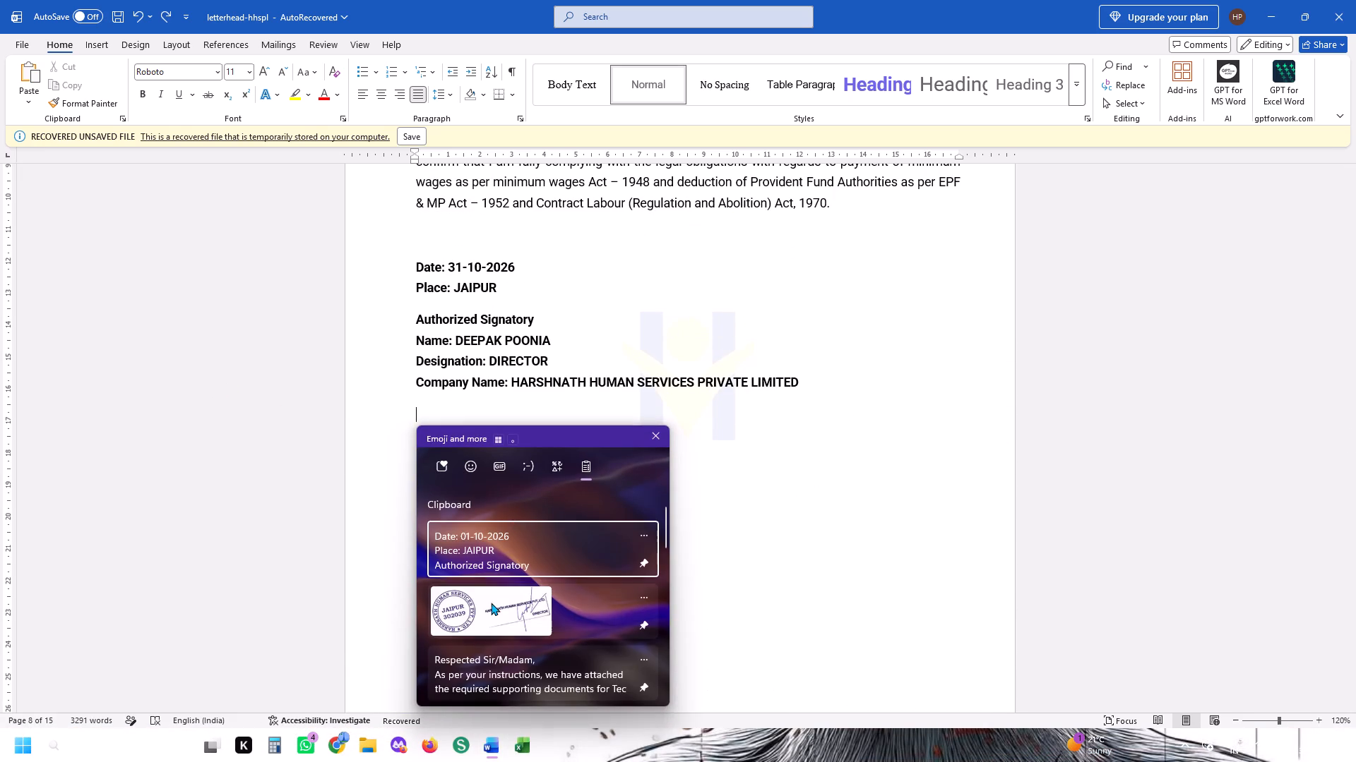
{"action": "left_click", "coordinate": [472, 605]}
{"action": "key", "text": "ctrl+v"}
{"action": "left_click", "coordinate": [516, 423]}
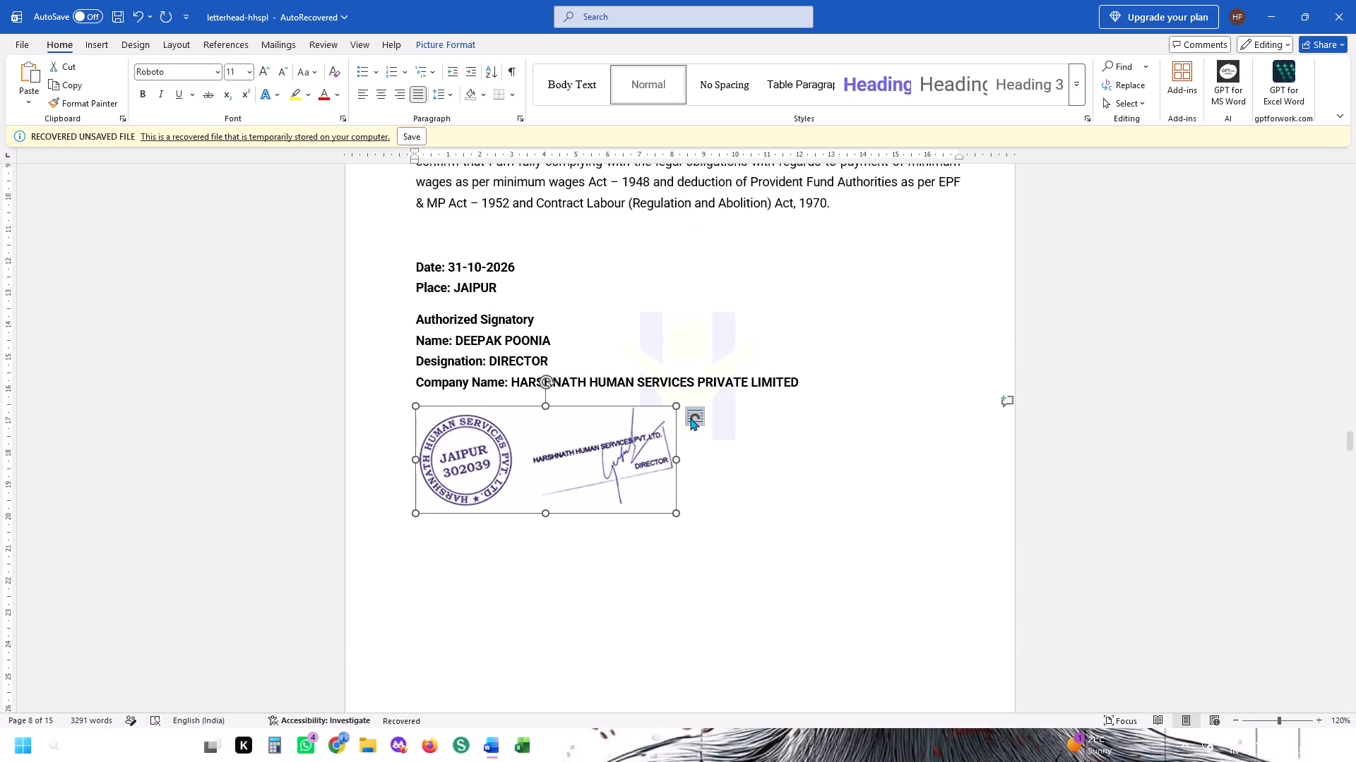
{"action": "left_click", "coordinate": [690, 418]}
{"action": "left_click", "coordinate": [770, 550]}
{"action": "left_click_drag", "start_coordinate": [545, 478], "coordinate": [799, 579]}
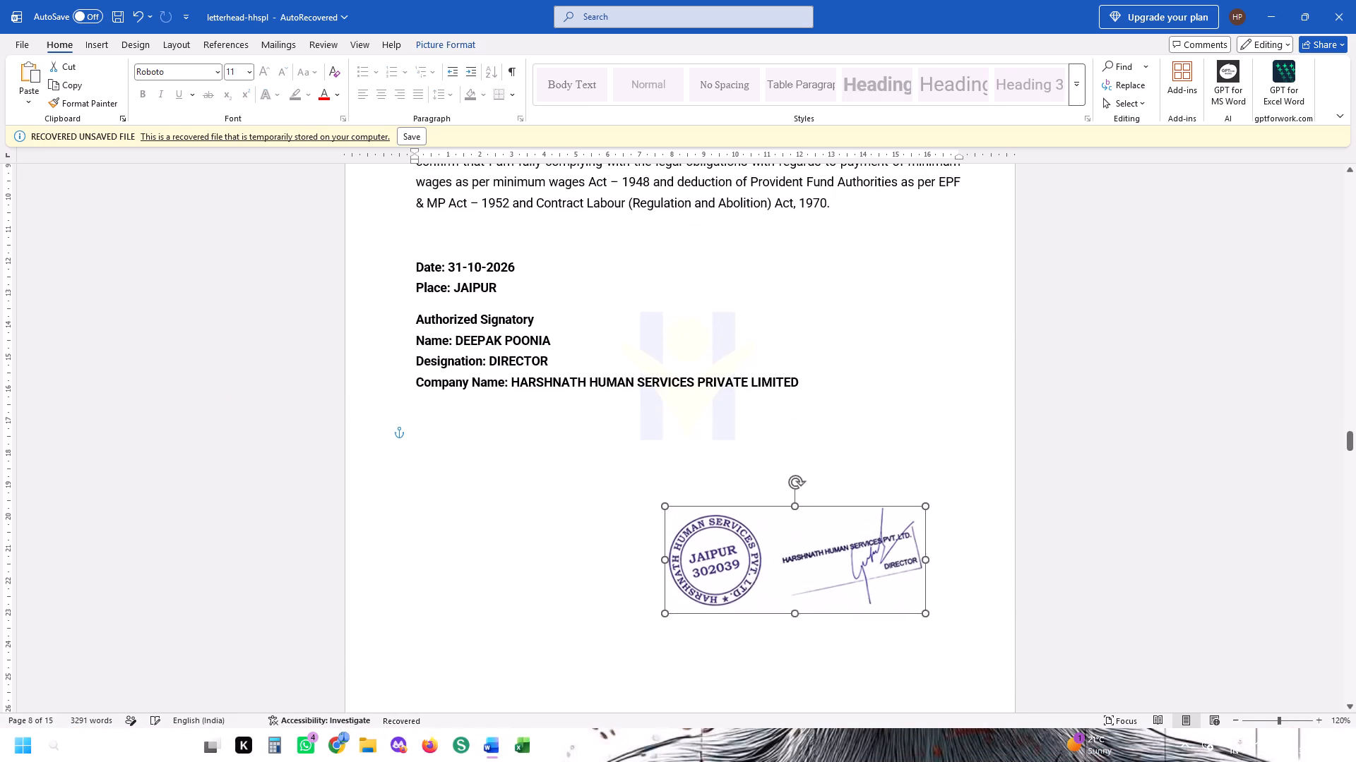
{"action": "left_click_drag", "start_coordinate": [799, 579], "coordinate": [810, 582]}
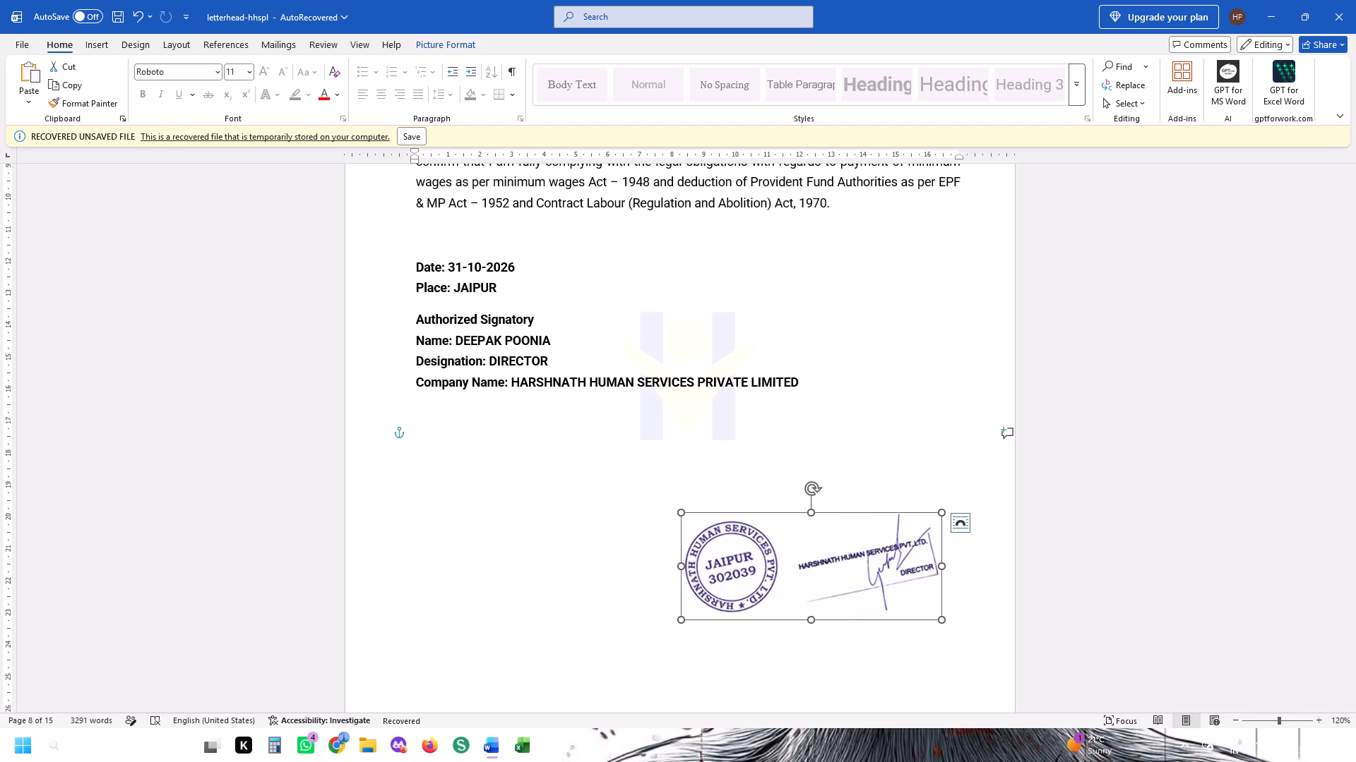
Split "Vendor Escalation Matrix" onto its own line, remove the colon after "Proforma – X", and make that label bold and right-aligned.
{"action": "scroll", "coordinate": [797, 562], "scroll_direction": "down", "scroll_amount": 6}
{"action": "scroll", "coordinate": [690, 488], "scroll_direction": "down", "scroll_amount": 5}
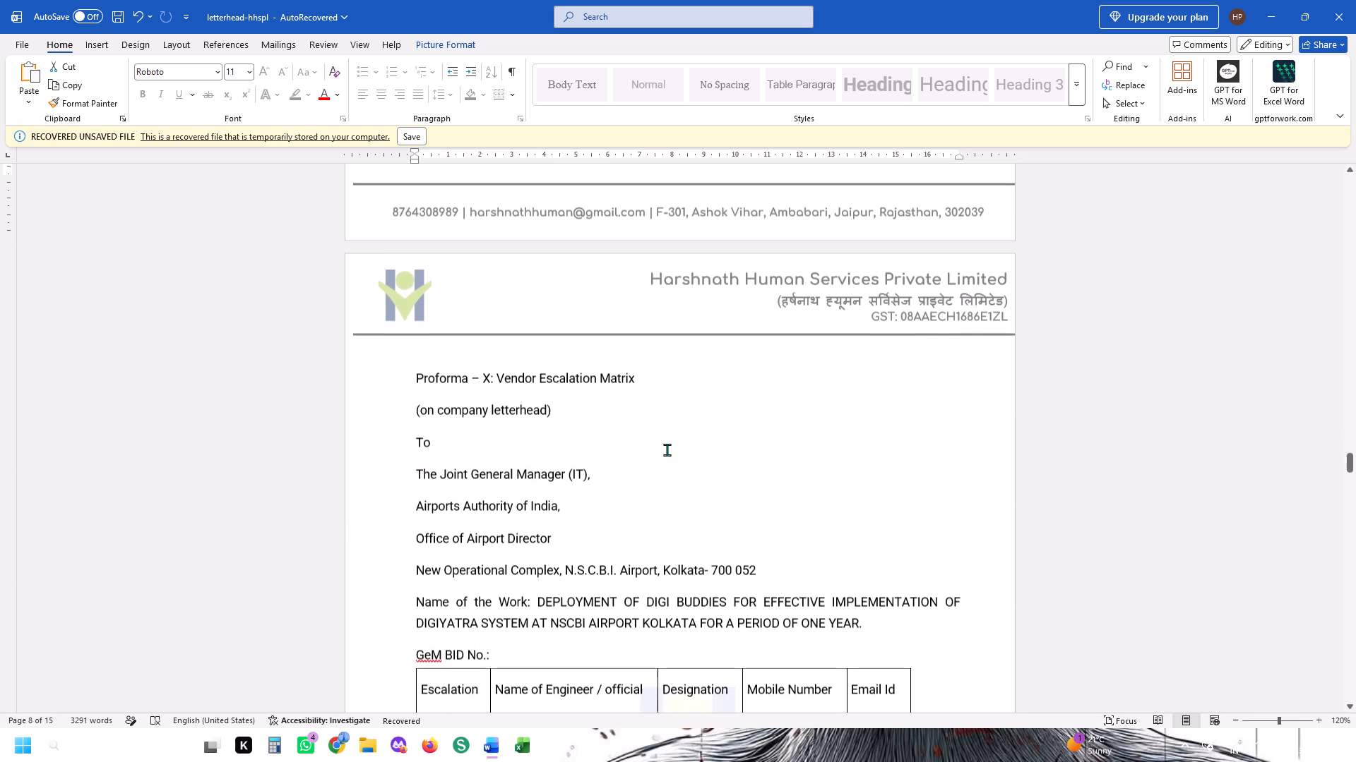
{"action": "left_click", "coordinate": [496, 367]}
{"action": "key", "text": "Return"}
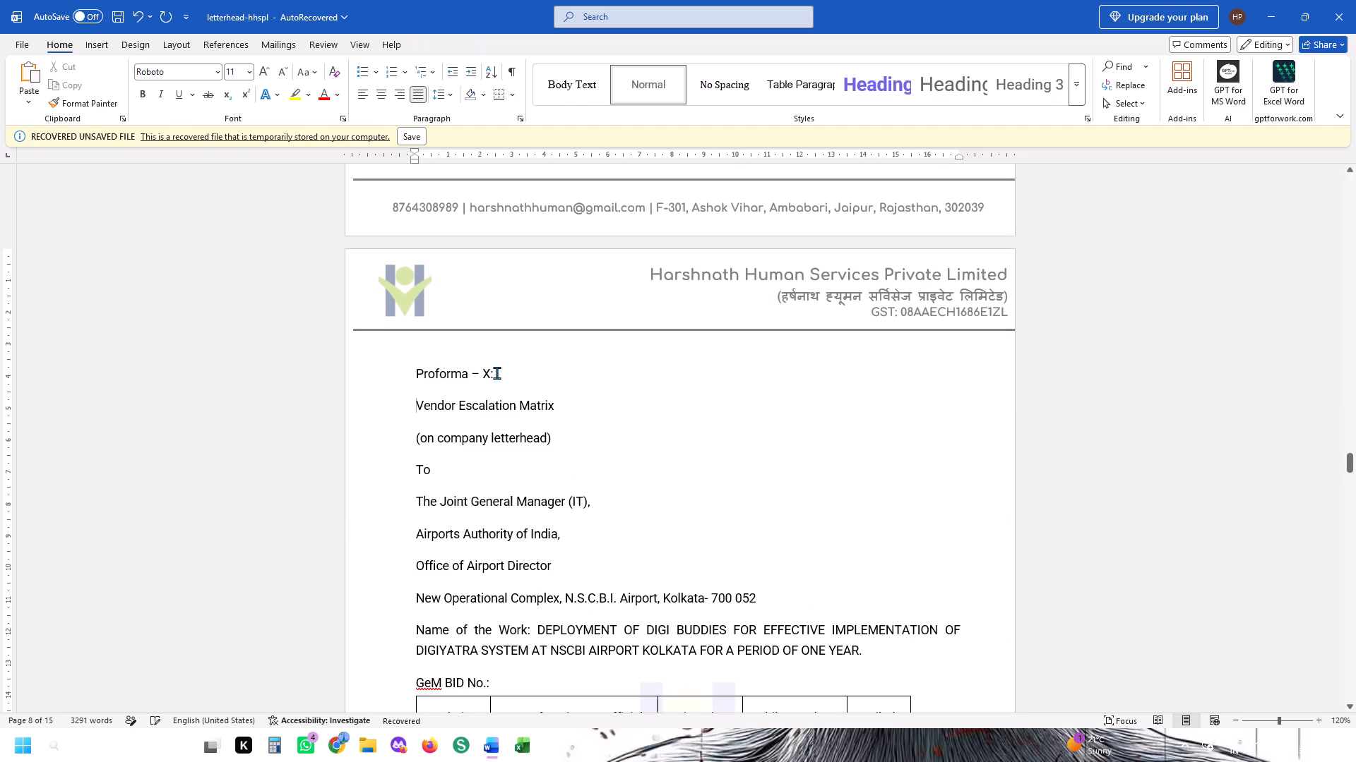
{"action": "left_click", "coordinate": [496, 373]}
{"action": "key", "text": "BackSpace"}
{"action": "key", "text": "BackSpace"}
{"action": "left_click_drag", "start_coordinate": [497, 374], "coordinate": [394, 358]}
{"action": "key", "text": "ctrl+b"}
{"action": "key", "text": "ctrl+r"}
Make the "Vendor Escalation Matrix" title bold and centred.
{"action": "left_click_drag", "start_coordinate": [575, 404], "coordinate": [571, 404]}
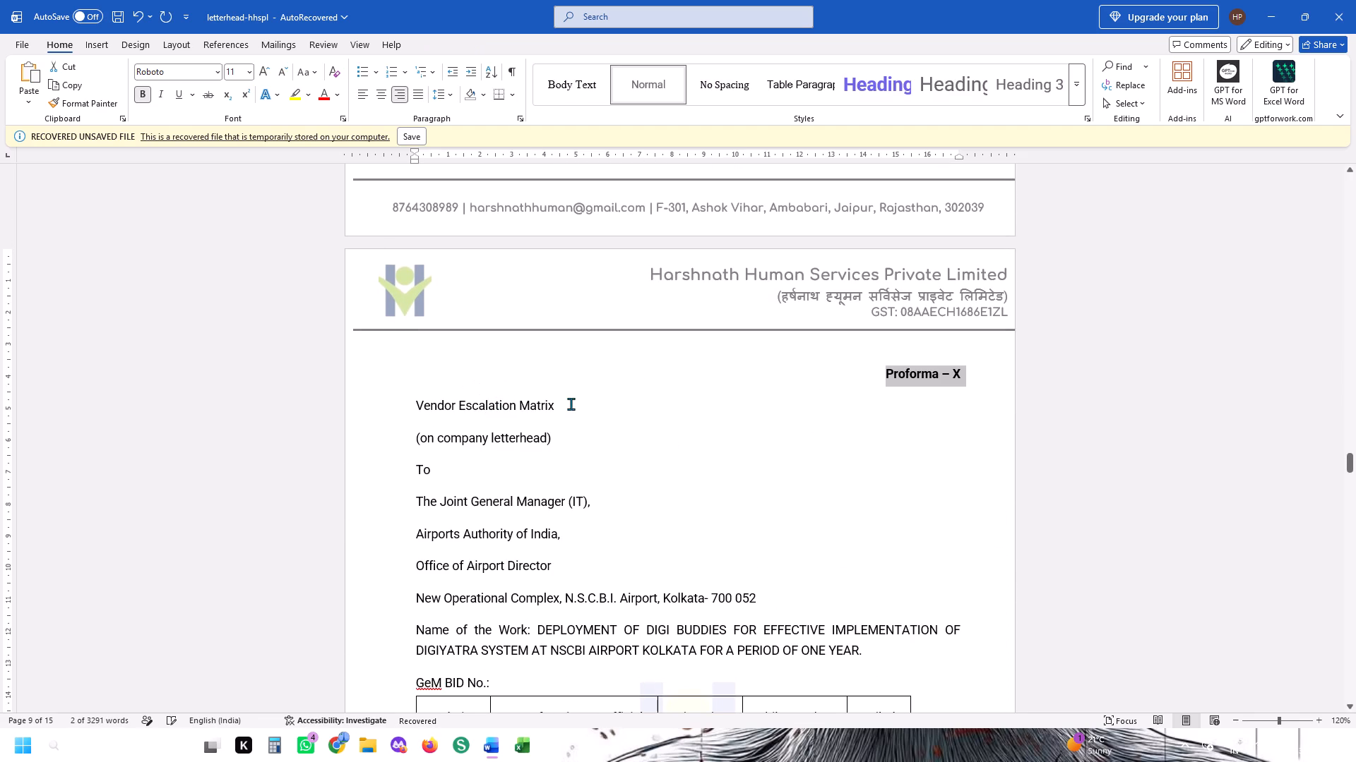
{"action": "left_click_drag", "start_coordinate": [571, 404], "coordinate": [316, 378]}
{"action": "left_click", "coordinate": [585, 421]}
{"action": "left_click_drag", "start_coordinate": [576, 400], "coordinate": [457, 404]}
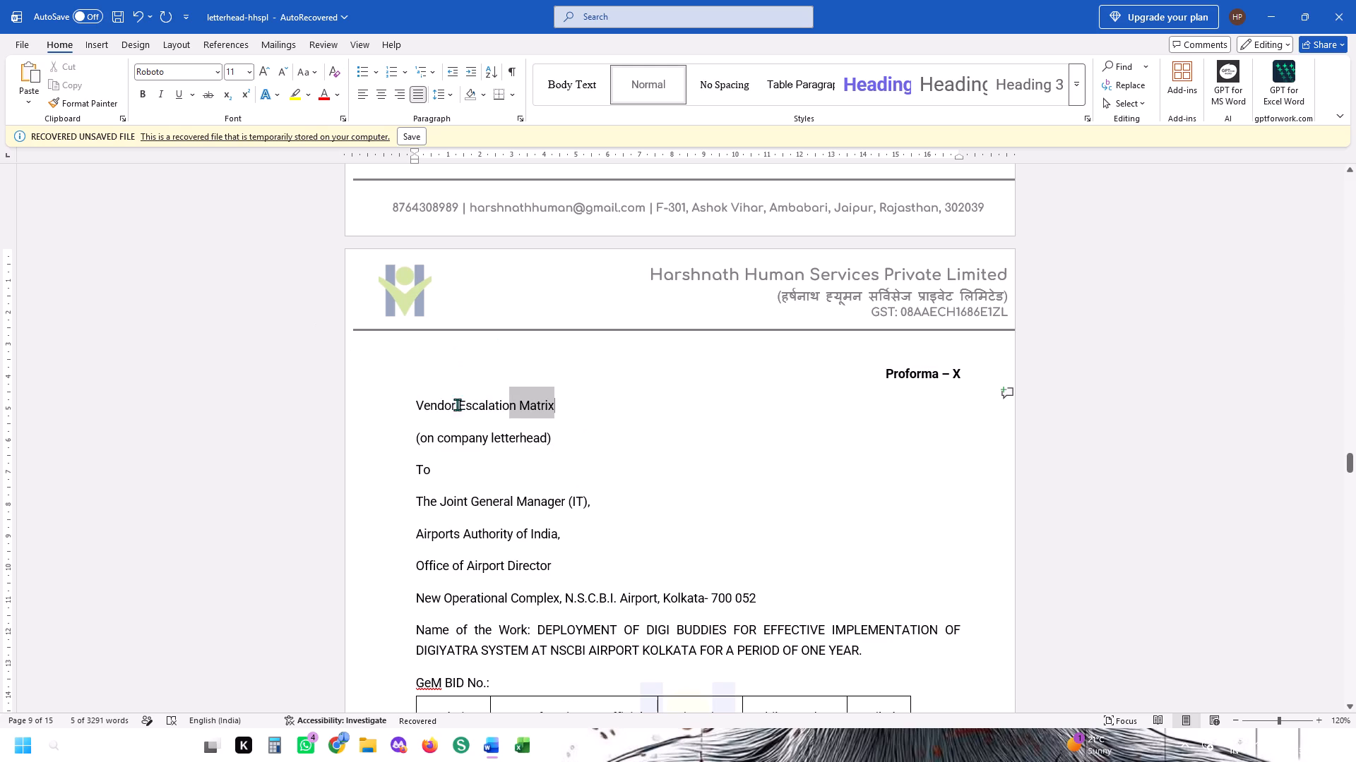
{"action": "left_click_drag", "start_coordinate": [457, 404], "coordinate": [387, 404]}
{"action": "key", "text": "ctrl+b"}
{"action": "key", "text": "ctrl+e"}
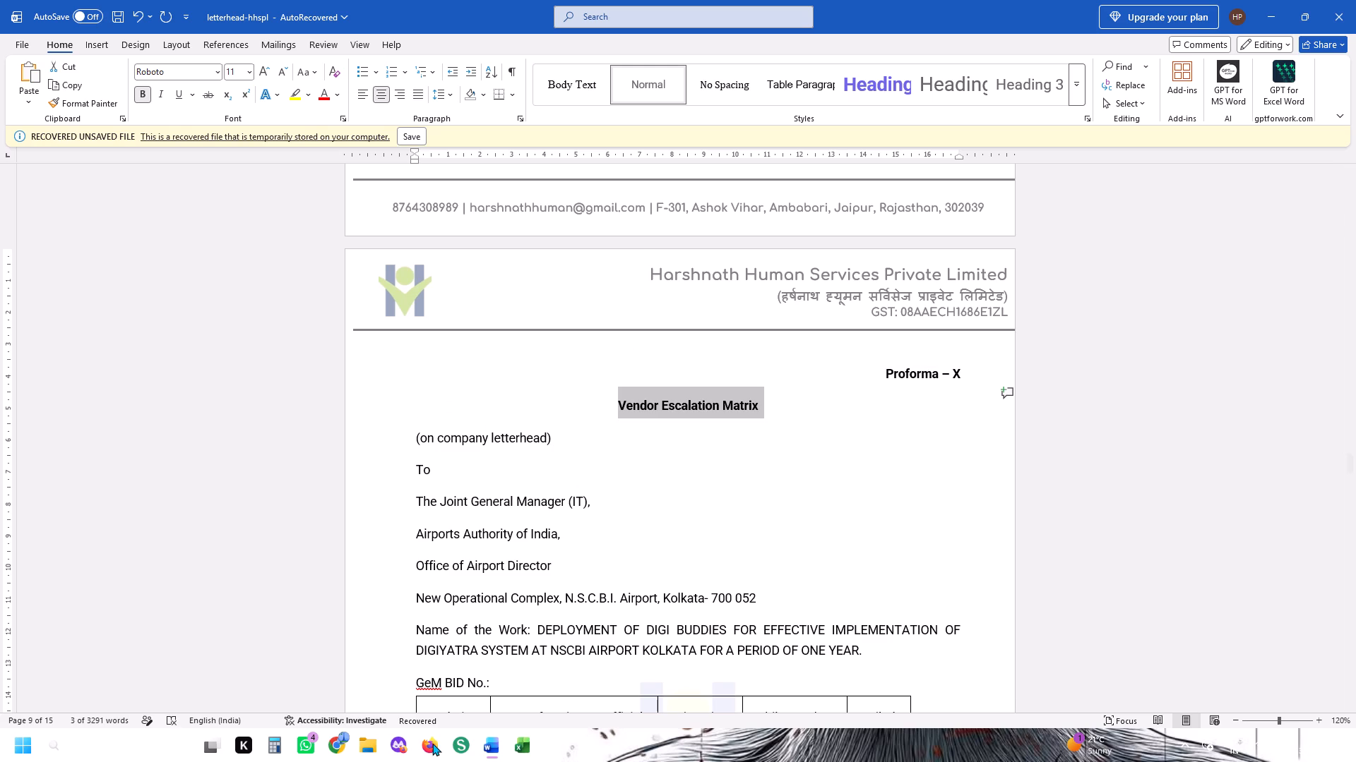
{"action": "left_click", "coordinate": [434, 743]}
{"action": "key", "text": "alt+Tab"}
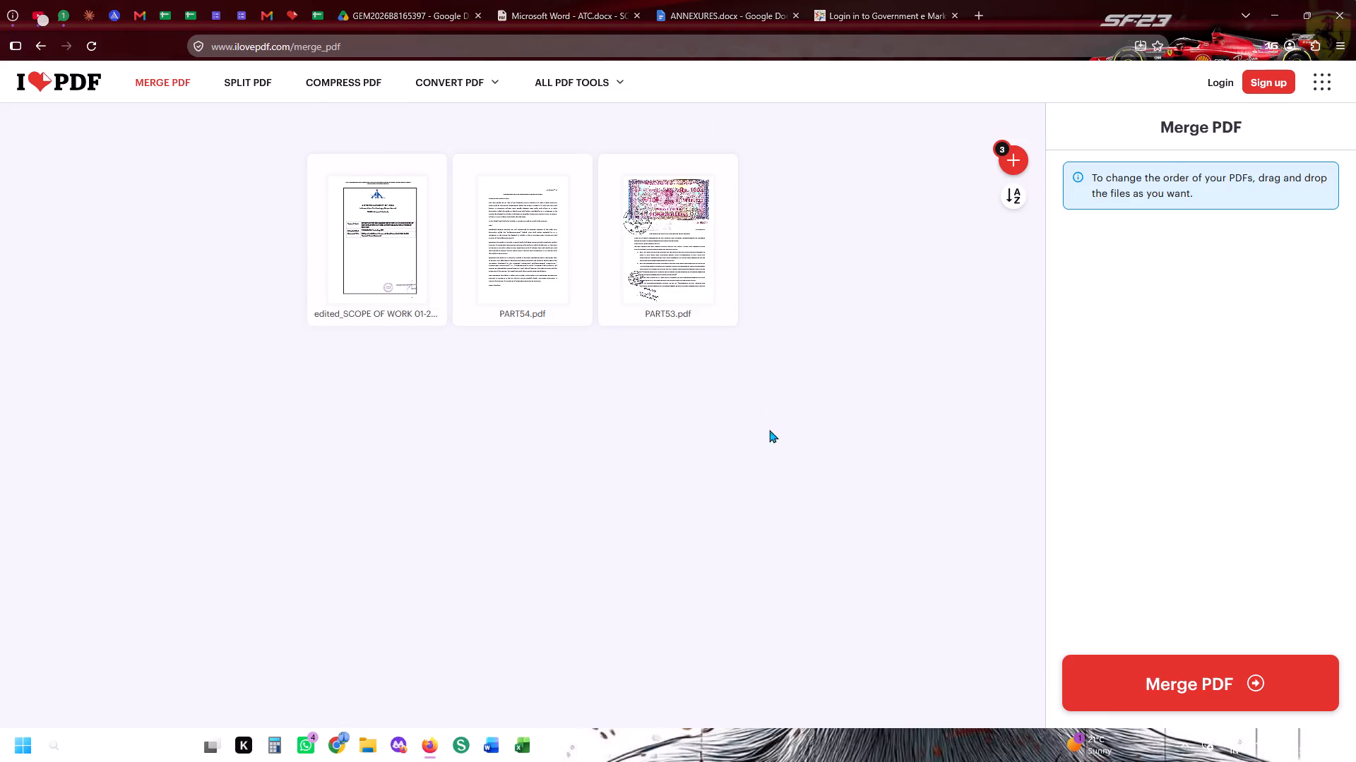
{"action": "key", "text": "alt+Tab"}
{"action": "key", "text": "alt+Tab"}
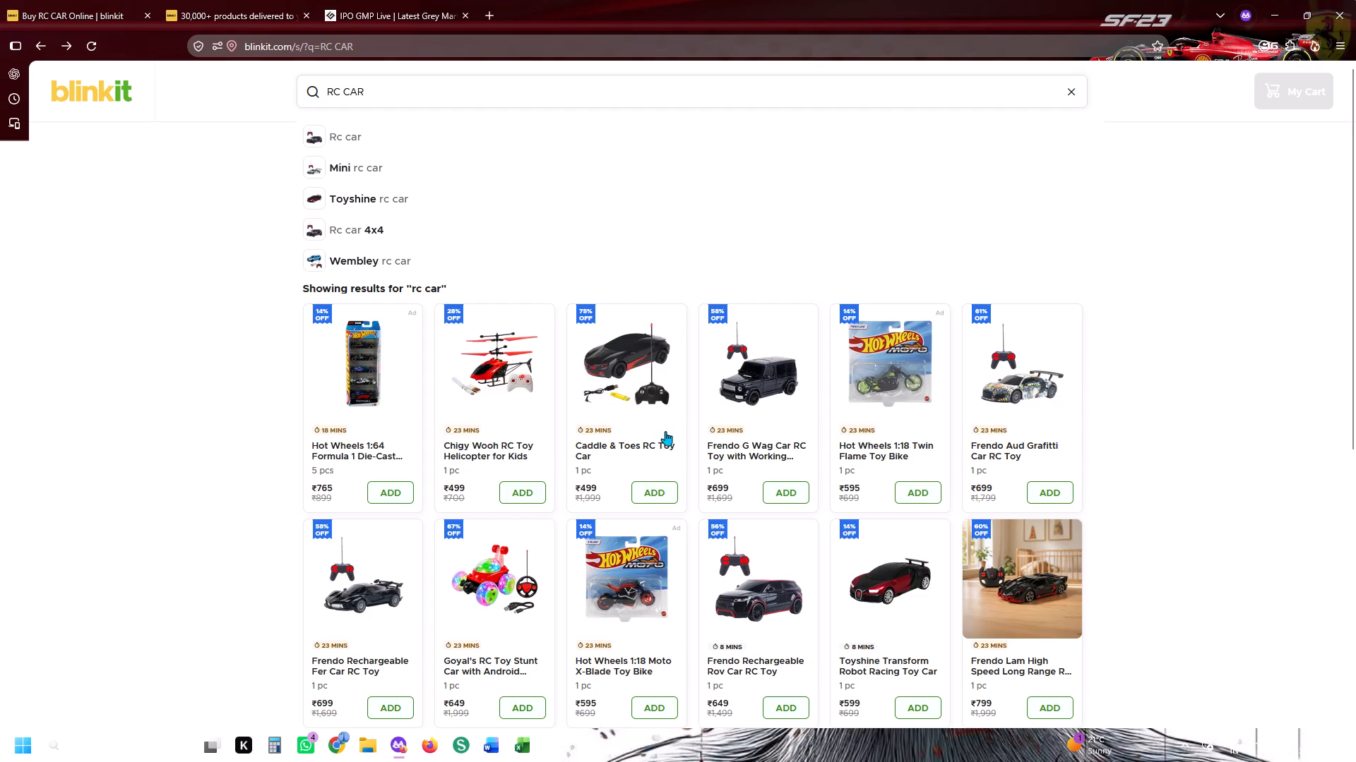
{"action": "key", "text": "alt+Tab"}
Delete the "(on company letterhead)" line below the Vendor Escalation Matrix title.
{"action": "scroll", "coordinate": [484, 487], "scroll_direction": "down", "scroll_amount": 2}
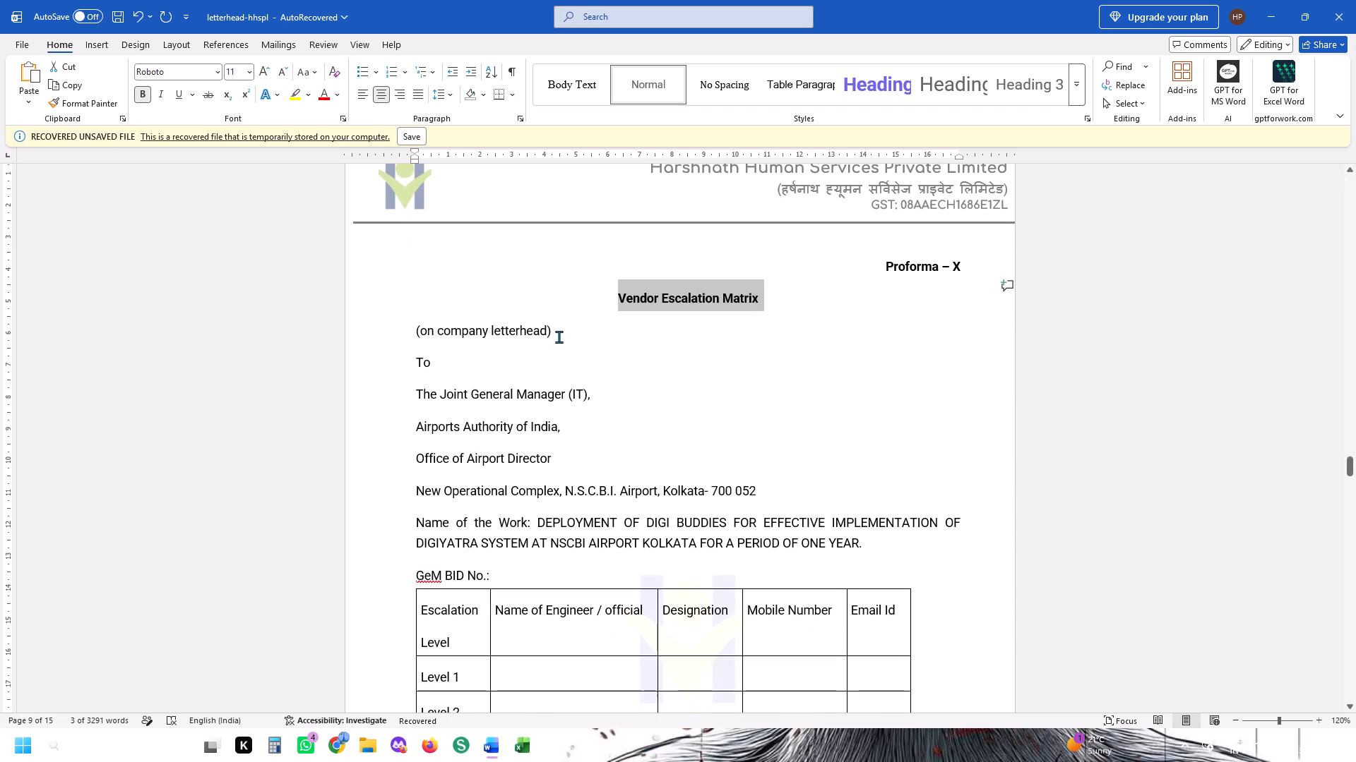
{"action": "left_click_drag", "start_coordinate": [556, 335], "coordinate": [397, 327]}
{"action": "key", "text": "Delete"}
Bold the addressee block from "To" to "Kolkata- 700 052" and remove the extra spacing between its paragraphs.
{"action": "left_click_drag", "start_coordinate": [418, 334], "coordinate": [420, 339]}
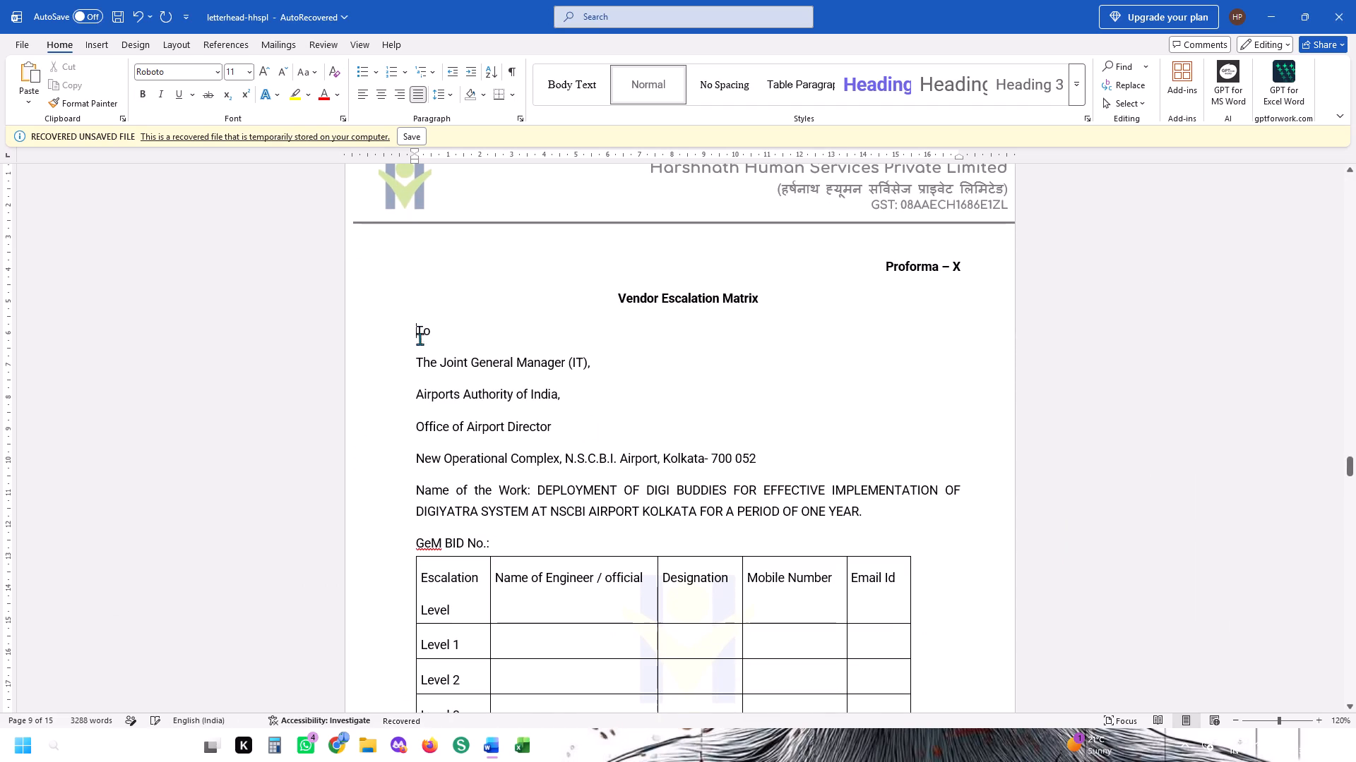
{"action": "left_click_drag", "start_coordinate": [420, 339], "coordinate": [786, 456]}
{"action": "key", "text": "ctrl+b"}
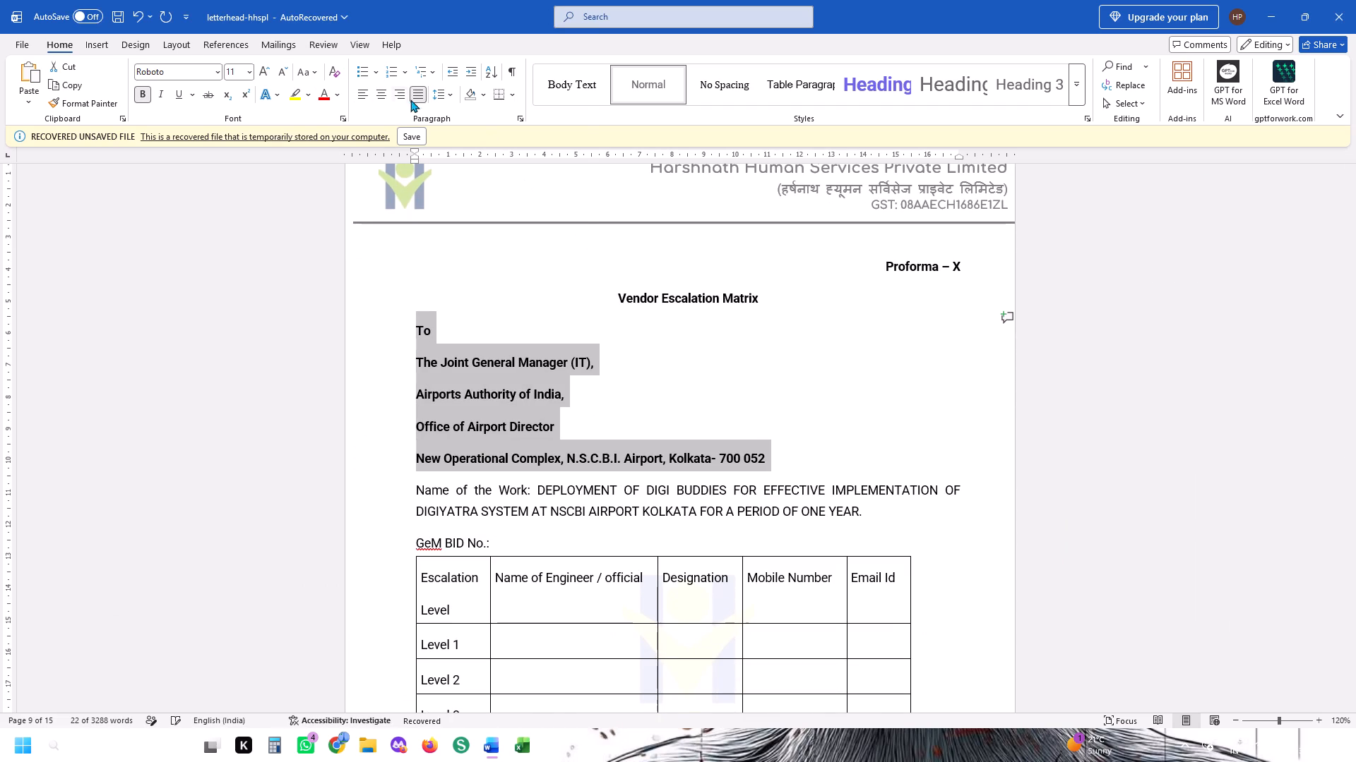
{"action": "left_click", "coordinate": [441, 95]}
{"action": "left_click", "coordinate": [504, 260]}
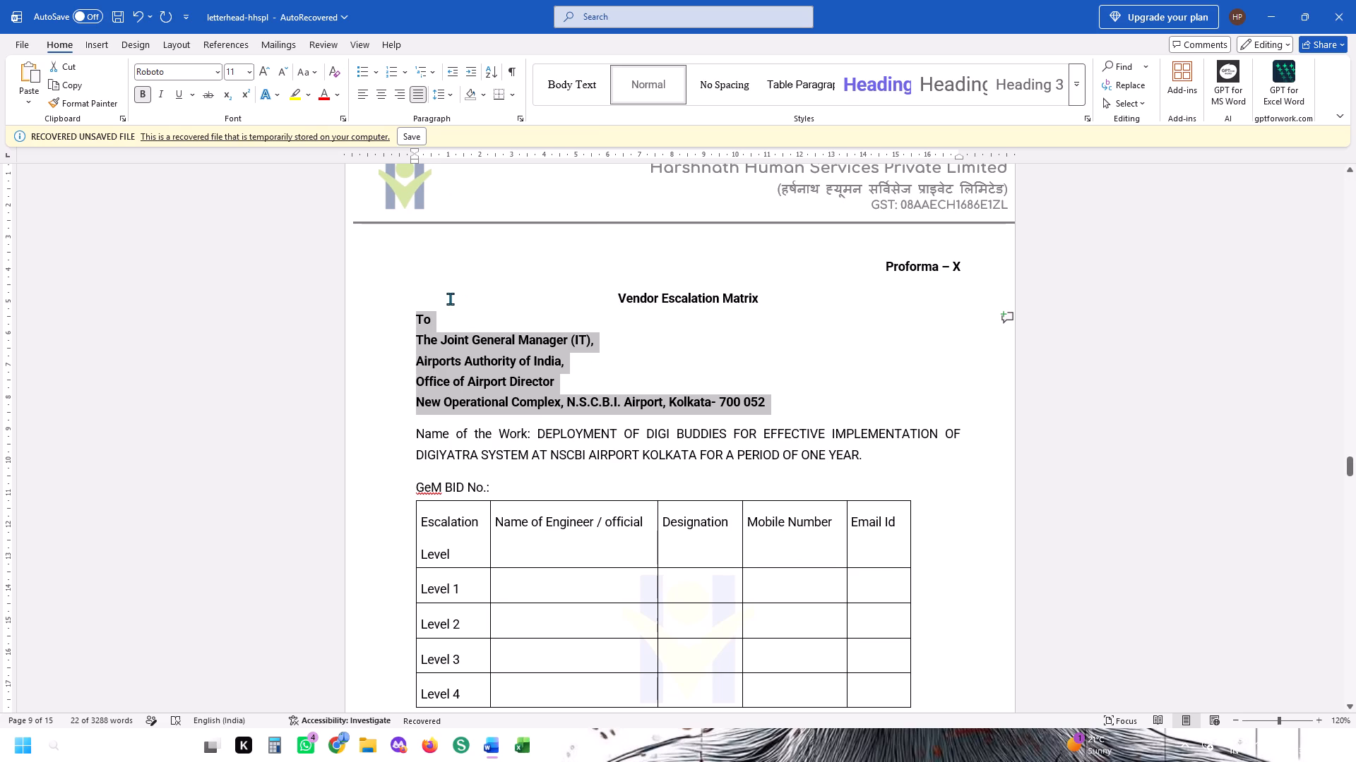
Delete everything from the "Proforma – X" heading through the end of the document.
{"action": "scroll", "coordinate": [460, 290], "scroll_direction": "down", "scroll_amount": 6}
{"action": "scroll", "coordinate": [588, 340], "scroll_direction": "up", "scroll_amount": 3}
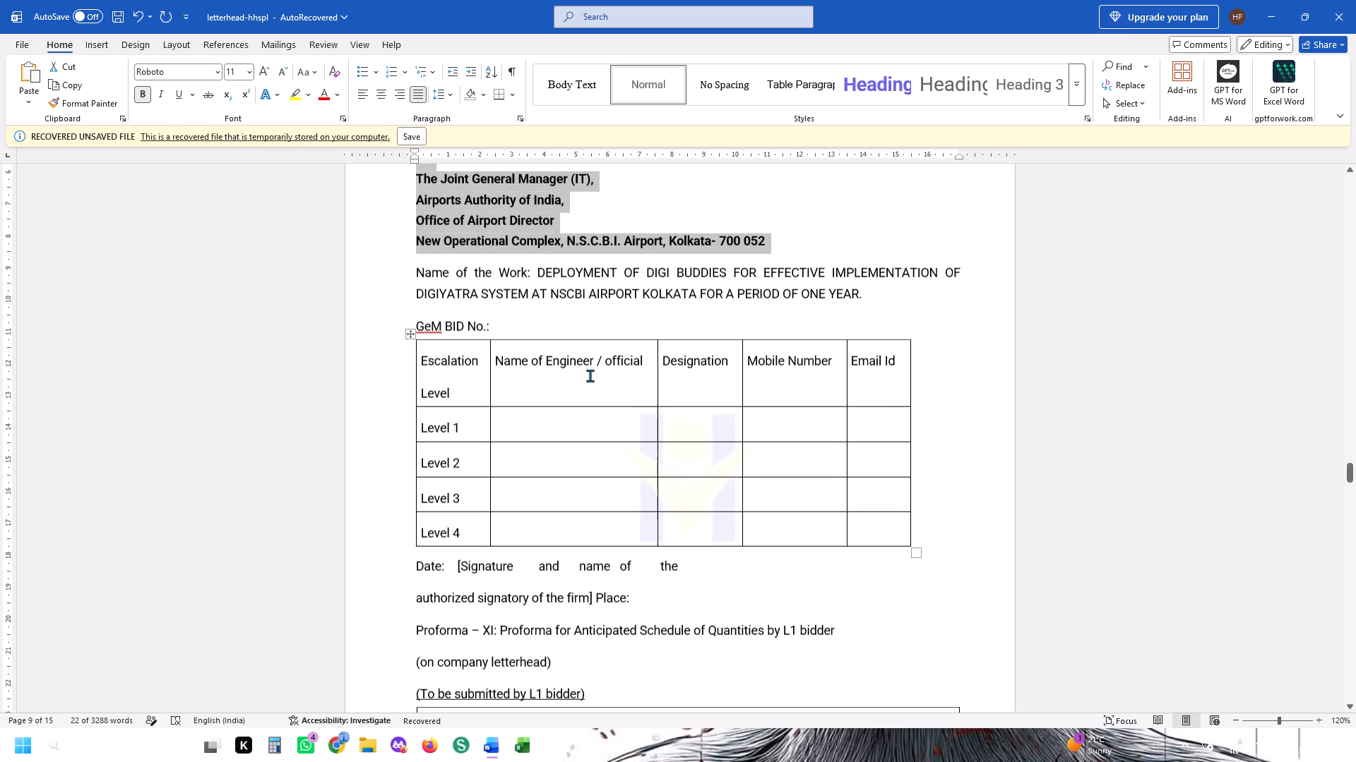
{"action": "scroll", "coordinate": [647, 442], "scroll_direction": "up", "scroll_amount": 2}
{"action": "left_click", "coordinate": [602, 296]}
{"action": "left_click_drag", "start_coordinate": [879, 215], "coordinate": [872, 344]}
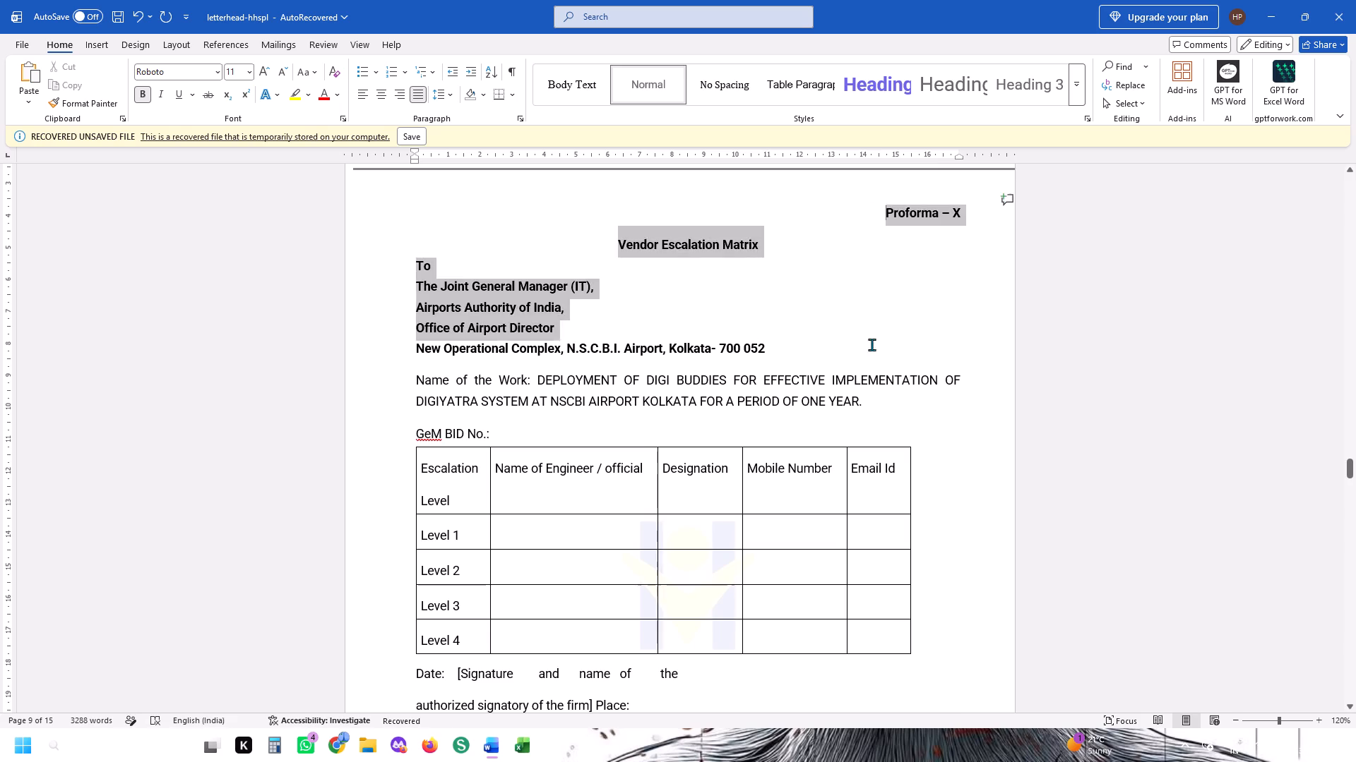
{"action": "left_click_drag", "start_coordinate": [872, 344], "coordinate": [763, 247]}
{"action": "scroll", "coordinate": [872, 346], "scroll_direction": "down", "scroll_amount": 7}
{"action": "scroll", "coordinate": [792, 372], "scroll_direction": "down", "scroll_amount": 3}
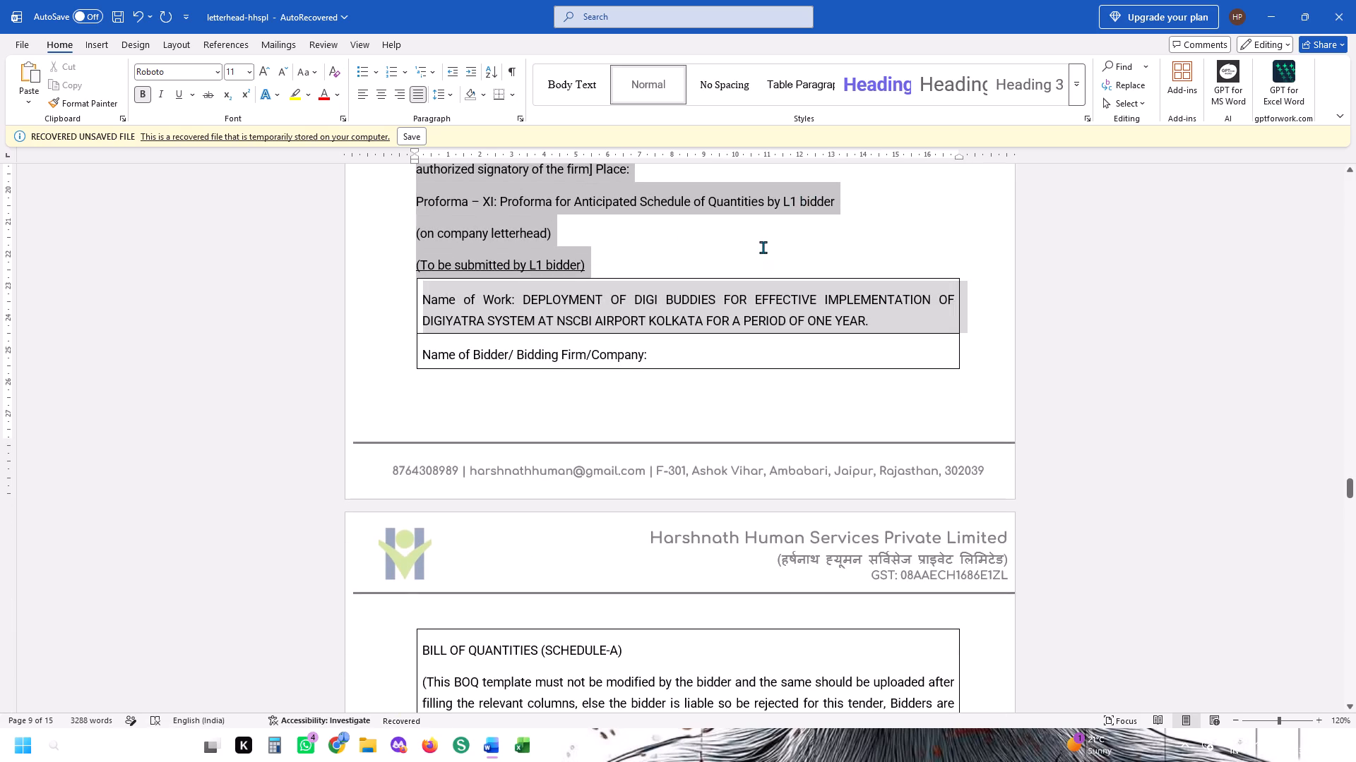
{"action": "left_click_drag", "start_coordinate": [763, 247], "coordinate": [737, 335]}
{"action": "scroll", "coordinate": [759, 231], "scroll_direction": "down", "scroll_amount": 6}
{"action": "scroll", "coordinate": [733, 290], "scroll_direction": "down", "scroll_amount": 18}
{"action": "scroll", "coordinate": [737, 335], "scroll_direction": "down", "scroll_amount": 9}
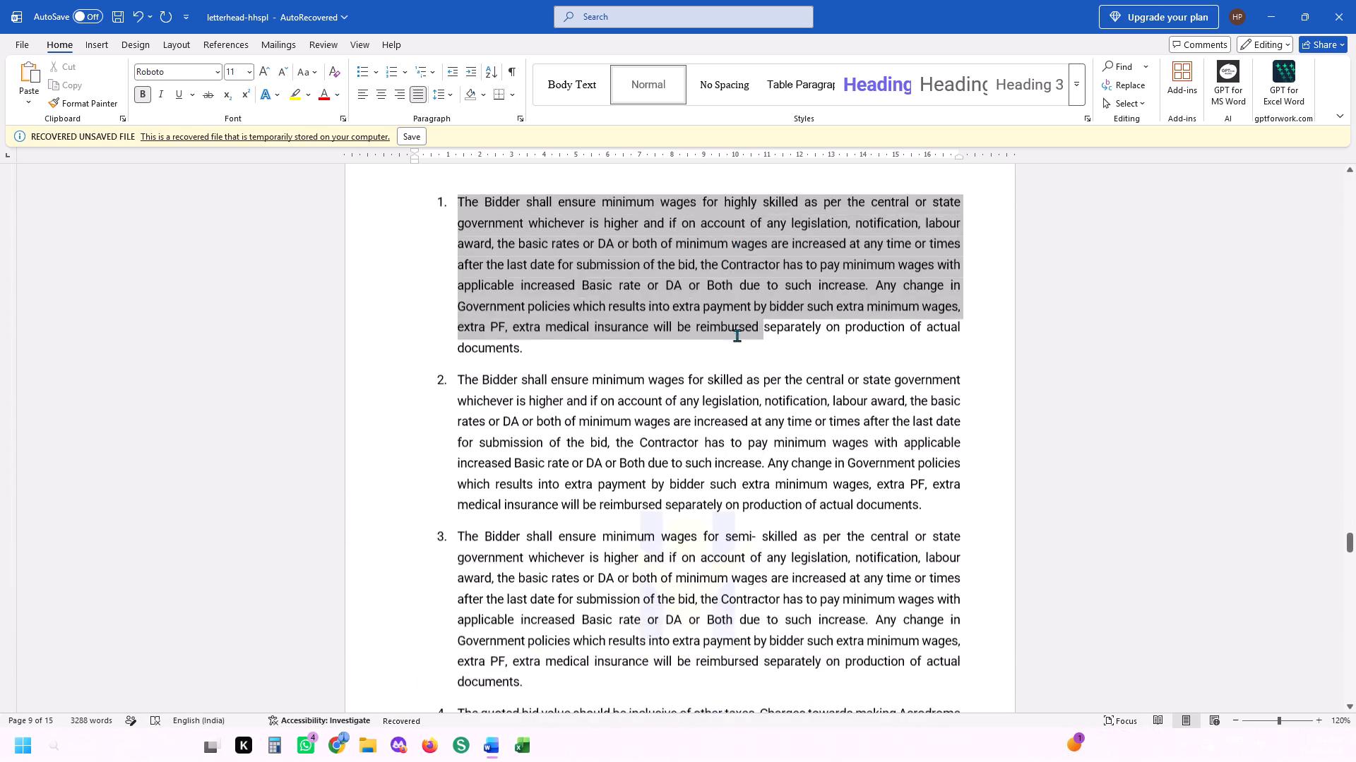
{"action": "left_click_drag", "start_coordinate": [737, 335], "coordinate": [737, 337]}
{"action": "scroll", "coordinate": [737, 335], "scroll_direction": "down", "scroll_amount": 9}
{"action": "scroll", "coordinate": [737, 335], "scroll_direction": "up", "scroll_amount": 6}
{"action": "scroll", "coordinate": [737, 335], "scroll_direction": "down", "scroll_amount": 10}
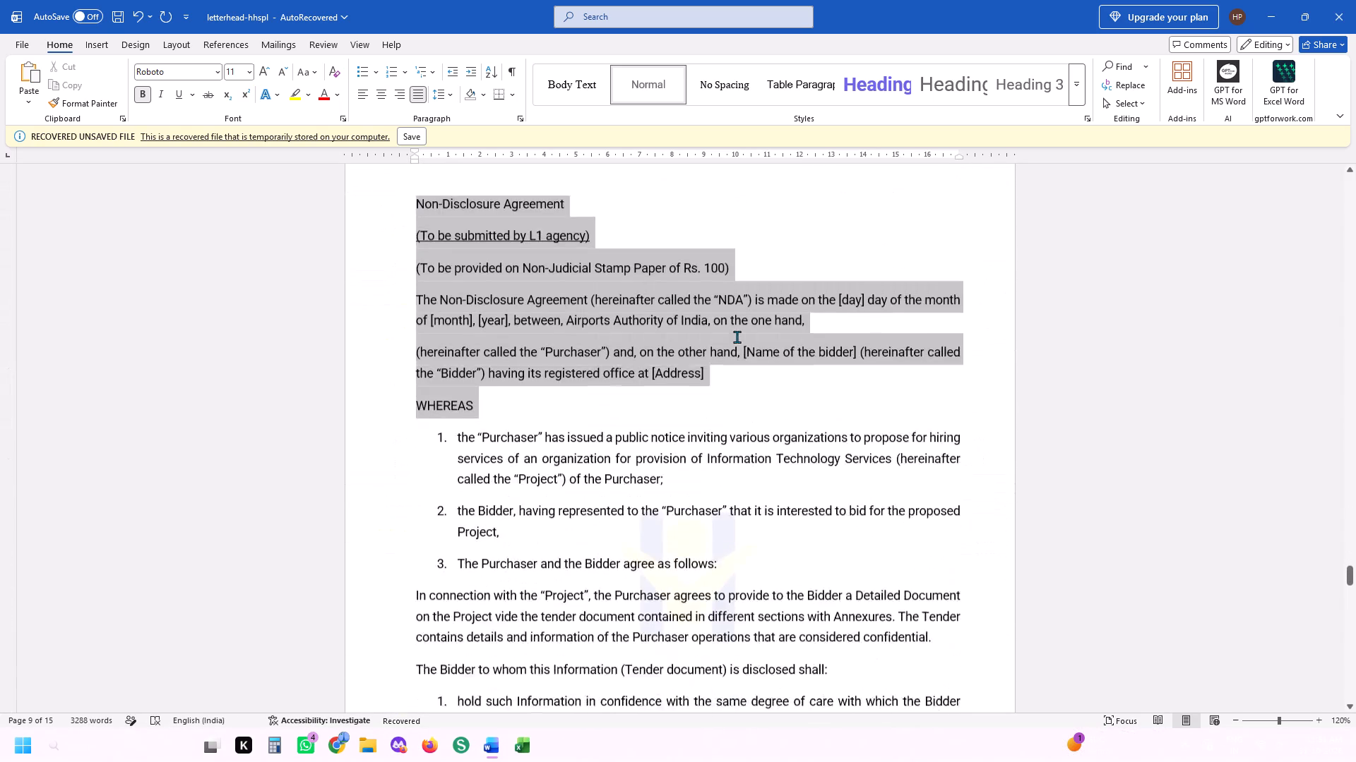
{"action": "scroll", "coordinate": [737, 337], "scroll_direction": "down", "scroll_amount": 9}
{"action": "left_click_drag", "start_coordinate": [737, 337], "coordinate": [734, 355]}
{"action": "scroll", "coordinate": [737, 337], "scroll_direction": "down", "scroll_amount": 18}
{"action": "scroll", "coordinate": [734, 355], "scroll_direction": "down", "scroll_amount": 15}
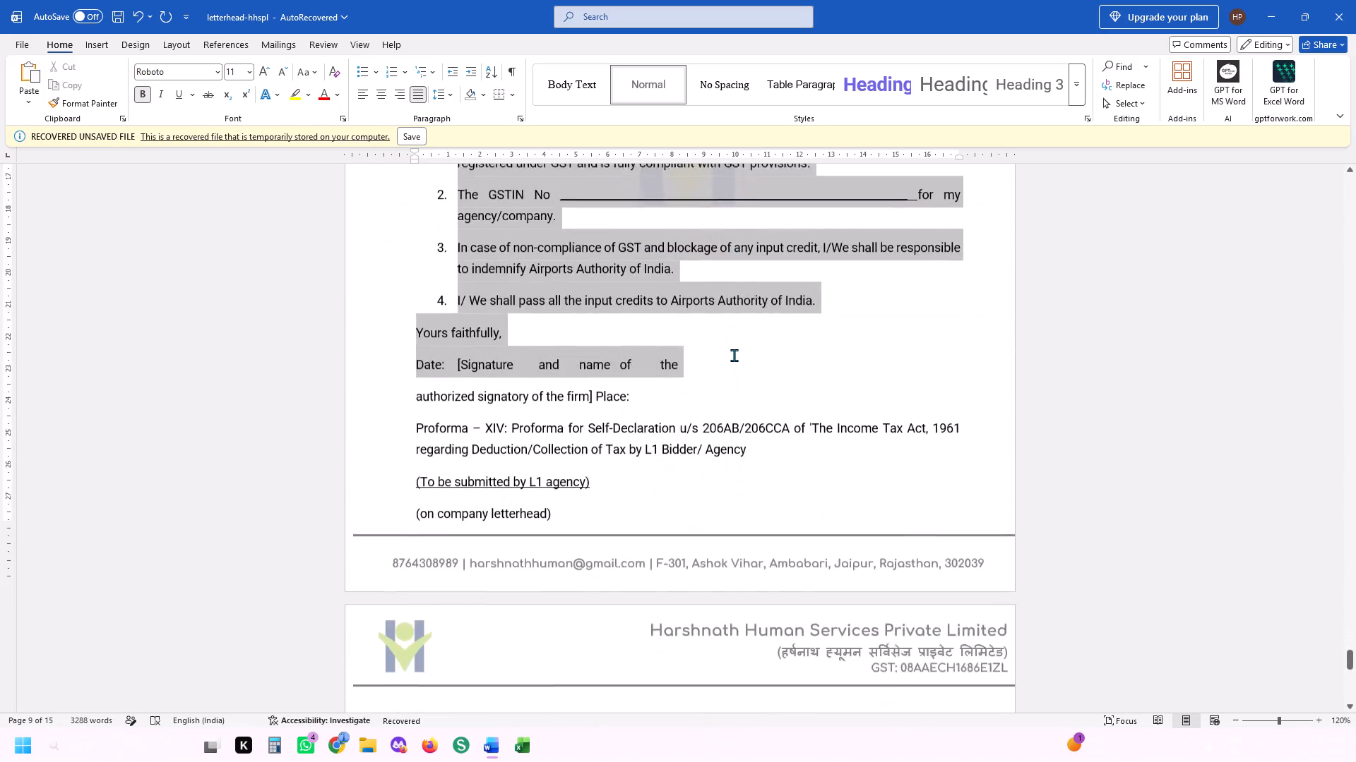
{"action": "left_click_drag", "start_coordinate": [734, 355], "coordinate": [763, 612]}
{"action": "scroll", "coordinate": [734, 355], "scroll_direction": "down", "scroll_amount": 17}
{"action": "scroll", "coordinate": [734, 356], "scroll_direction": "down", "scroll_amount": 12}
{"action": "key", "text": "Delete"}
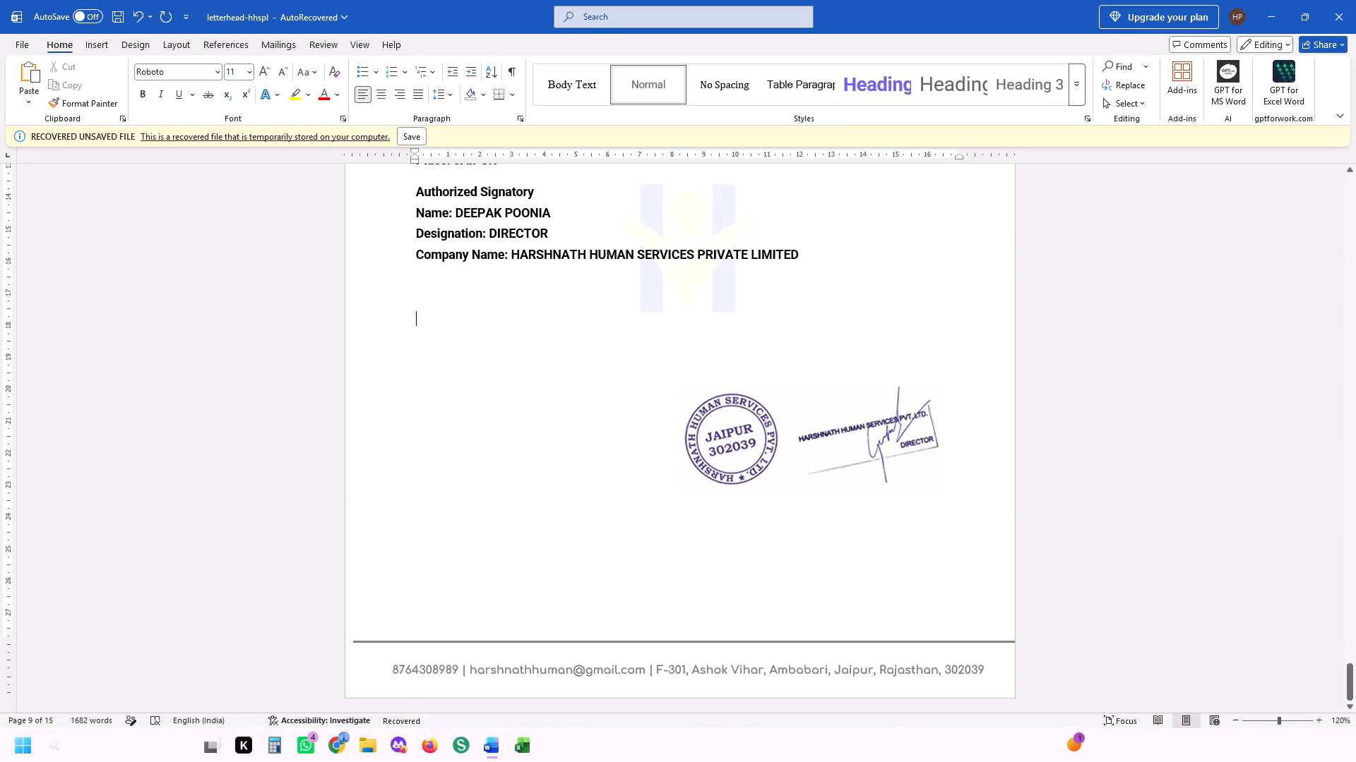
Export the document as a PDF named PART55 in the Downloads folder.
{"action": "key", "text": "alt+f"}
{"action": "key", "text": "alt+e"}
{"action": "key", "text": "alt+a"}
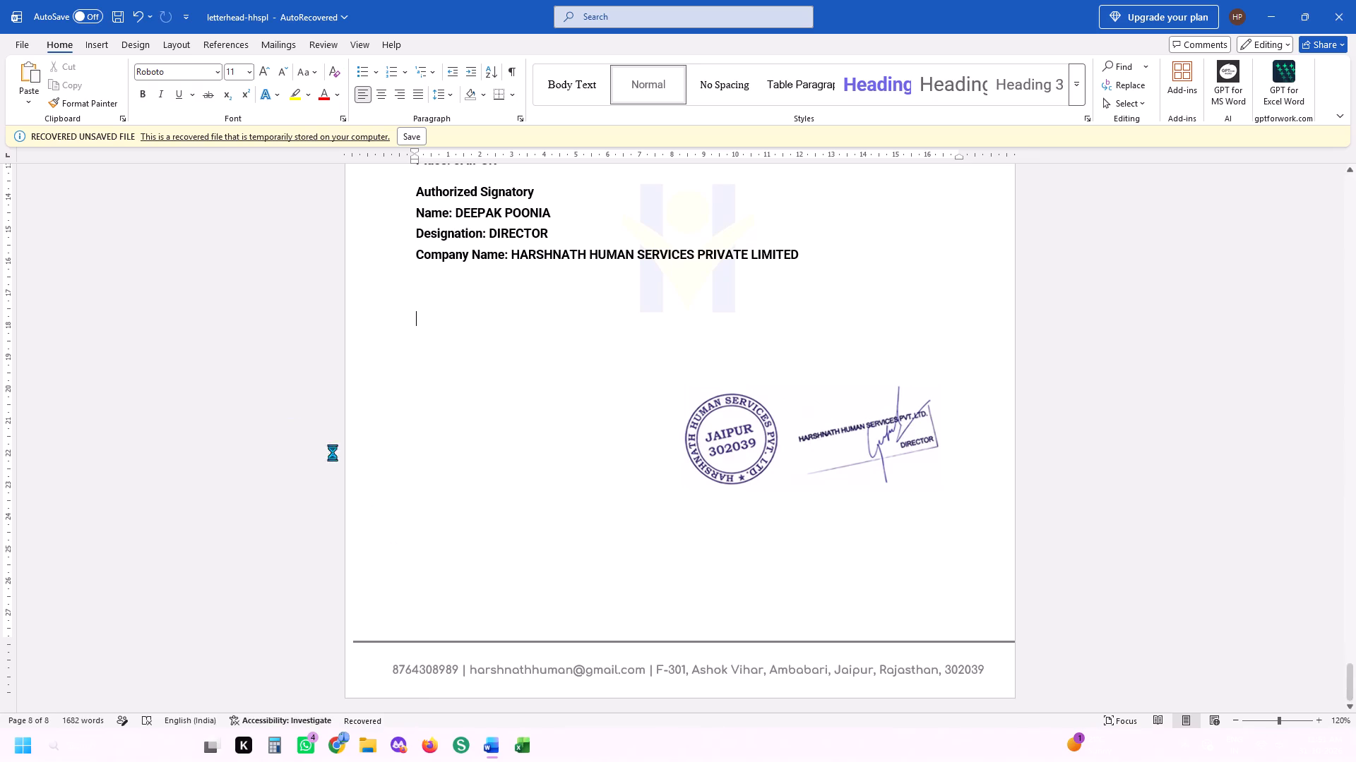
{"action": "scroll", "coordinate": [258, 391], "scroll_direction": "up", "scroll_amount": 19}
{"action": "left_click", "coordinate": [78, 408]}
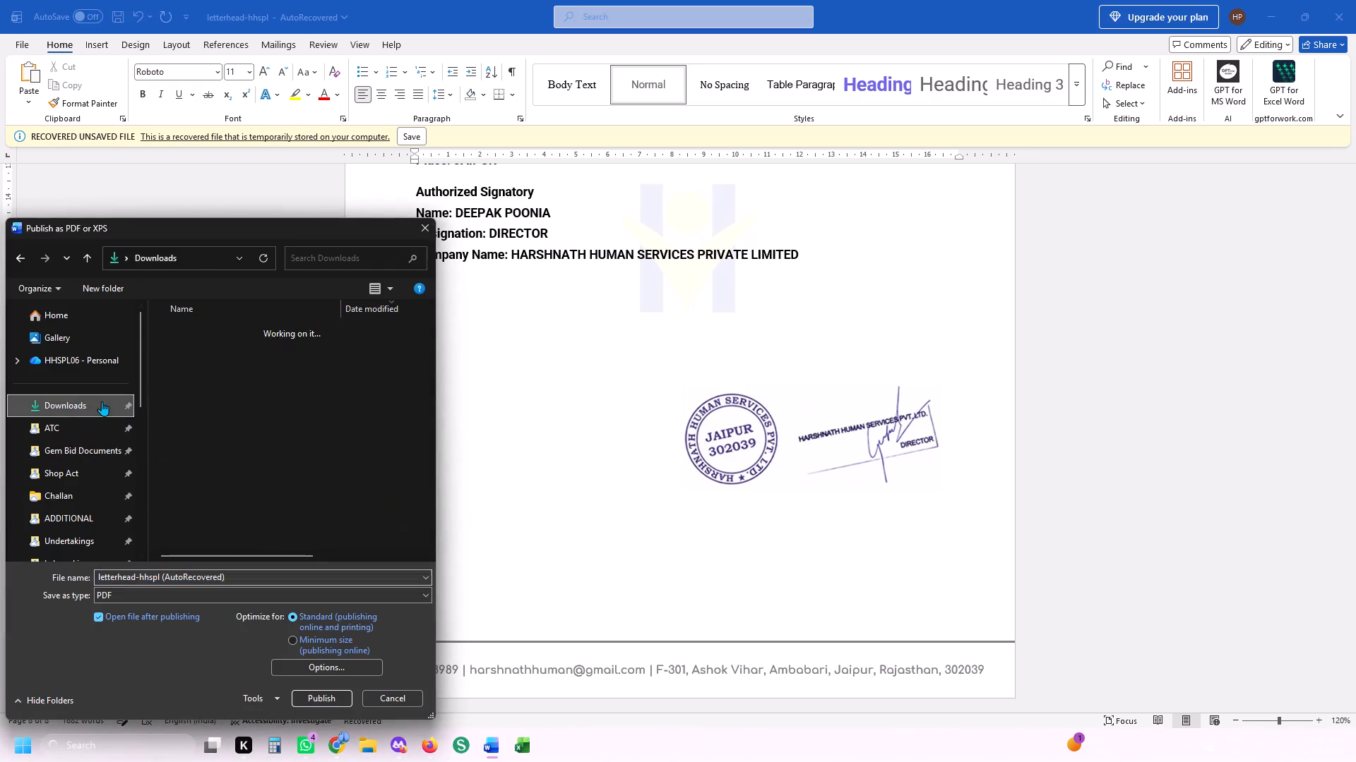
{"action": "left_click", "coordinate": [210, 381]}
{"action": "left_click", "coordinate": [148, 572]}
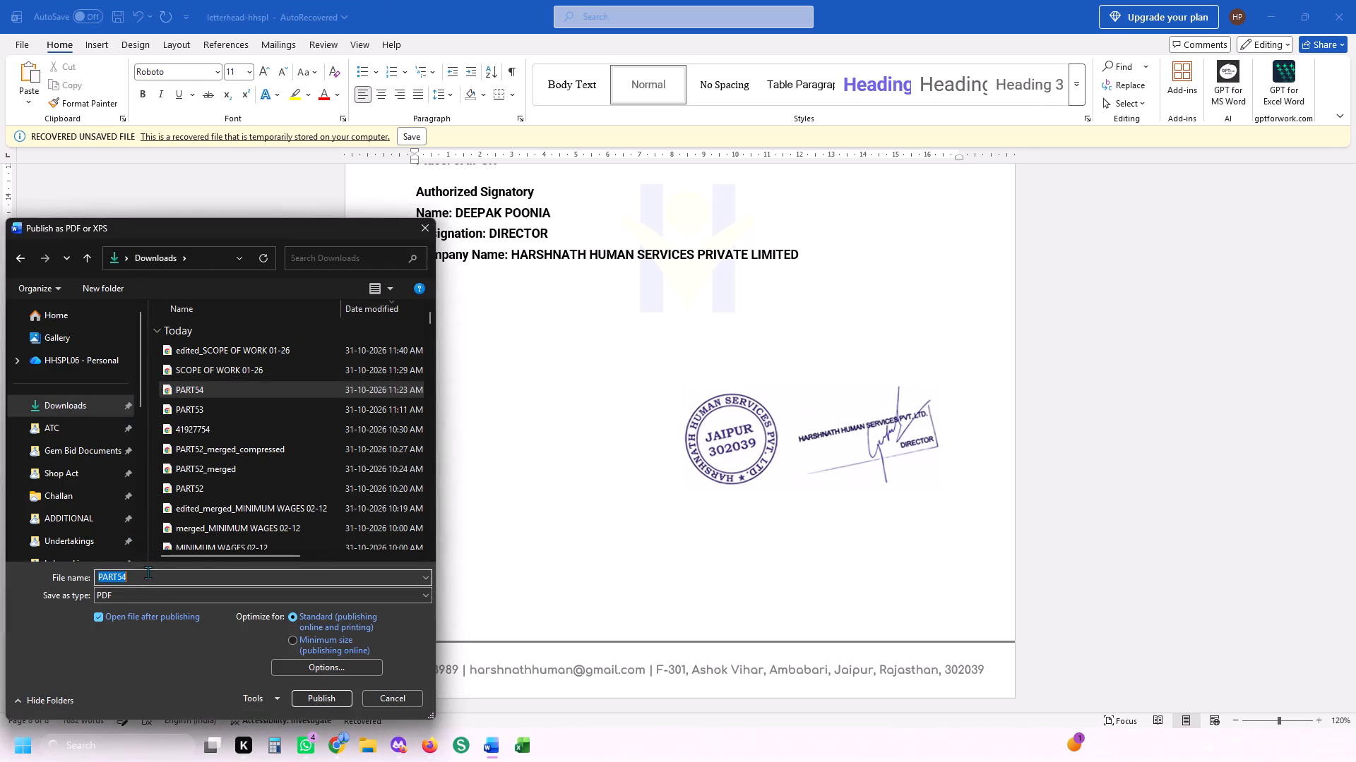
{"action": "left_click", "coordinate": [150, 581]}
{"action": "key", "text": "BackSpace"}
{"action": "key", "text": "5"}
{"action": "key", "text": "Return"}
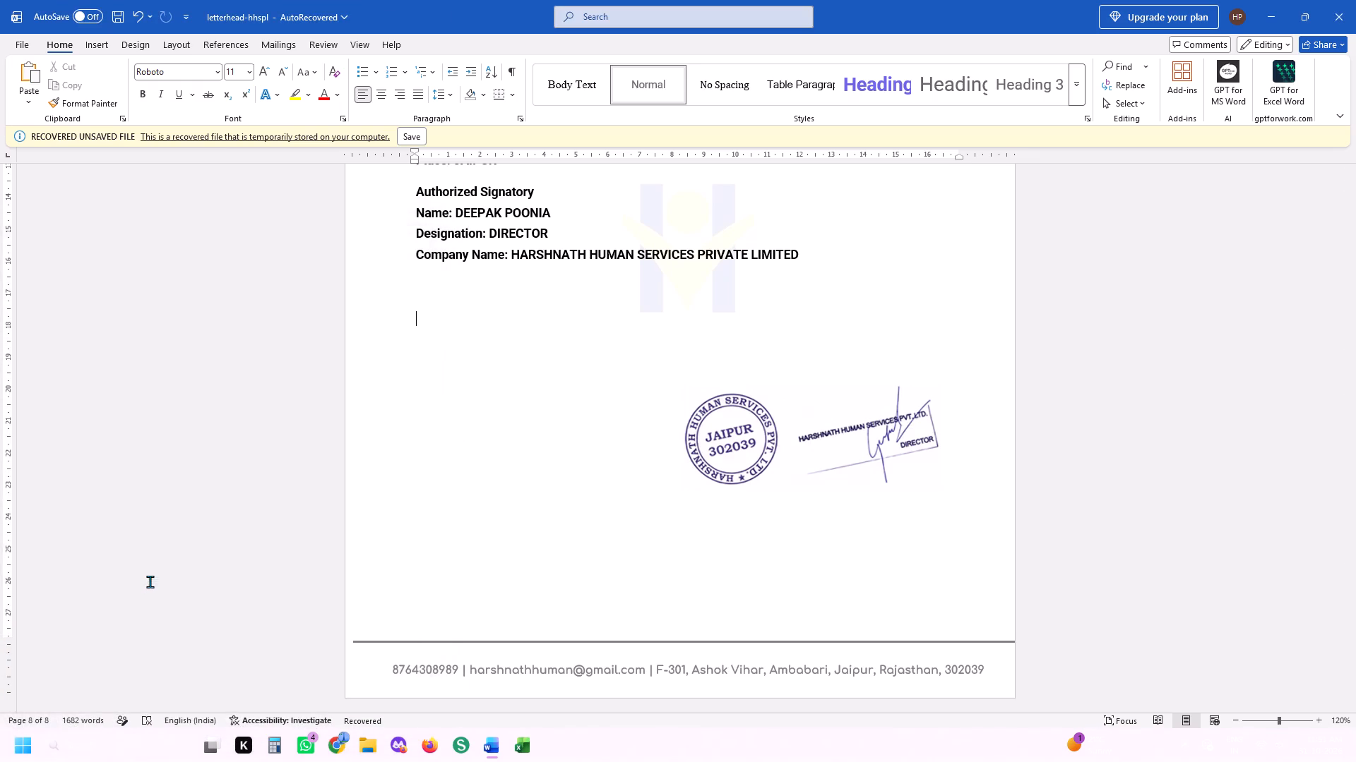
{"action": "scroll", "coordinate": [150, 581], "scroll_direction": "up", "scroll_amount": 1}
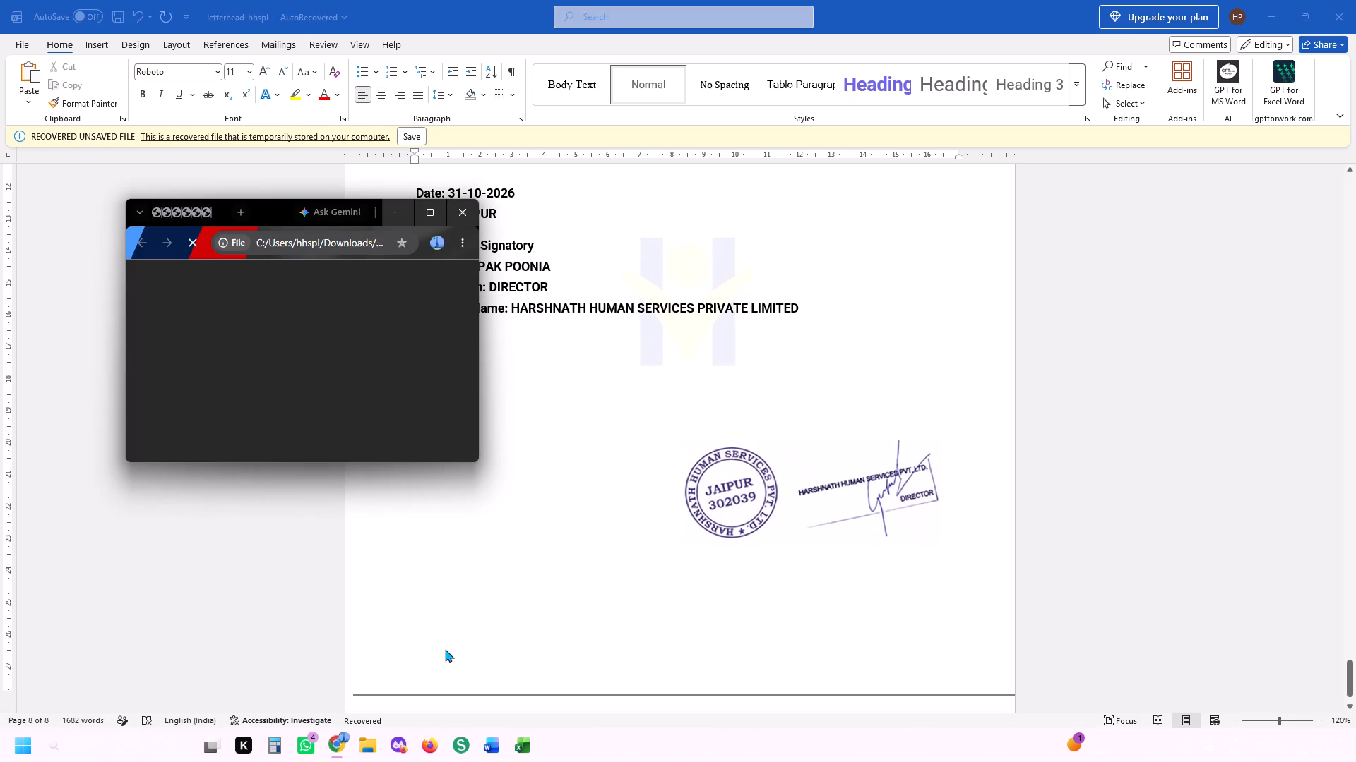
In Firefox, add PART55.pdf to the iLovePDF merge list and place it second, directly before PART54.pdf.
{"action": "left_click", "coordinate": [427, 732]}
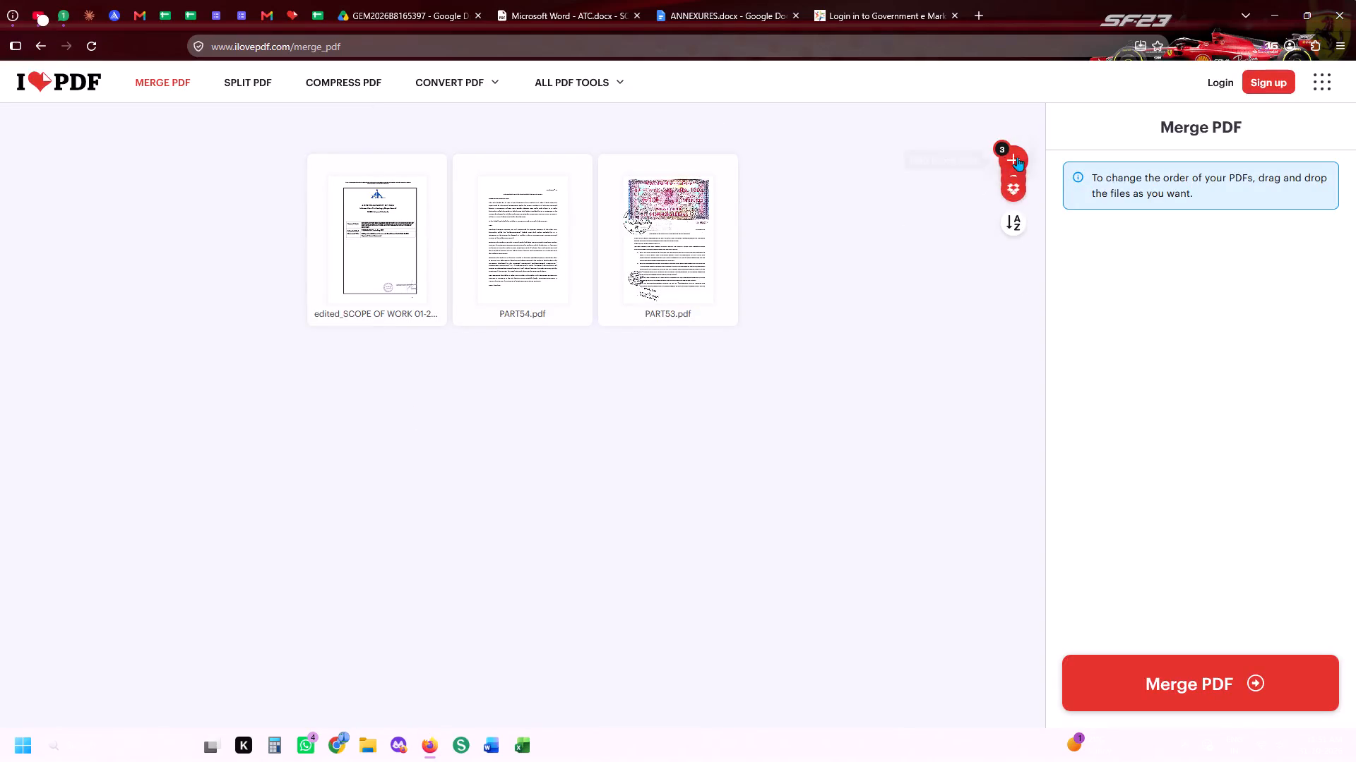
{"action": "left_click", "coordinate": [1017, 157]}
{"action": "scroll", "coordinate": [1006, 319], "scroll_direction": "up", "scroll_amount": 11}
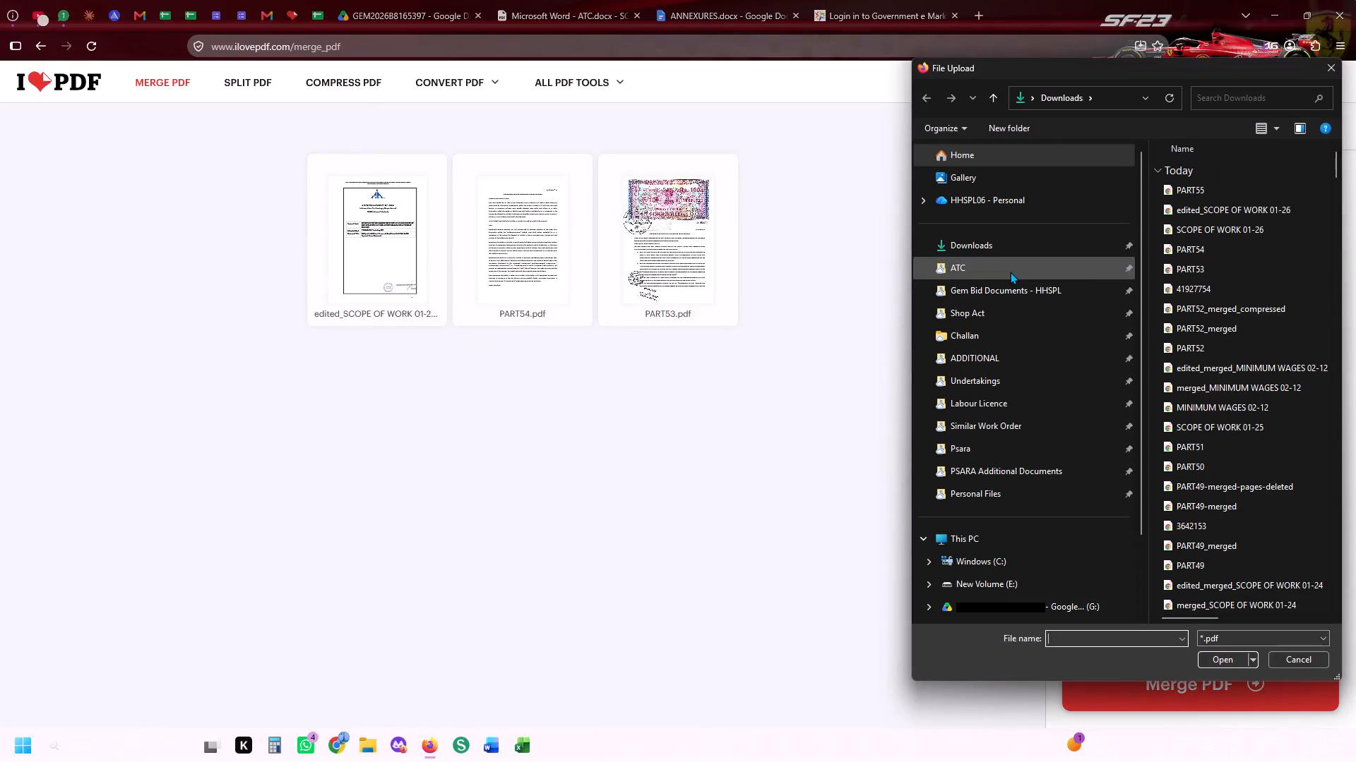
{"action": "double_click", "coordinate": [1174, 193]}
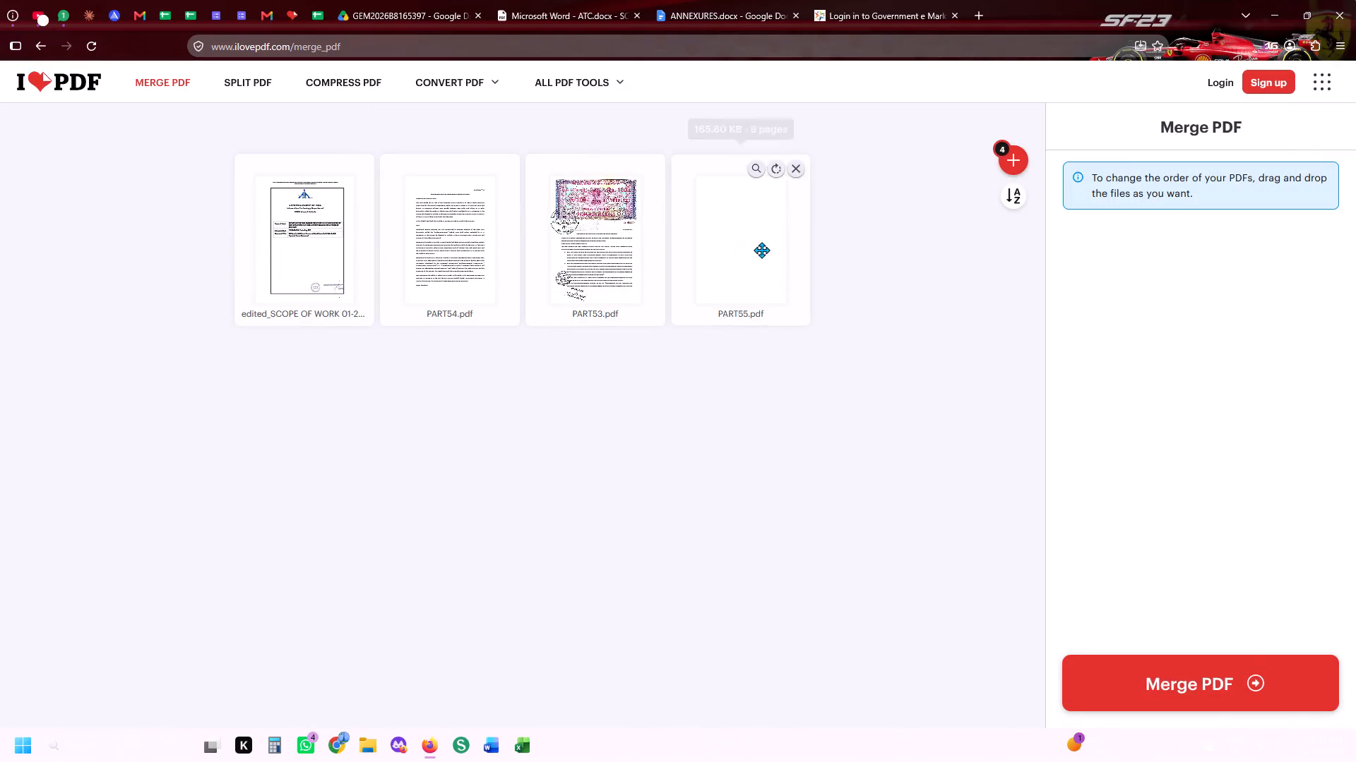
{"action": "left_click_drag", "start_coordinate": [755, 239], "coordinate": [489, 224]}
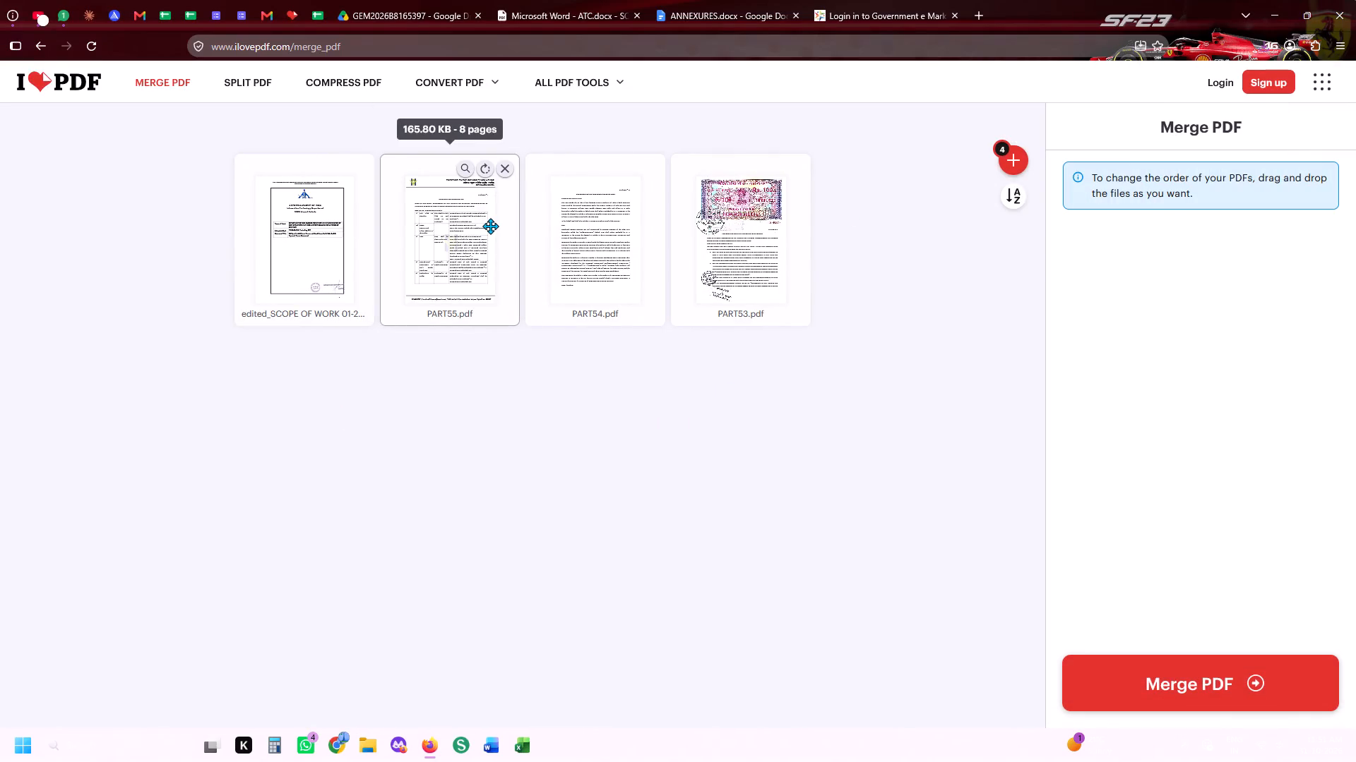
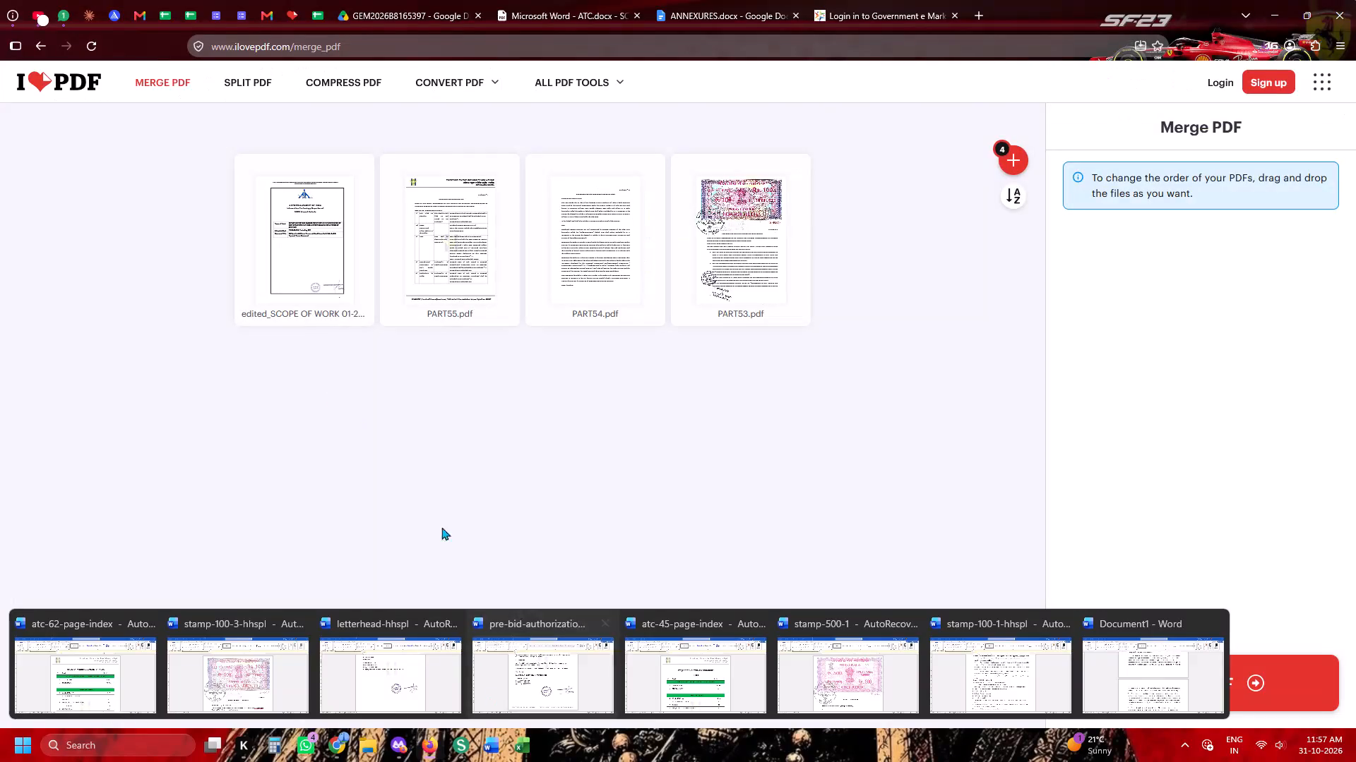
In Word's atc-62-page-index document, change row 2 of the additional documents list to LETTER HEAD with pages A37-A44.
{"action": "left_click", "coordinate": [318, 394]}
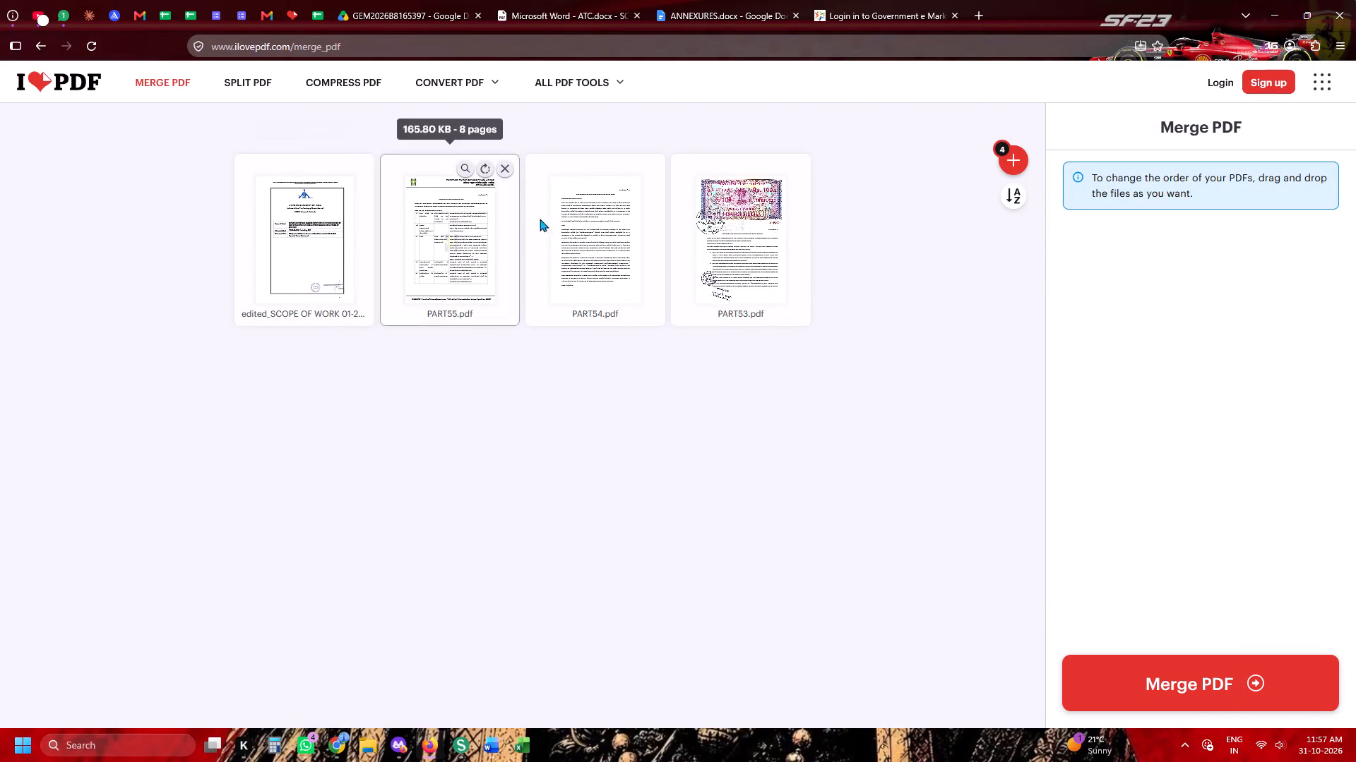
{"action": "left_click", "coordinate": [398, 23]}
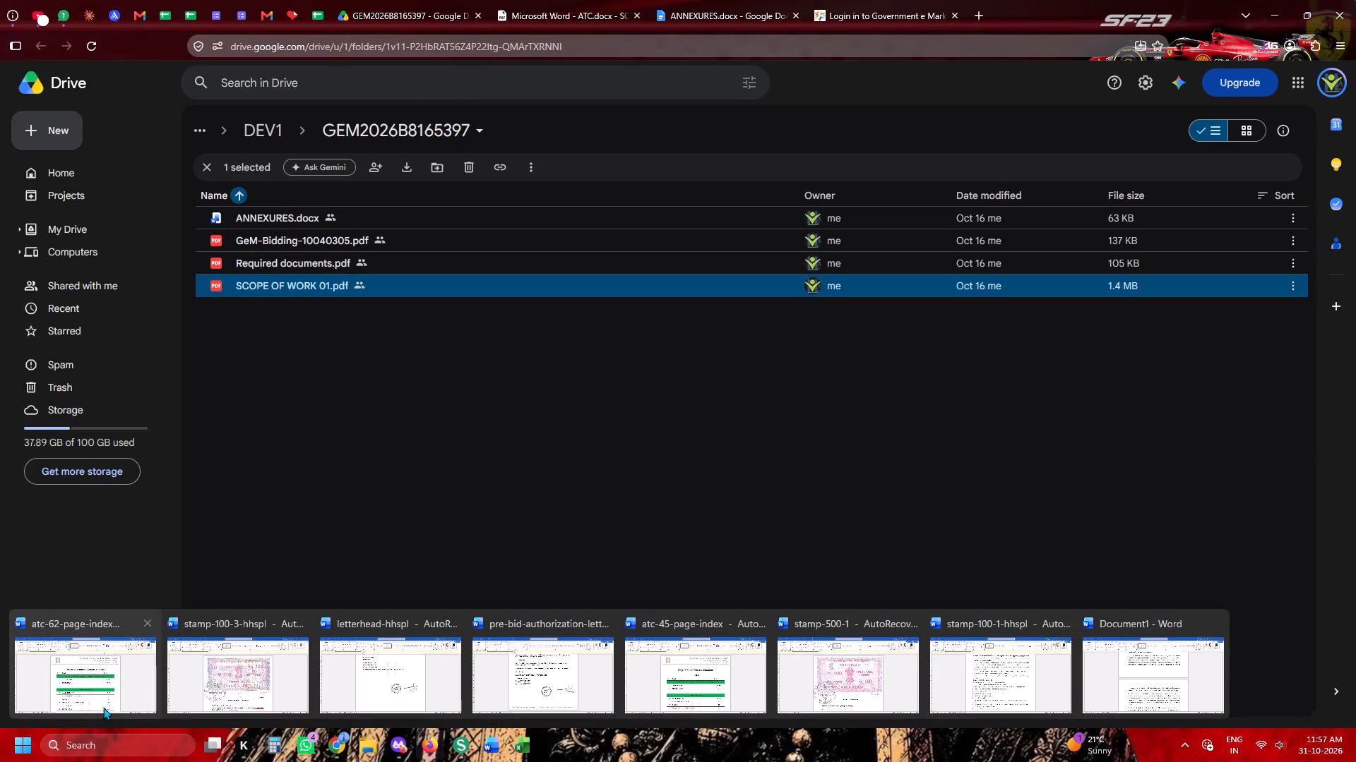
{"action": "left_click", "coordinate": [92, 678]}
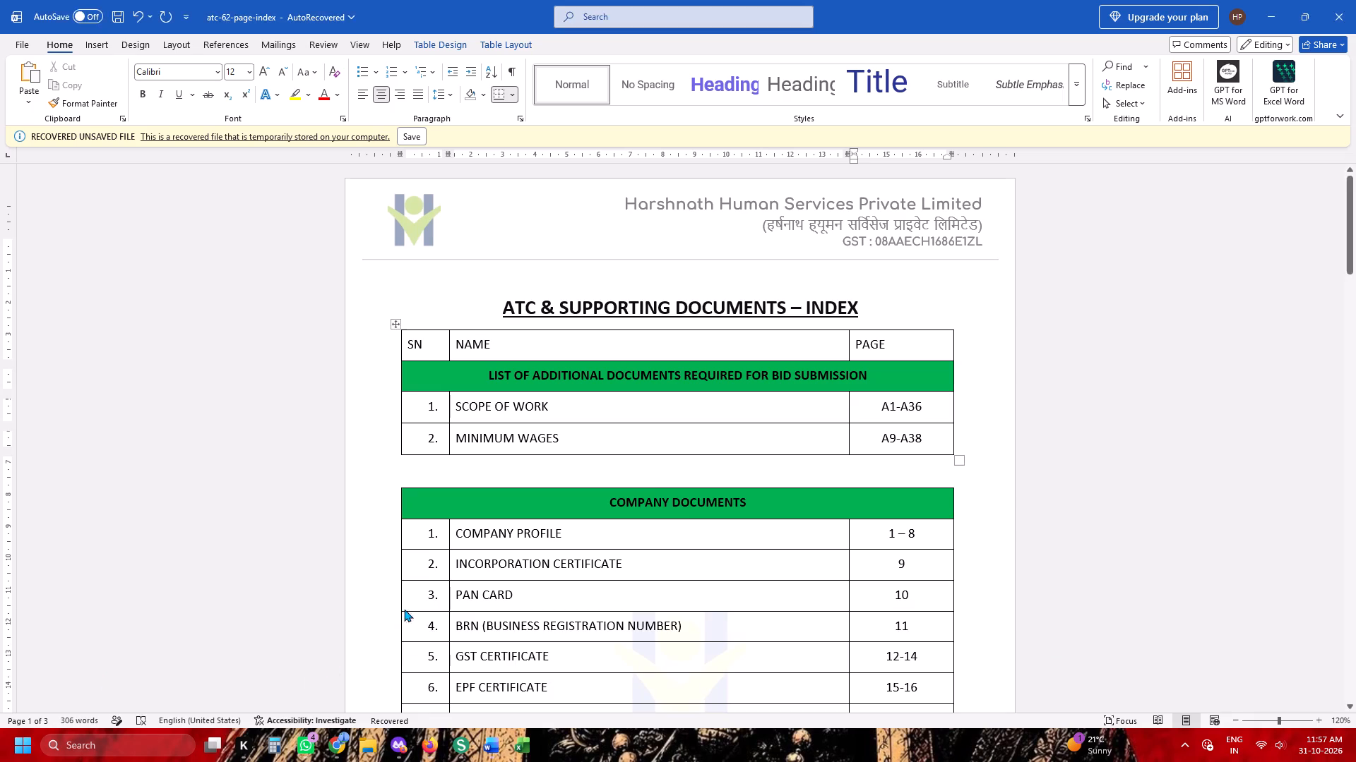
{"action": "key", "text": "alt+Tab"}
{"action": "key", "text": "Tab"}
{"action": "left_click", "coordinate": [302, 0]}
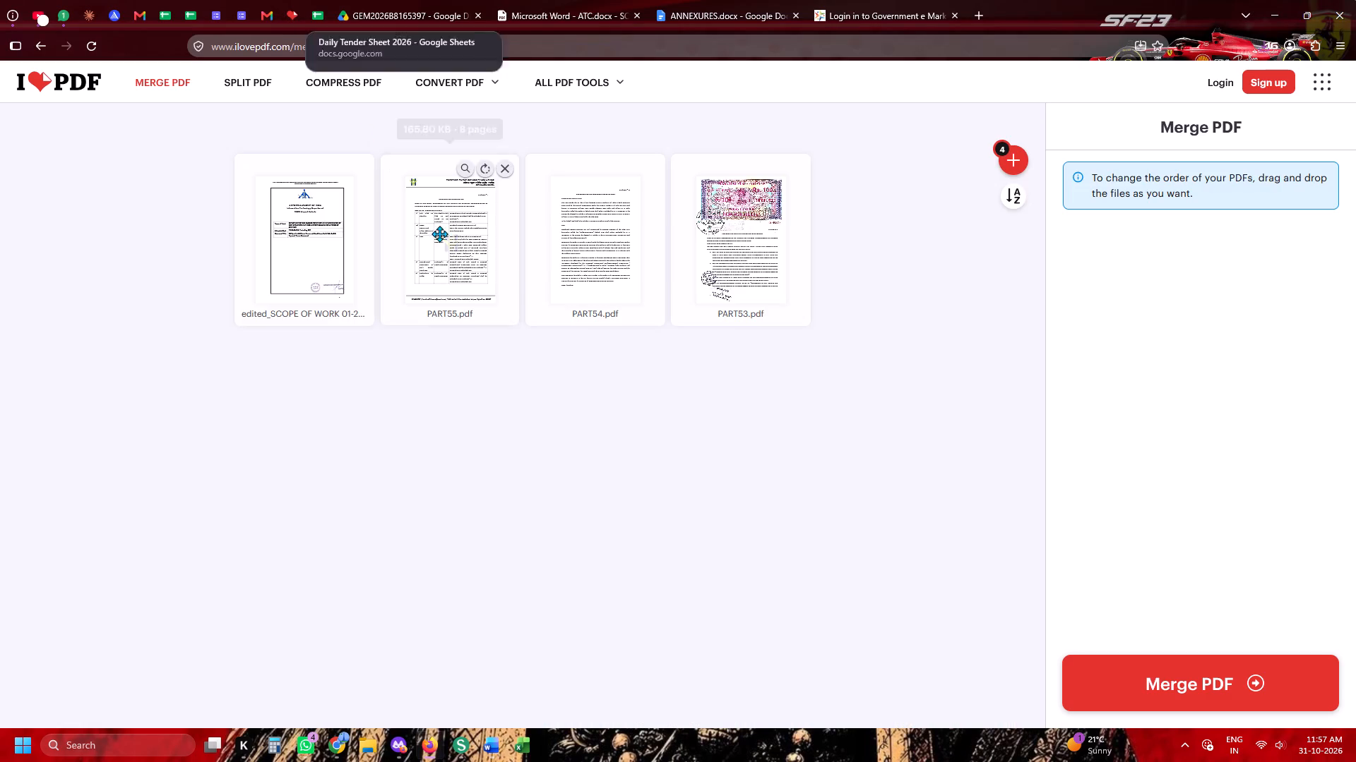
{"action": "key", "text": "alt+Tab"}
{"action": "key", "text": "alt+Tab"}
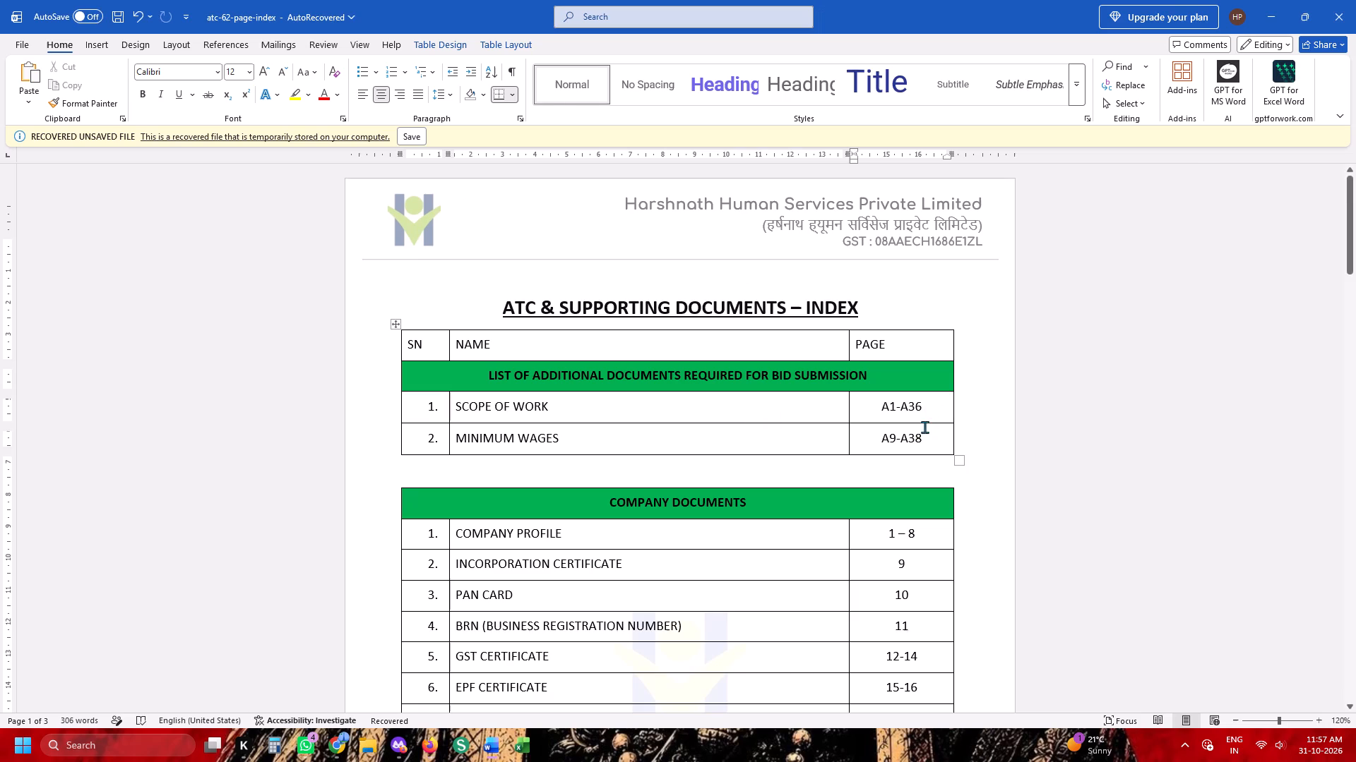
{"action": "key", "text": "alt+Tab"}
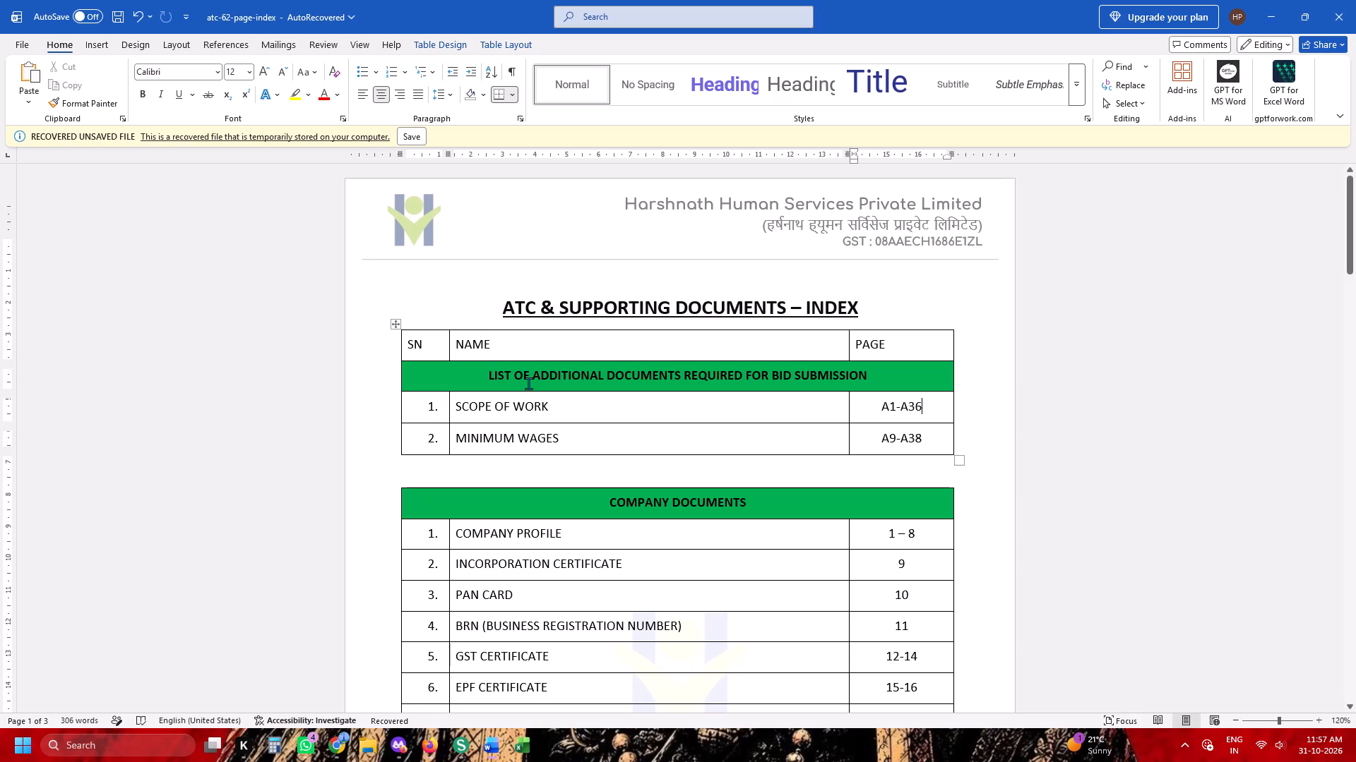
{"action": "key", "text": "Tab"}
{"action": "key", "text": "Tab"}
{"action": "type", "text": "LETTER HEAD"}
{"action": "key", "text": "Tab"}
{"action": "type", "text": "A37"}
{"action": "key", "text": "alt+Tab"}
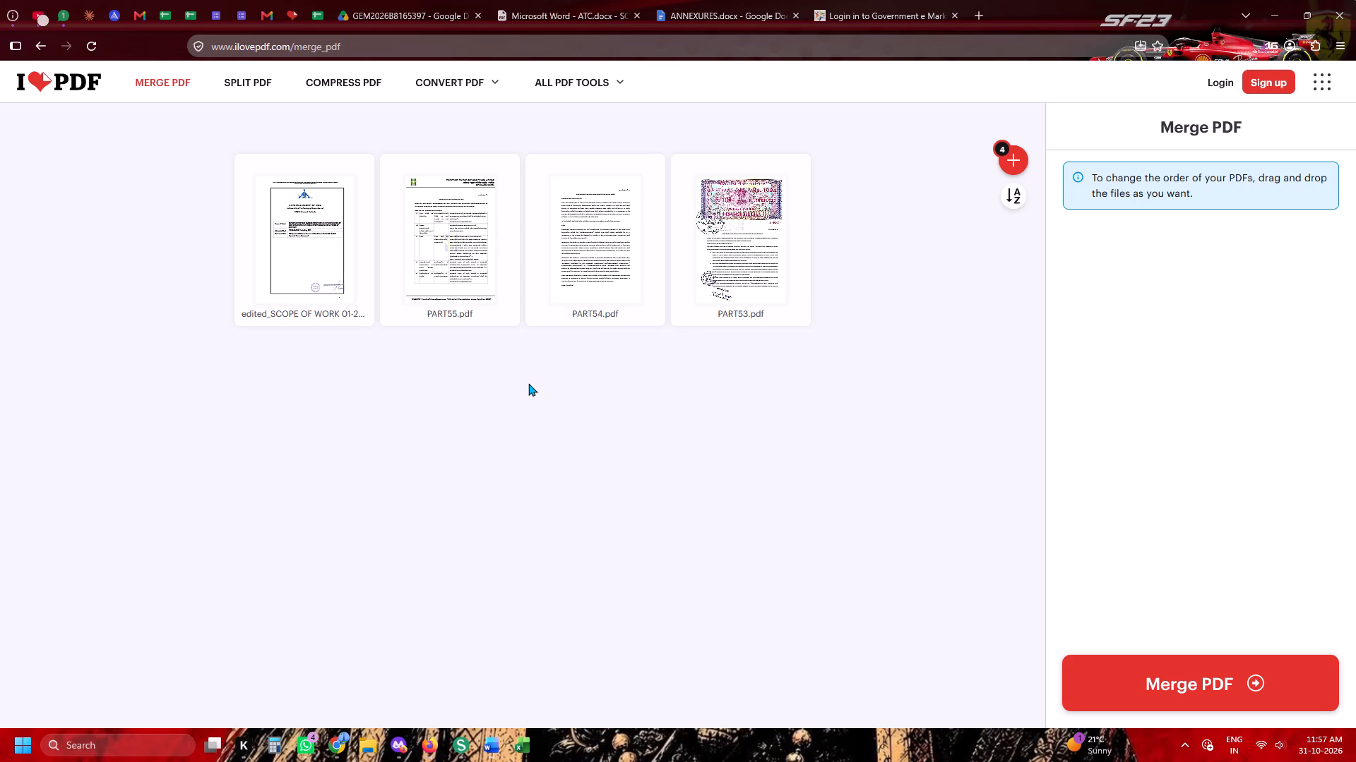
{"action": "key", "text": "alt+Tab"}
{"action": "type", "text": "-A"}
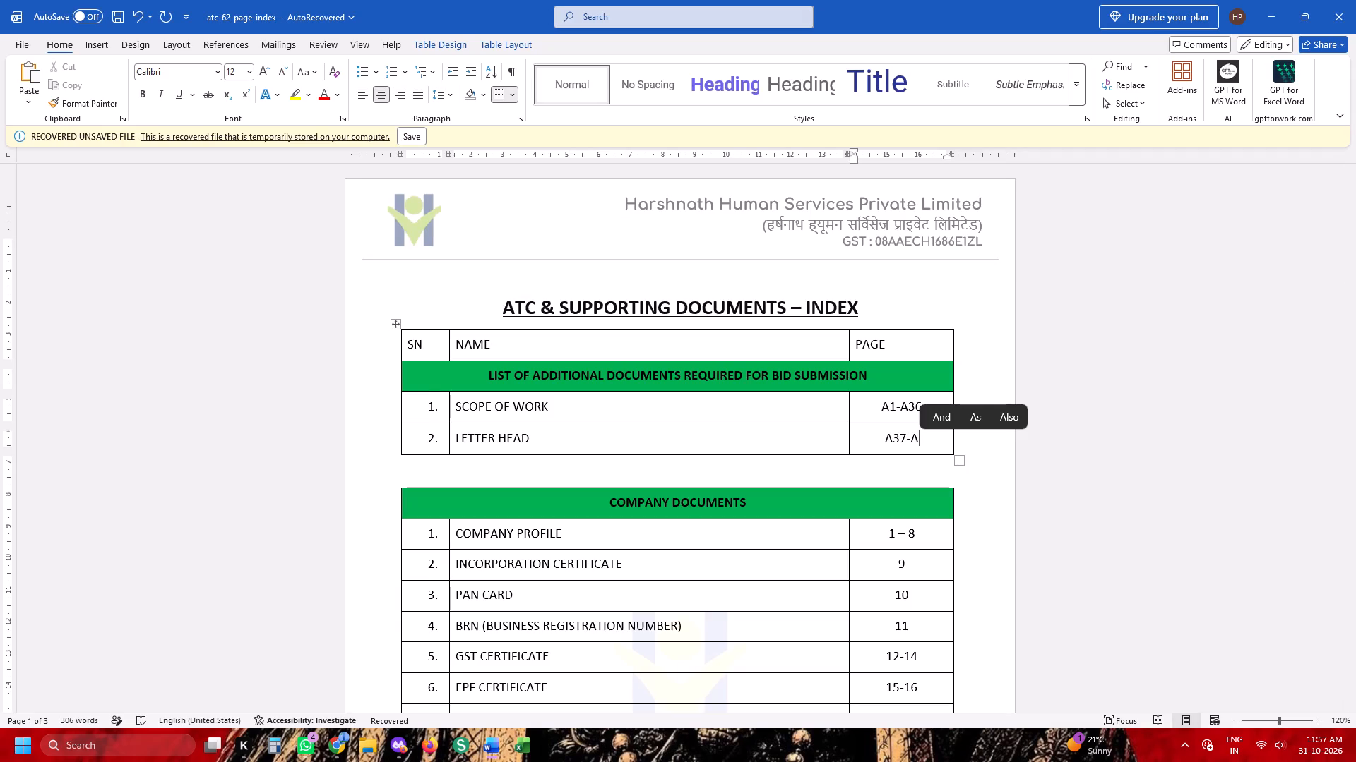
{"action": "type", "text": "44"}
Add a third row to the additional documents list reading INTEGRITY PACT with pages A45-A54.
{"action": "key", "text": "Tab"}
{"action": "key", "text": "Tab"}
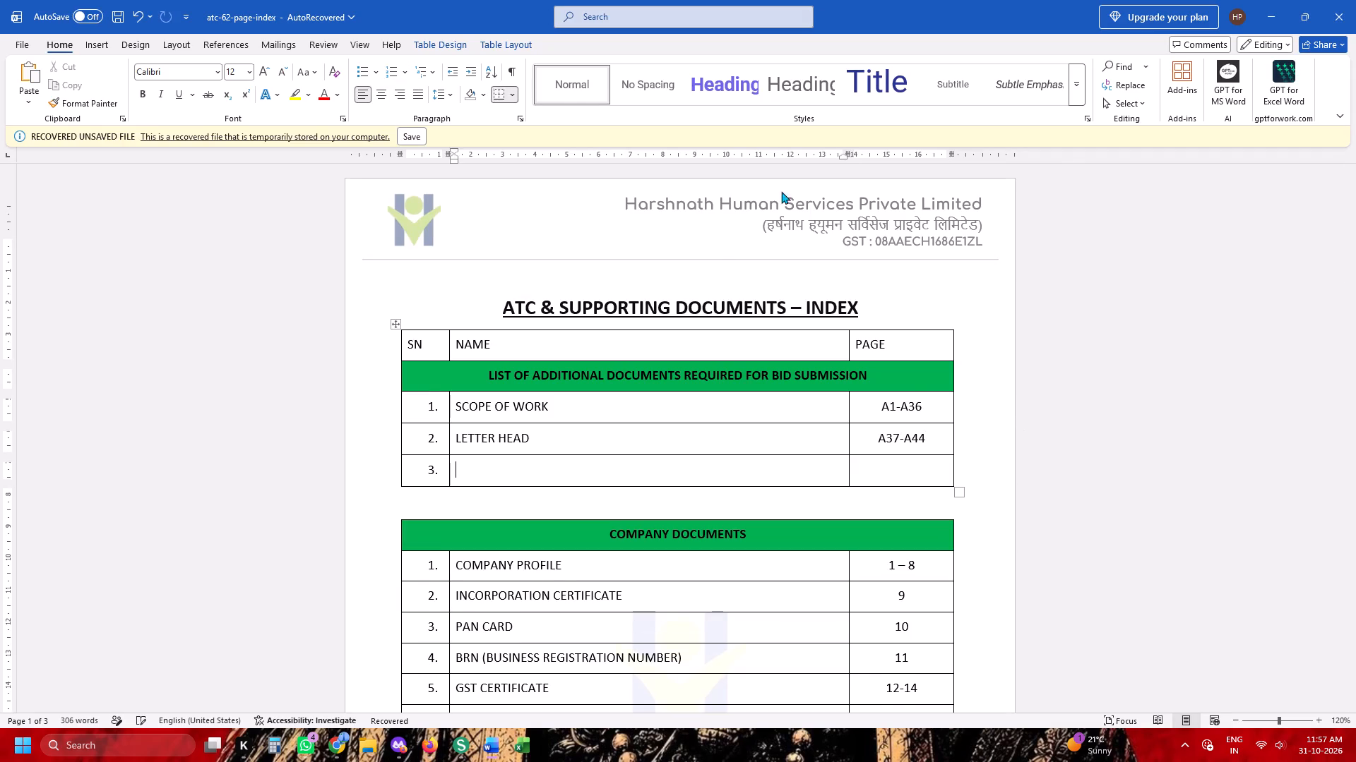
{"action": "key", "text": "alt+Tab"}
{"action": "key", "text": "alt+Tab"}
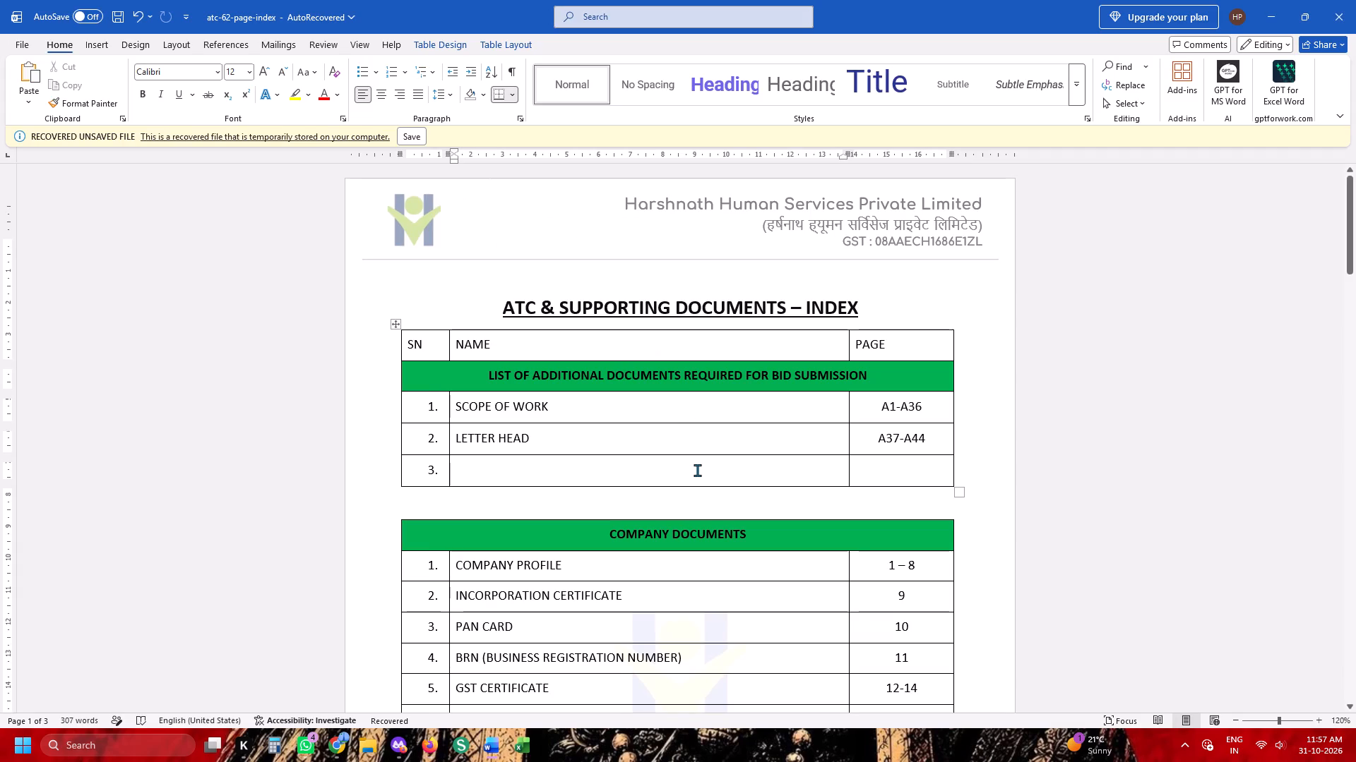
{"action": "type", "text": "INTEGRITY ["}
{"action": "key", "text": "BackSpace"}
{"action": "type", "text": "PACTY"}
{"action": "key", "text": "BackSpace"}
{"action": "key", "text": "Tab"}
{"action": "type", "text": "A45"}
{"action": "key", "text": "alt+Tab"}
{"action": "key", "text": "alt+Tab"}
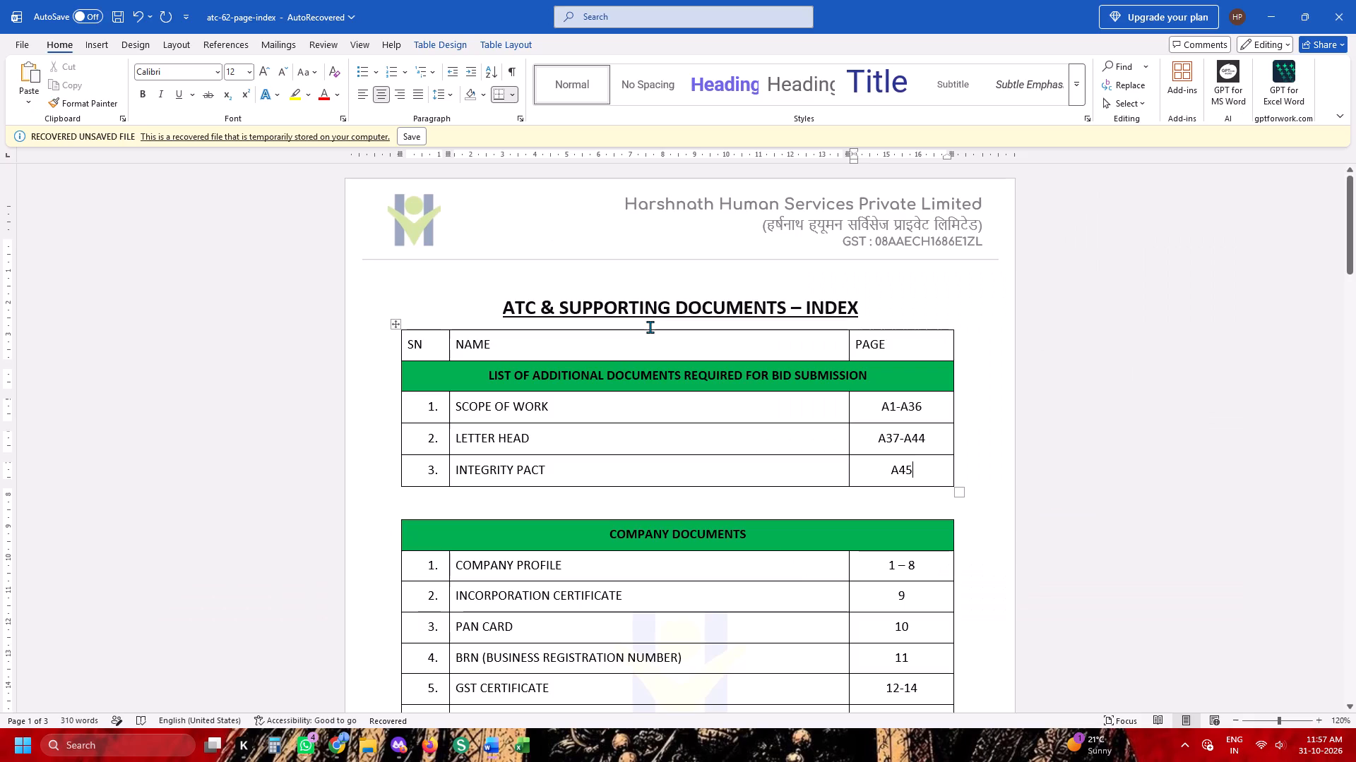
{"action": "type", "text": "-A"}
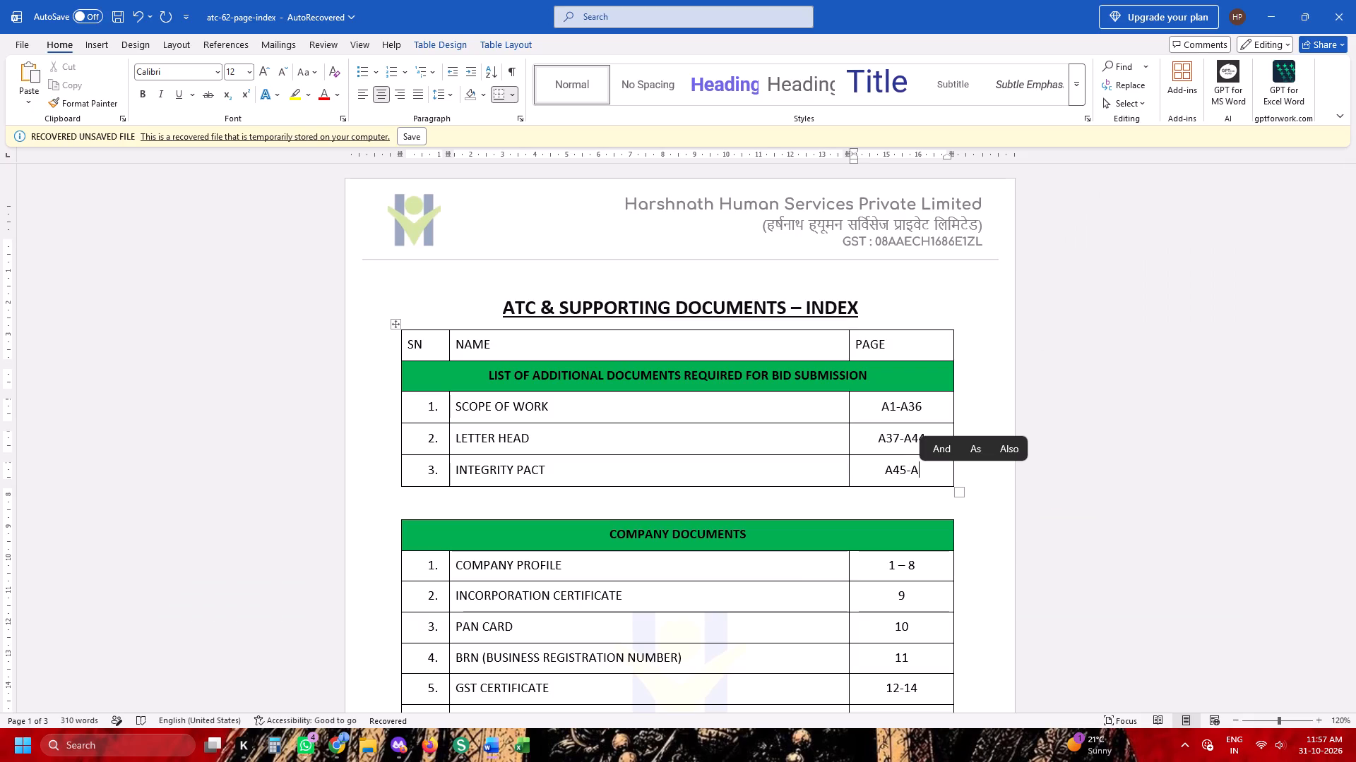
{"action": "type", "text": "54"}
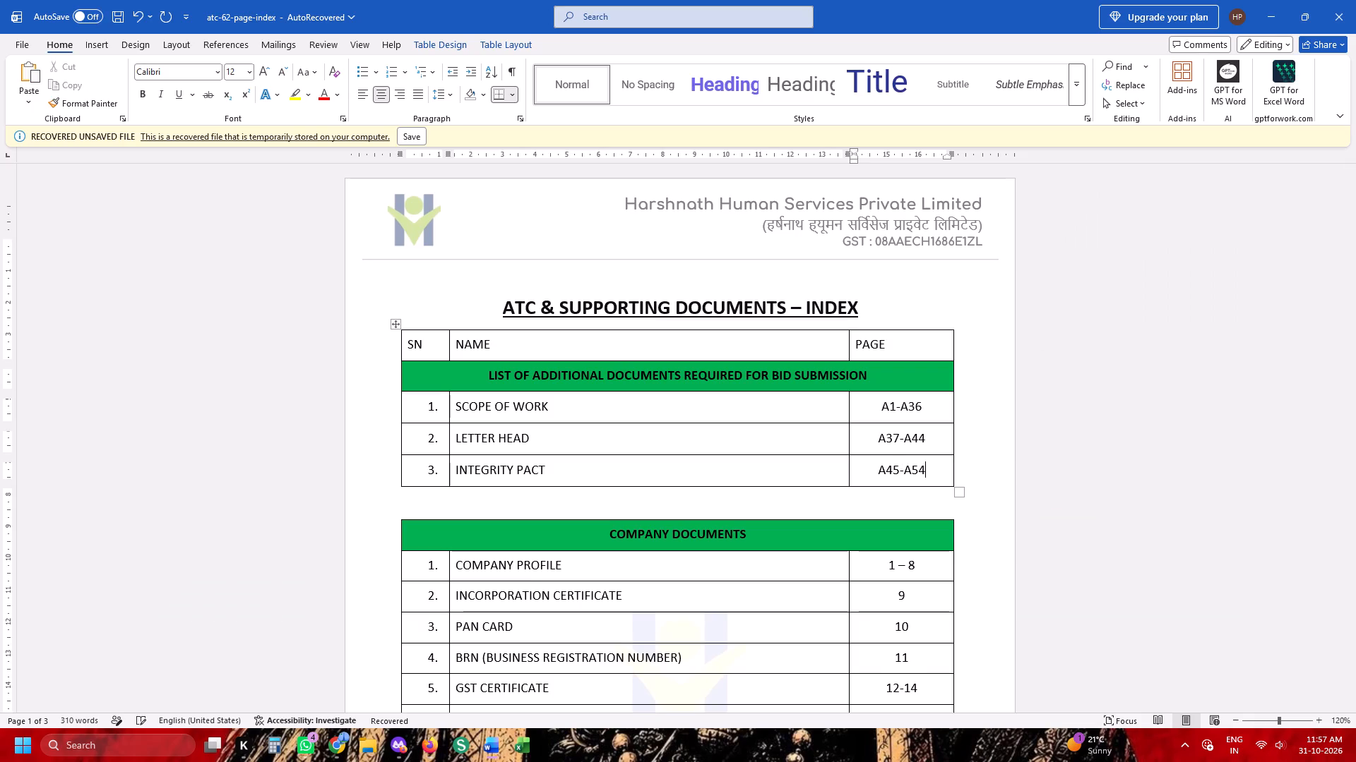
Add a fourth row to the additional documents list reading AFFIDVAIT with pages A55-A56.
{"action": "key", "text": "Tab"}
{"action": "key", "text": "Tab"}
{"action": "key", "text": "alt+Tab"}
{"action": "key", "text": "alt+Tab"}
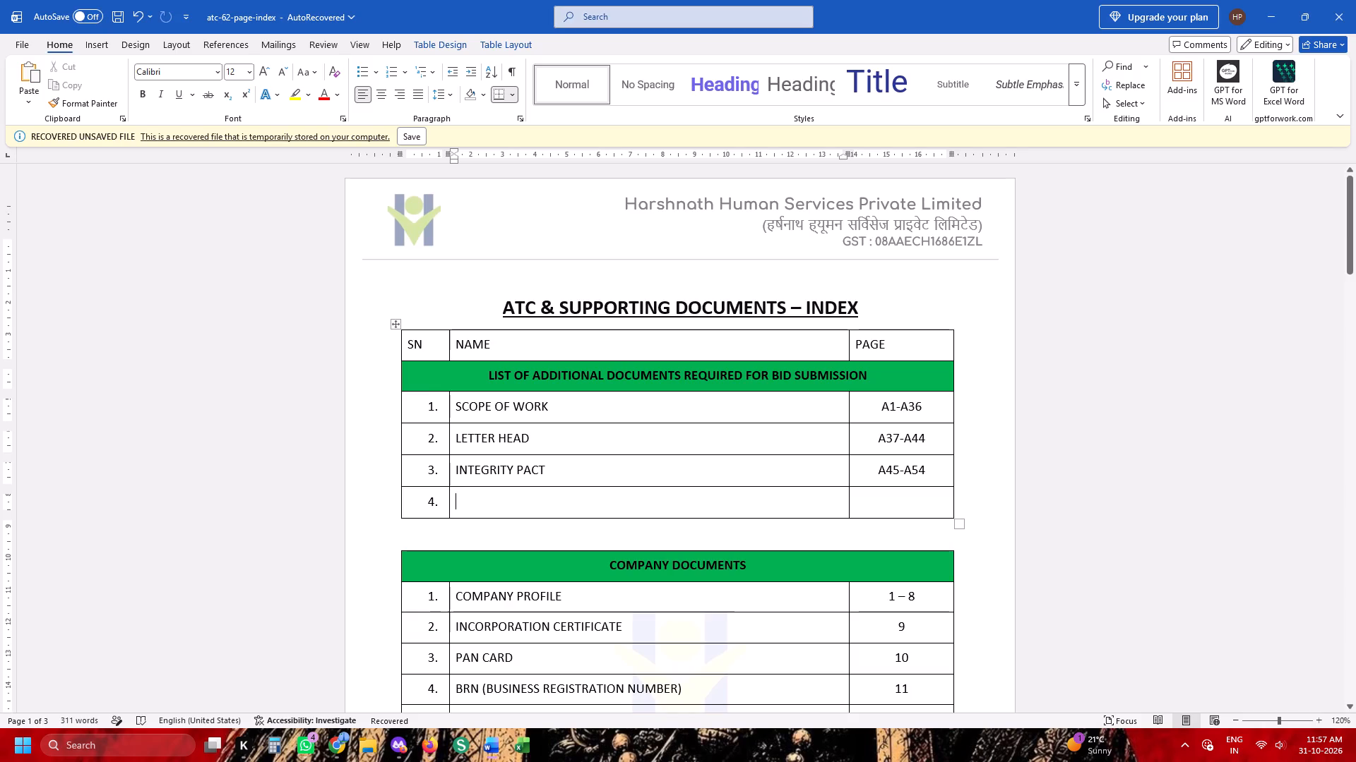
{"action": "type", "text": "AFFIDVAIT"}
{"action": "key", "text": "Tab"}
{"action": "type", "text": "A2"}
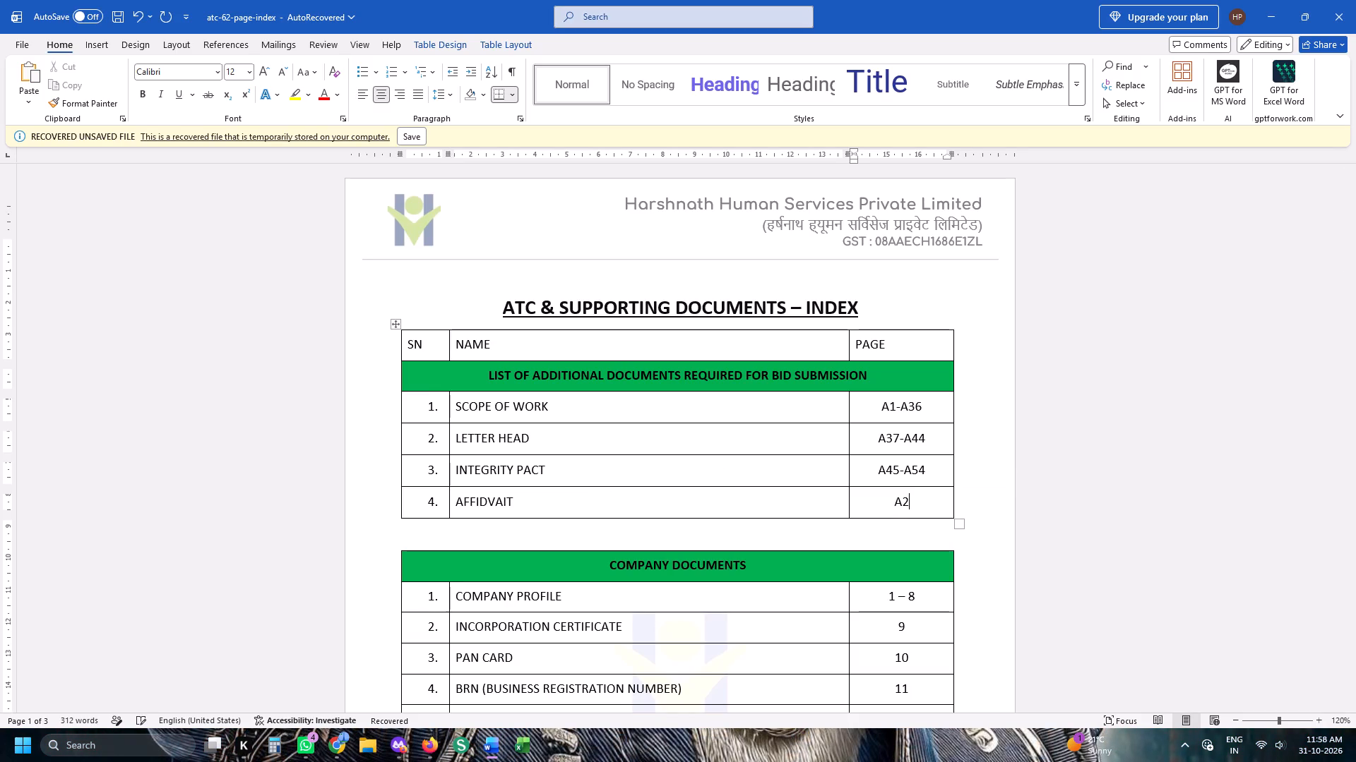
{"action": "key", "text": "BackSpace"}
{"action": "type", "text": "55"}
{"action": "key", "text": "alt+Tab"}
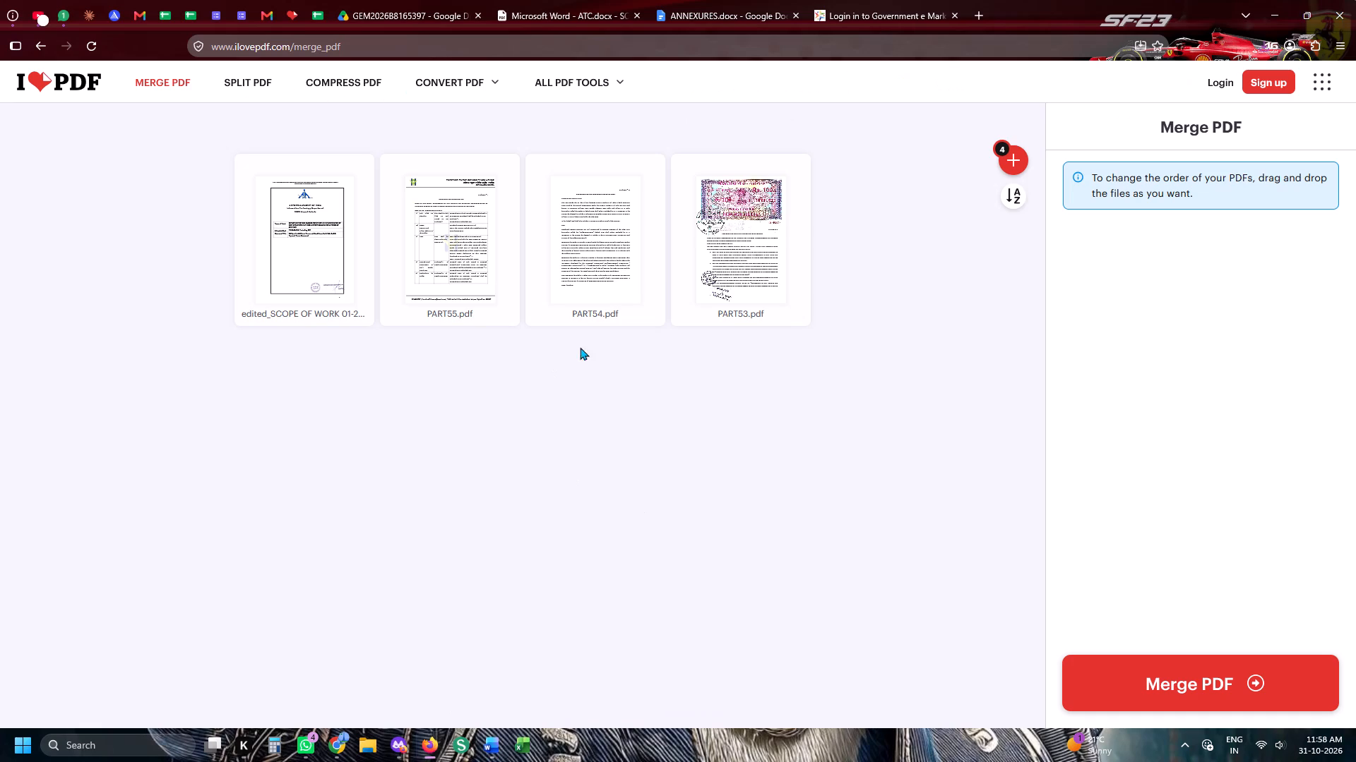
{"action": "key", "text": "alt+Tab"}
{"action": "type", "text": "-A56"}
{"action": "key", "text": "alt+Tab"}
{"action": "key", "text": "alt+Tab"}
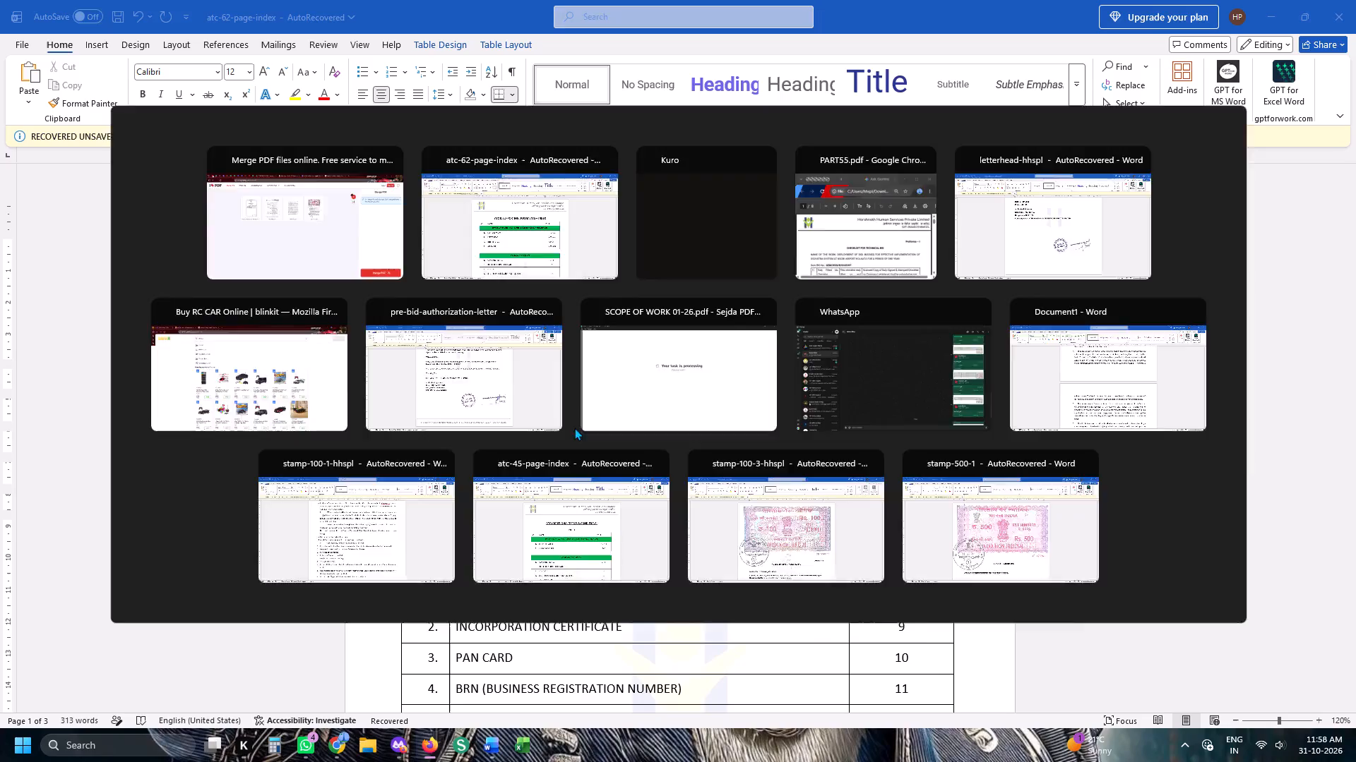
Export the index document as a PDF named PART56 in the Downloads folder.
{"action": "key", "text": "alt+f"}
{"action": "key", "text": "alt+e"}
{"action": "key", "text": "alt+a"}
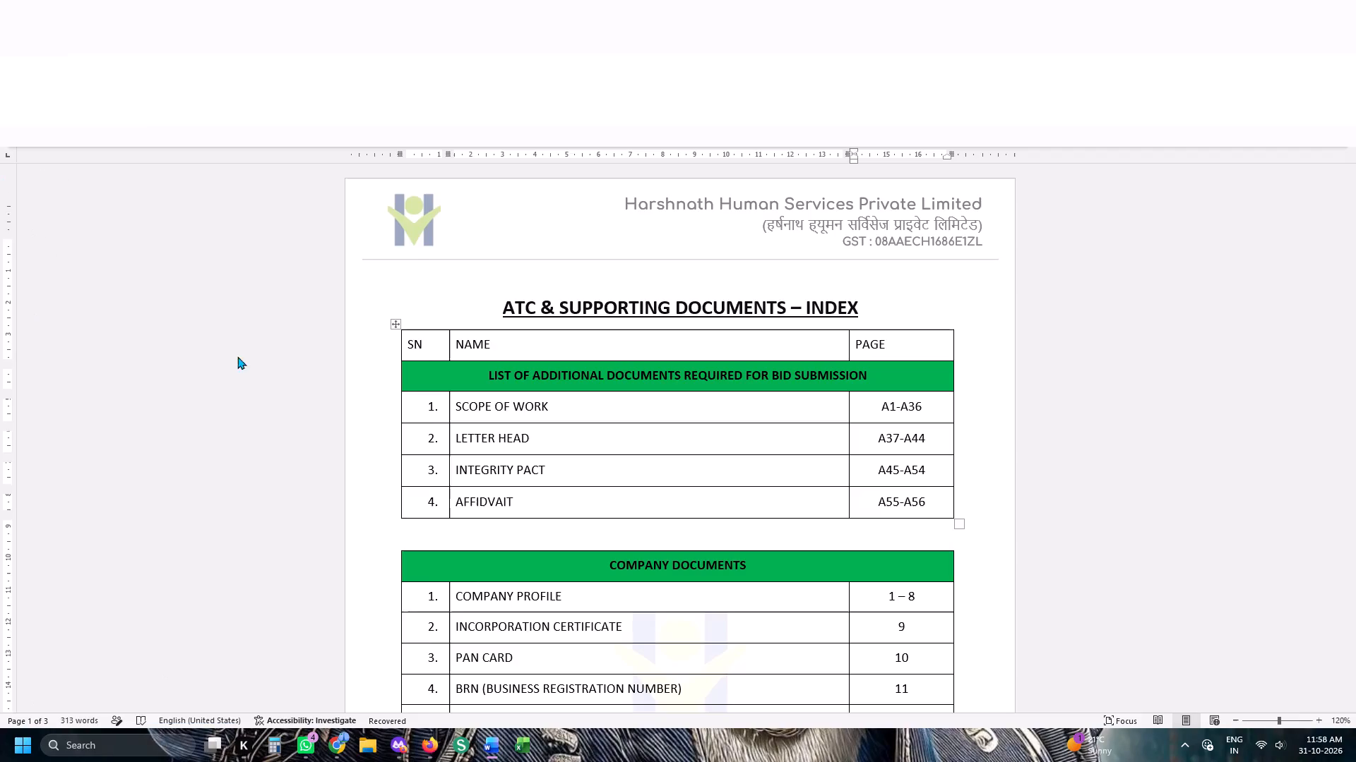
{"action": "scroll", "coordinate": [188, 454], "scroll_direction": "up", "scroll_amount": 12}
{"action": "left_click", "coordinate": [83, 403]}
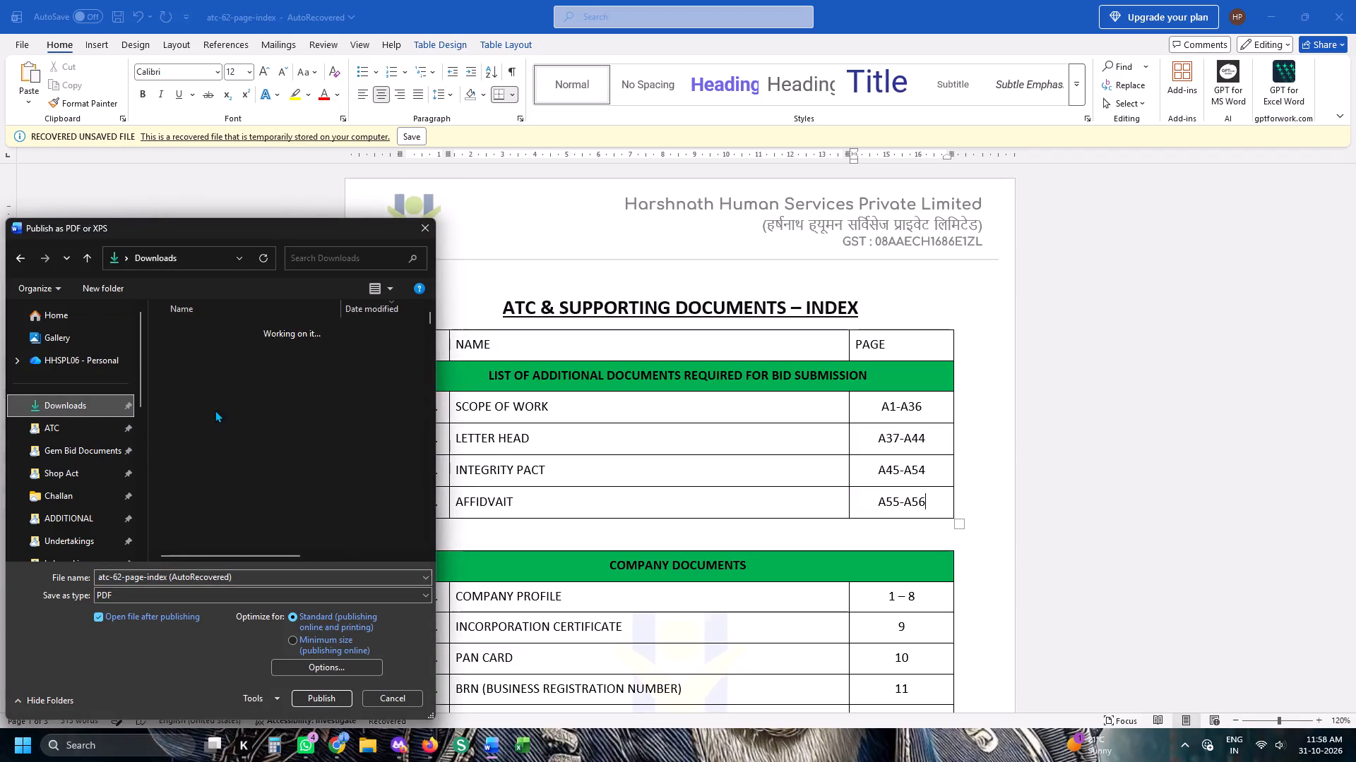
{"action": "left_click", "coordinate": [216, 353]}
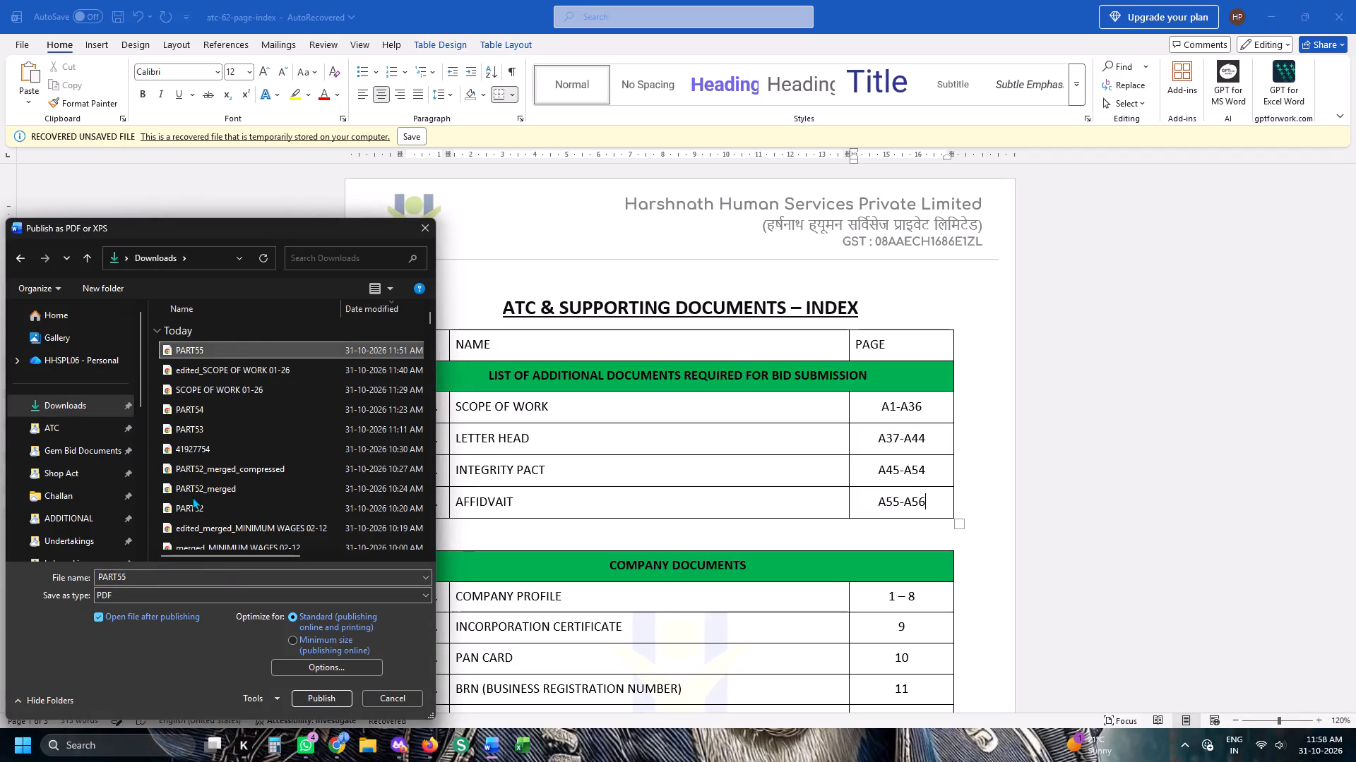
{"action": "left_click", "coordinate": [154, 574]}
{"action": "left_click", "coordinate": [154, 574]}
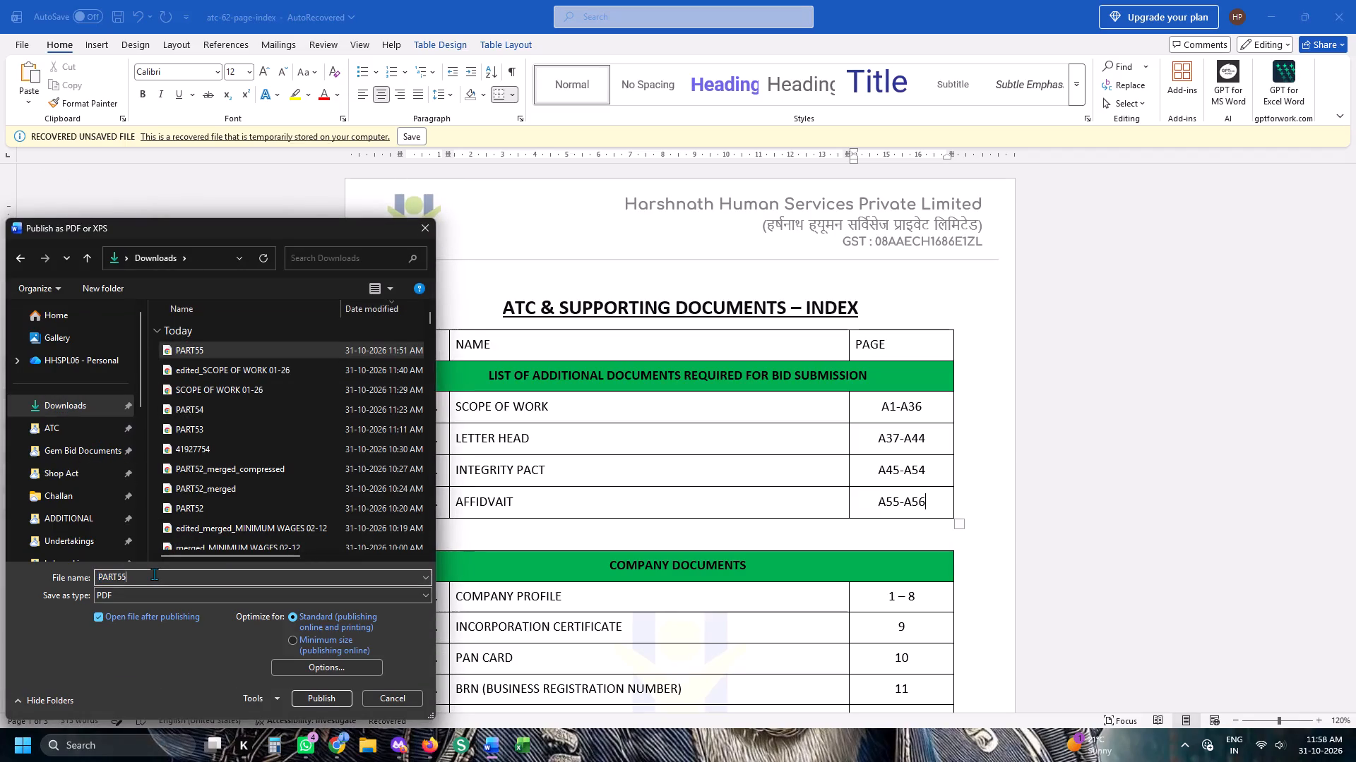
{"action": "key", "text": "BackSpace"}
{"action": "key", "text": "6"}
{"action": "key", "text": "Return"}
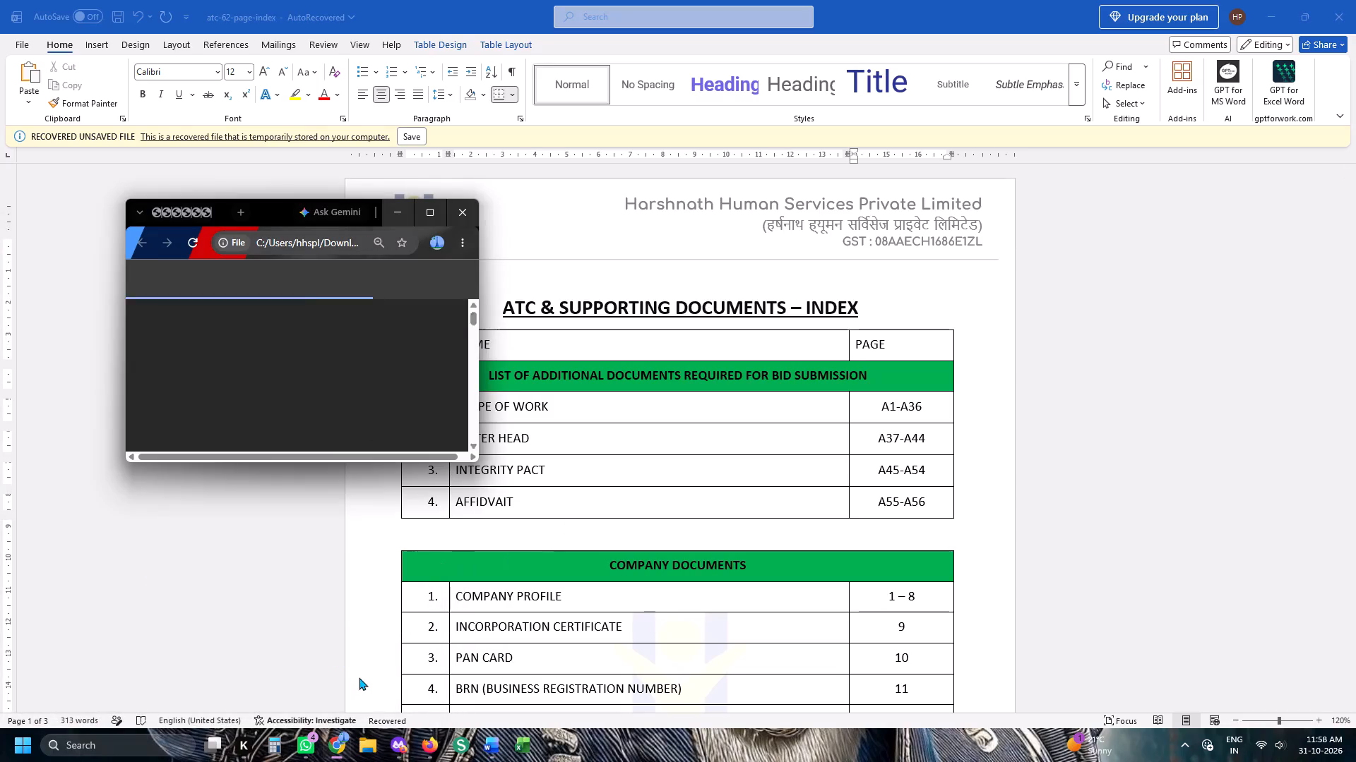
In Firefox, add PART56.pdf from Downloads to the iLovePDF merge list and place it first, before the scope of work.
{"action": "left_click", "coordinate": [417, 754]}
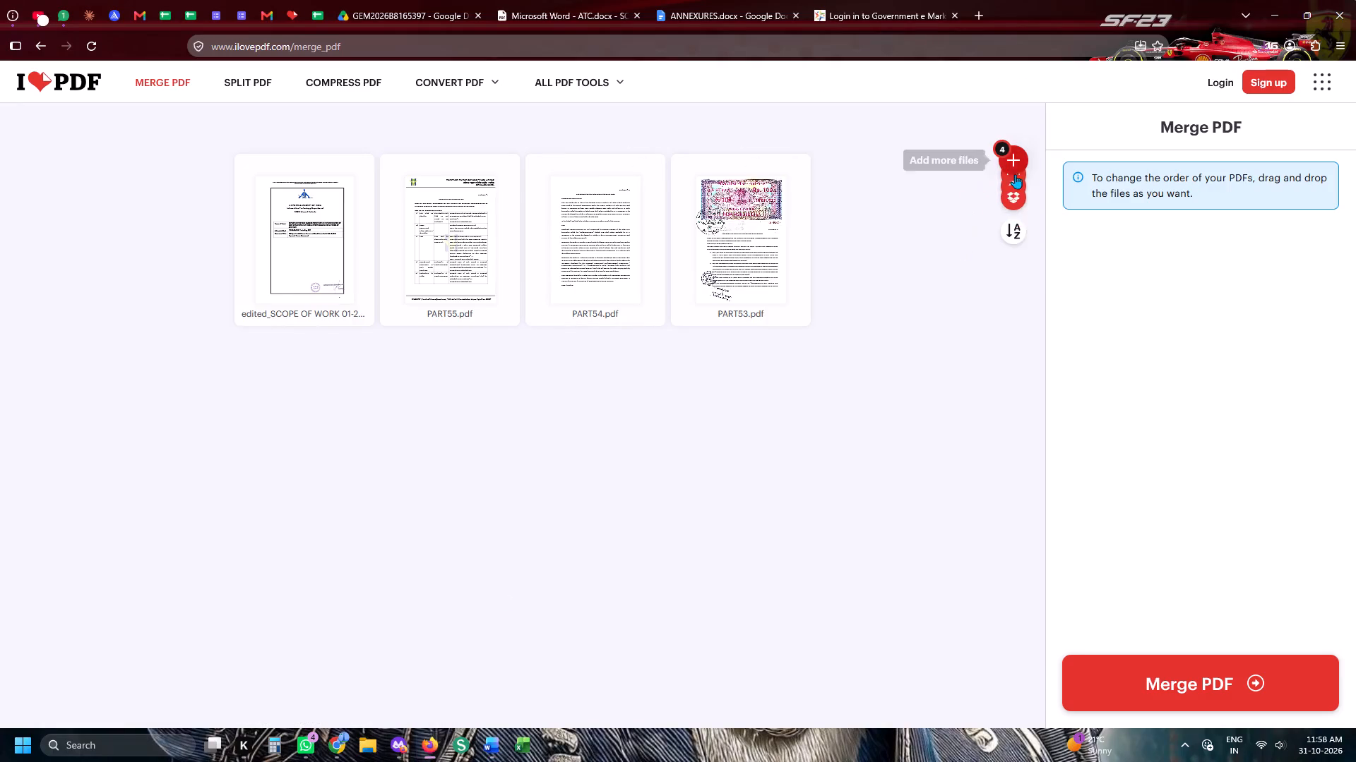
{"action": "left_click", "coordinate": [1015, 174]}
{"action": "scroll", "coordinate": [1026, 363], "scroll_direction": "up", "scroll_amount": 3}
{"action": "left_click", "coordinate": [981, 233]}
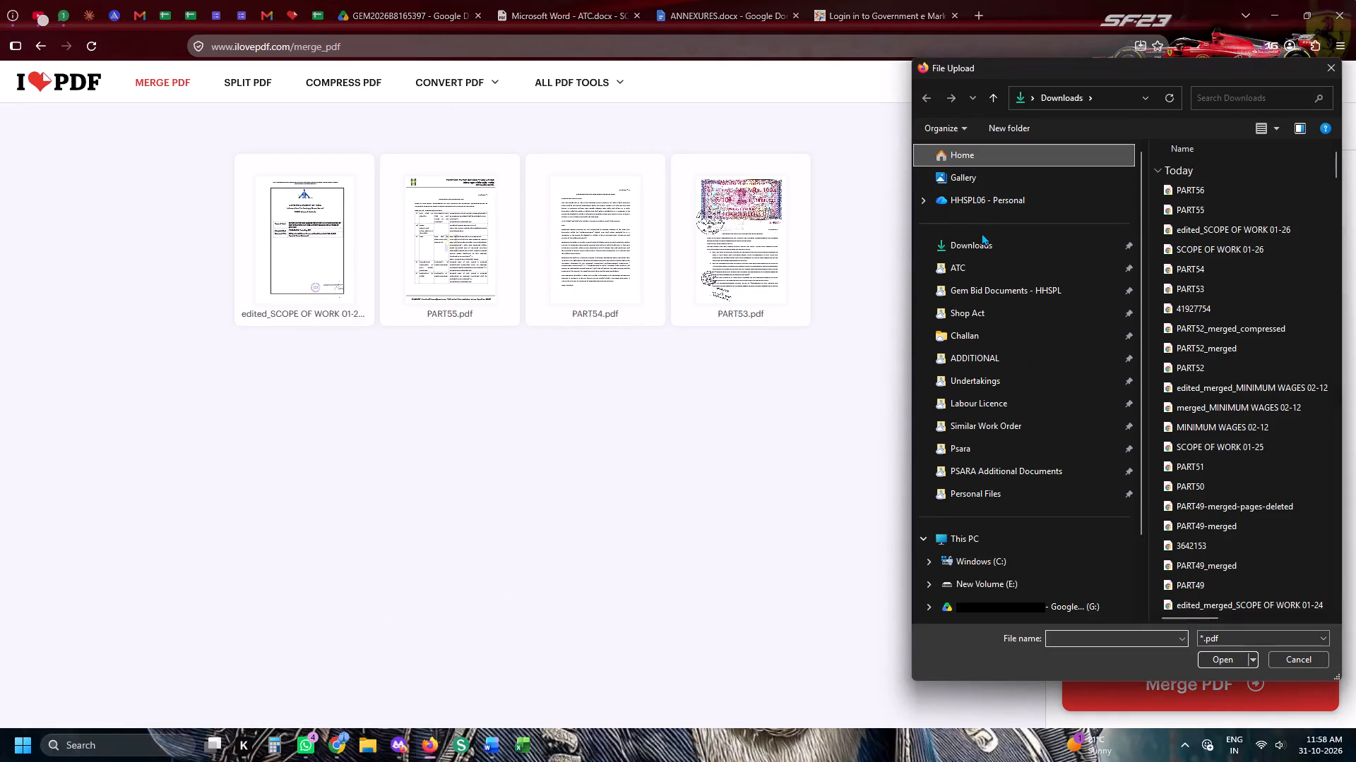
{"action": "left_click", "coordinate": [982, 245]}
{"action": "double_click", "coordinate": [1183, 198]}
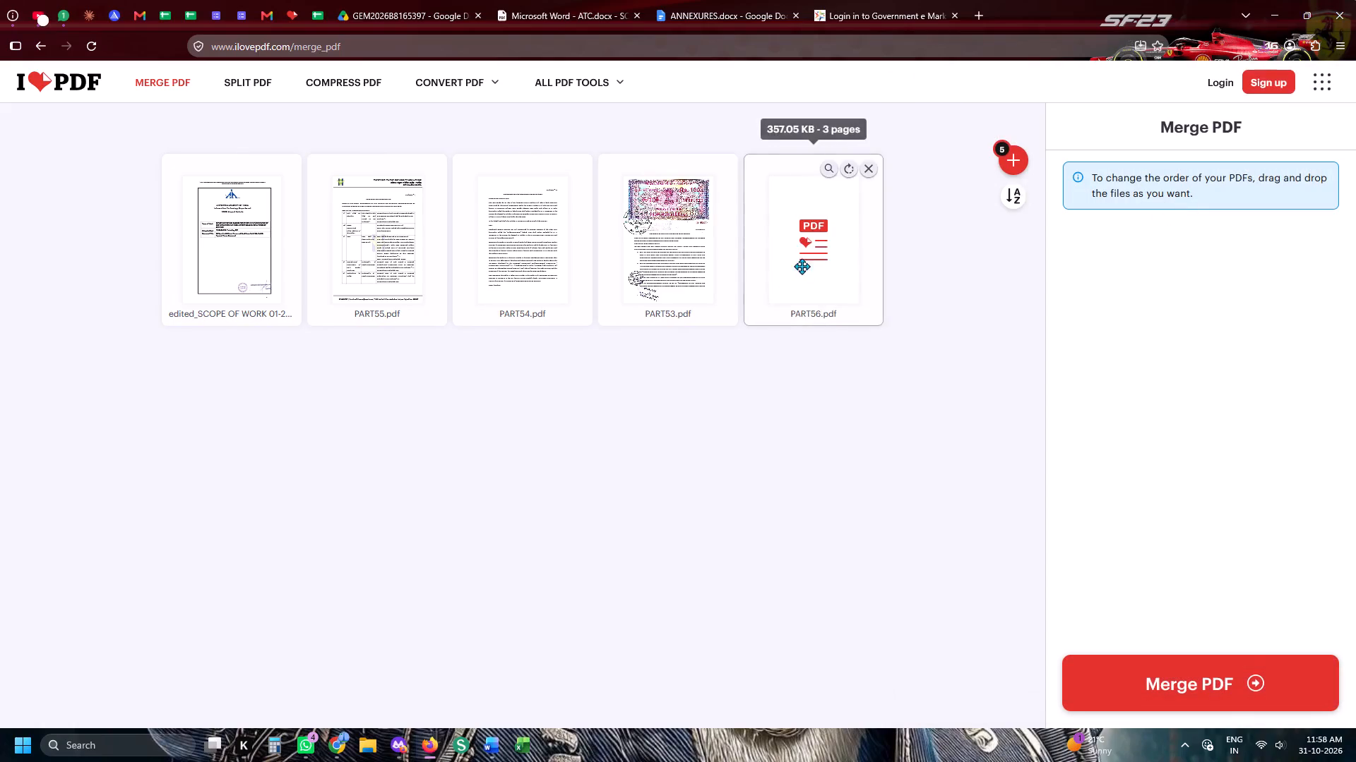
{"action": "left_click_drag", "start_coordinate": [826, 257], "coordinate": [193, 255]}
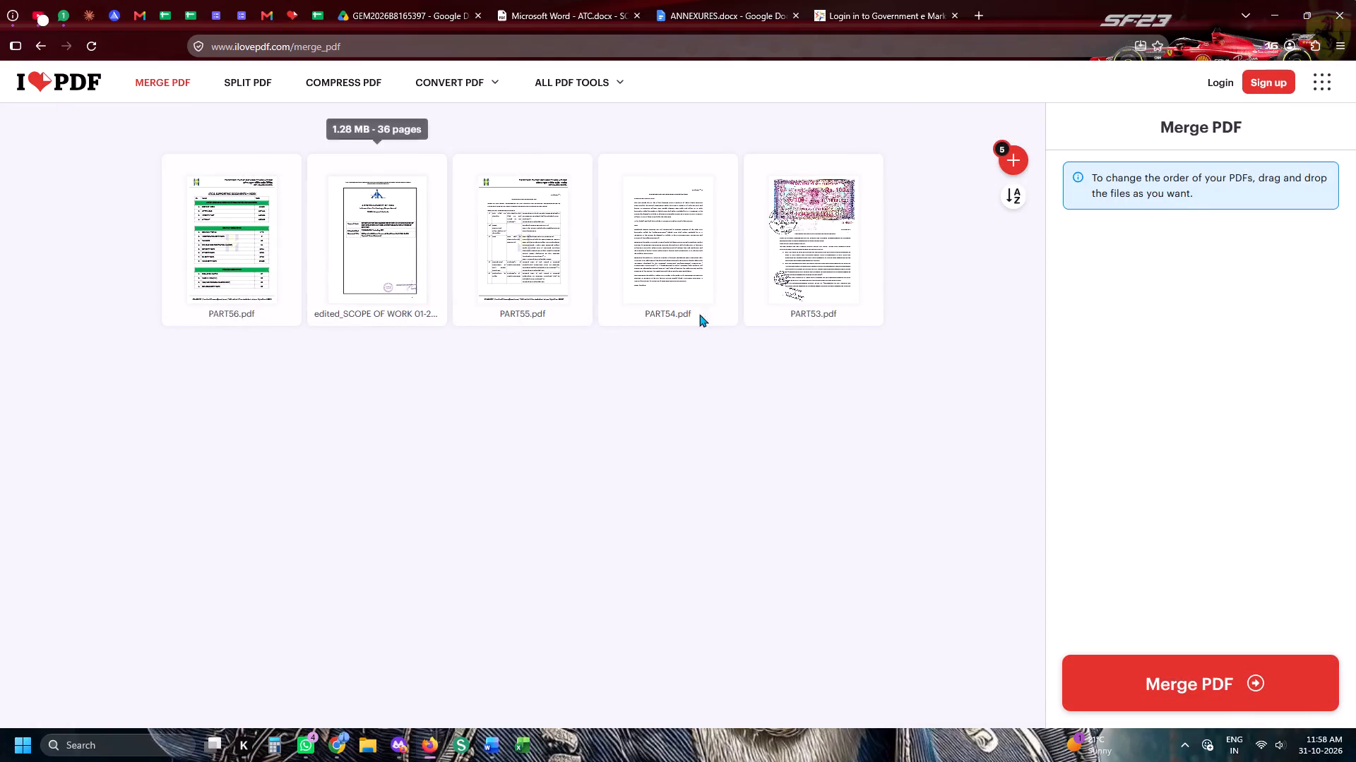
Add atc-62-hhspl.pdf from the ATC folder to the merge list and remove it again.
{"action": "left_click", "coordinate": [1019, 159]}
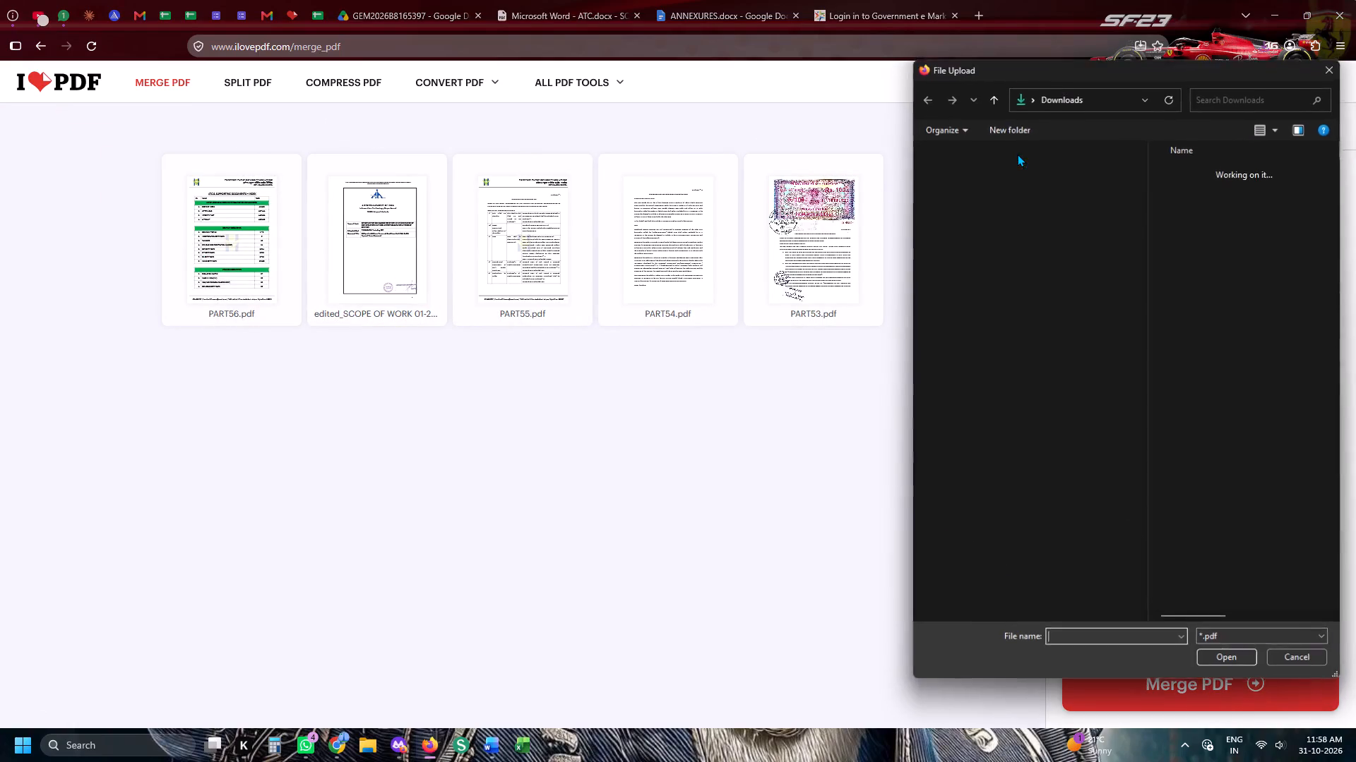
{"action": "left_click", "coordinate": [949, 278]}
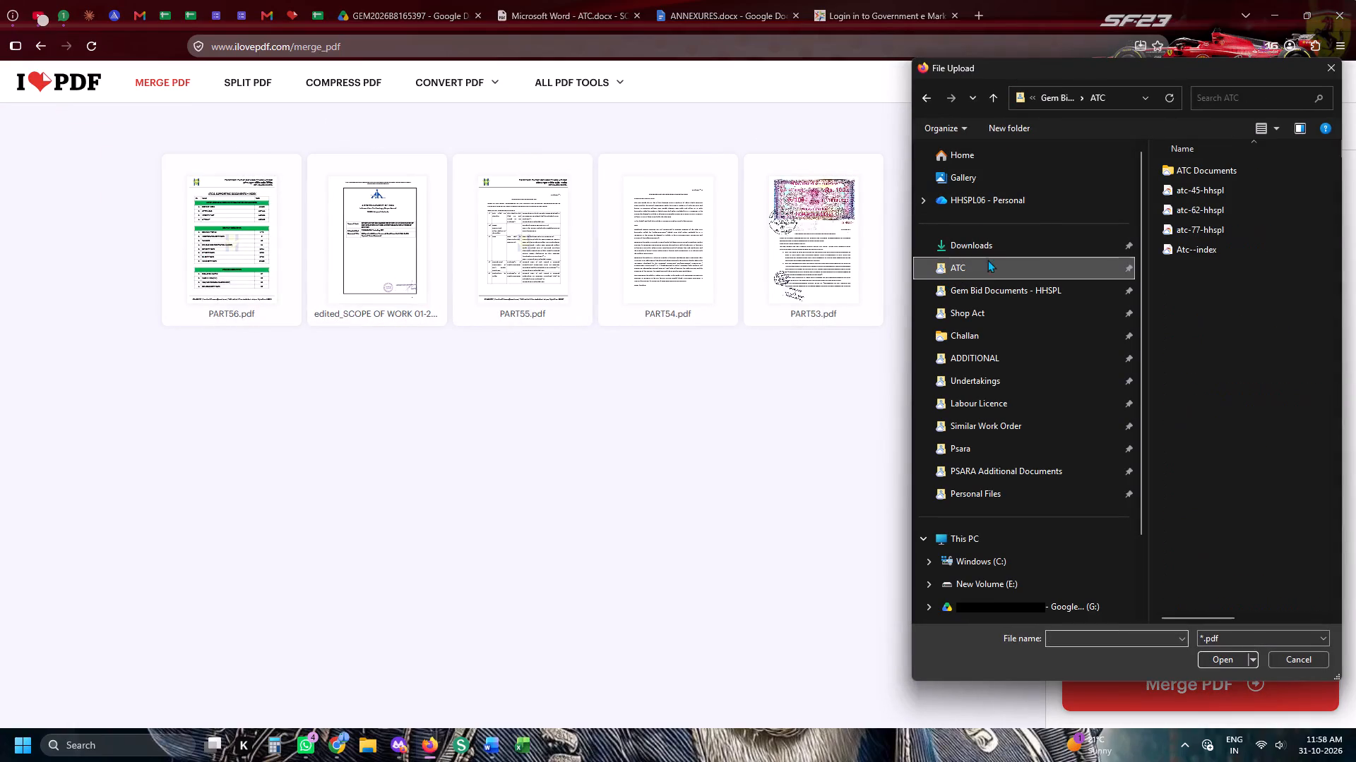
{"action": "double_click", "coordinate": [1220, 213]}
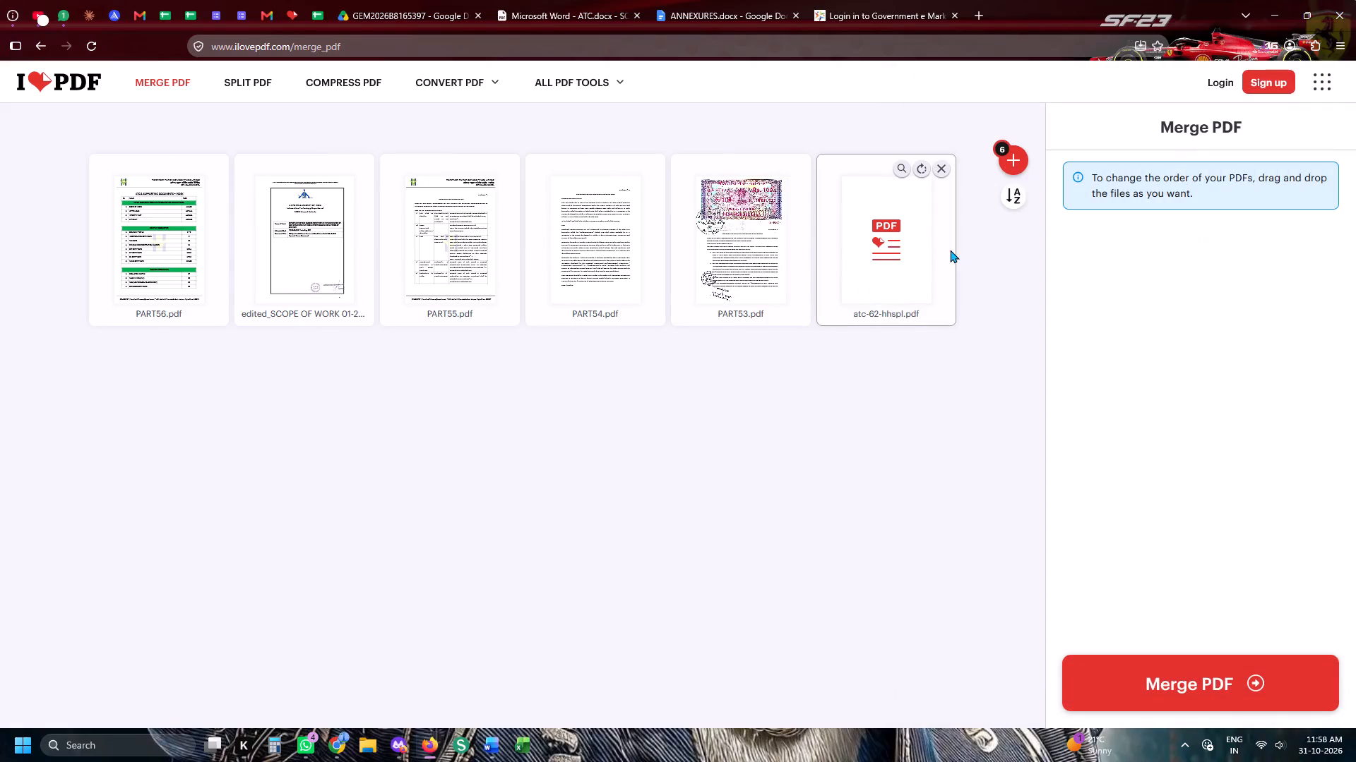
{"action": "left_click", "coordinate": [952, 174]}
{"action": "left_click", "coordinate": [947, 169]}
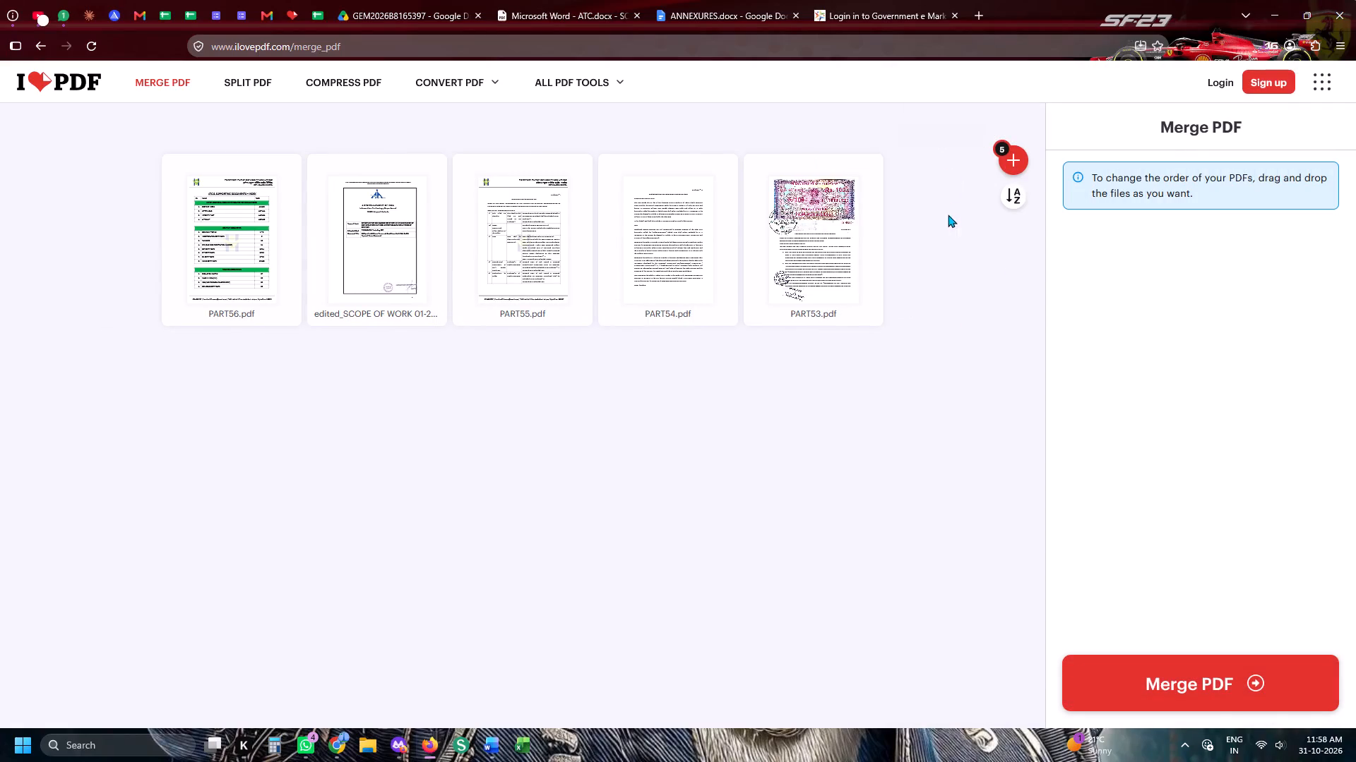
Review the exported index PDF in Chrome through its last page, checking the listed documents and the signature area.
{"action": "key", "text": "alt+Tab"}
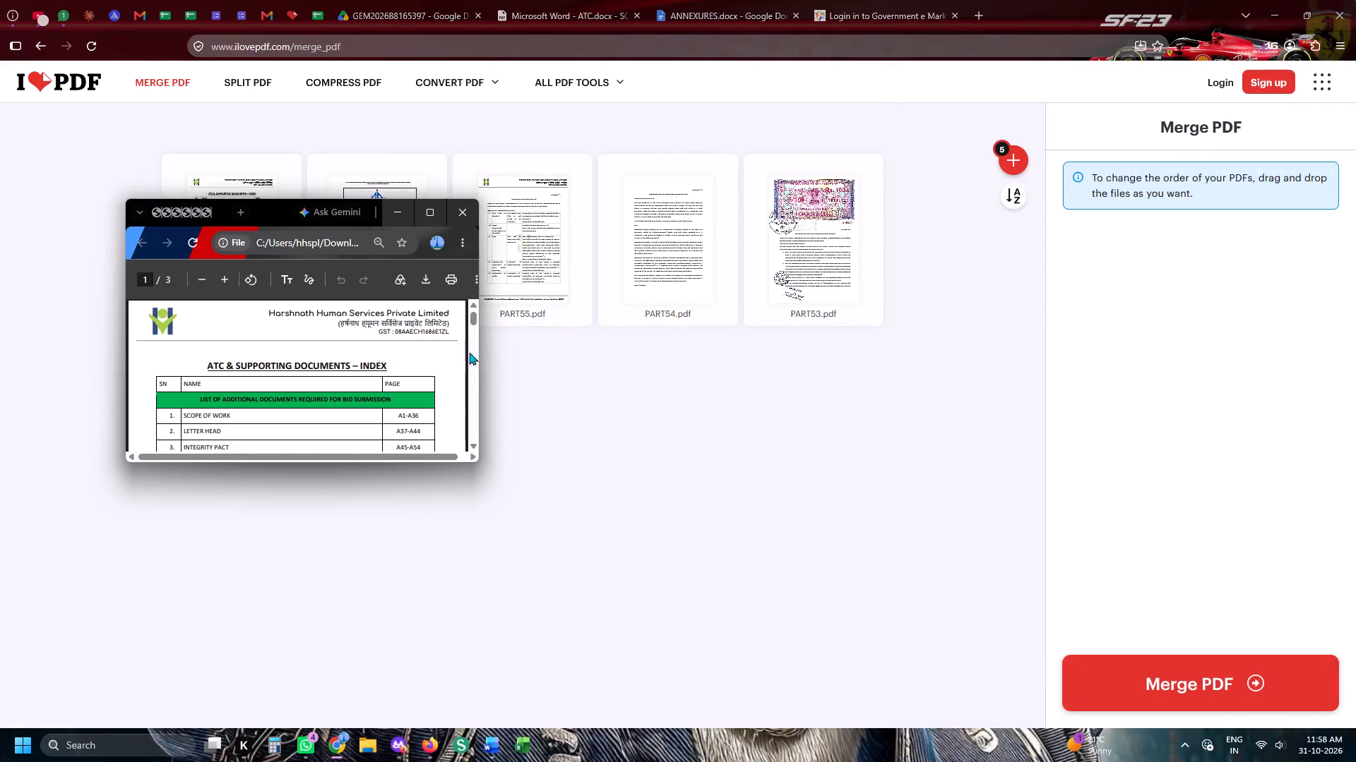
{"action": "scroll", "coordinate": [465, 370], "scroll_direction": "down", "scroll_amount": 10}
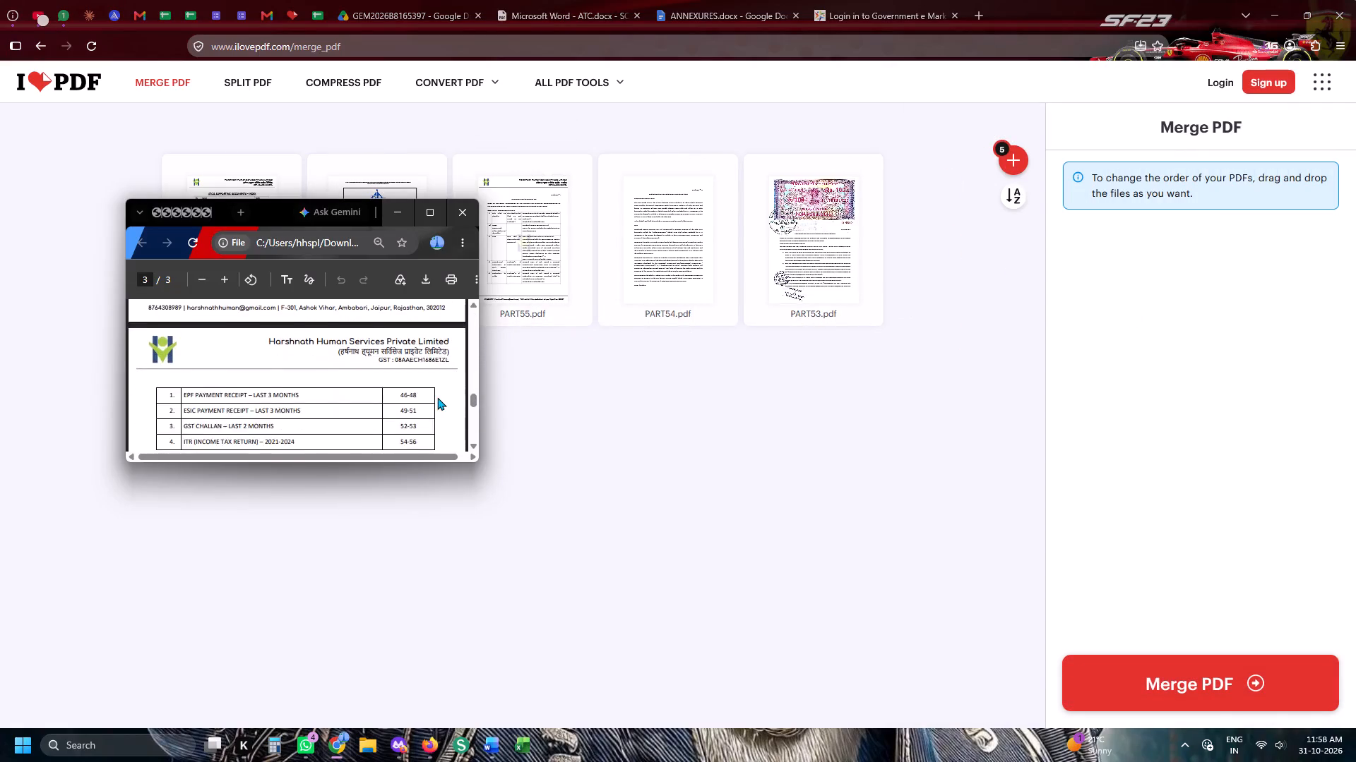
{"action": "scroll", "coordinate": [437, 397], "scroll_direction": "down", "scroll_amount": 4}
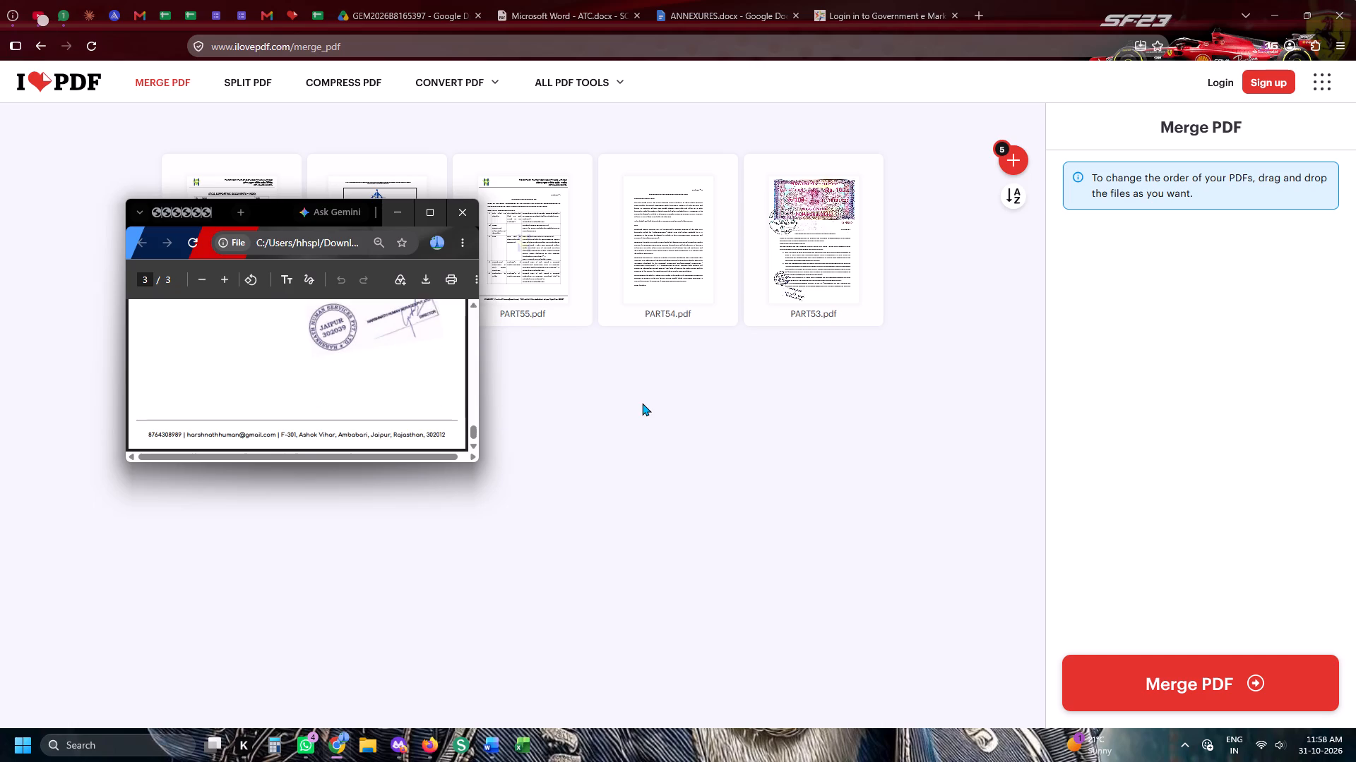
{"action": "left_click", "coordinate": [642, 403]}
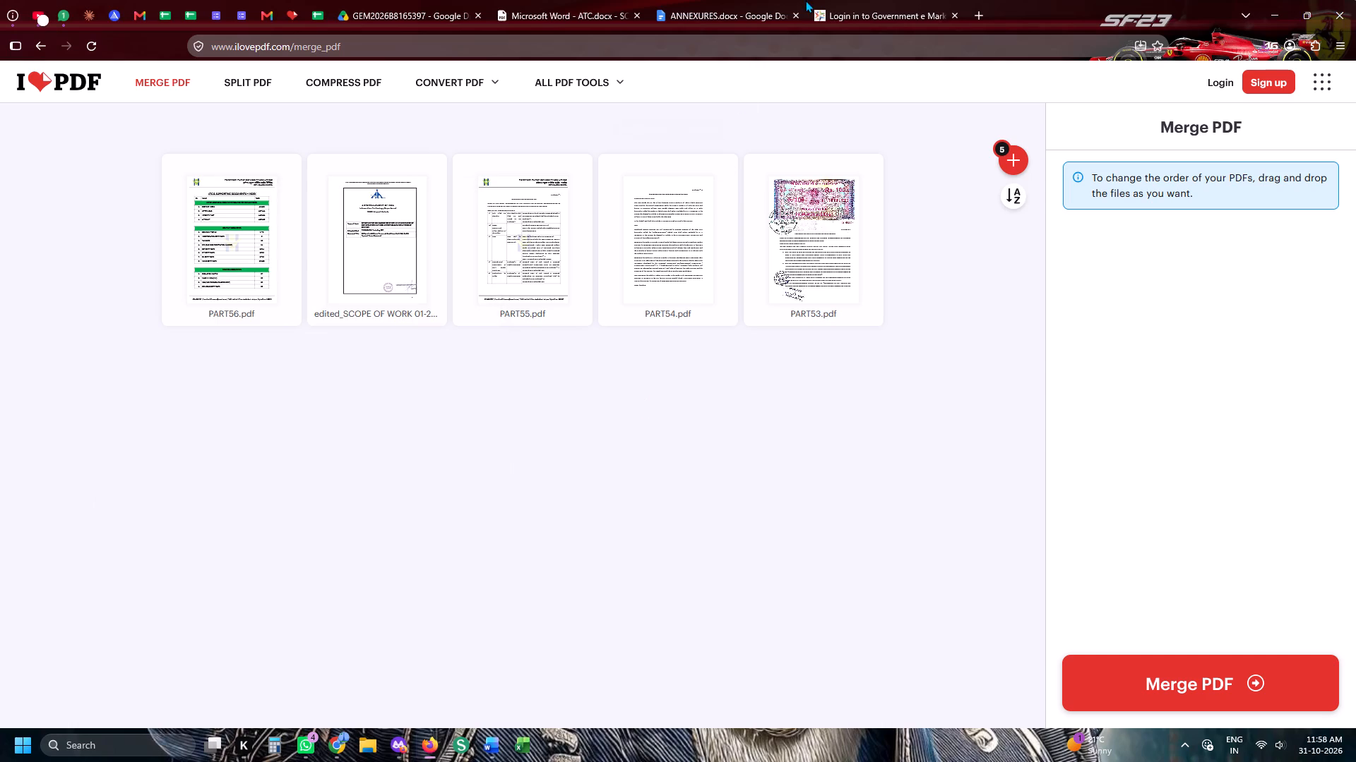